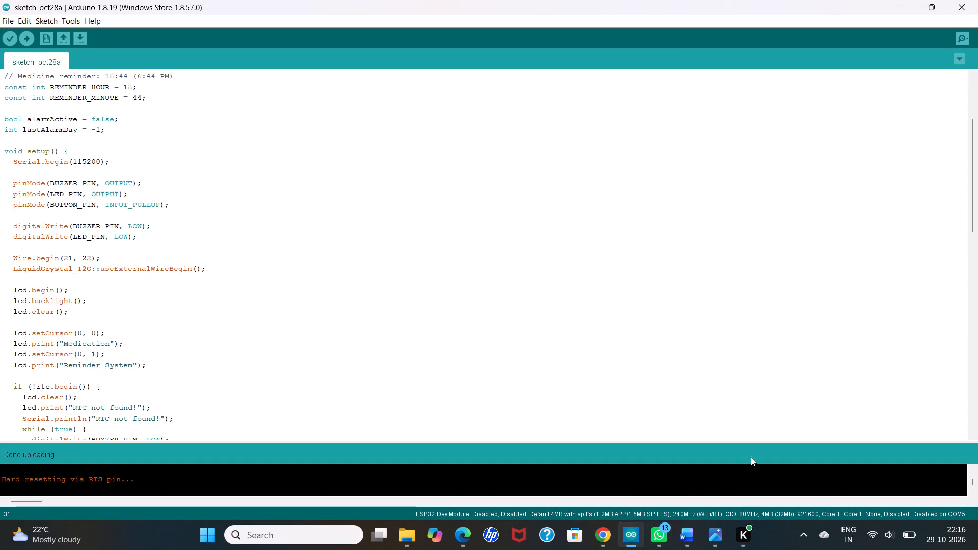
Switch to Document1 in Word and replace the name under "Approved by HoD" with the new HoD's full name, keeping the title "Dr.".
{"action": "left_click", "coordinate": [686, 528]}
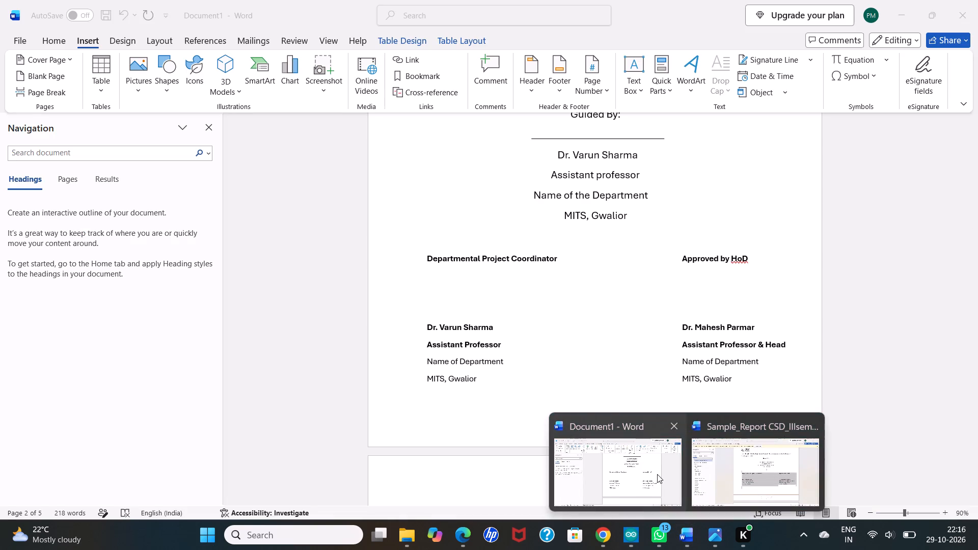
{"action": "left_click", "coordinate": [657, 474]}
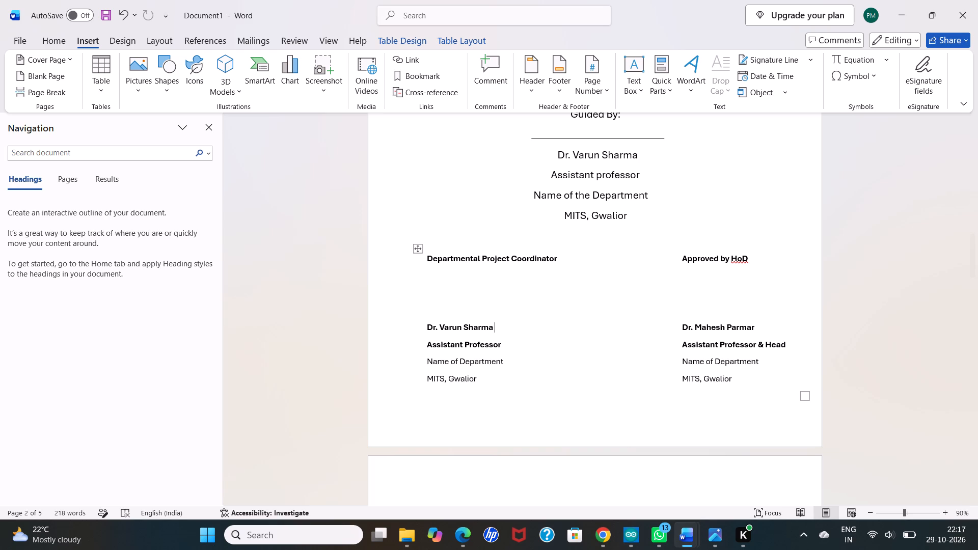
{"action": "scroll", "coordinate": [708, 293], "scroll_direction": "up", "scroll_amount": 1}
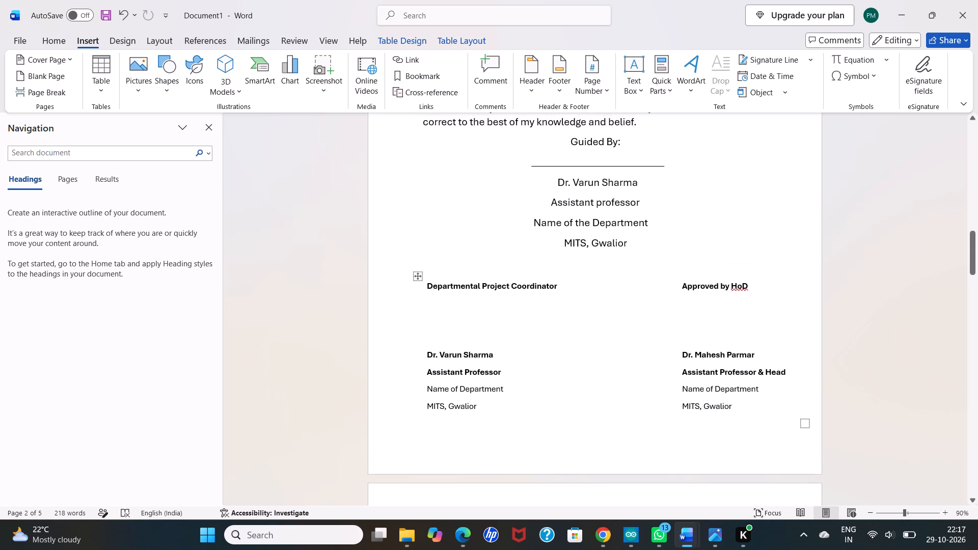
{"action": "left_click", "coordinate": [762, 356]}
{"action": "key", "text": "BackSpace"}
{"action": "key", "text": "BackSpace"}
{"action": "key", "text": "BackSpace"}
{"action": "key", "text": "BackSpace"}
{"action": "key", "text": "BackSpace"}
{"action": "key", "text": "BackSpace"}
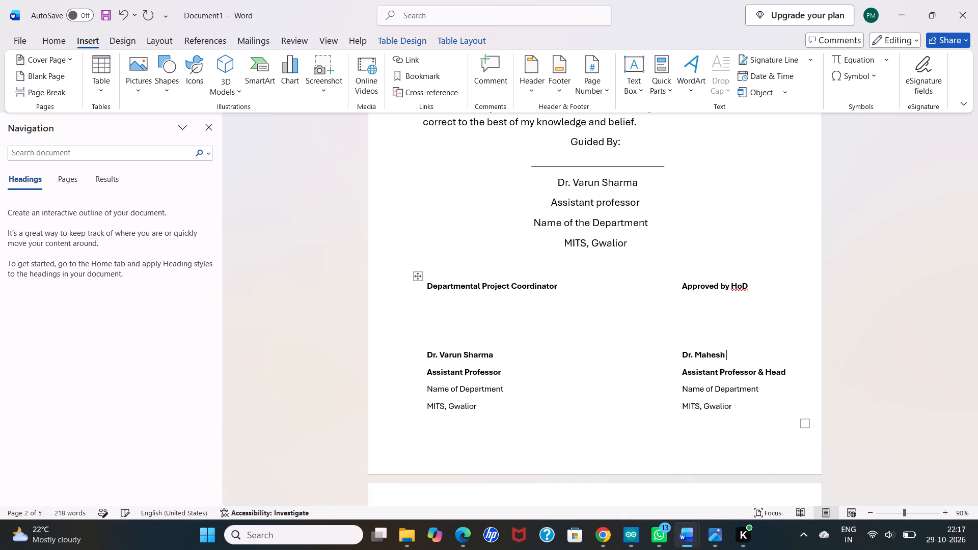
{"action": "key", "text": "BackSpace"}
{"action": "key", "text": "BackSpace"}
{"action": "key", "text": "BackSpace"}
{"action": "key", "text": "BackSpace"}
{"action": "key", "text": "BackSpace"}
{"action": "key", "text": "BackSpace"}
{"action": "key", "text": "BackSpace"}
{"action": "key", "text": "BackSpace"}
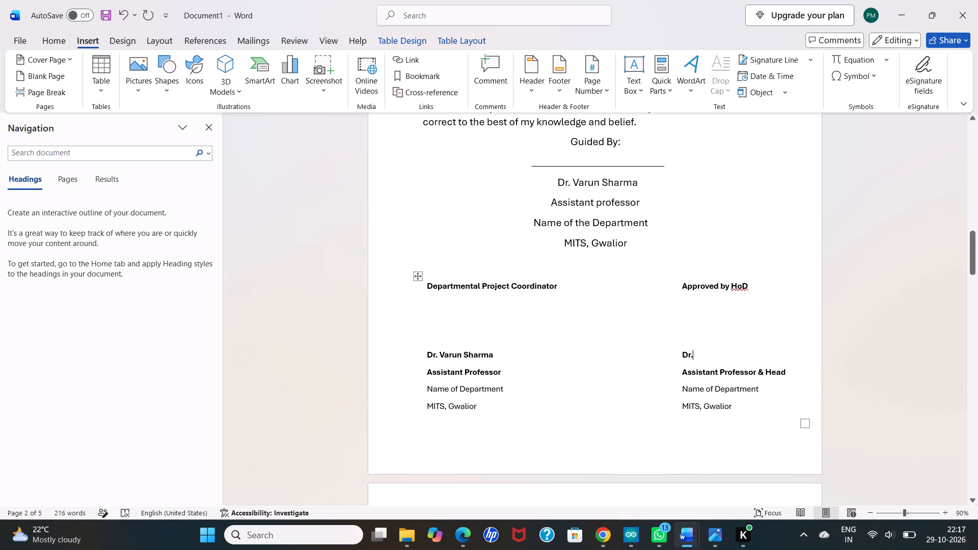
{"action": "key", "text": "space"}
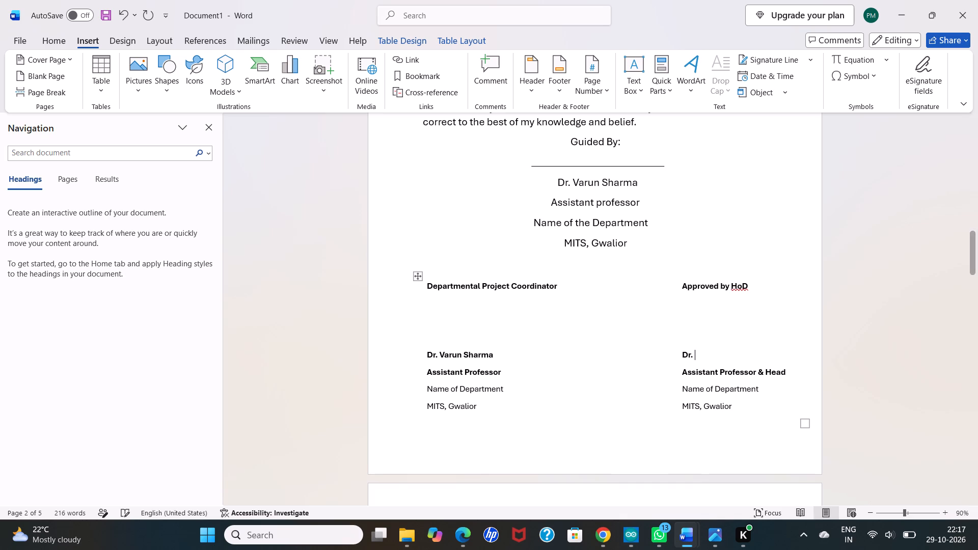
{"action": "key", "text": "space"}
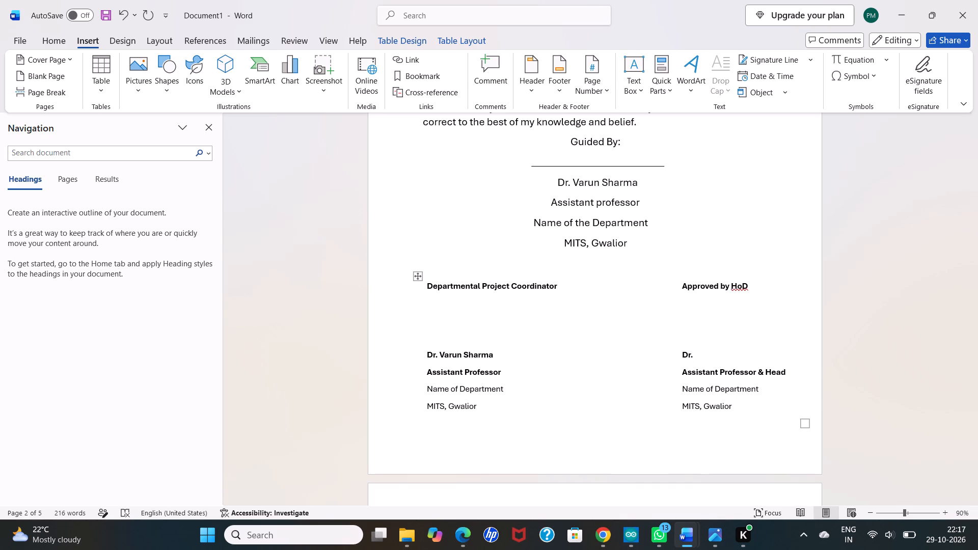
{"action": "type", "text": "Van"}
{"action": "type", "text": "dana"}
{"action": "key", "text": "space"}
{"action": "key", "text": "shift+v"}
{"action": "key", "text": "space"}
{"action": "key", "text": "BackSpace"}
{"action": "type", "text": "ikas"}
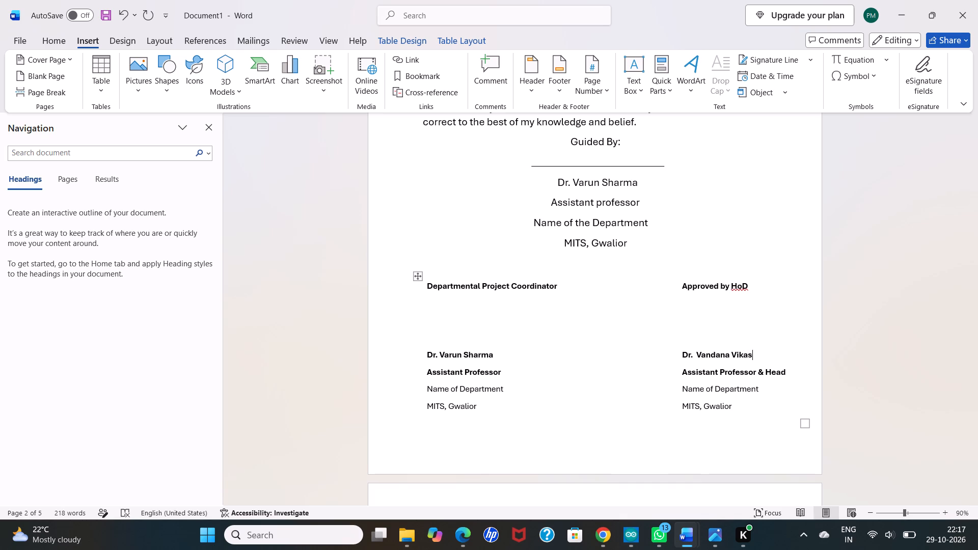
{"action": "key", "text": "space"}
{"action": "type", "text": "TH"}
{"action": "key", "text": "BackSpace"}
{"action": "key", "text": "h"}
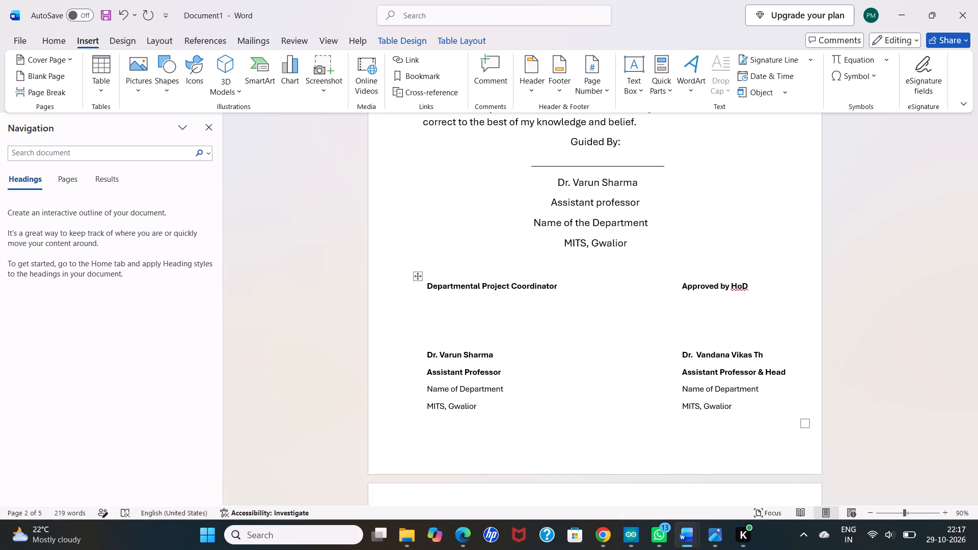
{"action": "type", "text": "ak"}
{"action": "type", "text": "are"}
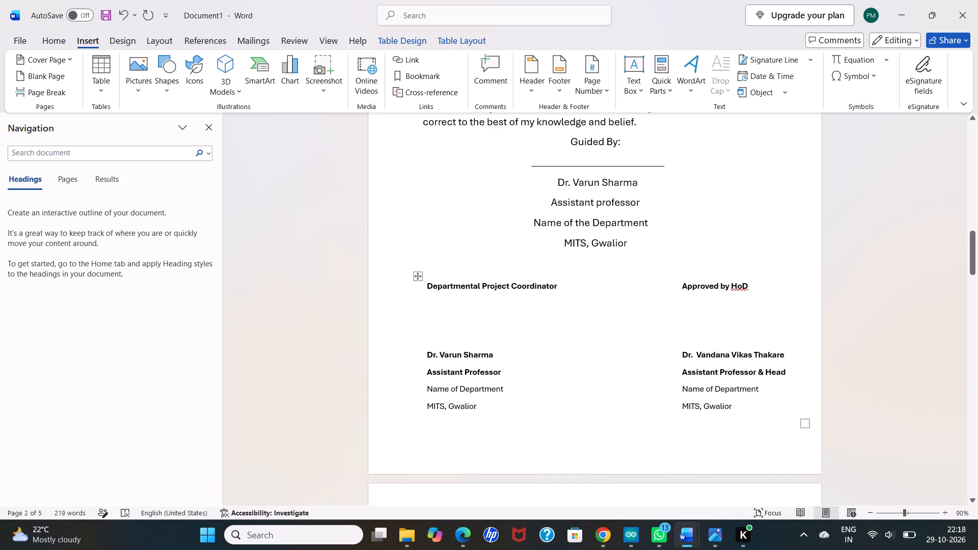
Append "of Electronic & Telecom. Engg" to the "Name of Department" line in the Departmental Project Coordinator's block.
{"action": "left_click", "coordinate": [507, 390]}
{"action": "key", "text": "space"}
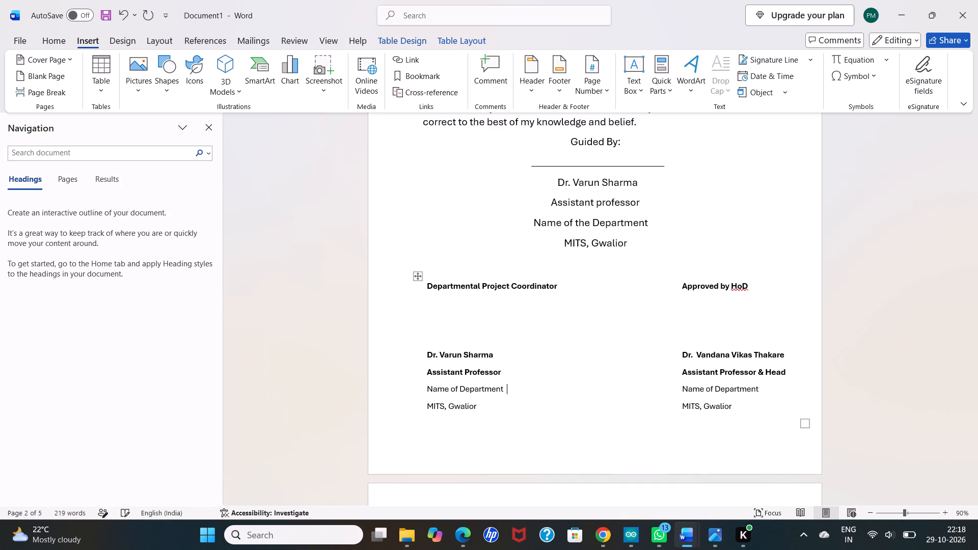
{"action": "key", "text": "BackSpace"}
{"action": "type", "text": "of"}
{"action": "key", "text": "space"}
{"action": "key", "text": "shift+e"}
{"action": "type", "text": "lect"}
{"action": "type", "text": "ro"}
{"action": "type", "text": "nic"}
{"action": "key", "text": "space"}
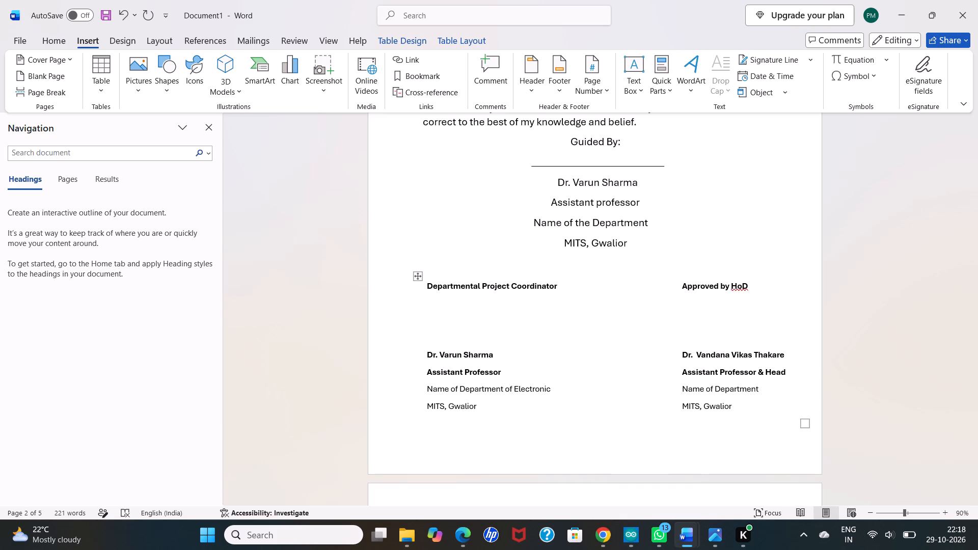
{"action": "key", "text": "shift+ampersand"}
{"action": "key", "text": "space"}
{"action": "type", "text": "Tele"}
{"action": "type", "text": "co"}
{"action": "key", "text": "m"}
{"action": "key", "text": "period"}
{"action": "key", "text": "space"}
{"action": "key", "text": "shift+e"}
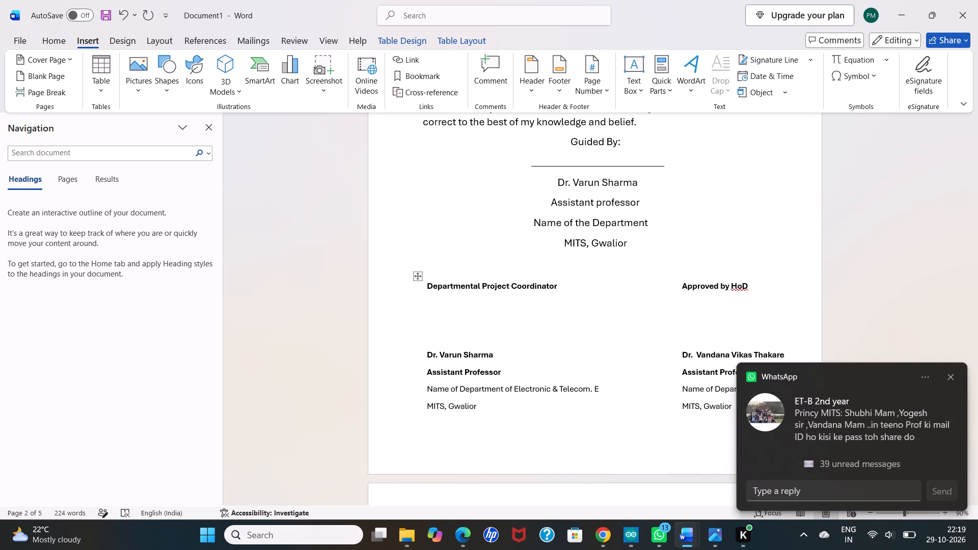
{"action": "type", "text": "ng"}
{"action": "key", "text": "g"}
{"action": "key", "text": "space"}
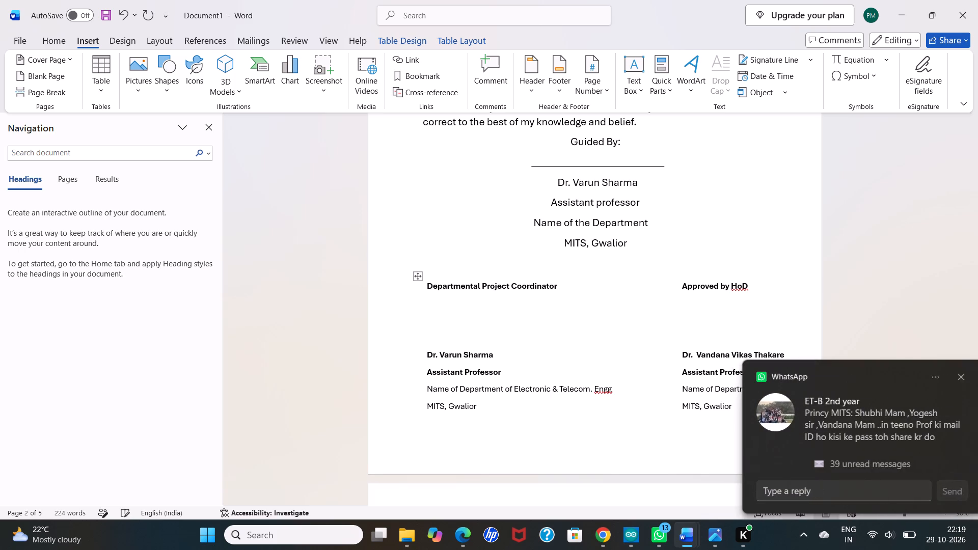
{"action": "left_click", "coordinate": [587, 429]}
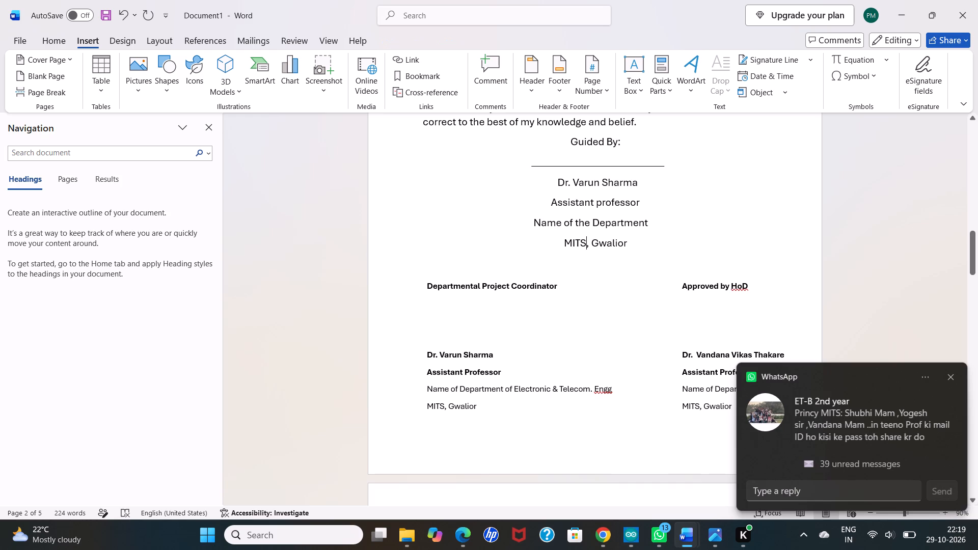
End the coordinator's department line with a period directly after "Engg", without a space in between.
{"action": "left_click", "coordinate": [614, 388]}
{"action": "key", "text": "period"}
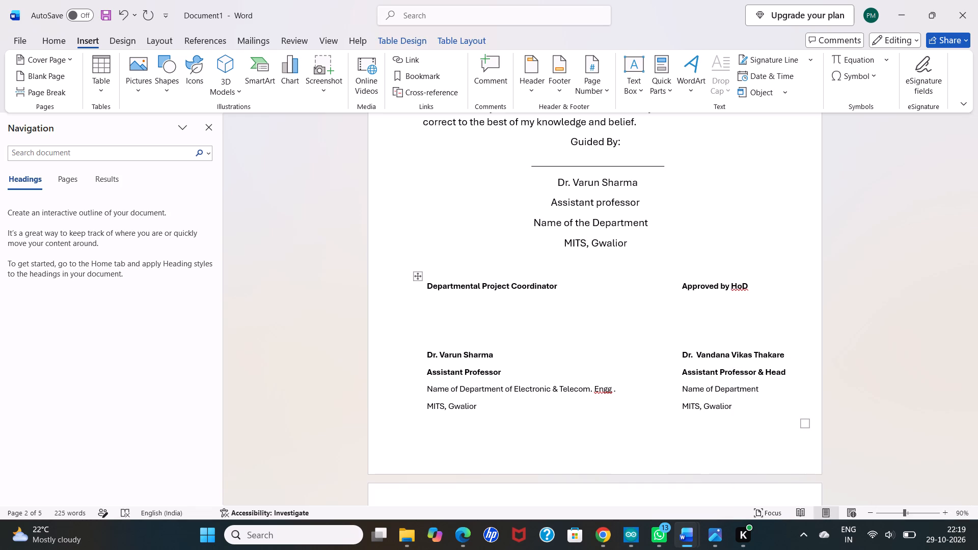
{"action": "key", "text": "BackSpace"}
{"action": "key", "text": "BackSpace"}
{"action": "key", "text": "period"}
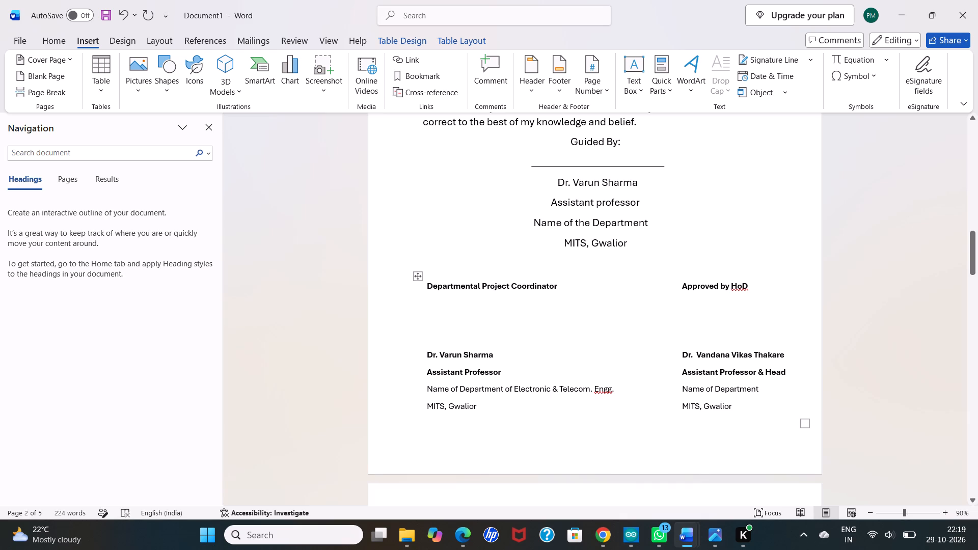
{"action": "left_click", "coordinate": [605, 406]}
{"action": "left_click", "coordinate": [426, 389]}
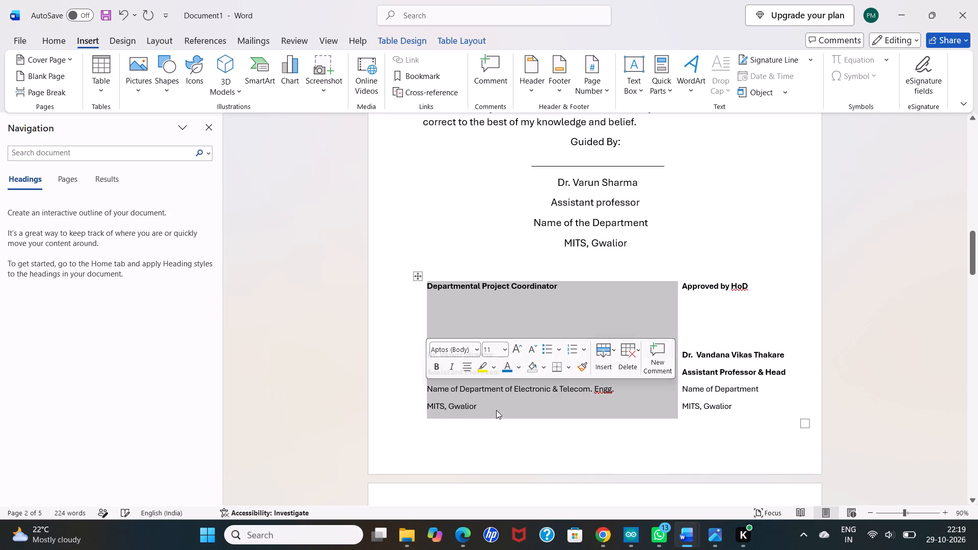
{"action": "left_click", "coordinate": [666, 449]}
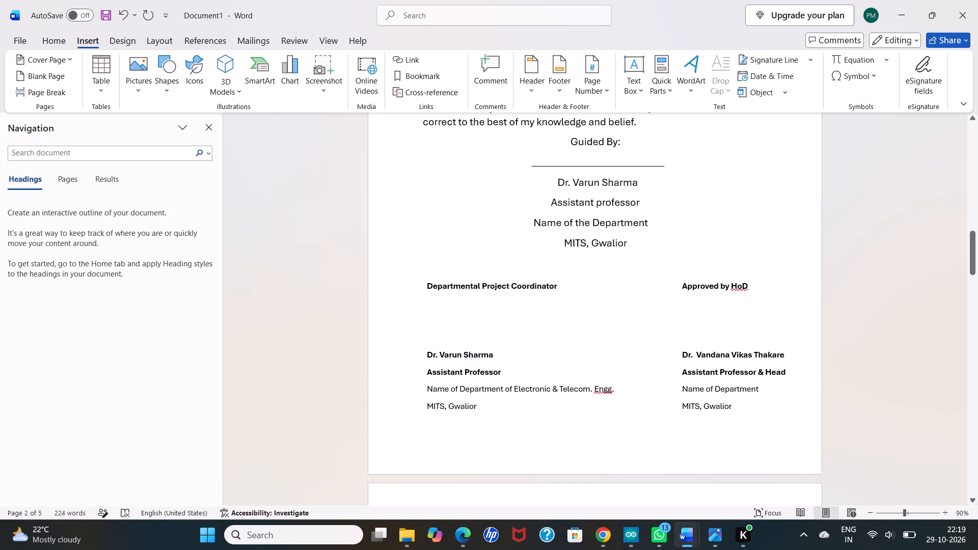
Add a period and a space after "Name of Department" in the "Approved by HoD" block.
{"action": "left_click", "coordinate": [765, 392]}
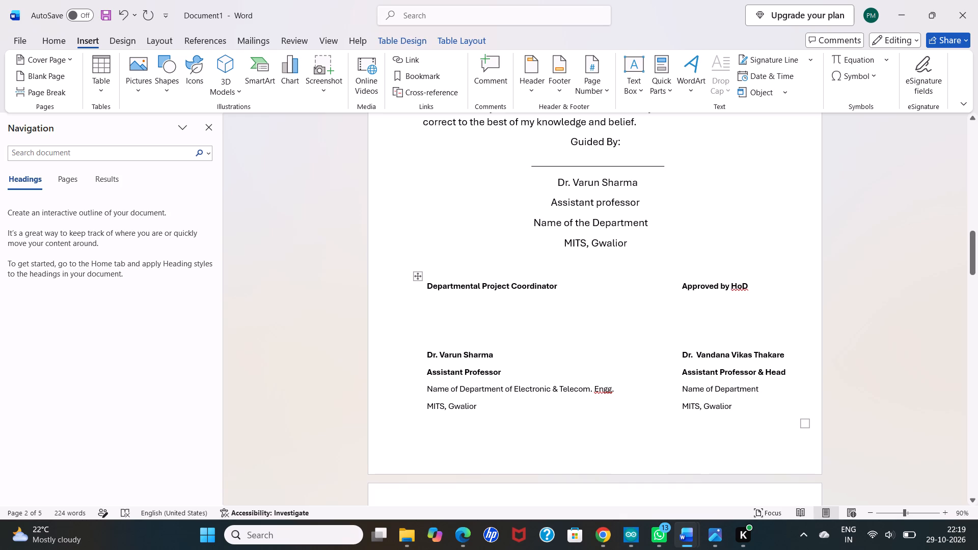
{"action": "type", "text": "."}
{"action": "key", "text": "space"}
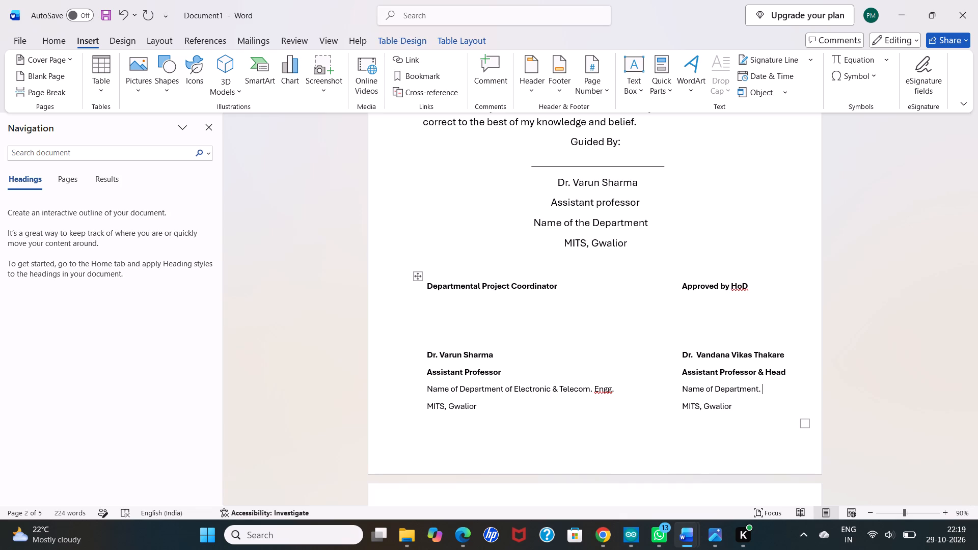
Add "ET" as the department name in the HoD's approval block.
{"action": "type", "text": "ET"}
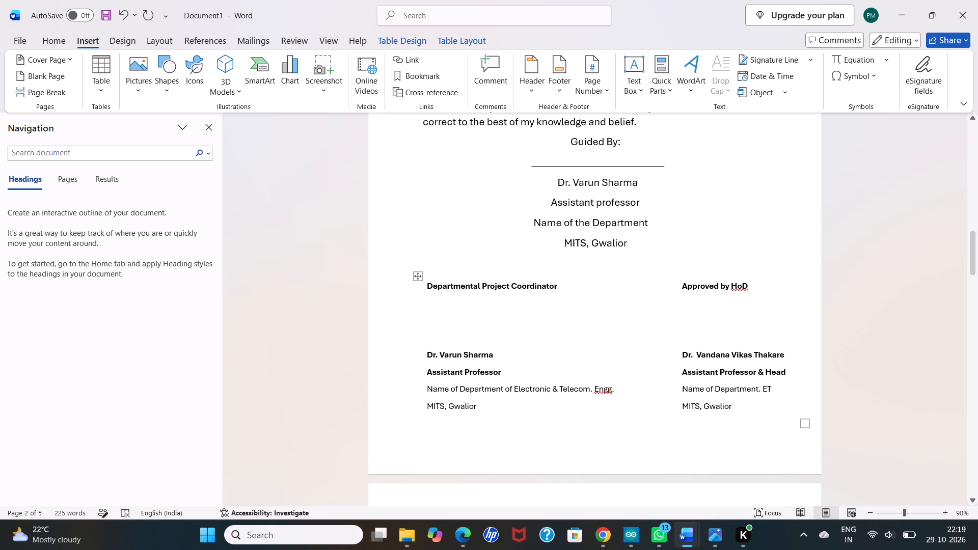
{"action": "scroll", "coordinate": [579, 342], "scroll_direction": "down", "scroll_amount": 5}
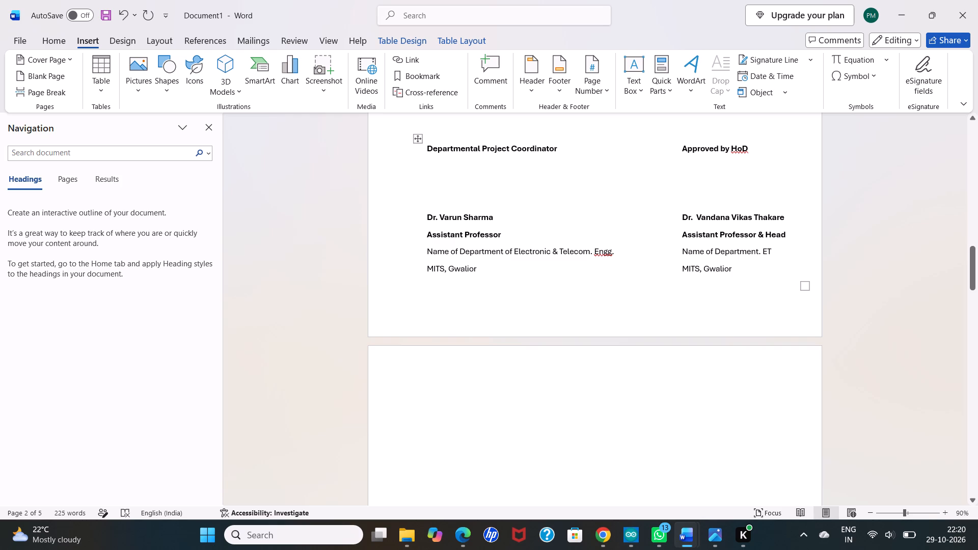
Correct "Electronic" to "Electronics" in the project coordinator's department line.
{"action": "left_click", "coordinate": [550, 252]}
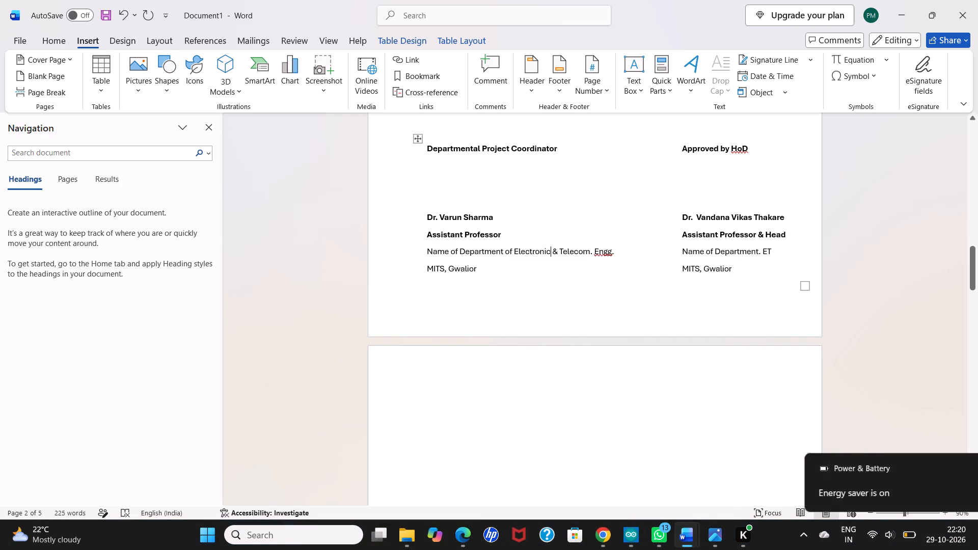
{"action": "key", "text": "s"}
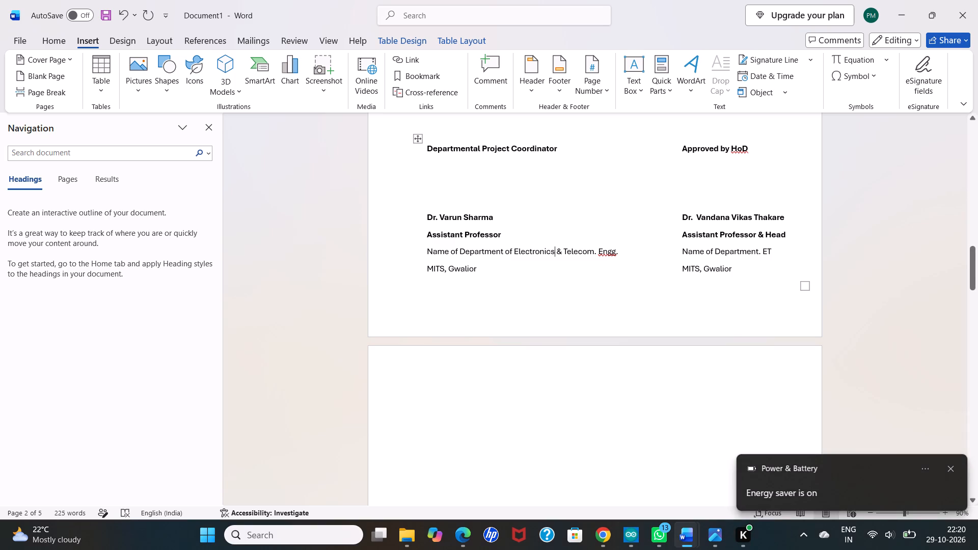
Switch to the Sample_Report CSD_IIIsem document and examine the pages following the certificate, from the Abstract on to the Acknowledgement.
{"action": "scroll", "coordinate": [631, 374], "scroll_direction": "down", "scroll_amount": 8}
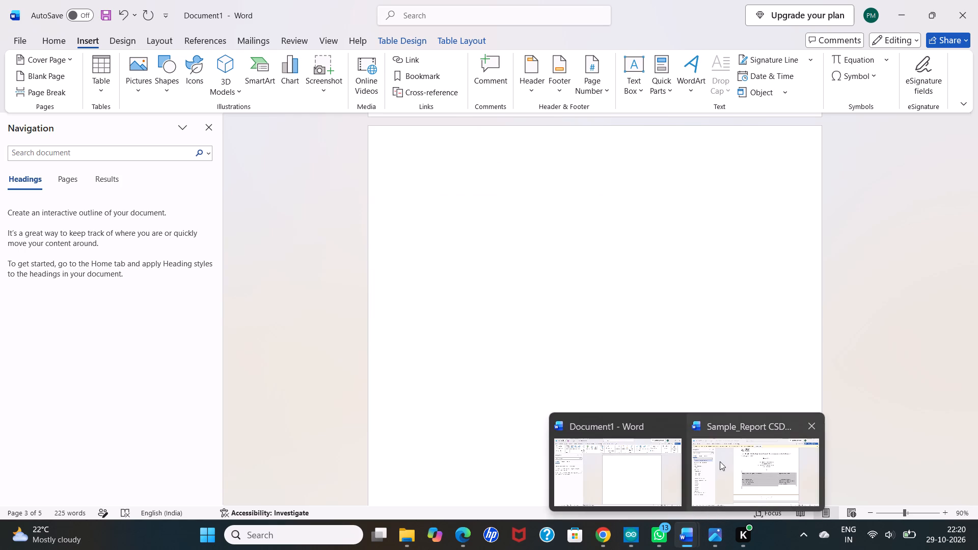
{"action": "left_click", "coordinate": [720, 461]}
{"action": "scroll", "coordinate": [644, 381], "scroll_direction": "down", "scroll_amount": 12}
{"action": "scroll", "coordinate": [642, 382], "scroll_direction": "down", "scroll_amount": 18}
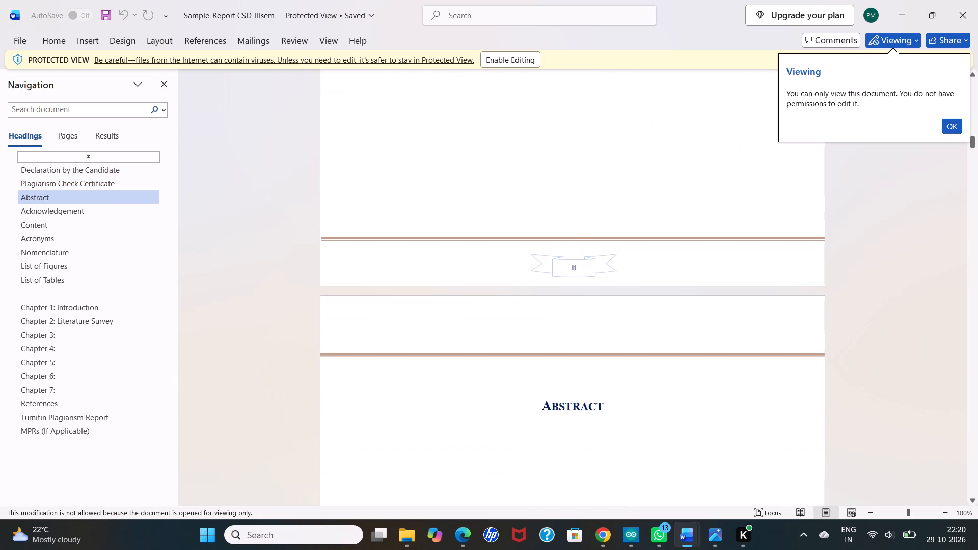
{"action": "scroll", "coordinate": [640, 384], "scroll_direction": "up", "scroll_amount": 5}
{"action": "scroll", "coordinate": [640, 384], "scroll_direction": "down", "scroll_amount": 19}
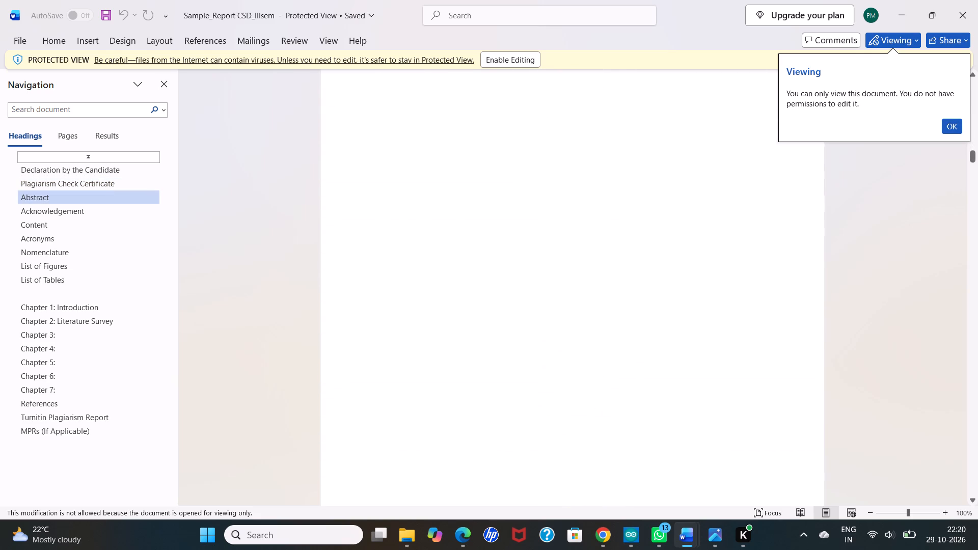
{"action": "scroll", "coordinate": [640, 385], "scroll_direction": "down", "scroll_amount": 16}
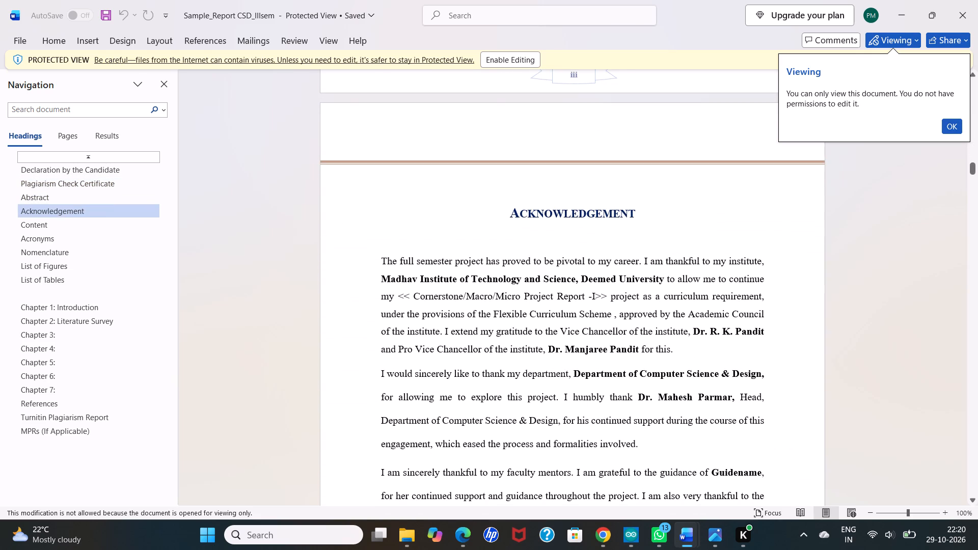
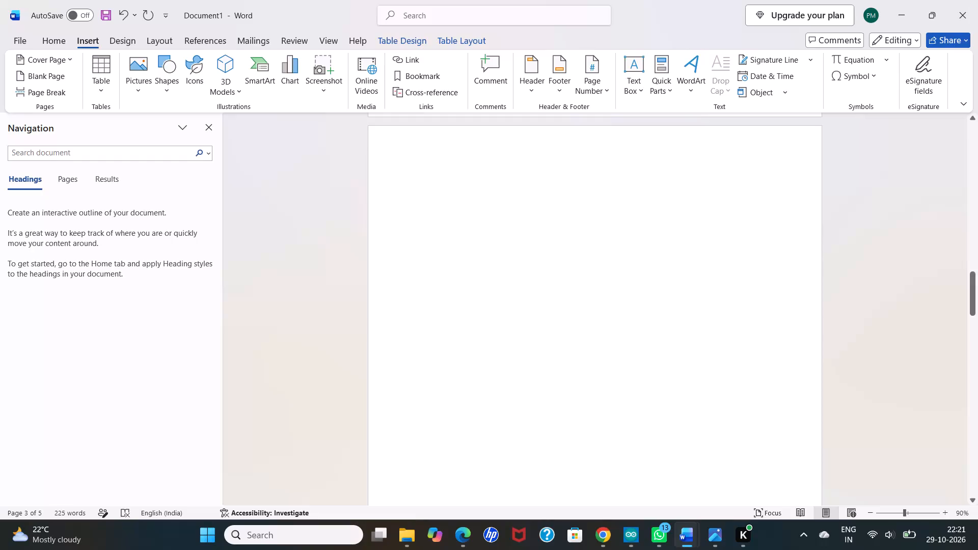
Start the first line of the blank third page, indenting it with spaces to about the middle of the page.
{"action": "left_click", "coordinate": [530, 150]}
{"action": "left_click", "coordinate": [530, 150]}
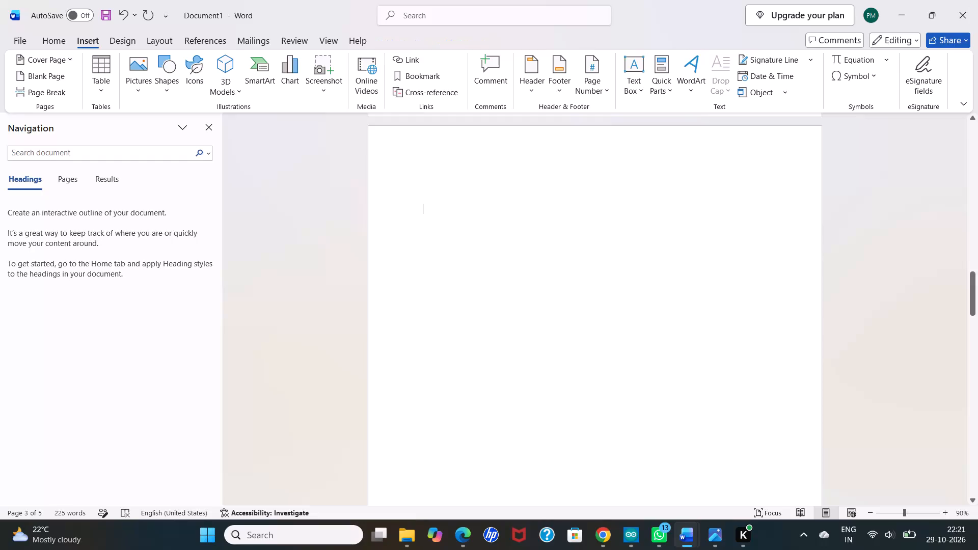
{"action": "left_click", "coordinate": [525, 150]}
{"action": "key", "text": "BackSpace"}
{"action": "key", "text": "BackSpace"}
{"action": "key", "text": "BackSpace"}
{"action": "key", "text": "BackSpace"}
{"action": "key", "text": "BackSpace"}
{"action": "key", "text": "BackSpace"}
{"action": "key", "text": "BackSpace"}
{"action": "key", "text": "BackSpace"}
{"action": "key", "text": "BackSpace"}
{"action": "key", "text": "BackSpace"}
{"action": "key", "text": "BackSpace"}
{"action": "key", "text": "BackSpace"}
{"action": "key", "text": "BackSpace"}
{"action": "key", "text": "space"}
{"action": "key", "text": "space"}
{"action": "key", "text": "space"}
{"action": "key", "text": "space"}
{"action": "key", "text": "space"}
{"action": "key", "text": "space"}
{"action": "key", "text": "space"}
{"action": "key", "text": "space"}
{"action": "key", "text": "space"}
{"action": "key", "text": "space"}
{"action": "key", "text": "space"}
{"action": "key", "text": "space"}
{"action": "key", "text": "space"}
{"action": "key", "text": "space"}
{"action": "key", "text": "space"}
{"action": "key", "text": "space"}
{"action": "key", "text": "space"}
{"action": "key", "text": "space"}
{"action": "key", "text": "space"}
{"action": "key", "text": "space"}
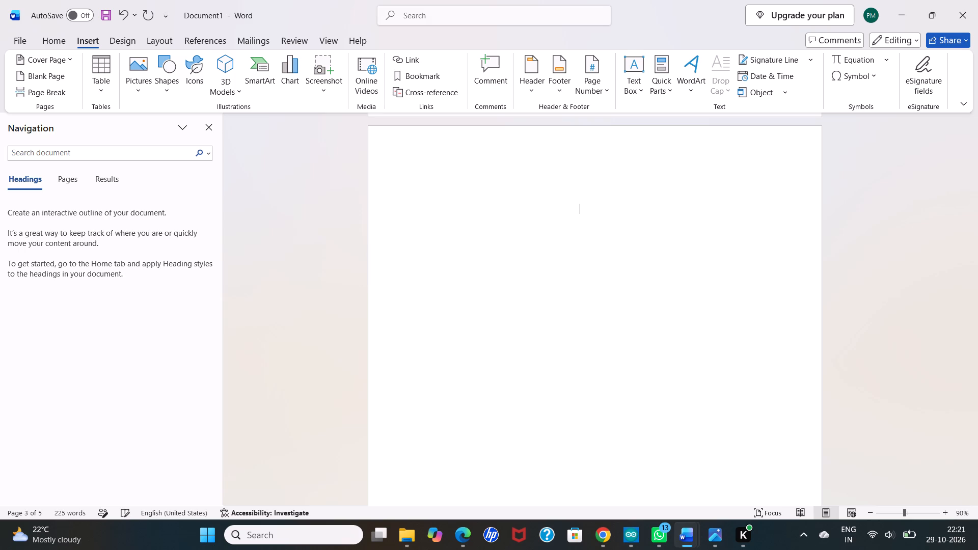
Paste the ABSTRACT heading on the blank third page and trim some leading spaces to shift it toward the page centre.
{"action": "key", "text": "ctrl+v"}
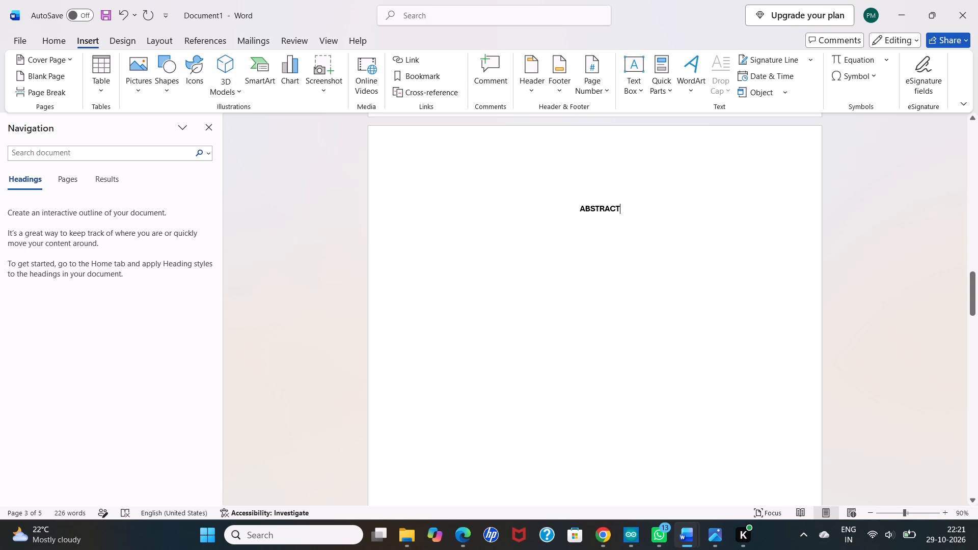
{"action": "left_click", "coordinate": [572, 209]}
{"action": "key", "text": "BackSpace"}
{"action": "key", "text": "BackSpace"}
{"action": "key", "text": "BackSpace"}
{"action": "key", "text": "BackSpace"}
{"action": "key", "text": "BackSpace"}
{"action": "key", "text": "BackSpace"}
{"action": "key", "text": "BackSpace"}
{"action": "key", "text": "BackSpace"}
{"action": "key", "text": "BackSpace"}
{"action": "key", "text": "BackSpace"}
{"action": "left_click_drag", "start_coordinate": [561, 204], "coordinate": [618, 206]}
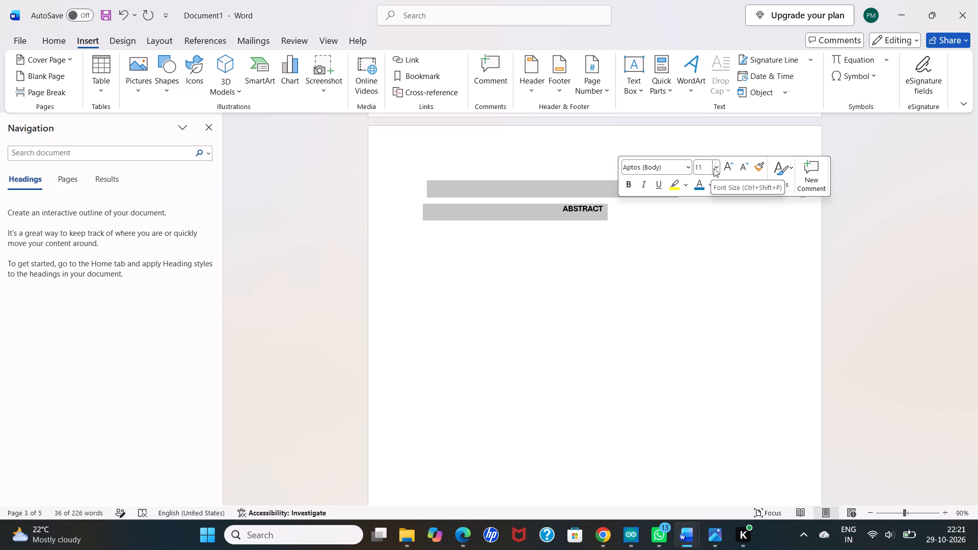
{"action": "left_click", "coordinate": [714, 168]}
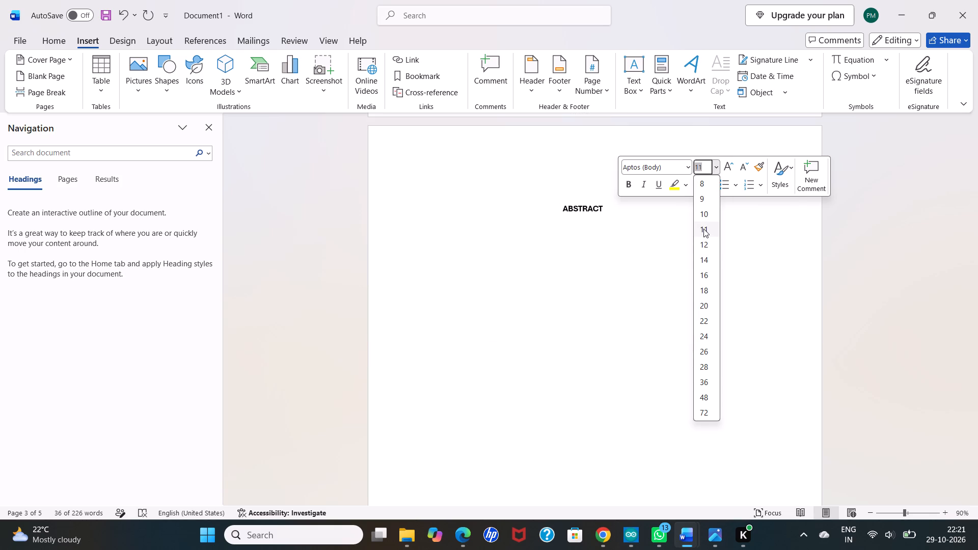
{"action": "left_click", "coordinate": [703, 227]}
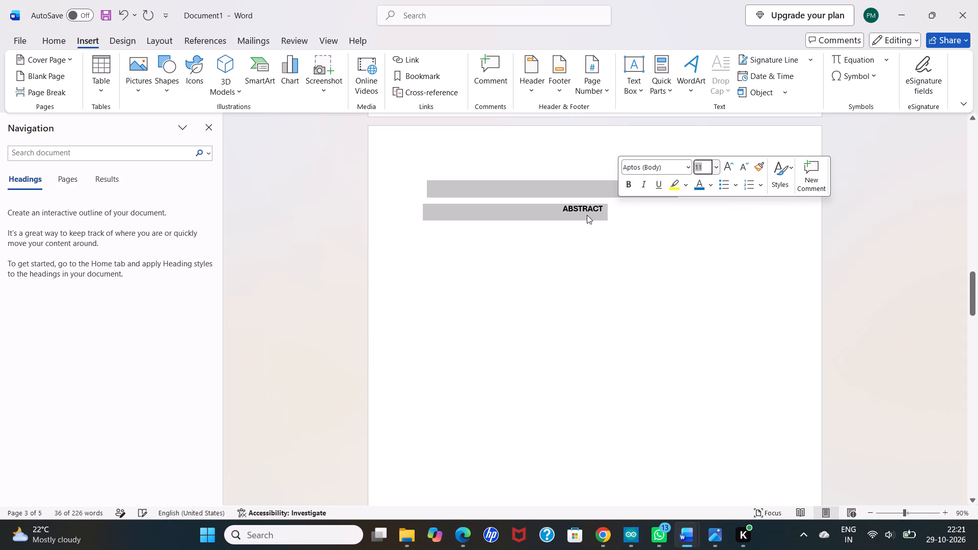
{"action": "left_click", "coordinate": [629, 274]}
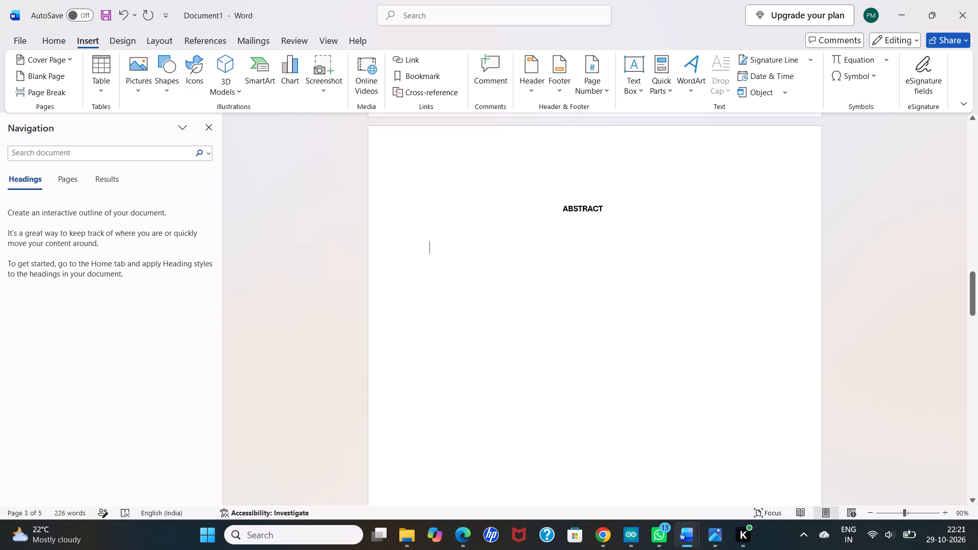
Set the ABSTRACT heading's font size to 16.
{"action": "left_click_drag", "start_coordinate": [560, 207], "coordinate": [589, 210]}
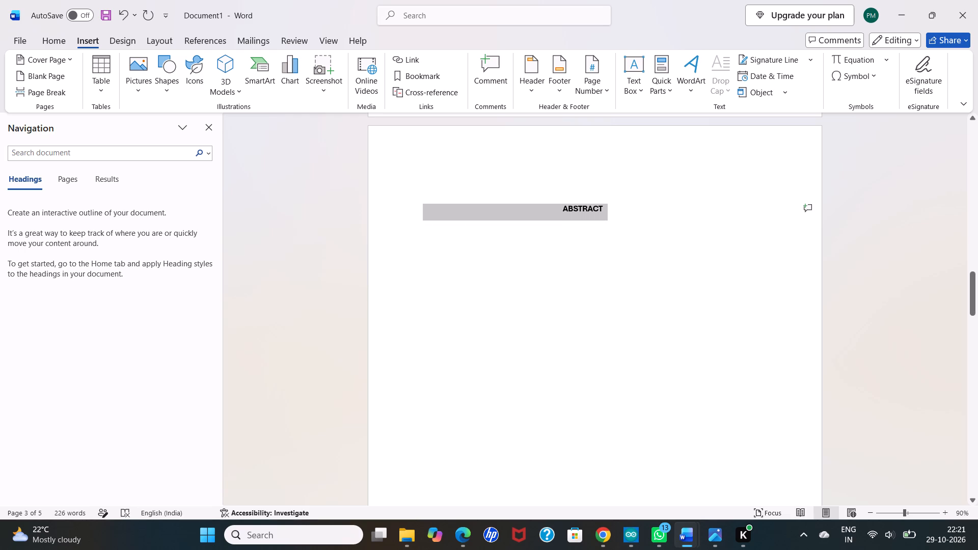
{"action": "left_click_drag", "start_coordinate": [589, 210], "coordinate": [582, 211]}
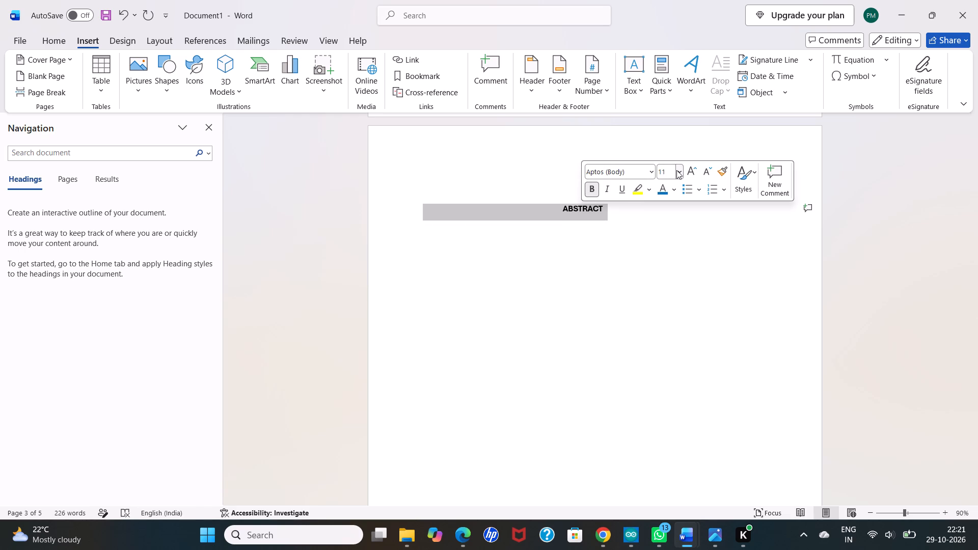
{"action": "left_click", "coordinate": [676, 170]}
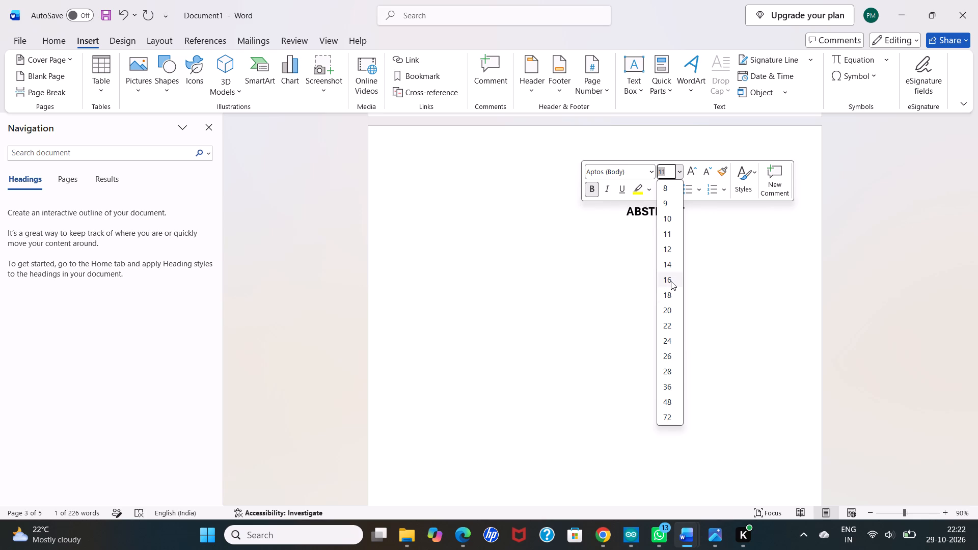
{"action": "left_click", "coordinate": [671, 281]}
Delete a few of the spaces before the enlarged ABSTRACT heading, working back to the start of its line.
{"action": "left_click", "coordinate": [607, 204]}
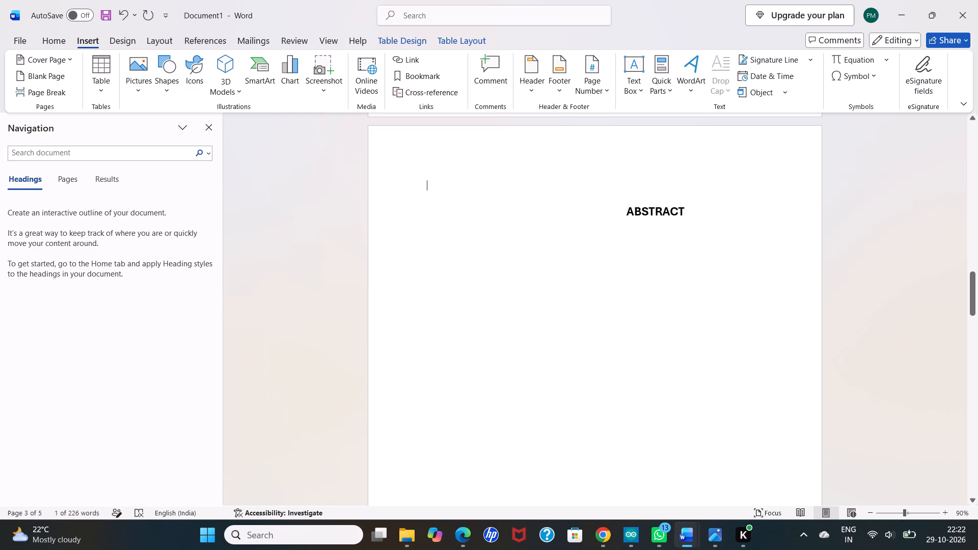
{"action": "left_click", "coordinate": [600, 210]}
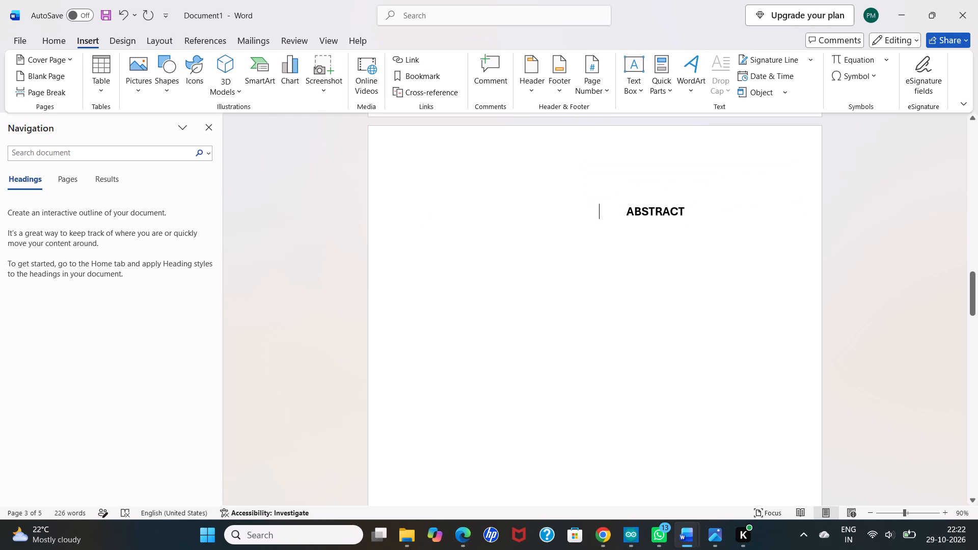
{"action": "key", "text": "BackSpace"}
{"action": "key", "text": "BackSpace"}
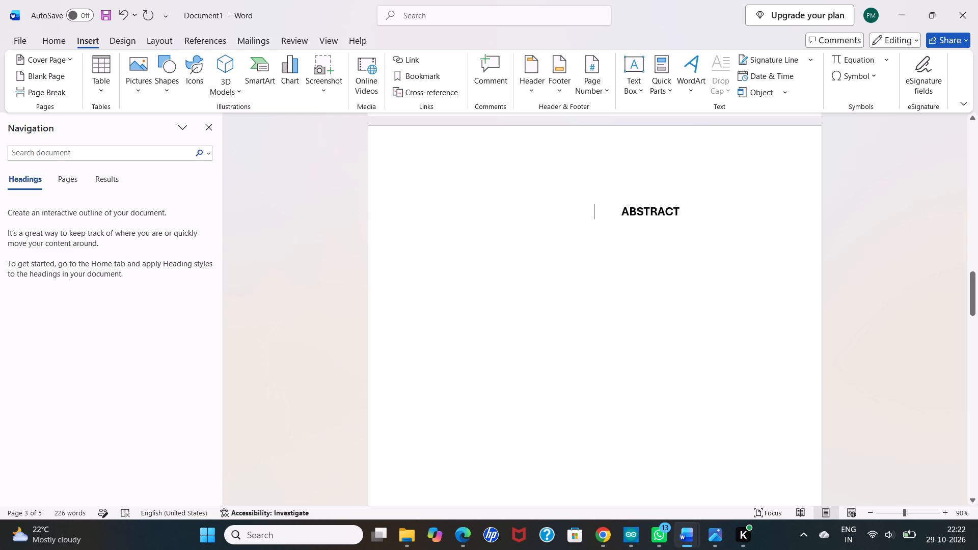
{"action": "left_click", "coordinate": [415, 209]}
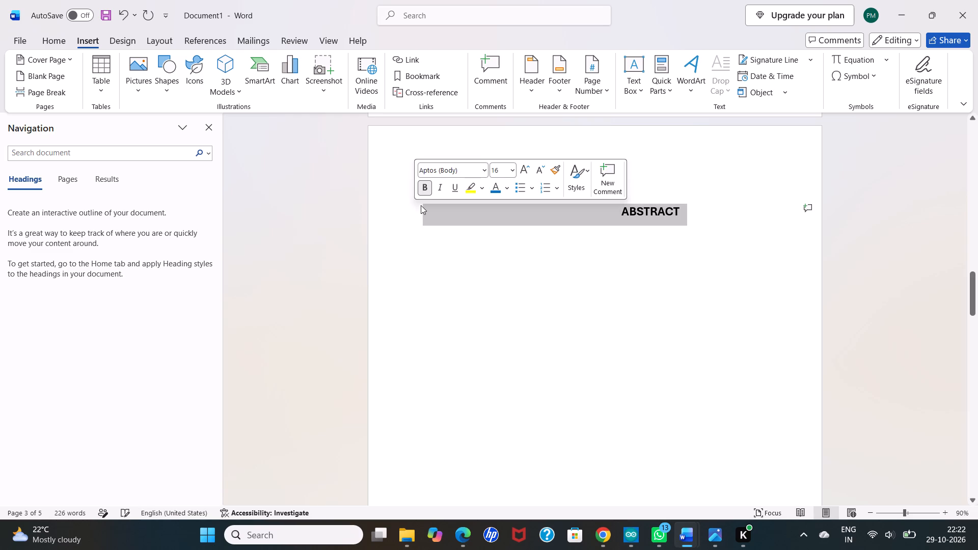
{"action": "left_click", "coordinate": [430, 207]}
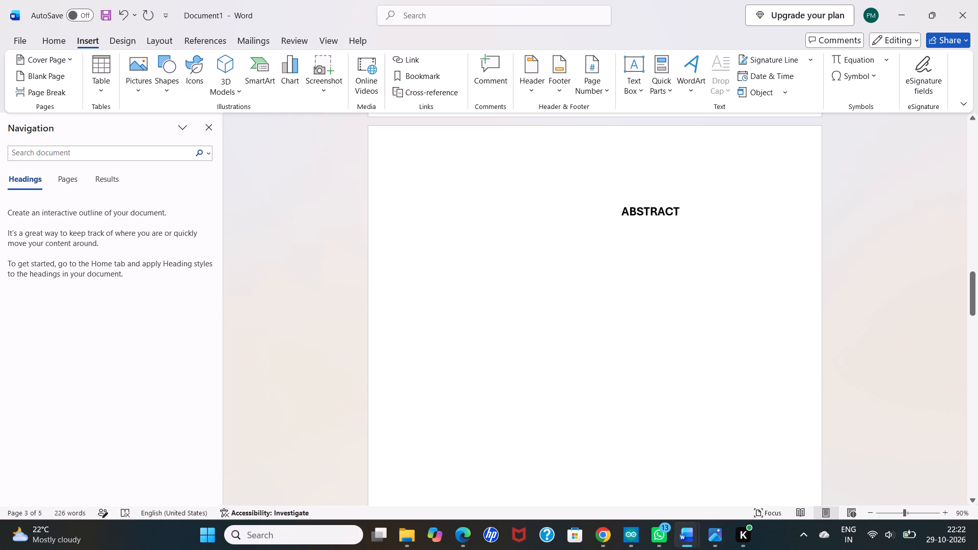
{"action": "key", "text": "BackSpace"}
{"action": "key", "text": "BackSpace"}
{"action": "key", "text": "BackSpace"}
{"action": "key", "text": "BackSpace"}
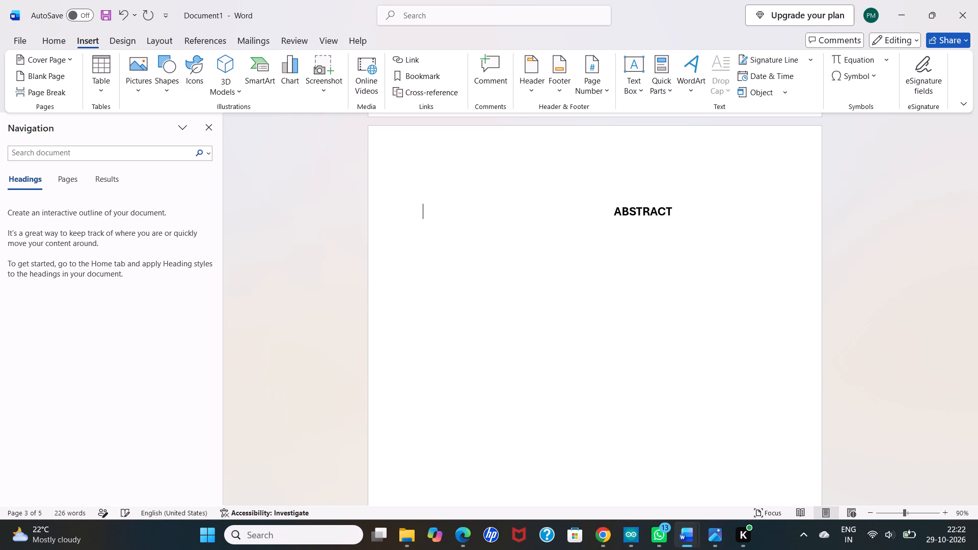
{"action": "key", "text": "BackSpace"}
{"action": "key", "text": "BackSpace"}
{"action": "key", "text": "BackSpace"}
{"action": "key", "text": "BackSpace"}
{"action": "key", "text": "BackSpace"}
{"action": "key", "text": "BackSpace"}
{"action": "key", "text": "BackSpace"}
{"action": "key", "text": "BackSpace"}
{"action": "key", "text": "BackSpace"}
{"action": "key", "text": "BackSpace"}
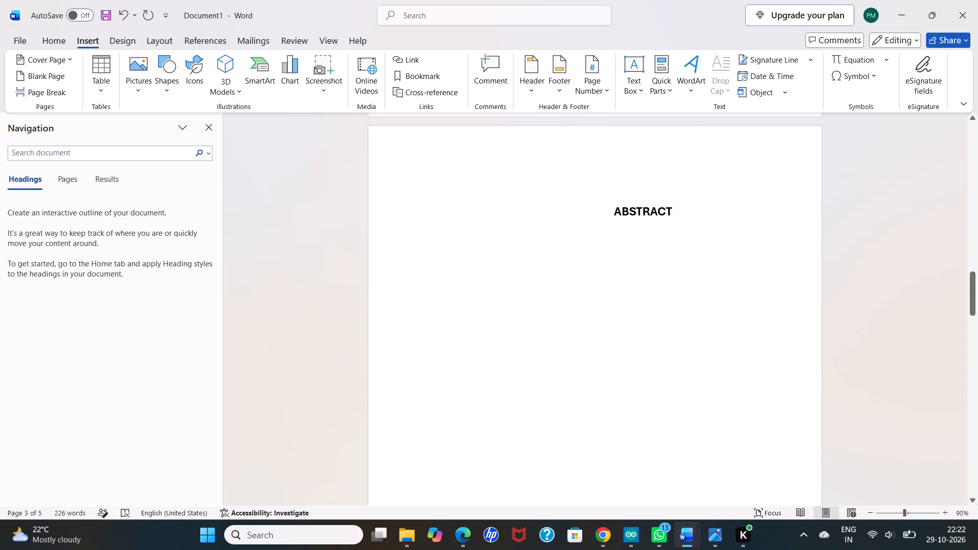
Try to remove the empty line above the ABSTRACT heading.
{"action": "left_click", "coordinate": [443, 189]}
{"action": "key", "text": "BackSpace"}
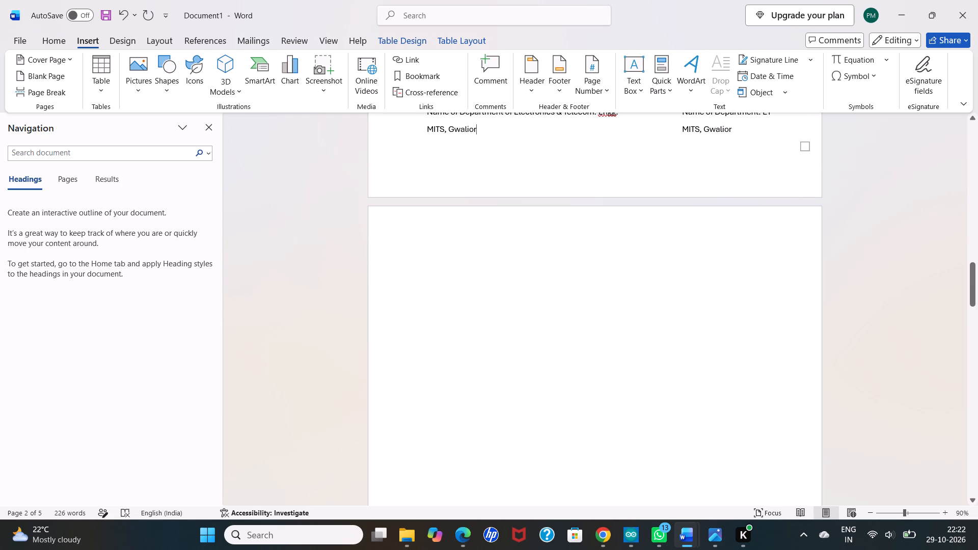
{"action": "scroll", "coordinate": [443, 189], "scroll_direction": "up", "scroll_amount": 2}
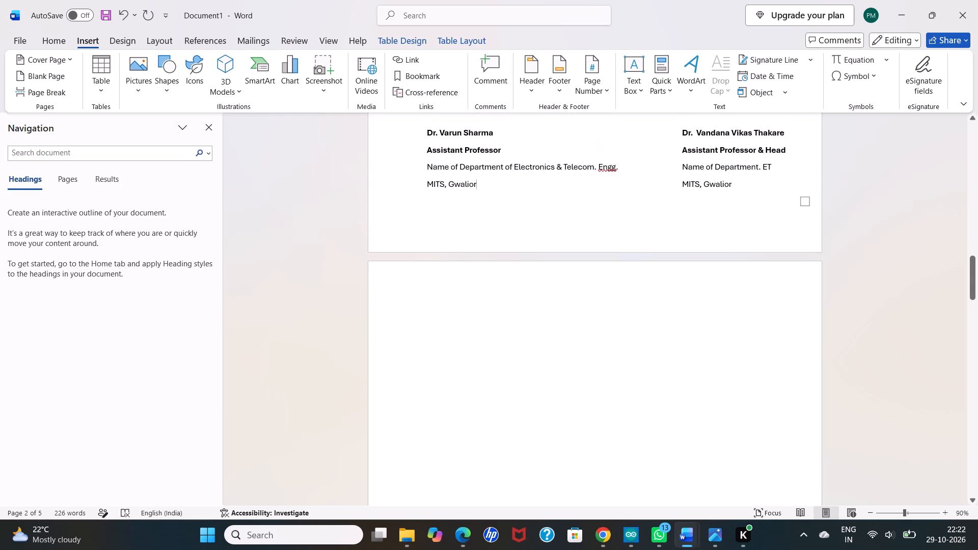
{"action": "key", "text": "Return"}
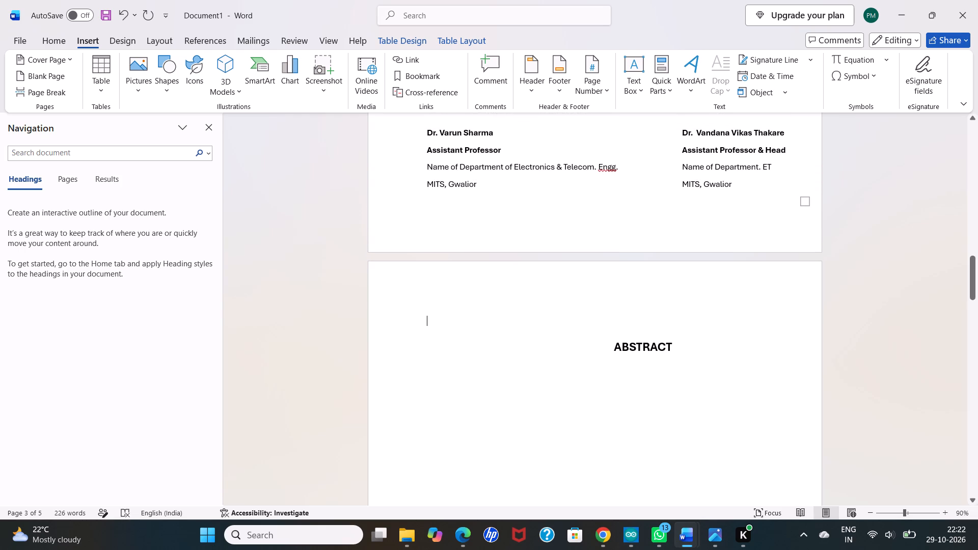
Delete more leading spaces before the ABSTRACT heading until it sits roughly centred across the page.
{"action": "left_click", "coordinate": [495, 349]}
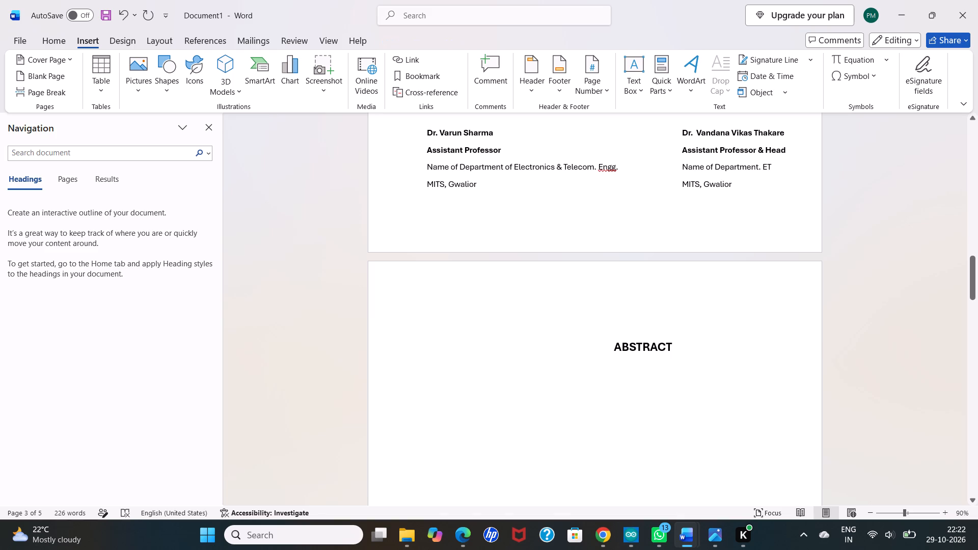
{"action": "key", "text": "BackSpace"}
{"action": "key", "text": "BackSpace"}
{"action": "key", "text": "BackSpace"}
{"action": "key", "text": "BackSpace"}
{"action": "key", "text": "BackSpace"}
{"action": "key", "text": "BackSpace"}
{"action": "key", "text": "BackSpace"}
{"action": "key", "text": "BackSpace"}
{"action": "key", "text": "BackSpace"}
{"action": "key", "text": "BackSpace"}
{"action": "key", "text": "BackSpace"}
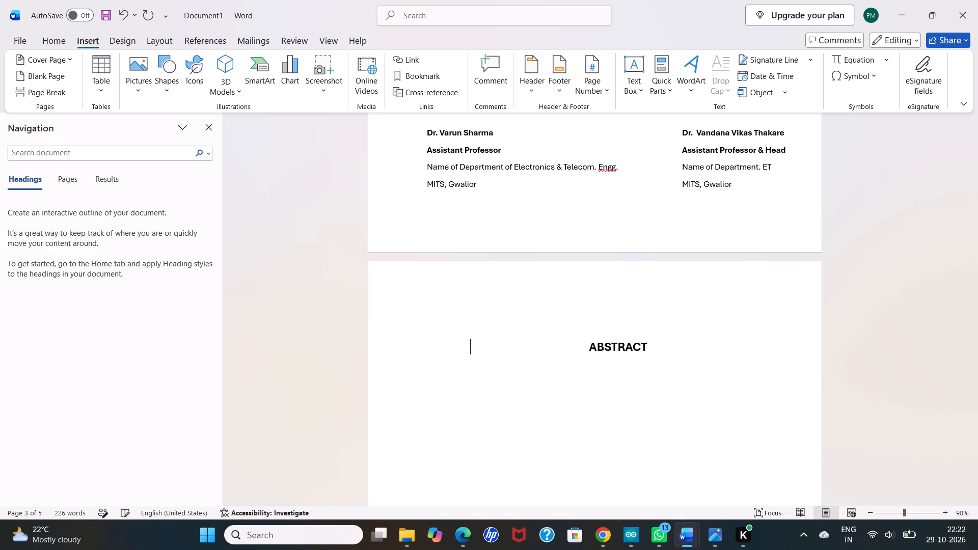
{"action": "key", "text": "BackSpace"}
{"action": "key", "text": "BackSpace"}
{"action": "key", "text": "BackSpace"}
{"action": "key", "text": "BackSpace"}
{"action": "key", "text": "BackSpace"}
{"action": "key", "text": "BackSpace"}
{"action": "key", "text": "BackSpace"}
{"action": "key", "text": "BackSpace"}
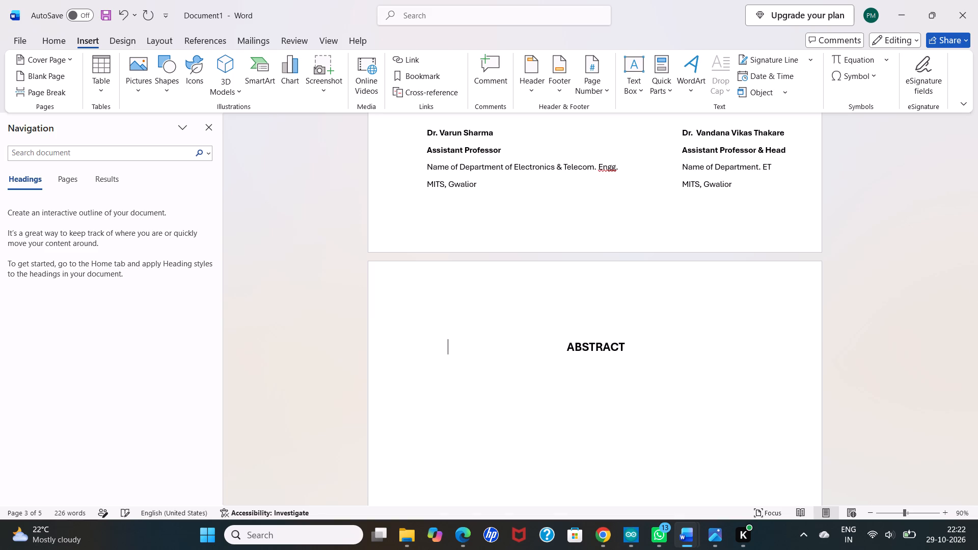
{"action": "key", "text": "BackSpace"}
{"action": "key", "text": "BackSpace"}
{"action": "key", "text": "BackSpace"}
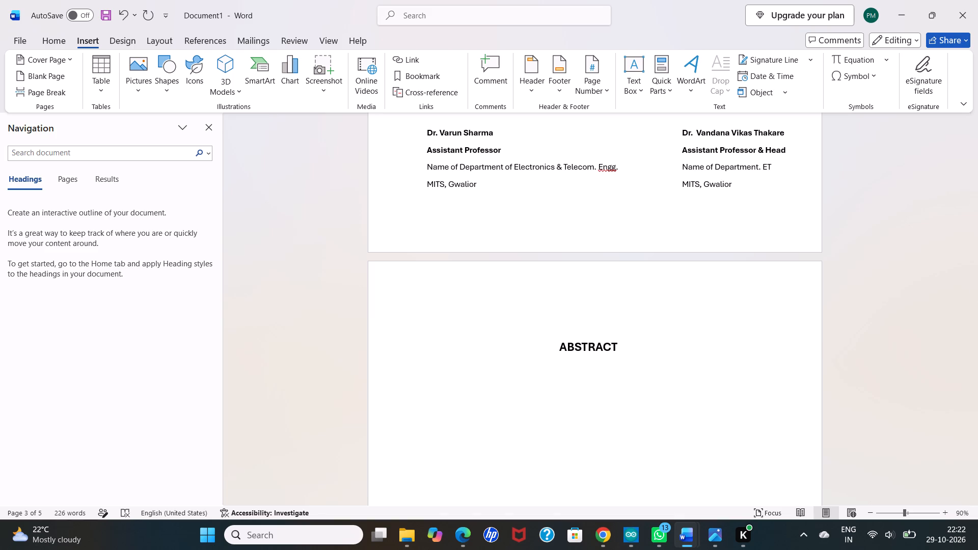
{"action": "scroll", "coordinate": [536, 369], "scroll_direction": "down", "scroll_amount": 9}
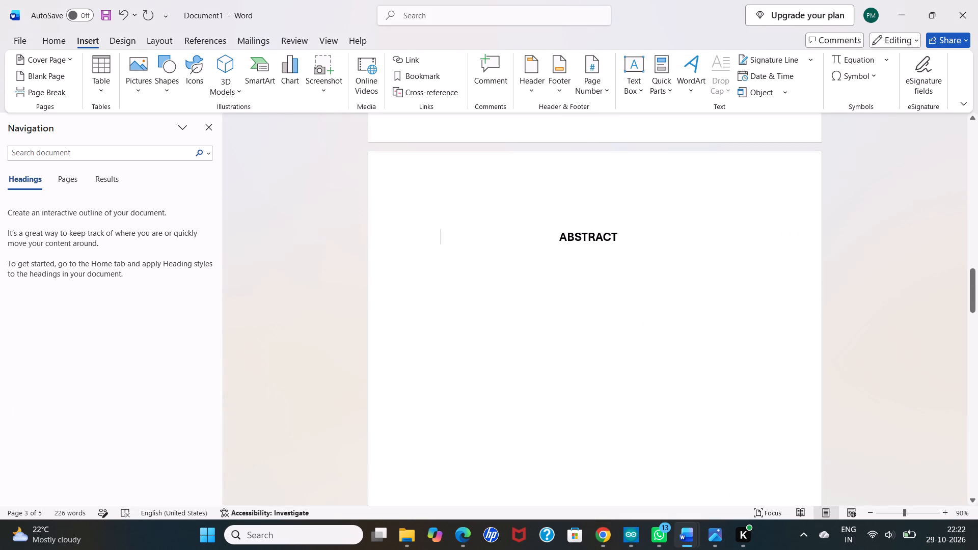
{"action": "left_click", "coordinate": [635, 241]}
{"action": "key", "text": "Return"}
{"action": "key", "text": "ctrl+v"}
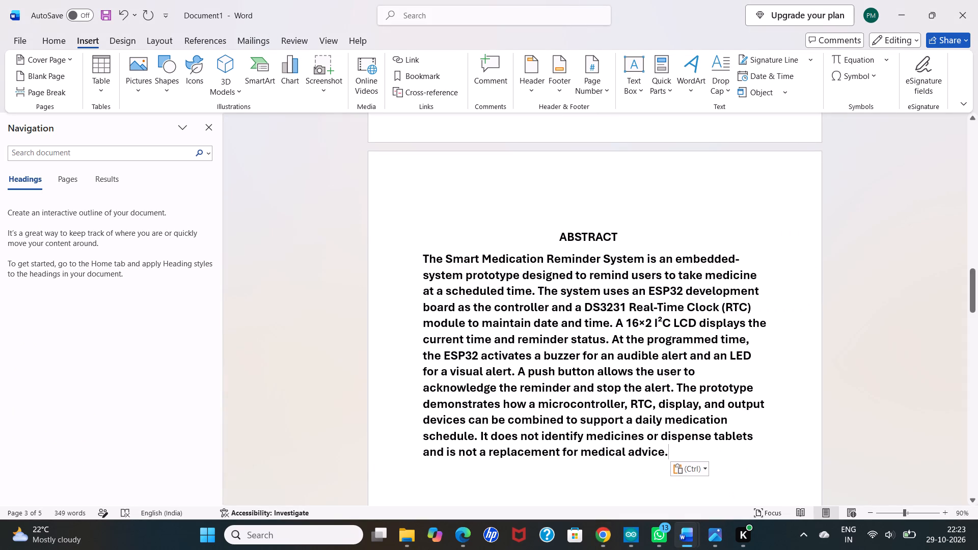
Remove the bold formatting from the pasted abstract paragraph.
{"action": "left_click_drag", "start_coordinate": [424, 256], "coordinate": [711, 476]}
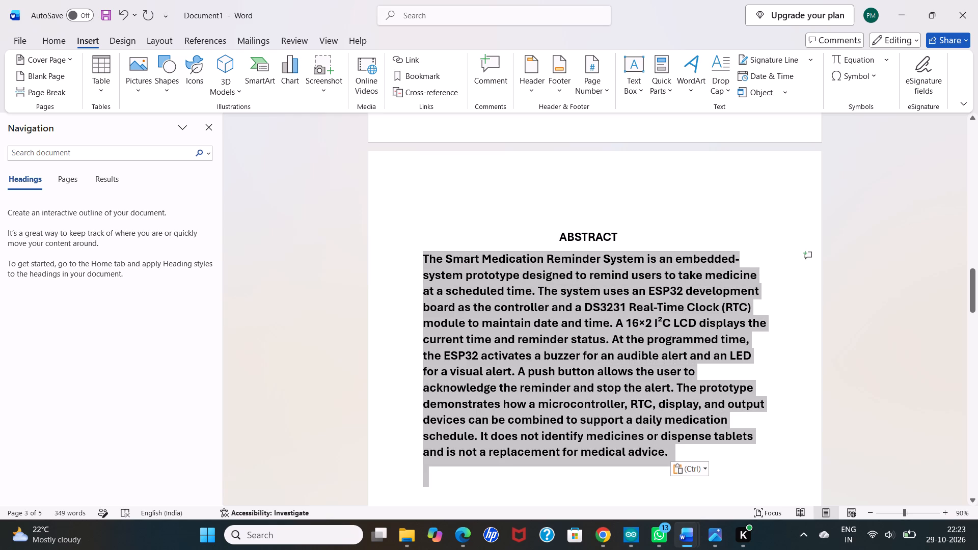
{"action": "left_click_drag", "start_coordinate": [711, 476], "coordinate": [712, 476]}
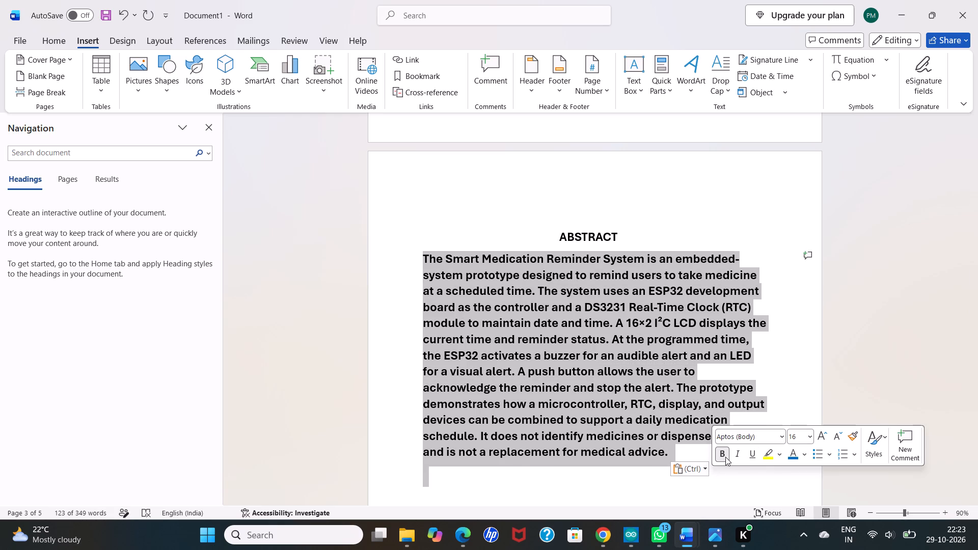
{"action": "left_click", "coordinate": [721, 457]}
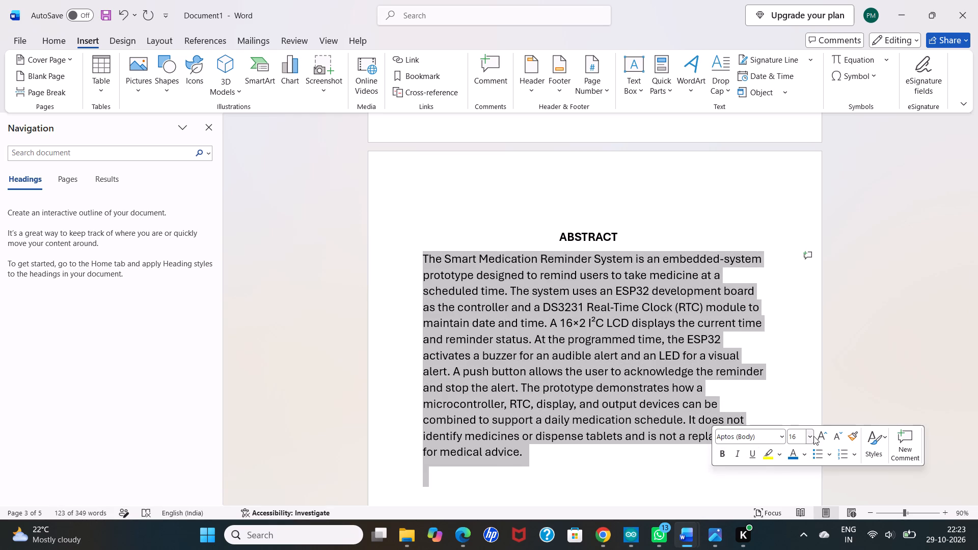
Set the font size of the abstract paragraph to 14.
{"action": "left_click", "coordinate": [809, 436]}
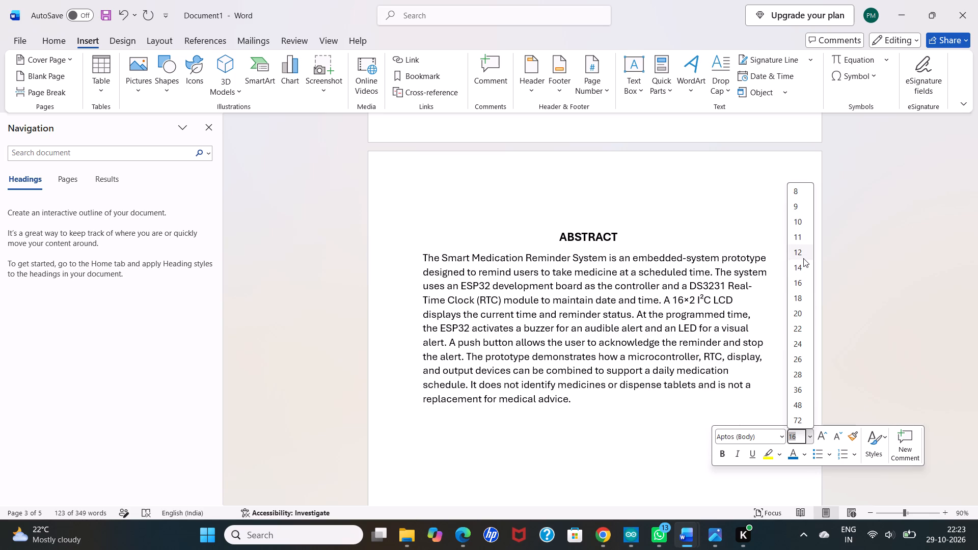
{"action": "left_click", "coordinate": [801, 270]}
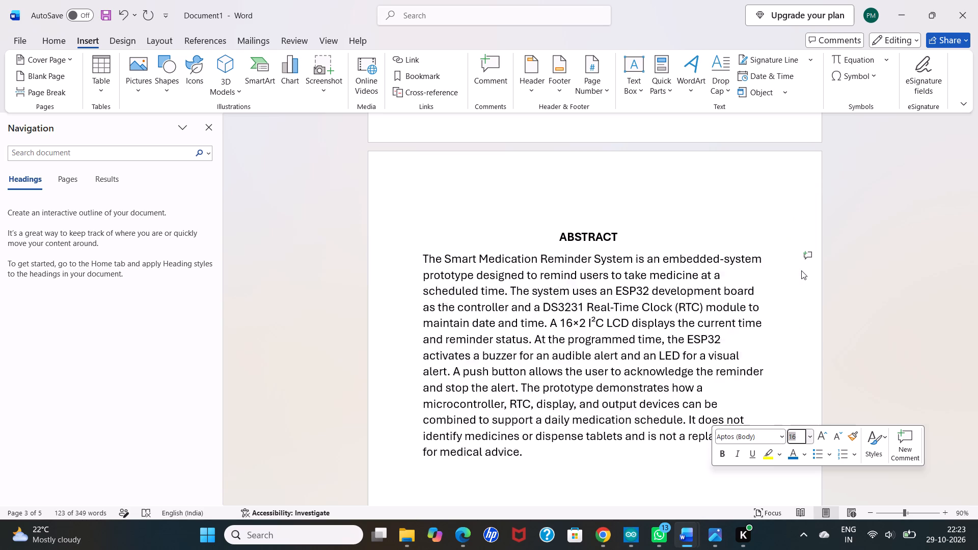
{"action": "left_click", "coordinate": [892, 287]}
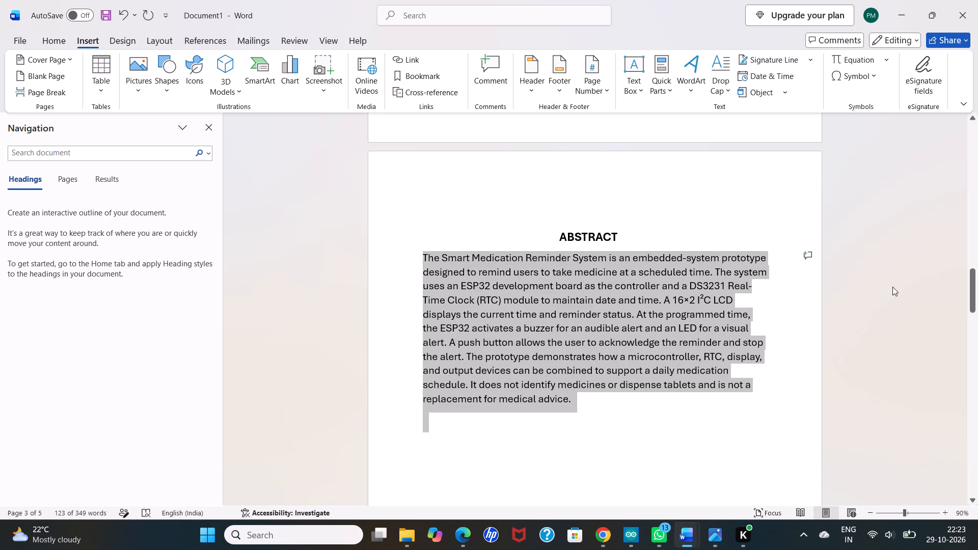
Go past the end of the abstract to the next page of the report.
{"action": "scroll", "coordinate": [832, 262], "scroll_direction": "down", "scroll_amount": 8}
{"action": "scroll", "coordinate": [787, 272], "scroll_direction": "down", "scroll_amount": 4}
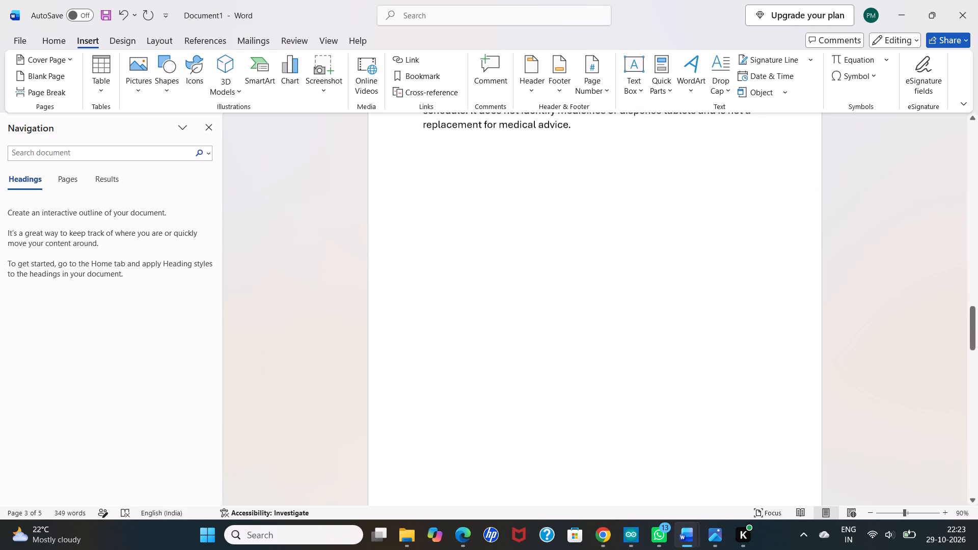
{"action": "scroll", "coordinate": [787, 272], "scroll_direction": "down", "scroll_amount": 16}
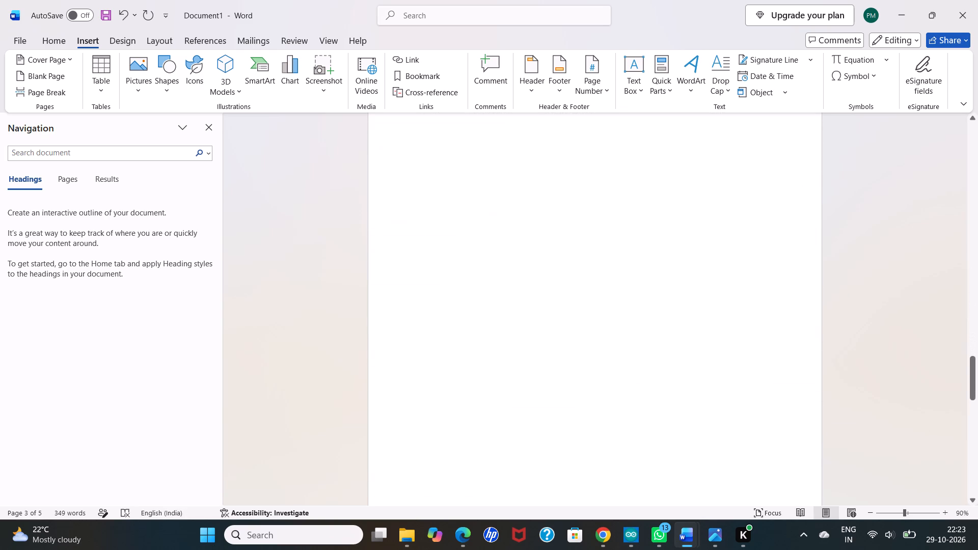
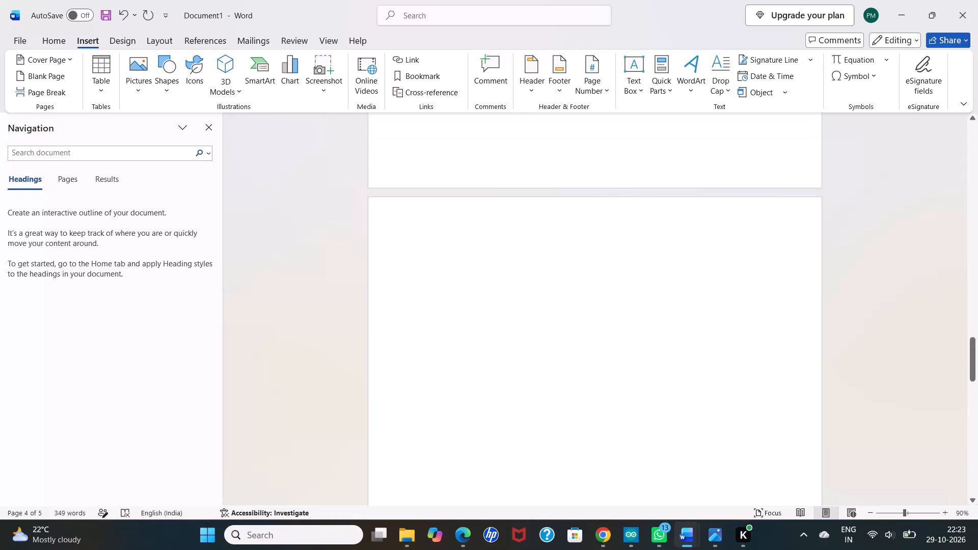
Delete the extra empty line after the blank fourth page of the report.
{"action": "left_click", "coordinate": [511, 316]}
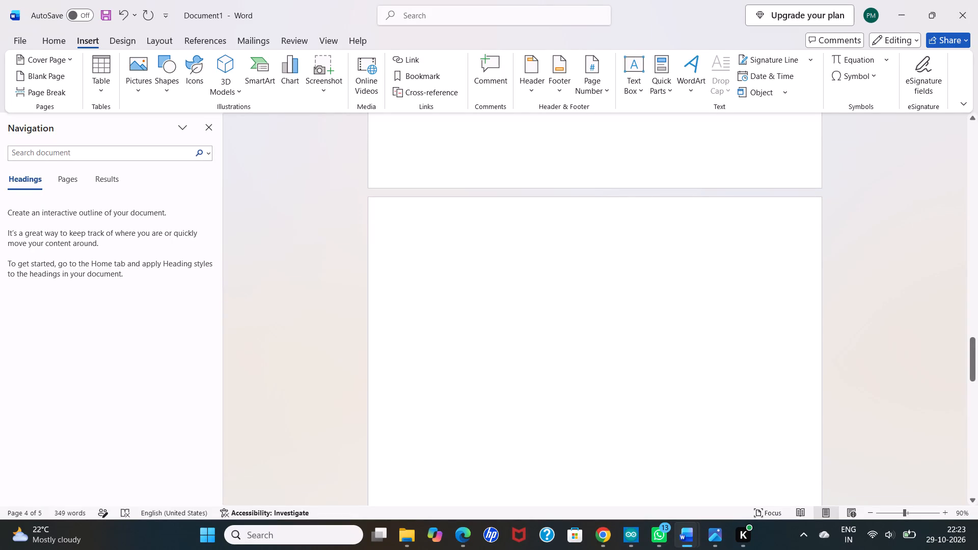
{"action": "key", "text": "Return"}
{"action": "key", "text": "BackSpace"}
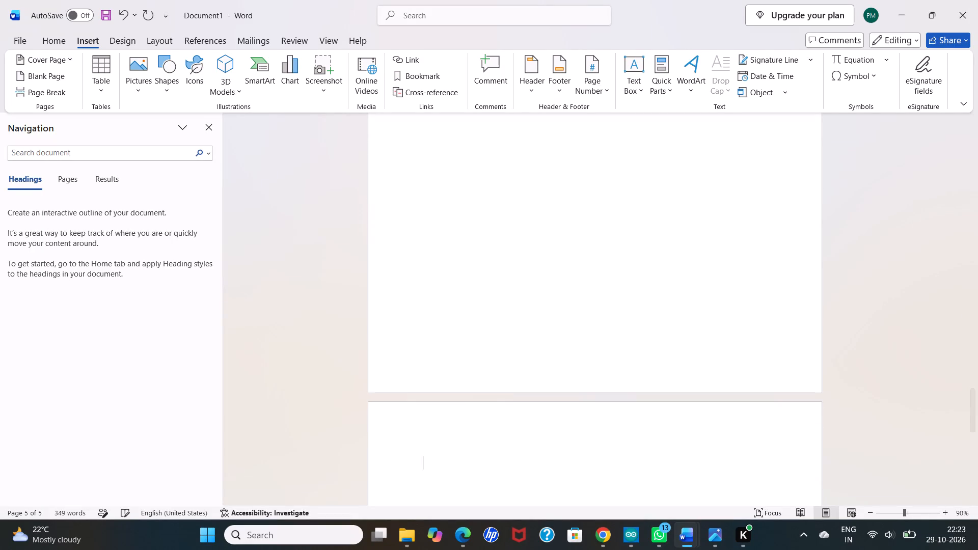
{"action": "key", "text": "BackSpace"}
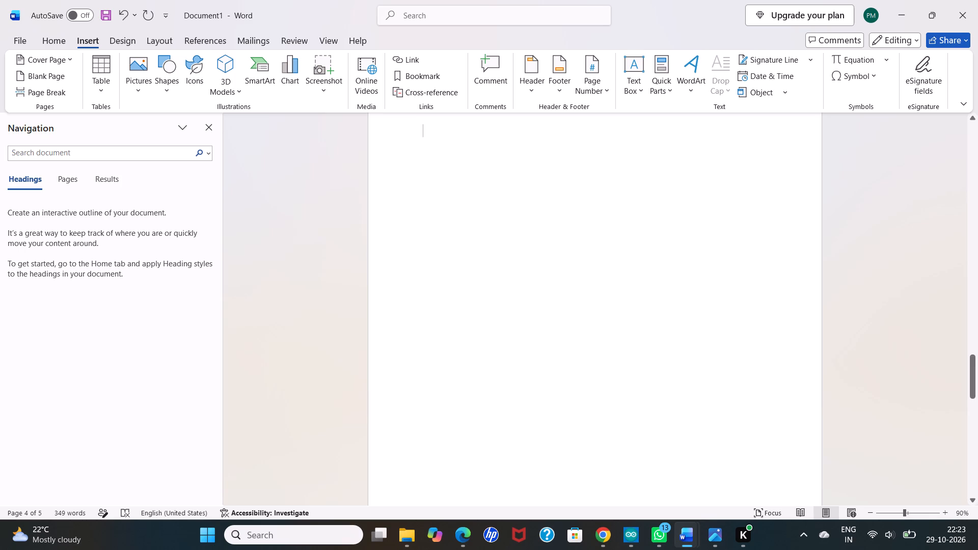
{"action": "scroll", "coordinate": [517, 314], "scroll_direction": "up", "scroll_amount": 5}
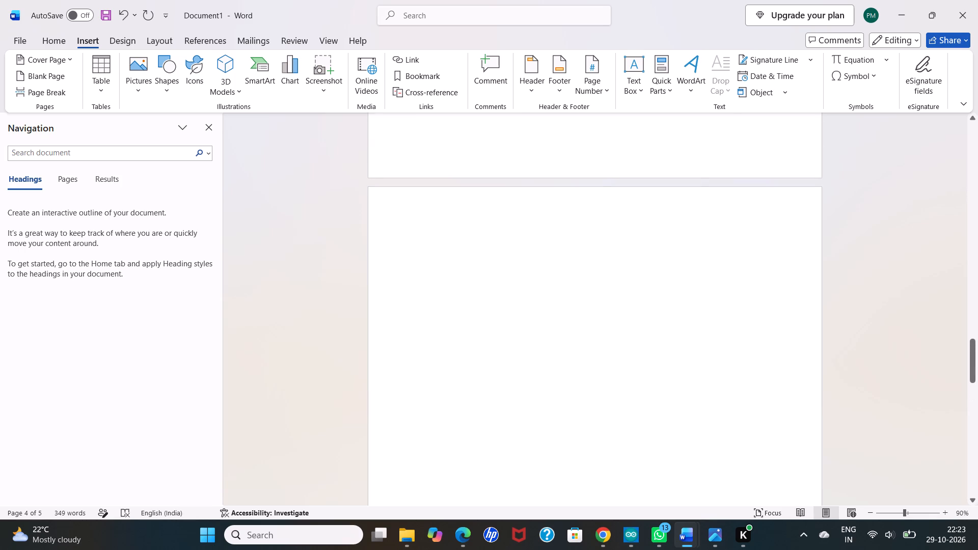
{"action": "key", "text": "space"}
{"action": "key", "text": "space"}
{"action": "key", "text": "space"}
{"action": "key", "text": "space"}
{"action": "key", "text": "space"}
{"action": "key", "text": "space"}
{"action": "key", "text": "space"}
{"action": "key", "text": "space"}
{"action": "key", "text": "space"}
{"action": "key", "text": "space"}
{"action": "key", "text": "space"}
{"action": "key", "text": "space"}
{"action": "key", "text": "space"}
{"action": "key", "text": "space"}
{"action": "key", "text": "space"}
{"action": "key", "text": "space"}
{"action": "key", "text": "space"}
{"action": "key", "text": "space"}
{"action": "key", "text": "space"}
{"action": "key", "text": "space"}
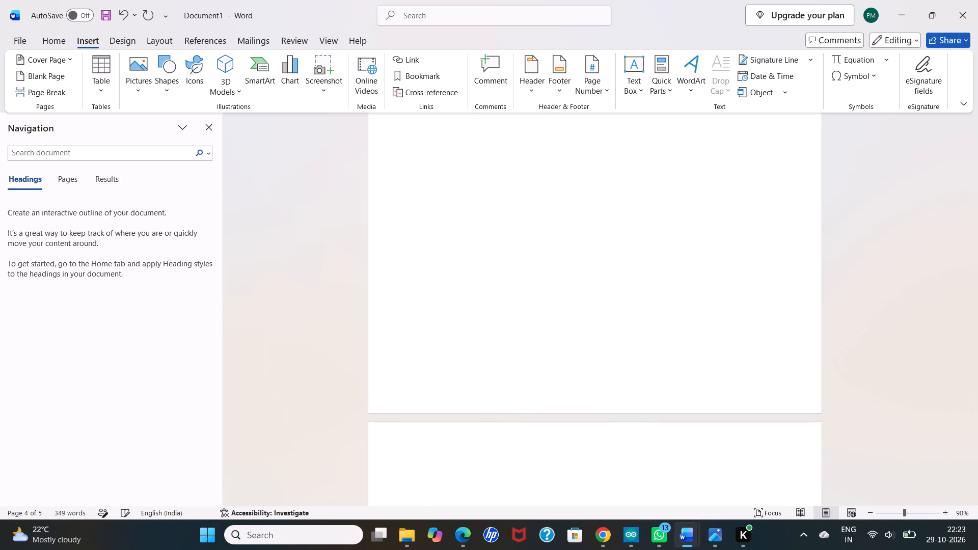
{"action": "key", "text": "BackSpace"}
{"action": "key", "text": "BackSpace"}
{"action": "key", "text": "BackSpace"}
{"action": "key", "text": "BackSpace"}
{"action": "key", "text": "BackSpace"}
Indent the first line of the blank page after the abstract with spaces and paste the copied ACKNOWLEDGEMENT heading there.
{"action": "scroll", "coordinate": [517, 314], "scroll_direction": "up", "scroll_amount": 16}
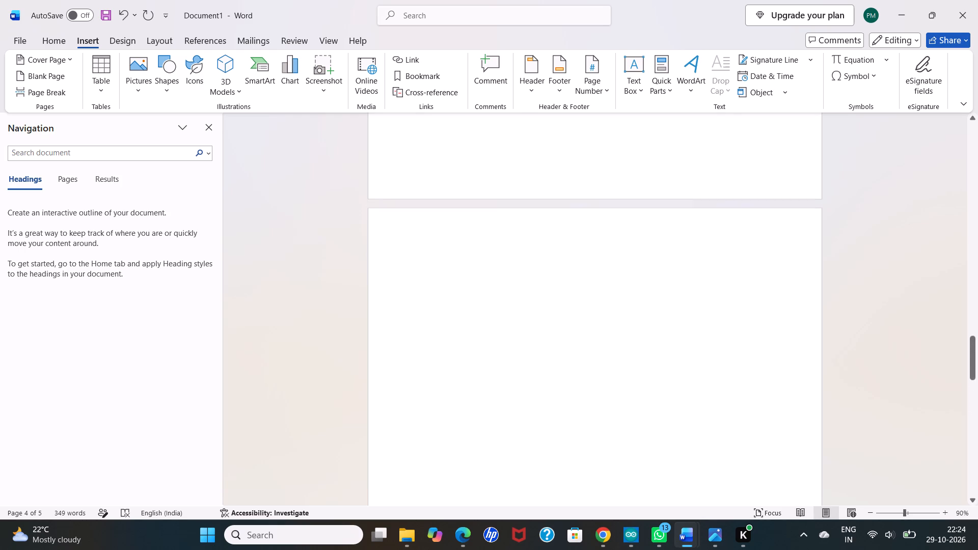
{"action": "scroll", "coordinate": [477, 311], "scroll_direction": "up", "scroll_amount": 16}
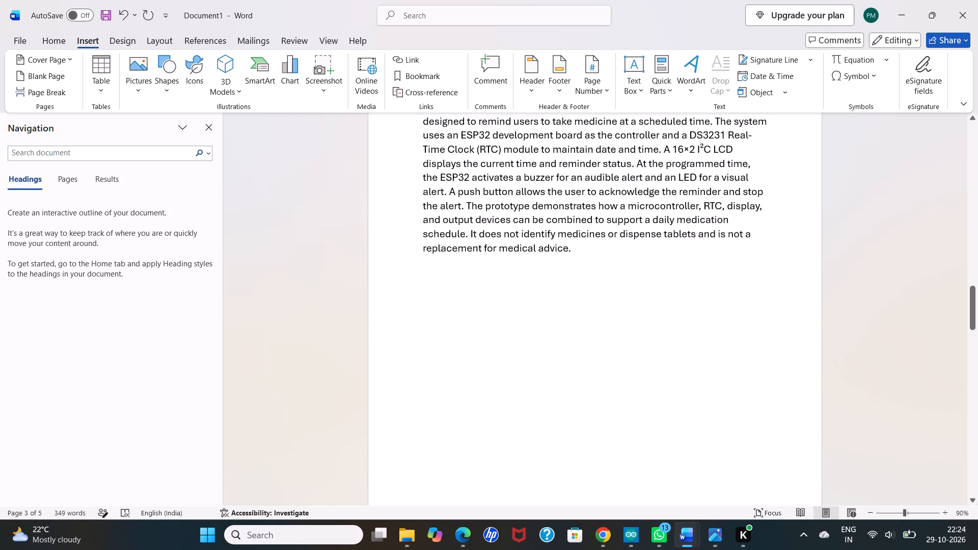
{"action": "scroll", "coordinate": [491, 306], "scroll_direction": "down", "scroll_amount": 19}
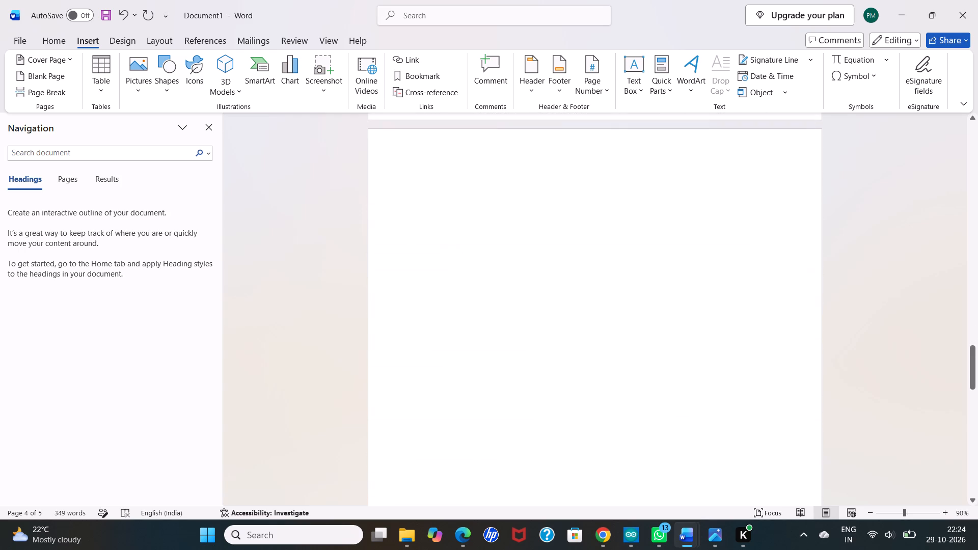
{"action": "left_click", "coordinate": [548, 223]}
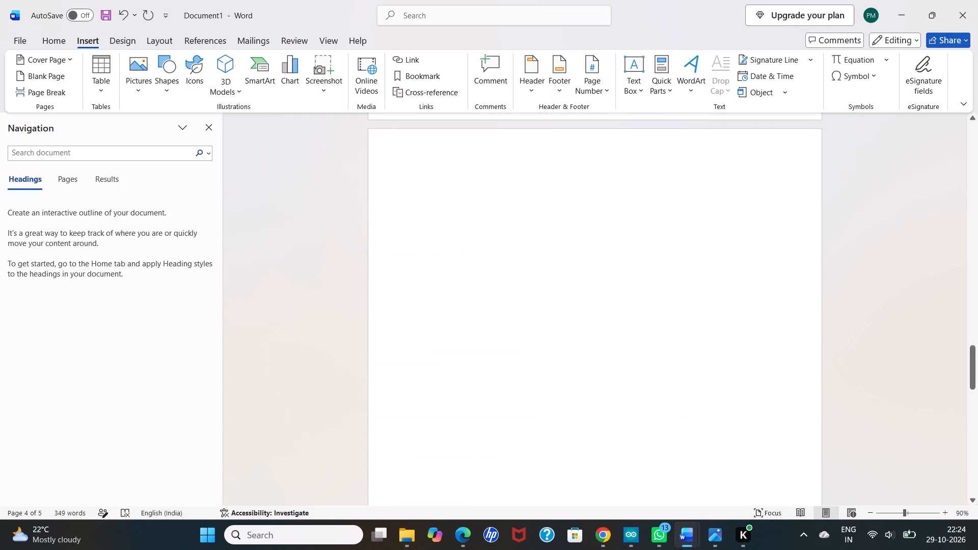
{"action": "left_click", "coordinate": [451, 205]}
{"action": "left_click", "coordinate": [432, 192]}
{"action": "left_click_drag", "start_coordinate": [434, 191], "coordinate": [441, 196]}
{"action": "key", "text": "space"}
{"action": "key", "text": "space"}
{"action": "key", "text": "space"}
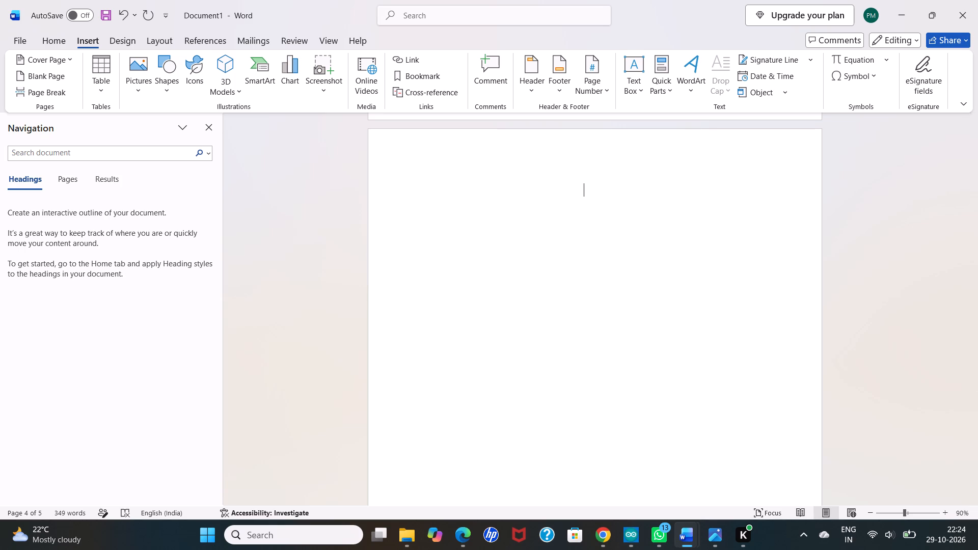
{"action": "key", "text": "ctrl+v"}
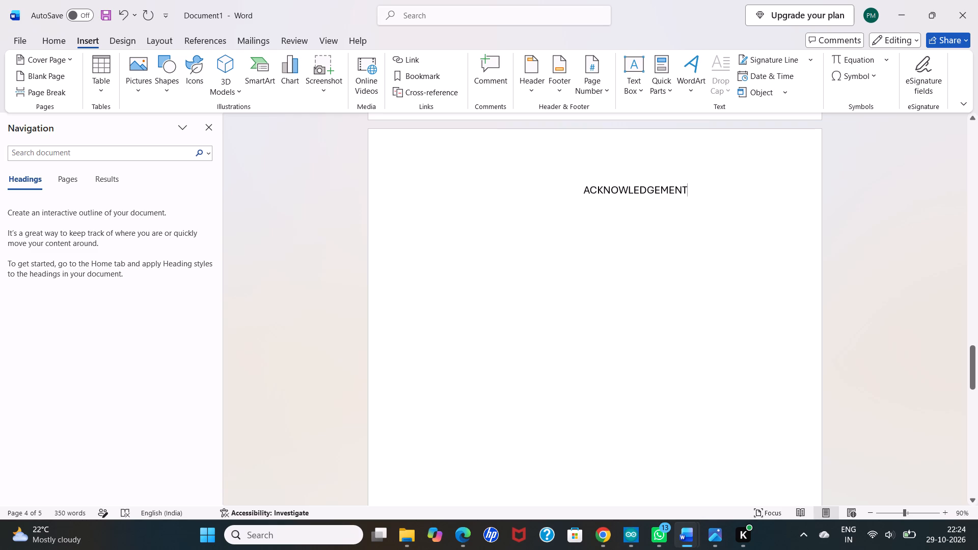
Delete leading spaces before the ACKNOWLEDGEMENT heading until it sits roughly centred across the page.
{"action": "left_click", "coordinate": [522, 192]}
{"action": "key", "text": "BackSpace"}
{"action": "key", "text": "BackSpace"}
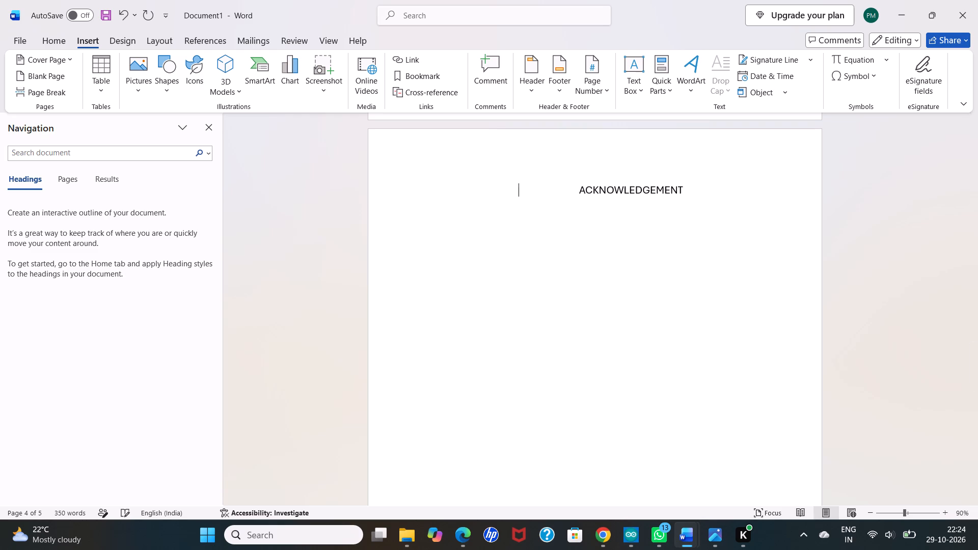
{"action": "key", "text": "BackSpace"}
{"action": "key", "text": "BackSpace"}
{"action": "key", "text": "BackSpace"}
{"action": "key", "text": "BackSpace"}
{"action": "key", "text": "BackSpace"}
{"action": "key", "text": "BackSpace"}
{"action": "key", "text": "BackSpace"}
{"action": "key", "text": "BackSpace"}
{"action": "key", "text": "BackSpace"}
{"action": "key", "text": "BackSpace"}
{"action": "key", "text": "BackSpace"}
{"action": "key", "text": "BackSpace"}
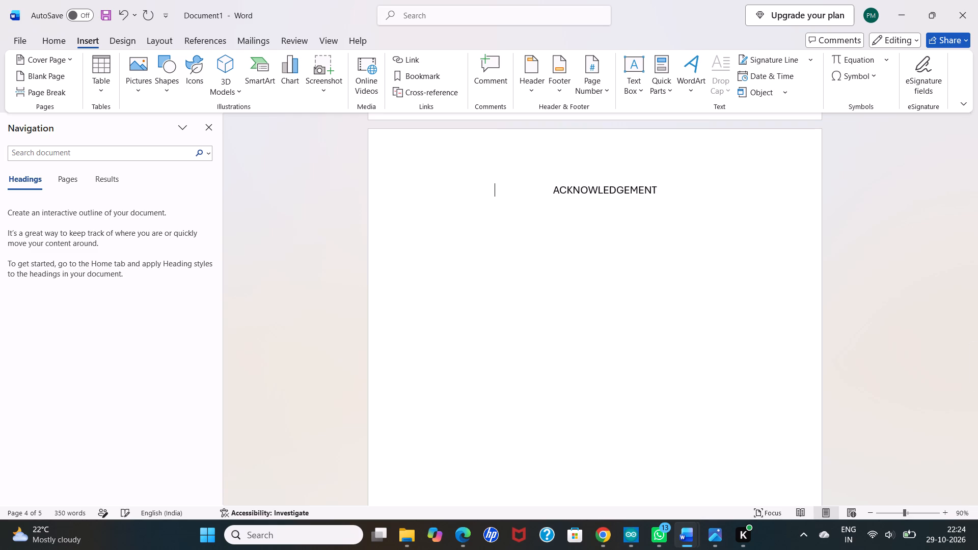
{"action": "key", "text": "BackSpace"}
{"action": "left_click", "coordinate": [558, 299]}
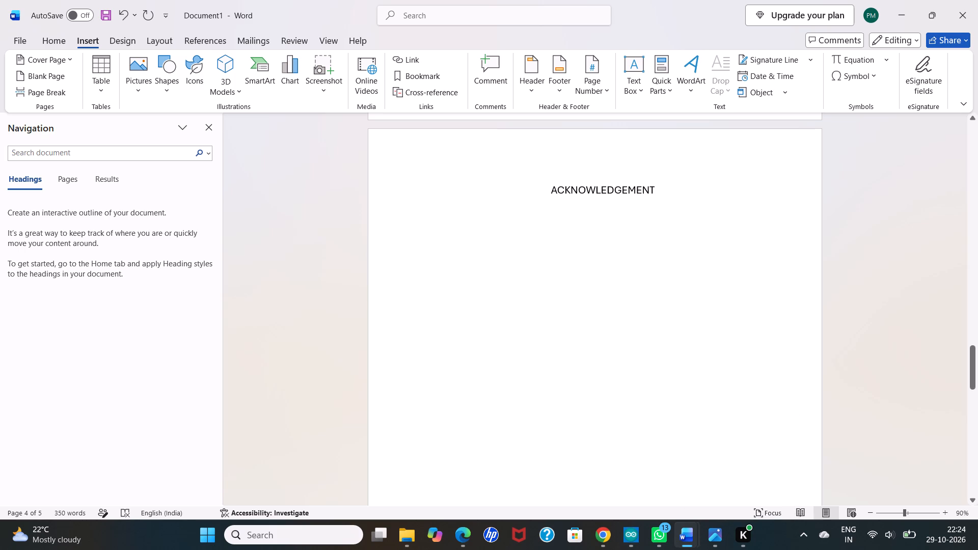
Format the ACKNOWLEDGEMENT heading as bold at font size 18.
{"action": "left_click_drag", "start_coordinate": [552, 190], "coordinate": [662, 193]}
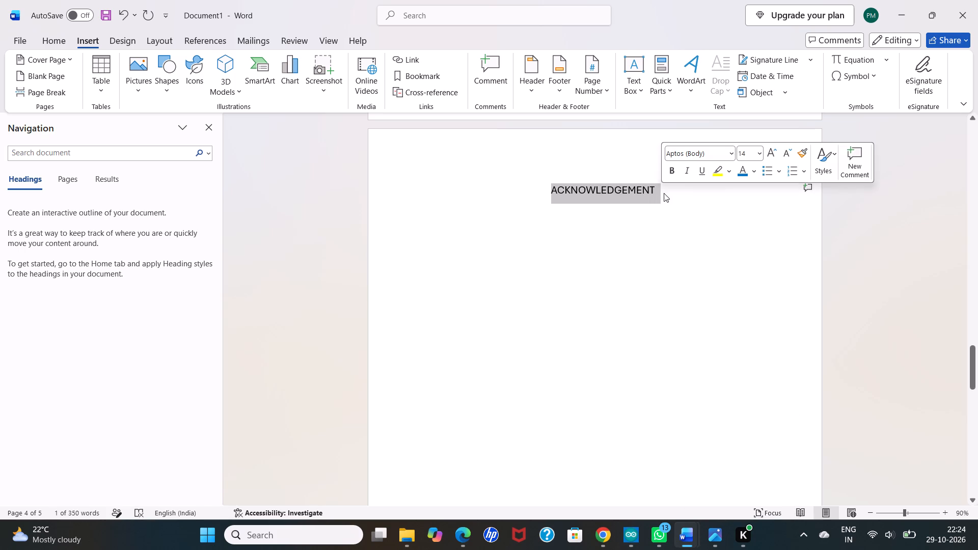
{"action": "left_click", "coordinate": [758, 157]}
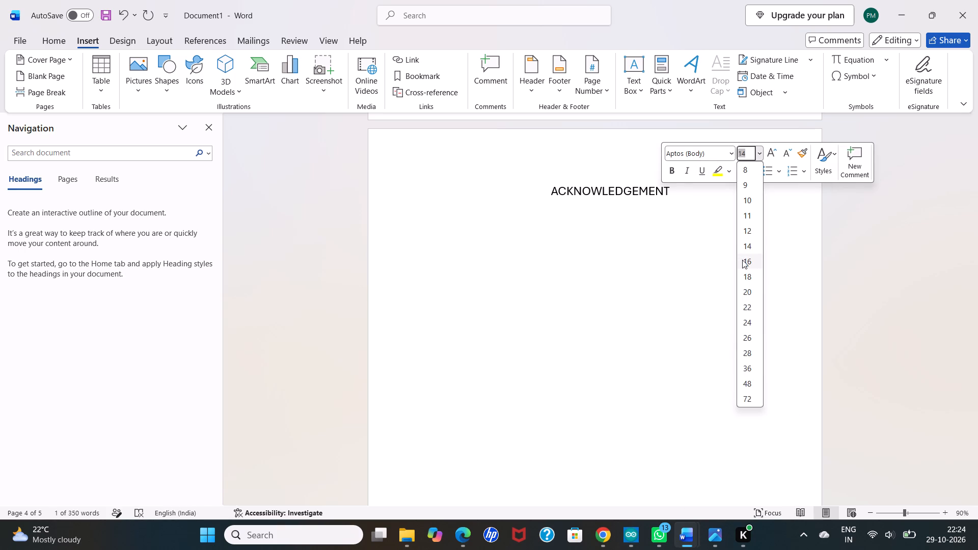
{"action": "left_click", "coordinate": [744, 272]}
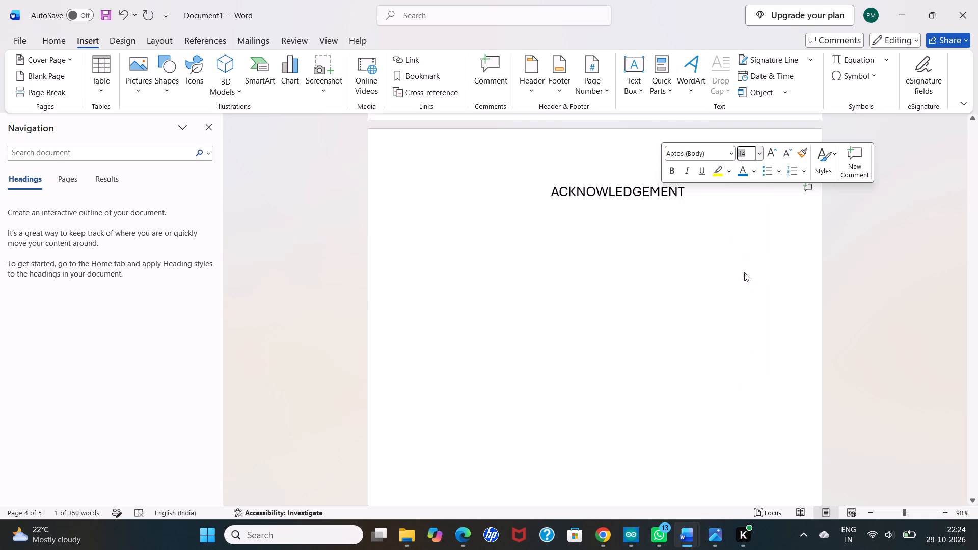
{"action": "left_click", "coordinate": [666, 168]}
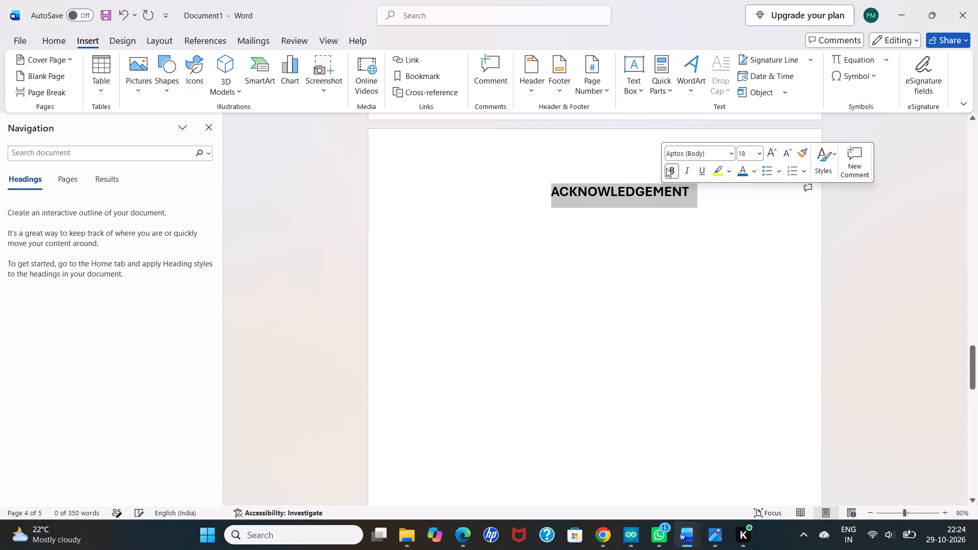
{"action": "left_click", "coordinate": [711, 258]}
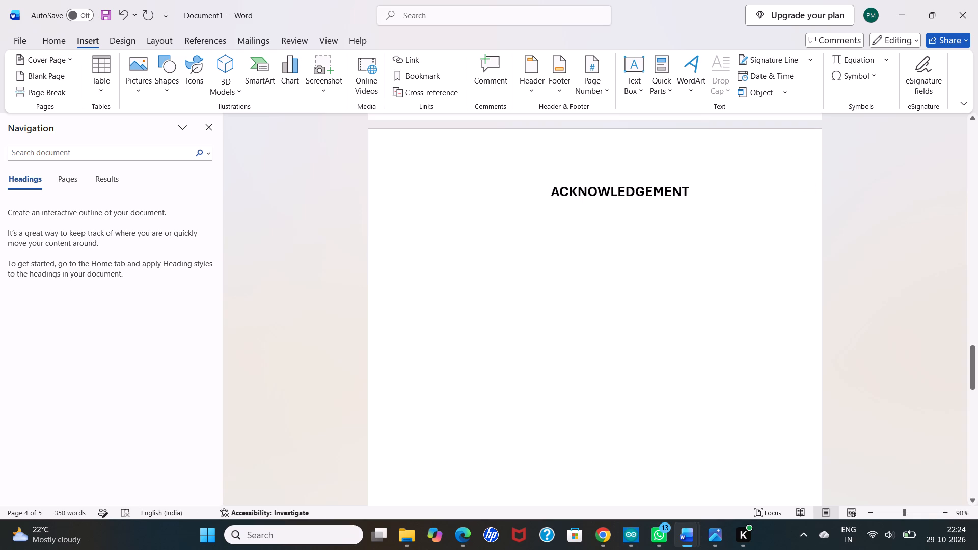
Delete more leading spaces before the enlarged ACKNOWLEDGEMENT heading to bring it back to roughly the page centre.
{"action": "left_click", "coordinate": [493, 189]}
{"action": "key", "text": "BackSpace"}
{"action": "key", "text": "BackSpace"}
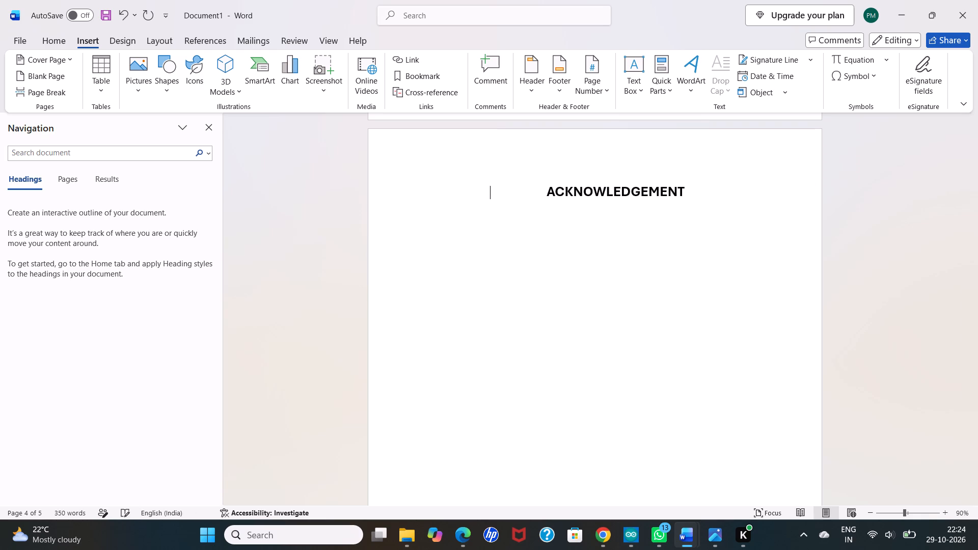
{"action": "key", "text": "BackSpace"}
{"action": "key", "text": "BackSpace"}
{"action": "key", "text": "BackSpace"}
{"action": "key", "text": "BackSpace"}
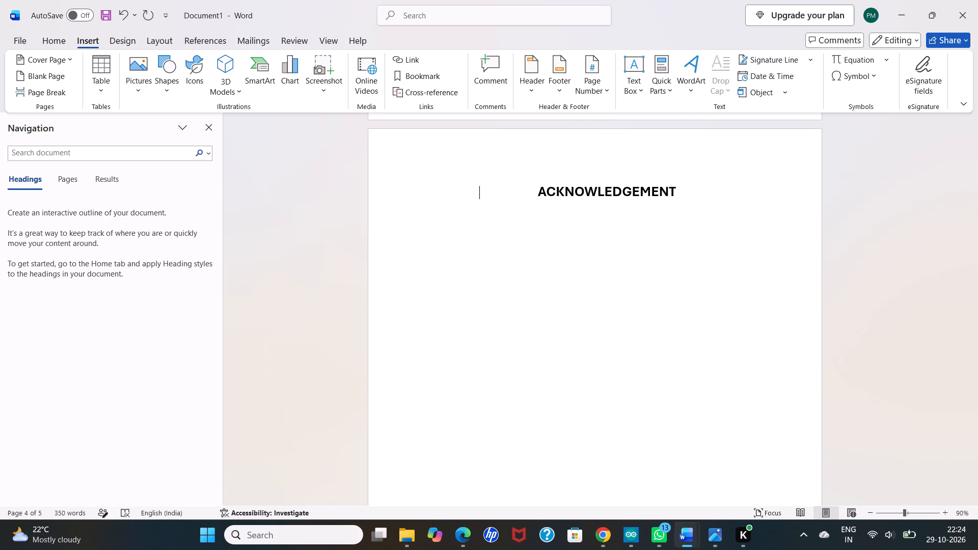
{"action": "key", "text": "BackSpace"}
{"action": "key", "text": "BackSpace"}
{"action": "left_click", "coordinate": [493, 189]}
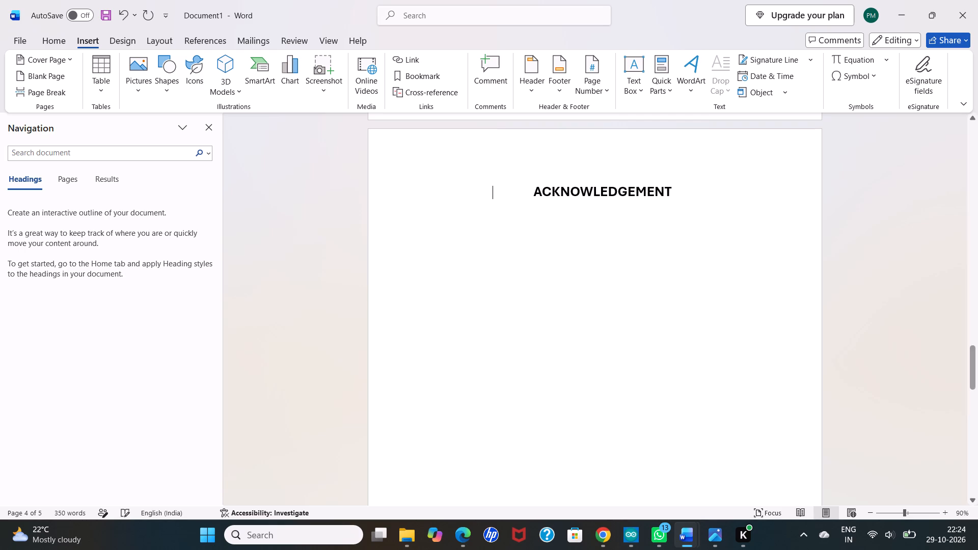
{"action": "key", "text": "BackSpace"}
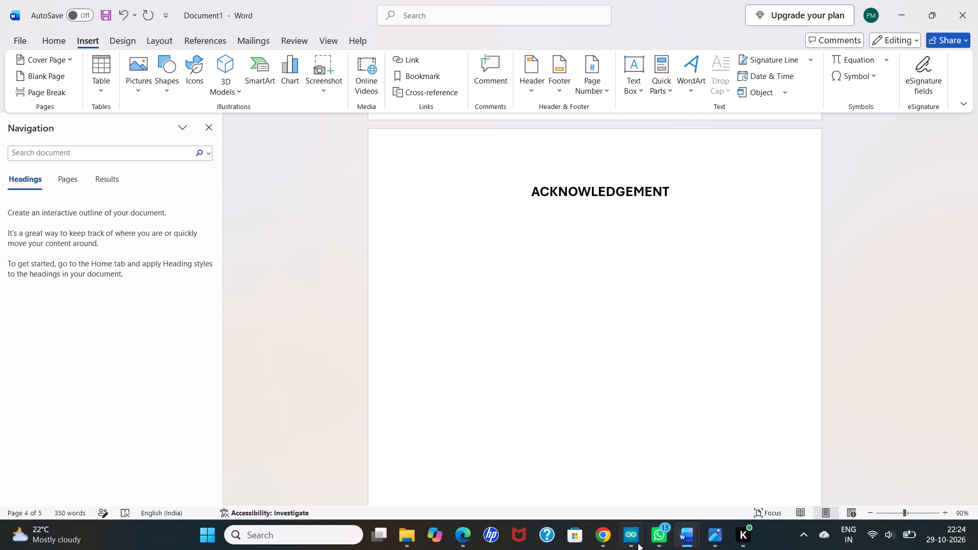
Switch to Chrome and read through the Smart Medication Reminder System report preview from the abstract to the references.
{"action": "left_click", "coordinate": [595, 537]}
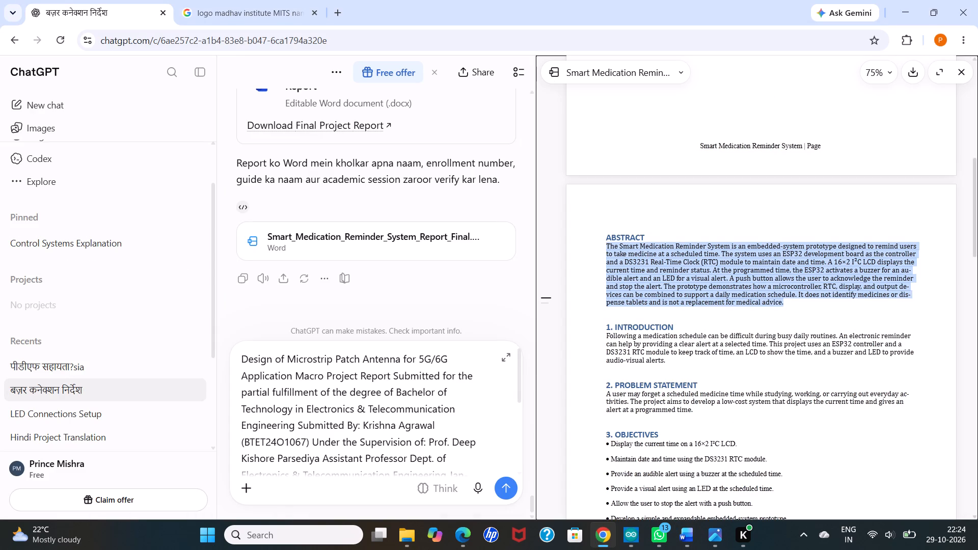
{"action": "scroll", "coordinate": [746, 400], "scroll_direction": "down", "scroll_amount": 2}
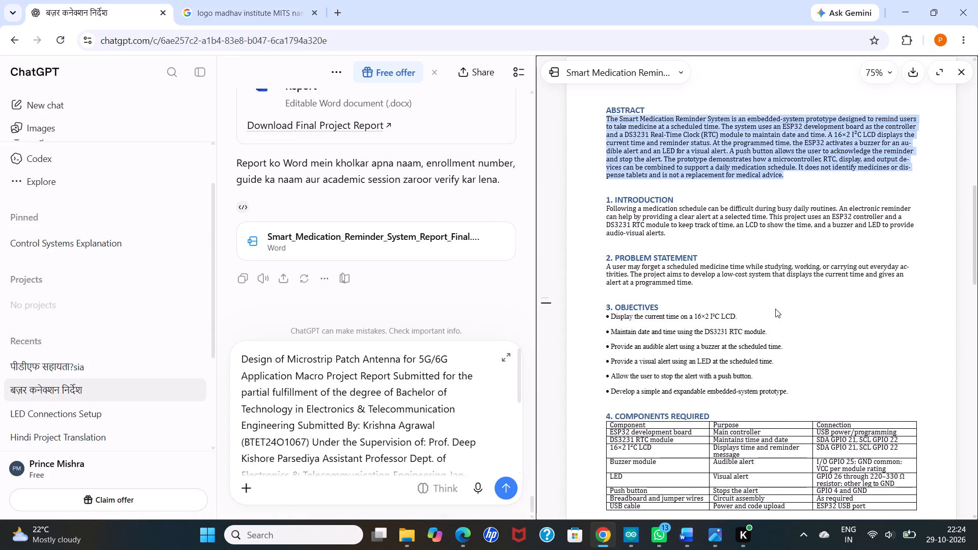
{"action": "scroll", "coordinate": [780, 309], "scroll_direction": "down", "scroll_amount": 3}
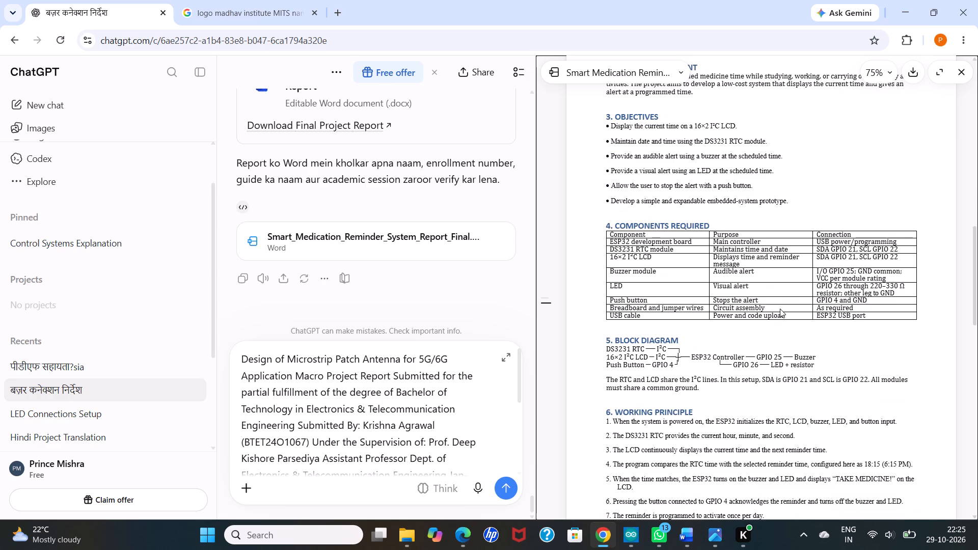
{"action": "scroll", "coordinate": [780, 309], "scroll_direction": "down", "scroll_amount": 6}
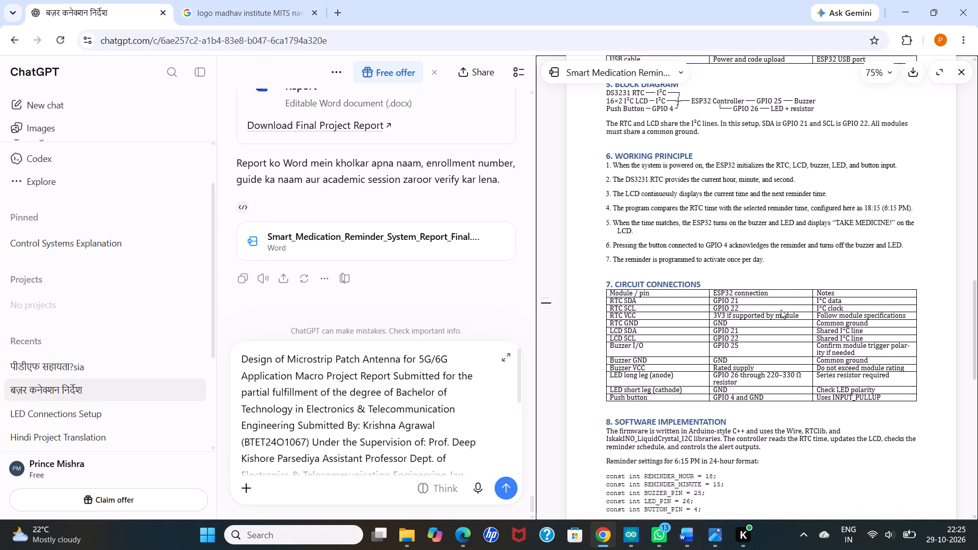
{"action": "scroll", "coordinate": [781, 310], "scroll_direction": "down", "scroll_amount": 5}
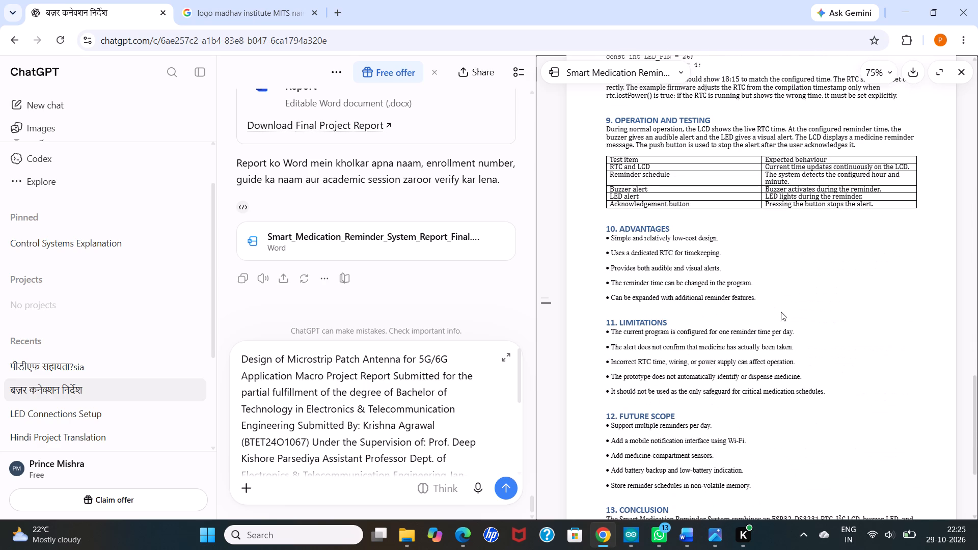
{"action": "scroll", "coordinate": [781, 312], "scroll_direction": "down", "scroll_amount": 5}
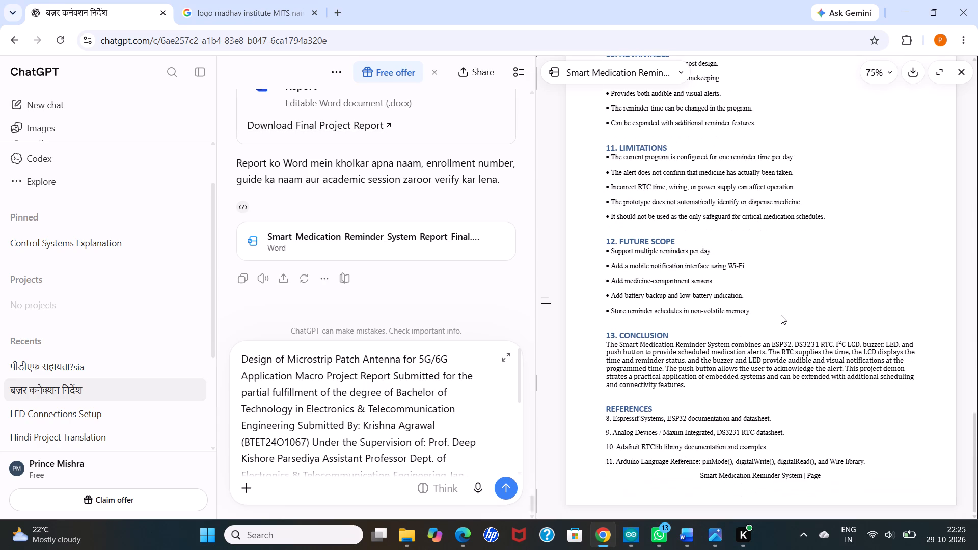
{"action": "scroll", "coordinate": [781, 315], "scroll_direction": "down", "scroll_amount": 2}
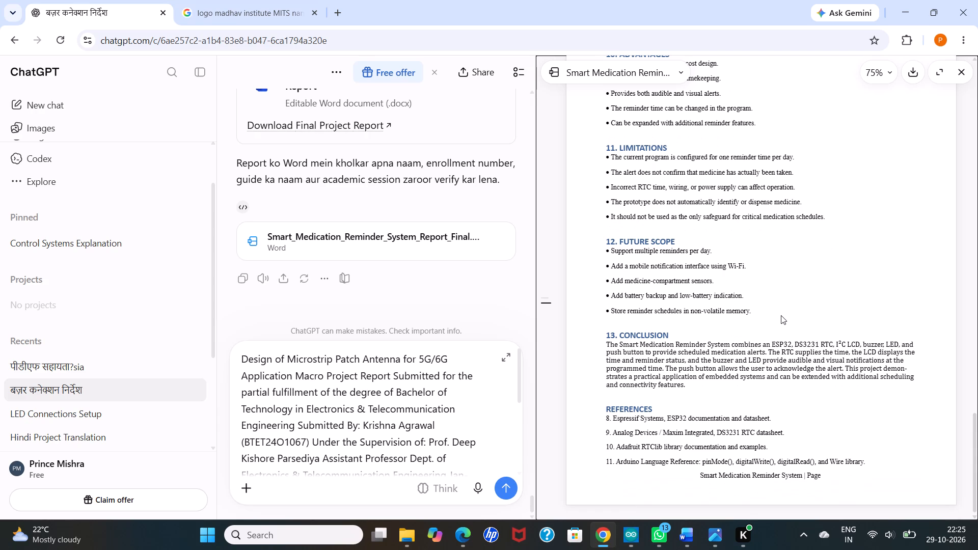
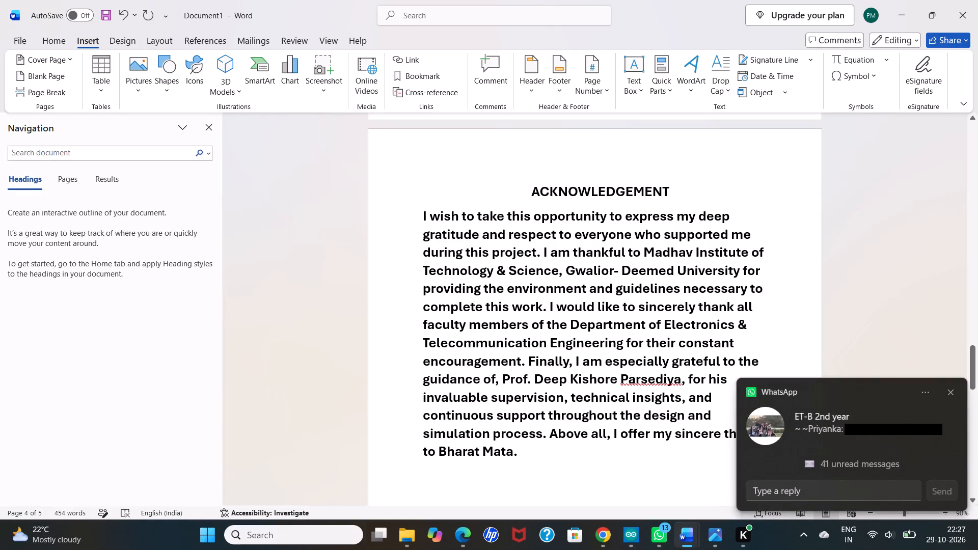
Select the entire acknowledgement body paragraph below the ACKNOWLEDGEMENT heading, through the closing thanks to Bharat Mata.
{"action": "left_click_drag", "start_coordinate": [424, 216], "coordinate": [723, 451]}
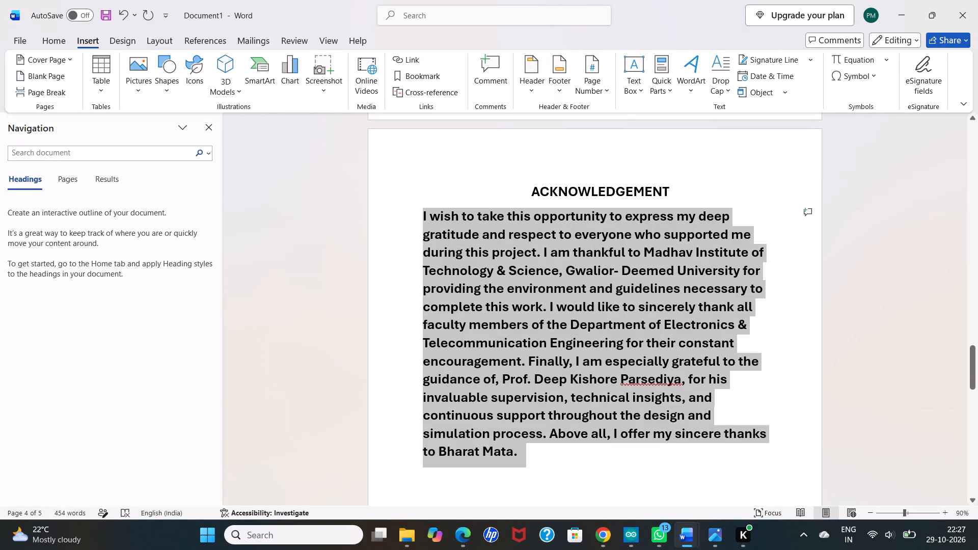
{"action": "left_click_drag", "start_coordinate": [723, 451], "coordinate": [749, 471]}
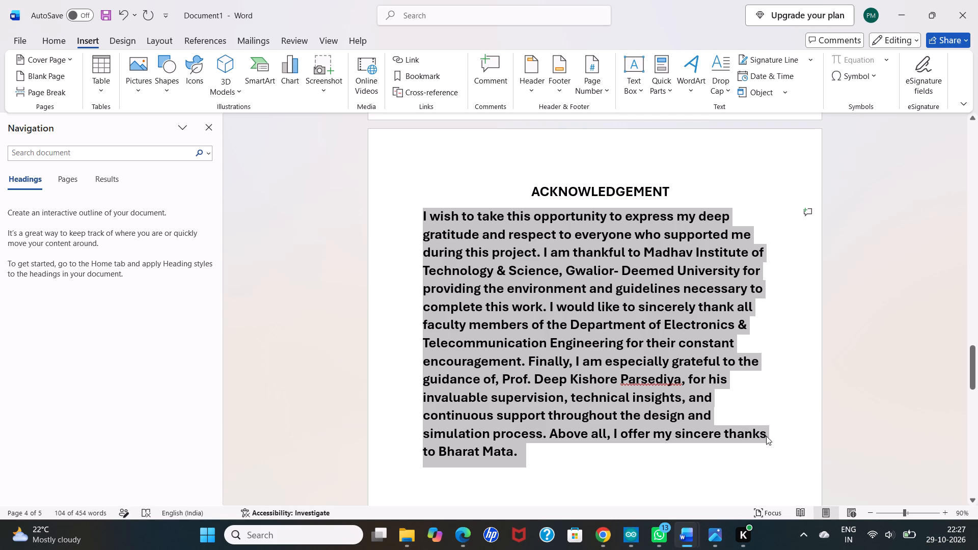
Remove bold from the Acknowledgement body paragraph and set its font size to 16.
{"action": "left_click", "coordinate": [719, 460]}
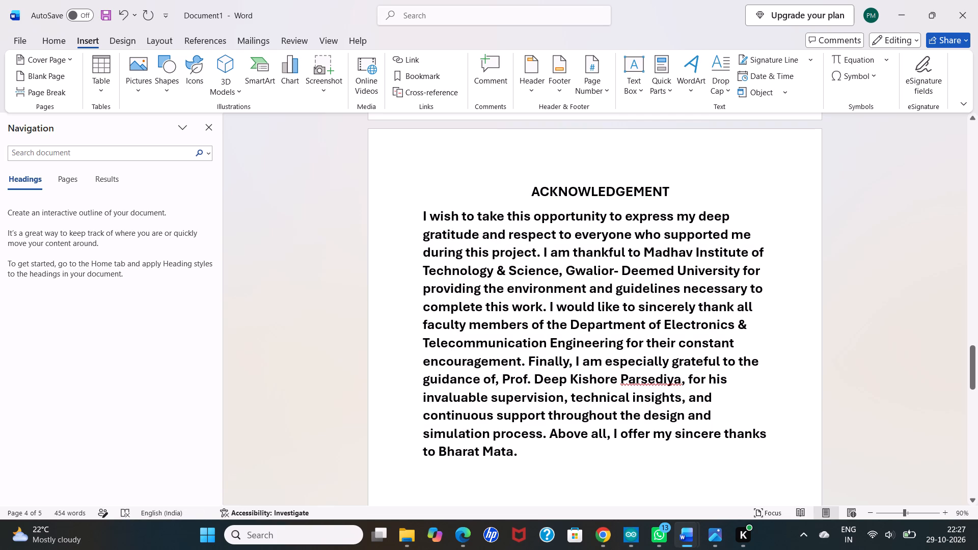
{"action": "left_click_drag", "start_coordinate": [422, 216], "coordinate": [699, 445]}
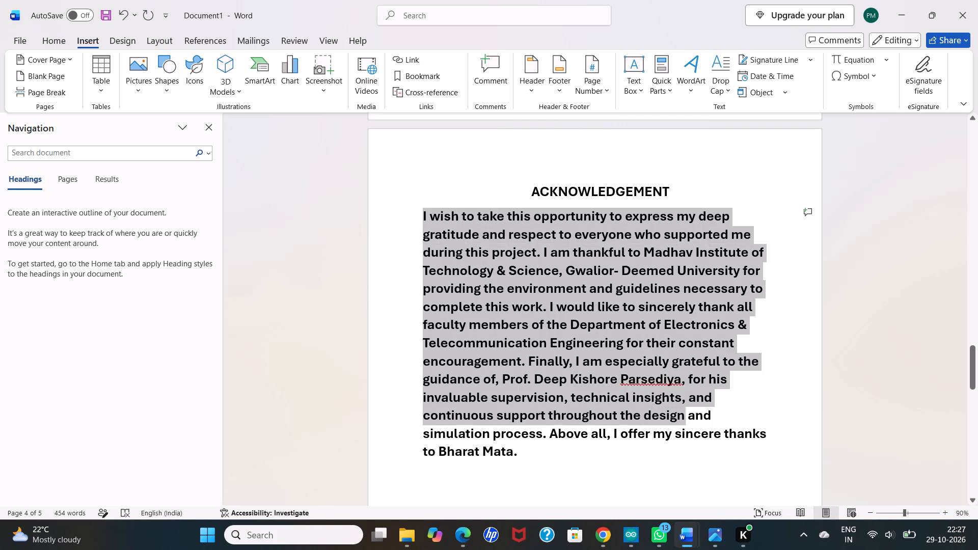
{"action": "left_click_drag", "start_coordinate": [699, 445], "coordinate": [741, 468]}
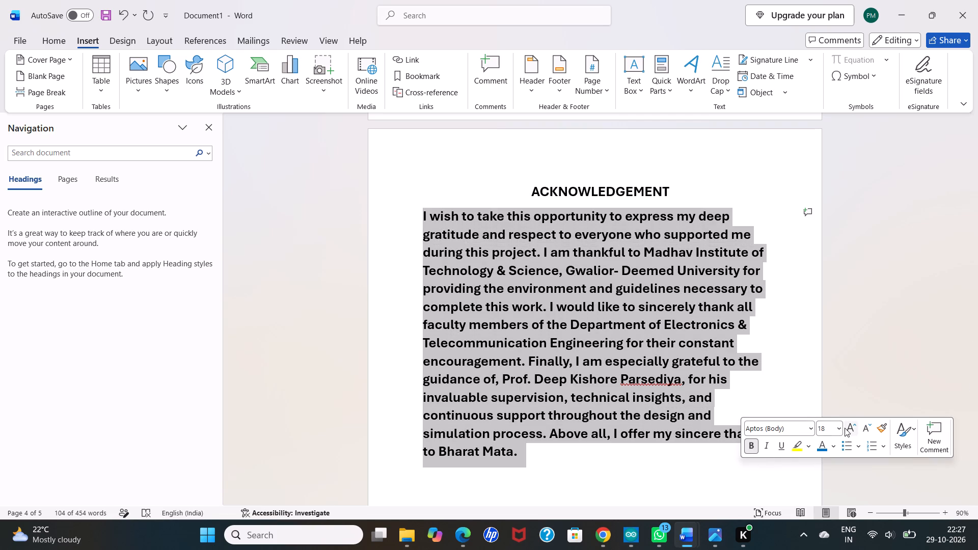
{"action": "left_click", "coordinate": [752, 449]}
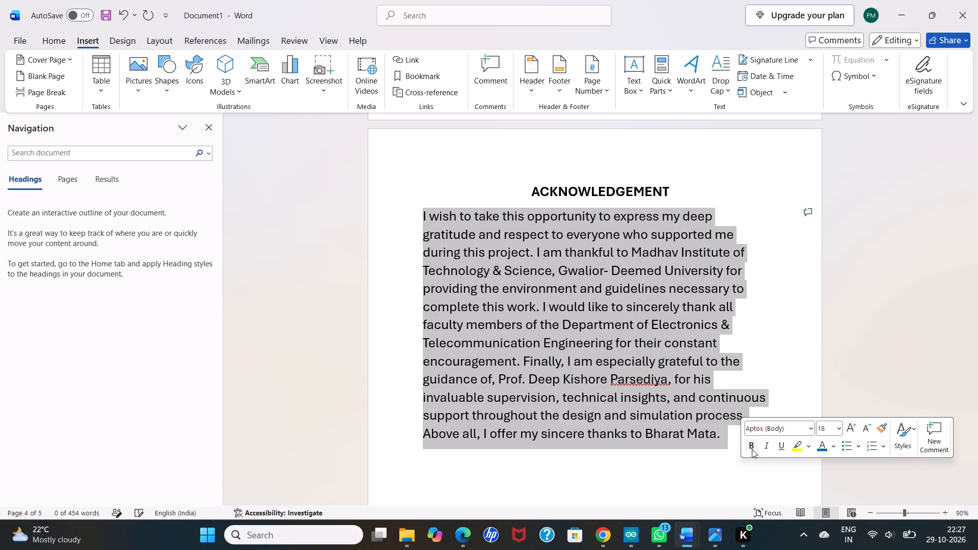
{"action": "left_click", "coordinate": [841, 430]}
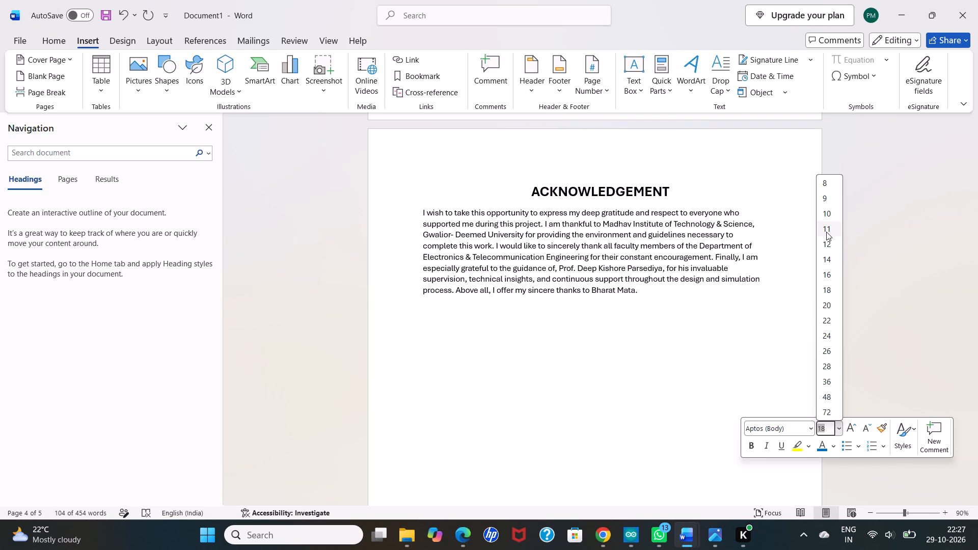
{"action": "left_click", "coordinate": [829, 271]}
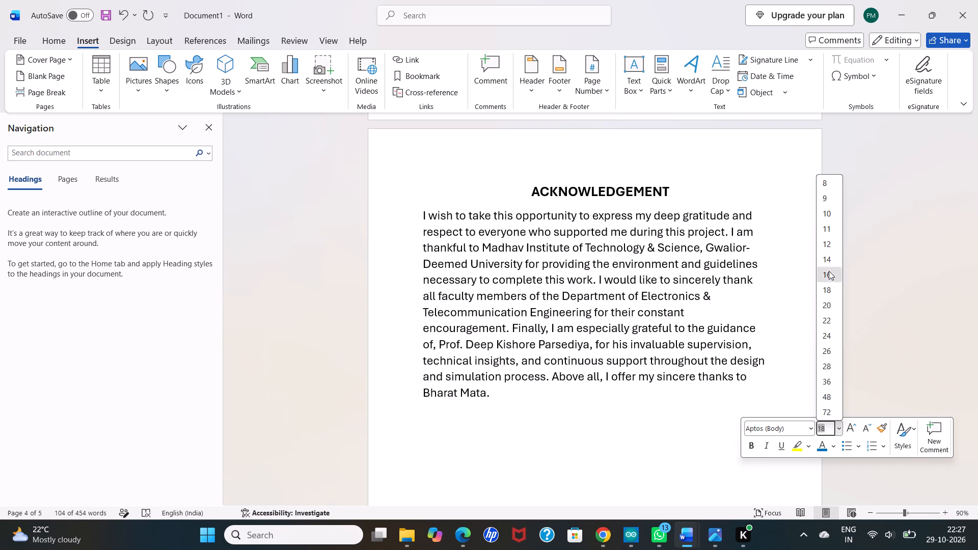
{"action": "left_click", "coordinate": [880, 302]}
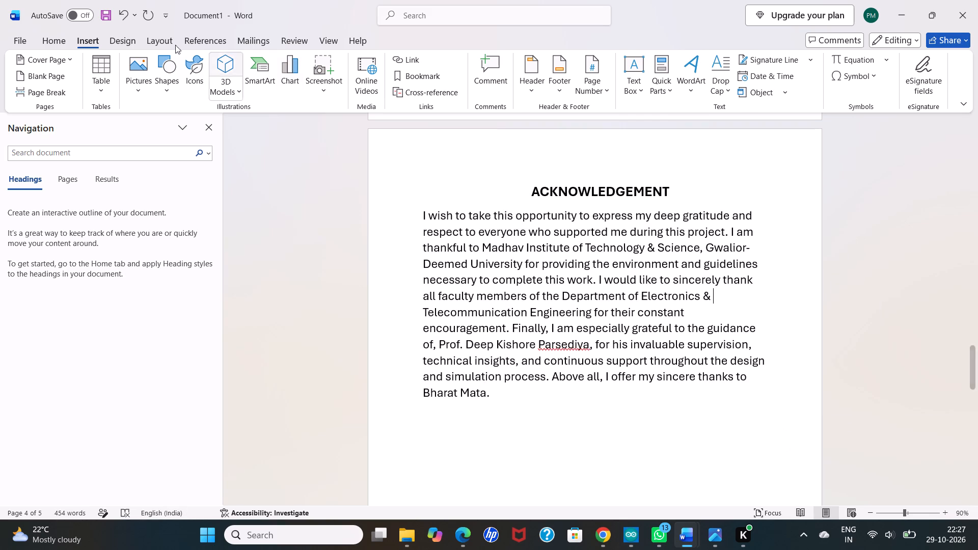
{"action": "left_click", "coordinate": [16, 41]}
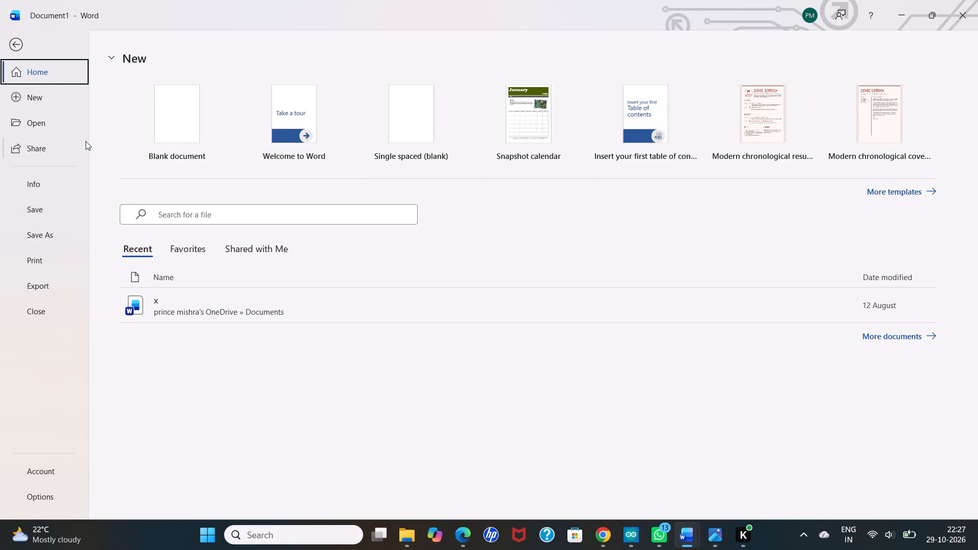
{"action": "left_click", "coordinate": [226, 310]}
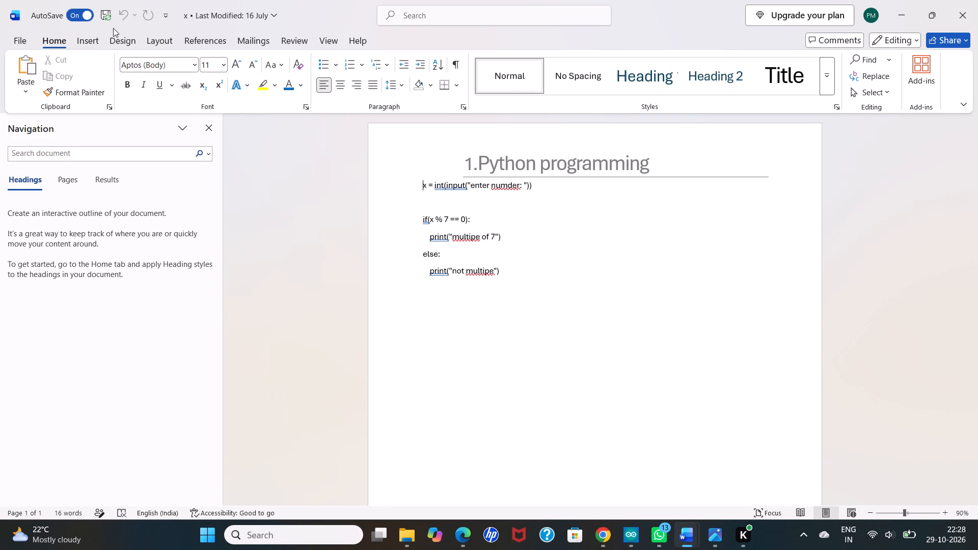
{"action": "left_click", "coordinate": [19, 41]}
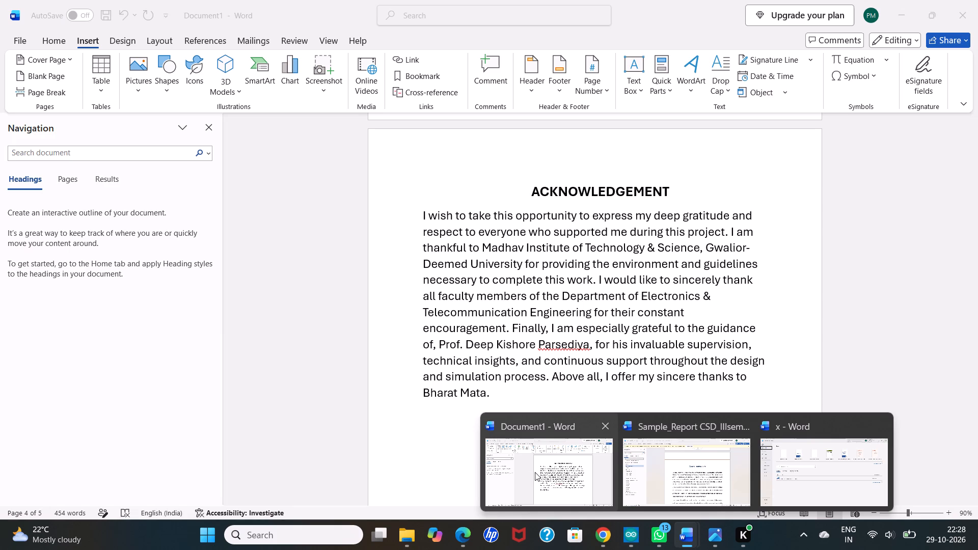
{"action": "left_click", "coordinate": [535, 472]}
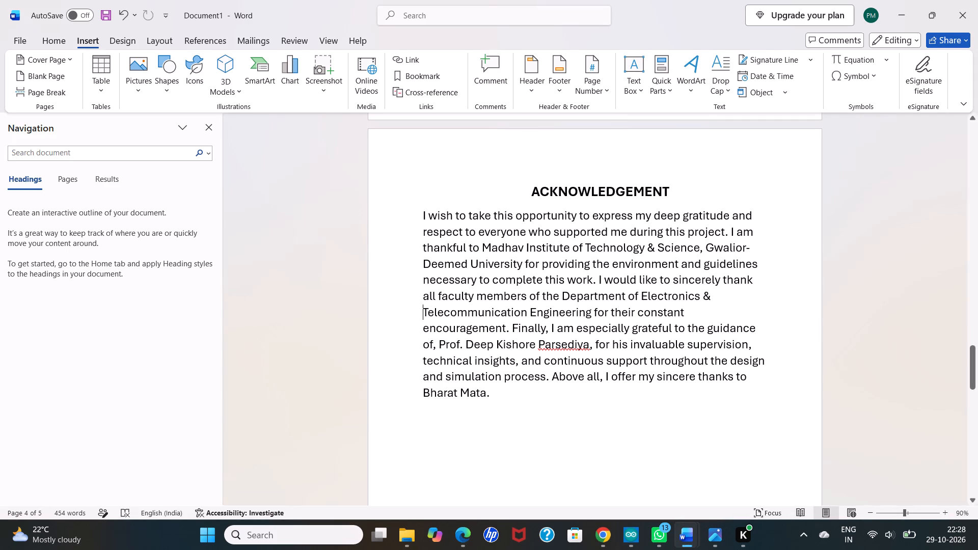
Justify the Acknowledgement body paragraph.
{"action": "left_click", "coordinate": [57, 40]}
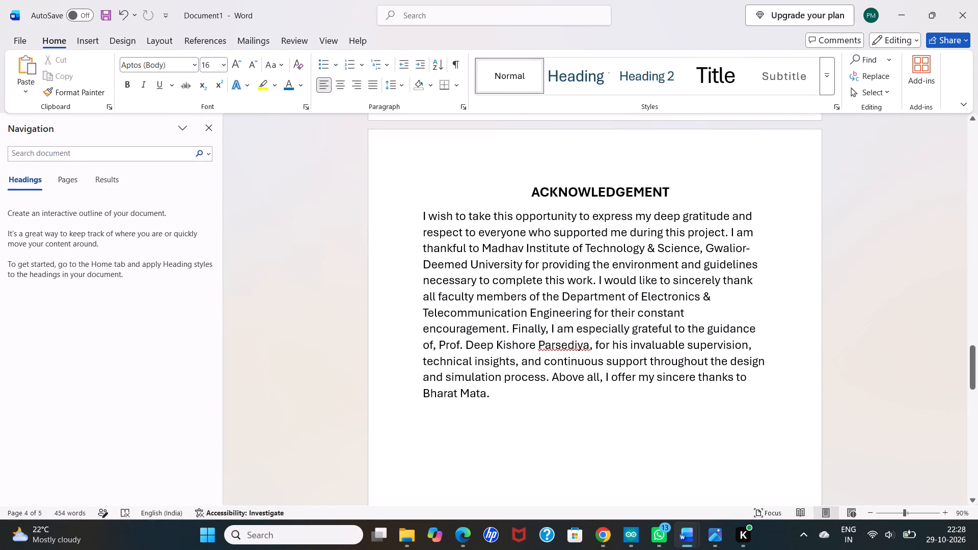
{"action": "left_click", "coordinate": [337, 90]}
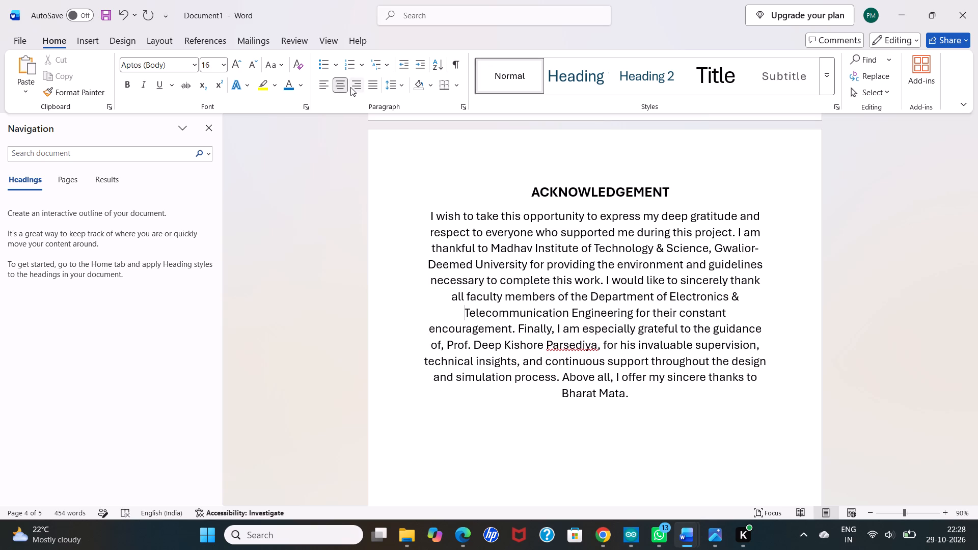
{"action": "left_click", "coordinate": [350, 87]}
{"action": "left_click", "coordinate": [367, 91]}
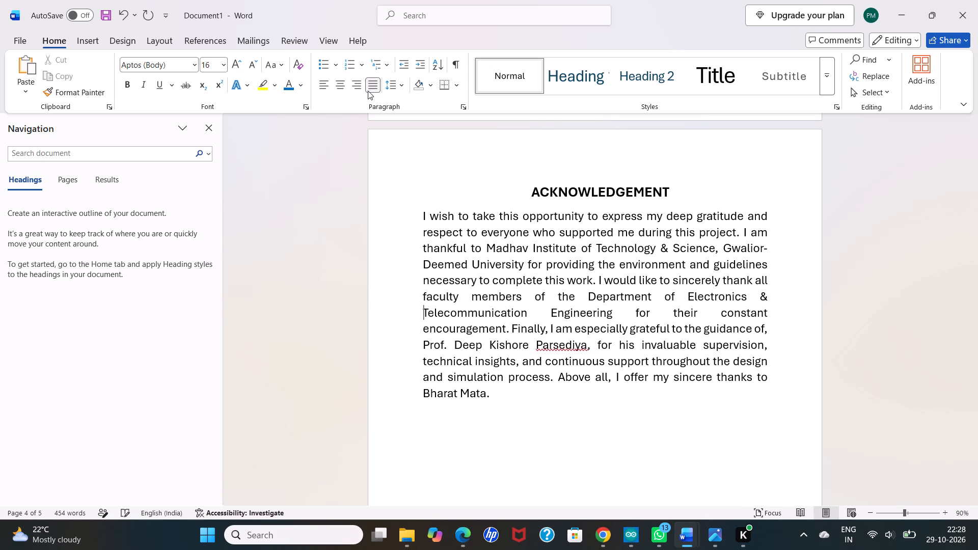
Justify the body paragraph on the Abstract page.
{"action": "scroll", "coordinate": [454, 236], "scroll_direction": "up", "scroll_amount": 2}
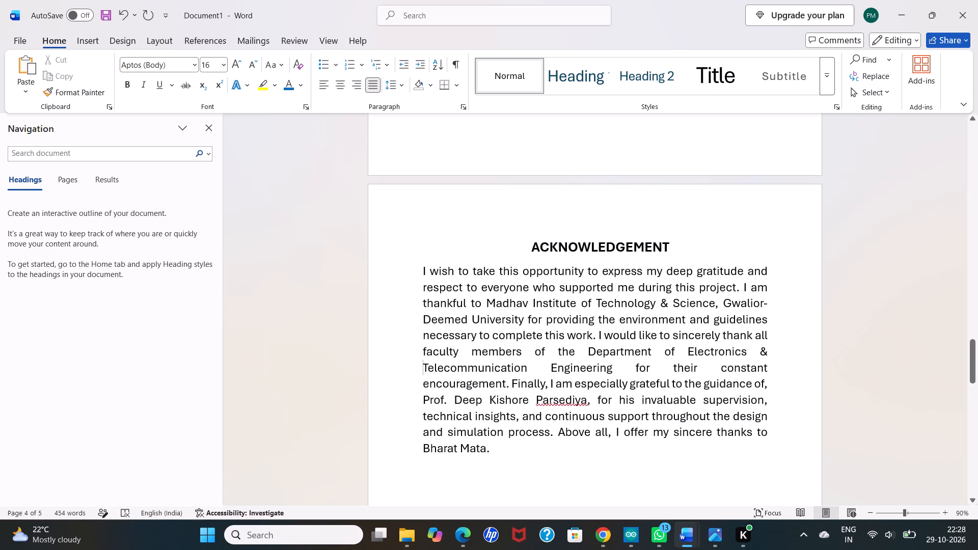
{"action": "scroll", "coordinate": [454, 236], "scroll_direction": "up", "scroll_amount": 16}
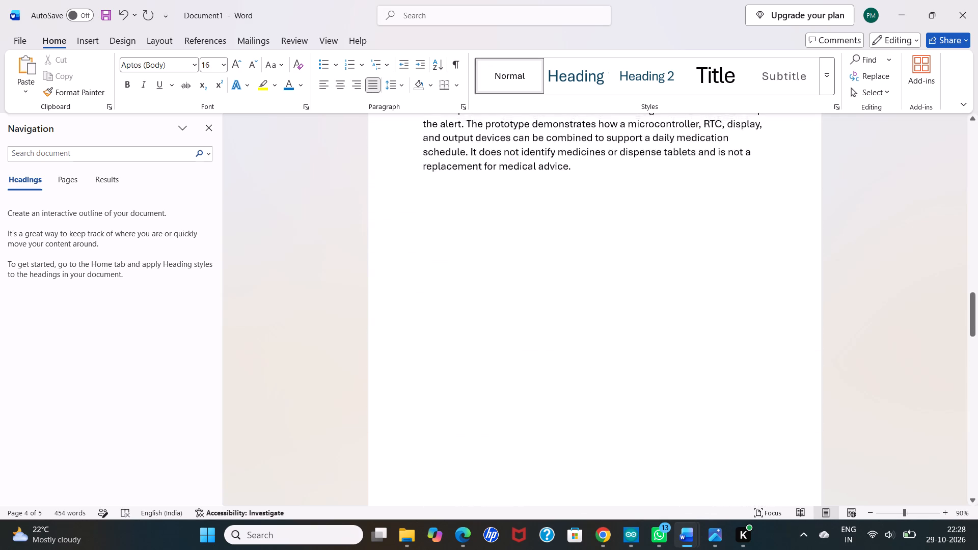
{"action": "scroll", "coordinate": [454, 236], "scroll_direction": "up", "scroll_amount": 6}
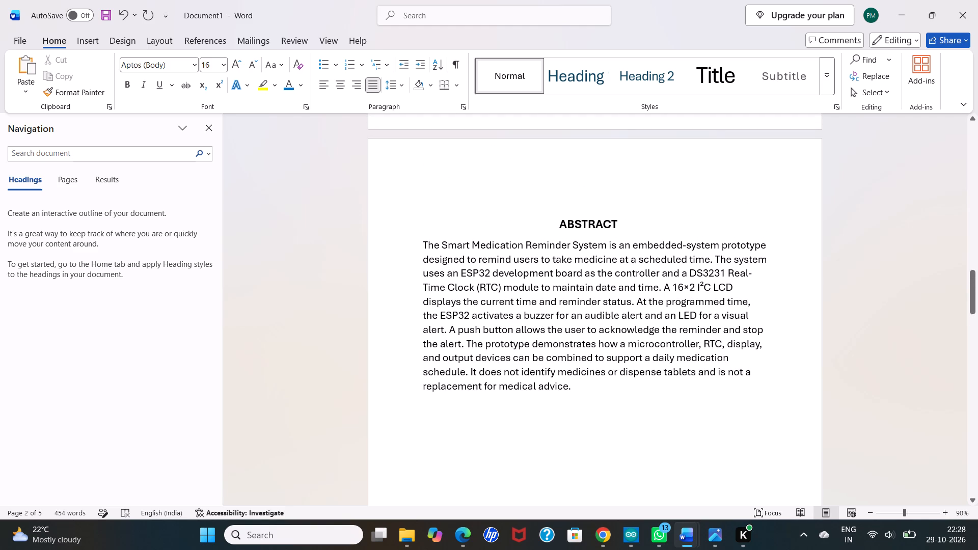
{"action": "left_click_drag", "start_coordinate": [425, 242], "coordinate": [560, 323]}
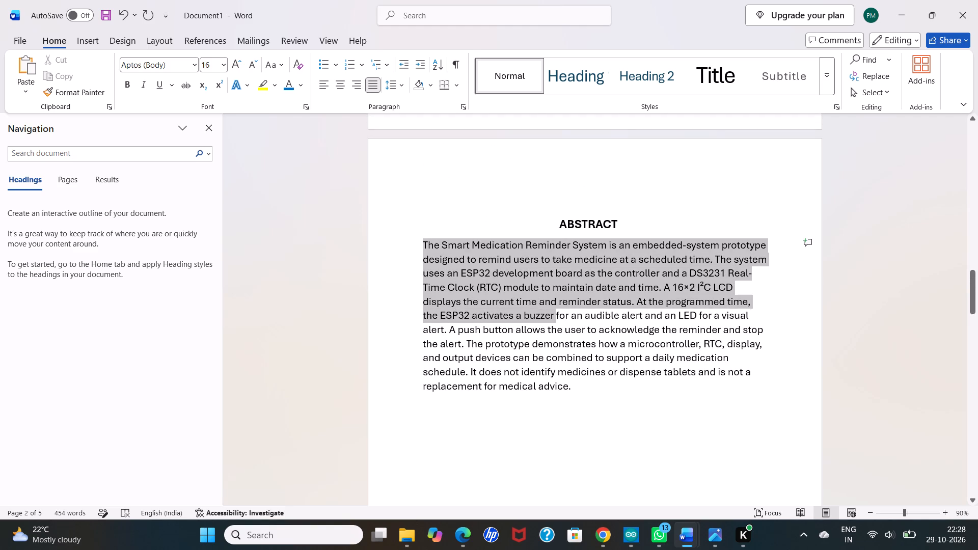
{"action": "left_click_drag", "start_coordinate": [560, 323], "coordinate": [611, 387]}
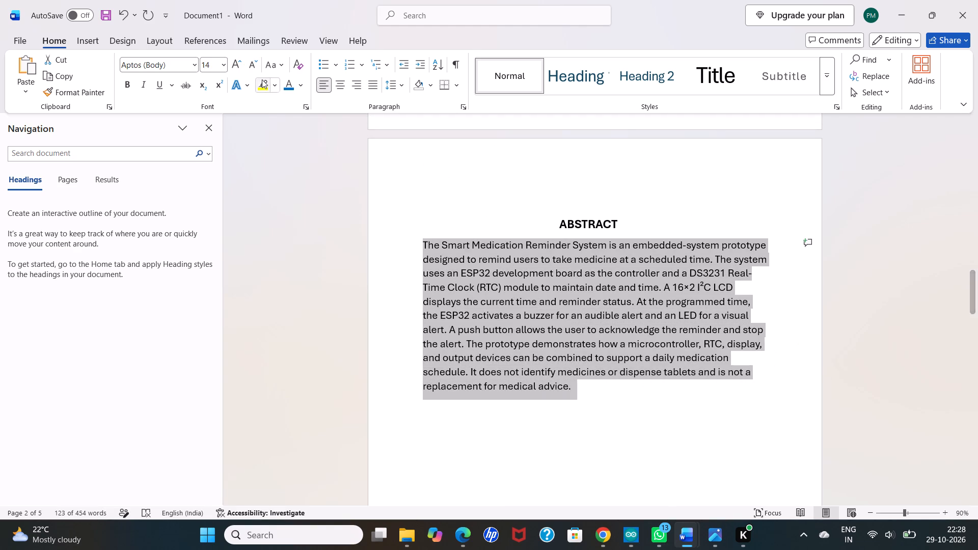
{"action": "left_click", "coordinate": [374, 87]}
{"action": "left_click", "coordinate": [445, 187]}
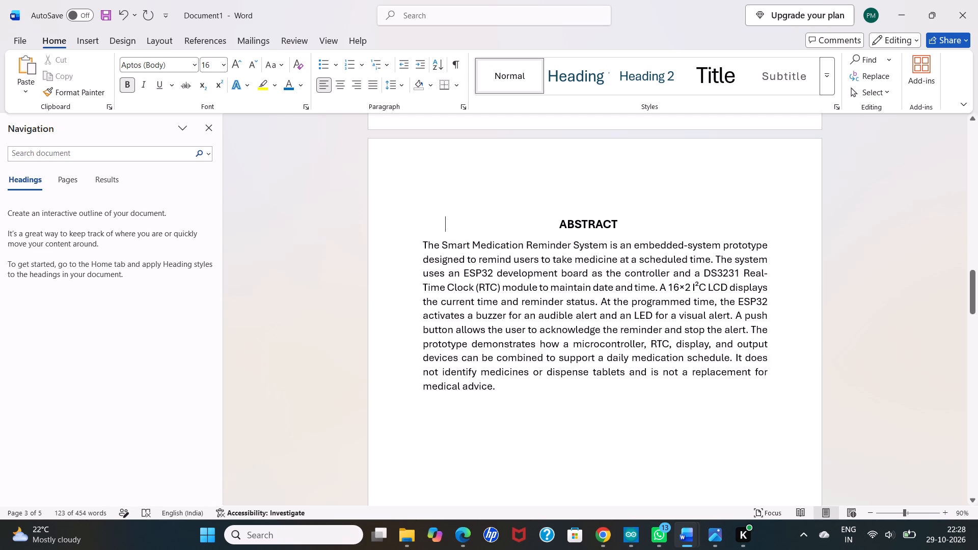
Justify the two opening paragraphs under the Declaration by the Candidates heading.
{"action": "scroll", "coordinate": [450, 188], "scroll_direction": "up", "scroll_amount": 16}
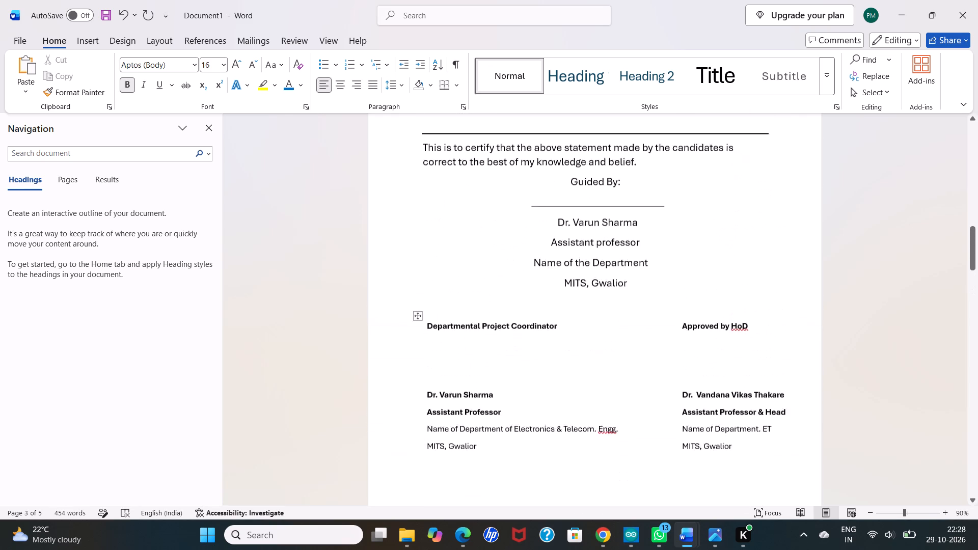
{"action": "scroll", "coordinate": [450, 188], "scroll_direction": "up", "scroll_amount": 8}
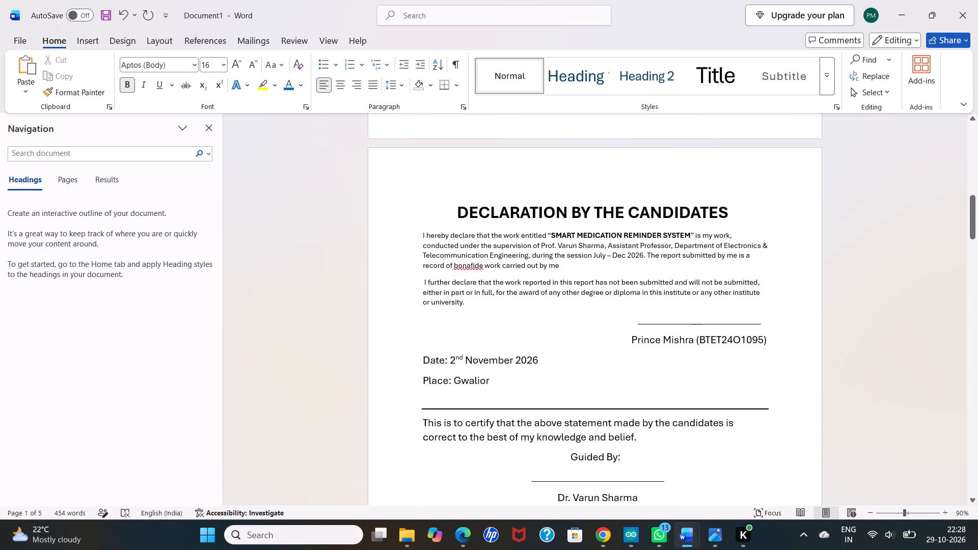
{"action": "left_click_drag", "start_coordinate": [420, 233], "coordinate": [468, 298]}
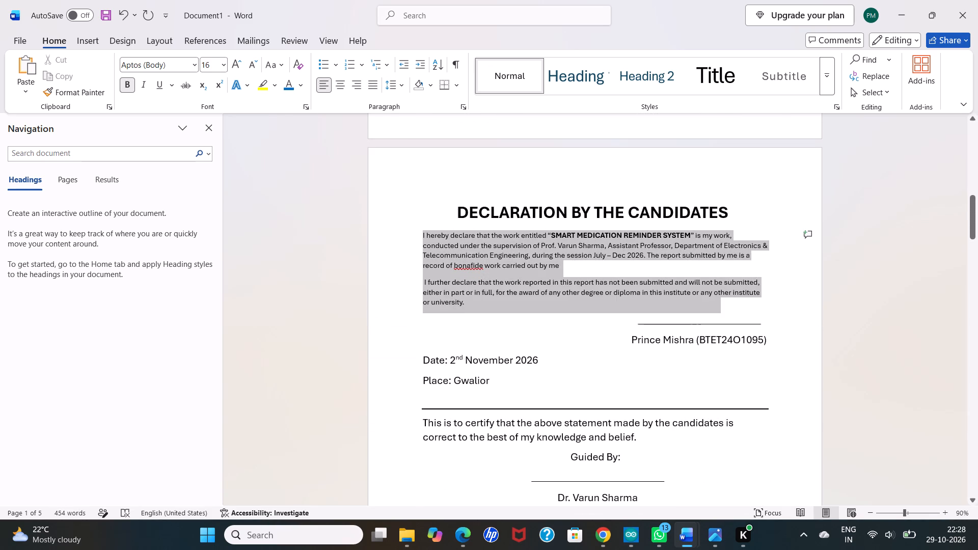
{"action": "left_click_drag", "start_coordinate": [468, 298], "coordinate": [468, 302]}
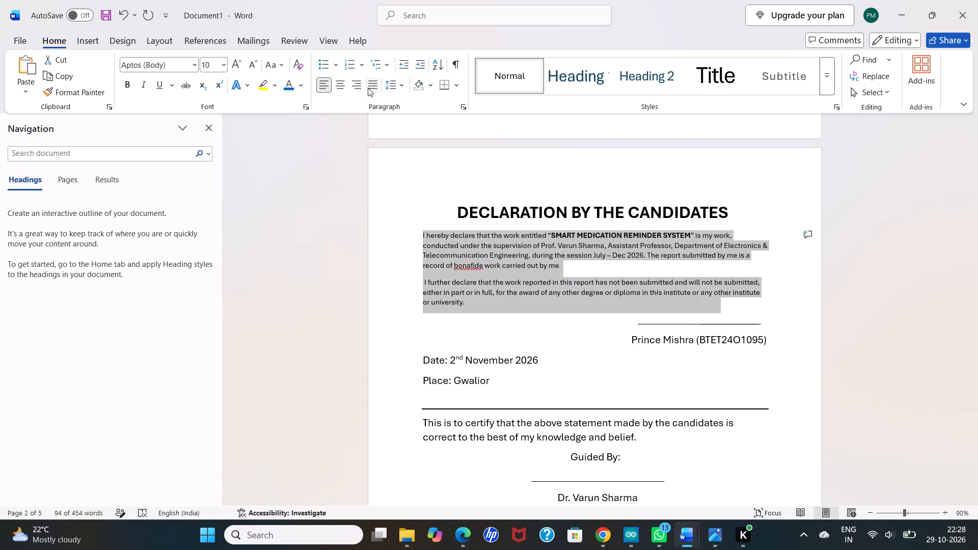
{"action": "left_click", "coordinate": [369, 87]}
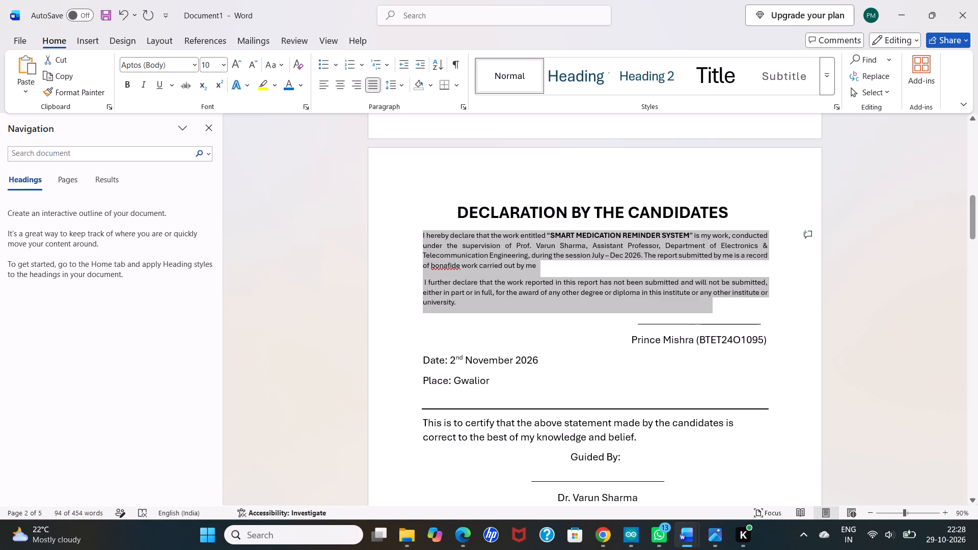
{"action": "left_click", "coordinate": [315, 240]}
{"action": "left_click", "coordinate": [272, 244]}
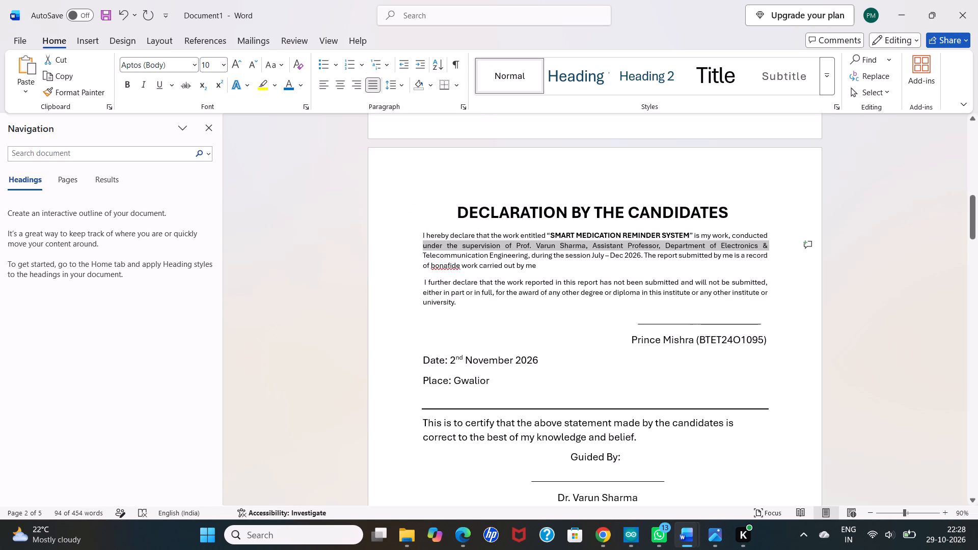
{"action": "left_click", "coordinate": [894, 205]}
Review the layout of the cover, declaration and abstract pages.
{"action": "scroll", "coordinate": [816, 205], "scroll_direction": "up", "scroll_amount": 4}
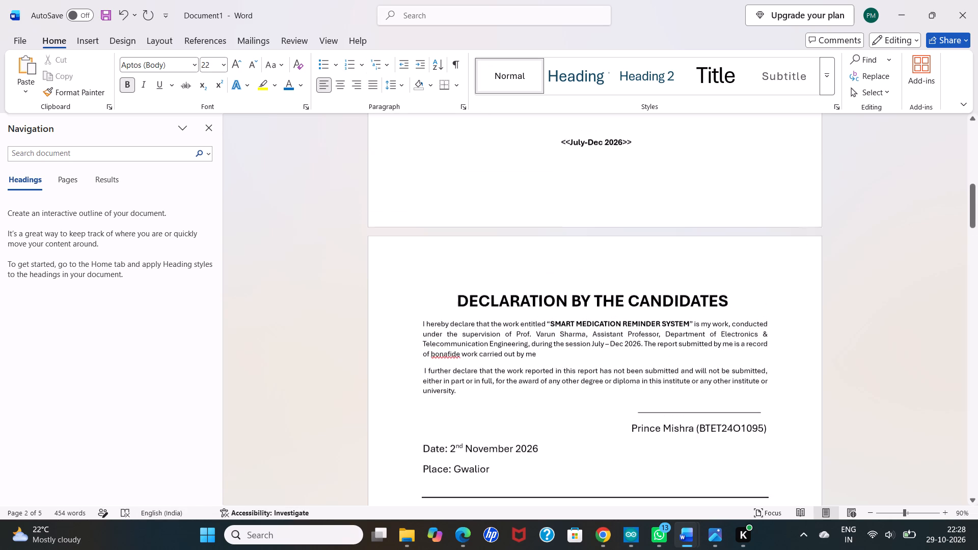
{"action": "scroll", "coordinate": [816, 205], "scroll_direction": "up", "scroll_amount": 5}
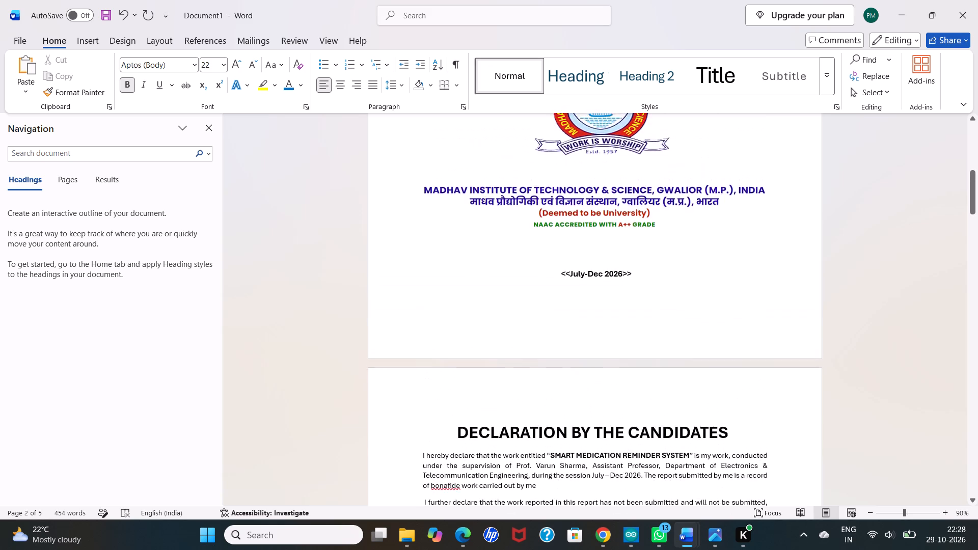
{"action": "scroll", "coordinate": [816, 205], "scroll_direction": "up", "scroll_amount": 3}
{"action": "scroll", "coordinate": [816, 205], "scroll_direction": "down", "scroll_amount": 19}
{"action": "scroll", "coordinate": [803, 224], "scroll_direction": "down", "scroll_amount": 2}
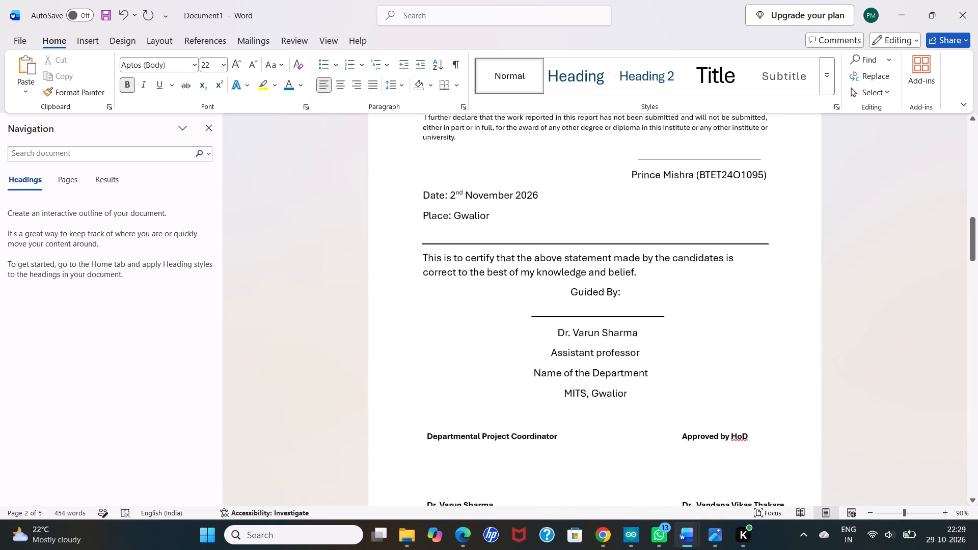
{"action": "scroll", "coordinate": [800, 227], "scroll_direction": "down", "scroll_amount": 20}
{"action": "scroll", "coordinate": [800, 227], "scroll_direction": "down", "scroll_amount": 5}
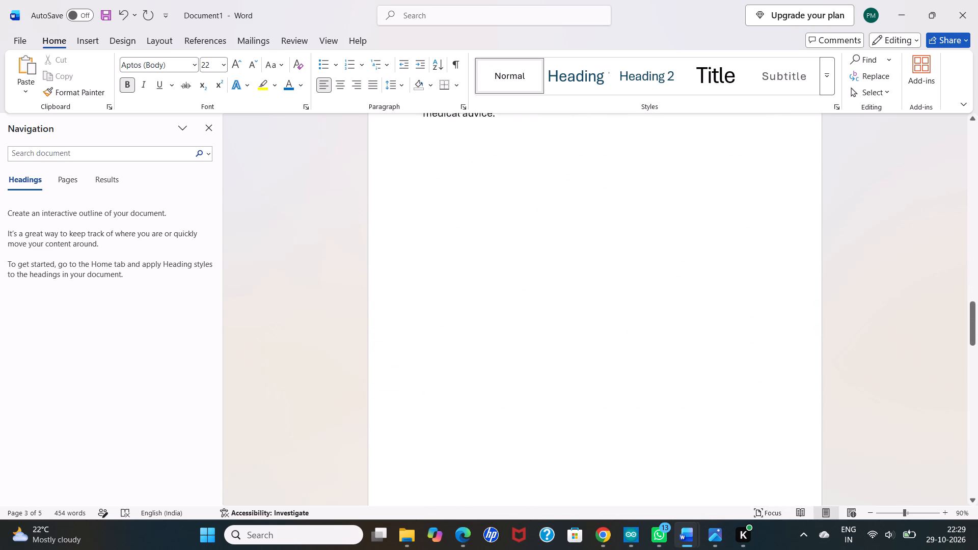
{"action": "scroll", "coordinate": [794, 237], "scroll_direction": "down", "scroll_amount": 4}
{"action": "scroll", "coordinate": [793, 244], "scroll_direction": "up", "scroll_amount": 6}
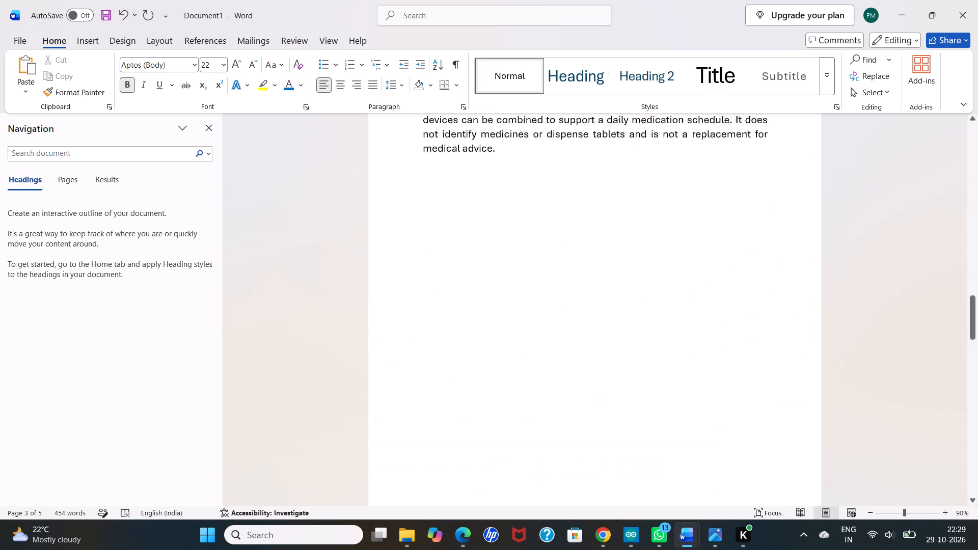
{"action": "scroll", "coordinate": [793, 244], "scroll_direction": "up", "scroll_amount": 7}
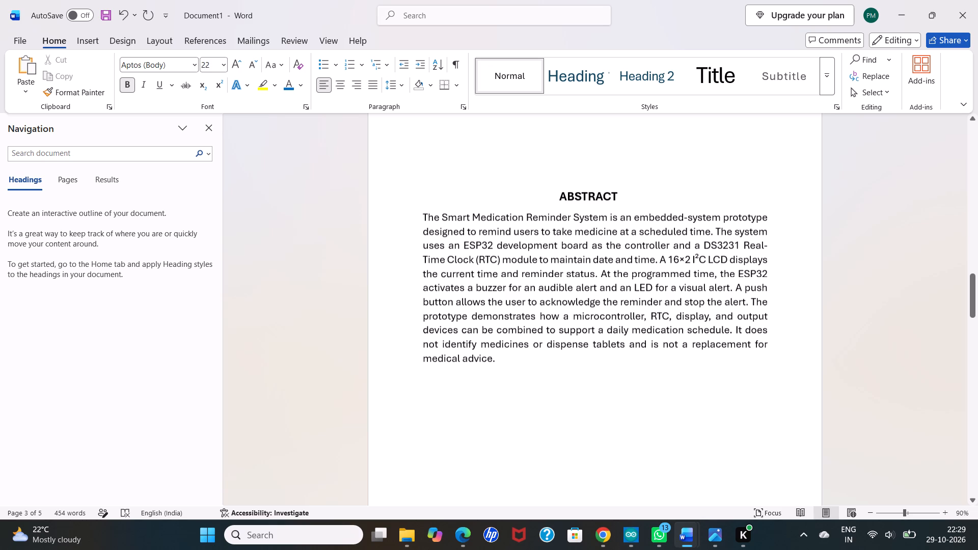
Select the institute name "Madhav Institute of Technology & Science, Gwalior-Deemed University" in the Acknowledgement paragraph.
{"action": "scroll", "coordinate": [490, 292], "scroll_direction": "down", "scroll_amount": 19}
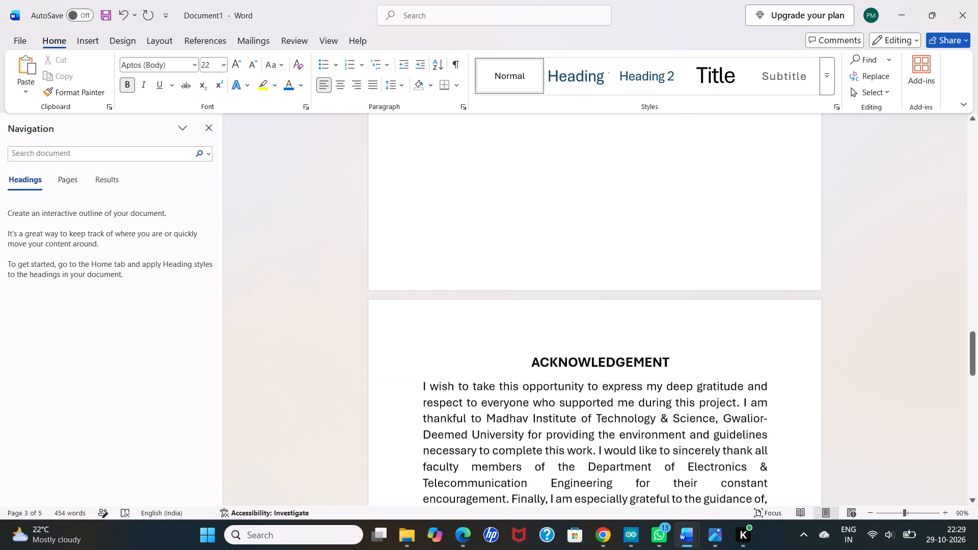
{"action": "scroll", "coordinate": [509, 259], "scroll_direction": "down", "scroll_amount": 7}
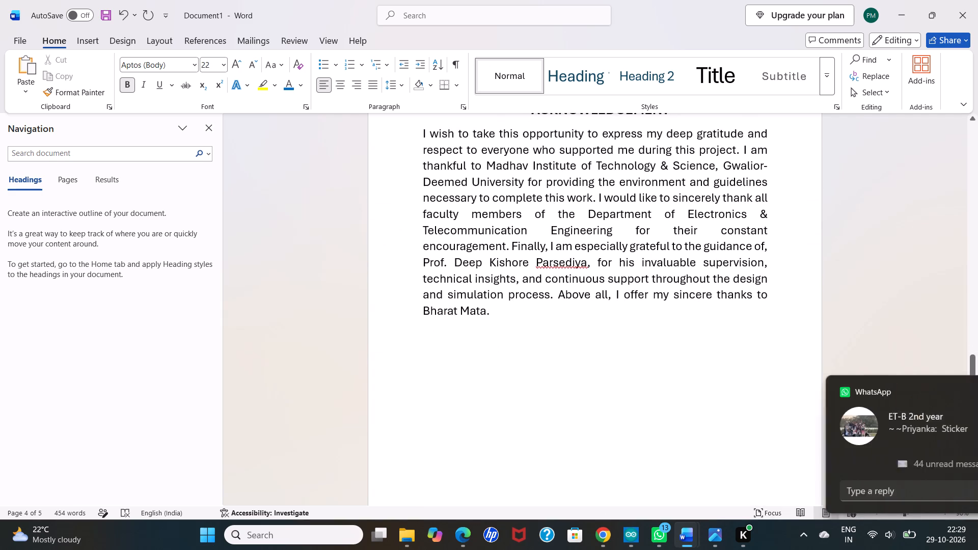
{"action": "scroll", "coordinate": [495, 276], "scroll_direction": "up", "scroll_amount": 1}
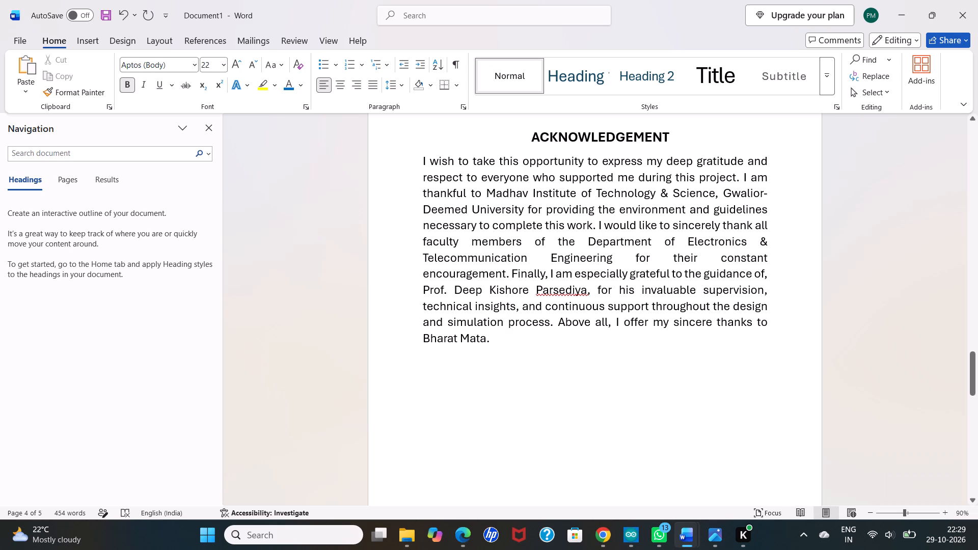
{"action": "left_click_drag", "start_coordinate": [486, 194], "coordinate": [510, 199]}
Bold "Madhav Institute of Technology & Science, Gwalior- Deemed University" in the Acknowledgement paragraph.
{"action": "left_click_drag", "start_coordinate": [510, 199], "coordinate": [522, 210]}
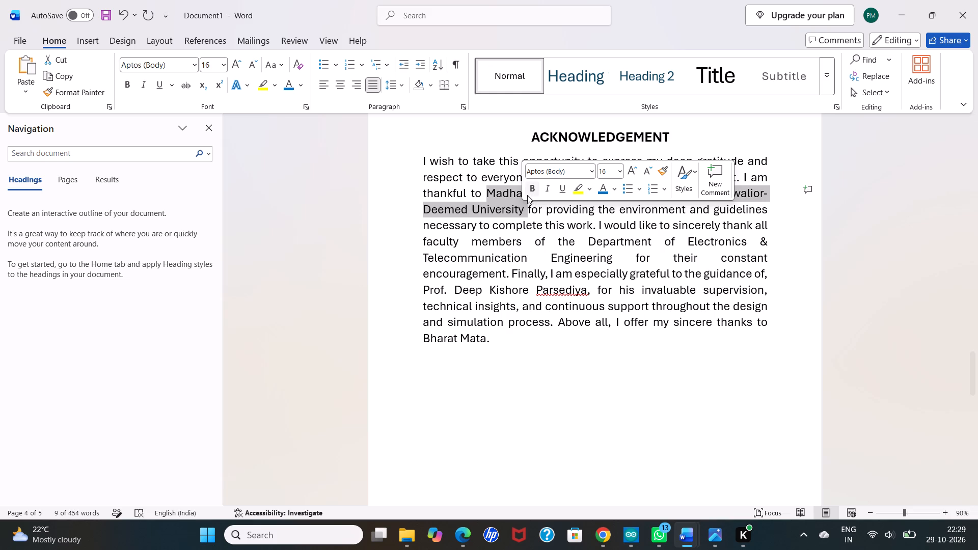
{"action": "left_click", "coordinate": [530, 190]}
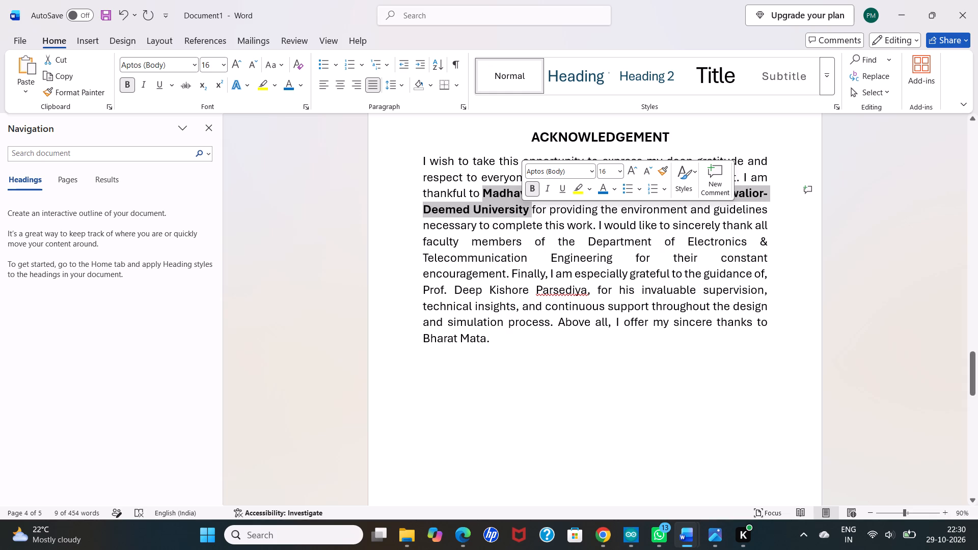
{"action": "left_click_drag", "start_coordinate": [773, 238], "coordinate": [780, 238]}
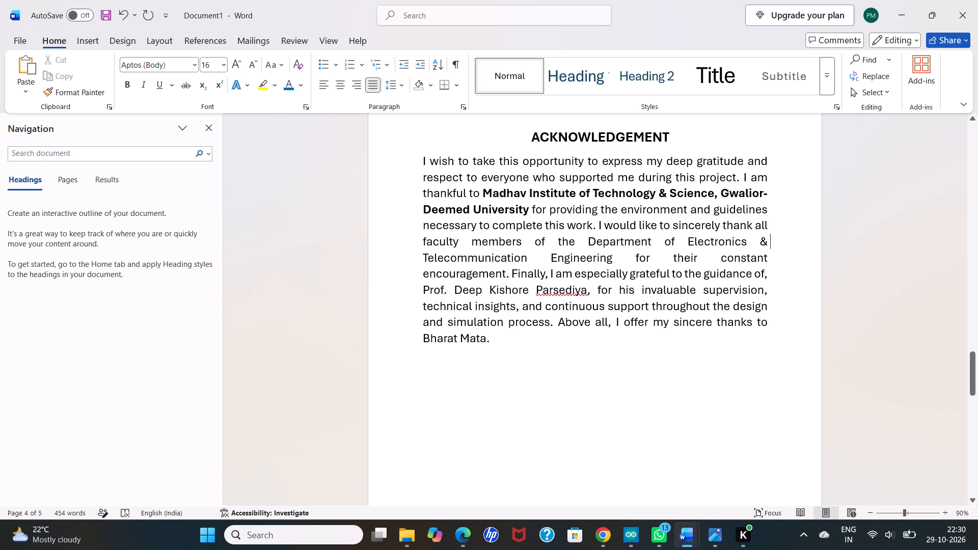
Split the Acknowledgement text into three paragraphs, starting new ones at "I would like to sincerely thank" and "Finally, I am especially grateful".
{"action": "left_click", "coordinate": [596, 225]}
{"action": "key", "text": "Return"}
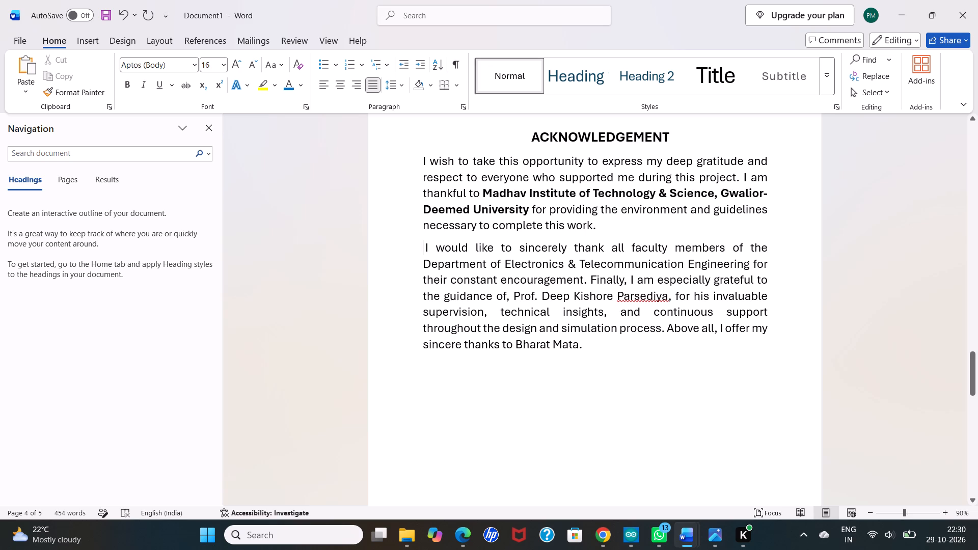
{"action": "left_click", "coordinate": [588, 281]}
{"action": "key", "text": "Return"}
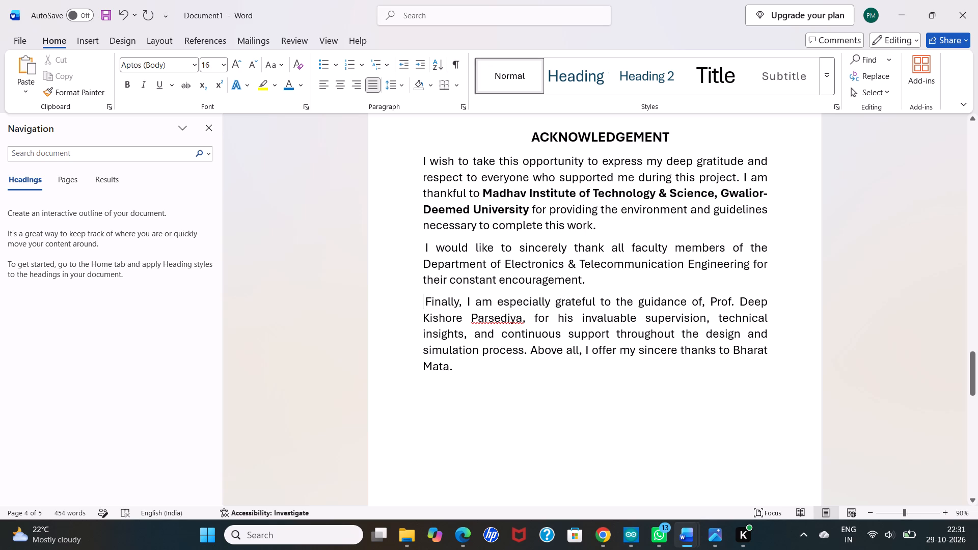
Delete the supervising professor's name after "grateful to the guidance of," in the last Acknowledgement paragraph.
{"action": "left_click", "coordinate": [523, 319]}
{"action": "key", "text": "BackSpace"}
{"action": "key", "text": "BackSpace"}
{"action": "key", "text": "BackSpace"}
{"action": "key", "text": "BackSpace"}
{"action": "key", "text": "BackSpace"}
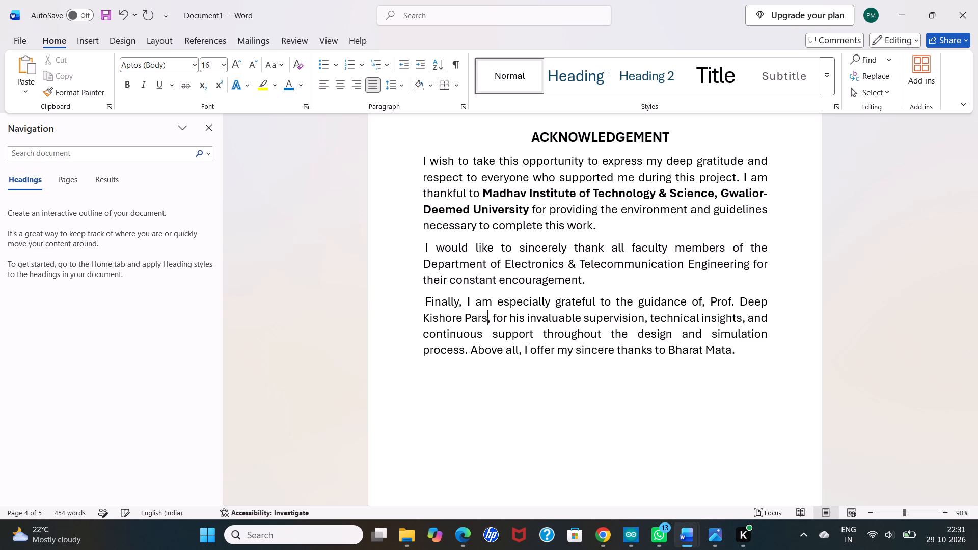
{"action": "key", "text": "BackSpace"}
{"action": "key", "text": "BackSpace"}
{"action": "key", "text": "BackSpace"}
{"action": "key", "text": "BackSpace"}
{"action": "key", "text": "BackSpace"}
{"action": "key", "text": "BackSpace"}
{"action": "key", "text": "BackSpace"}
{"action": "key", "text": "BackSpace"}
{"action": "key", "text": "BackSpace"}
{"action": "key", "text": "BackSpace"}
{"action": "key", "text": "BackSpace"}
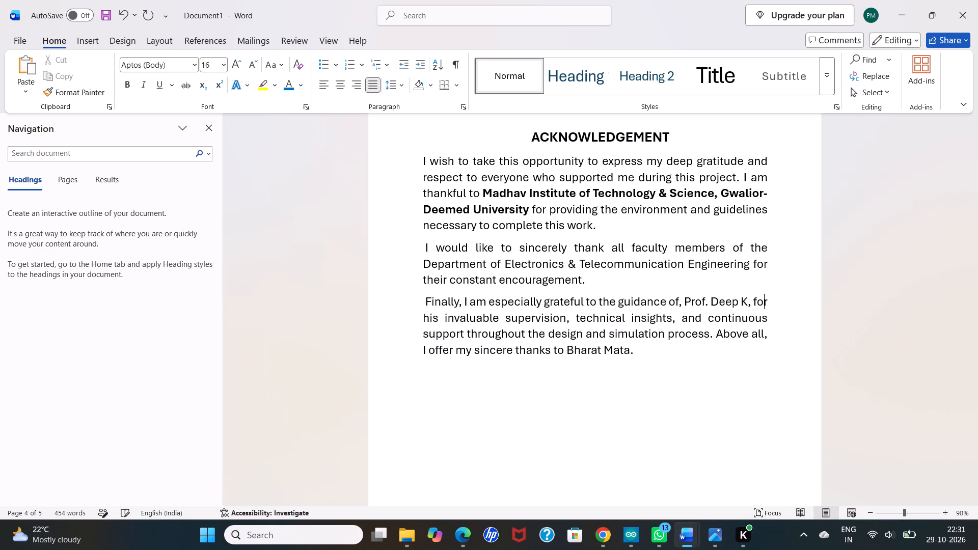
{"action": "key", "text": "BackSpace"}
{"action": "key", "text": "BackSpace"}
{"action": "key", "text": "BackSpace"}
{"action": "key", "text": "BackSpace"}
{"action": "key", "text": "BackSpace"}
{"action": "key", "text": "BackSpace"}
{"action": "key", "text": "BackSpace"}
{"action": "key", "text": "BackSpace"}
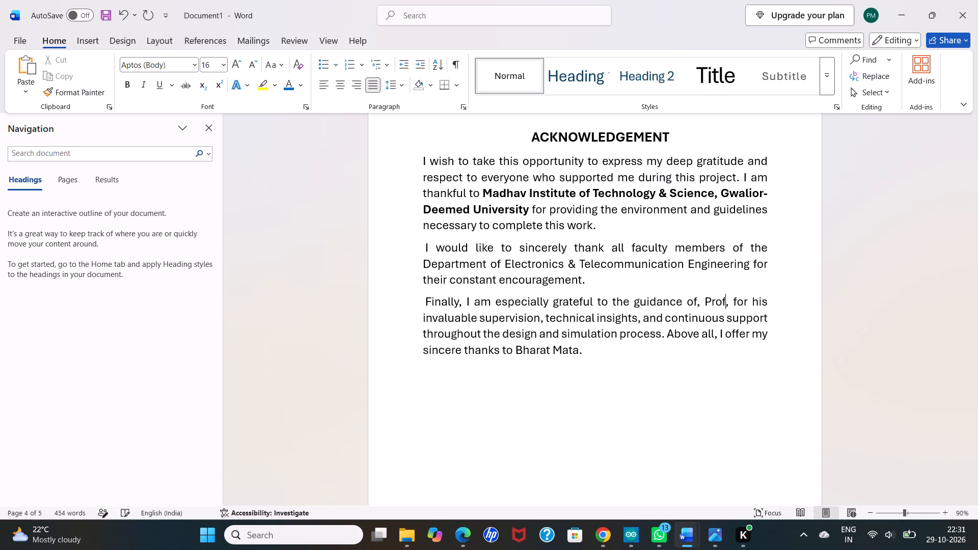
Replace "Prof" in the last Acknowledgement paragraph with the title "Dr." followed by the new supervisor's full name.
{"action": "key", "text": "BackSpace"}
{"action": "key", "text": "BackSpace"}
{"action": "key", "text": "BackSpace"}
{"action": "key", "text": "BackSpace"}
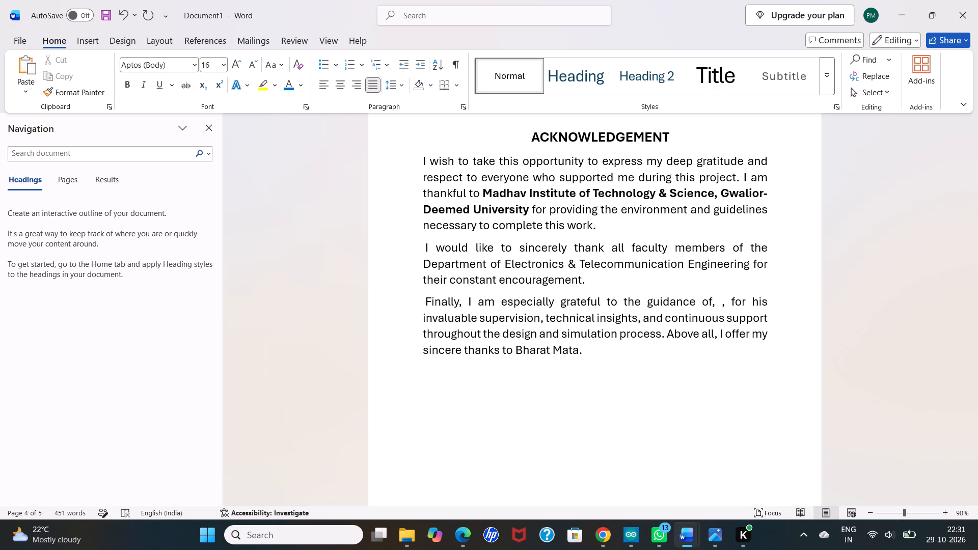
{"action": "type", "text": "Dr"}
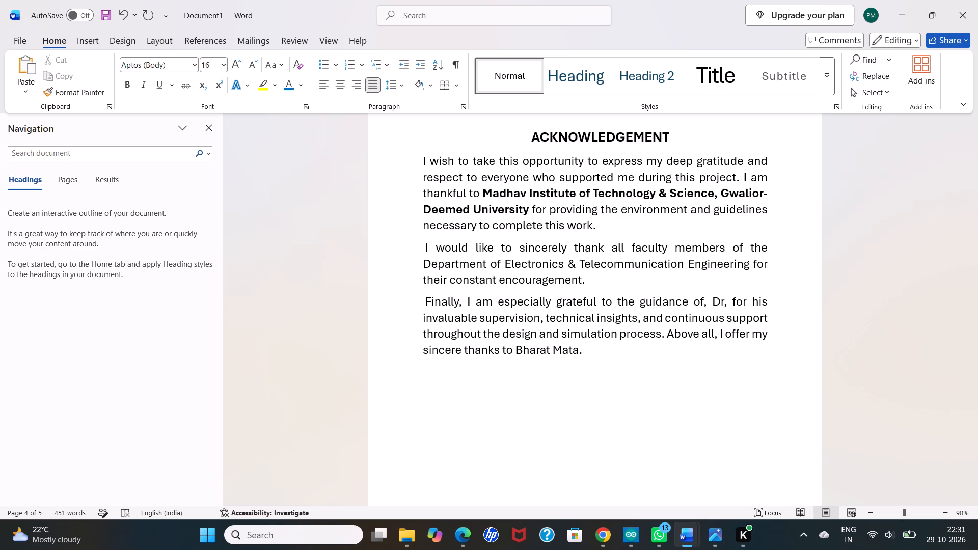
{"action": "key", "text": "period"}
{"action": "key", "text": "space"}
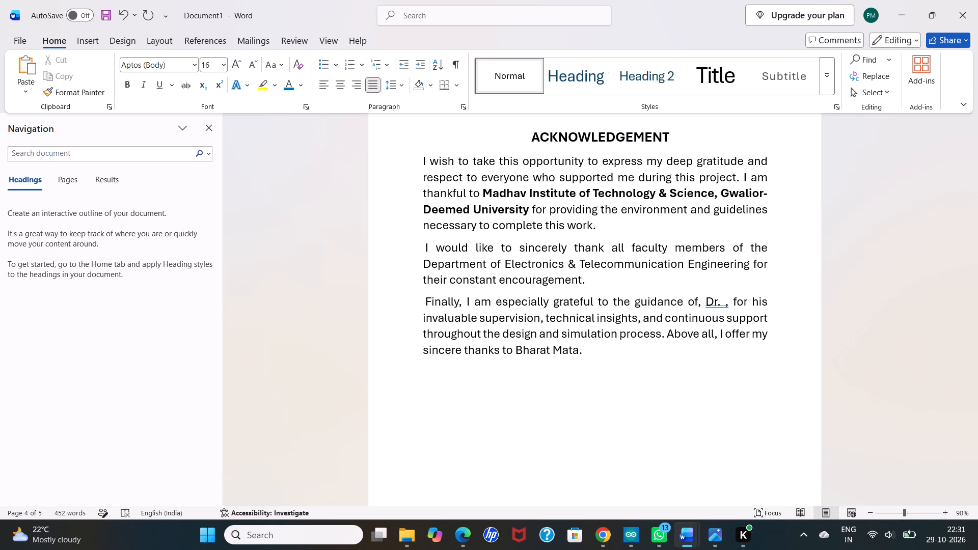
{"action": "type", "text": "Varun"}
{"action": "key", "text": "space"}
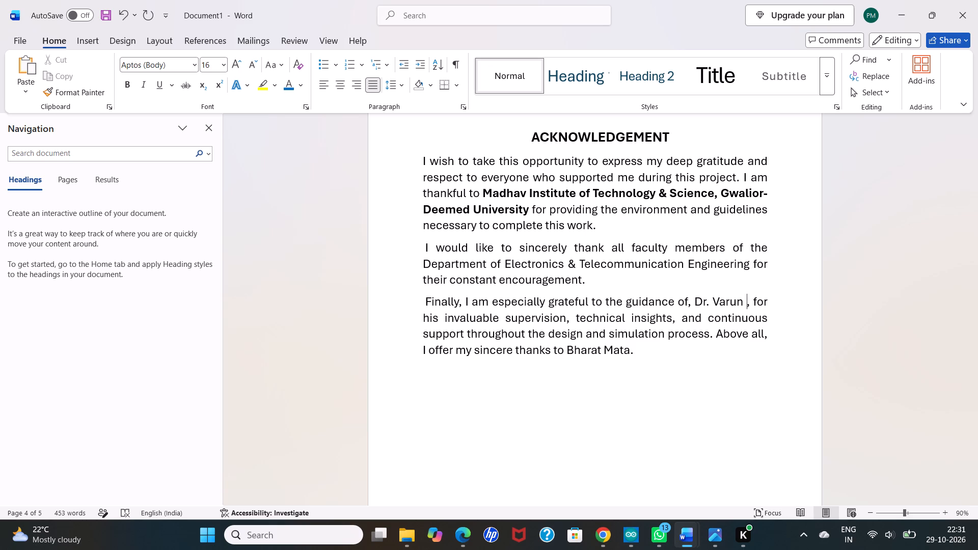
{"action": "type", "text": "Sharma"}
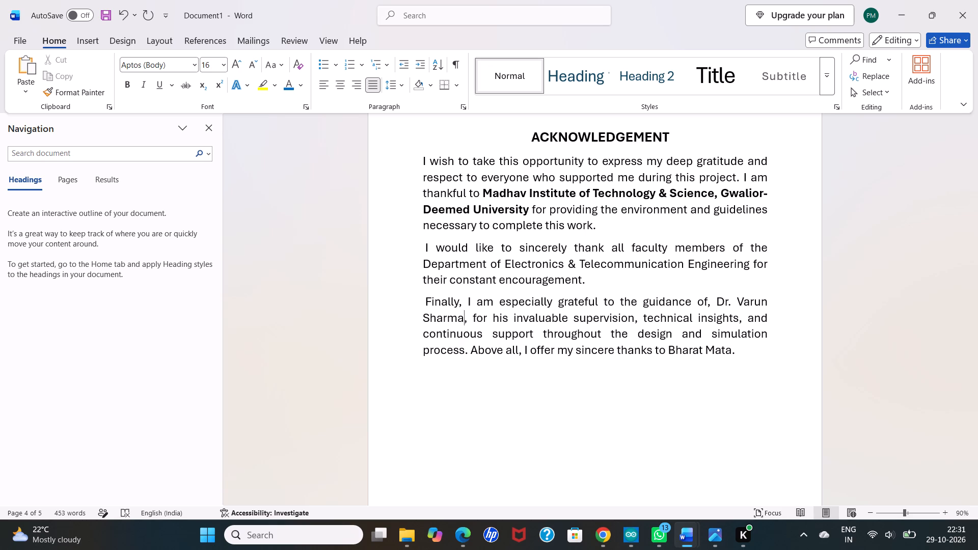
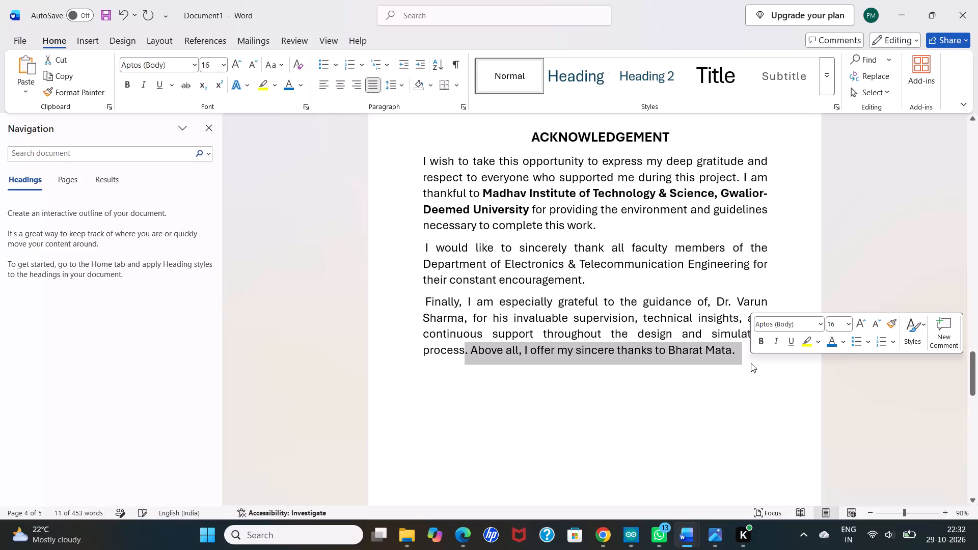
Delete the closing sentence "Above all, I offer my sincere thanks to Bharat Mata." and end the last Acknowledgement paragraph with a period after "process".
{"action": "key", "text": "BackSpace"}
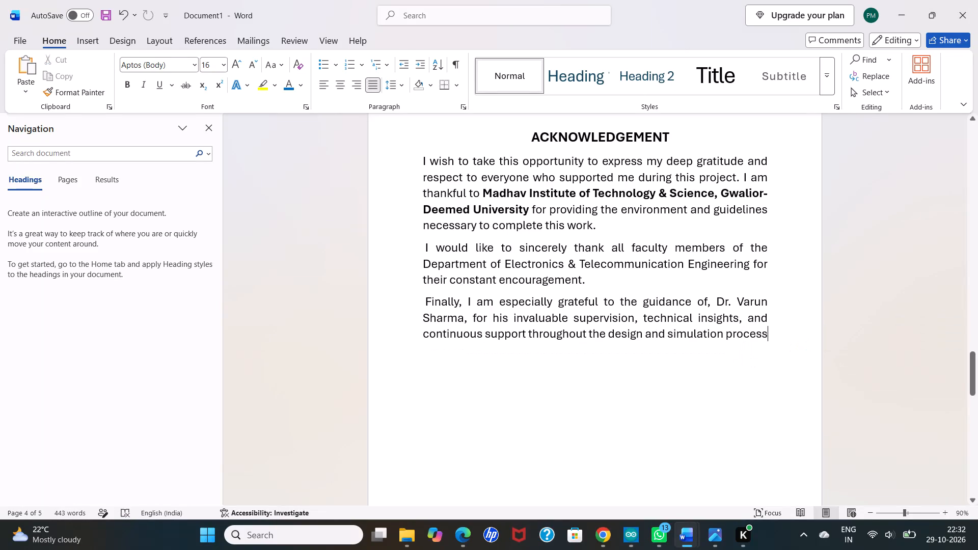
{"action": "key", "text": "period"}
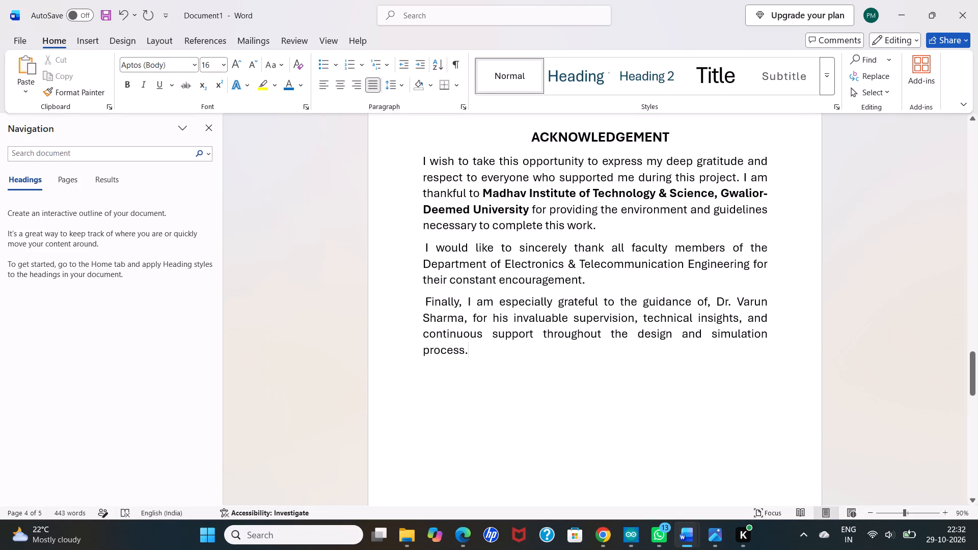
Add a signature line of 15 underscores below the last Acknowledgement paragraph, ending near the page's right margin.
{"action": "scroll", "coordinate": [752, 363], "scroll_direction": "down", "scroll_amount": 2}
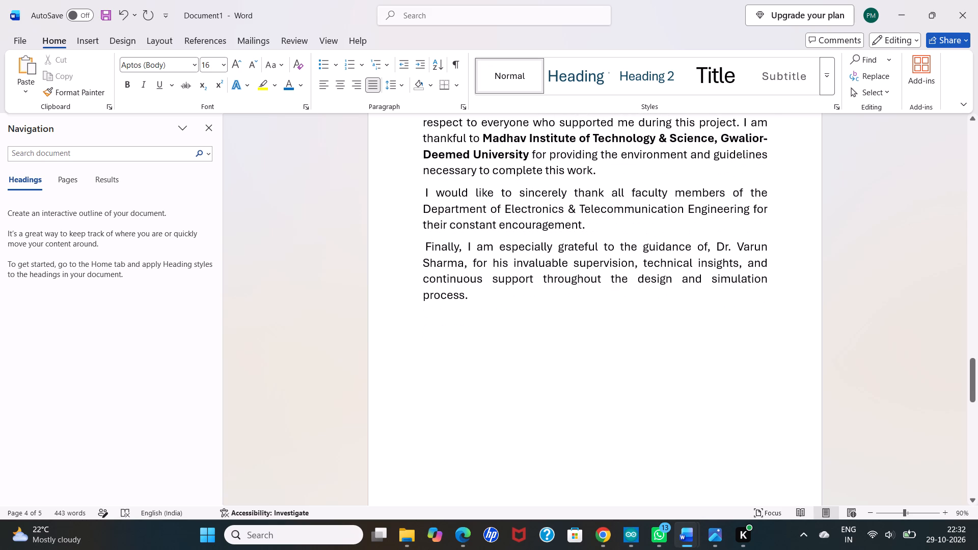
{"action": "left_click", "coordinate": [635, 369]}
{"action": "key", "text": "Return"}
{"action": "key", "text": "Return"}
{"action": "key", "text": "Return"}
{"action": "key", "text": "Return"}
{"action": "key", "text": "Return"}
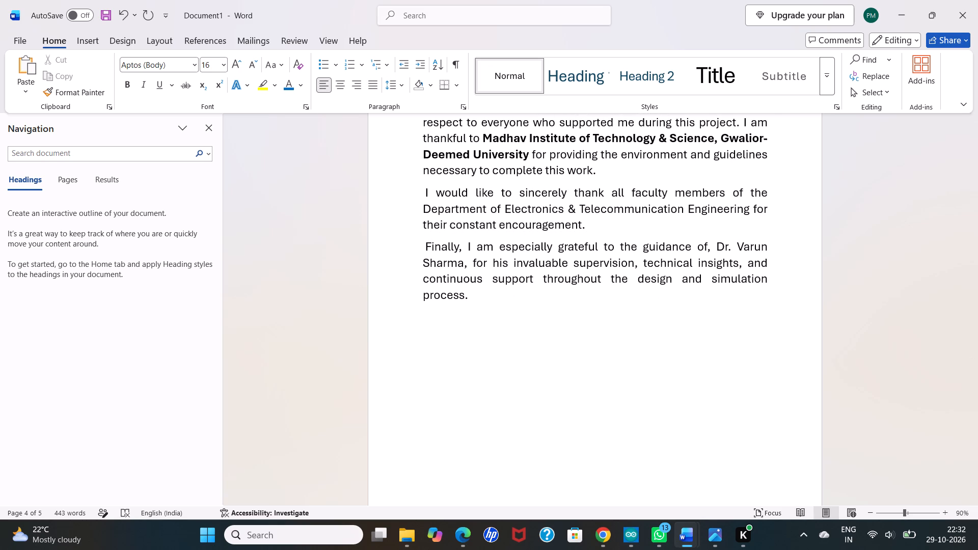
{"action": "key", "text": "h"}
{"action": "key", "text": "BackSpace"}
{"action": "key", "text": "BackSpace"}
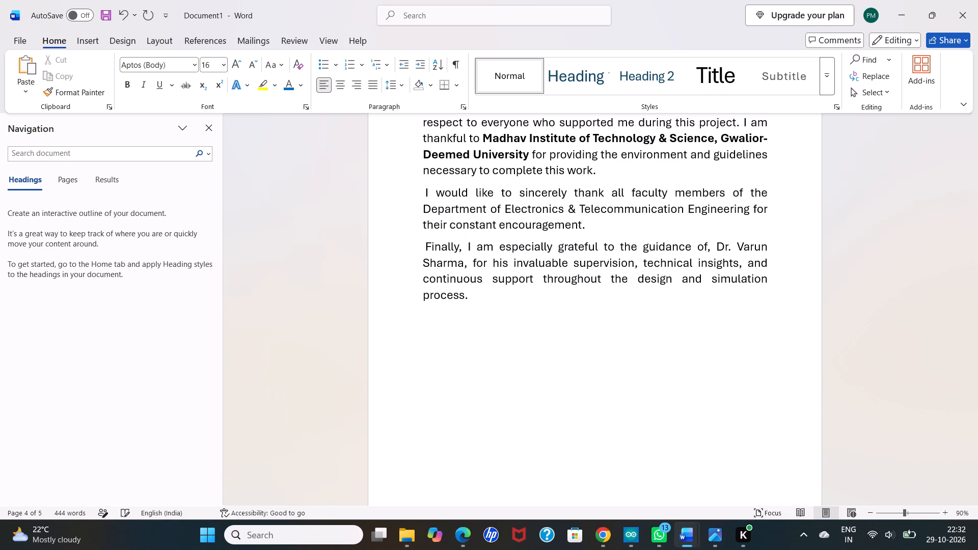
{"action": "key", "text": "BackSpace"}
{"action": "key", "text": "BackSpace"}
{"action": "key", "text": "BackSpace"}
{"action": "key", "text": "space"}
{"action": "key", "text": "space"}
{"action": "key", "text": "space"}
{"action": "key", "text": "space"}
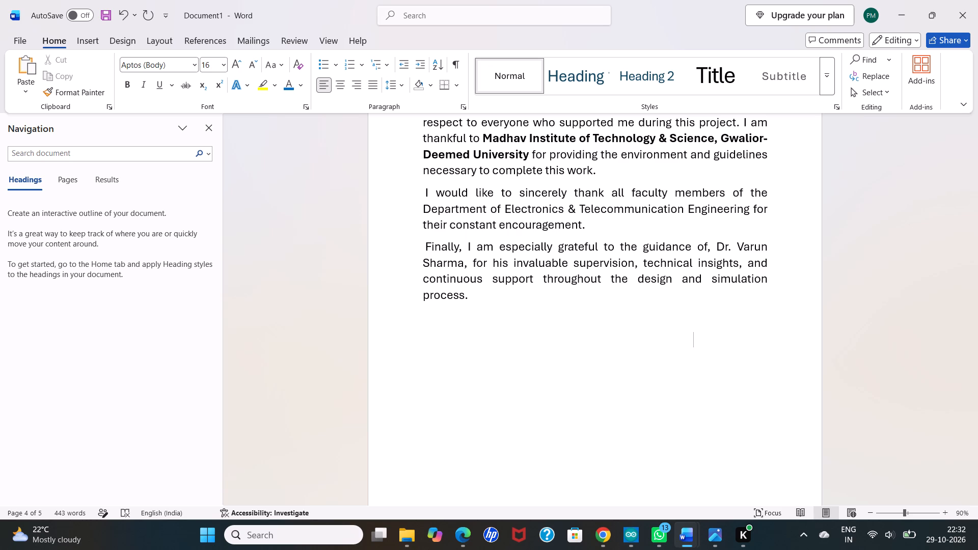
{"action": "key", "text": "BackSpace"}
{"action": "key", "text": "BackSpace"}
{"action": "key", "text": "BackSpace"}
{"action": "key", "text": "BackSpace"}
{"action": "key", "text": "BackSpace"}
{"action": "key", "text": "BackSpace"}
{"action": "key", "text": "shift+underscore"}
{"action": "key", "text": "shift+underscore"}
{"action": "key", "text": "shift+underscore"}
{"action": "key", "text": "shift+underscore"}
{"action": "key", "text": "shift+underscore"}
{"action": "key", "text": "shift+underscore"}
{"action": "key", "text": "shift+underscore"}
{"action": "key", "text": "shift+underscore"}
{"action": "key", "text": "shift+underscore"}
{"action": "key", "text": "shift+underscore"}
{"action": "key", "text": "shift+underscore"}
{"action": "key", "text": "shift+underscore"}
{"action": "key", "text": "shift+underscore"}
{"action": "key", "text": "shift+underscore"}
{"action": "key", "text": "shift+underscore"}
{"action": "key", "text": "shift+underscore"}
{"action": "key", "text": "BackSpace"}
Lengthen the signature line by four underscores, starting it further left so that it still fits on one line.
{"action": "left_click", "coordinate": [676, 341]}
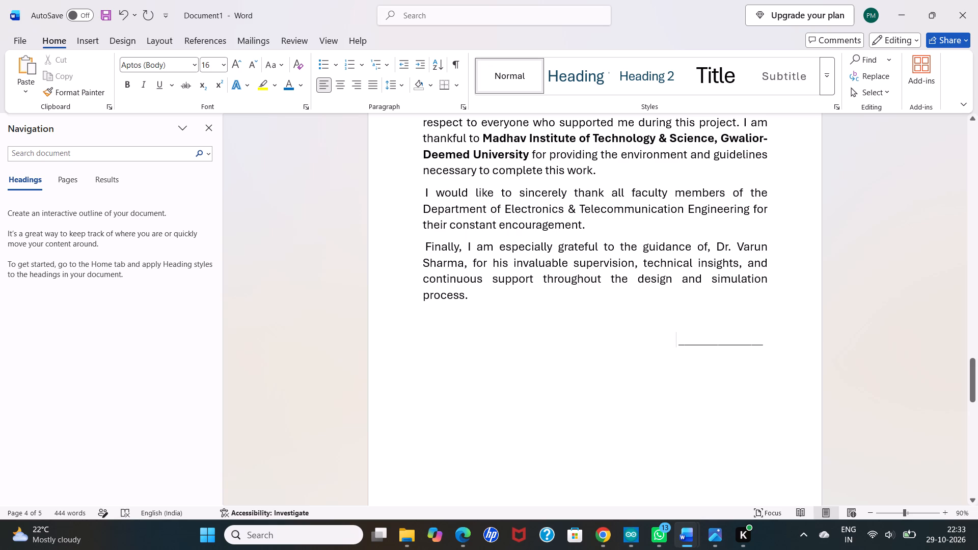
{"action": "left_click", "coordinate": [681, 342]}
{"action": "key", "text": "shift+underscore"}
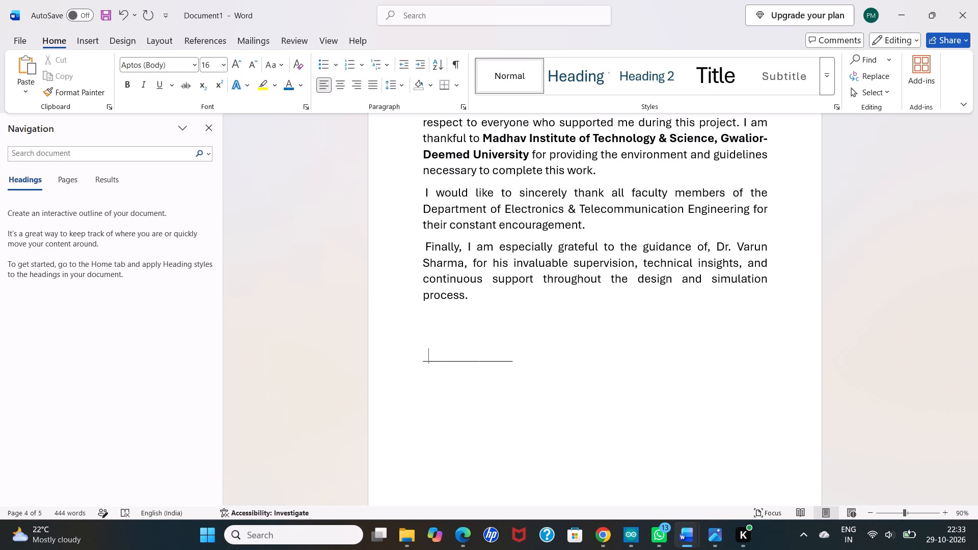
{"action": "key", "text": "BackSpace"}
{"action": "key", "text": "BackSpace"}
{"action": "key", "text": "BackSpace"}
{"action": "key", "text": "BackSpace"}
{"action": "key", "text": "BackSpace"}
{"action": "key", "text": "BackSpace"}
{"action": "key", "text": "BackSpace"}
{"action": "key", "text": "BackSpace"}
{"action": "key", "text": "BackSpace"}
{"action": "key", "text": "BackSpace"}
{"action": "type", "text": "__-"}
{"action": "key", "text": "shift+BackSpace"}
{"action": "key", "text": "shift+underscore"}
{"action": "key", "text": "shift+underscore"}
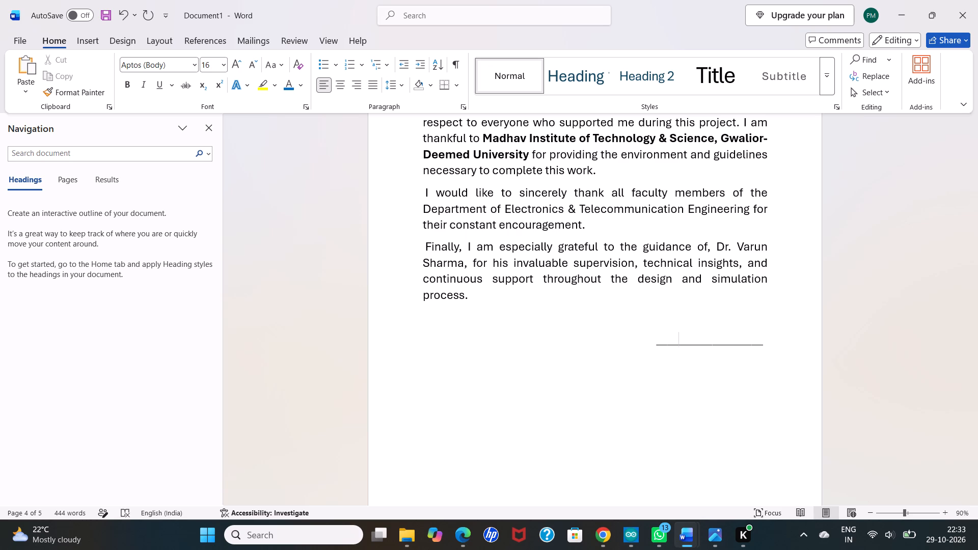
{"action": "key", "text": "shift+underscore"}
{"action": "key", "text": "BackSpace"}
Enter the student's name on a new line below the signature line, indented with spaces to start slightly before the line.
{"action": "left_click", "coordinate": [755, 367]}
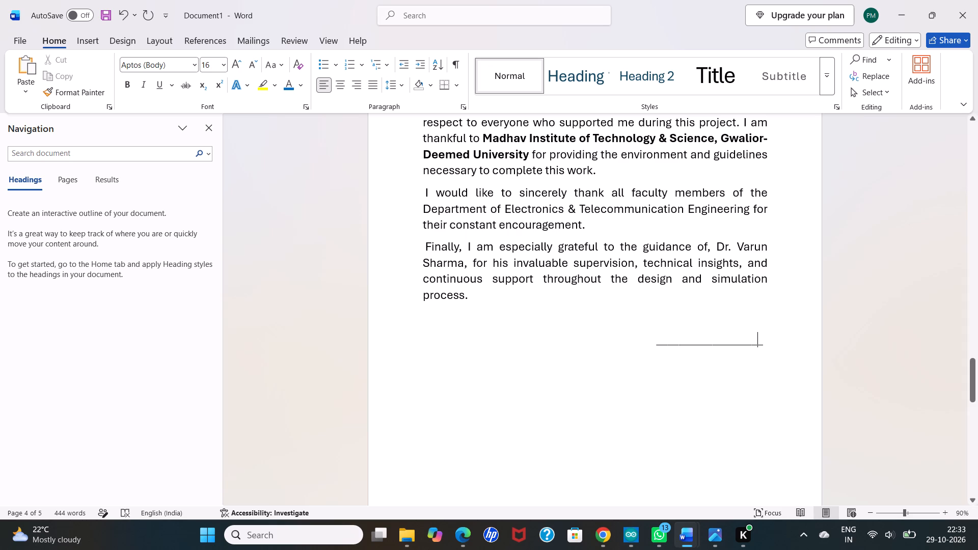
{"action": "left_click", "coordinate": [770, 339]}
{"action": "key", "text": "Return"}
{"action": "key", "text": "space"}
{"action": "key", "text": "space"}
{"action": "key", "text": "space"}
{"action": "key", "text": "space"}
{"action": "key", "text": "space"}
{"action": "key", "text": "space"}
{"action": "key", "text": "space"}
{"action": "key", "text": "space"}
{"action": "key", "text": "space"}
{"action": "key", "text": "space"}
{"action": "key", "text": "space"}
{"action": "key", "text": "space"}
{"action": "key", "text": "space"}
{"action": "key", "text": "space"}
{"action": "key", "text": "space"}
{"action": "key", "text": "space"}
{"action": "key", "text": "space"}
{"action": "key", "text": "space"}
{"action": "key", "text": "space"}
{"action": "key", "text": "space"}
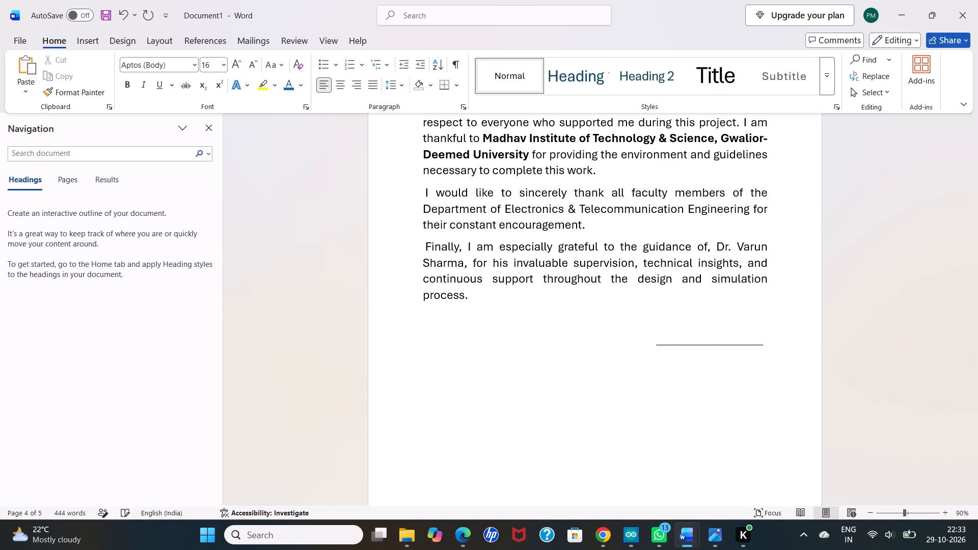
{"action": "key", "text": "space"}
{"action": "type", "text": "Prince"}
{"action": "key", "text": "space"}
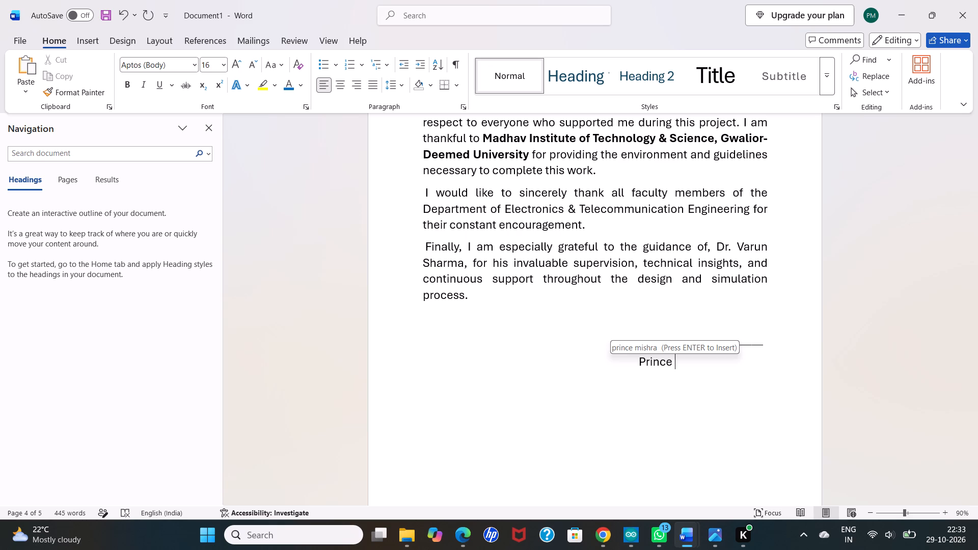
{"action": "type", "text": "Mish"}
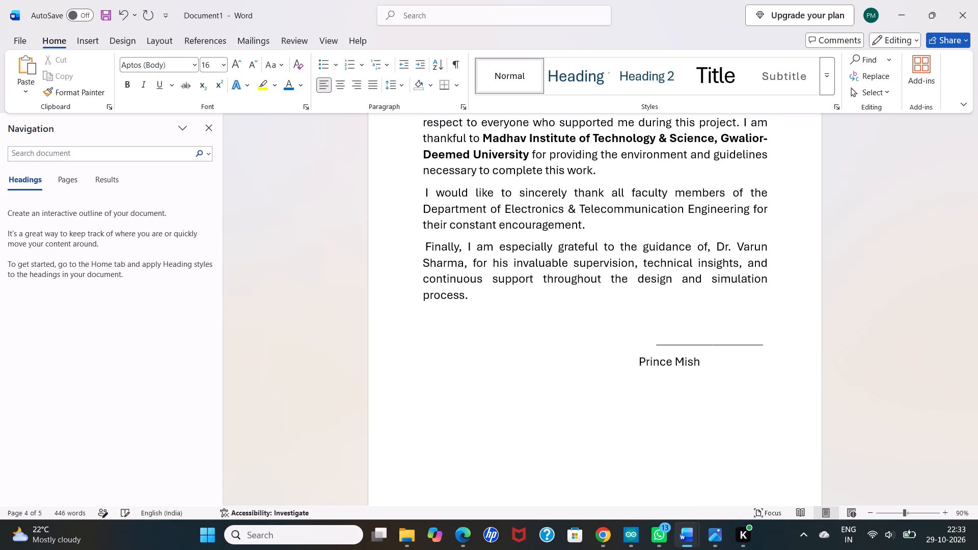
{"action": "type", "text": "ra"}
Append the student's enrolment number in parentheses after the name below the signature line.
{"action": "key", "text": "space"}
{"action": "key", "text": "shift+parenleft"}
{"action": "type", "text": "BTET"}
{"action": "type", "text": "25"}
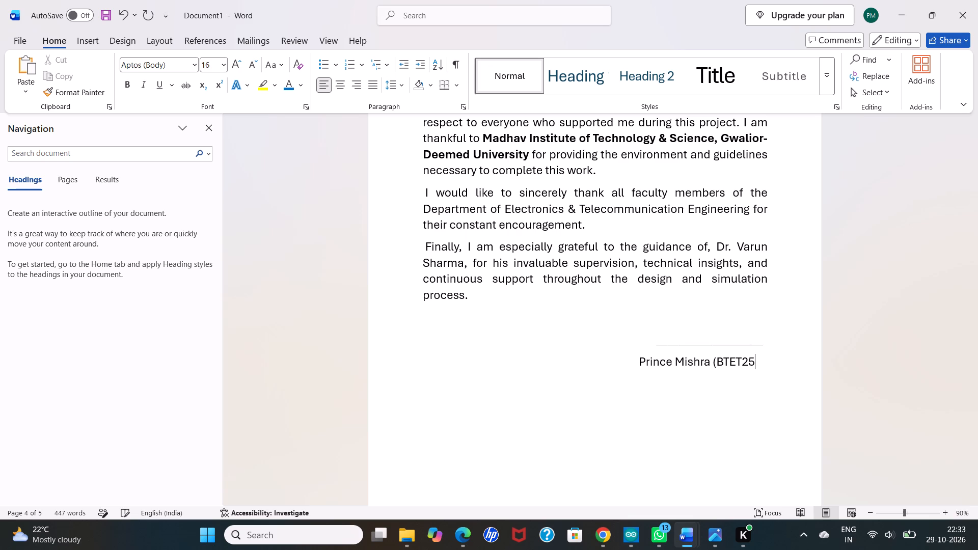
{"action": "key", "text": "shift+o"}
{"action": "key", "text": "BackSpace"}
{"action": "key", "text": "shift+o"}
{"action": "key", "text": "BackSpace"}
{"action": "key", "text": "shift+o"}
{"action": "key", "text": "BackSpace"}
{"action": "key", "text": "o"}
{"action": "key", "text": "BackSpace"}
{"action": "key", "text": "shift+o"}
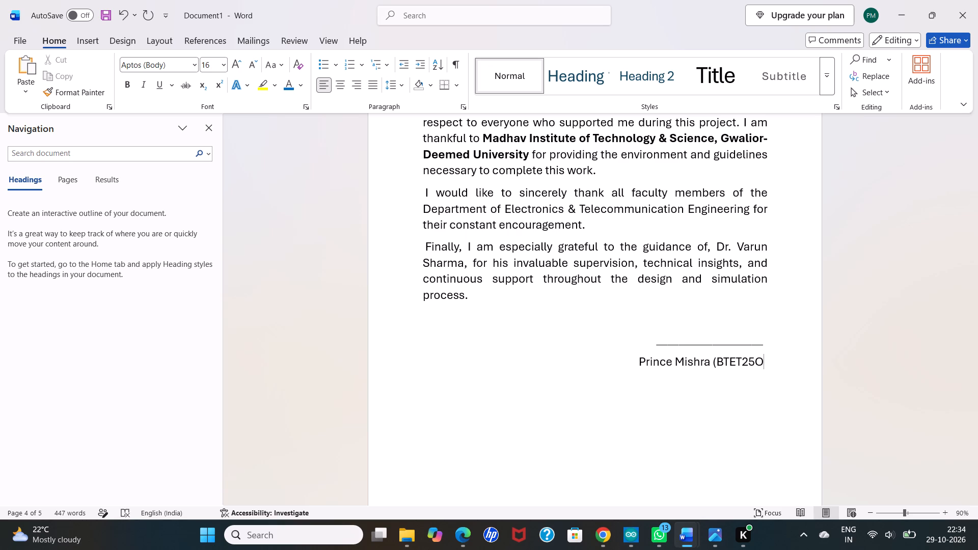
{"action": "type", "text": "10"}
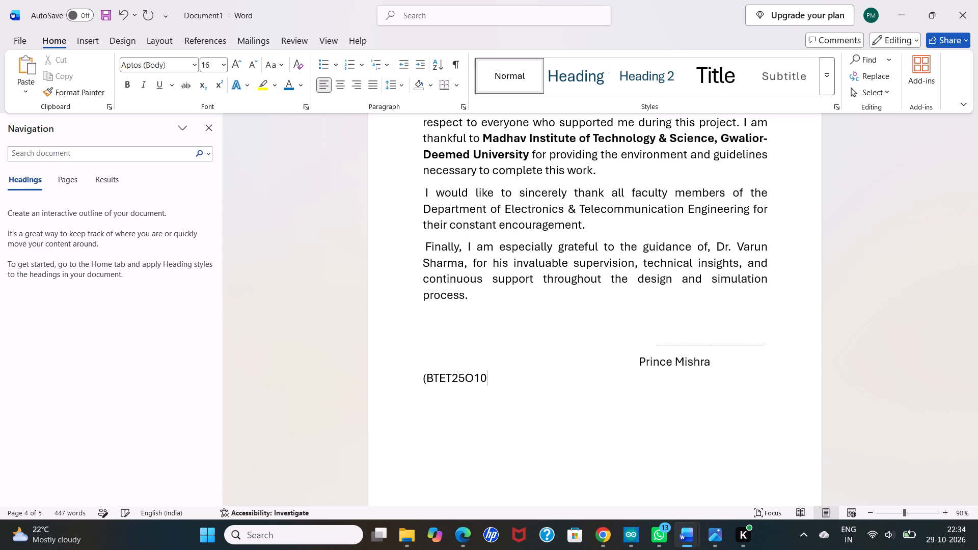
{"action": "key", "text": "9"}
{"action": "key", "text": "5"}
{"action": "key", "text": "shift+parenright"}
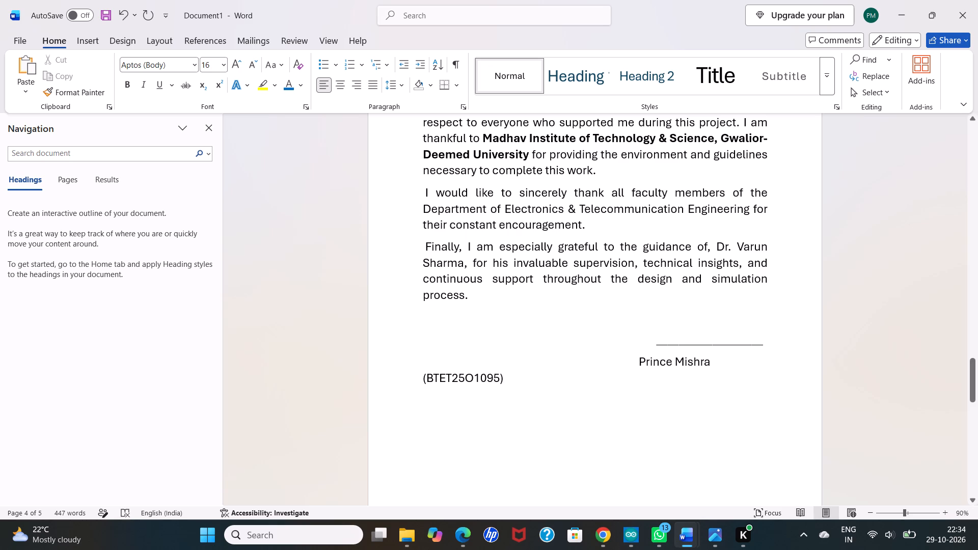
Remove 16 spaces before the student's name so that the name and enrolment number fit on one line.
{"action": "left_click", "coordinate": [633, 363]}
{"action": "key", "text": "BackSpace"}
{"action": "key", "text": "BackSpace"}
{"action": "key", "text": "BackSpace"}
{"action": "key", "text": "BackSpace"}
{"action": "key", "text": "BackSpace"}
{"action": "key", "text": "BackSpace"}
{"action": "key", "text": "BackSpace"}
{"action": "key", "text": "BackSpace"}
{"action": "key", "text": "BackSpace"}
{"action": "key", "text": "BackSpace"}
{"action": "key", "text": "BackSpace"}
{"action": "key", "text": "BackSpace"}
{"action": "key", "text": "BackSpace"}
{"action": "key", "text": "BackSpace"}
{"action": "key", "text": "BackSpace"}
{"action": "key", "text": "BackSpace"}
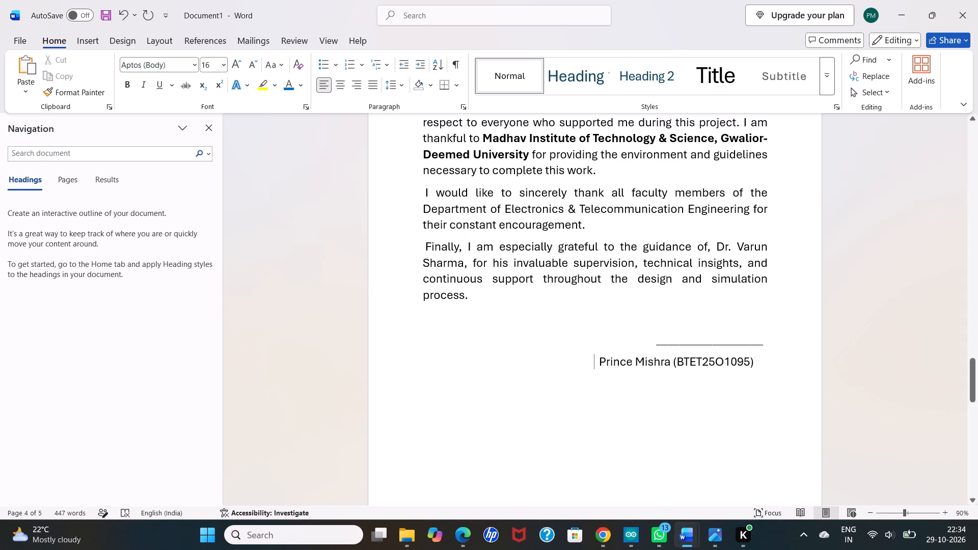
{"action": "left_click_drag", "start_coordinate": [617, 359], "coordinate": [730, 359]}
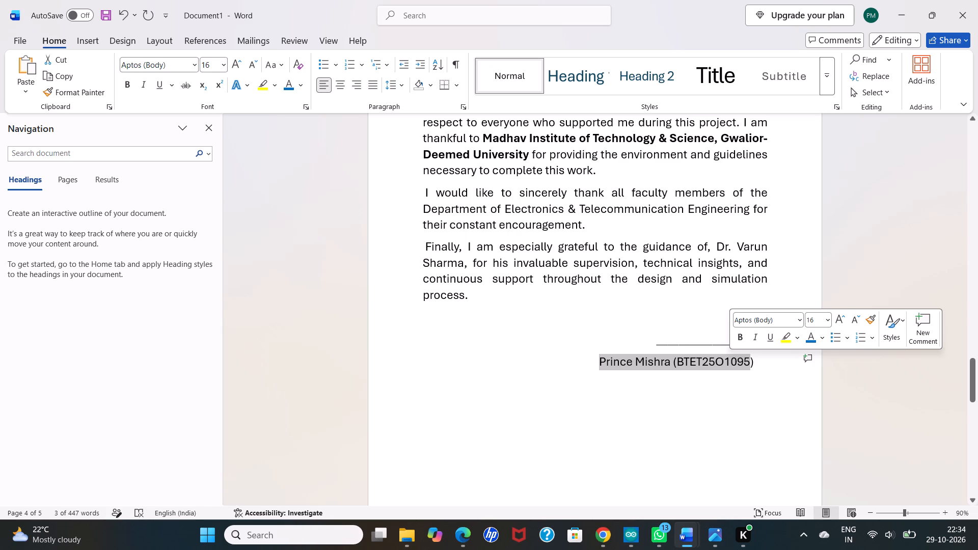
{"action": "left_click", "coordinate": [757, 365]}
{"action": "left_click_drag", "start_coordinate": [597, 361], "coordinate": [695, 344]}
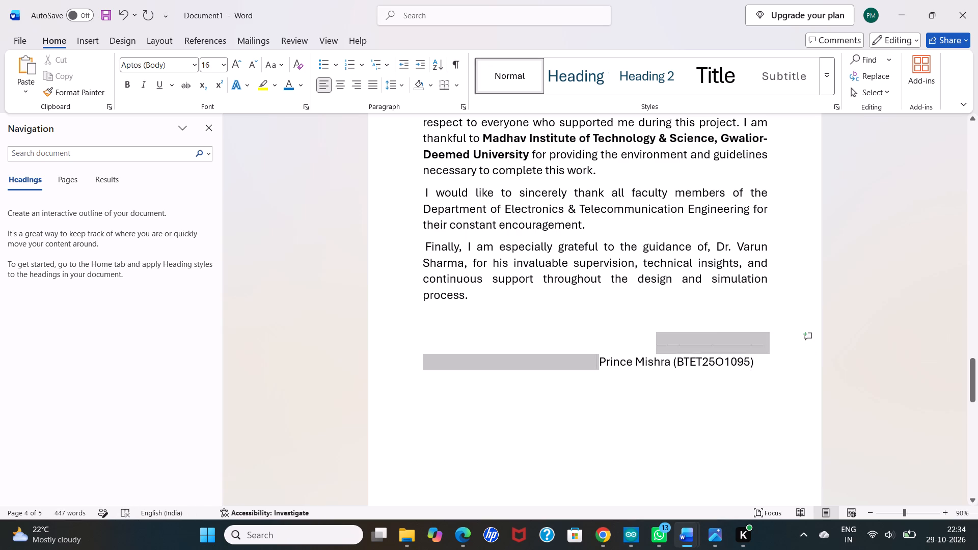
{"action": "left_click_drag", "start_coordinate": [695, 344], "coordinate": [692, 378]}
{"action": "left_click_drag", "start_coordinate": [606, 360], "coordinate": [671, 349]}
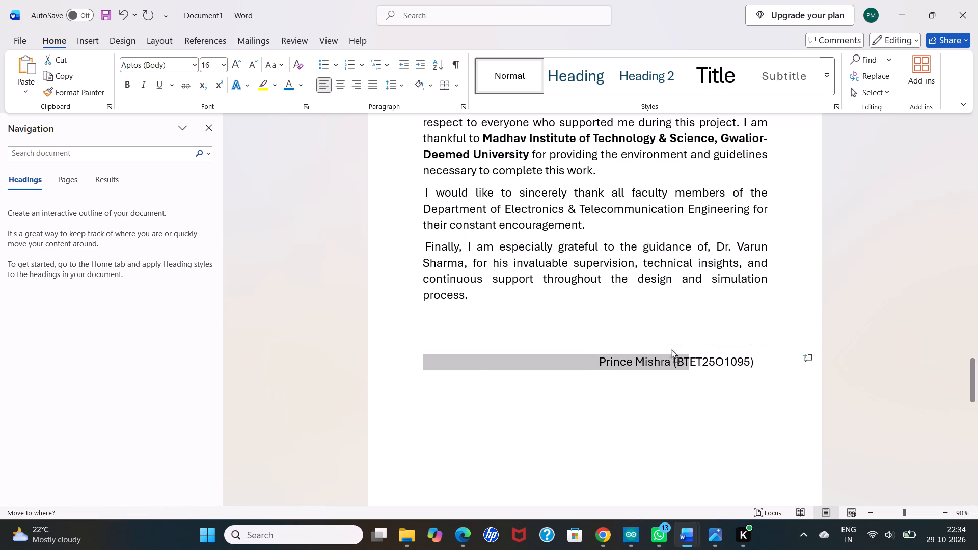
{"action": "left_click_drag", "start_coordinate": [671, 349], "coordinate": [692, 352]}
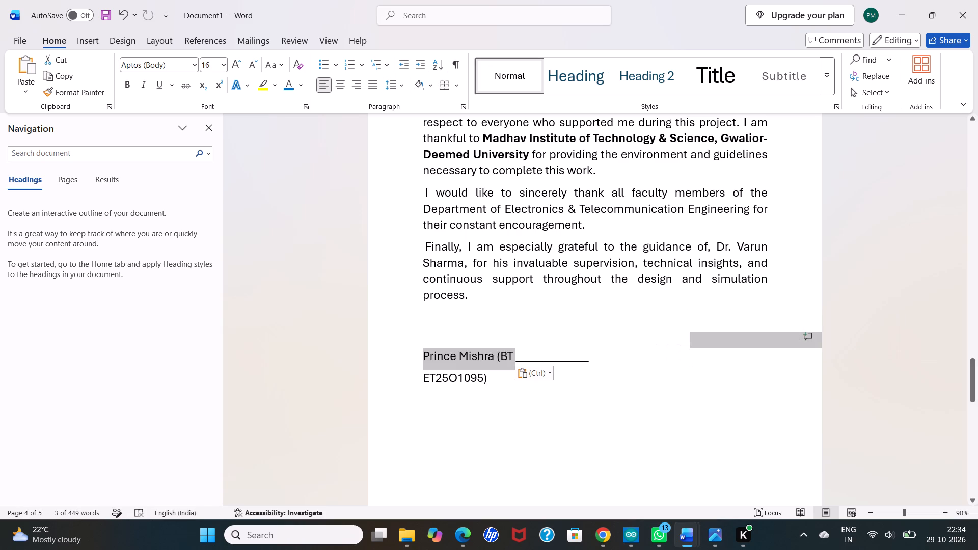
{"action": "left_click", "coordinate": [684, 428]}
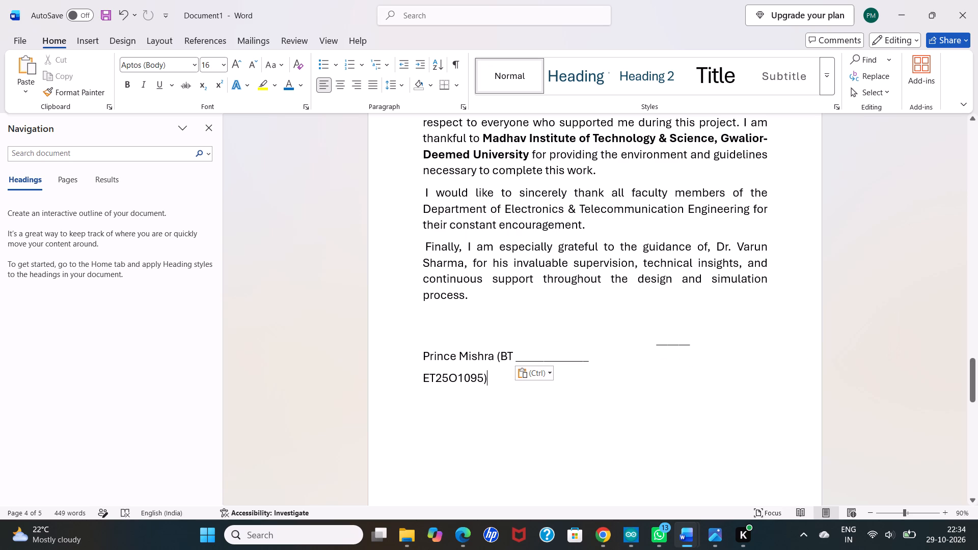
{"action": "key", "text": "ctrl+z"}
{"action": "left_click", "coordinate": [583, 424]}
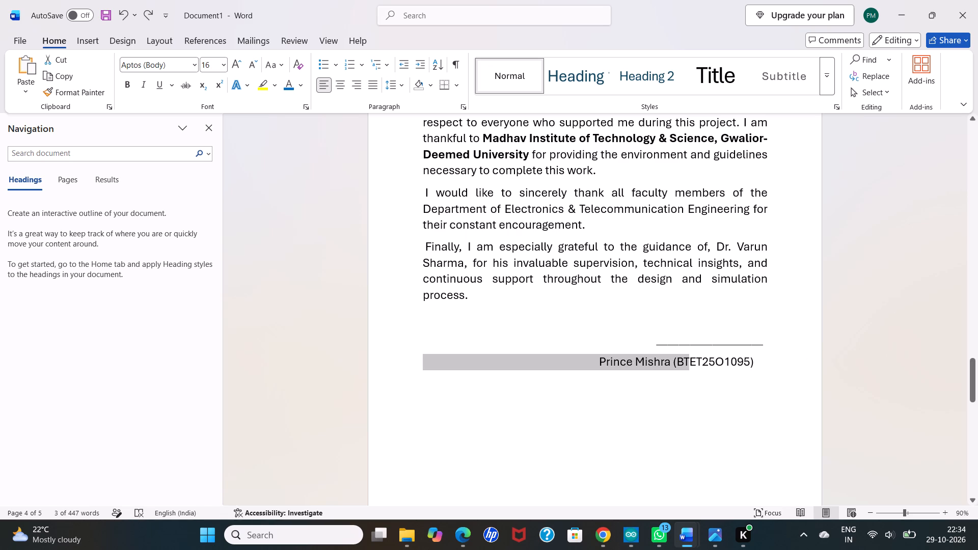
Set the font size of the student's name and enrolment number below the signature line to 14.
{"action": "left_click_drag", "start_coordinate": [599, 359], "coordinate": [640, 356]}
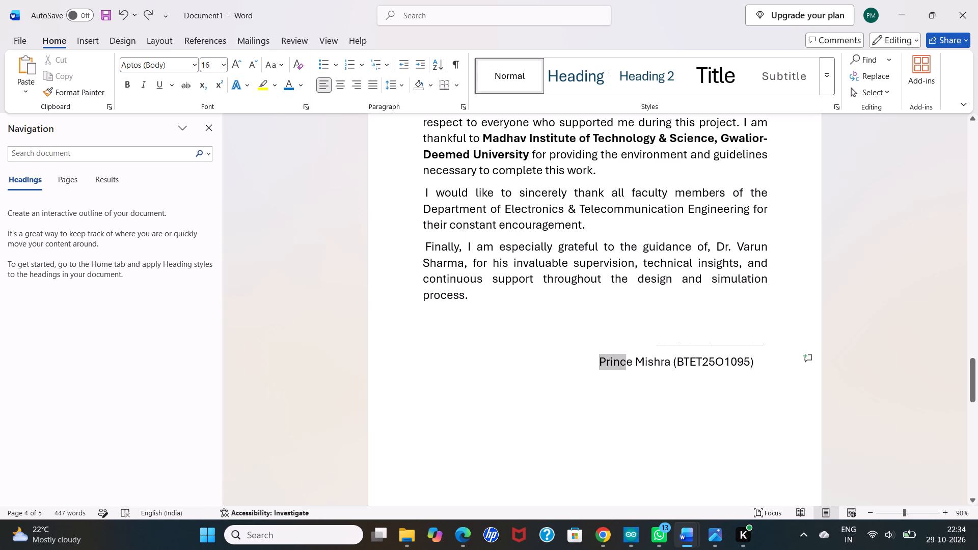
{"action": "left_click_drag", "start_coordinate": [640, 356], "coordinate": [752, 360]}
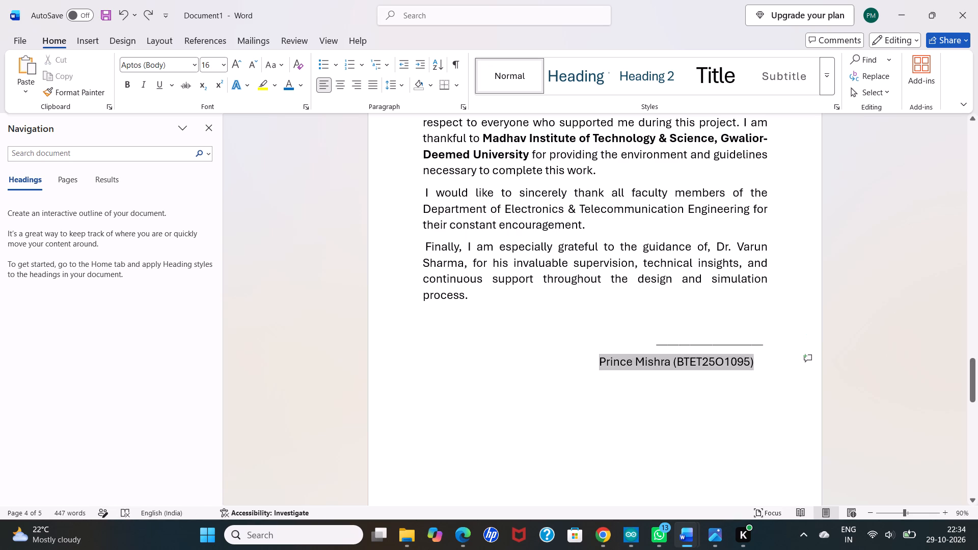
{"action": "left_click_drag", "start_coordinate": [752, 360], "coordinate": [753, 360]}
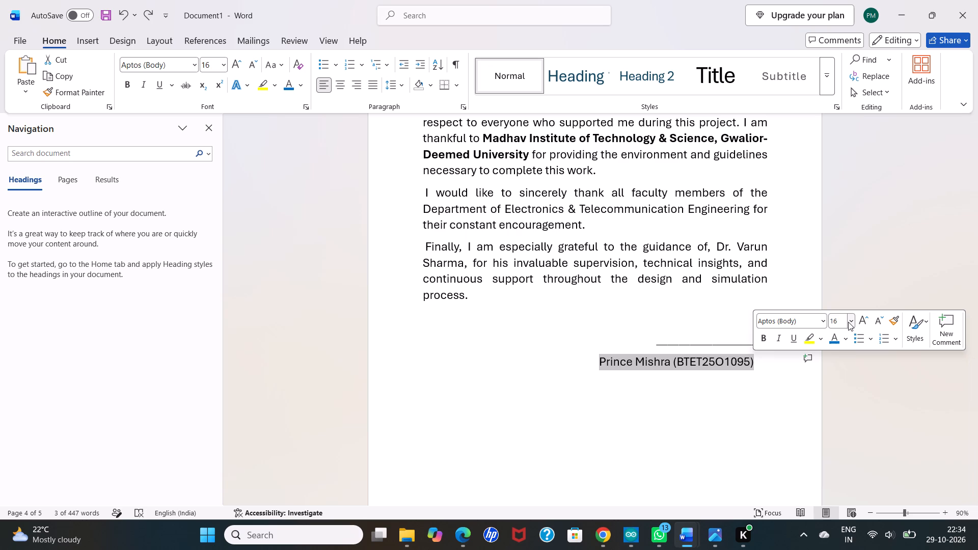
{"action": "left_click", "coordinate": [850, 322]}
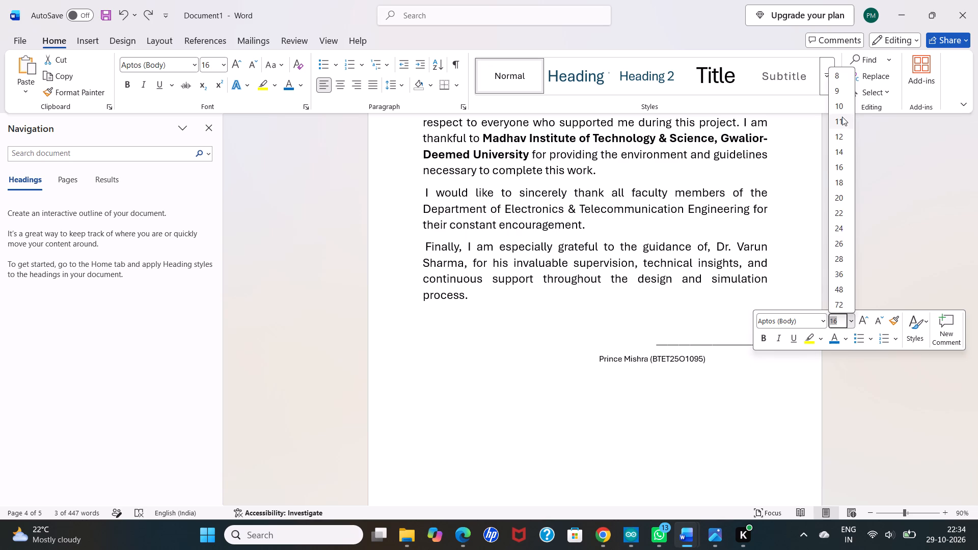
{"action": "left_click", "coordinate": [840, 153]}
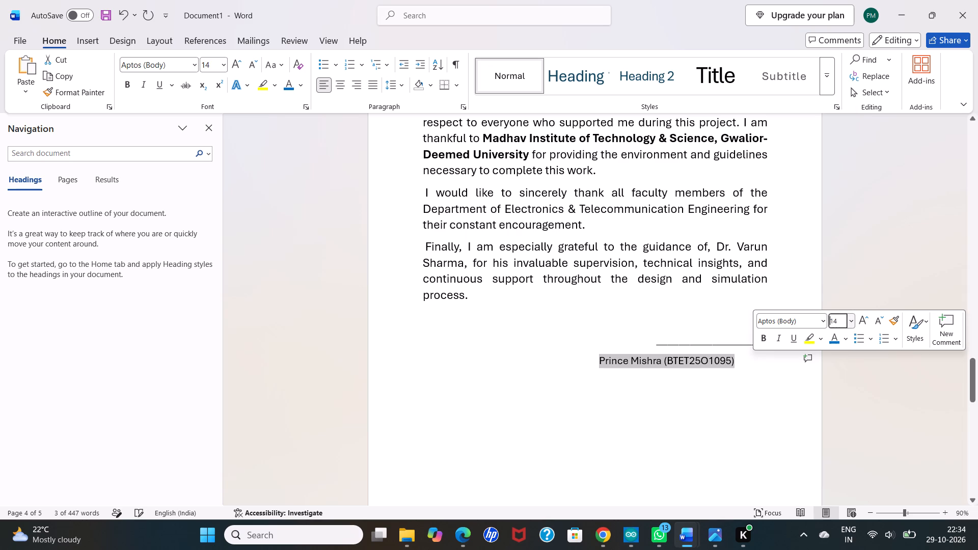
Add 13 spaces before the student's name below the signature line, keeping the name and enrolment number together on one line.
{"action": "left_click", "coordinate": [579, 354]}
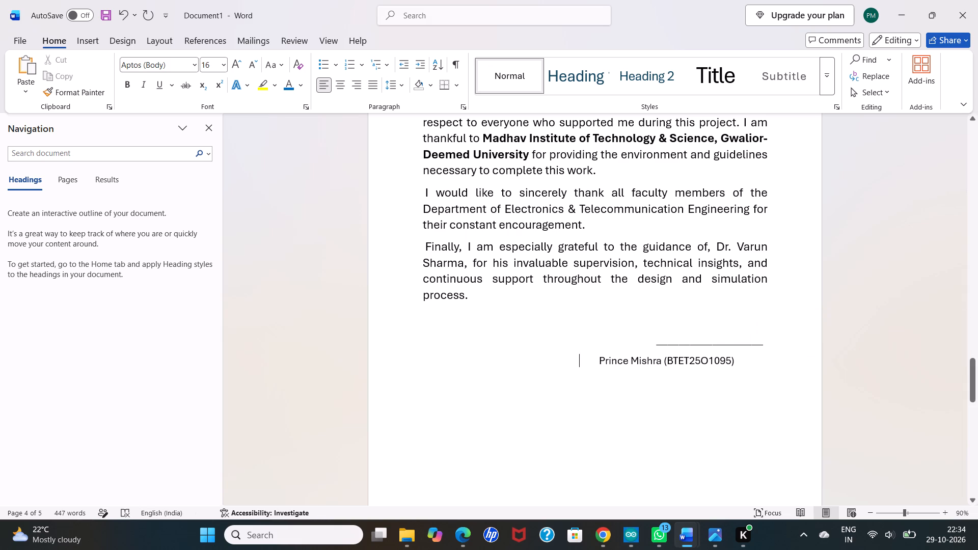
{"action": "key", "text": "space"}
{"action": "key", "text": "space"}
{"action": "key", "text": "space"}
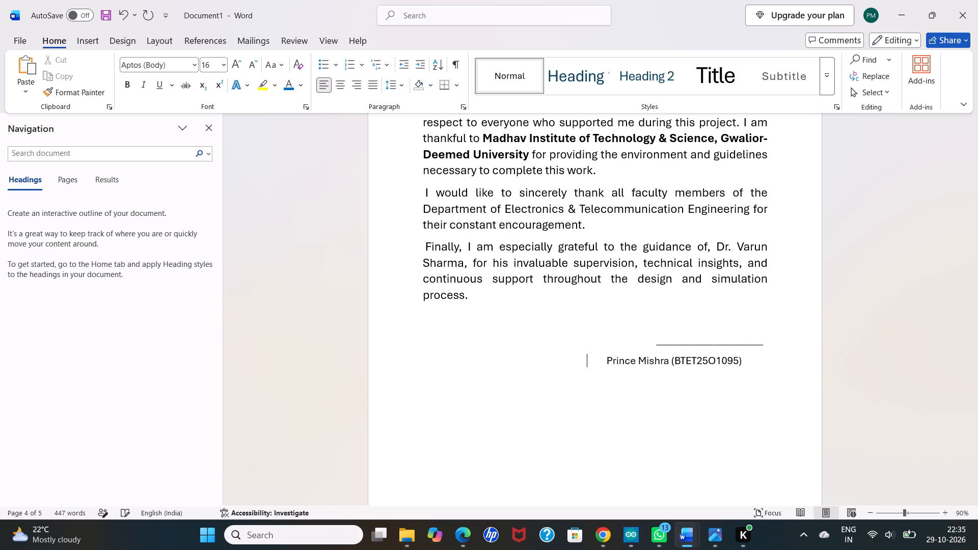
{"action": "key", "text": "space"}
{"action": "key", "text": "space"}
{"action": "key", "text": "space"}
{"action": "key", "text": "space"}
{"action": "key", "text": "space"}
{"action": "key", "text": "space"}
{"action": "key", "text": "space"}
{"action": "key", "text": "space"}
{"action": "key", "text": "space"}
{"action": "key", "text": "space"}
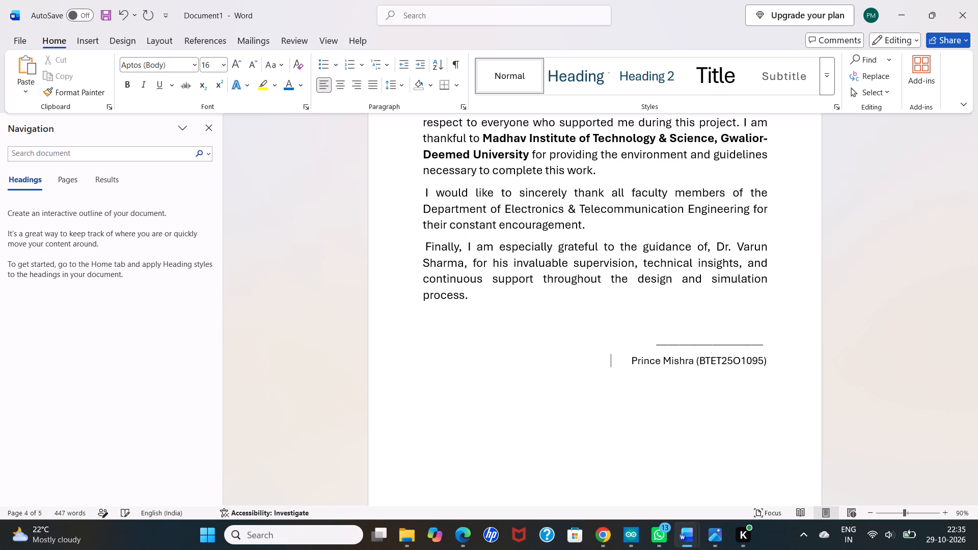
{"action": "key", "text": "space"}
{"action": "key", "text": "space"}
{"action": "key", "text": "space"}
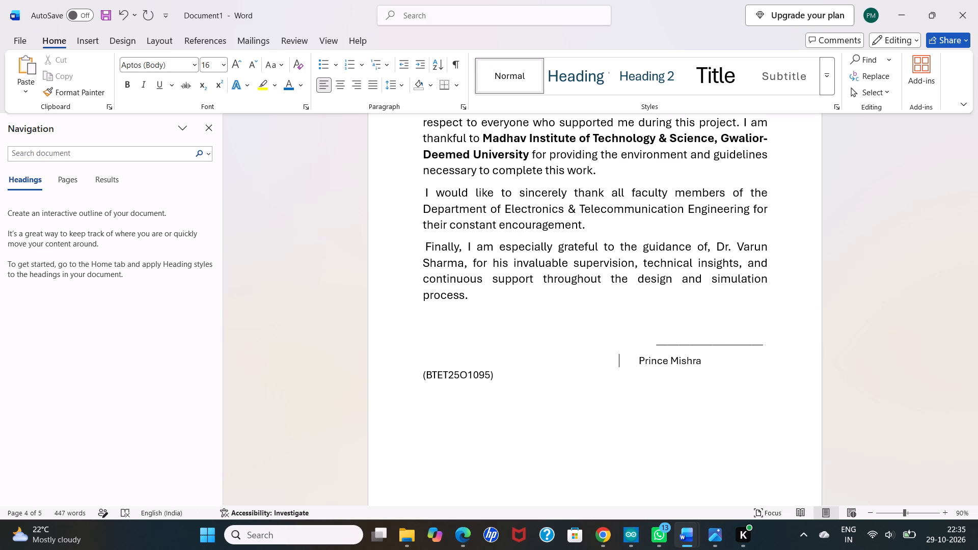
{"action": "key", "text": "BackSpace"}
{"action": "key", "text": "BackSpace"}
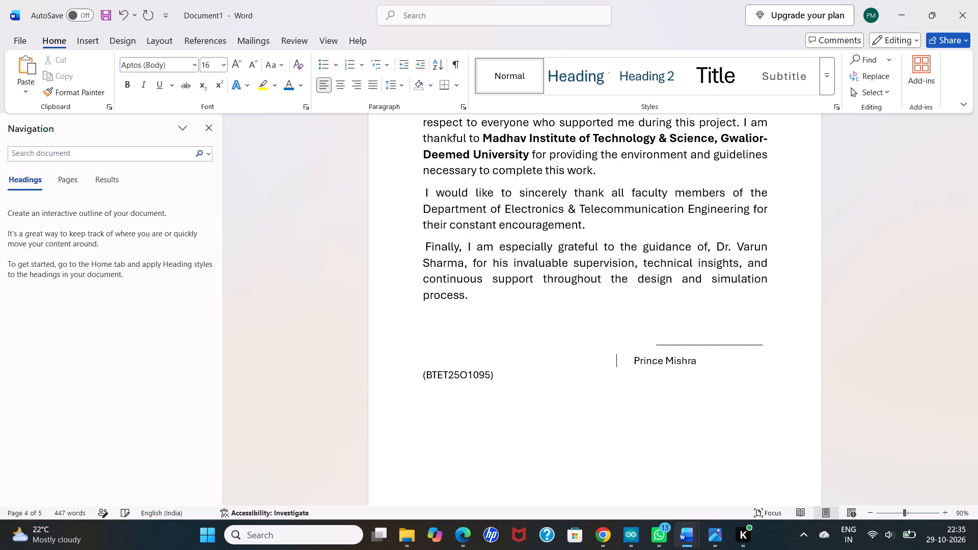
{"action": "key", "text": "BackSpace"}
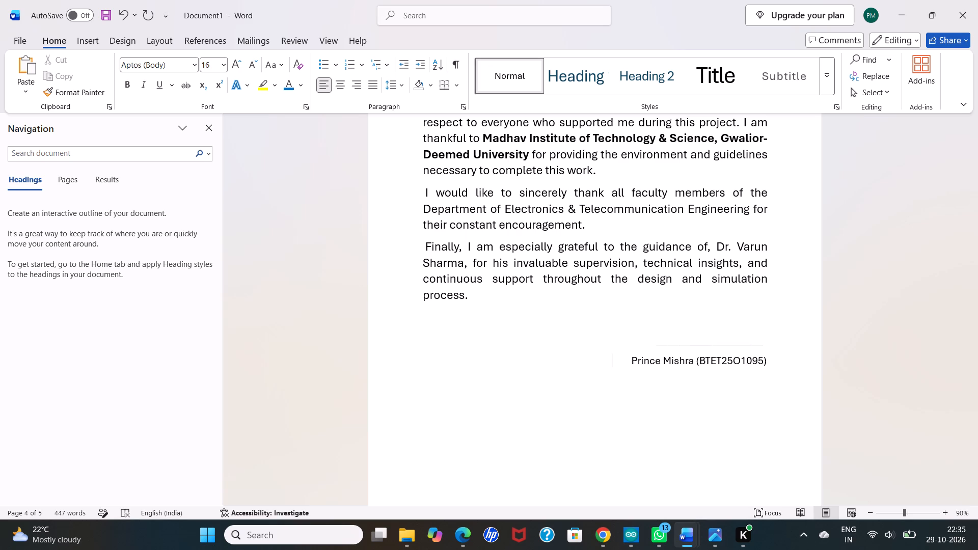
{"action": "left_click", "coordinate": [629, 362]}
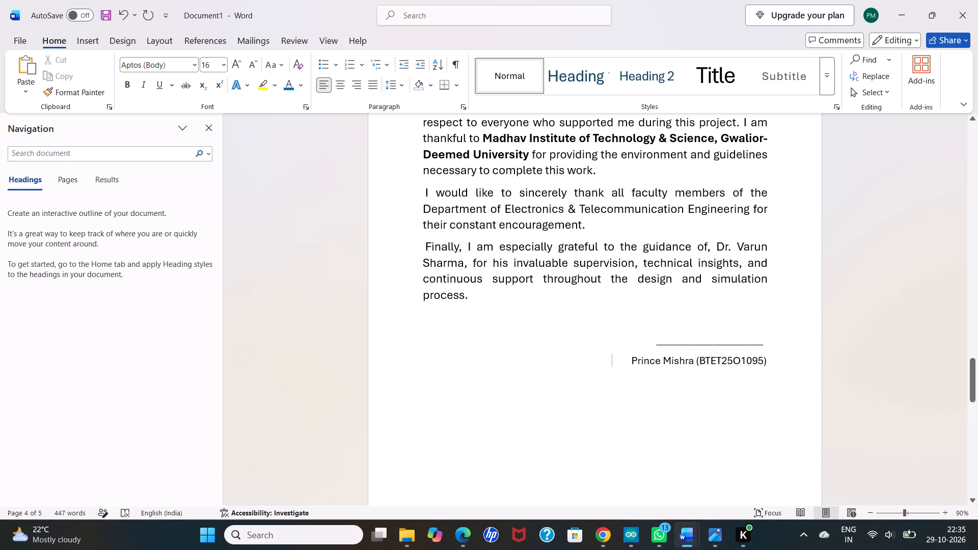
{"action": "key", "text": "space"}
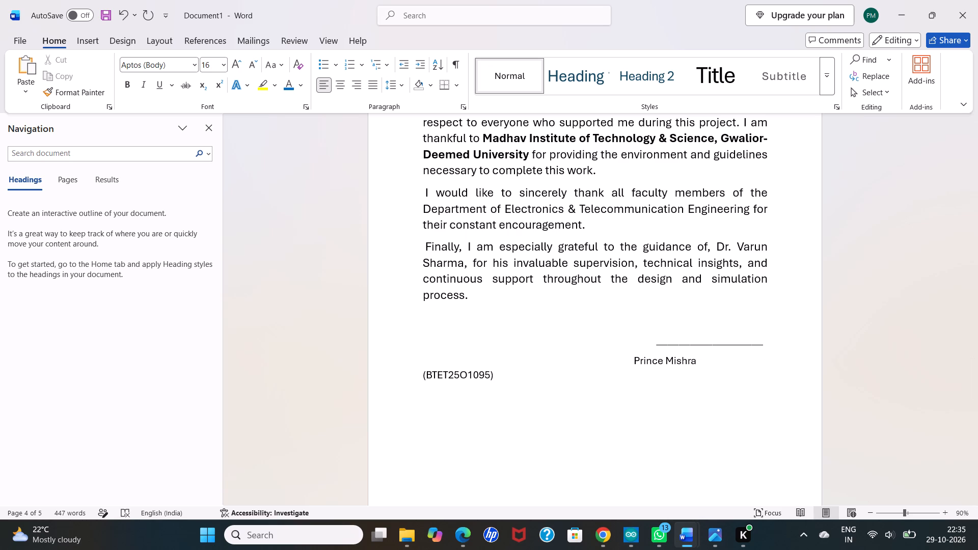
{"action": "key", "text": "BackSpace"}
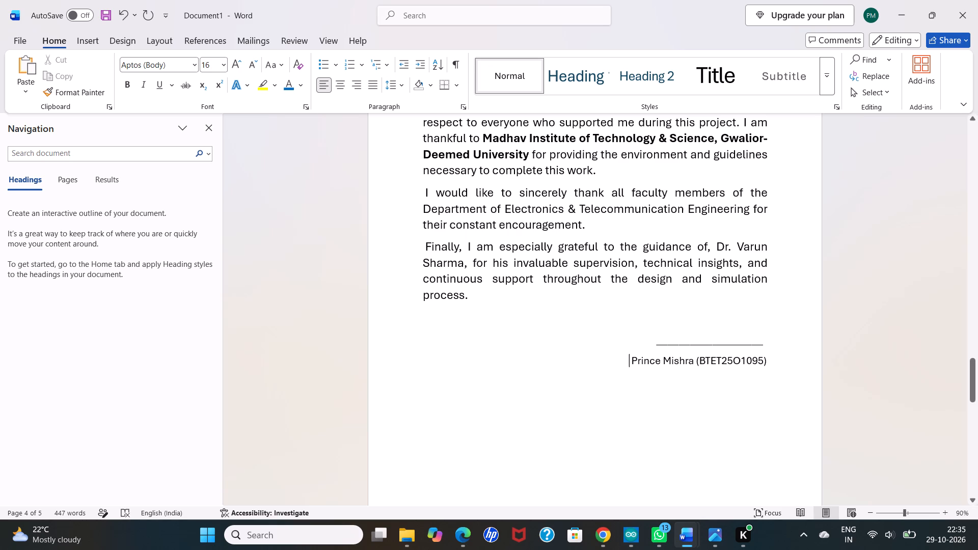
Remove six spaces before the signature line so that it sits roughly centred above the student's name and enrolment number.
{"action": "left_click", "coordinate": [648, 347]}
{"action": "key", "text": "BackSpace"}
{"action": "key", "text": "BackSpace"}
{"action": "key", "text": "BackSpace"}
{"action": "key", "text": "BackSpace"}
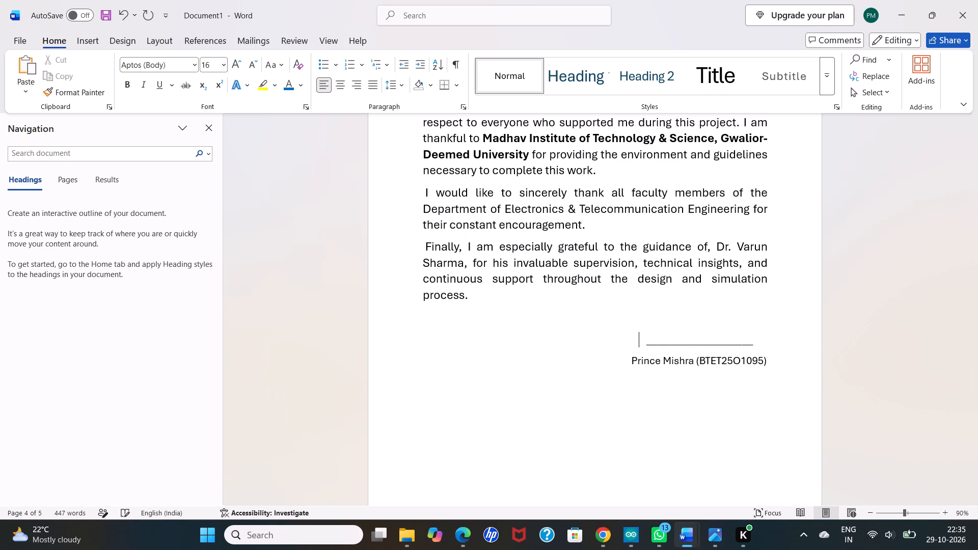
{"action": "key", "text": "BackSpace"}
{"action": "key", "text": "BackSpace"}
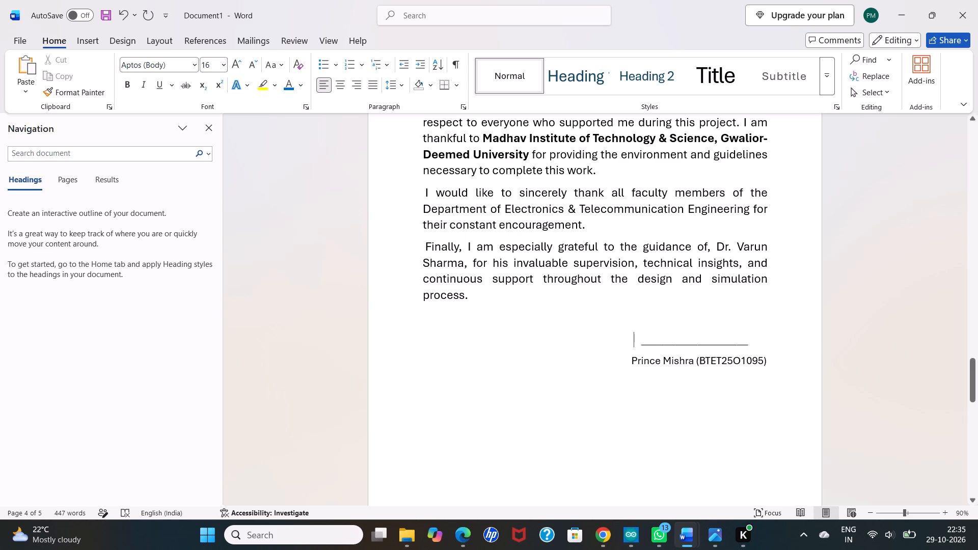
Look over the end of the acknowledgement with its signature block and the page that follows it.
{"action": "scroll", "coordinate": [505, 374], "scroll_direction": "down", "scroll_amount": 1}
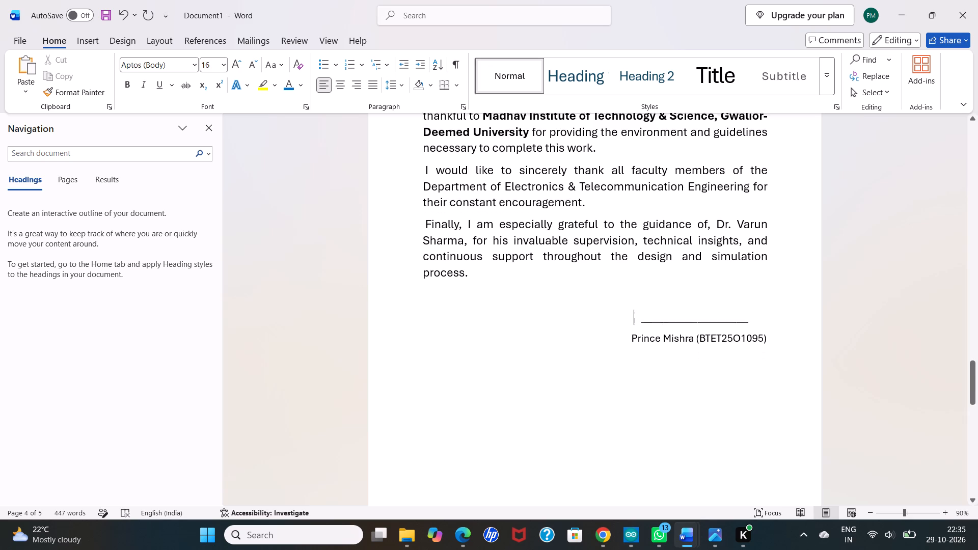
{"action": "scroll", "coordinate": [505, 374], "scroll_direction": "down", "scroll_amount": 2}
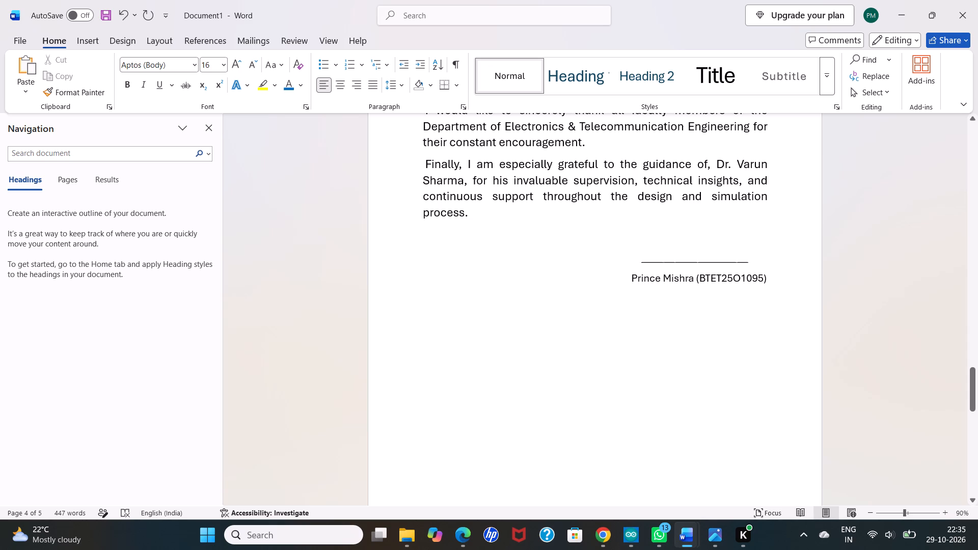
{"action": "scroll", "coordinate": [480, 384], "scroll_direction": "down", "scroll_amount": 2}
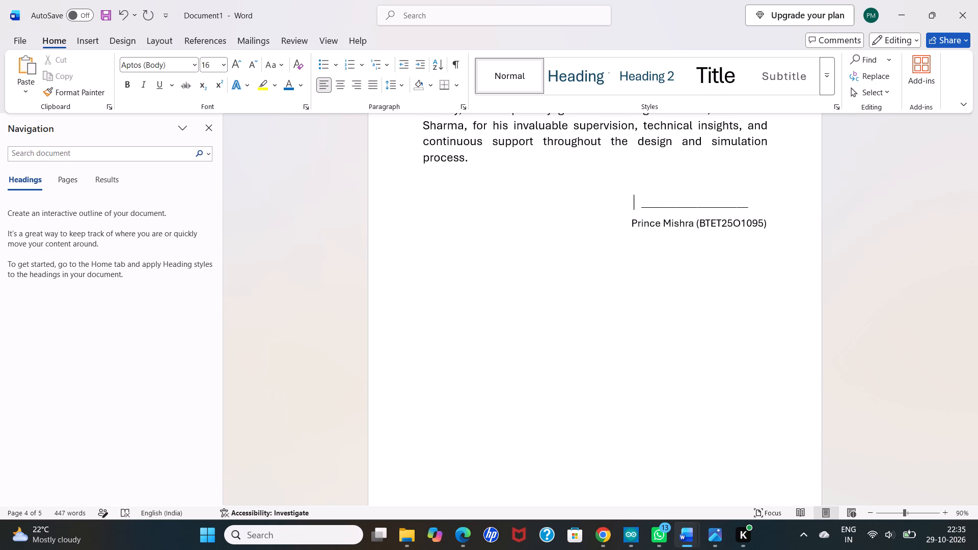
{"action": "scroll", "coordinate": [468, 435], "scroll_direction": "down", "scroll_amount": 9}
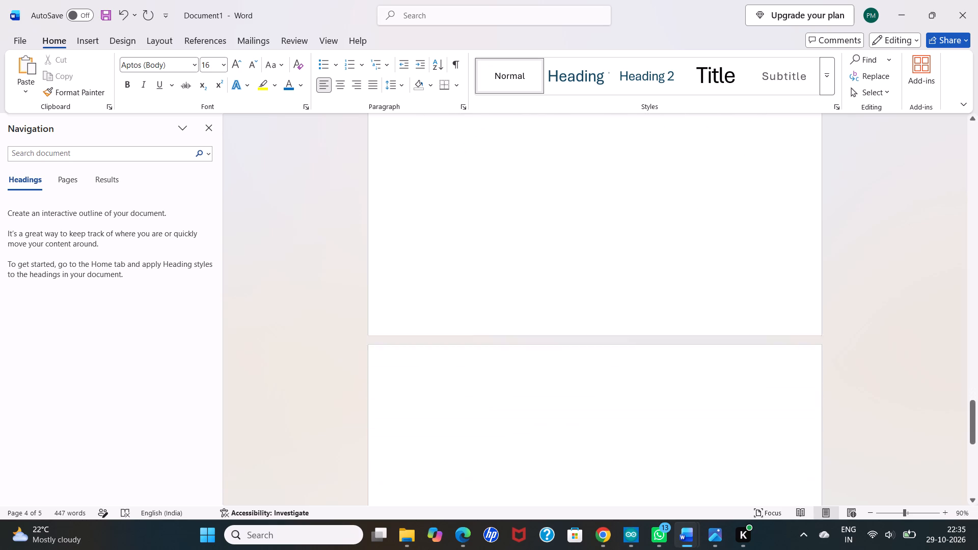
{"action": "scroll", "coordinate": [480, 433], "scroll_direction": "down", "scroll_amount": 4}
{"action": "scroll", "coordinate": [480, 433], "scroll_direction": "up", "scroll_amount": 7}
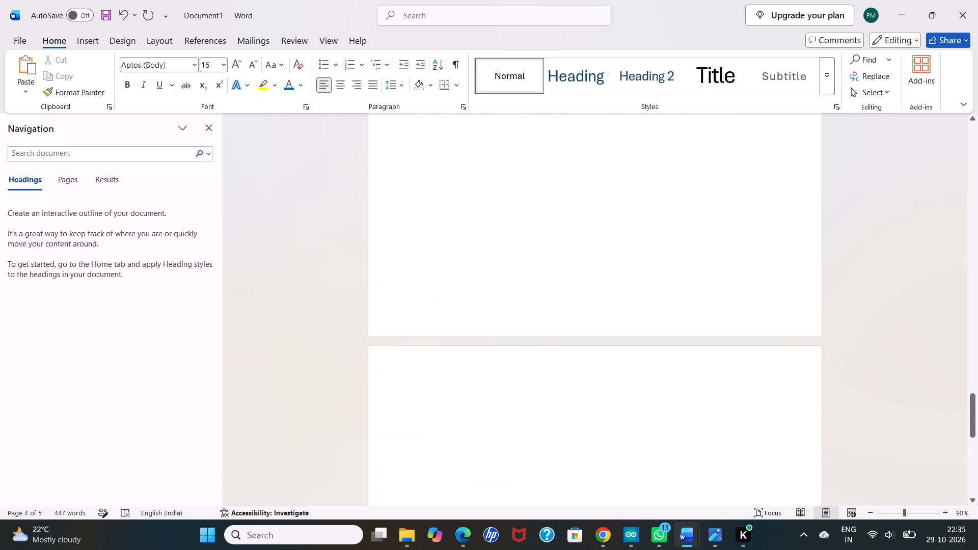
{"action": "scroll", "coordinate": [480, 430], "scroll_direction": "up", "scroll_amount": 9}
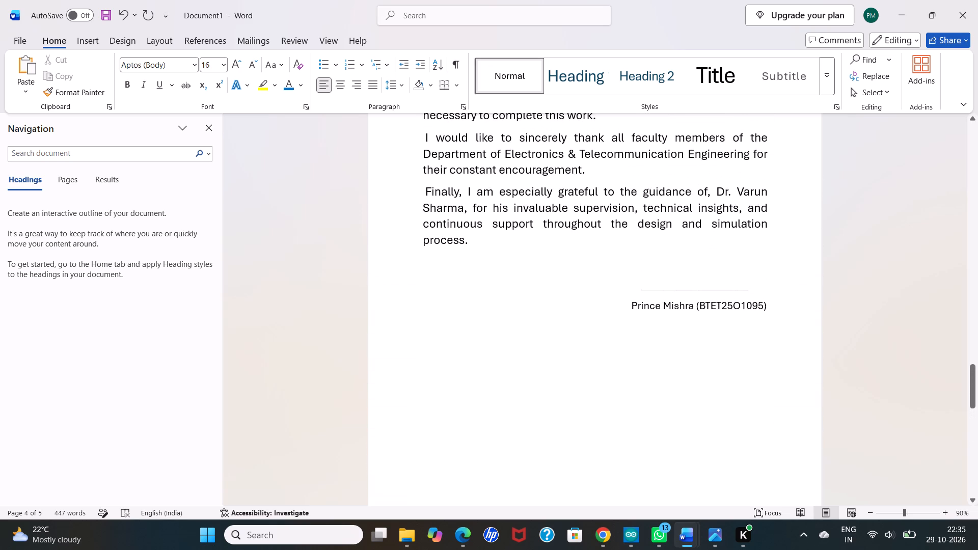
{"action": "scroll", "coordinate": [472, 434], "scroll_direction": "up", "scroll_amount": 1}
{"action": "scroll", "coordinate": [473, 437], "scroll_direction": "down", "scroll_amount": 20}
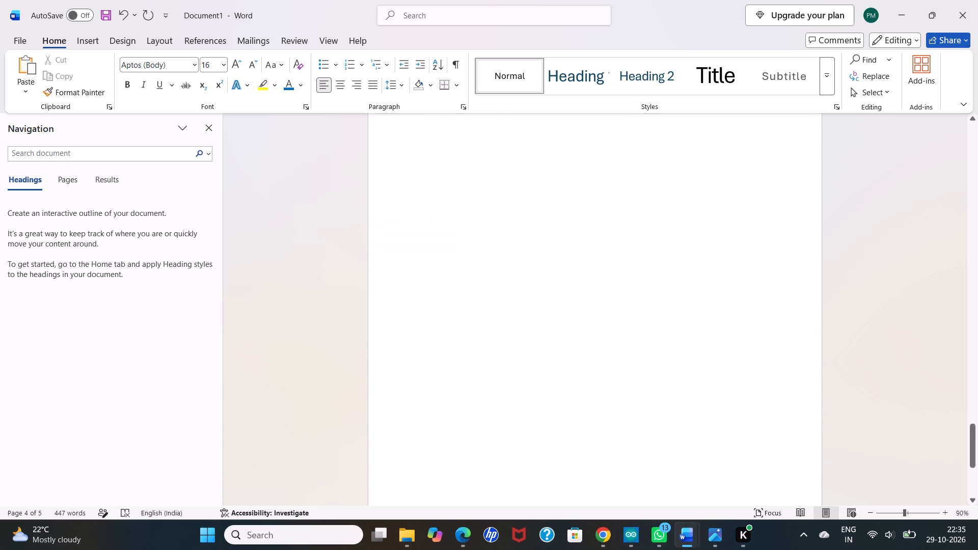
{"action": "scroll", "coordinate": [470, 450], "scroll_direction": "down", "scroll_amount": 6}
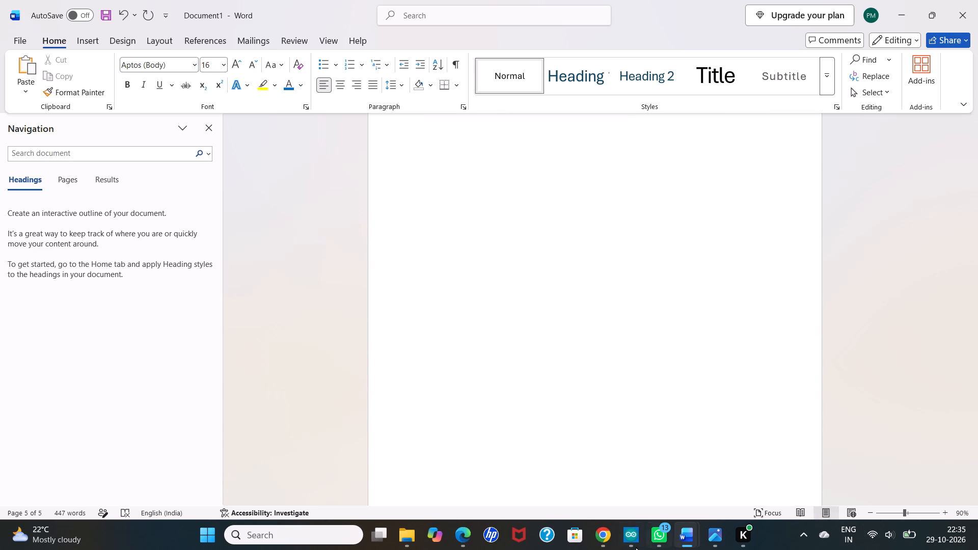
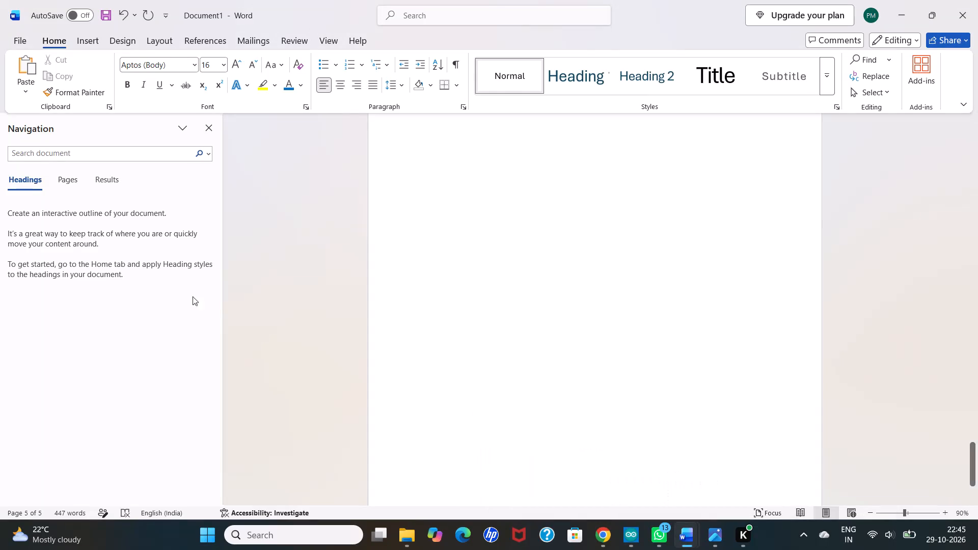
Paste the copied contents table onto the blank page that follows the signed declaration page.
{"action": "scroll", "coordinate": [417, 297], "scroll_direction": "up", "scroll_amount": 4}
{"action": "scroll", "coordinate": [444, 349], "scroll_direction": "down", "scroll_amount": 9}
{"action": "scroll", "coordinate": [443, 362], "scroll_direction": "up", "scroll_amount": 12}
{"action": "scroll", "coordinate": [432, 322], "scroll_direction": "up", "scroll_amount": 7}
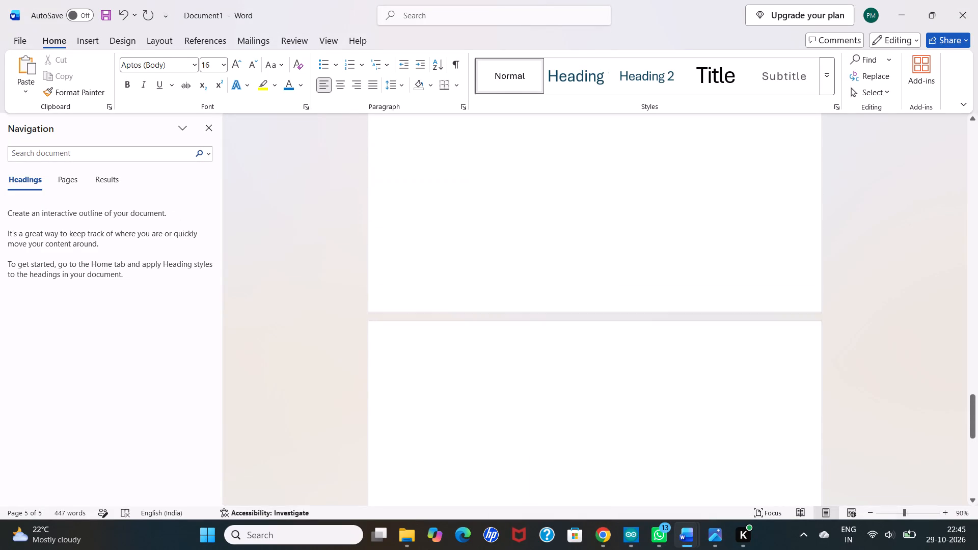
{"action": "scroll", "coordinate": [432, 322], "scroll_direction": "up", "scroll_amount": 10}
{"action": "scroll", "coordinate": [432, 322], "scroll_direction": "down", "scroll_amount": 6}
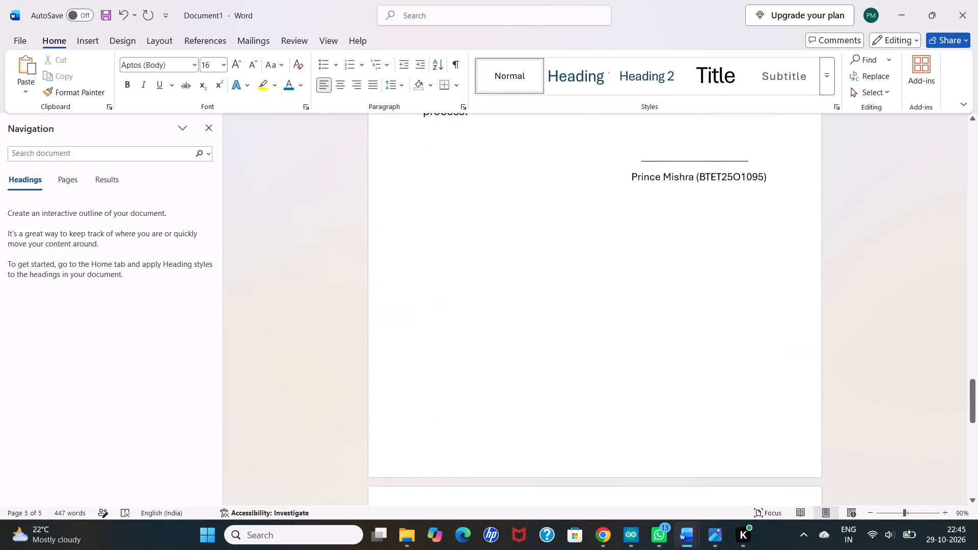
{"action": "scroll", "coordinate": [432, 331], "scroll_direction": "down", "scroll_amount": 6}
{"action": "left_click", "coordinate": [436, 370]}
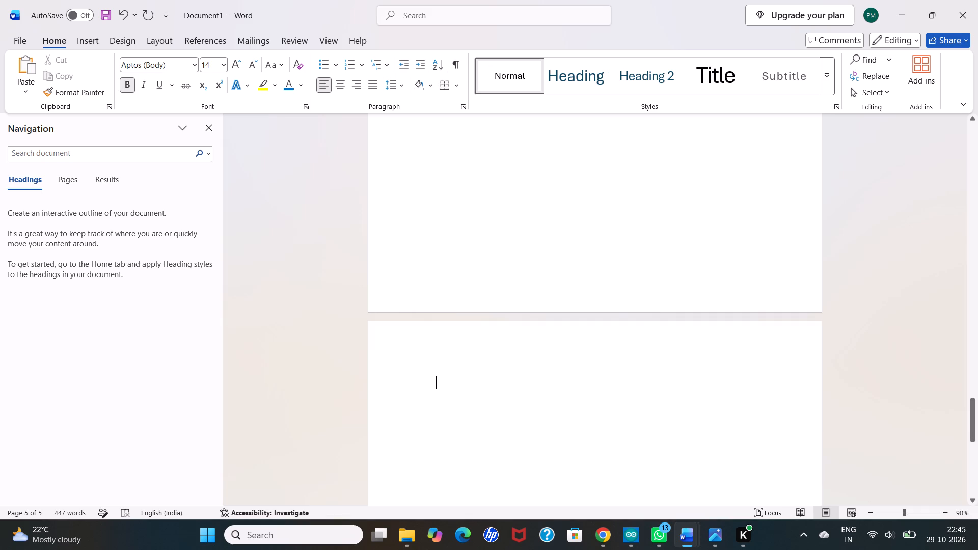
{"action": "key", "text": "ctrl+v"}
Add the heading "Contents" on the empty line above the pasted table, followed by a new line.
{"action": "scroll", "coordinate": [436, 376], "scroll_direction": "up", "scroll_amount": 5}
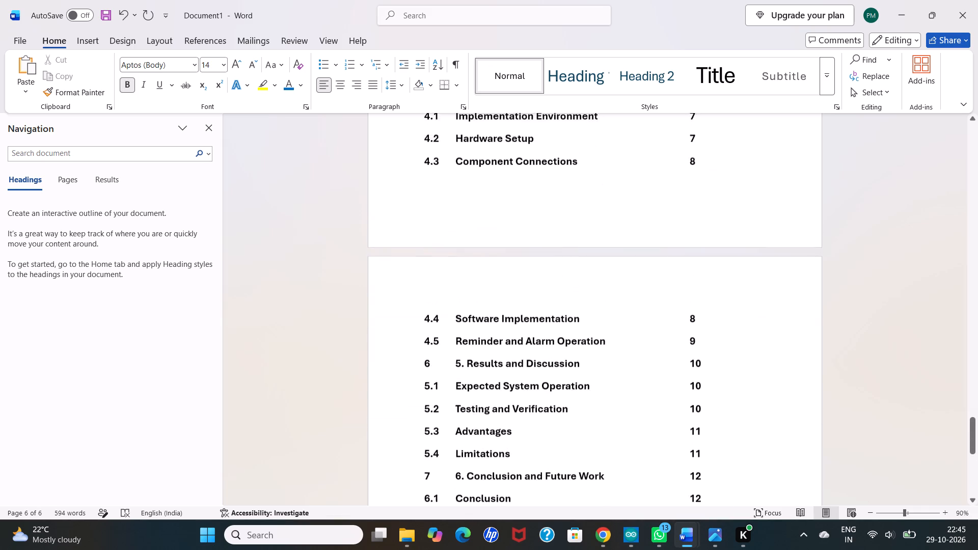
{"action": "scroll", "coordinate": [436, 376], "scroll_direction": "up", "scroll_amount": 20}
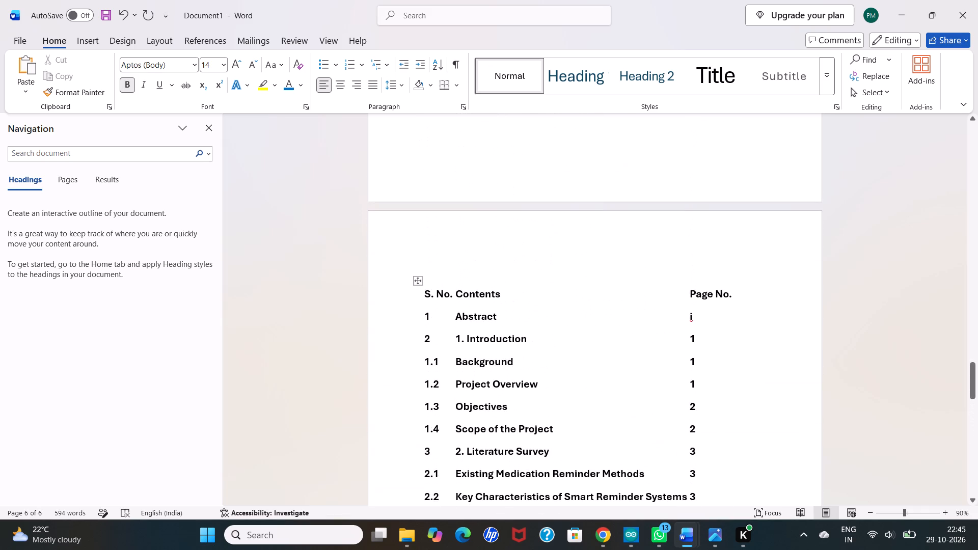
{"action": "scroll", "coordinate": [436, 376], "scroll_direction": "up", "scroll_amount": 2}
{"action": "left_click", "coordinate": [440, 331]}
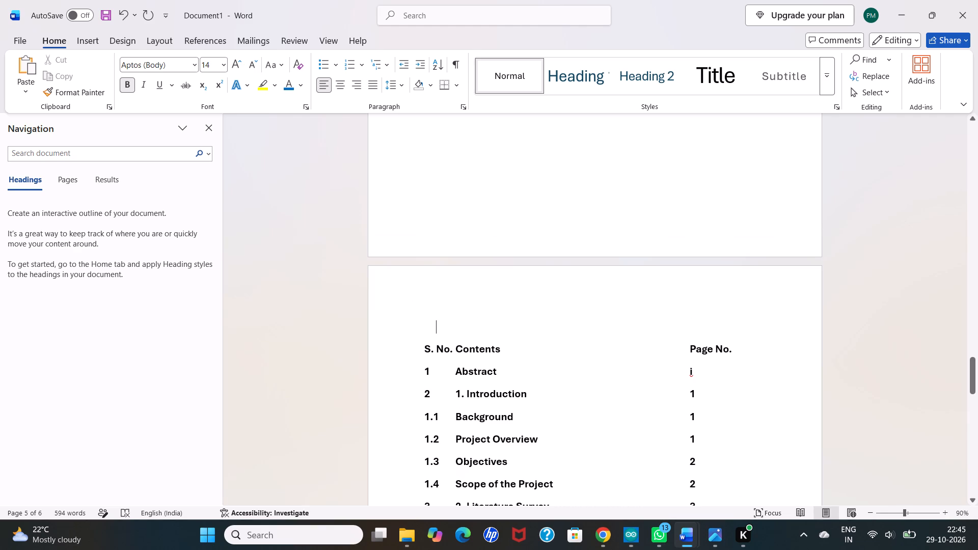
{"action": "key", "text": "shift+c"}
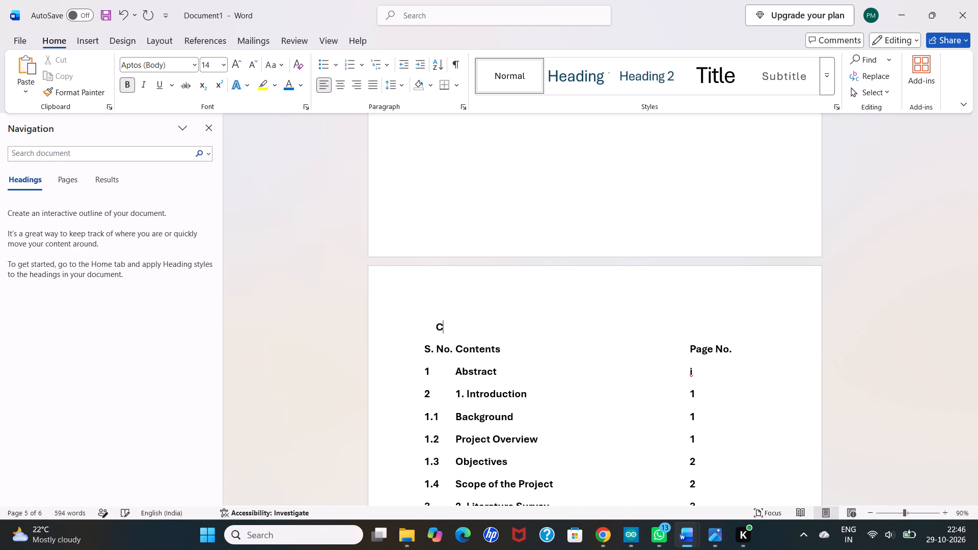
{"action": "type", "text": "on"}
{"action": "type", "text": "ten"}
{"action": "type", "text": "ts"}
{"action": "key", "text": "space"}
{"action": "key", "text": "Return"}
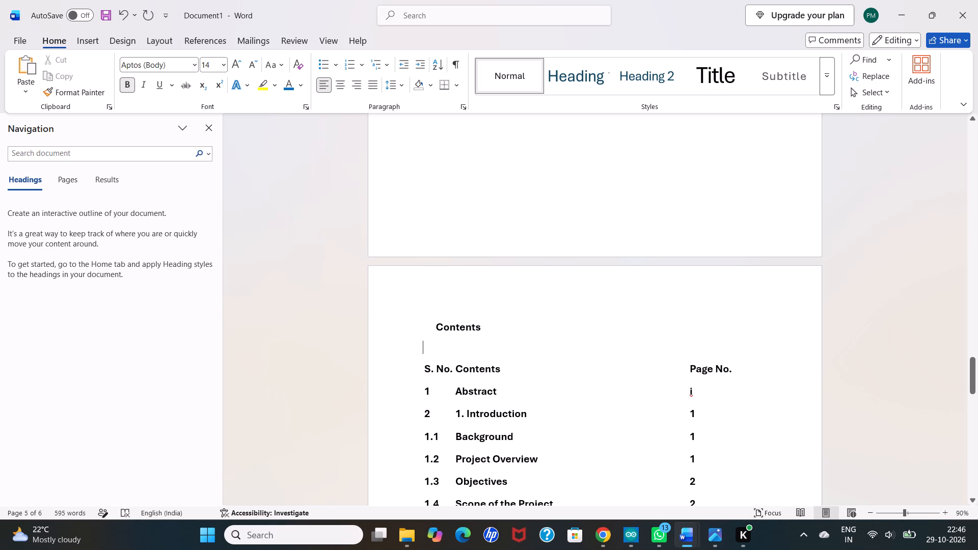
Enter the line "Declaration by the candidate" below the Contents heading and start a new line.
{"action": "key", "text": "shift+d"}
{"action": "type", "text": "ec"}
{"action": "key", "text": "l"}
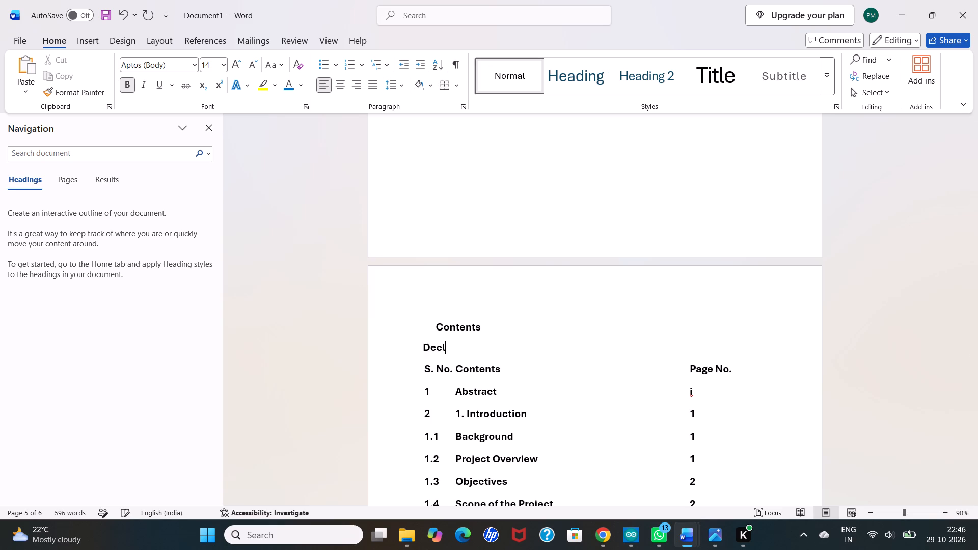
{"action": "type", "text": "ara"}
{"action": "key", "text": "t"}
{"action": "type", "text": "ion"}
{"action": "key", "text": "space"}
{"action": "type", "text": "by"}
{"action": "key", "text": "space"}
{"action": "type", "text": "the"}
{"action": "key", "text": "space"}
{"action": "key", "text": "c"}
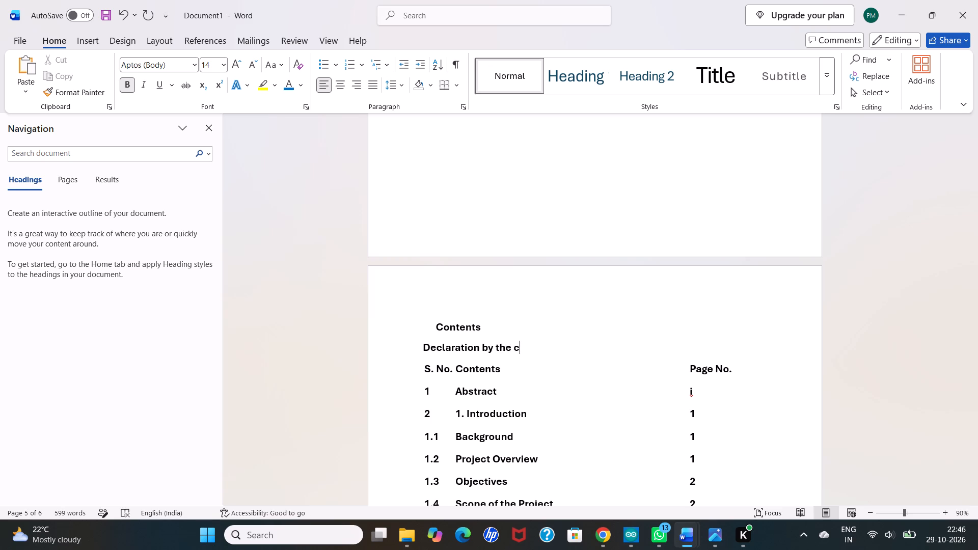
{"action": "type", "text": "an"}
{"action": "key", "text": "d"}
{"action": "type", "text": "id"}
{"action": "type", "text": "ate"}
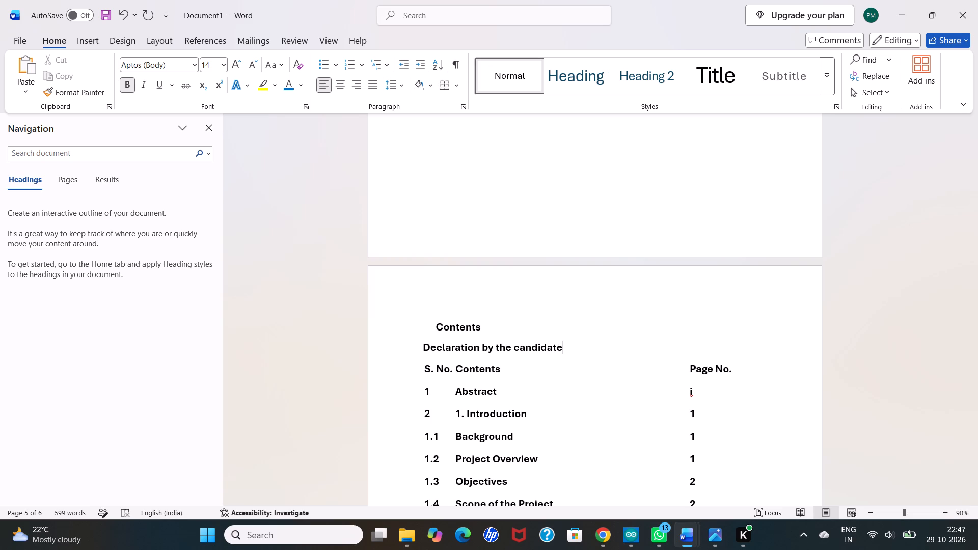
{"action": "key", "text": "Return"}
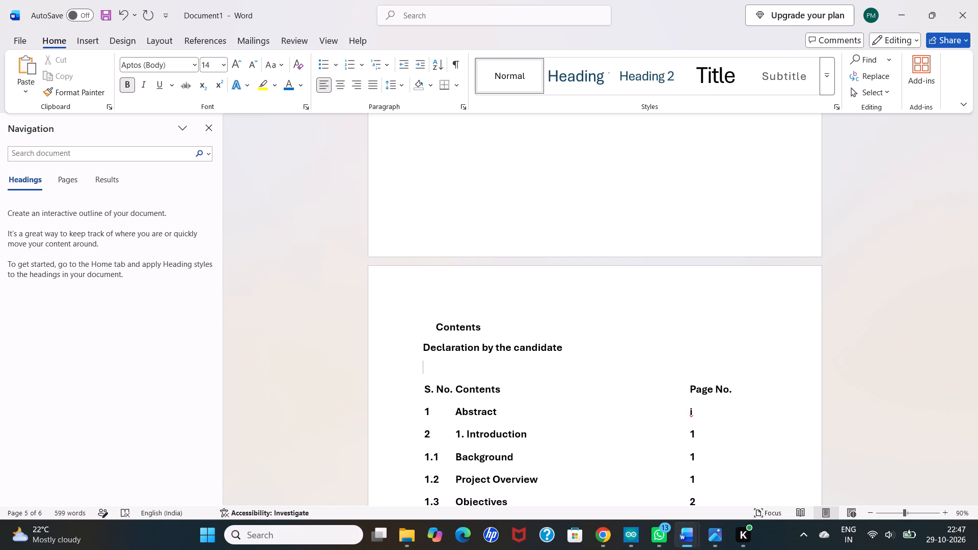
Enter the line "Abstract" below the declaration entry and start a new line.
{"action": "key", "text": "shift+a"}
{"action": "key", "text": "b"}
{"action": "type", "text": "st"}
{"action": "key", "text": "r"}
{"action": "type", "text": "ac"}
{"action": "key", "text": "t"}
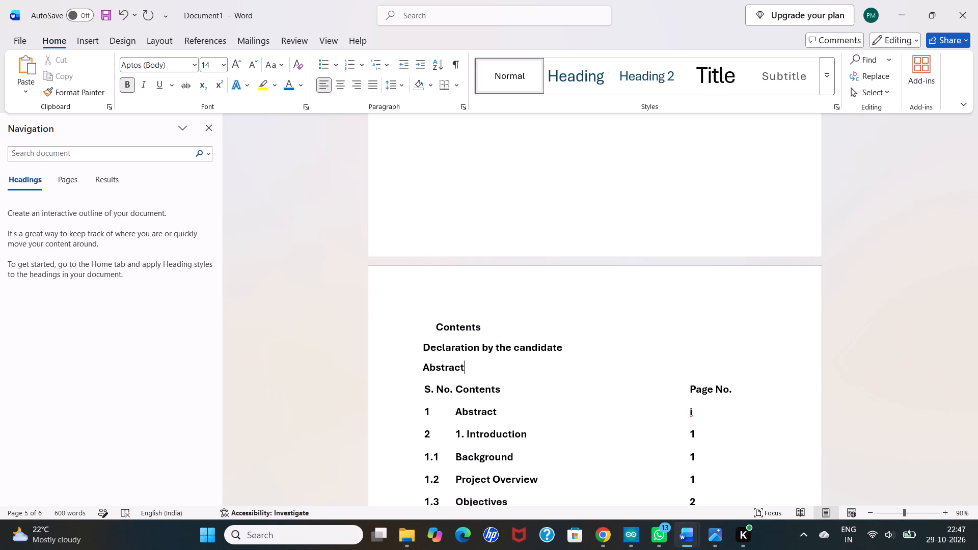
{"action": "key", "text": "Return"}
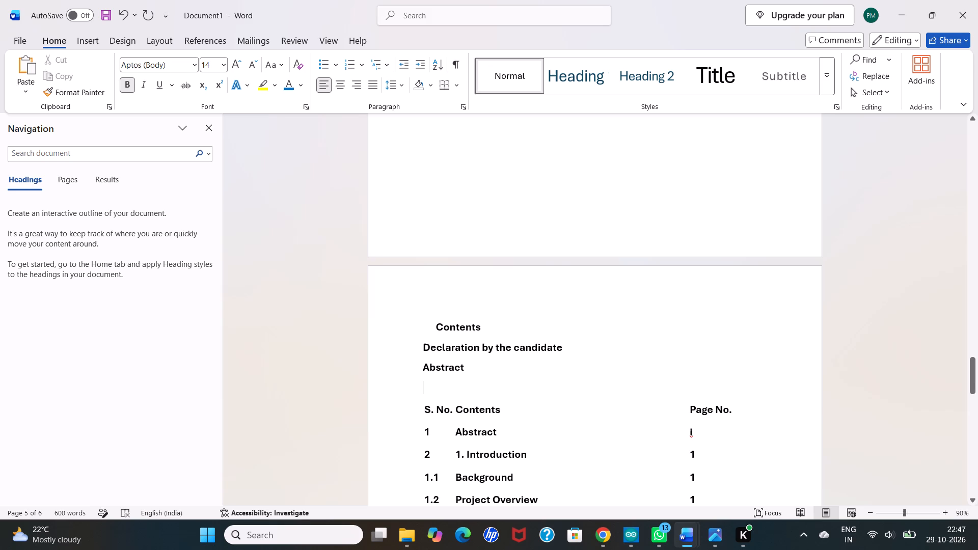
Delete the "Page No." text from the header row of the contents table.
{"action": "left_click", "coordinate": [737, 410]}
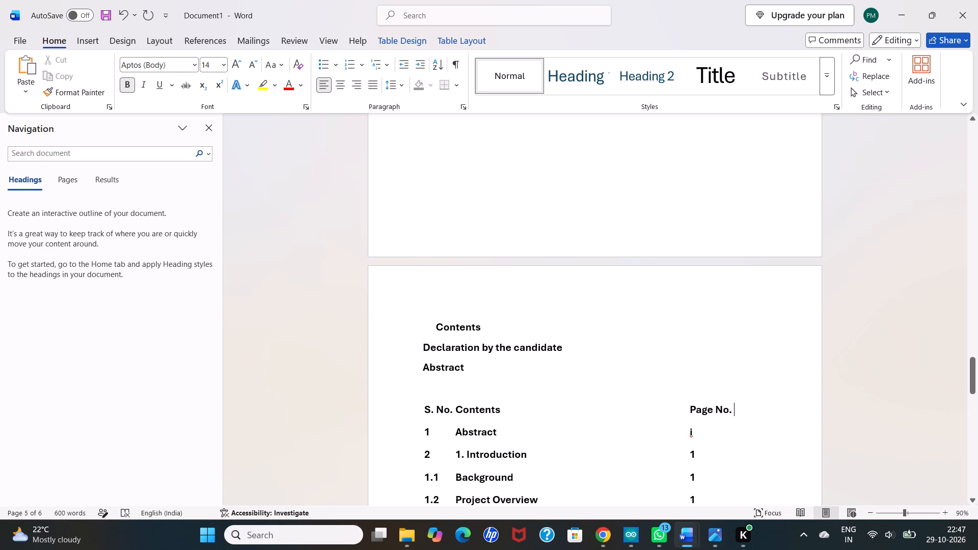
{"action": "key", "text": "BackSpace"}
{"action": "key", "text": "BackSpace"}
{"action": "key", "text": "BackSpace"}
{"action": "key", "text": "BackSpace"}
{"action": "key", "text": "BackSpace"}
{"action": "key", "text": "BackSpace"}
{"action": "key", "text": "BackSpace"}
{"action": "key", "text": "BackSpace"}
{"action": "key", "text": "BackSpace"}
{"action": "key", "text": "BackSpace"}
{"action": "key", "text": "BackSpace"}
{"action": "key", "text": "BackSpace"}
{"action": "key", "text": "BackSpace"}
{"action": "key", "text": "BackSpace"}
{"action": "key", "text": "BackSpace"}
{"action": "key", "text": "BackSpace"}
{"action": "key", "text": "BackSpace"}
{"action": "key", "text": "BackSpace"}
{"action": "key", "text": "BackSpace"}
{"action": "key", "text": "BackSpace"}
{"action": "key", "text": "BackSpace"}
{"action": "left_click", "coordinate": [729, 406]}
{"action": "key", "text": "BackSpace"}
{"action": "key", "text": "BackSpace"}
{"action": "key", "text": "BackSpace"}
{"action": "key", "text": "BackSpace"}
{"action": "key", "text": "BackSpace"}
{"action": "key", "text": "BackSpace"}
{"action": "key", "text": "BackSpace"}
{"action": "key", "text": "BackSpace"}
{"action": "key", "text": "BackSpace"}
{"action": "key", "text": "BackSpace"}
{"action": "key", "text": "BackSpace"}
{"action": "key", "text": "BackSpace"}
{"action": "key", "text": "BackSpace"}
{"action": "key", "text": "BackSpace"}
{"action": "key", "text": "BackSpace"}
{"action": "key", "text": "BackSpace"}
{"action": "key", "text": "BackSpace"}
{"action": "key", "text": "BackSpace"}
{"action": "key", "text": "BackSpace"}
{"action": "key", "text": "BackSpace"}
{"action": "key", "text": "BackSpace"}
{"action": "key", "text": "BackSpace"}
{"action": "key", "text": "BackSpace"}
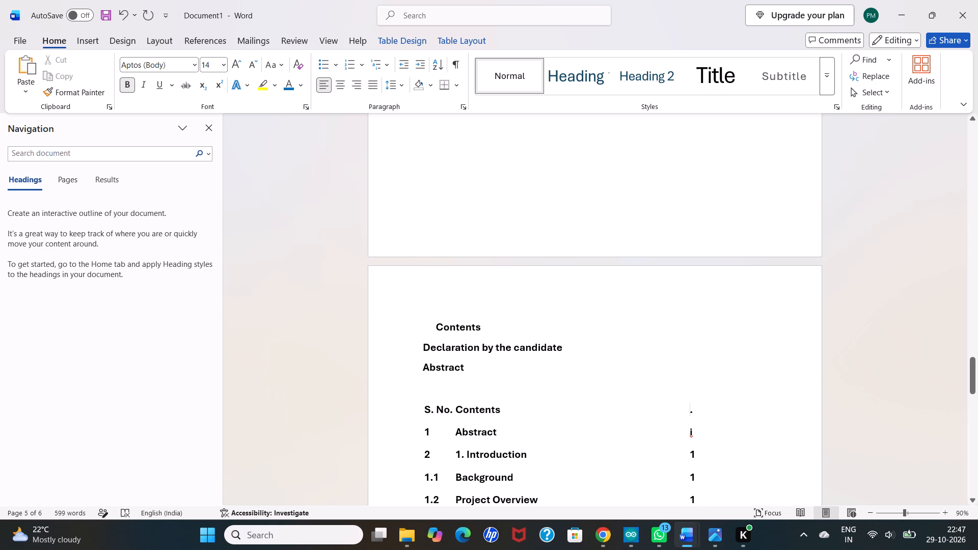
{"action": "left_click", "coordinate": [707, 408]}
{"action": "key", "text": "BackSpace"}
{"action": "key", "text": "BackSpace"}
{"action": "key", "text": "BackSpace"}
{"action": "key", "text": "BackSpace"}
{"action": "key", "text": "BackSpace"}
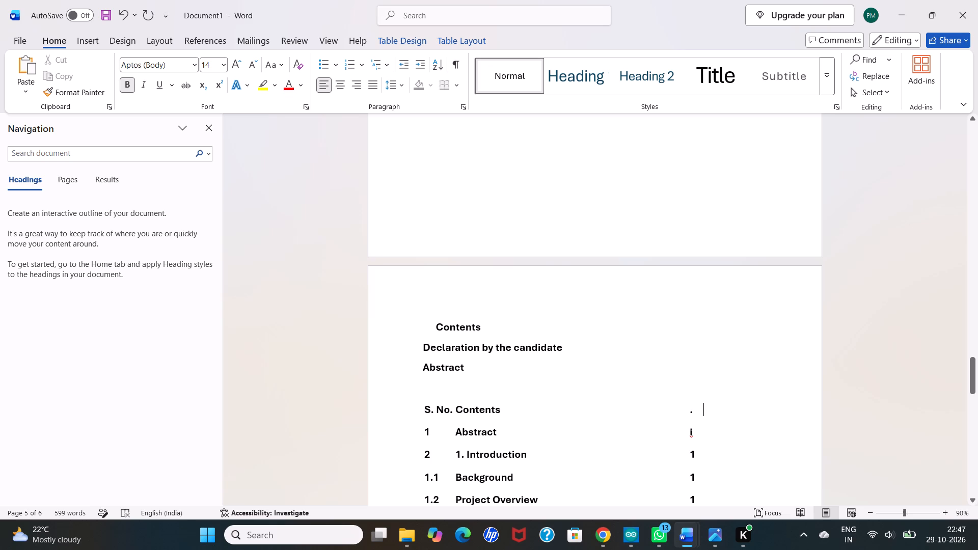
{"action": "left_click", "coordinate": [694, 413]}
{"action": "key", "text": "BackSpace"}
{"action": "key", "text": "BackSpace"}
{"action": "key", "text": "BackSpace"}
{"action": "key", "text": "BackSpace"}
Delete the "Contents" text from the header row of the contents table.
{"action": "left_click", "coordinate": [504, 407]}
{"action": "key", "text": "BackSpace"}
{"action": "key", "text": "BackSpace"}
{"action": "key", "text": "BackSpace"}
{"action": "key", "text": "BackSpace"}
{"action": "key", "text": "BackSpace"}
{"action": "key", "text": "BackSpace"}
{"action": "key", "text": "BackSpace"}
{"action": "key", "text": "BackSpace"}
{"action": "key", "text": "BackSpace"}
{"action": "key", "text": "BackSpace"}
{"action": "key", "text": "BackSpace"}
{"action": "key", "text": "BackSpace"}
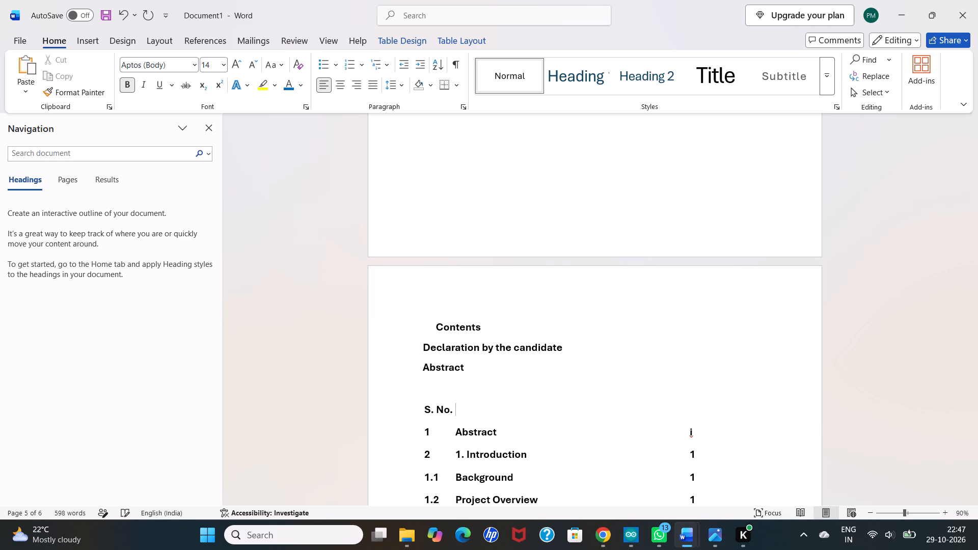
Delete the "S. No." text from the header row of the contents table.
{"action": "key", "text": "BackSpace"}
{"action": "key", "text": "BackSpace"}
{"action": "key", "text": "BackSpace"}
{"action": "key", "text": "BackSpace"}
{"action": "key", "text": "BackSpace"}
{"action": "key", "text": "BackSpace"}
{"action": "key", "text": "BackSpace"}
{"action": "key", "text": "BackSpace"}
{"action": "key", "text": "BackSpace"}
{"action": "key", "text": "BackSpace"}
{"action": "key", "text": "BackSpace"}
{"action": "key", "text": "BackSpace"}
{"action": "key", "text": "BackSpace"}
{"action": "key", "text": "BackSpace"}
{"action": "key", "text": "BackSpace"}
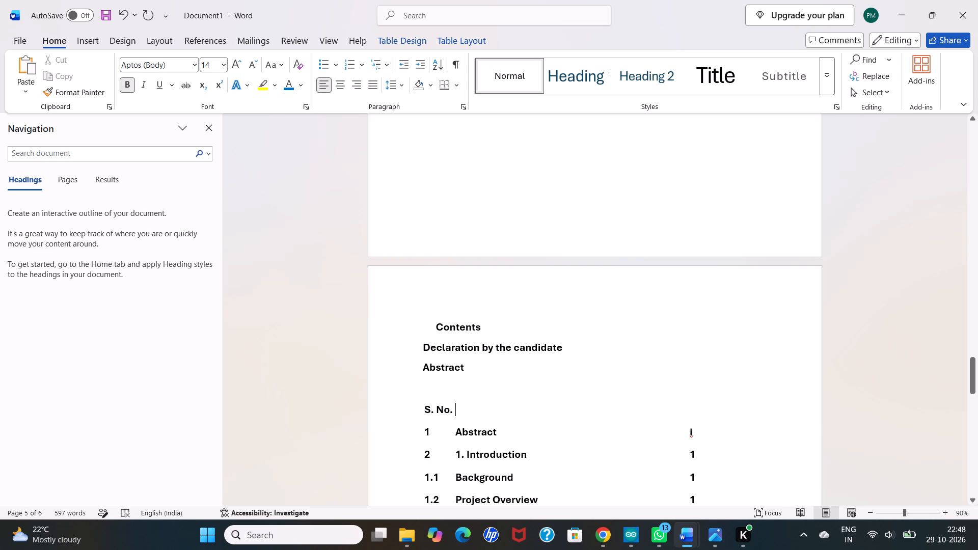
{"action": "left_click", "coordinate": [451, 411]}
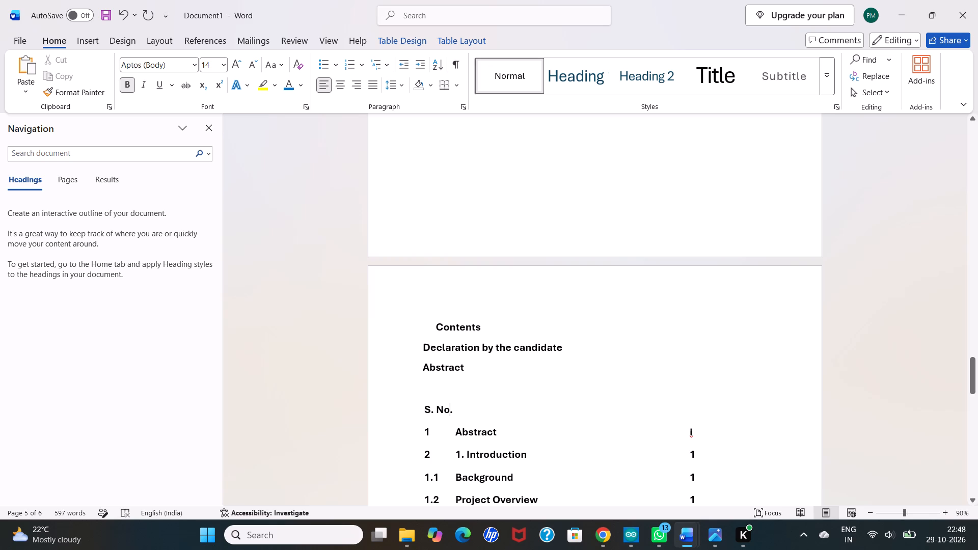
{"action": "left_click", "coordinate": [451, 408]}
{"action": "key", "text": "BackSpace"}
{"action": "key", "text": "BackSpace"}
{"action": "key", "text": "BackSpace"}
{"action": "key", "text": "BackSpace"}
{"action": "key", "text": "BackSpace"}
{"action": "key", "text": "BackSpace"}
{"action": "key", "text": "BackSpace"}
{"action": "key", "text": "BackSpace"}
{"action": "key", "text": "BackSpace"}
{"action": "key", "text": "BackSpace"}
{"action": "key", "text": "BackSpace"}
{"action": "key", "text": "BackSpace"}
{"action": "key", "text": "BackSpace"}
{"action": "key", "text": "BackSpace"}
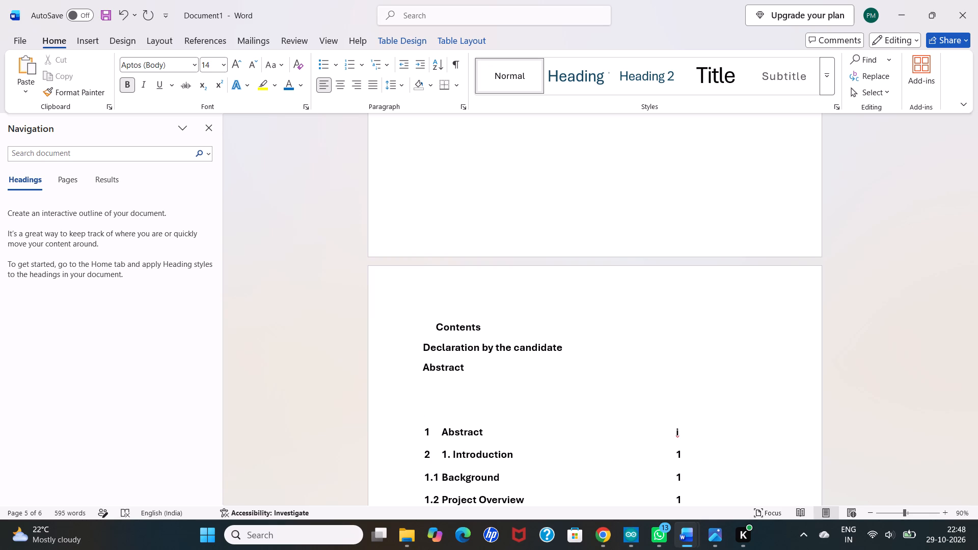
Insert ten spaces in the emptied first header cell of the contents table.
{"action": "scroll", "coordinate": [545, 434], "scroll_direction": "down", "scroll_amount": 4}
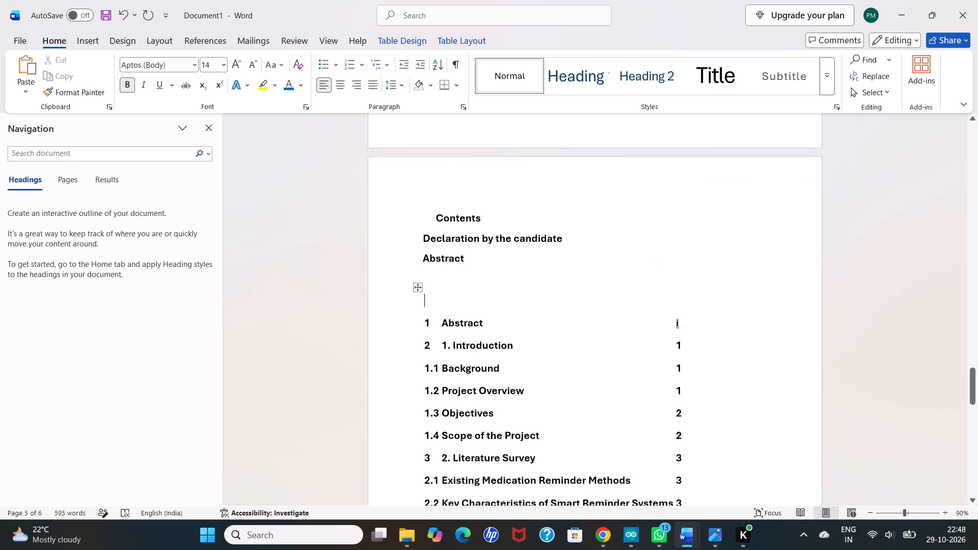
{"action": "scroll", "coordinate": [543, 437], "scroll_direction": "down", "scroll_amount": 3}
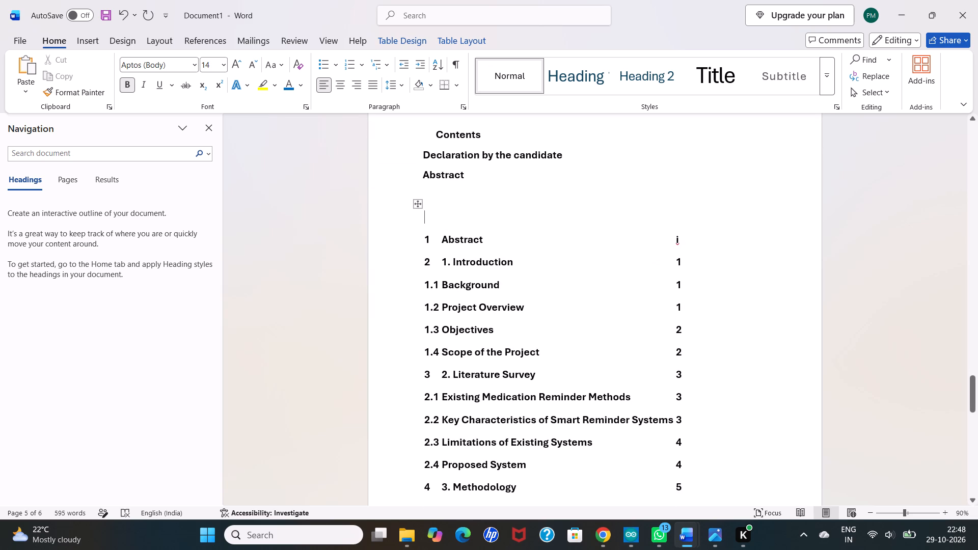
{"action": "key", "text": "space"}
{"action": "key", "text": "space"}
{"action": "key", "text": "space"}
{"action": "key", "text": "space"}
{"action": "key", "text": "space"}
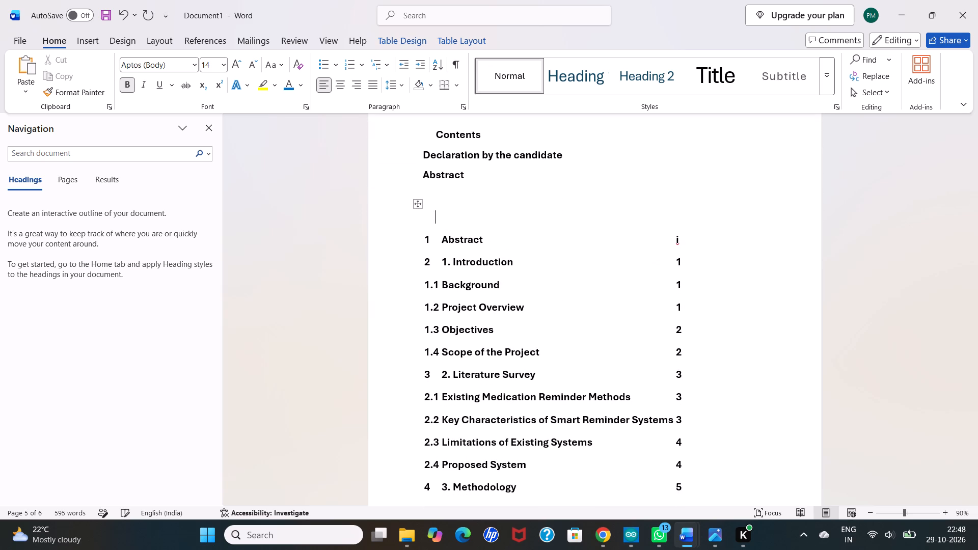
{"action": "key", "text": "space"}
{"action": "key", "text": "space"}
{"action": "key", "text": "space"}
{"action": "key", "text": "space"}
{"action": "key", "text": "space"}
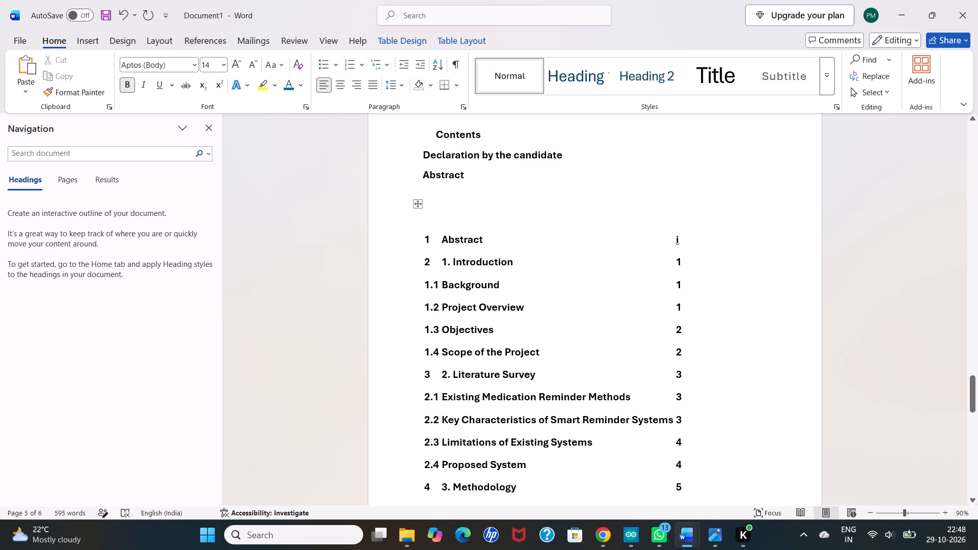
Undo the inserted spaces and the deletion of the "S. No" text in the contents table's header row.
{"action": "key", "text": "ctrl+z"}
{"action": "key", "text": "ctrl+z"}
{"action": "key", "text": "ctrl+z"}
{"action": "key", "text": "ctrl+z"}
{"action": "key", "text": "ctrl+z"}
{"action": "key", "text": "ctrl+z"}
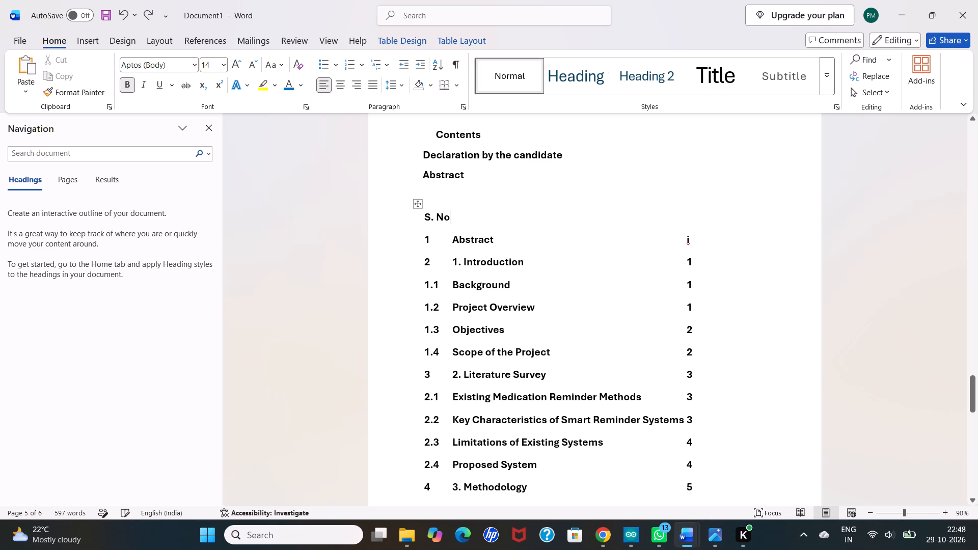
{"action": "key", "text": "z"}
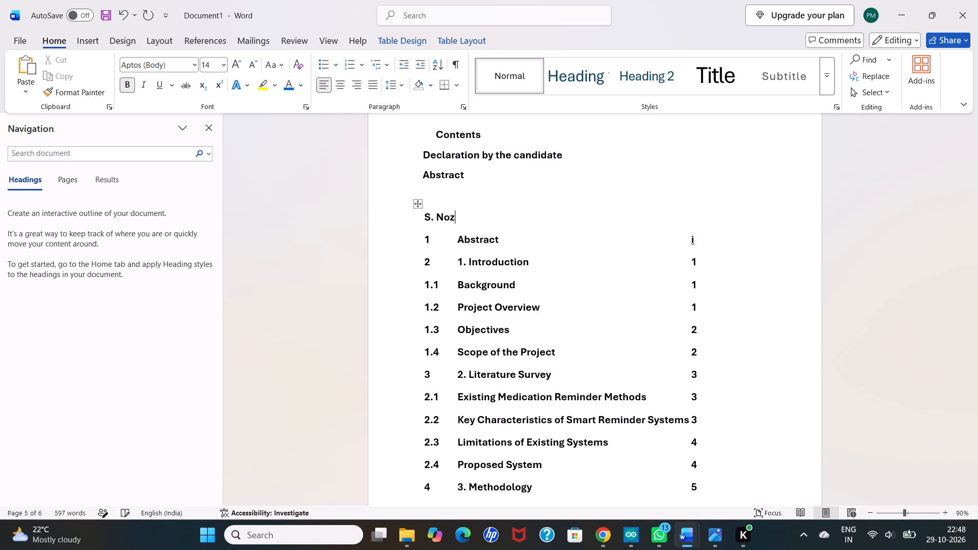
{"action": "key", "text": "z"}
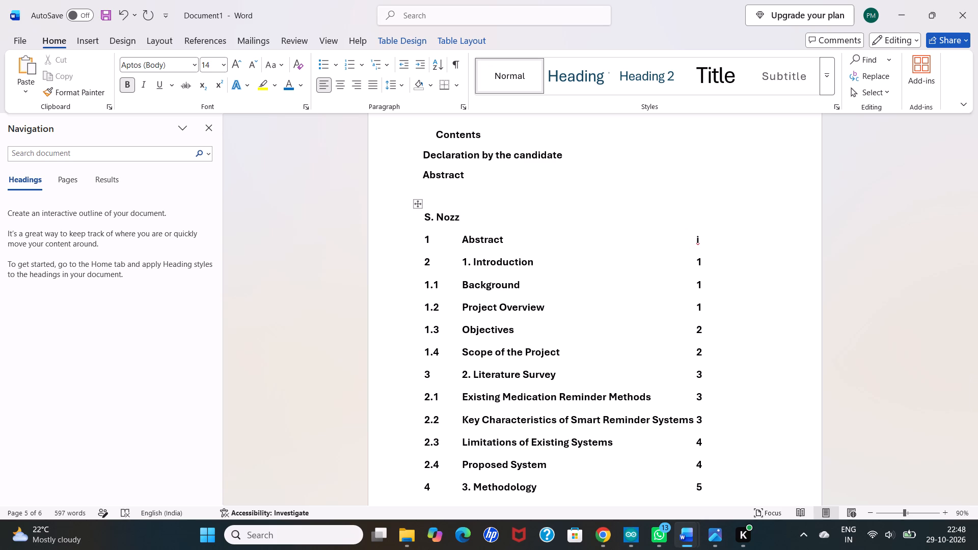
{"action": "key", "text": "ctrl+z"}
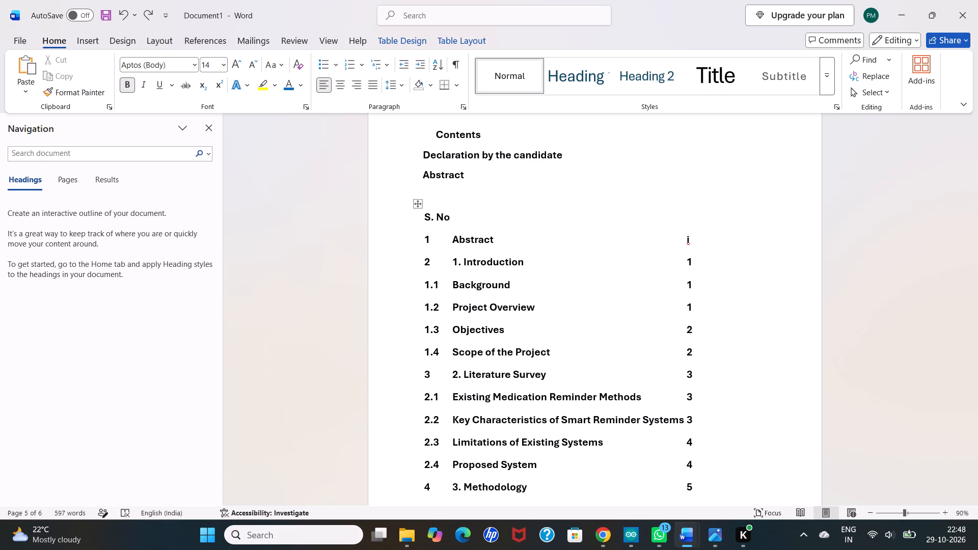
Delete the "S. No" characters from the header row of the contents table.
{"action": "left_click", "coordinate": [446, 216]}
{"action": "key", "text": "BackSpace"}
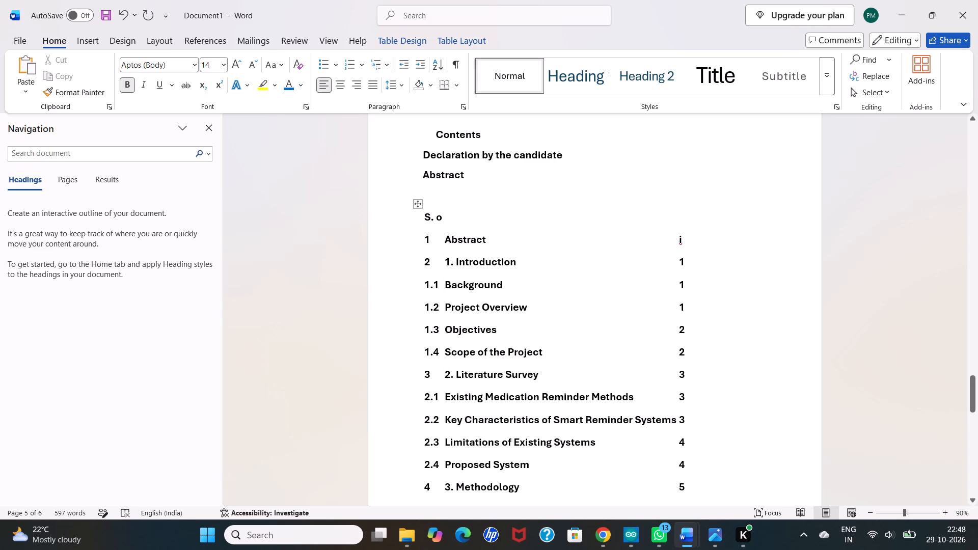
{"action": "left_click", "coordinate": [434, 216]}
{"action": "key", "text": "BackSpace"}
{"action": "key", "text": "BackSpace"}
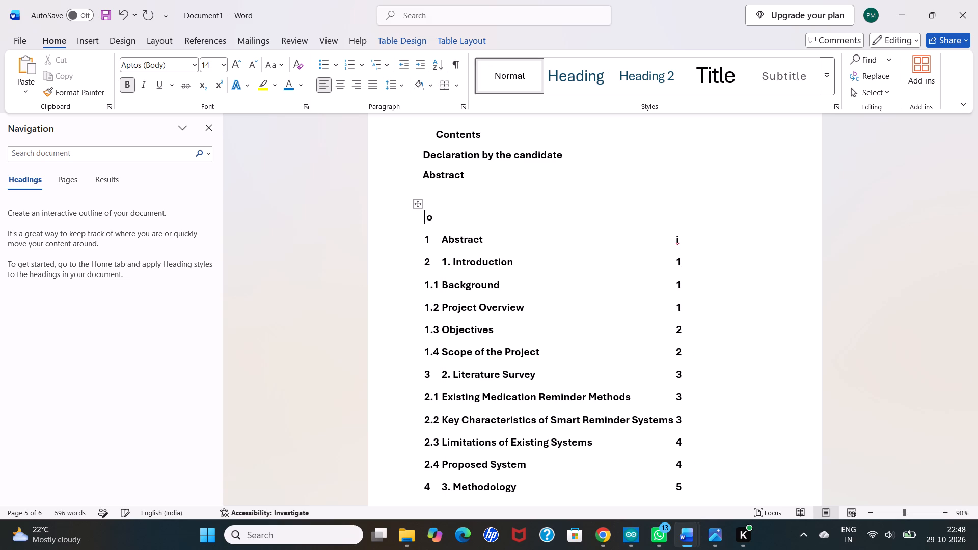
{"action": "left_click", "coordinate": [436, 214]}
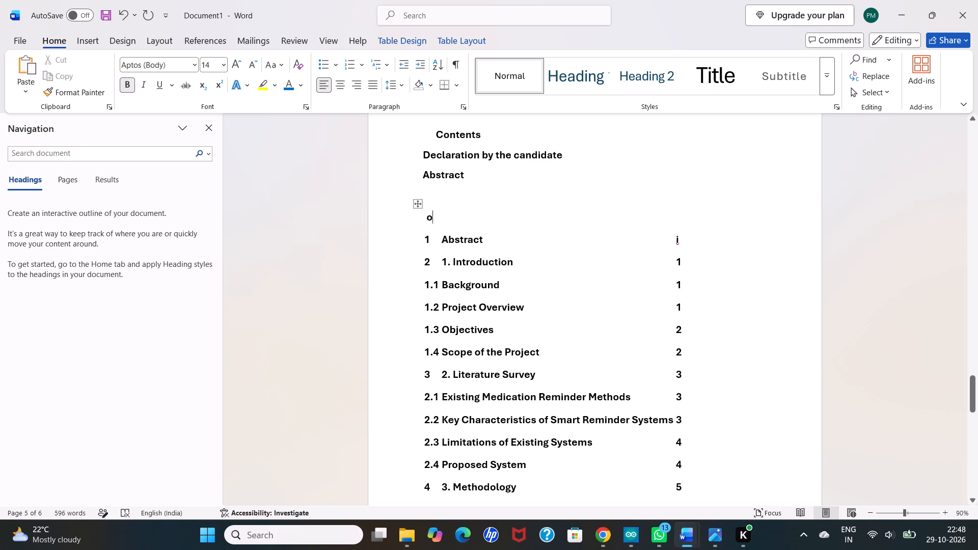
{"action": "key", "text": "BackSpace"}
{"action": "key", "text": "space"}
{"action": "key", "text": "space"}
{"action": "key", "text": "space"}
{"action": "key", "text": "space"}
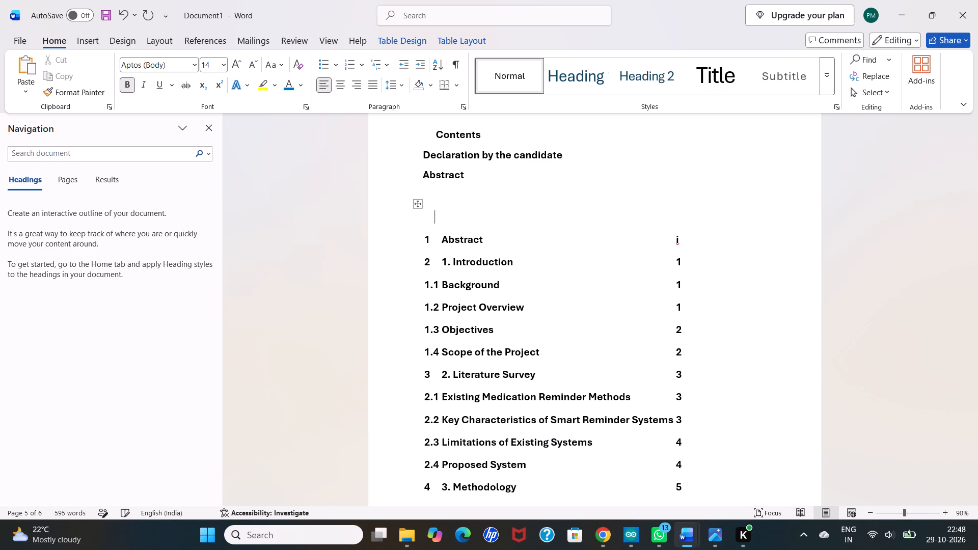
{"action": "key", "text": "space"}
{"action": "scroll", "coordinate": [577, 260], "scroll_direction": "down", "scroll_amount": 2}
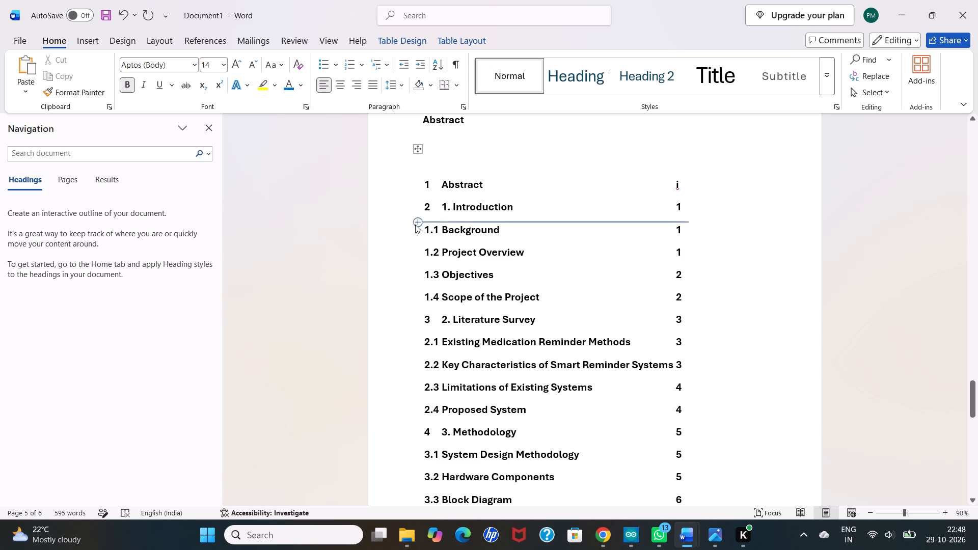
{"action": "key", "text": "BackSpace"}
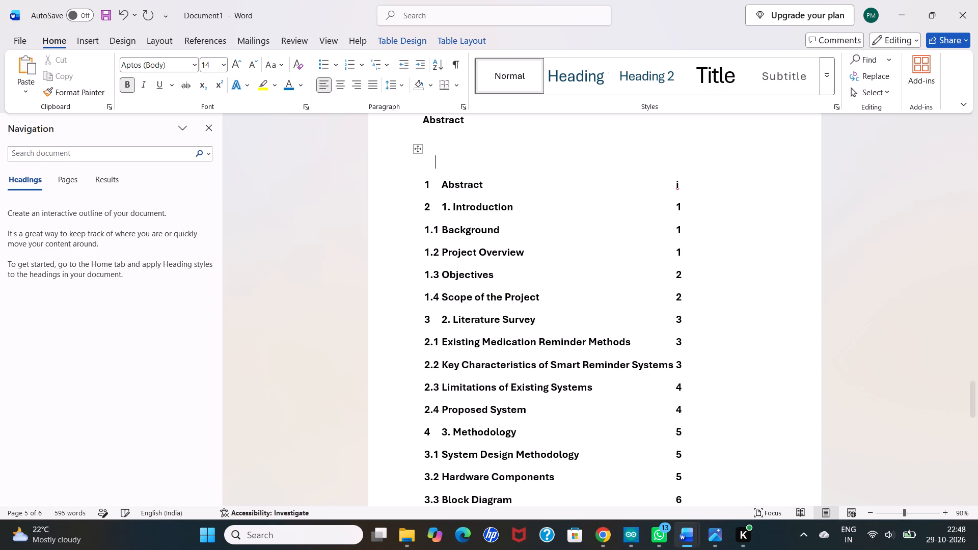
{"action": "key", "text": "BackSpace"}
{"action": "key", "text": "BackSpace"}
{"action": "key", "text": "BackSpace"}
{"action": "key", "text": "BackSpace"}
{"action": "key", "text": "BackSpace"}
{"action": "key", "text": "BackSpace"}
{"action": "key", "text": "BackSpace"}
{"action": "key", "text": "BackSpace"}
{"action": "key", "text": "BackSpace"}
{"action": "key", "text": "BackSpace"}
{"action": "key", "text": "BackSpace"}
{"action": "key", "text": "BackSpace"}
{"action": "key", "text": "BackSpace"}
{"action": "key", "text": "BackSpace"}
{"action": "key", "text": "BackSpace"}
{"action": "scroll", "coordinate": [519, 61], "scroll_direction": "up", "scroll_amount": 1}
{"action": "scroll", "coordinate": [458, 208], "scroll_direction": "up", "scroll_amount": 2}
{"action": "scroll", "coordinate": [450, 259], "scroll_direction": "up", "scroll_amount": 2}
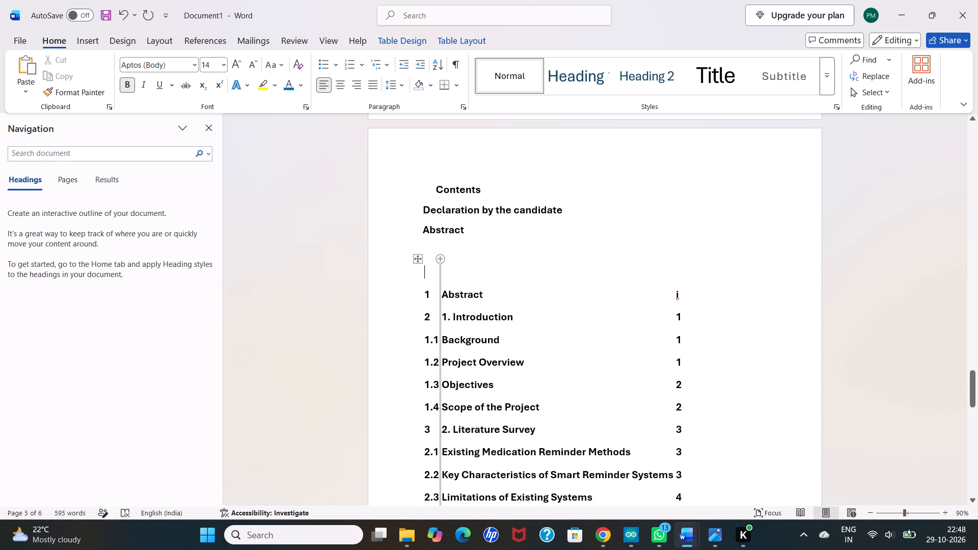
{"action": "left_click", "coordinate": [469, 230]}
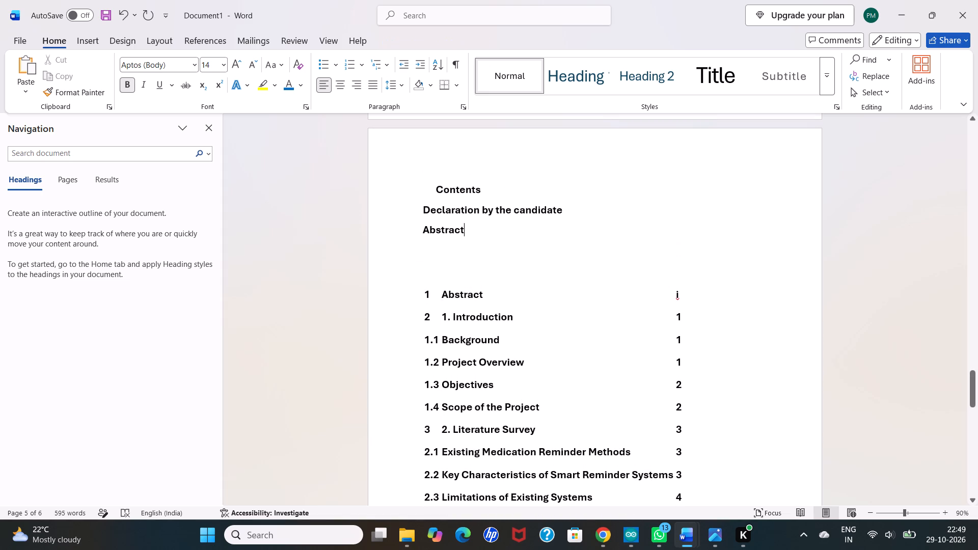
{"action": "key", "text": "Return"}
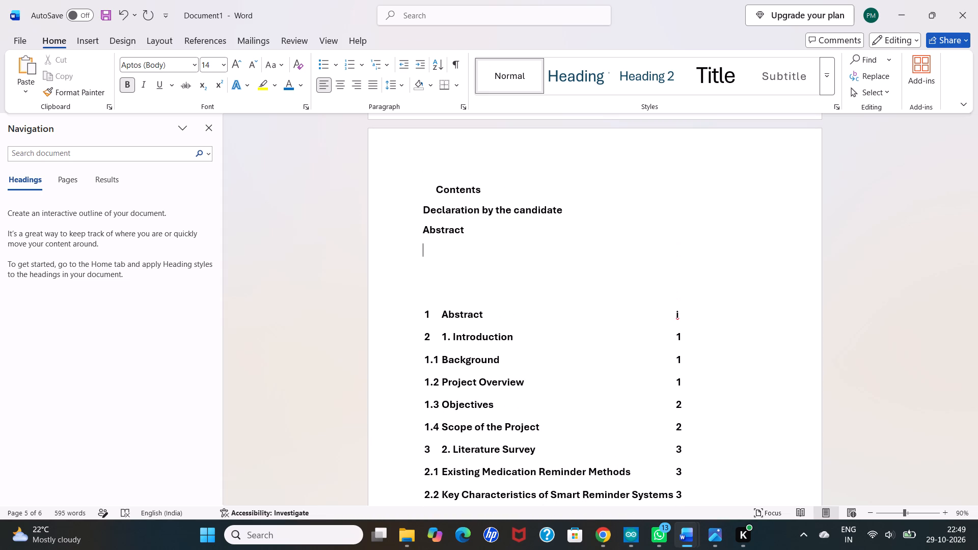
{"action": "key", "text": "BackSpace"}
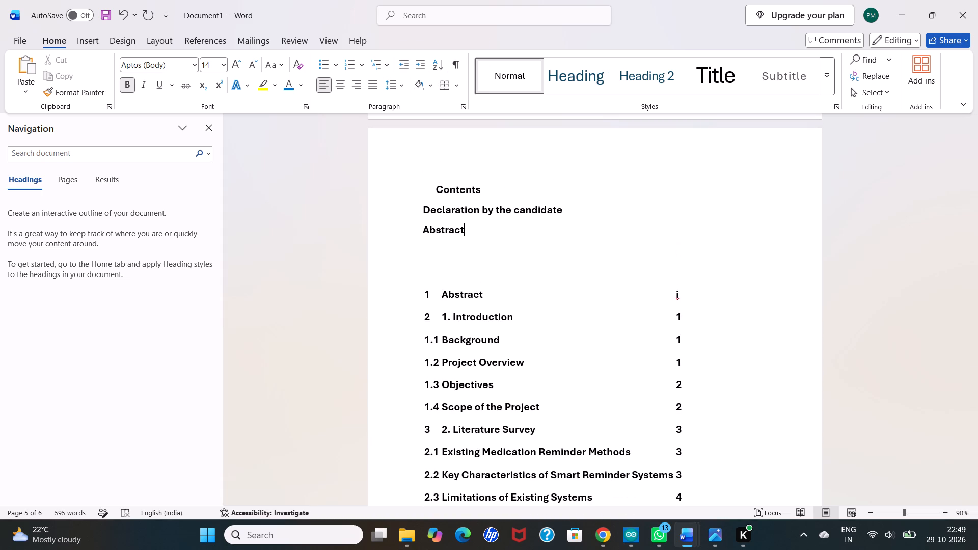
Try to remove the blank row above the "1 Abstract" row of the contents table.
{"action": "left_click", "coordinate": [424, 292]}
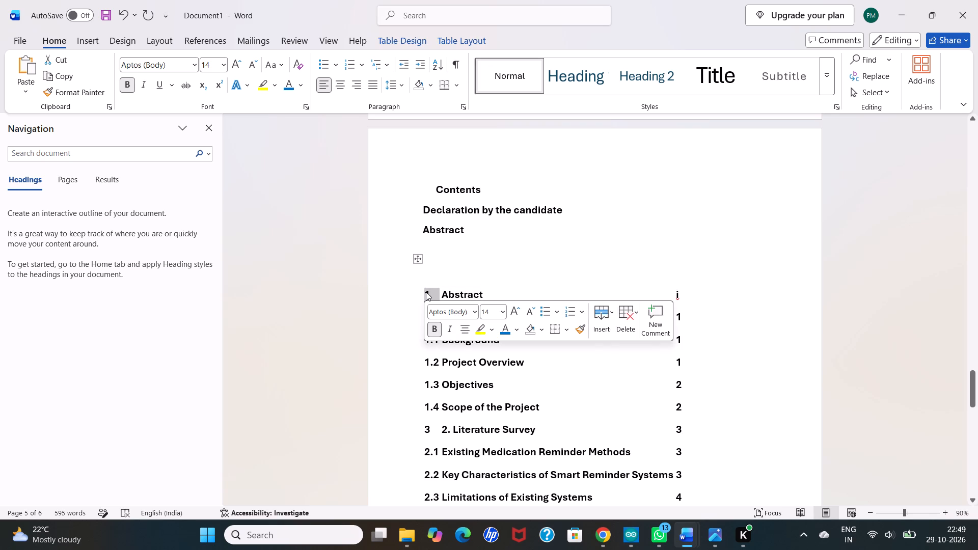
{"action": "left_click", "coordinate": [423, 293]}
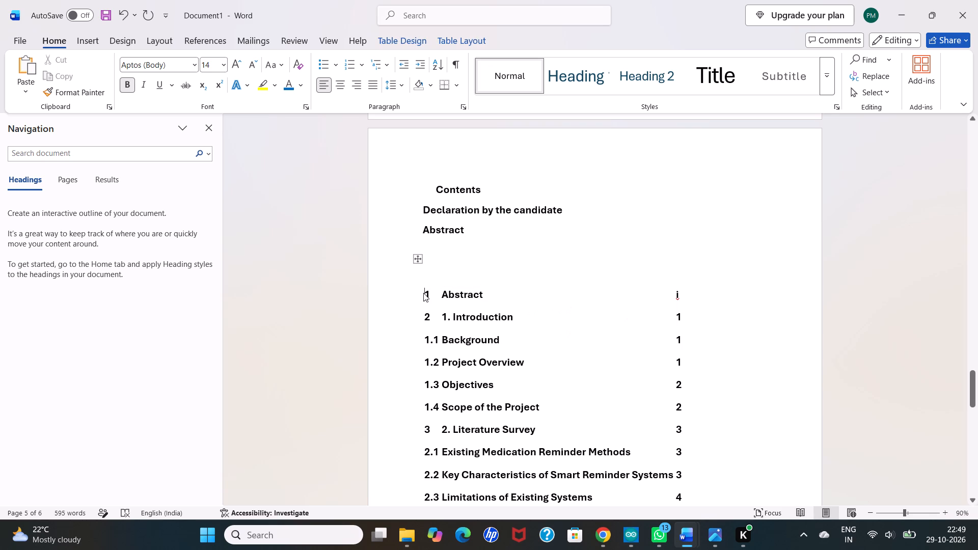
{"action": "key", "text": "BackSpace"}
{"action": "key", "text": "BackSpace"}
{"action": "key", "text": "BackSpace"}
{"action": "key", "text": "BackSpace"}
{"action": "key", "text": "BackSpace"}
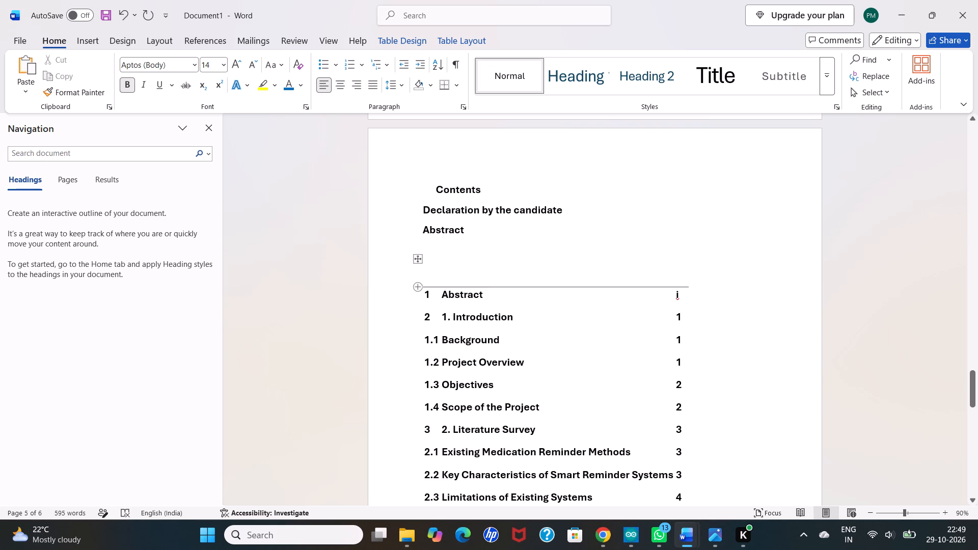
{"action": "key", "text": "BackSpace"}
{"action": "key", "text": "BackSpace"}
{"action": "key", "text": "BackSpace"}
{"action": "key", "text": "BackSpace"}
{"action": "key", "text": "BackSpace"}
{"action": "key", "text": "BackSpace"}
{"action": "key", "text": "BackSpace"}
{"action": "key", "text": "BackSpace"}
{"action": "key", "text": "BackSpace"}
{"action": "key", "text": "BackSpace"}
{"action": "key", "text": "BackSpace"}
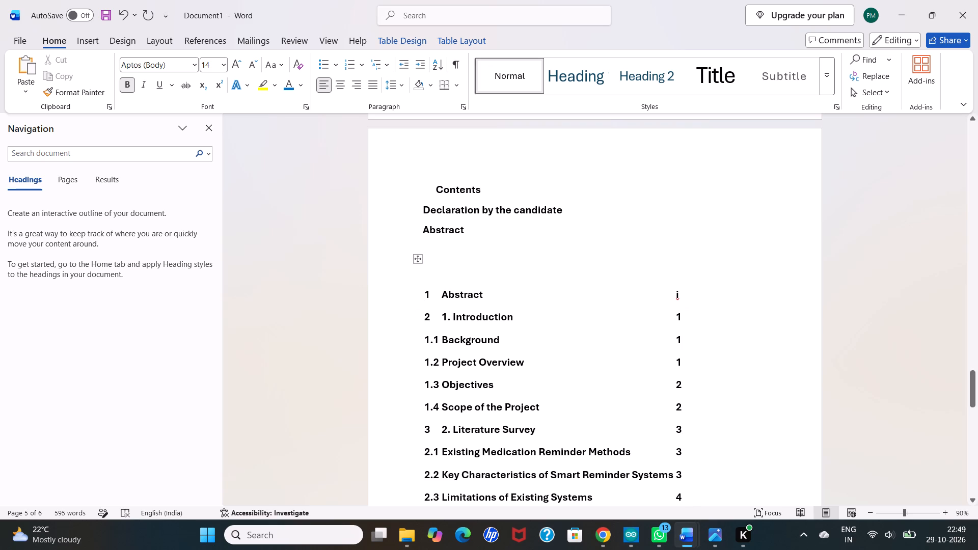
Add eight spaces after "2. Literature Survey" in the contents table.
{"action": "left_click", "coordinate": [591, 425]}
{"action": "key", "text": "space"}
{"action": "key", "text": "space"}
{"action": "key", "text": "space"}
{"action": "key", "text": "space"}
{"action": "key", "text": "space"}
{"action": "key", "text": "space"}
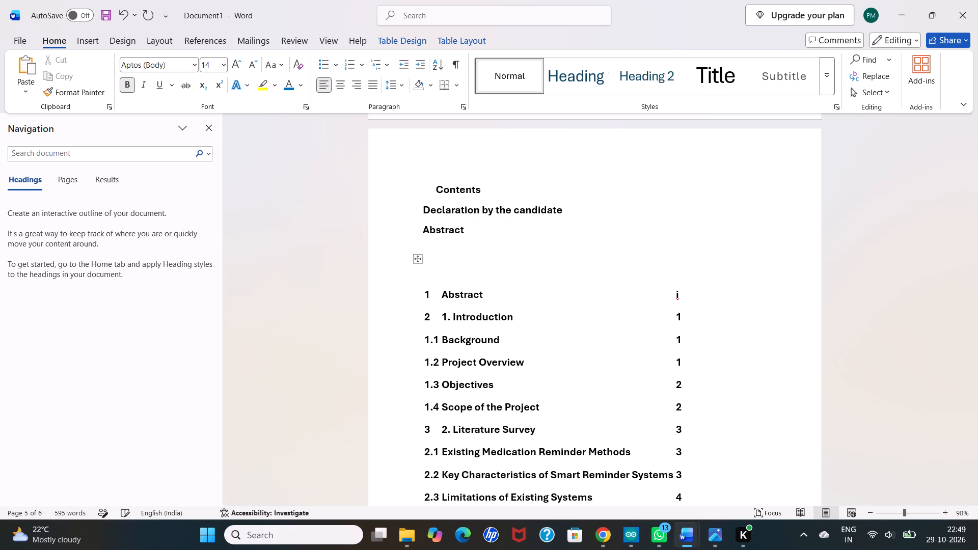
{"action": "key", "text": "space"}
{"action": "key", "text": "space"}
Insert 18 spaces before the page number in the "2. Literature Survey" row of the contents table.
{"action": "left_click", "coordinate": [674, 431]}
{"action": "key", "text": "space"}
{"action": "key", "text": "space"}
{"action": "key", "text": "space"}
{"action": "key", "text": "space"}
{"action": "key", "text": "space"}
{"action": "key", "text": "space"}
{"action": "key", "text": "space"}
{"action": "key", "text": "space"}
{"action": "key", "text": "space"}
{"action": "key", "text": "space"}
{"action": "key", "text": "space"}
{"action": "key", "text": "space"}
{"action": "key", "text": "space"}
{"action": "key", "text": "space"}
{"action": "key", "text": "space"}
{"action": "key", "text": "space"}
{"action": "key", "text": "space"}
{"action": "key", "text": "space"}
Insert 12 more spaces before the page number in the "2. Literature Survey" row of the contents table.
{"action": "key", "text": "space"}
{"action": "key", "text": "space"}
{"action": "key", "text": "space"}
{"action": "key", "text": "space"}
{"action": "key", "text": "space"}
{"action": "key", "text": "space"}
{"action": "key", "text": "space"}
{"action": "key", "text": "space"}
{"action": "key", "text": "space"}
{"action": "key", "text": "space"}
{"action": "key", "text": "space"}
{"action": "key", "text": "space"}
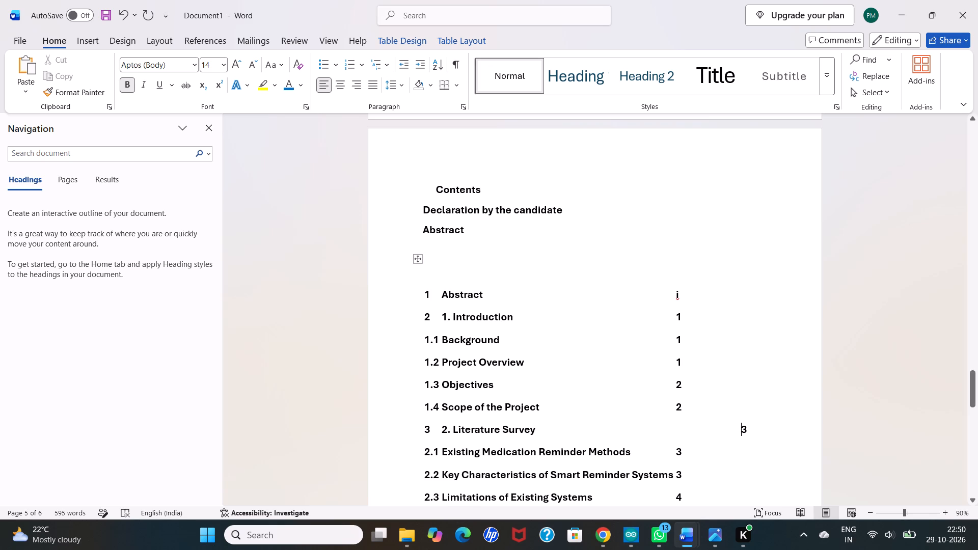
Remove the bold formatting from all rows of the contents table, from "1 Abstract" to "8 References".
{"action": "scroll", "coordinate": [503, 417], "scroll_direction": "down", "scroll_amount": 3}
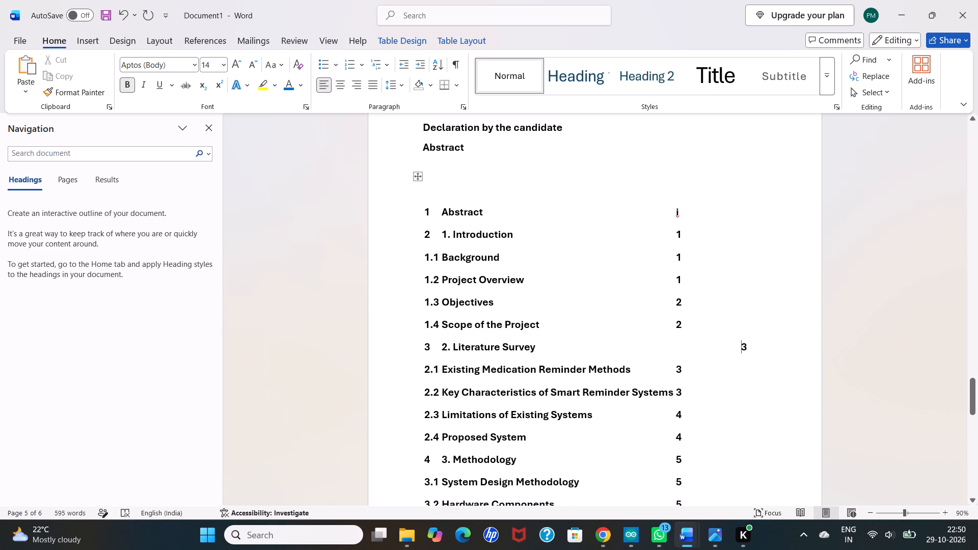
{"action": "left_click_drag", "start_coordinate": [426, 210], "coordinate": [763, 549]}
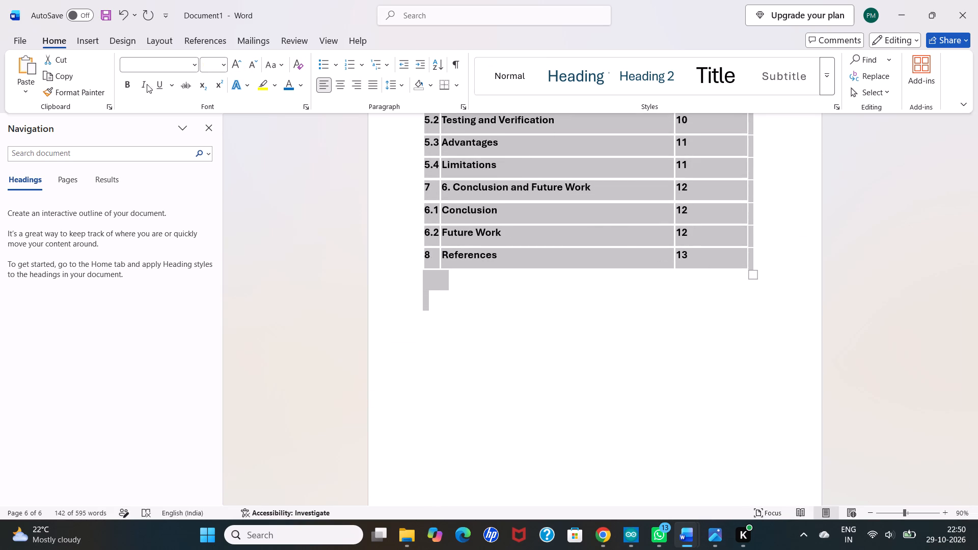
{"action": "left_click", "coordinate": [132, 86]}
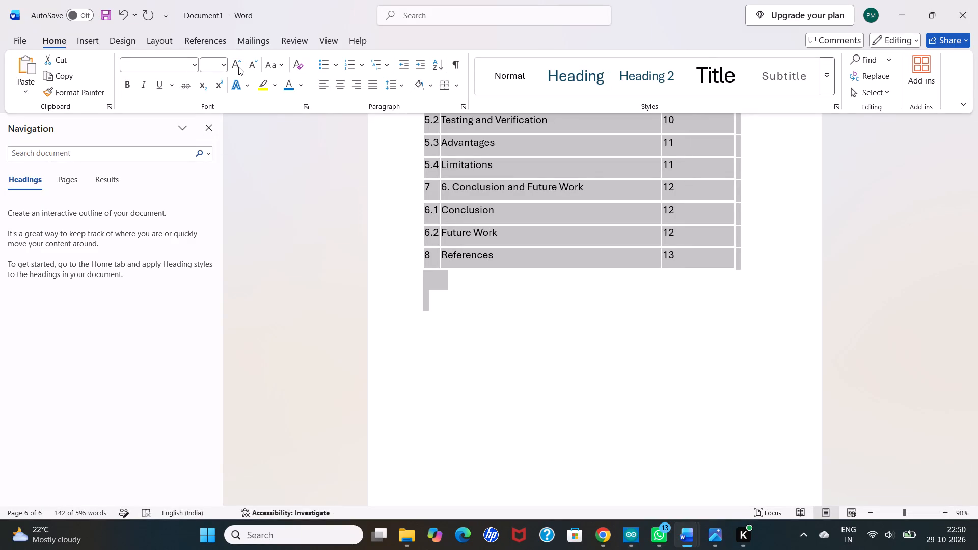
{"action": "left_click", "coordinate": [466, 380]}
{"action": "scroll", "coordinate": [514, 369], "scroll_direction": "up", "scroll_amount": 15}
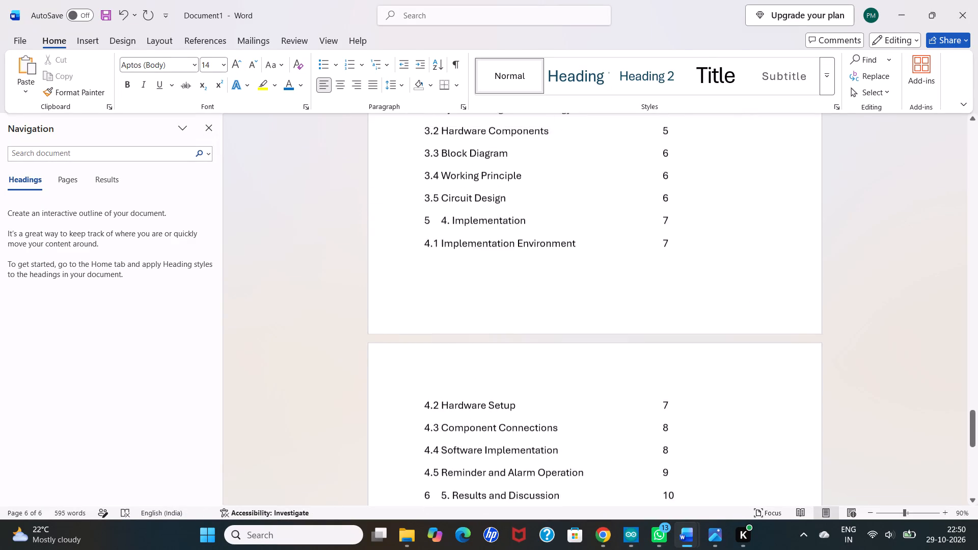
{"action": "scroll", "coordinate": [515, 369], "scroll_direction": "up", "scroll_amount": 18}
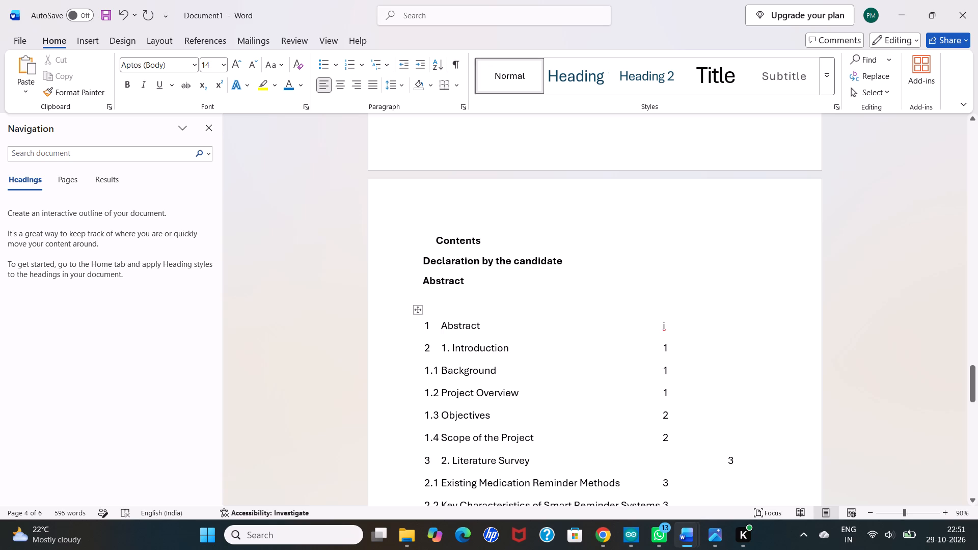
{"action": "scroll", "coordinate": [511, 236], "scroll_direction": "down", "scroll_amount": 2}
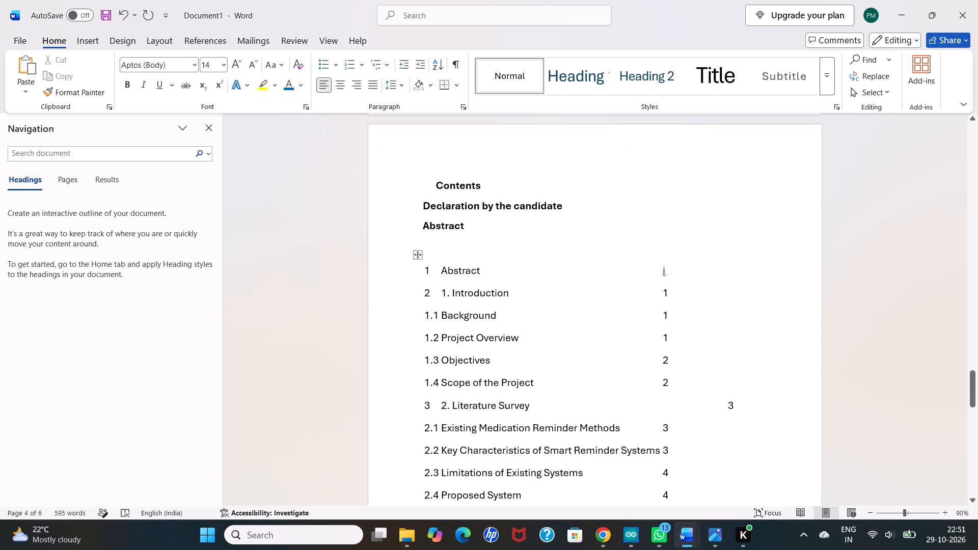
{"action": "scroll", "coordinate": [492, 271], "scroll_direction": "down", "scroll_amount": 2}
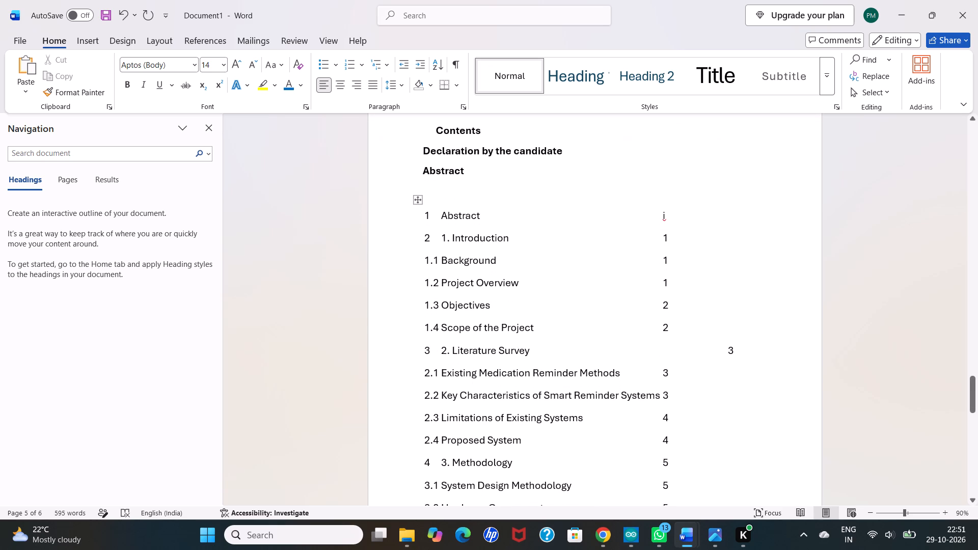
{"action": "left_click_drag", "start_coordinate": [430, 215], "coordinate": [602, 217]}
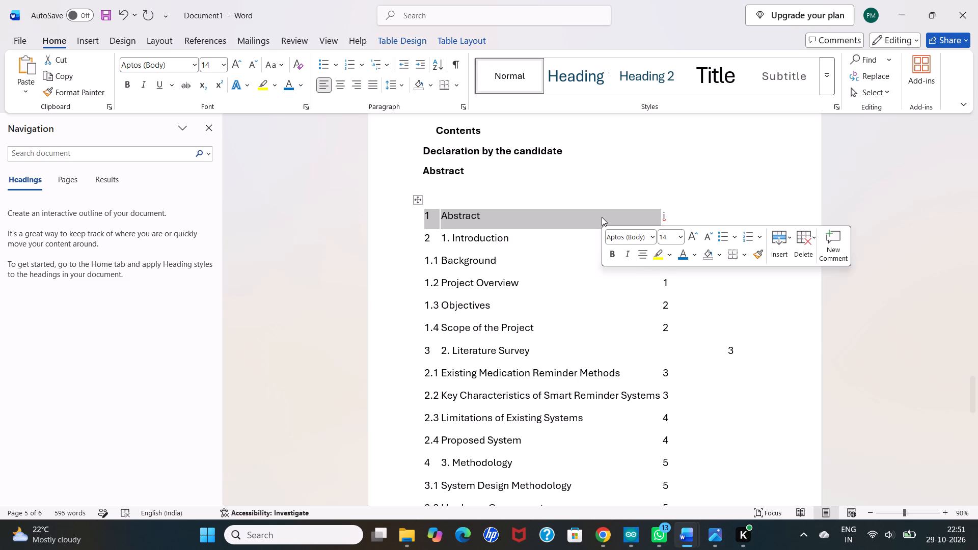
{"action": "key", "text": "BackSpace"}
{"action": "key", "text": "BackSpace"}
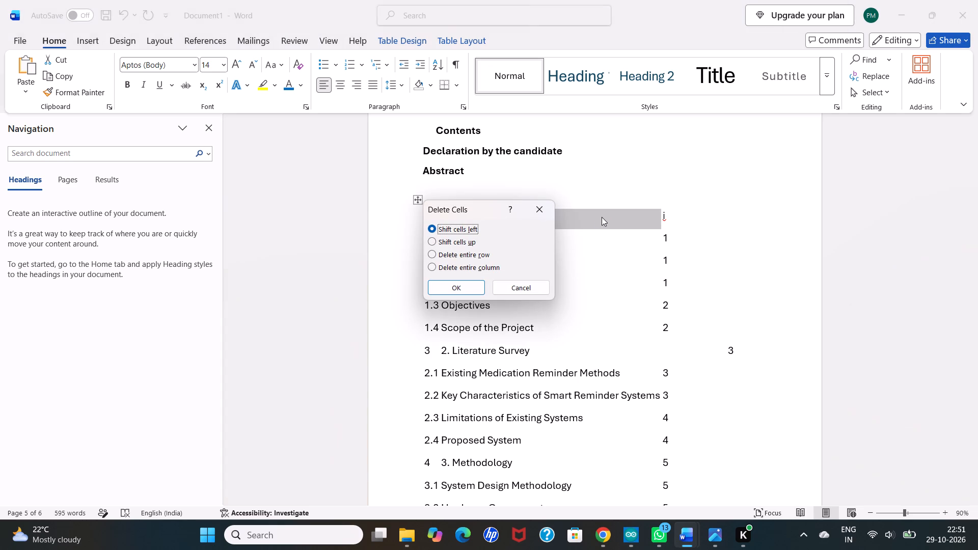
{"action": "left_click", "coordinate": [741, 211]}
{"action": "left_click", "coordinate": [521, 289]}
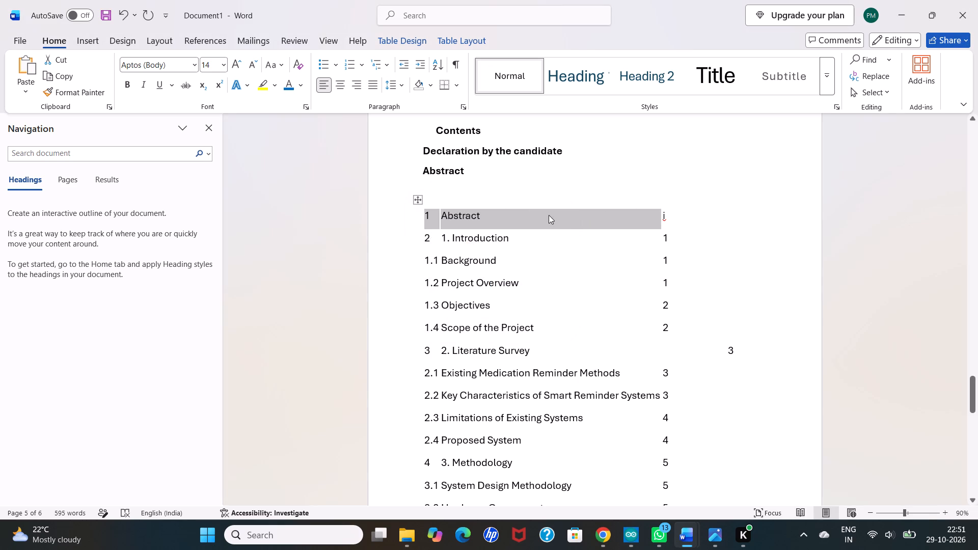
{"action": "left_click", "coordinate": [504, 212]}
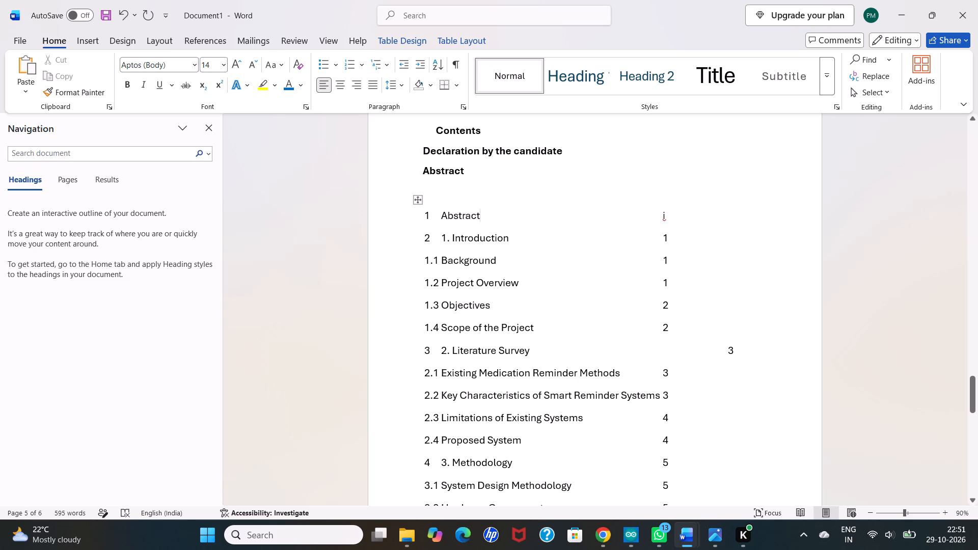
Indent the contents table slightly by moving its outer border inward from the page's left margin.
{"action": "left_click_drag", "start_coordinate": [422, 217], "coordinate": [459, 217]}
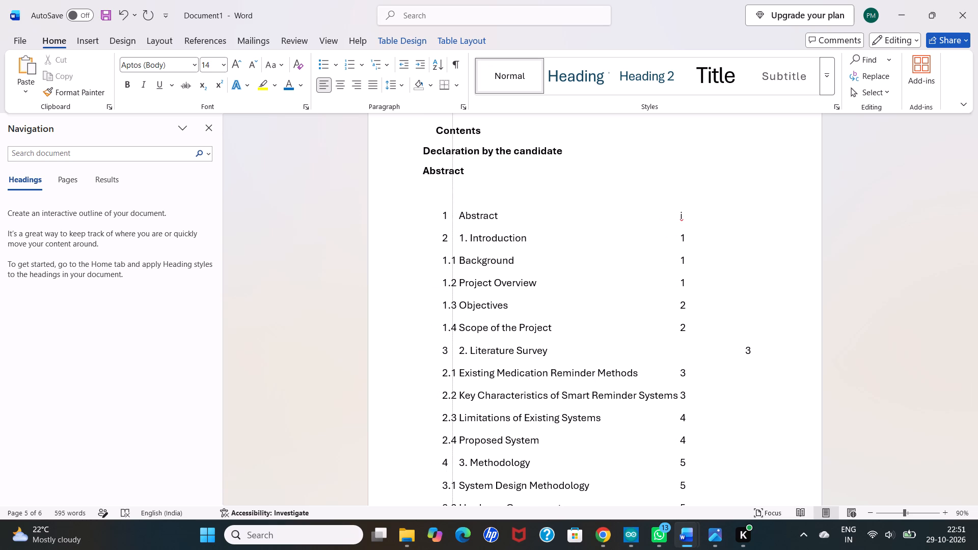
{"action": "left_click_drag", "start_coordinate": [459, 217], "coordinate": [466, 216]}
Make the number and title cells of the "1 Abstract" row bold in the contents table.
{"action": "left_click_drag", "start_coordinate": [442, 214], "coordinate": [537, 215]}
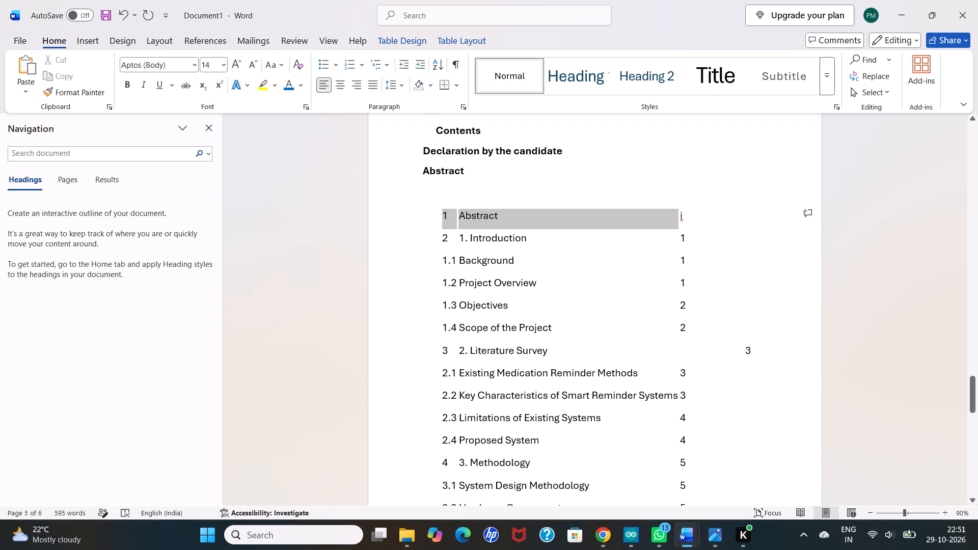
{"action": "left_click_drag", "start_coordinate": [537, 215], "coordinate": [574, 217]}
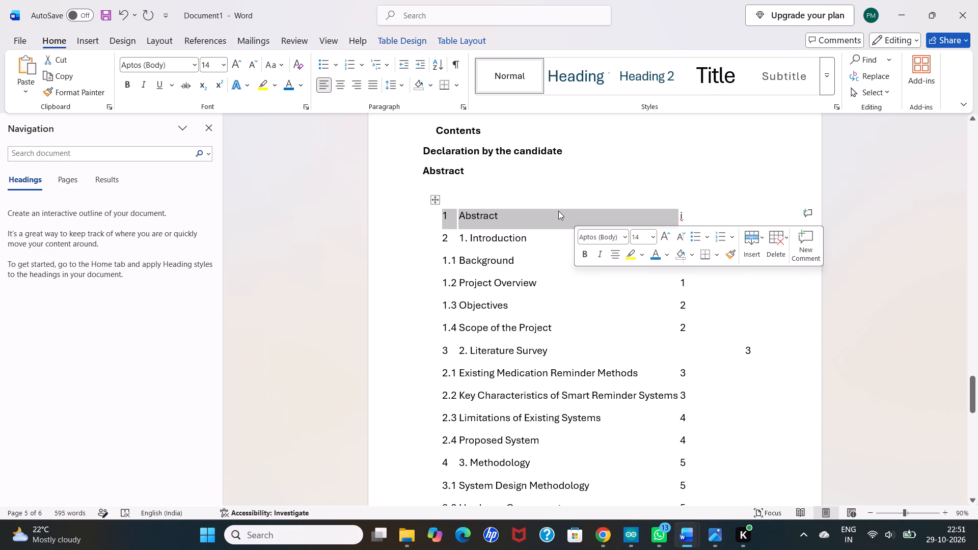
{"action": "left_click", "coordinate": [586, 258]}
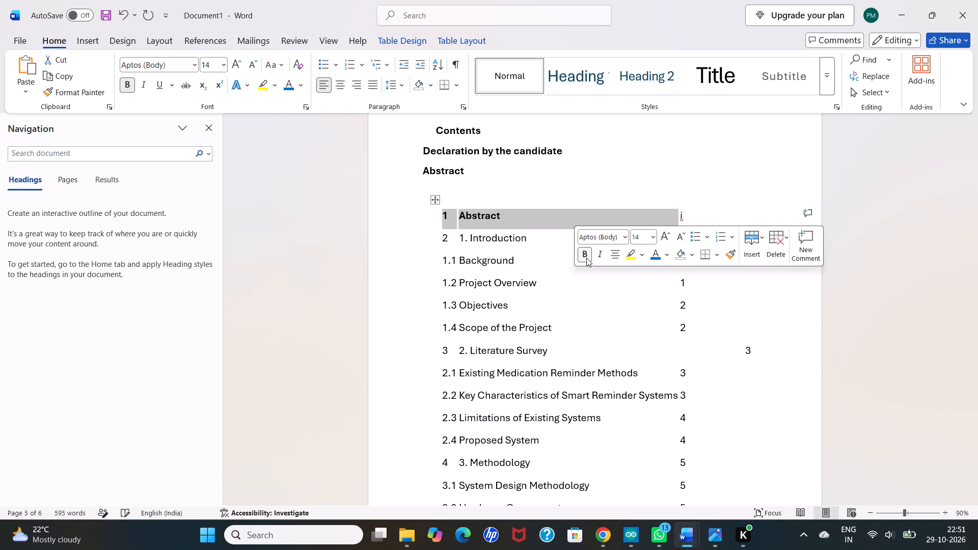
{"action": "left_click", "coordinate": [727, 168]}
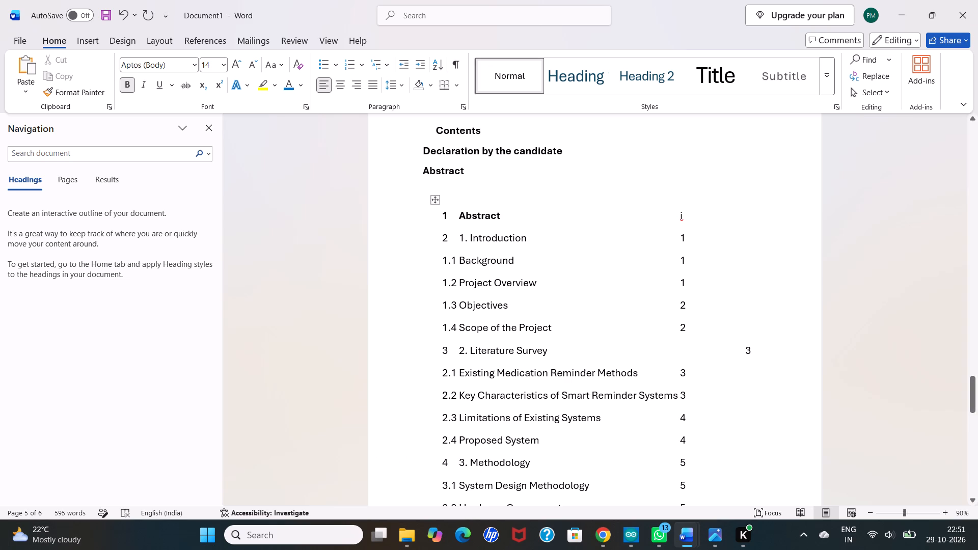
Switch to the Sample_Report CSD_IIIsem document and examine the layout of its Table of Contents page.
{"action": "scroll", "coordinate": [486, 355], "scroll_direction": "down", "scroll_amount": 10}
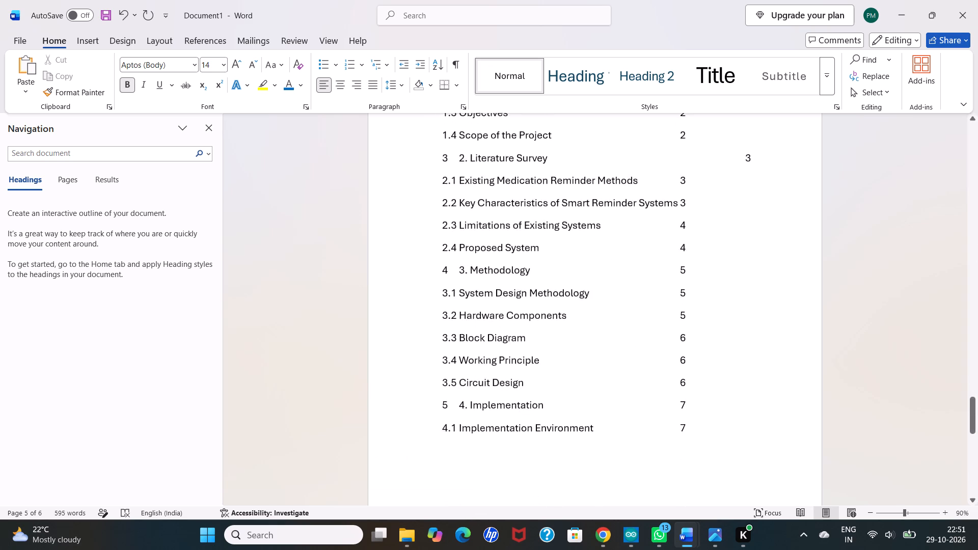
{"action": "scroll", "coordinate": [485, 371], "scroll_direction": "down", "scroll_amount": 3}
{"action": "scroll", "coordinate": [384, 375], "scroll_direction": "down", "scroll_amount": 3}
{"action": "scroll", "coordinate": [296, 356], "scroll_direction": "down", "scroll_amount": 2}
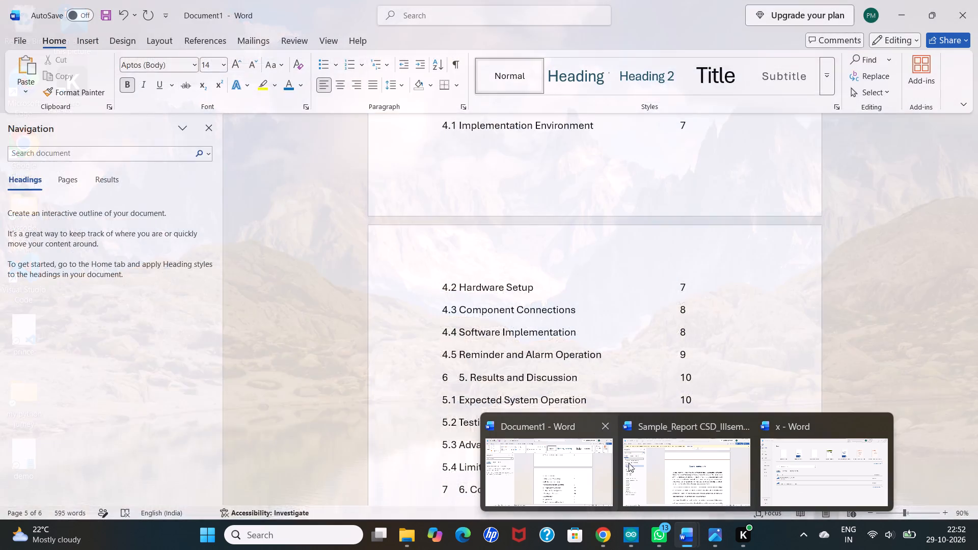
{"action": "left_click", "coordinate": [682, 471]}
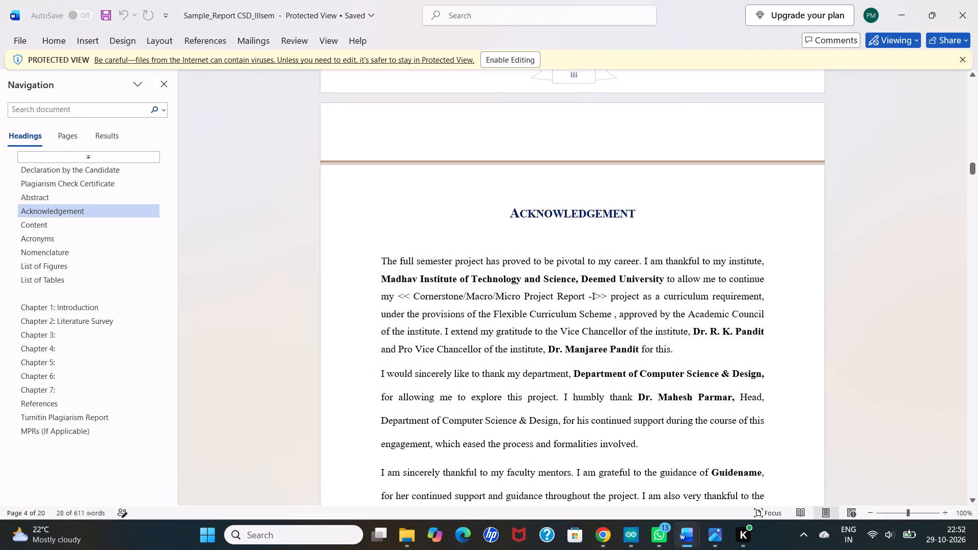
{"action": "scroll", "coordinate": [648, 384], "scroll_direction": "down", "scroll_amount": 5}
{"action": "scroll", "coordinate": [635, 389], "scroll_direction": "down", "scroll_amount": 16}
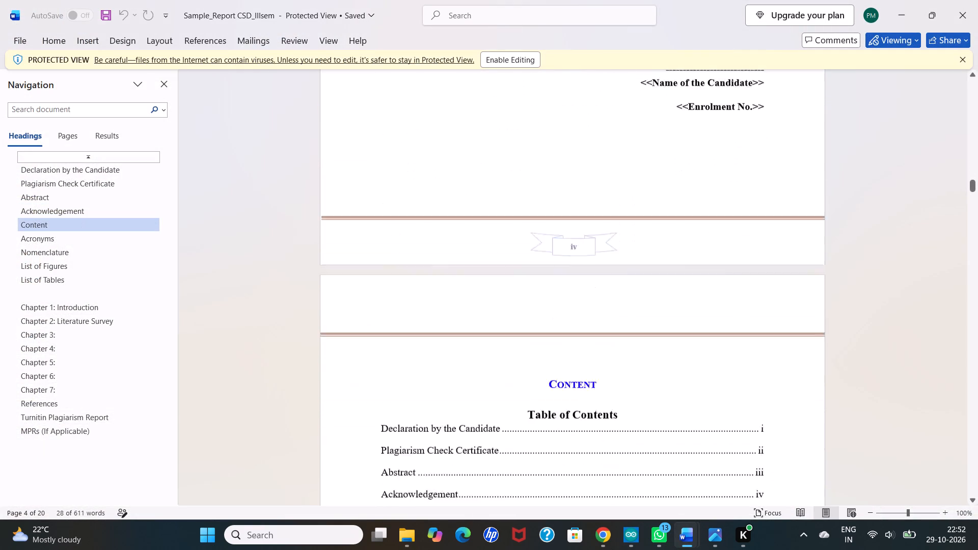
{"action": "scroll", "coordinate": [628, 393], "scroll_direction": "down", "scroll_amount": 6}
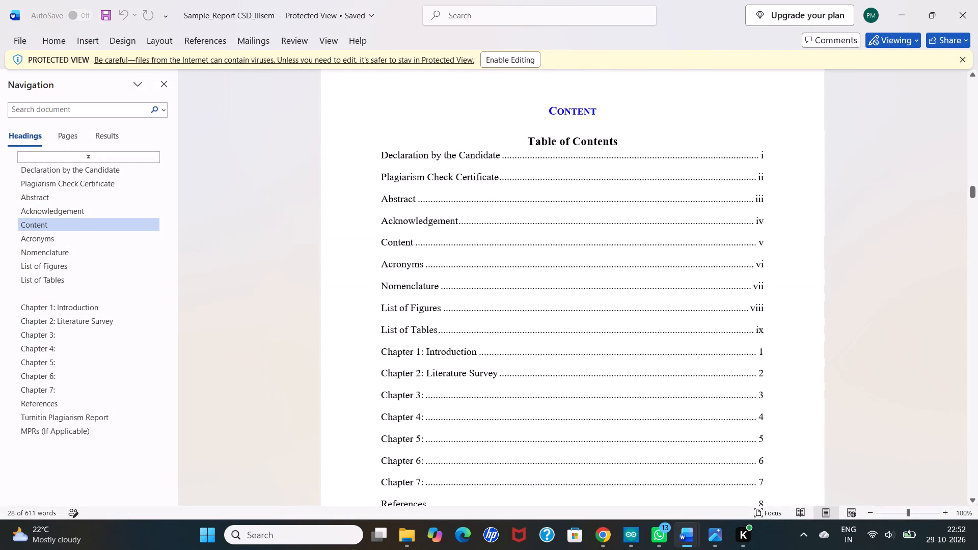
{"action": "scroll", "coordinate": [485, 277], "scroll_direction": "down", "scroll_amount": 11}
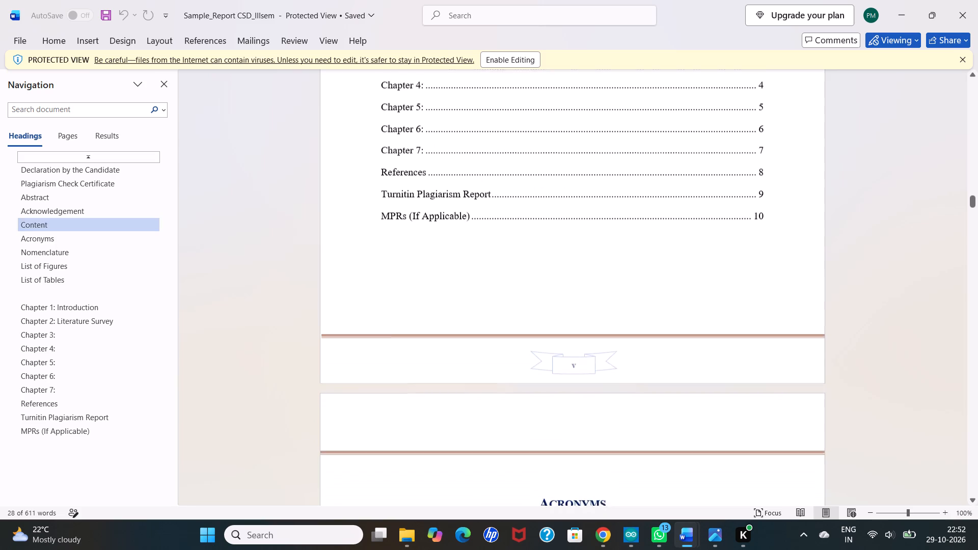
{"action": "scroll", "coordinate": [483, 293], "scroll_direction": "down", "scroll_amount": 1}
{"action": "scroll", "coordinate": [483, 296], "scroll_direction": "up", "scroll_amount": 11}
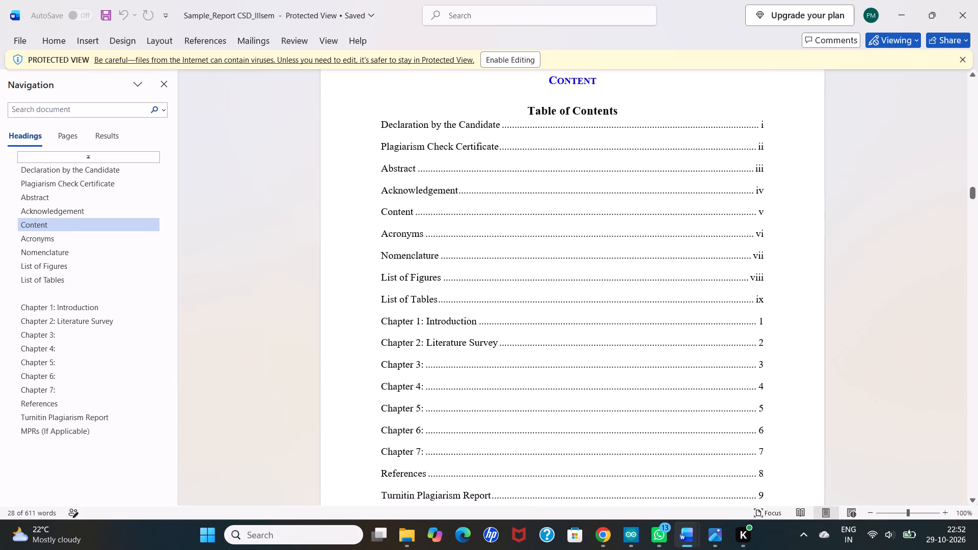
Enable editing of the protected Sample_Report CSD_IIIsem document.
{"action": "left_click", "coordinate": [513, 59]}
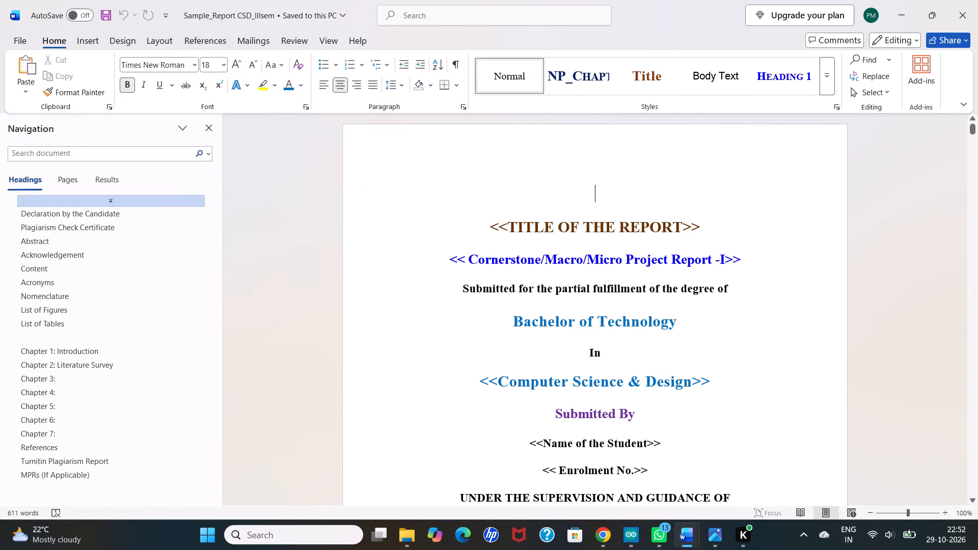
Look through the sample report's opening pages, from the title page to the plagiarism check certificate.
{"action": "scroll", "coordinate": [518, 216], "scroll_direction": "down", "scroll_amount": 11}
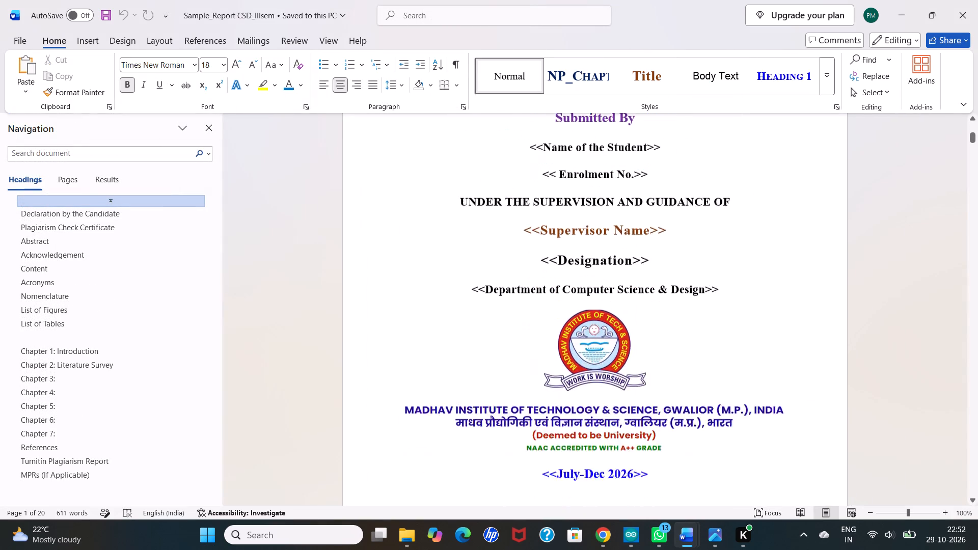
{"action": "scroll", "coordinate": [518, 216], "scroll_direction": "down", "scroll_amount": 16}
{"action": "scroll", "coordinate": [518, 217], "scroll_direction": "down", "scroll_amount": 12}
{"action": "scroll", "coordinate": [518, 217], "scroll_direction": "down", "scroll_amount": 17}
{"action": "scroll", "coordinate": [520, 223], "scroll_direction": "down", "scroll_amount": 5}
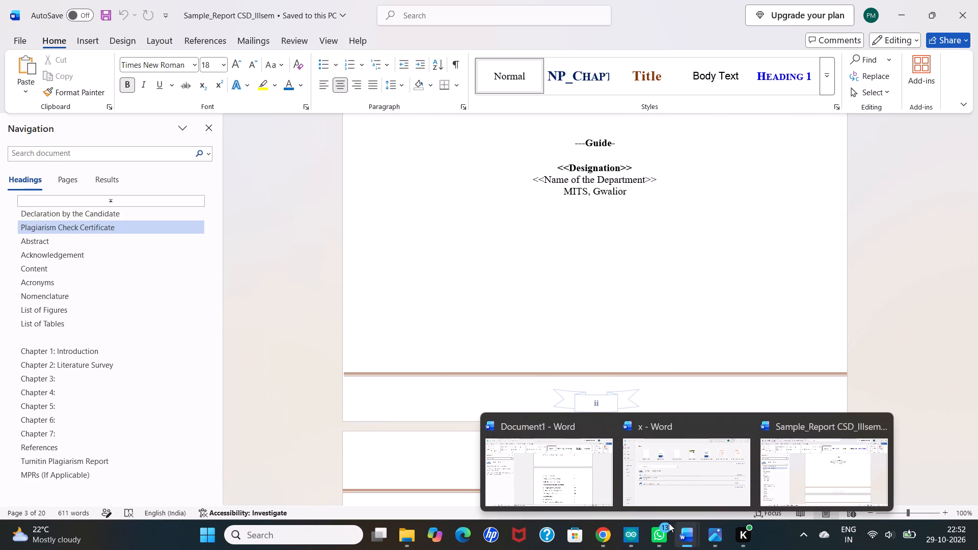
Switch back to Document1 and review its pages from the cover through the acknowledgement to the contents table.
{"action": "left_click", "coordinate": [574, 478]}
{"action": "scroll", "coordinate": [558, 337], "scroll_direction": "up", "scroll_amount": 7}
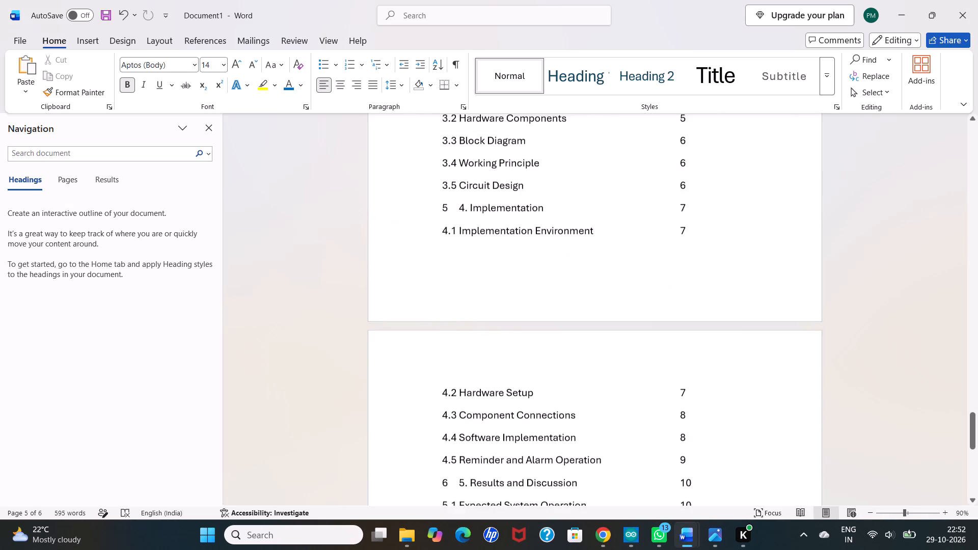
{"action": "scroll", "coordinate": [560, 337], "scroll_direction": "up", "scroll_amount": 20}
{"action": "scroll", "coordinate": [560, 337], "scroll_direction": "up", "scroll_amount": 20}
{"action": "scroll", "coordinate": [560, 337], "scroll_direction": "up", "scroll_amount": 2}
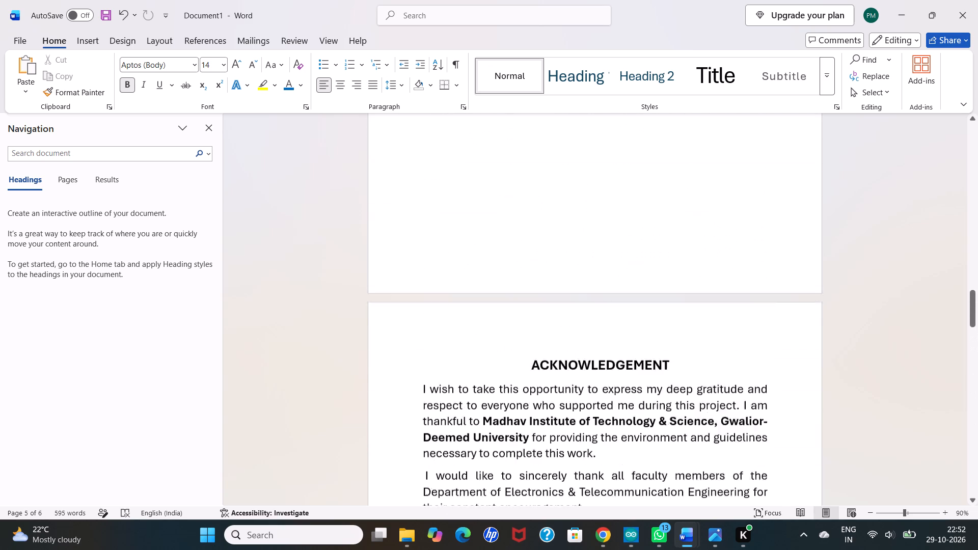
{"action": "scroll", "coordinate": [566, 333], "scroll_direction": "up", "scroll_amount": 20}
{"action": "scroll", "coordinate": [566, 333], "scroll_direction": "up", "scroll_amount": 20}
{"action": "scroll", "coordinate": [566, 333], "scroll_direction": "up", "scroll_amount": 1}
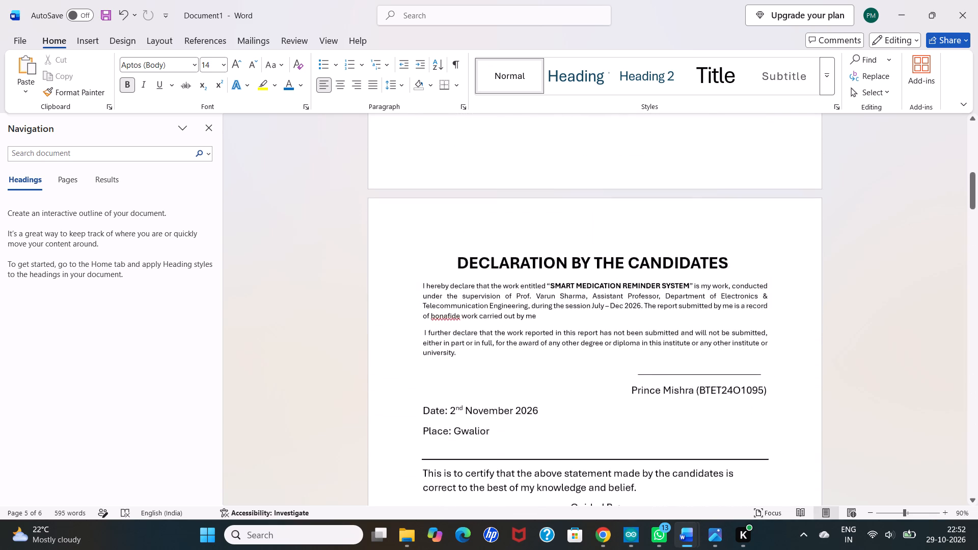
{"action": "scroll", "coordinate": [566, 332], "scroll_direction": "up", "scroll_amount": 20}
{"action": "scroll", "coordinate": [566, 332], "scroll_direction": "up", "scroll_amount": 11}
{"action": "scroll", "coordinate": [580, 329], "scroll_direction": "down", "scroll_amount": 6}
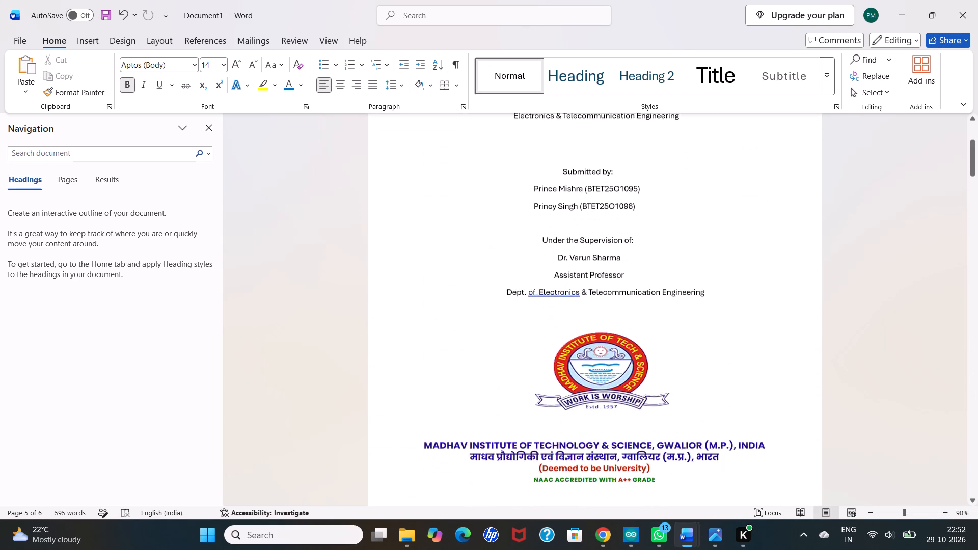
{"action": "scroll", "coordinate": [579, 336], "scroll_direction": "down", "scroll_amount": 14}
{"action": "scroll", "coordinate": [578, 337], "scroll_direction": "down", "scroll_amount": 15}
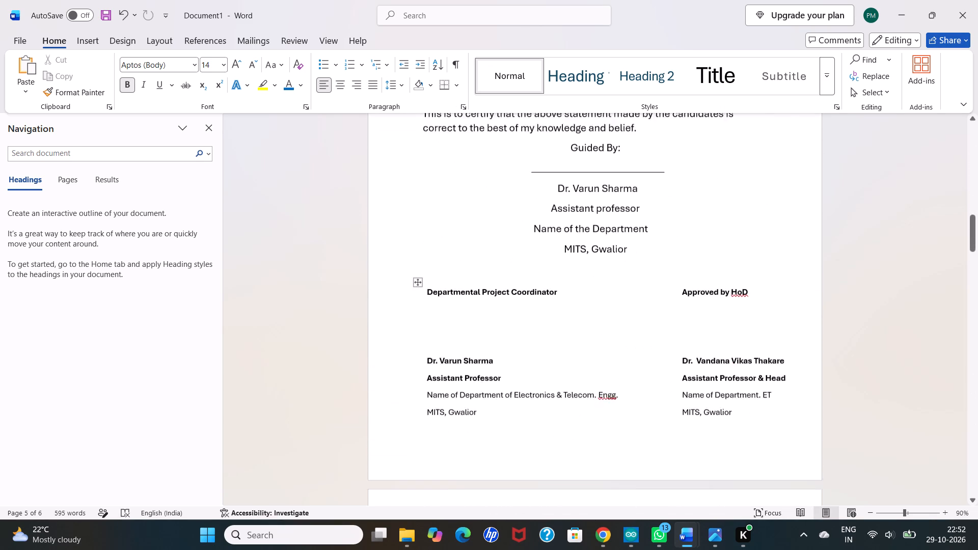
{"action": "scroll", "coordinate": [577, 338], "scroll_direction": "down", "scroll_amount": 17}
{"action": "scroll", "coordinate": [576, 339], "scroll_direction": "down", "scroll_amount": 19}
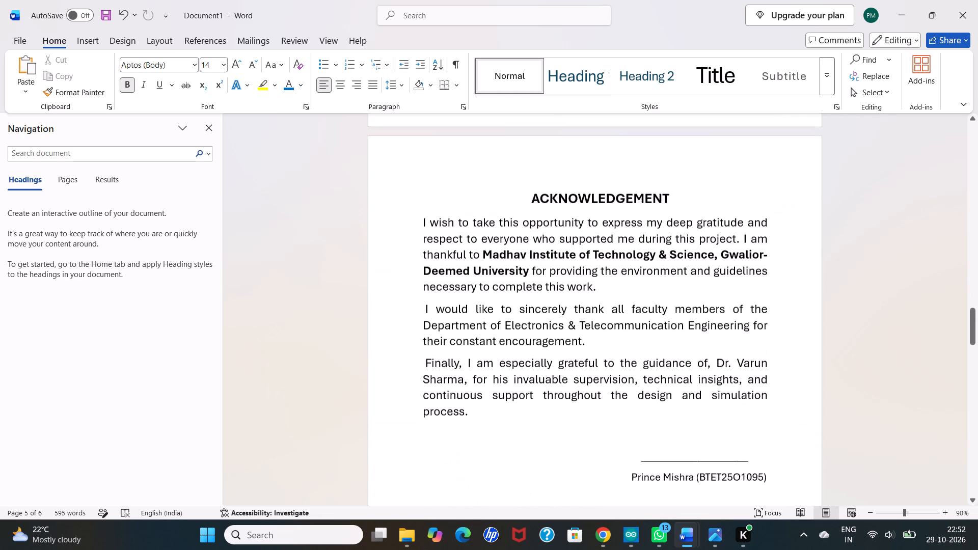
{"action": "scroll", "coordinate": [576, 339], "scroll_direction": "down", "scroll_amount": 19}
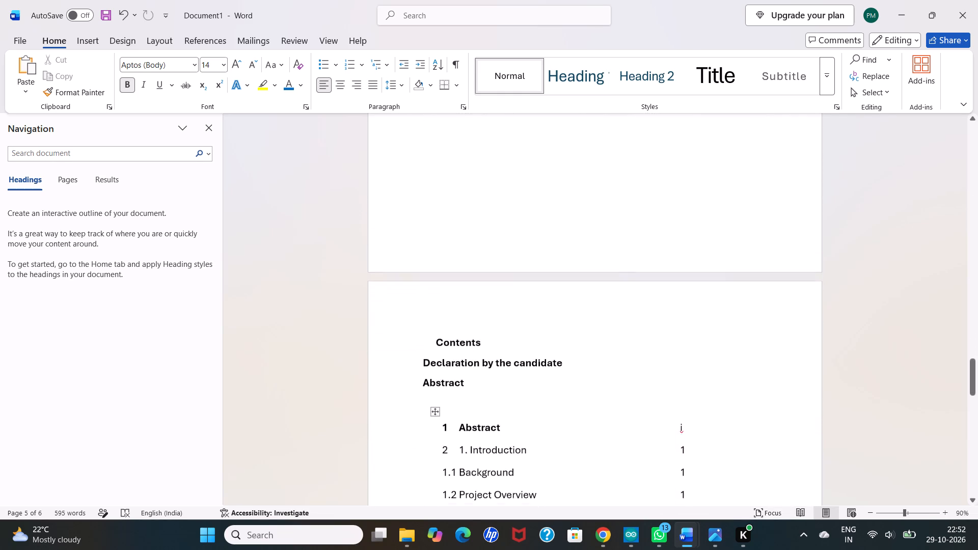
Delete the Contents heading, the declaration and abstract lines, and the whole contents table from Document1.
{"action": "scroll", "coordinate": [576, 340], "scroll_direction": "down", "scroll_amount": 8}
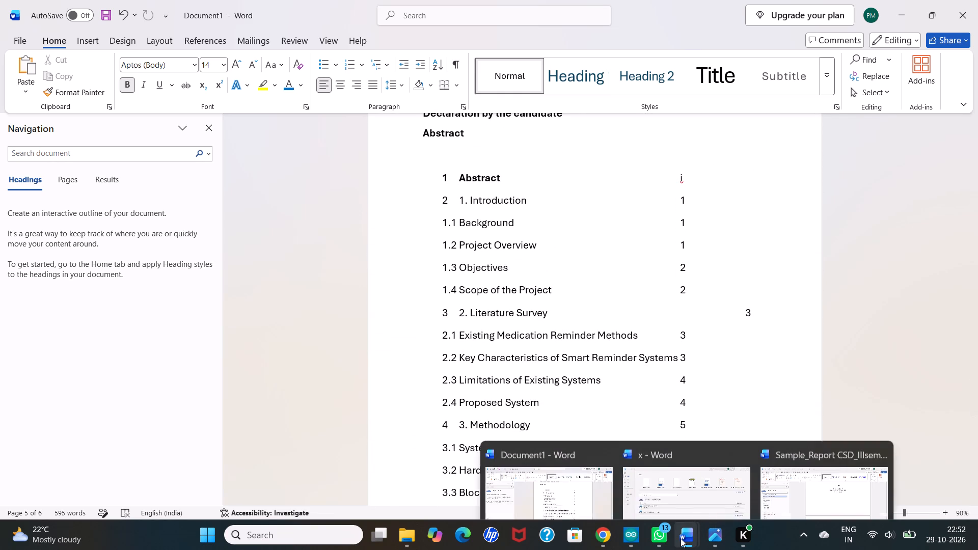
{"action": "scroll", "coordinate": [664, 434], "scroll_direction": "down", "scroll_amount": 1}
{"action": "scroll", "coordinate": [664, 395], "scroll_direction": "up", "scroll_amount": 8}
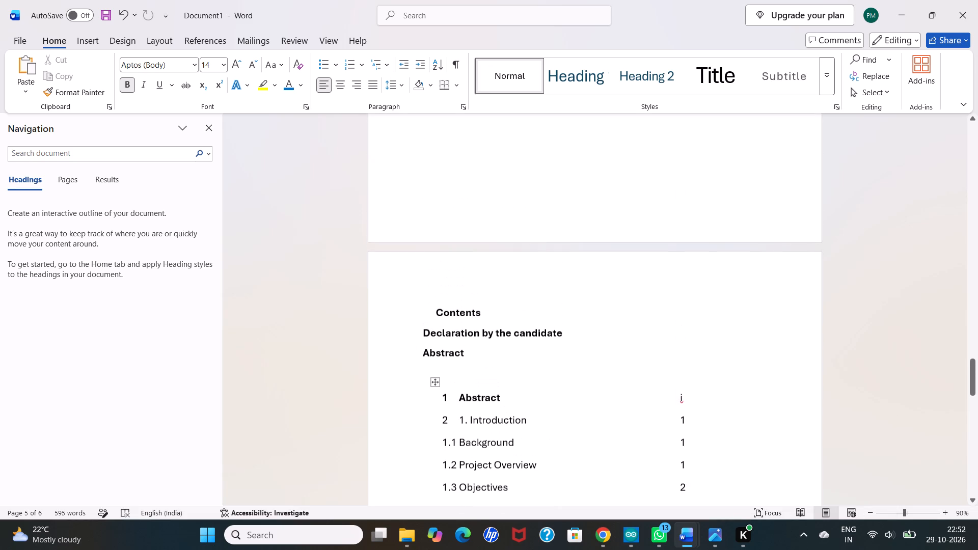
{"action": "left_click_drag", "start_coordinate": [435, 310], "coordinate": [738, 544]}
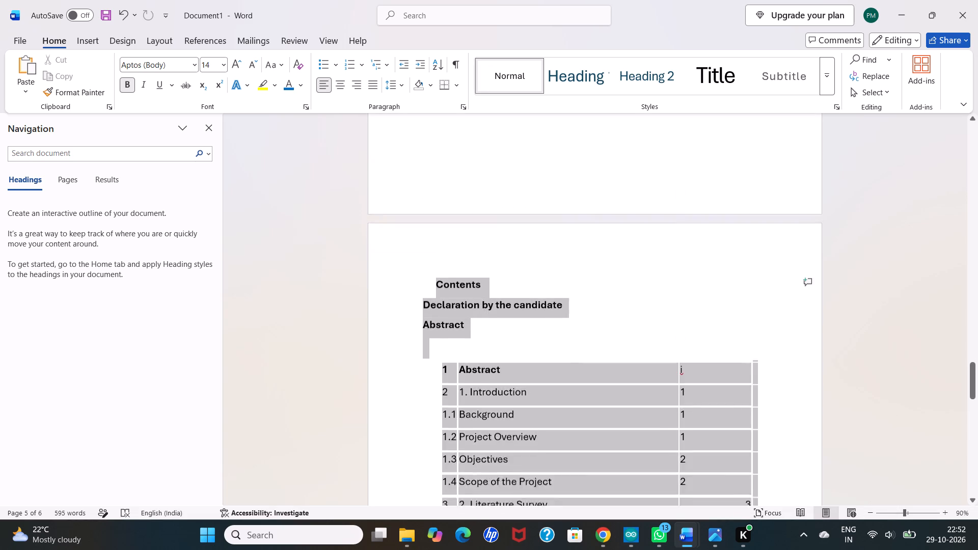
{"action": "left_click_drag", "start_coordinate": [738, 544], "coordinate": [746, 549]}
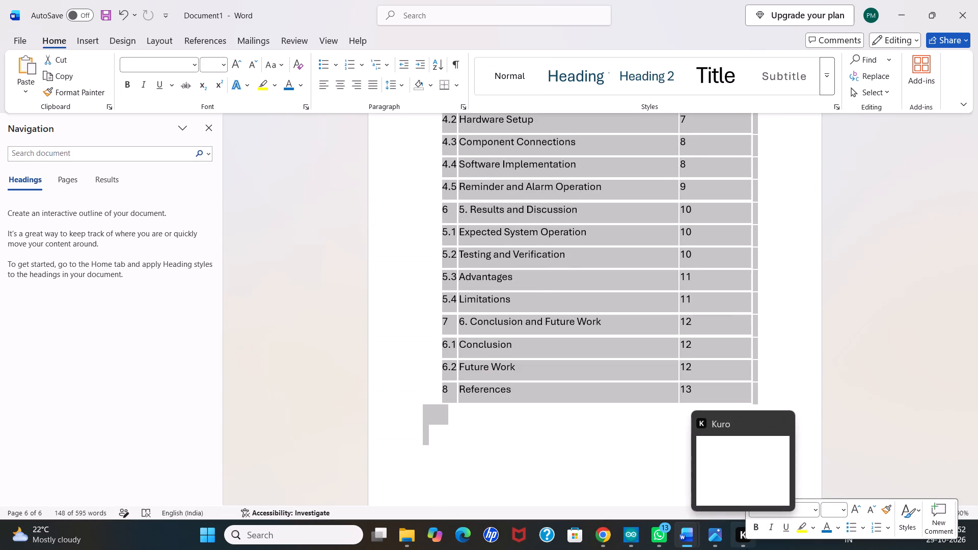
{"action": "key", "text": "BackSpace"}
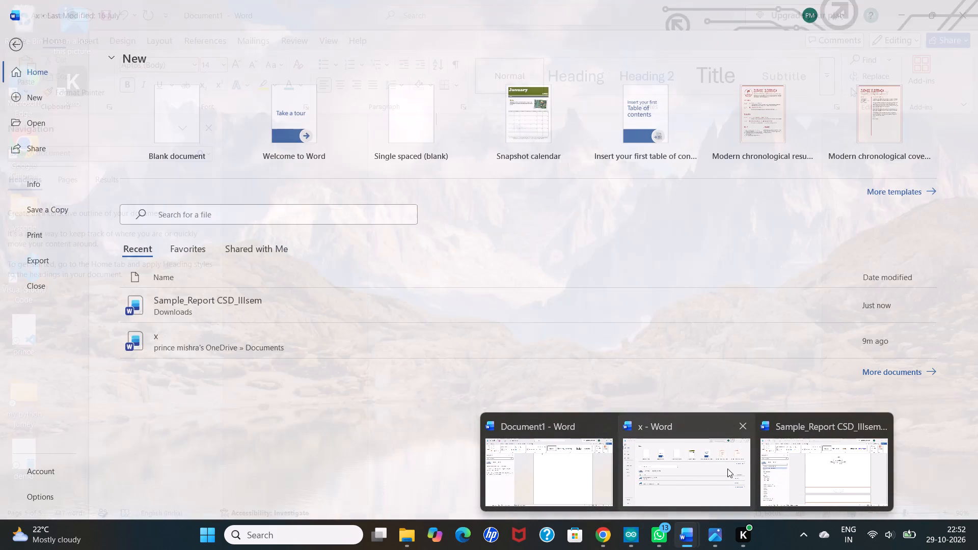
Switch to the Sample_Report CSD_IIIsem document and copy its Table of Contents, from the title through the MPRs (If Applicable) entry.
{"action": "left_click", "coordinate": [769, 464]}
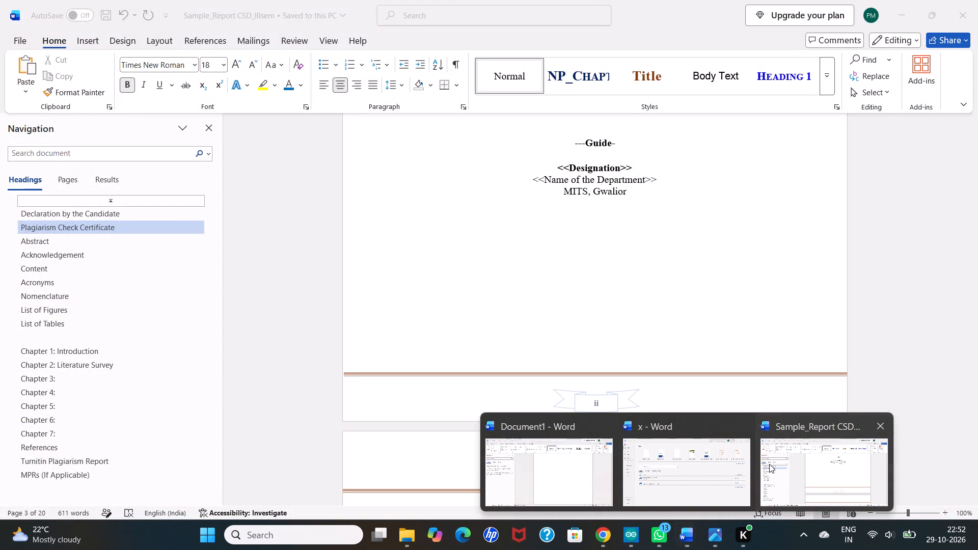
{"action": "scroll", "coordinate": [145, 160], "scroll_direction": "up", "scroll_amount": 4}
{"action": "scroll", "coordinate": [524, 287], "scroll_direction": "up", "scroll_amount": 2}
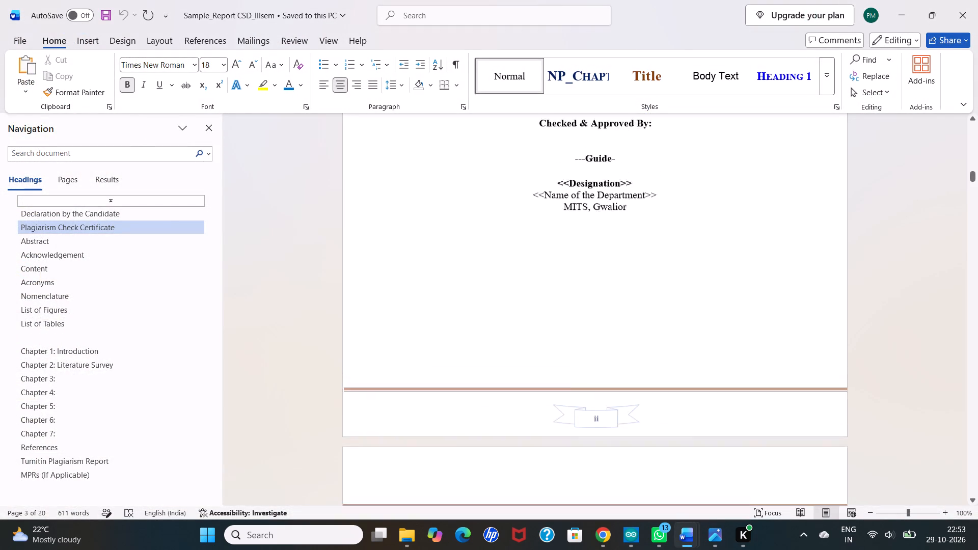
{"action": "scroll", "coordinate": [538, 290], "scroll_direction": "up", "scroll_amount": 20}
{"action": "scroll", "coordinate": [538, 290], "scroll_direction": "up", "scroll_amount": 7}
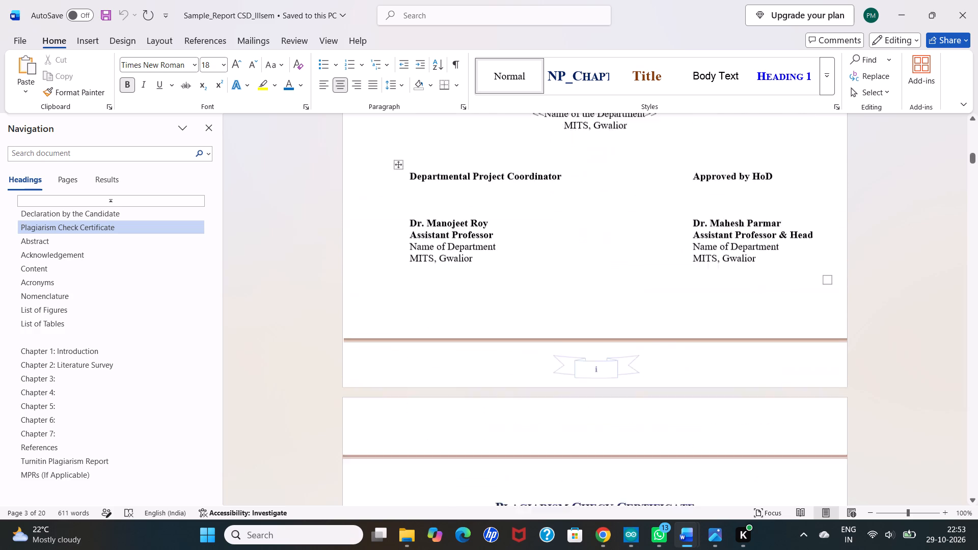
{"action": "scroll", "coordinate": [562, 287], "scroll_direction": "up", "scroll_amount": 7}
{"action": "scroll", "coordinate": [562, 287], "scroll_direction": "down", "scroll_amount": 19}
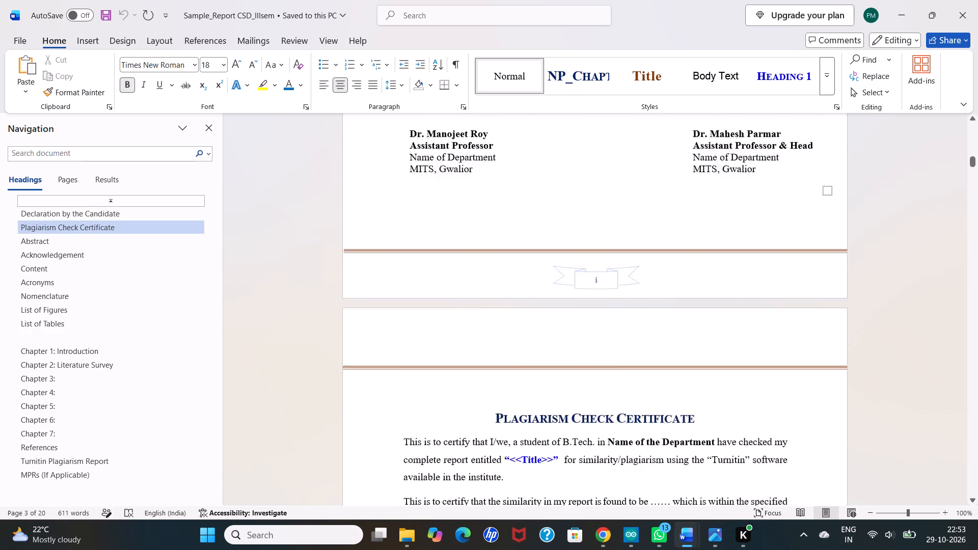
{"action": "scroll", "coordinate": [545, 336], "scroll_direction": "down", "scroll_amount": 20}
{"action": "scroll", "coordinate": [545, 336], "scroll_direction": "down", "scroll_amount": 17}
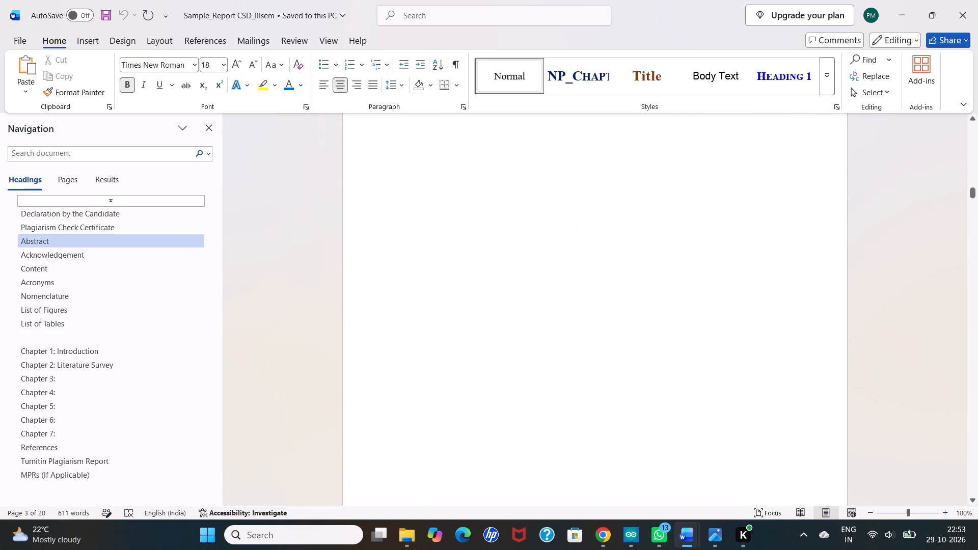
{"action": "scroll", "coordinate": [566, 327], "scroll_direction": "down", "scroll_amount": 20}
{"action": "scroll", "coordinate": [566, 327], "scroll_direction": "down", "scroll_amount": 17}
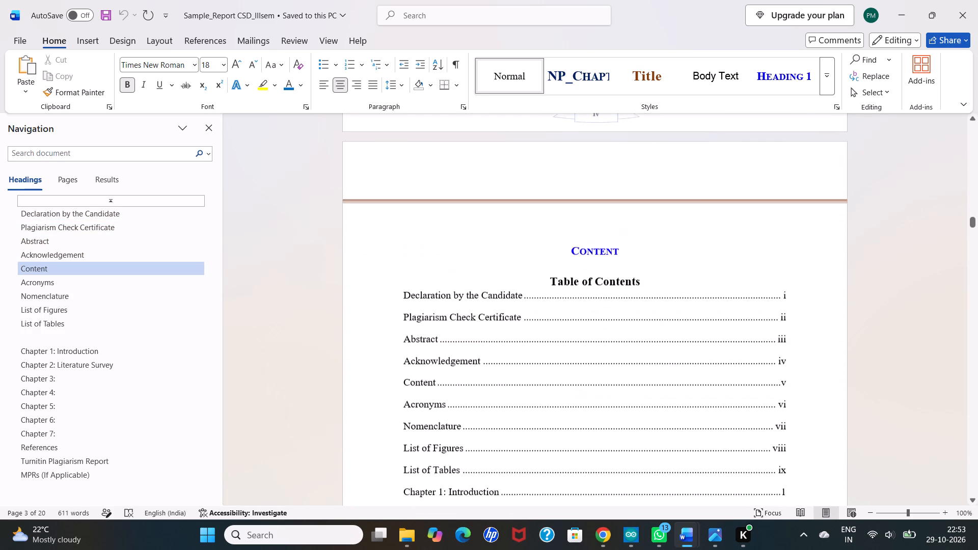
{"action": "scroll", "coordinate": [555, 343], "scroll_direction": "down", "scroll_amount": 4}
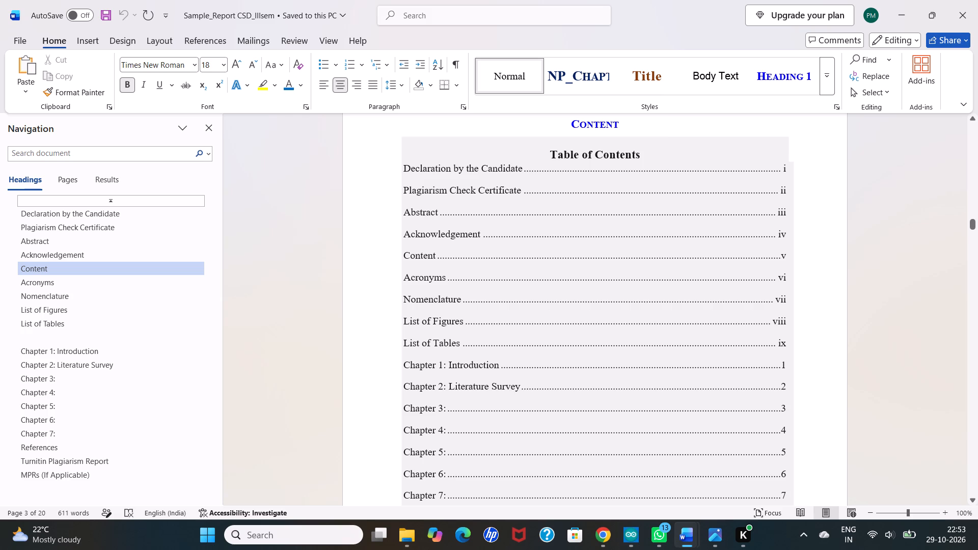
{"action": "left_click", "coordinate": [495, 160]}
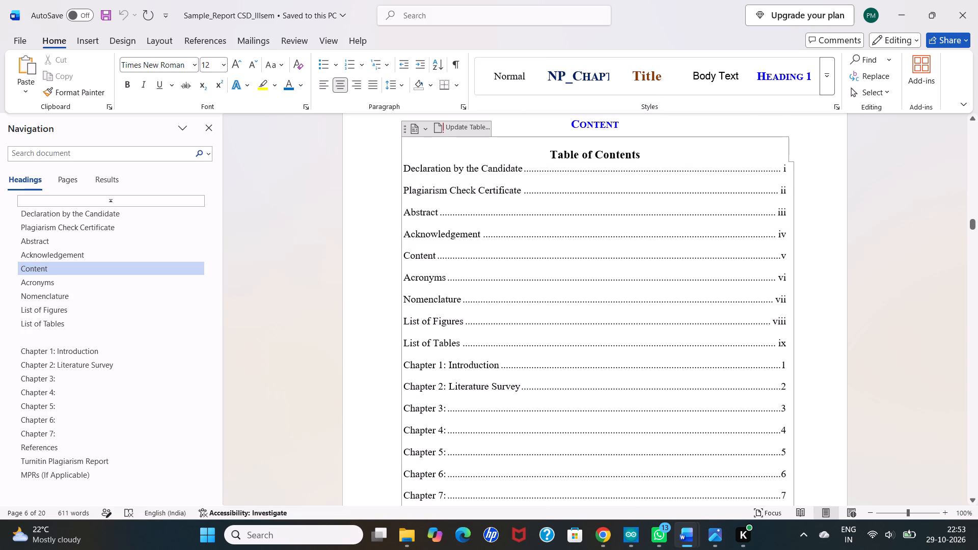
{"action": "left_click_drag", "start_coordinate": [551, 153], "coordinate": [754, 374]}
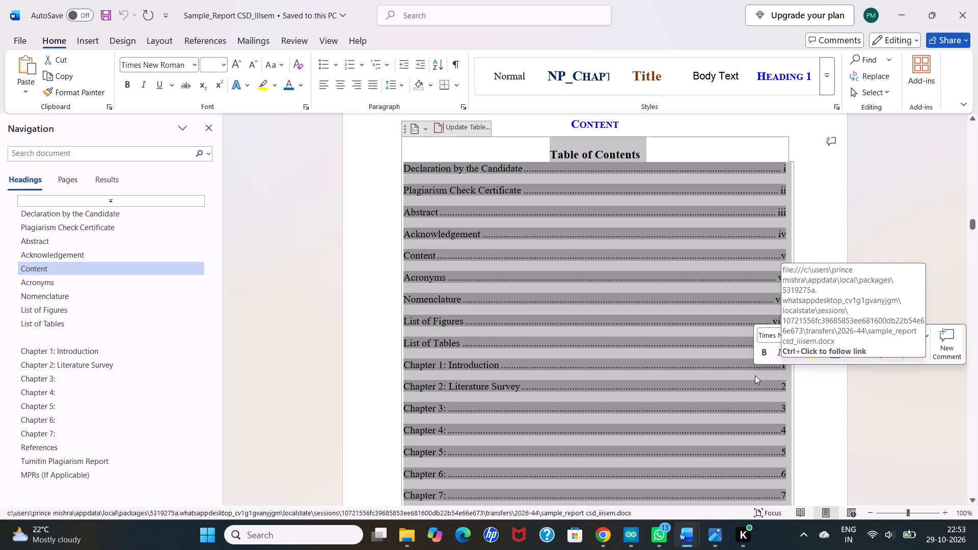
{"action": "scroll", "coordinate": [755, 375], "scroll_direction": "down", "scroll_amount": 8}
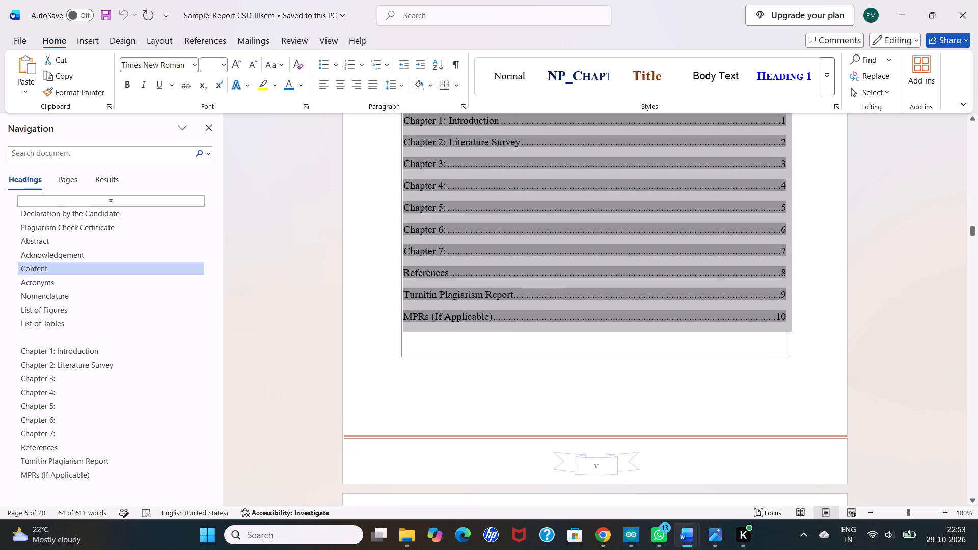
{"action": "key", "text": "ctrl+c"}
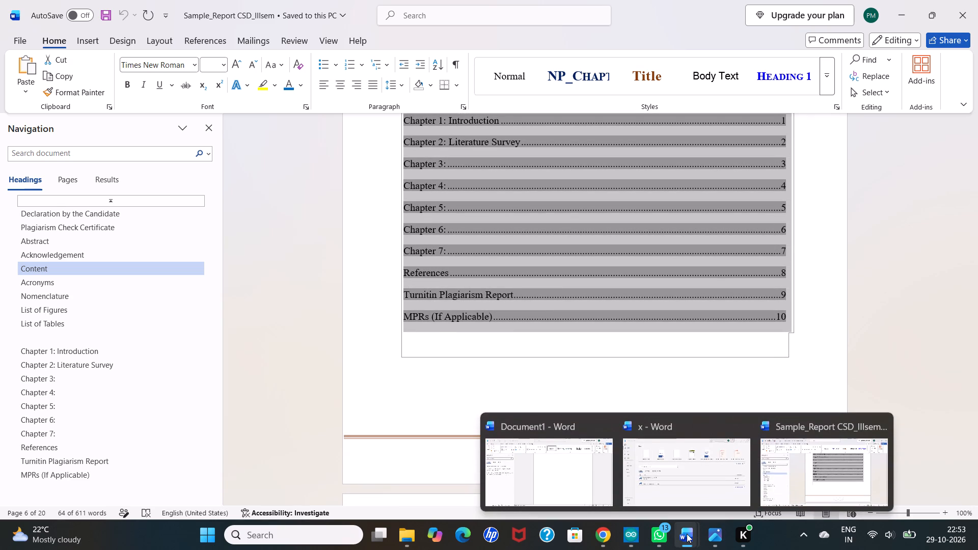
Switch back to Document1 and paste the copied Table of Contents onto the emptied last page.
{"action": "left_click", "coordinate": [585, 482]}
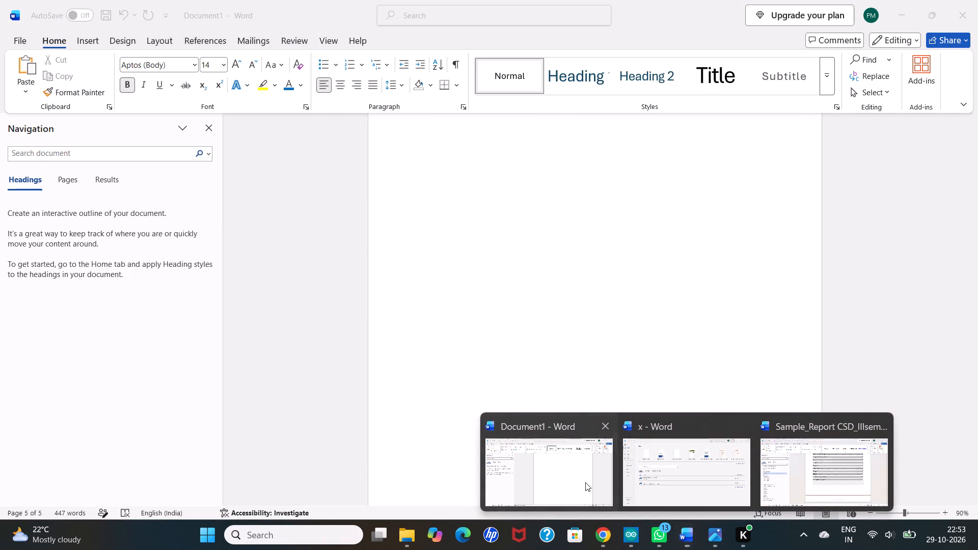
{"action": "scroll", "coordinate": [578, 406], "scroll_direction": "up", "scroll_amount": 18}
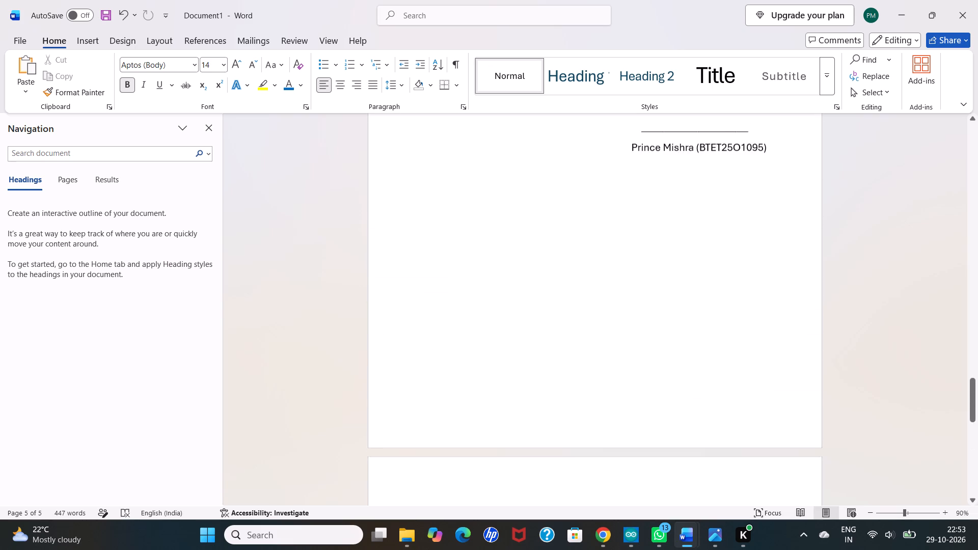
{"action": "scroll", "coordinate": [578, 406], "scroll_direction": "up", "scroll_amount": 4}
{"action": "scroll", "coordinate": [578, 405], "scroll_direction": "down", "scroll_amount": 13}
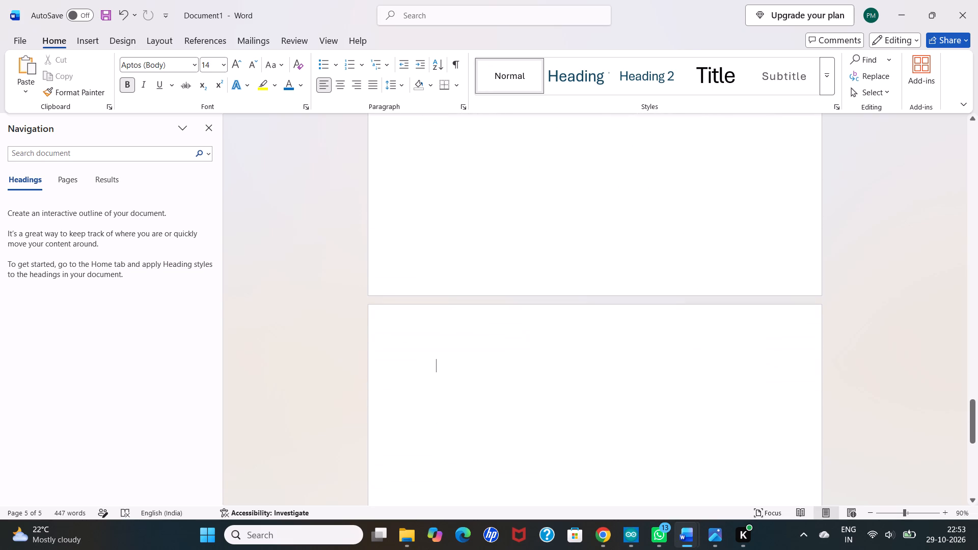
{"action": "key", "text": "ctrl+v"}
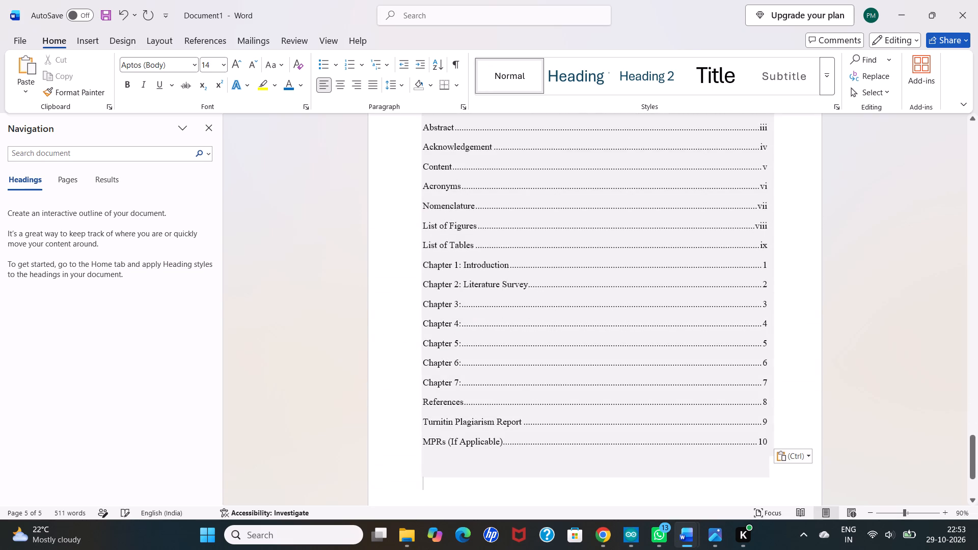
Look over the pasted Table of Contents in Document1, from its title to the last entry.
{"action": "scroll", "coordinate": [577, 410], "scroll_direction": "up", "scroll_amount": 2}
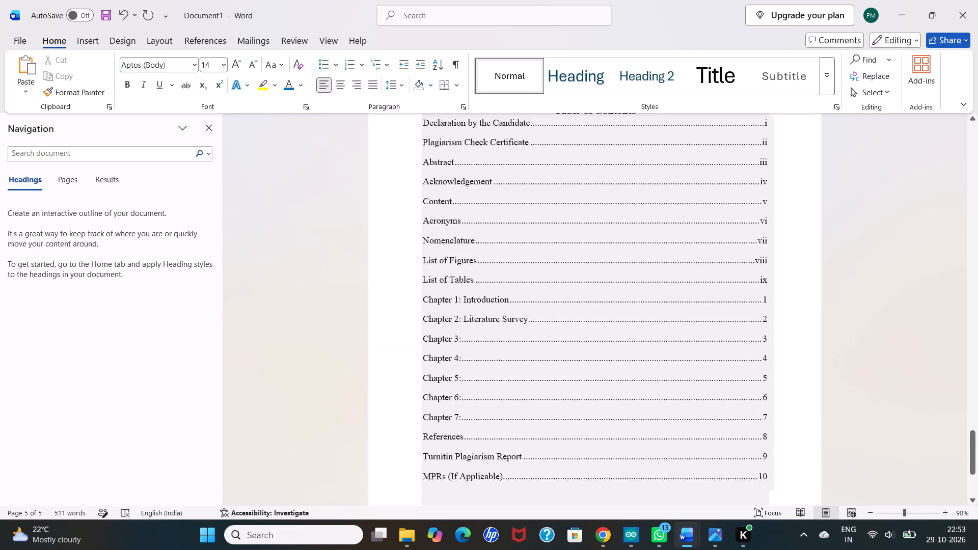
{"action": "scroll", "coordinate": [577, 410], "scroll_direction": "up", "scroll_amount": 5}
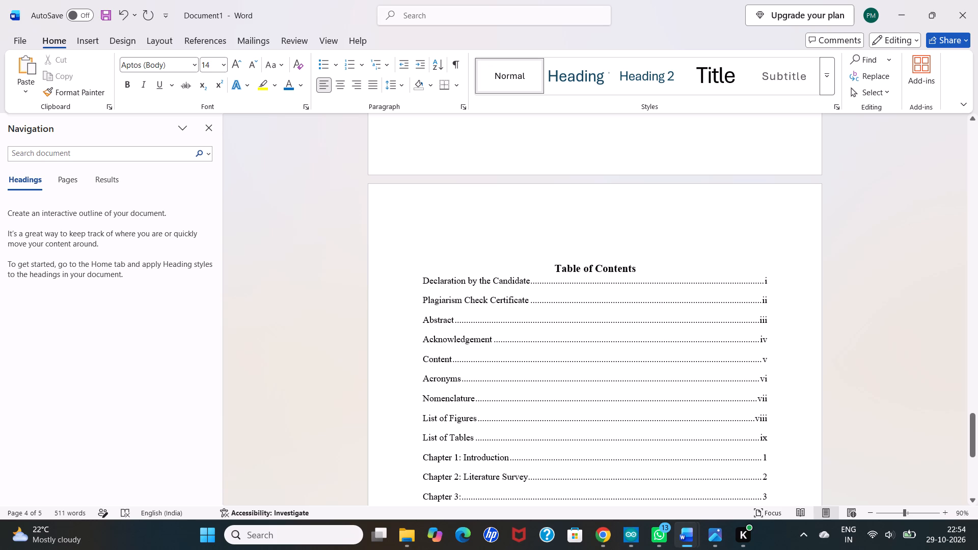
{"action": "left_click", "coordinate": [507, 202]}
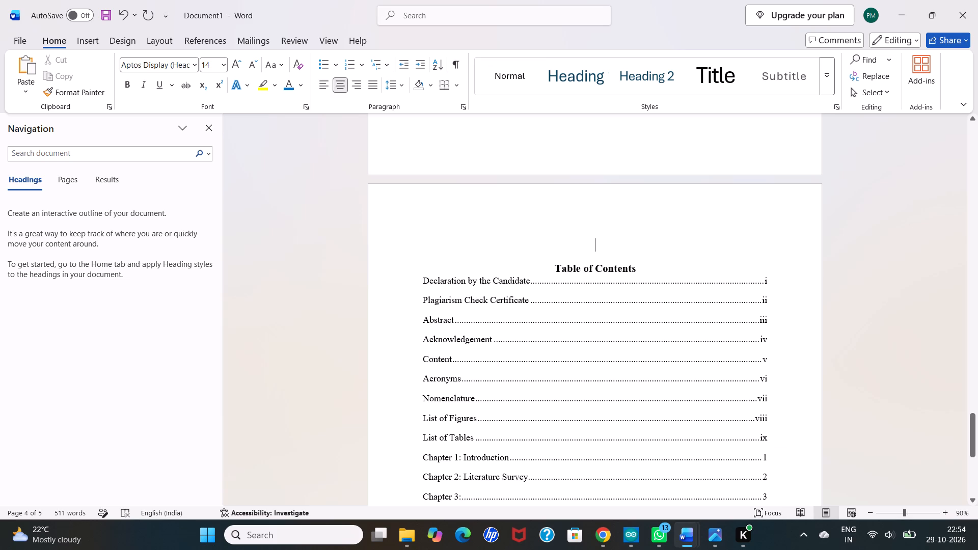
{"action": "scroll", "coordinate": [531, 274], "scroll_direction": "down", "scroll_amount": 3}
{"action": "scroll", "coordinate": [553, 313], "scroll_direction": "down", "scroll_amount": 1}
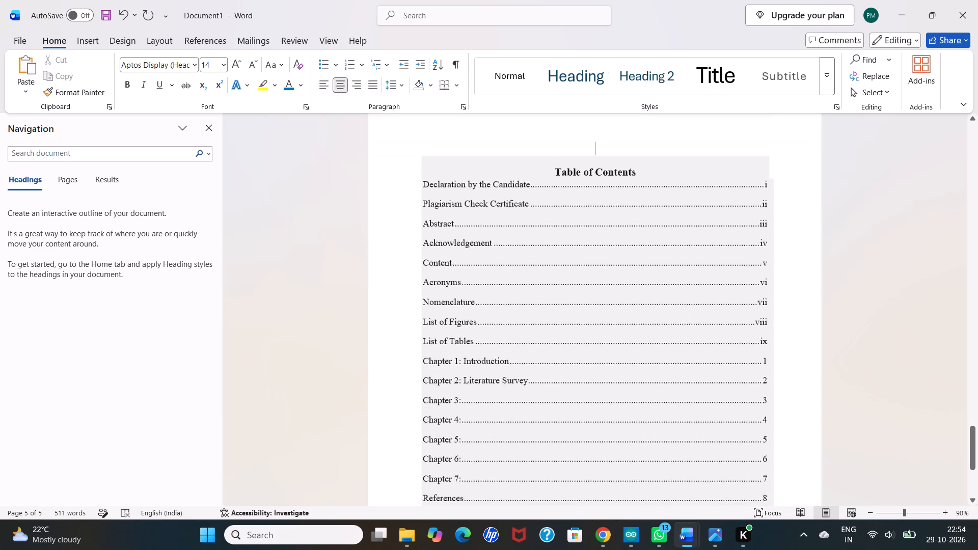
{"action": "scroll", "coordinate": [553, 315], "scroll_direction": "down", "scroll_amount": 11}
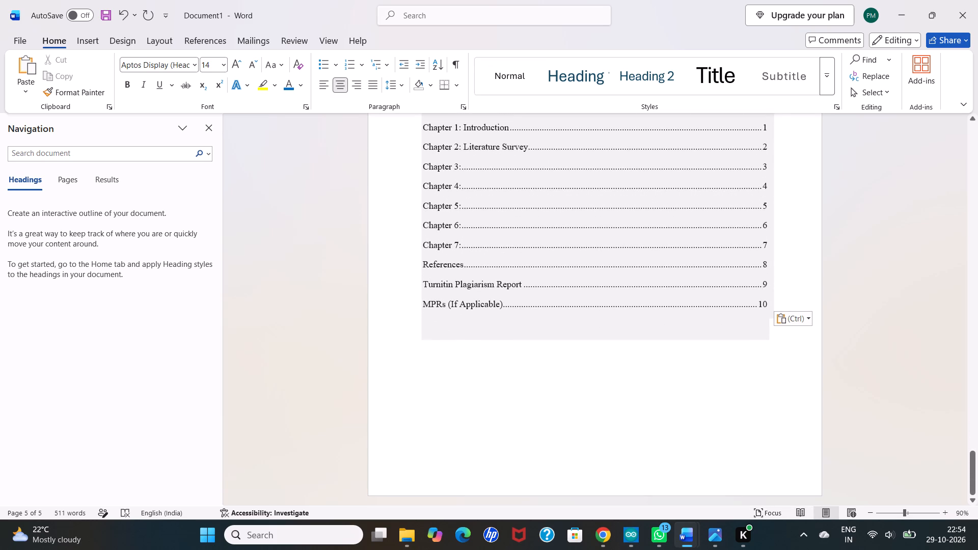
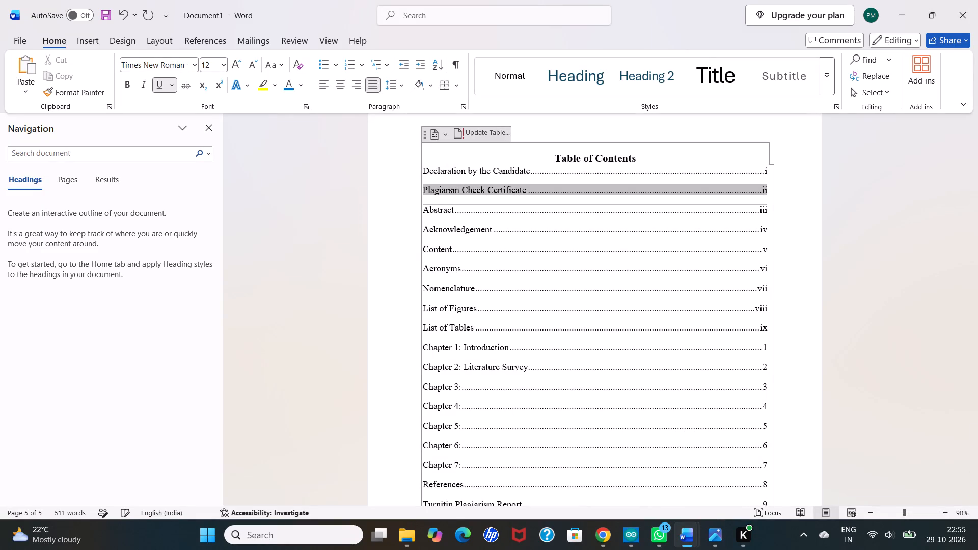
{"action": "left_click_drag", "start_coordinate": [557, 159], "coordinate": [557, 158]}
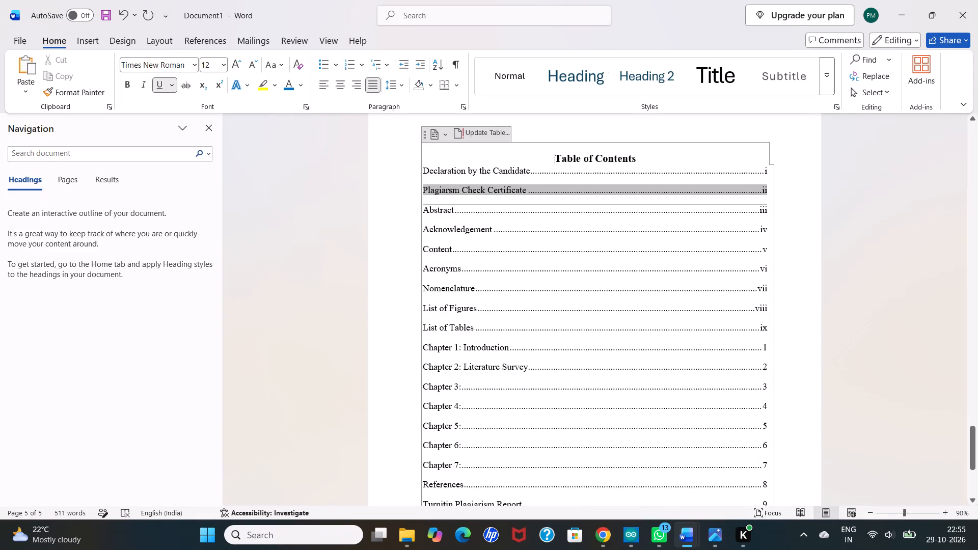
{"action": "left_click_drag", "start_coordinate": [557, 158], "coordinate": [709, 298]}
{"action": "key", "text": "BackSpace"}
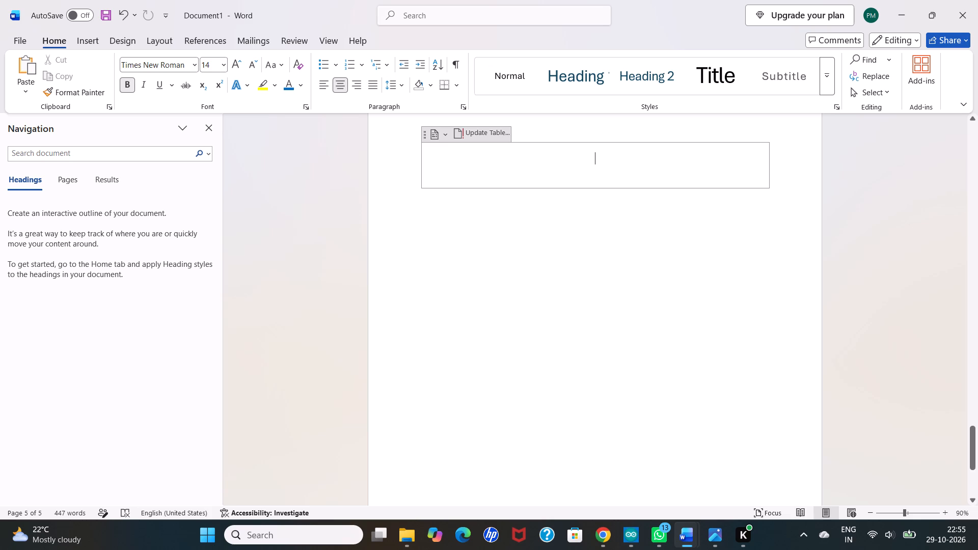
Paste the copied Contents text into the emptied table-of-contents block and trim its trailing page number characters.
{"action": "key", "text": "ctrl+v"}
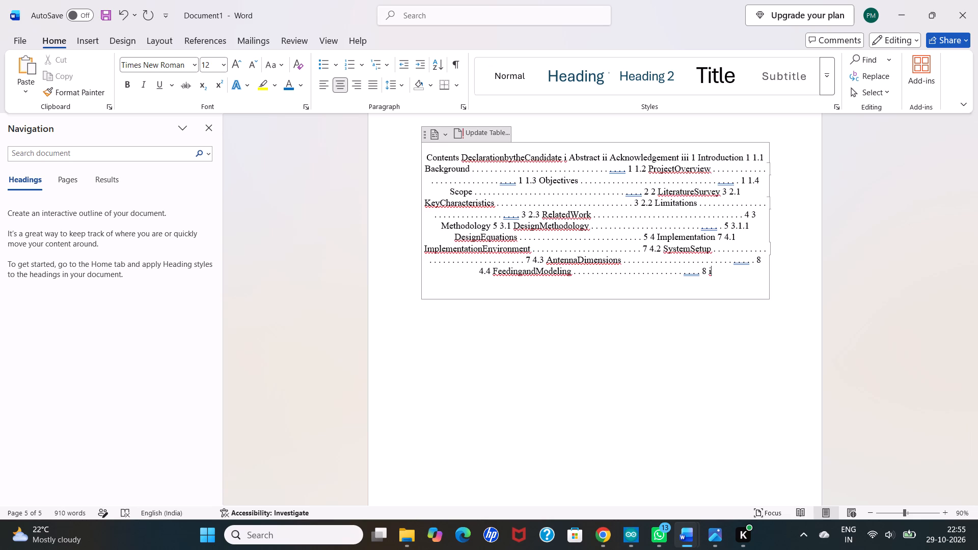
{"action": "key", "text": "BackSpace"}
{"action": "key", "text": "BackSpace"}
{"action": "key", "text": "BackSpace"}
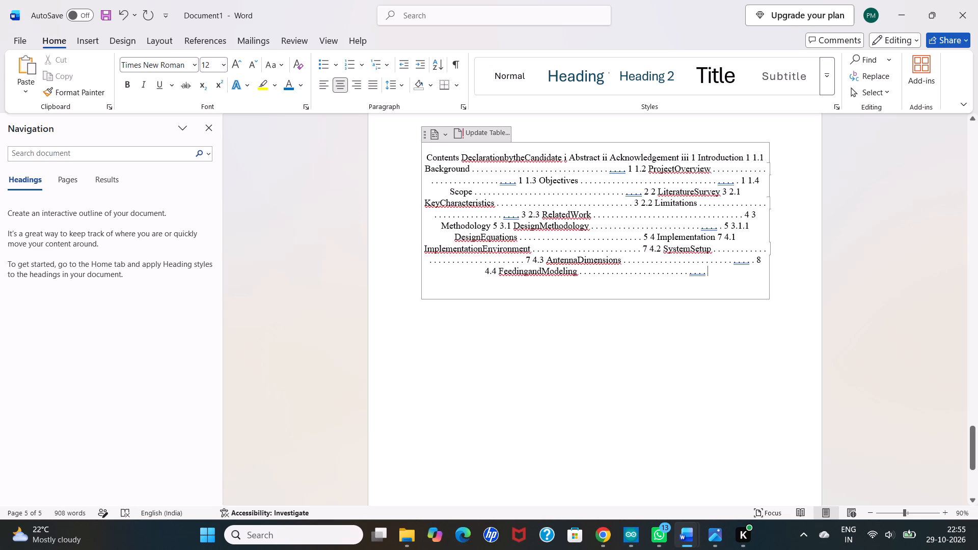
Clear the pasted text along with its table-of-contents block, and paste the copied Contents text onto the page as body text.
{"action": "left_click_drag", "start_coordinate": [422, 154], "coordinate": [880, 317]}
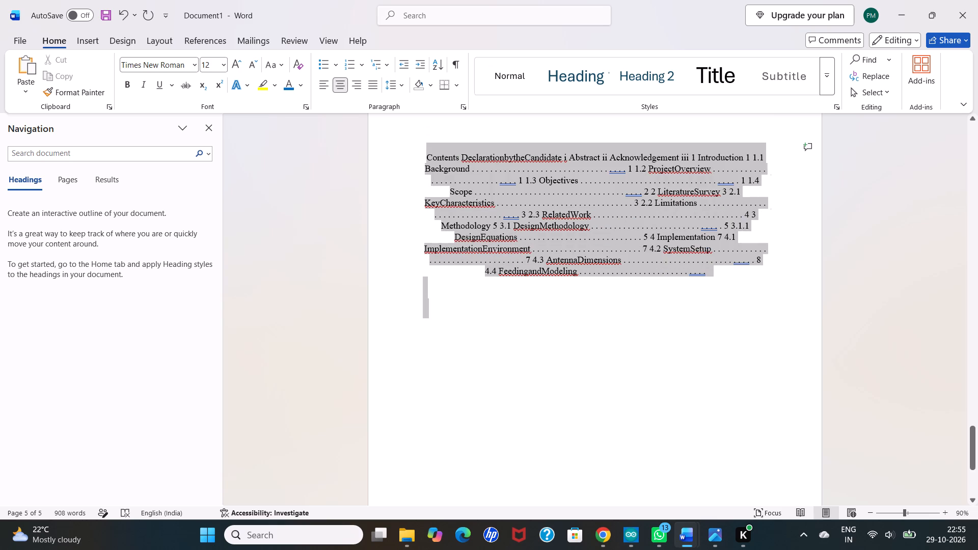
{"action": "left_click_drag", "start_coordinate": [880, 317], "coordinate": [883, 319]}
{"action": "key", "text": "BackSpace"}
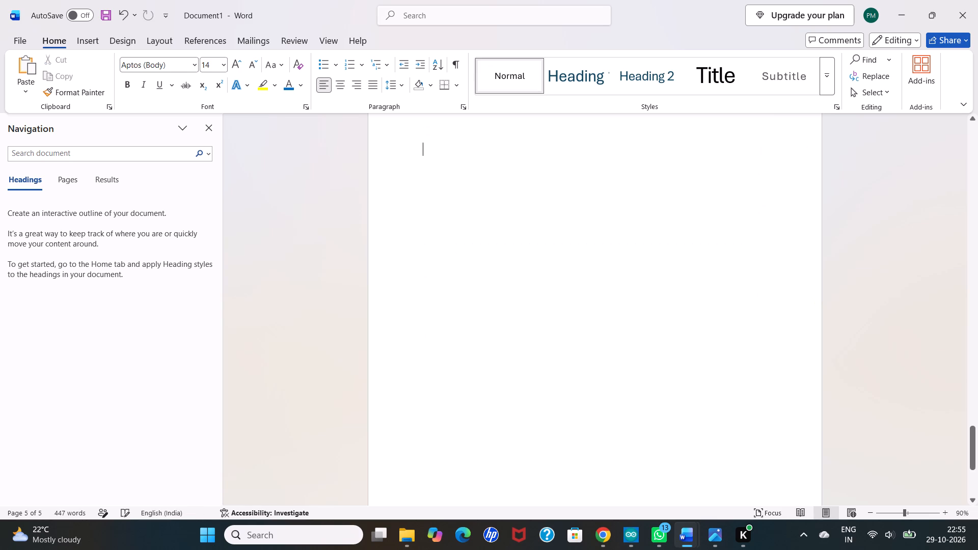
{"action": "key", "text": "ctrl+v"}
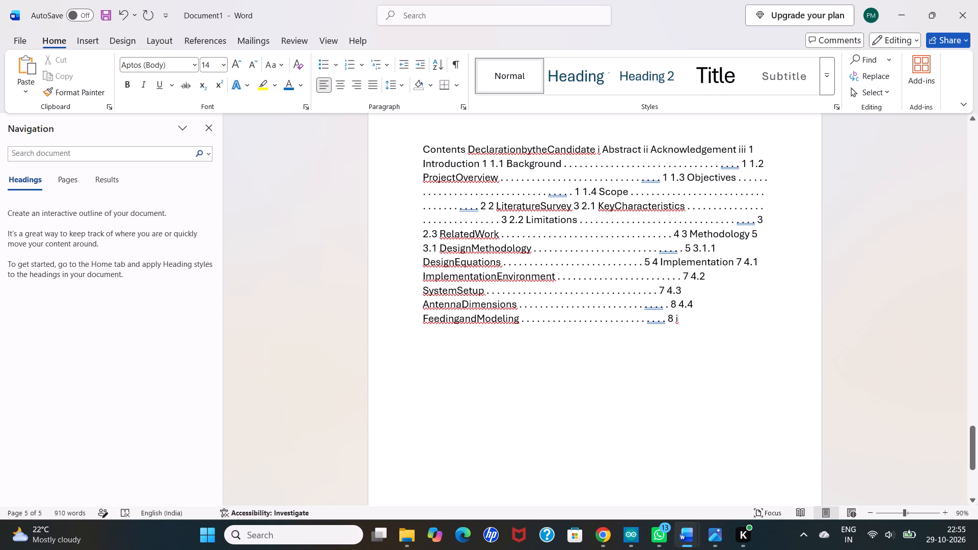
Break the pasted text so Contents, DeclarationbytheCandidate i, Abstract ii and Acknowledgement iii each sit on their own line.
{"action": "left_click", "coordinate": [467, 147]}
{"action": "key", "text": "Return"}
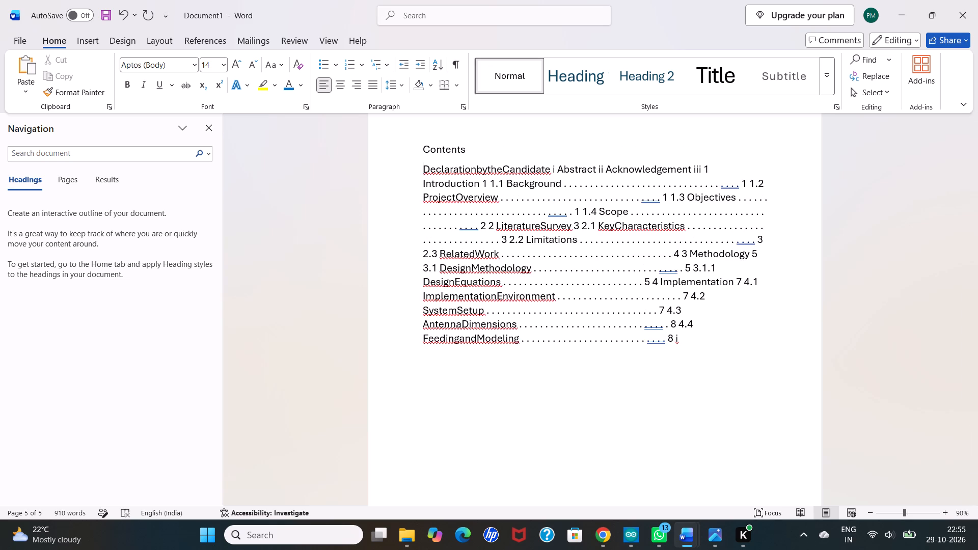
{"action": "left_click", "coordinate": [557, 167]}
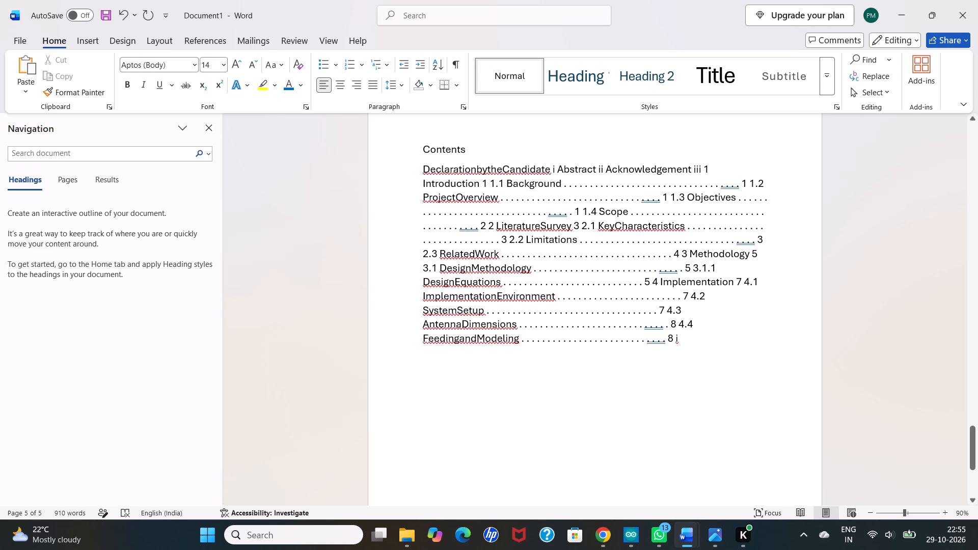
{"action": "key", "text": "Return"}
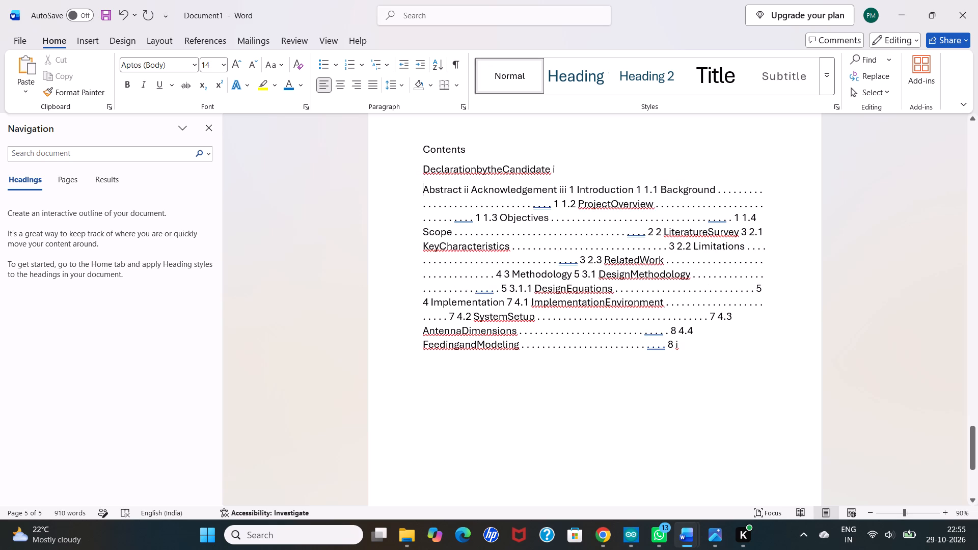
{"action": "left_click", "coordinate": [471, 187]}
{"action": "key", "text": "Return"}
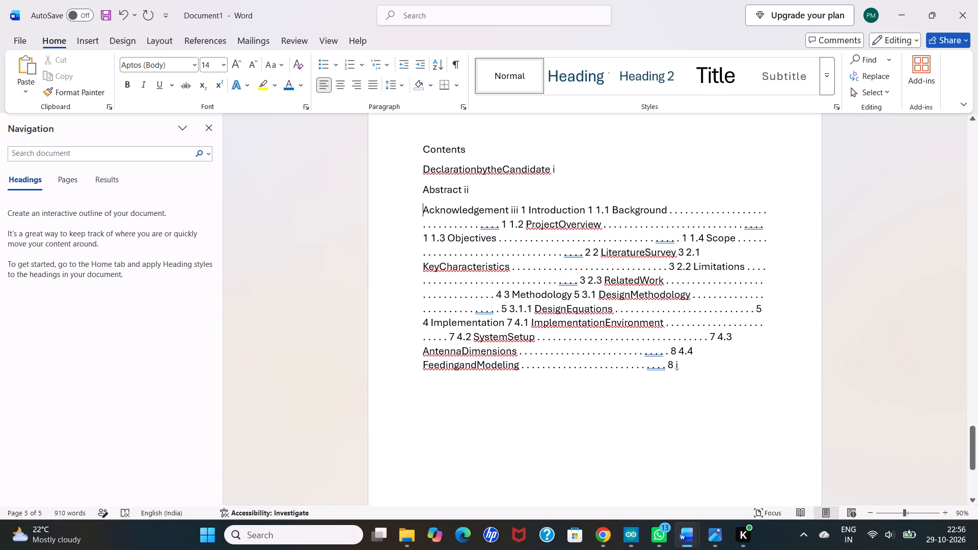
{"action": "left_click", "coordinate": [520, 209]}
{"action": "key", "text": "Return"}
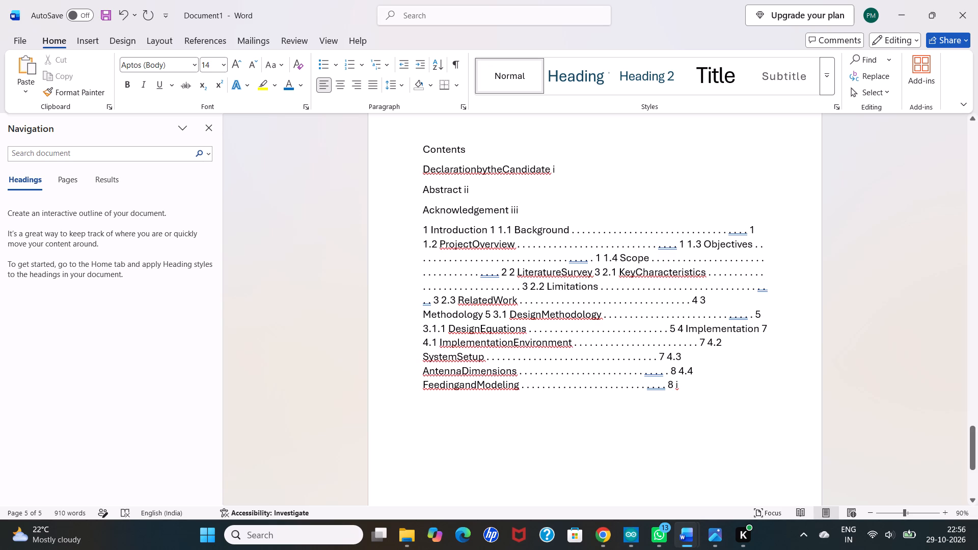
Put 1 Introduction 1 and its entries 1.1 Background, 1.2 ProjectOverview, 1.3 Objectives and 1.4 Scope on separate lines with their page numbers.
{"action": "left_click", "coordinate": [488, 229]}
{"action": "key", "text": "Return"}
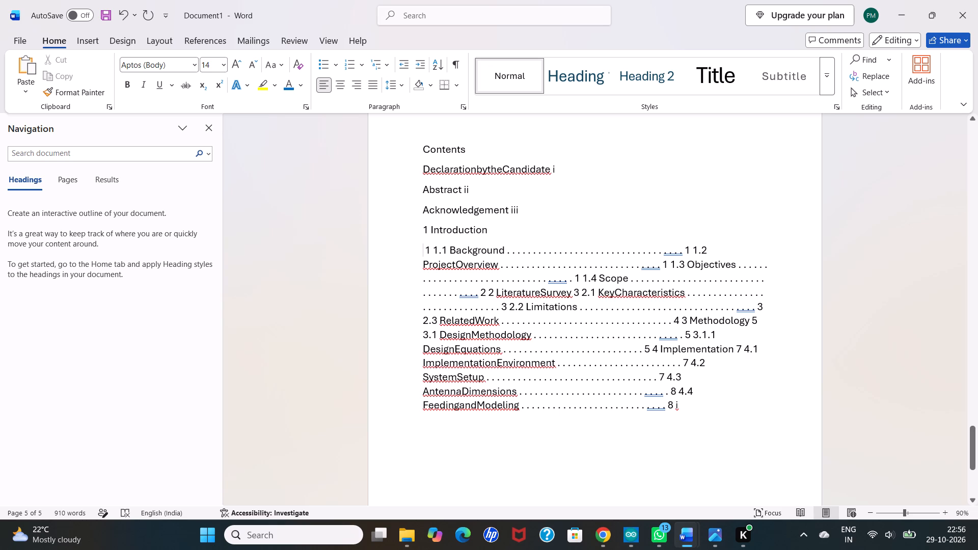
{"action": "key", "text": "BackSpace"}
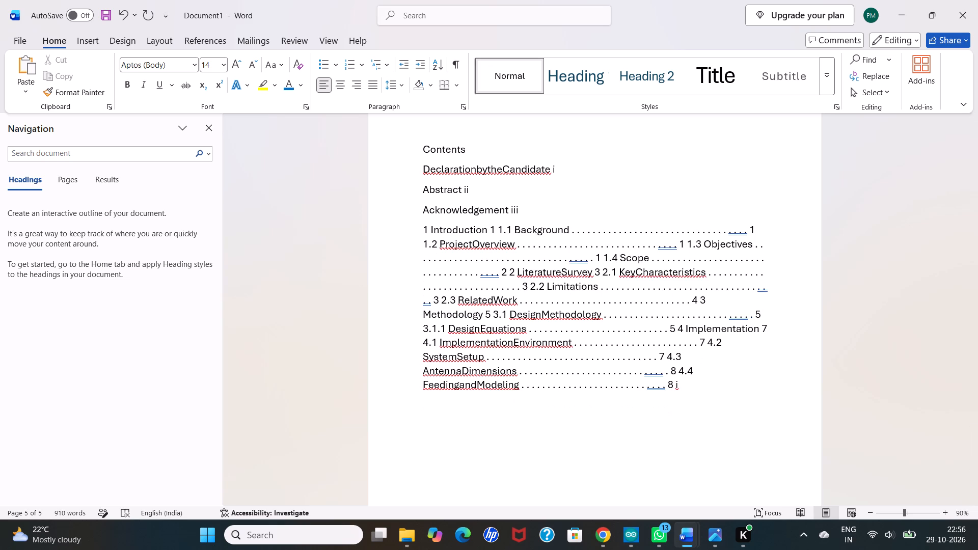
{"action": "left_click", "coordinate": [498, 231]}
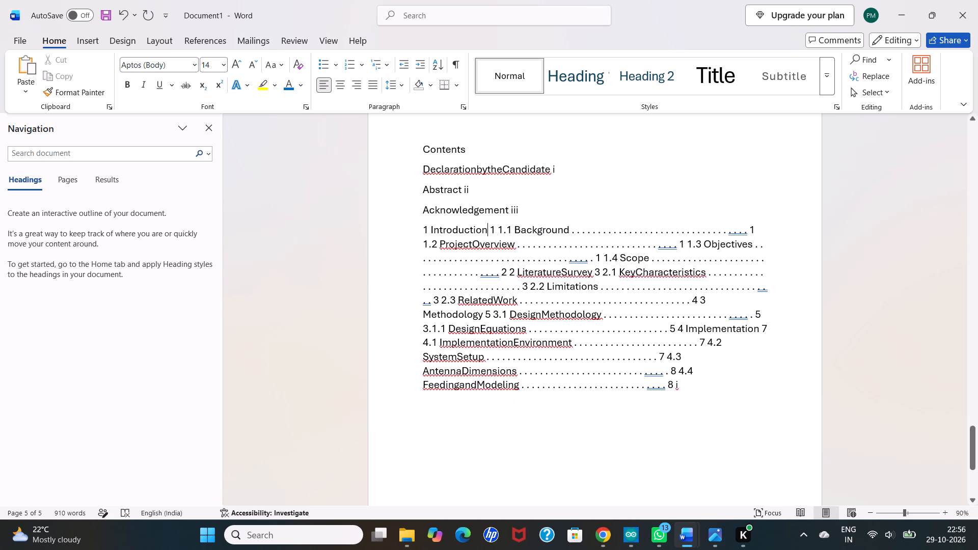
{"action": "key", "text": "Return"}
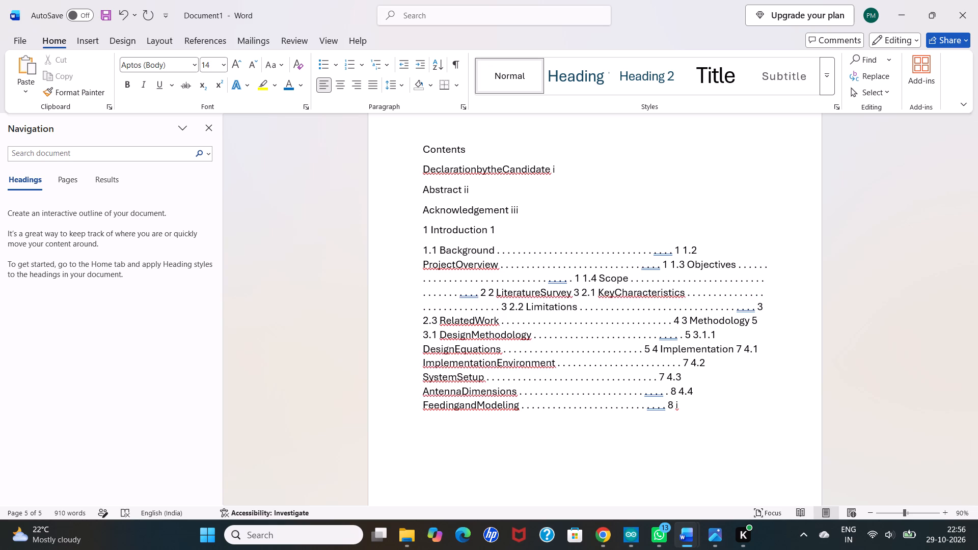
{"action": "left_click", "coordinate": [683, 252]}
{"action": "key", "text": "Return"}
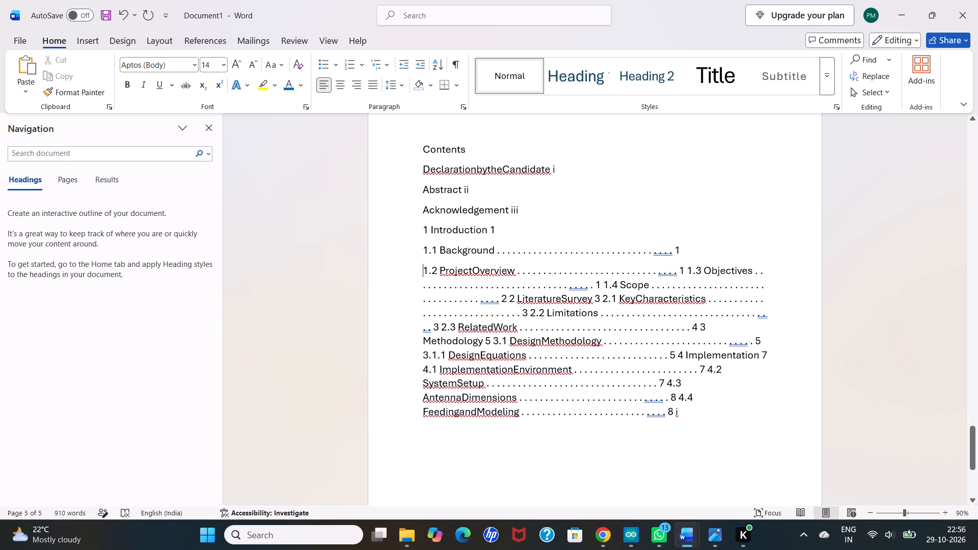
{"action": "left_click", "coordinate": [689, 271]}
{"action": "key", "text": "Return"}
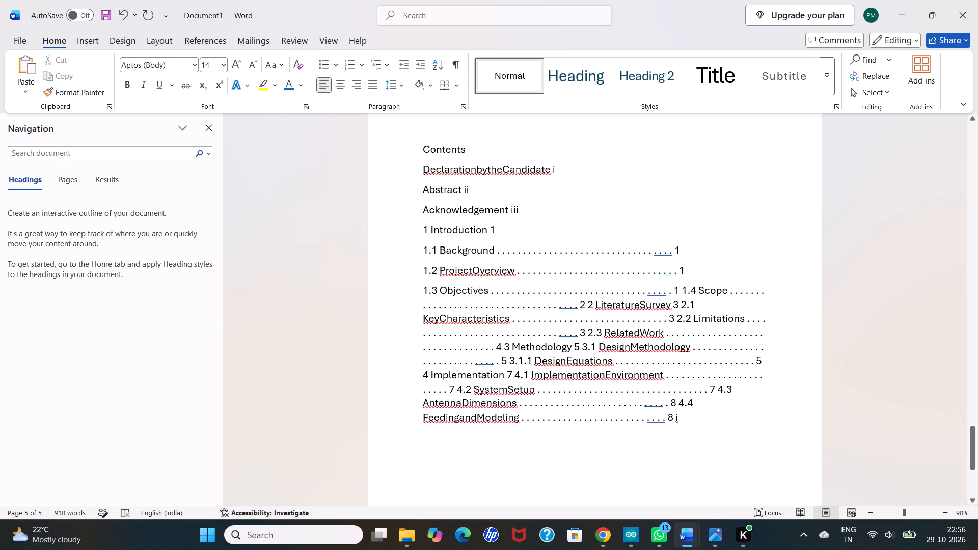
{"action": "left_click", "coordinate": [682, 292]}
{"action": "key", "text": "Return"}
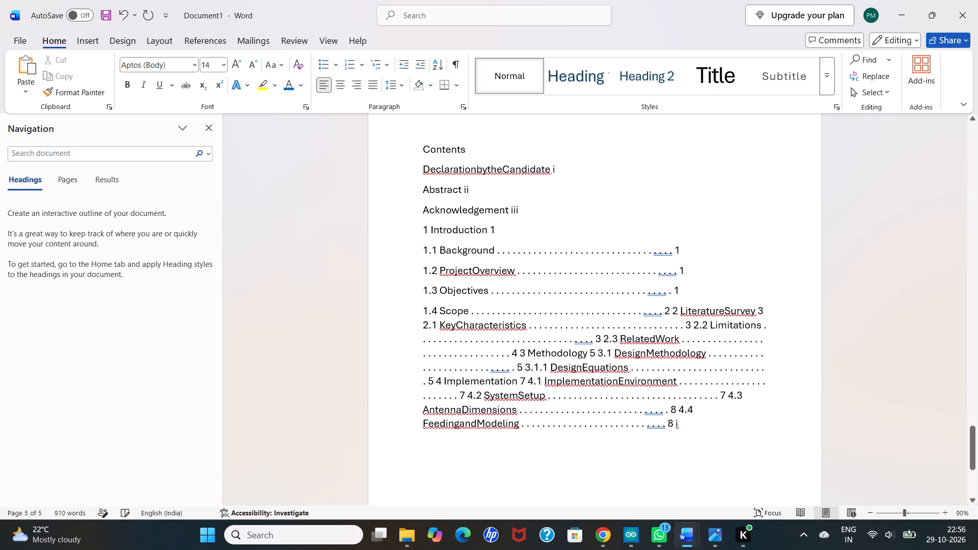
{"action": "left_click", "coordinate": [669, 309]}
{"action": "key", "text": "Return"}
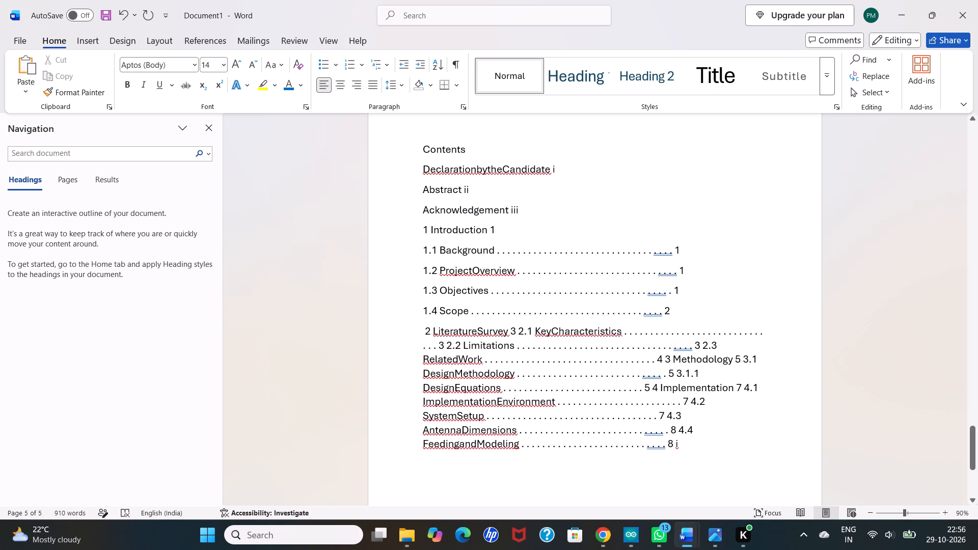
Put 2 LiteratureSurvey 3 and its entries 2.1 KeyCharacteristics, 2.2 Limitations and 2.3 RelatedWork on separate lines with their page numbers.
{"action": "left_click", "coordinate": [509, 331]}
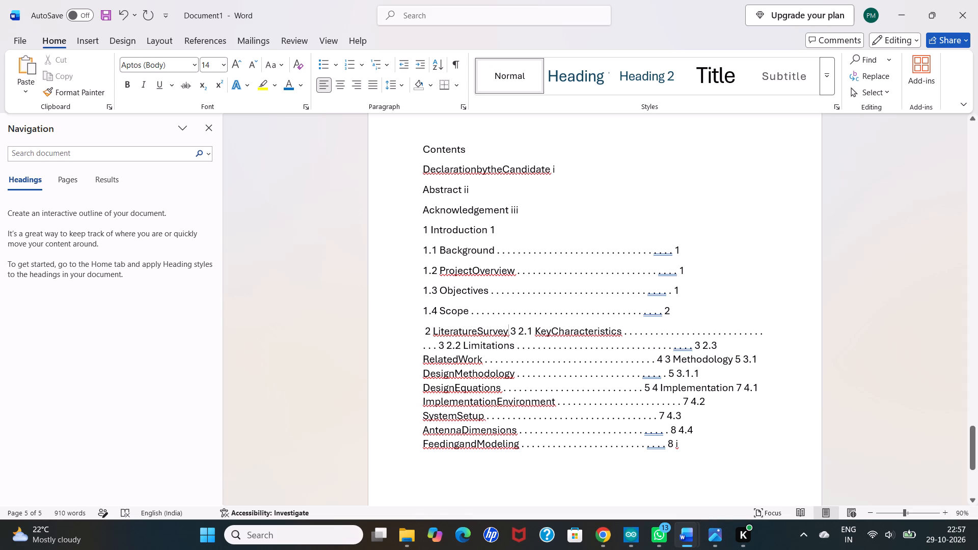
{"action": "left_click", "coordinate": [515, 328]}
{"action": "key", "text": "Return"}
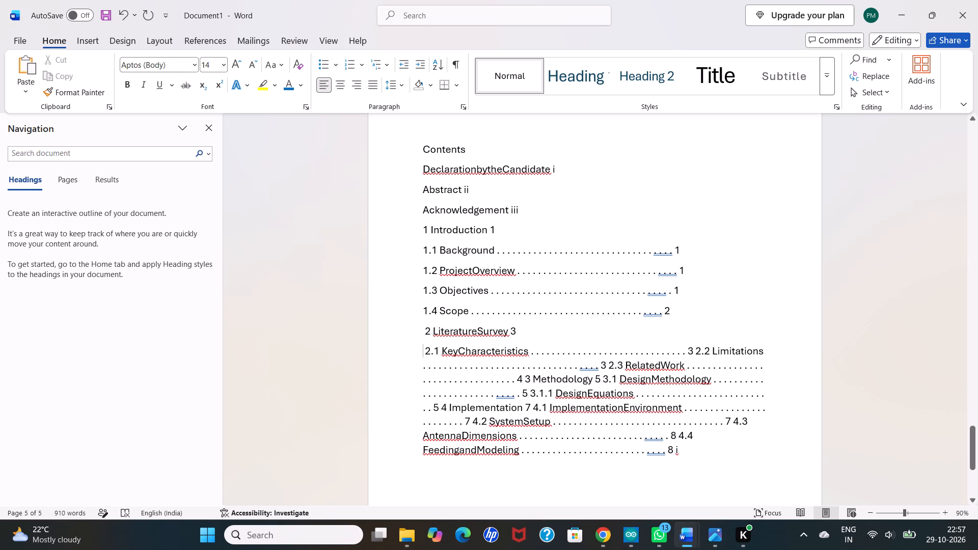
{"action": "left_click", "coordinate": [695, 351]}
{"action": "key", "text": "Return"}
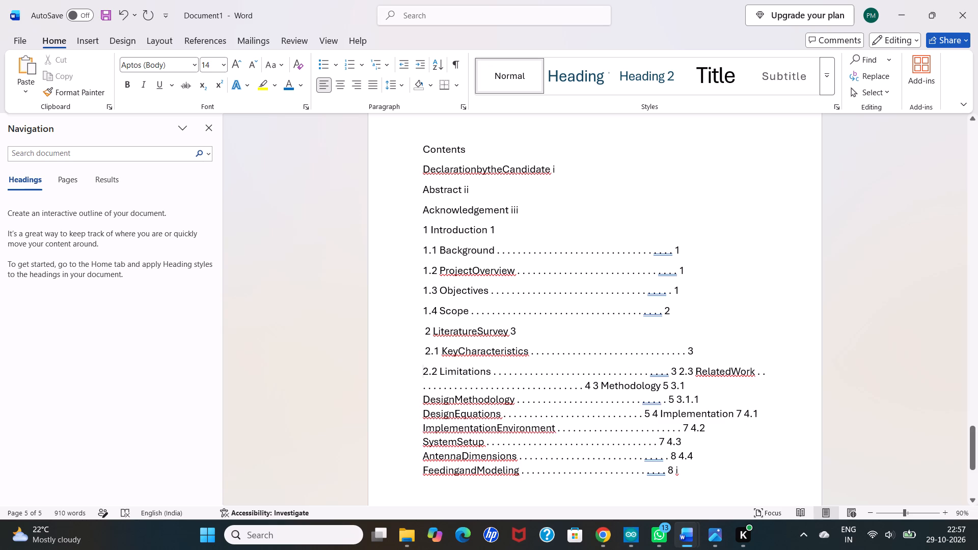
{"action": "left_click", "coordinate": [678, 371]}
{"action": "key", "text": "Return"}
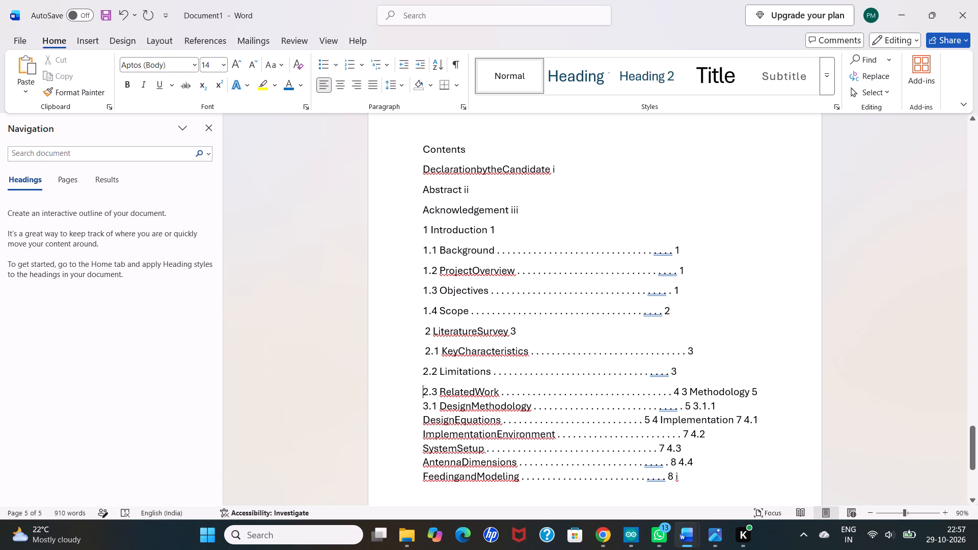
{"action": "scroll", "coordinate": [682, 394], "scroll_direction": "down", "scroll_amount": 1}
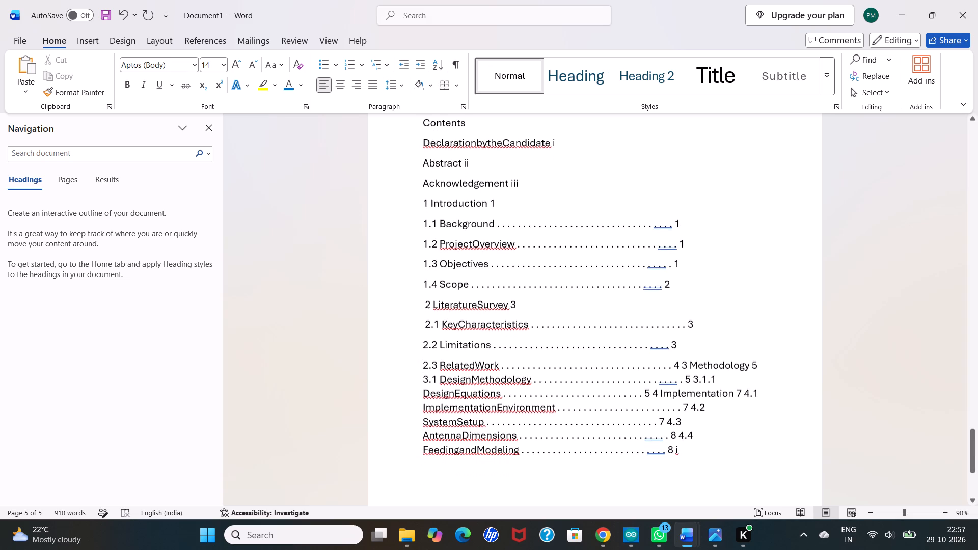
{"action": "scroll", "coordinate": [682, 394], "scroll_direction": "down", "scroll_amount": 4}
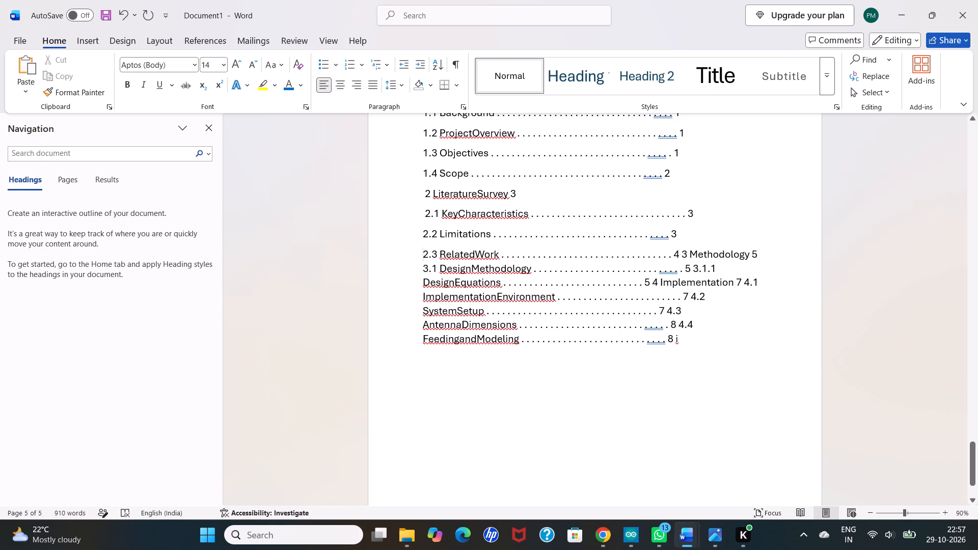
{"action": "left_click", "coordinate": [681, 258]}
{"action": "key", "text": "Return"}
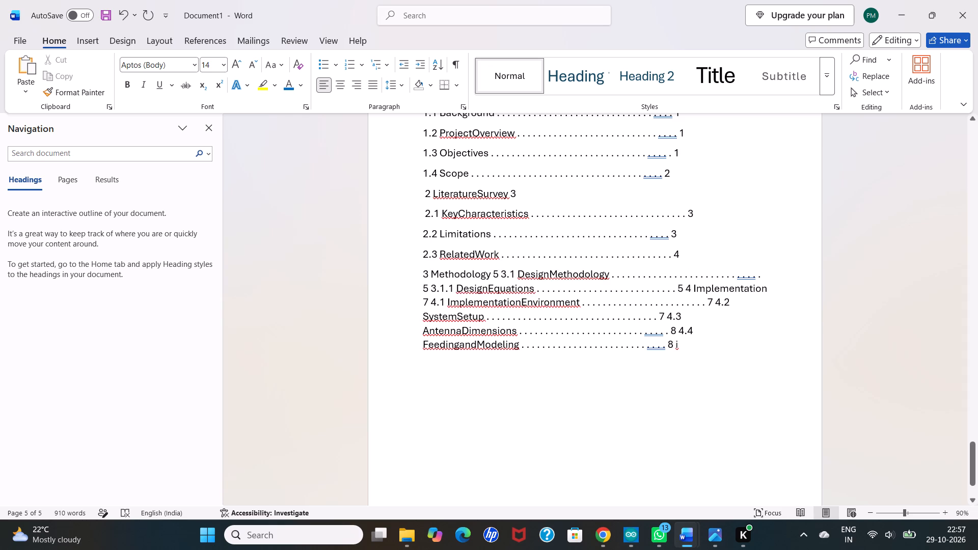
Put 3 Methodology 5 and its entries 3.1 DesignMethodology and 3.1.1 DesignEquations on separate lines with their page numbers.
{"action": "left_click", "coordinate": [498, 275]}
{"action": "key", "text": "Return"}
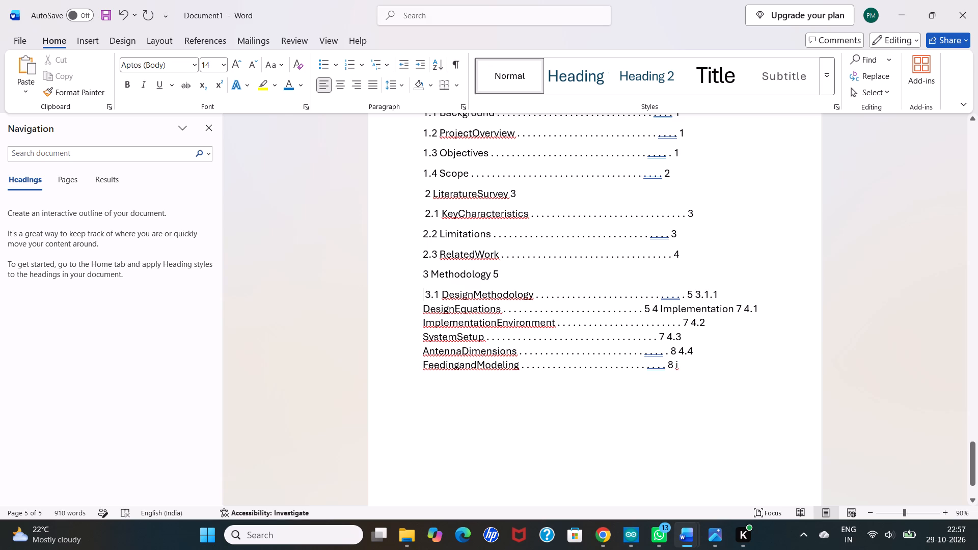
{"action": "left_click", "coordinate": [688, 295]}
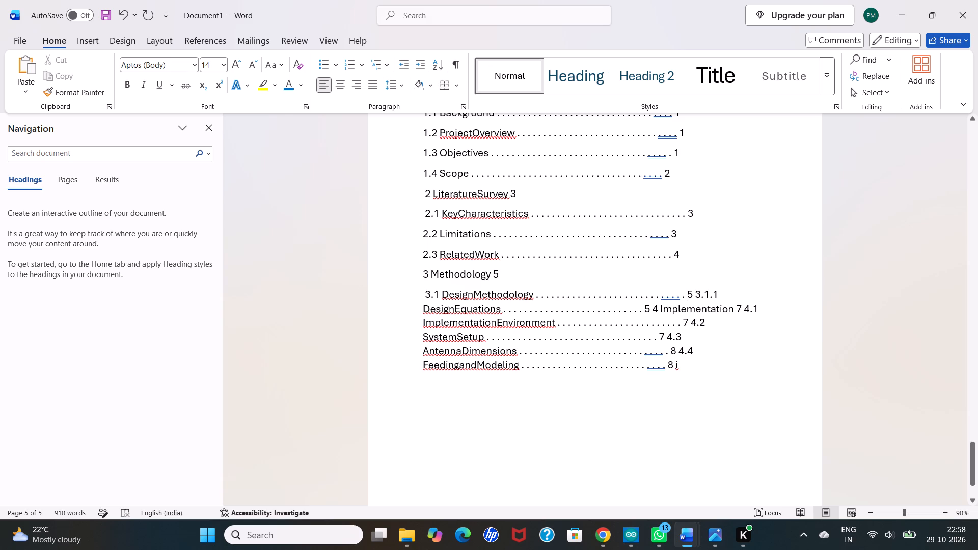
{"action": "left_click", "coordinate": [693, 296]}
{"action": "key", "text": "Return"}
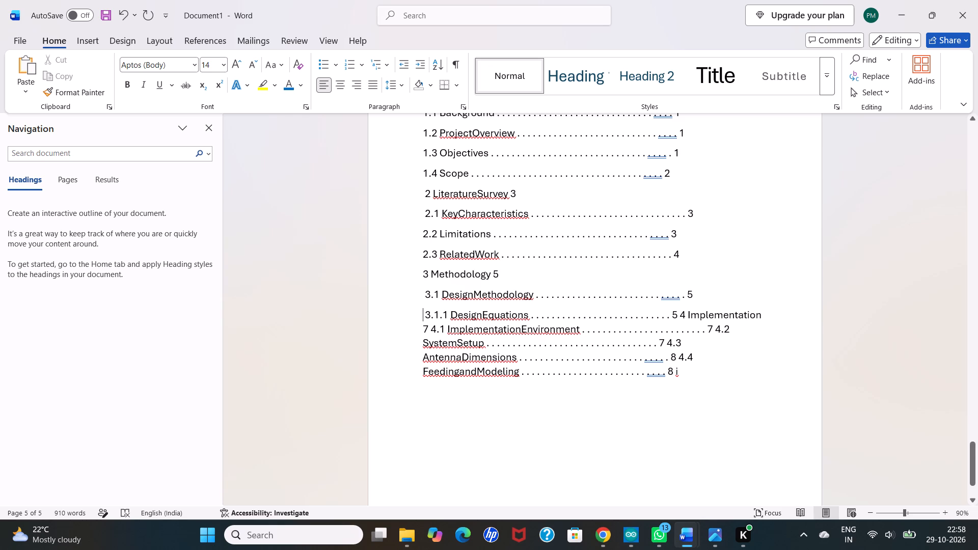
{"action": "left_click", "coordinate": [680, 318]}
{"action": "key", "text": "Return"}
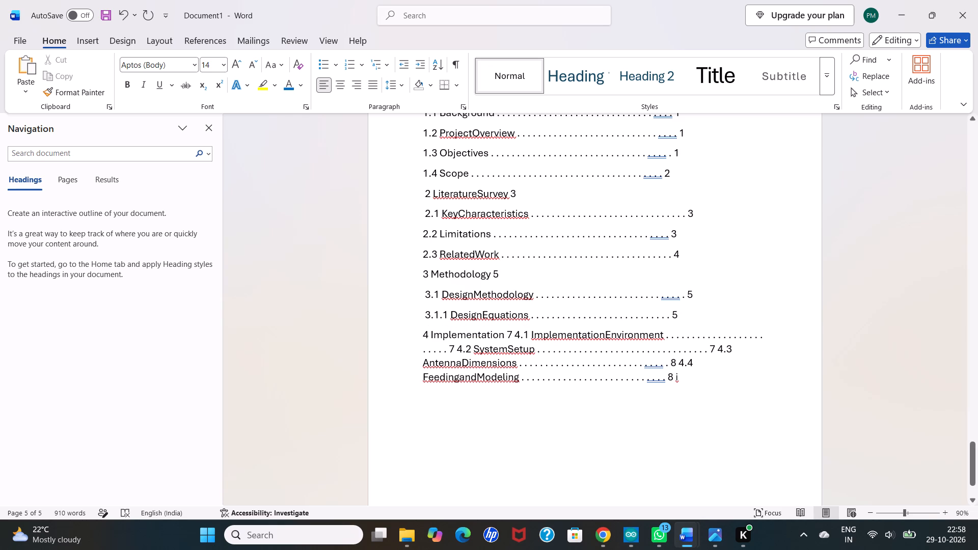
Put 4 Implementation 7 and entries 4.1 ImplementationEnvironment, 4.2 SystemSetup, 4.3 AntennaDimensions and 4.4 FeedingandModeling on separate lines with their page numbers.
{"action": "left_click", "coordinate": [514, 334]}
{"action": "key", "text": "Return"}
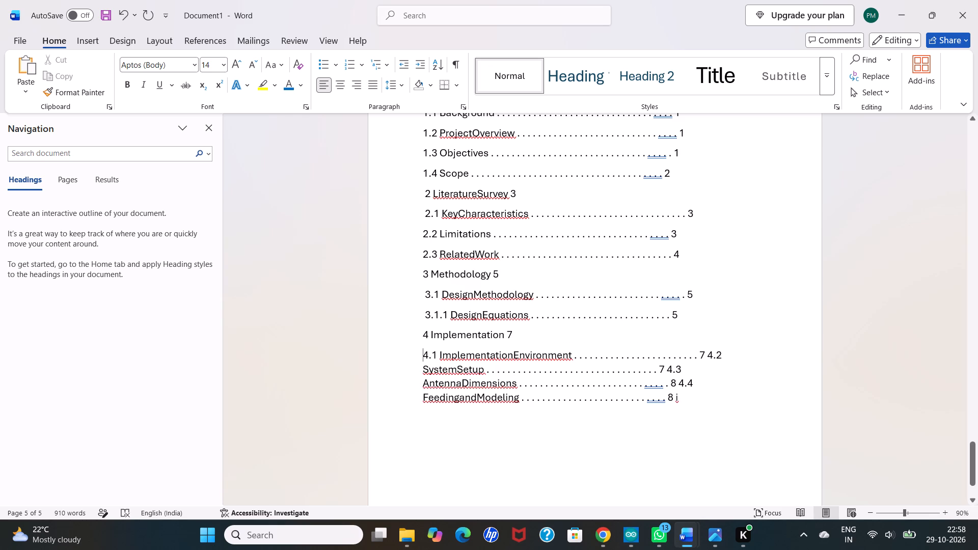
{"action": "left_click", "coordinate": [702, 355]}
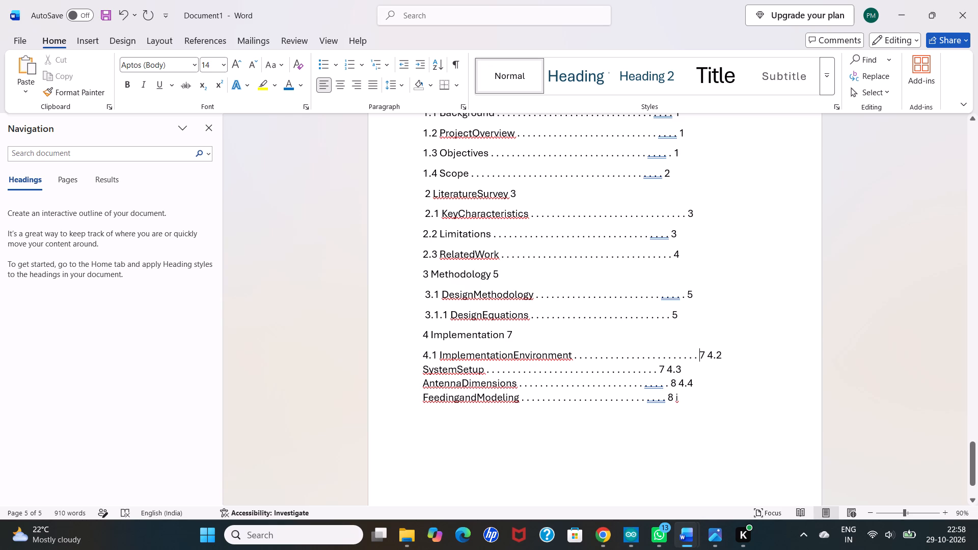
{"action": "left_click", "coordinate": [704, 355]}
{"action": "key", "text": "Return"}
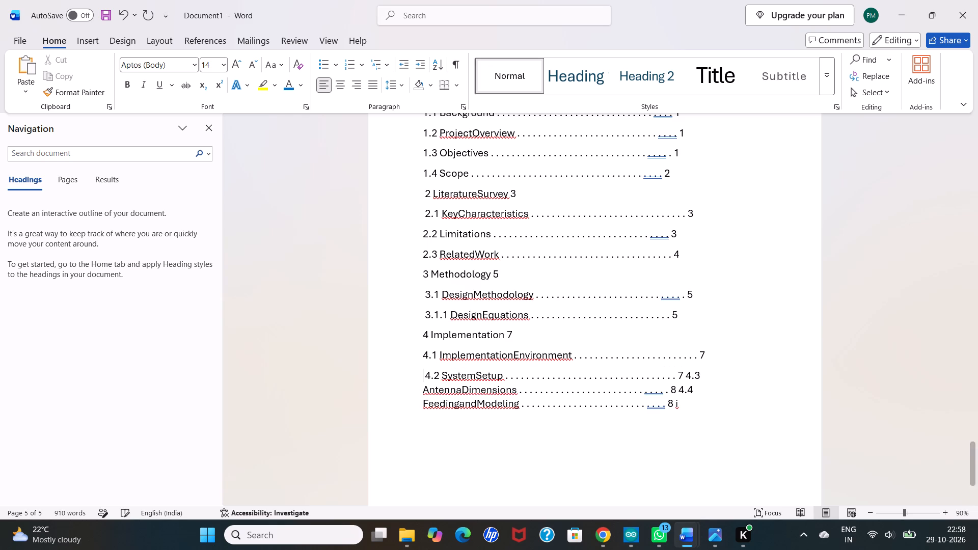
{"action": "left_click", "coordinate": [684, 372]}
{"action": "key", "text": "Return"}
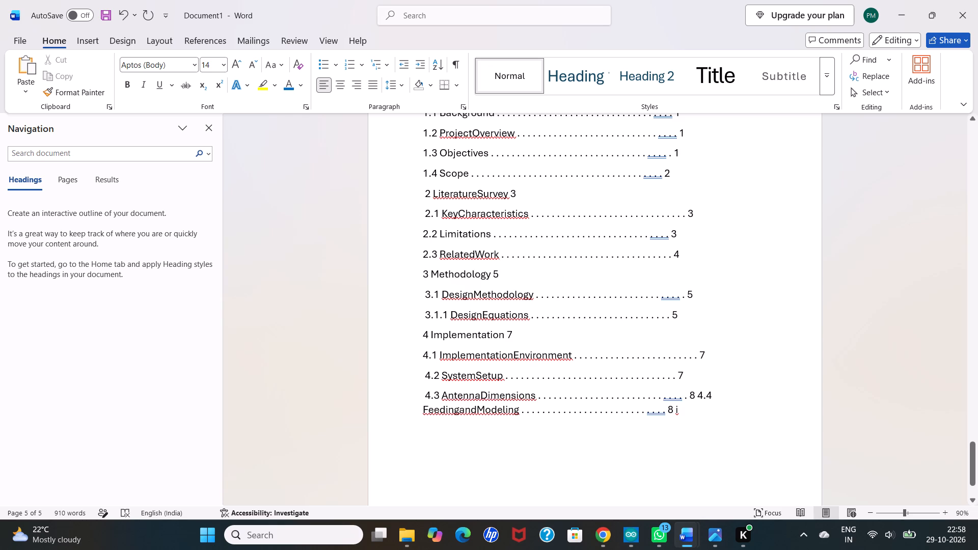
{"action": "left_click", "coordinate": [694, 394]}
{"action": "key", "text": "Return"}
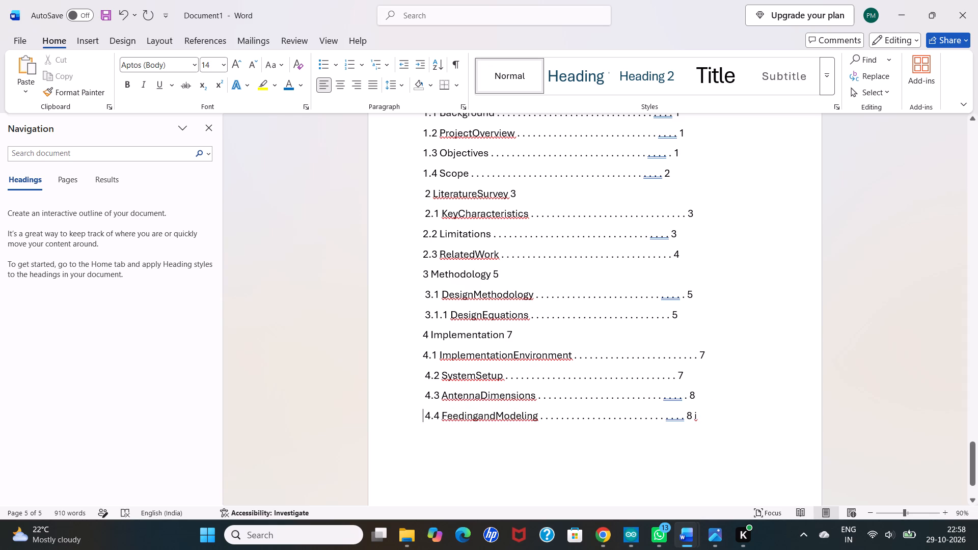
Lengthen the dotted leader of the 2.1 KeyCharacteristics line with extra spaced dots to push its page number outward.
{"action": "scroll", "coordinate": [442, 409], "scroll_direction": "up", "scroll_amount": 1}
{"action": "scroll", "coordinate": [562, 374], "scroll_direction": "up", "scroll_amount": 3}
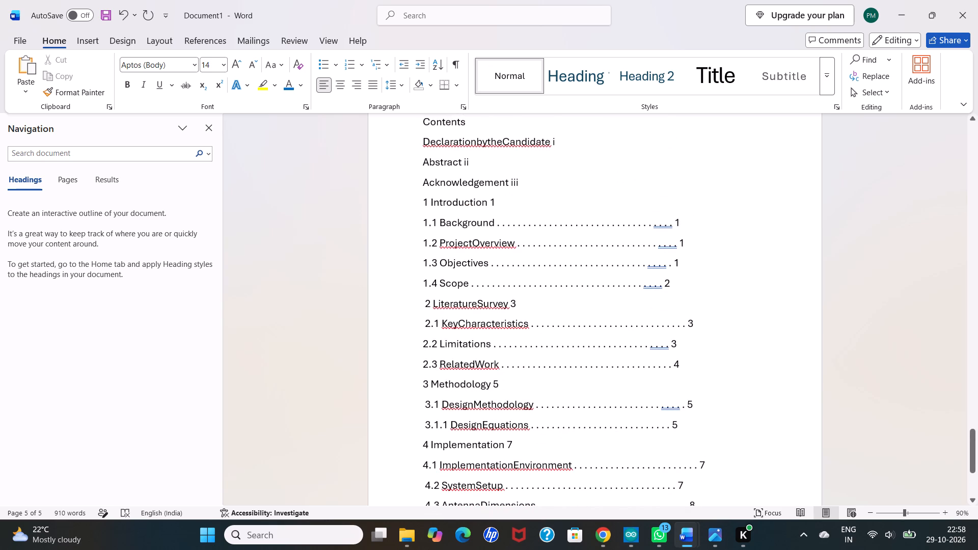
{"action": "left_click", "coordinate": [630, 325]}
{"action": "type", "text": "...."}
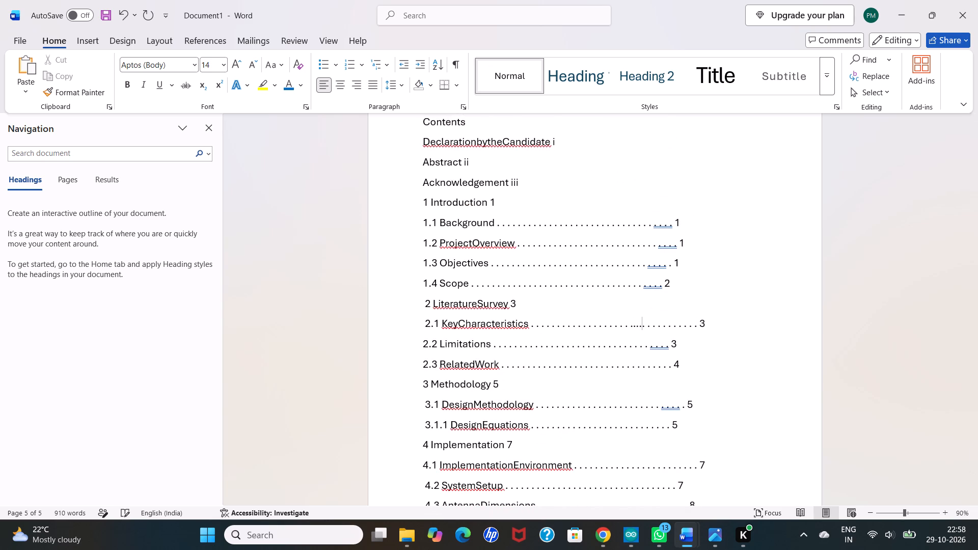
{"action": "key", "text": "period"}
{"action": "key", "text": "BackSpace"}
{"action": "key", "text": "BackSpace"}
{"action": "key", "text": "BackSpace"}
{"action": "key", "text": "period"}
{"action": "key", "text": "space"}
{"action": "type", "text": ". . . . .. . . ."}
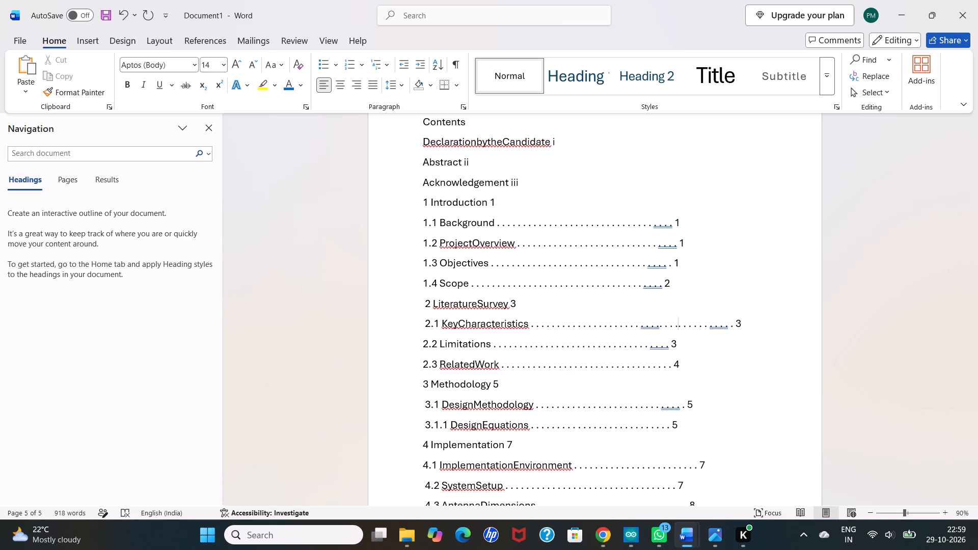
Lengthen the dotted leader of the 1.4 Scope line with extra spaced dots, trimming the surplus dots added.
{"action": "left_click", "coordinate": [573, 286]}
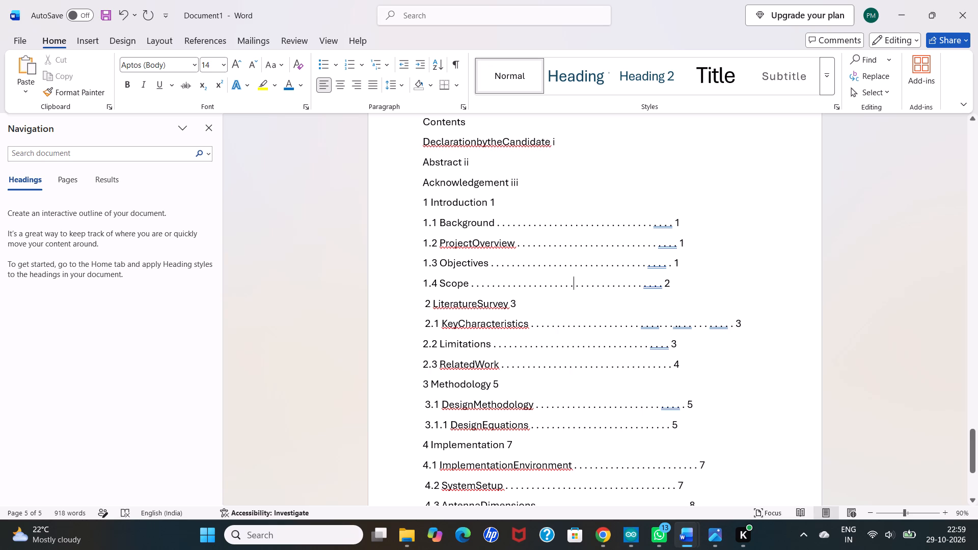
{"action": "key", "text": "space"}
{"action": "type", "text": ". . . . . . . . .. . .. .. . ."}
{"action": "key", "text": "BackSpace"}
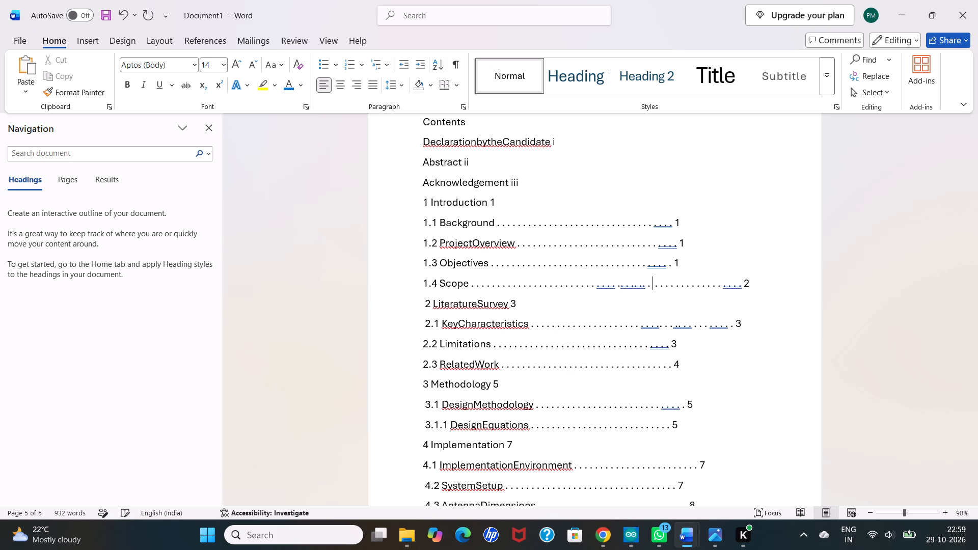
{"action": "key", "text": "BackSpace"}
{"action": "key", "text": "BackSpace"}
{"action": "key", "text": "BackSpace"}
{"action": "key", "text": "BackSpace"}
{"action": "key", "text": "BackSpace"}
{"action": "key", "text": "BackSpace"}
{"action": "key", "text": "BackSpace"}
{"action": "key", "text": "BackSpace"}
{"action": "key", "text": "BackSpace"}
{"action": "key", "text": "BackSpace"}
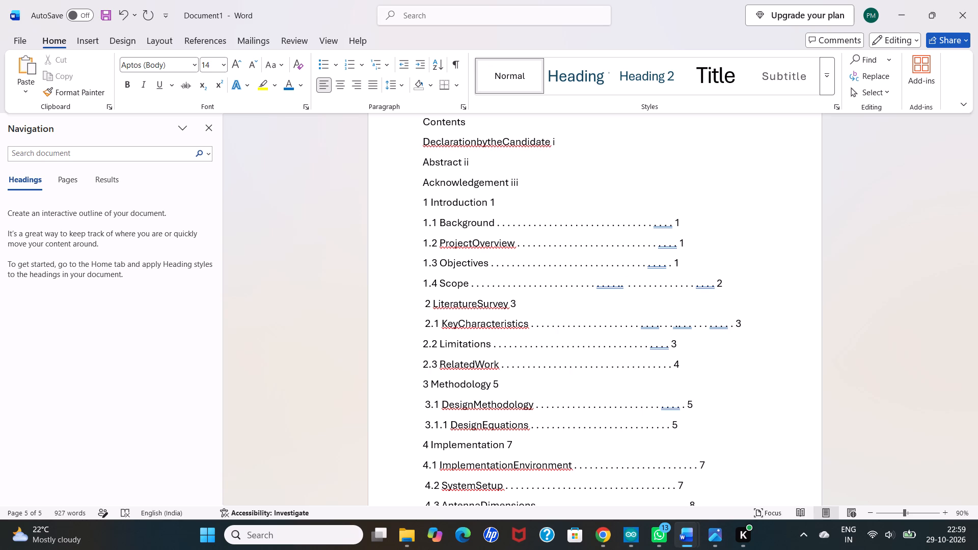
{"action": "key", "text": "BackSpace"}
{"action": "key", "text": "BackSpace"}
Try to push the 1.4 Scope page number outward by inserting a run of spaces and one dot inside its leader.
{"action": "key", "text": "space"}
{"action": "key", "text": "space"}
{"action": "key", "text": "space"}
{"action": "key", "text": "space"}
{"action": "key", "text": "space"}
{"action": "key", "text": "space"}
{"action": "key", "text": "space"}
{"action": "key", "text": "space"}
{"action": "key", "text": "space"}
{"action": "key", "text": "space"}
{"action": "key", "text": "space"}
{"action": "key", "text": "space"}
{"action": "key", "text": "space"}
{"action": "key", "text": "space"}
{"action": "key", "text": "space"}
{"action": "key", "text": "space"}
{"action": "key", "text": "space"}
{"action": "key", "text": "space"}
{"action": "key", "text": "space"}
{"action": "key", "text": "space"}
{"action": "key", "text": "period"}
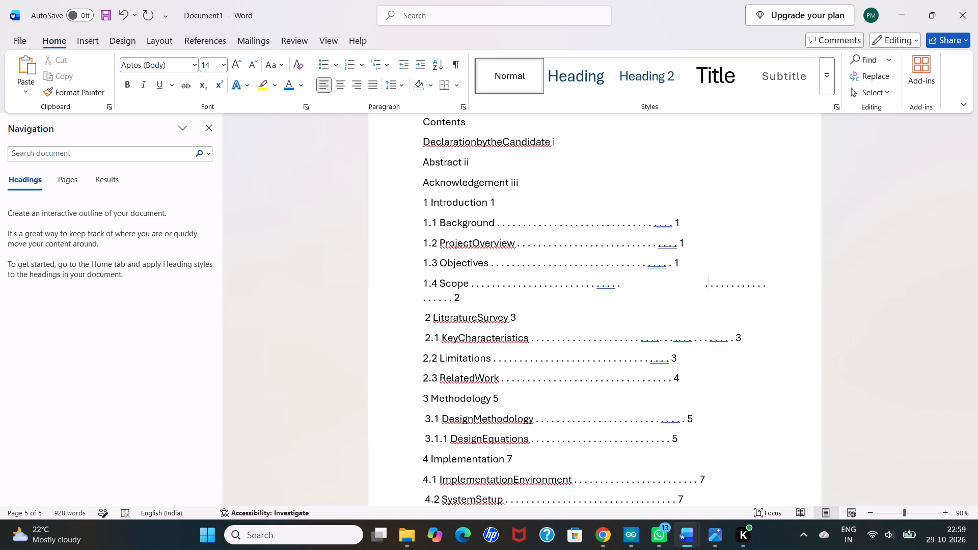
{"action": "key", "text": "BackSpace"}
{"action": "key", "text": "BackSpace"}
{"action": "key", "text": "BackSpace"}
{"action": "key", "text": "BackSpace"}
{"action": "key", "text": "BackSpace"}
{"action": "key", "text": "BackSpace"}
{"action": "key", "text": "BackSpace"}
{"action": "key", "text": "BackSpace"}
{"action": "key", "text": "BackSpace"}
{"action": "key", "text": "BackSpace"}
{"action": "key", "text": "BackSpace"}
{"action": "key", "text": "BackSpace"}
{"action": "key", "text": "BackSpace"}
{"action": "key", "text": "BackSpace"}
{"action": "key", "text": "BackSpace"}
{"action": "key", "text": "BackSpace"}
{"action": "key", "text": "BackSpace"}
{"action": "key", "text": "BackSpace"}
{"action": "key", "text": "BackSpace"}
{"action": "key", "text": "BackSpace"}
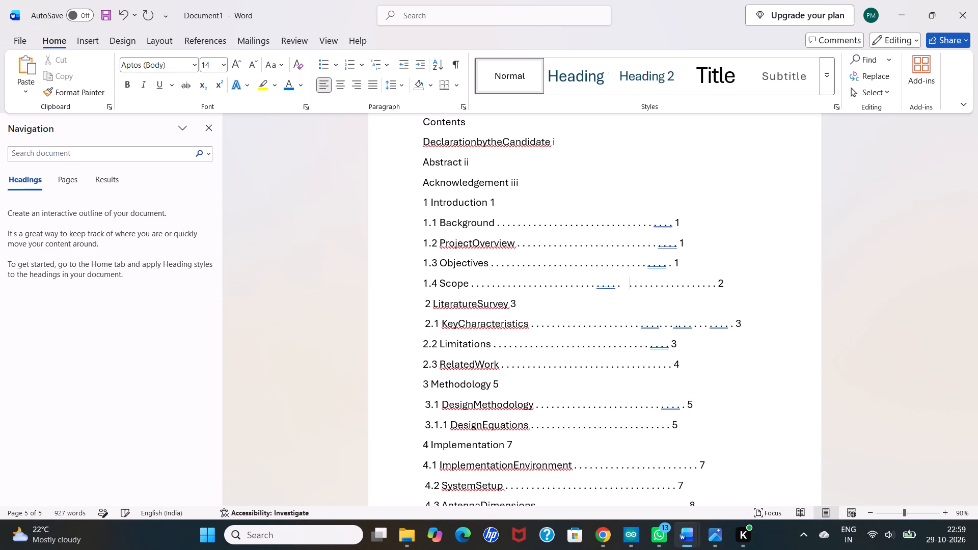
Delete the leftover spacing and a few surplus dots inside the 1.4 Scope leader.
{"action": "key", "text": "BackSpace"}
{"action": "key", "text": "BackSpace"}
{"action": "key", "text": "BackSpace"}
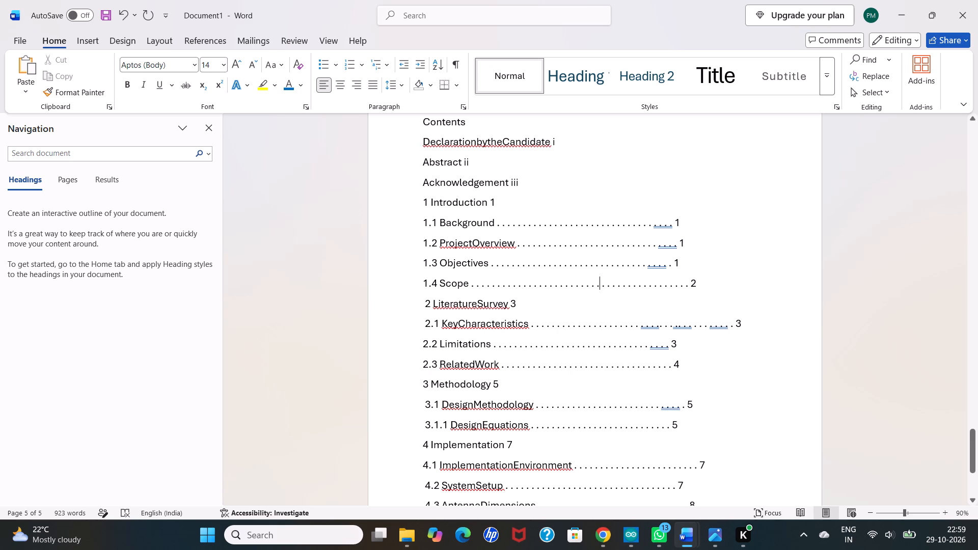
Copy a run of nine spaced dots from the 1.1 Background leader and paste it into the same leader to lengthen it.
{"action": "left_click_drag", "start_coordinate": [498, 224], "coordinate": [523, 216]}
{"action": "left_click_drag", "start_coordinate": [533, 218], "coordinate": [541, 218]}
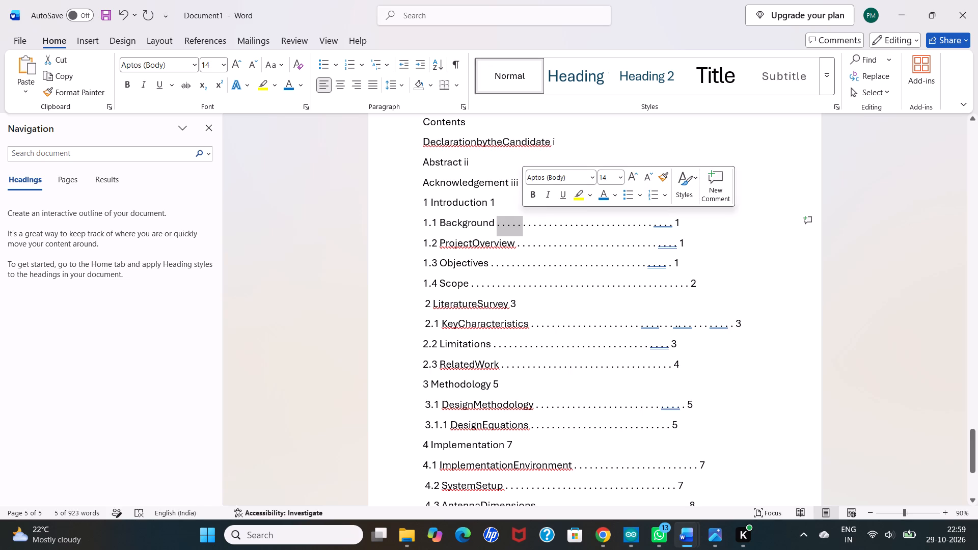
{"action": "left_click_drag", "start_coordinate": [541, 218], "coordinate": [607, 218]}
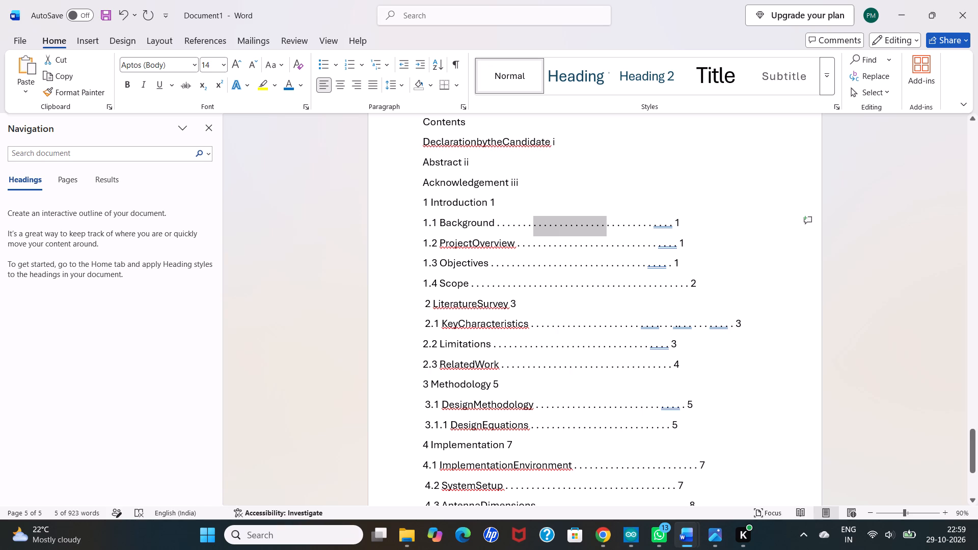
{"action": "left_click_drag", "start_coordinate": [607, 218], "coordinate": [580, 223]}
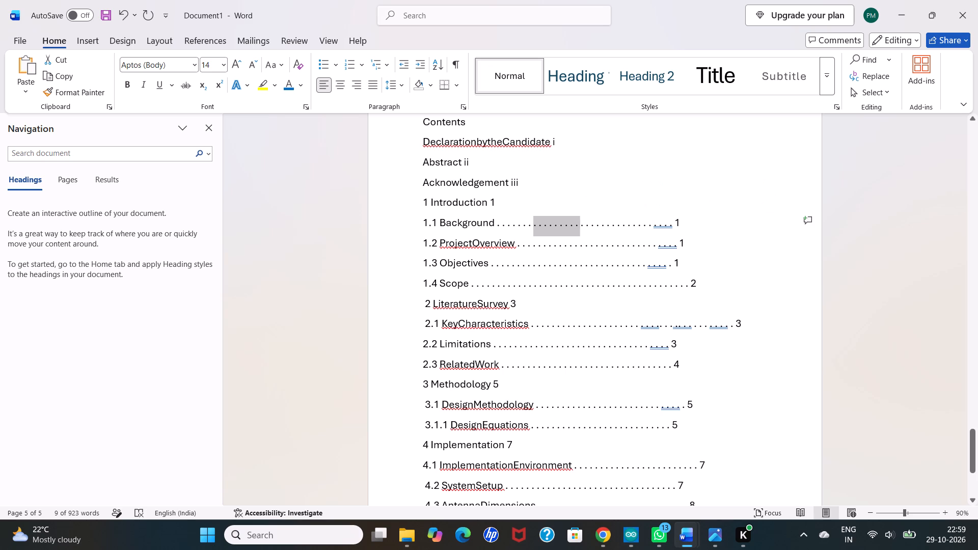
{"action": "key", "text": "ctrl+v"}
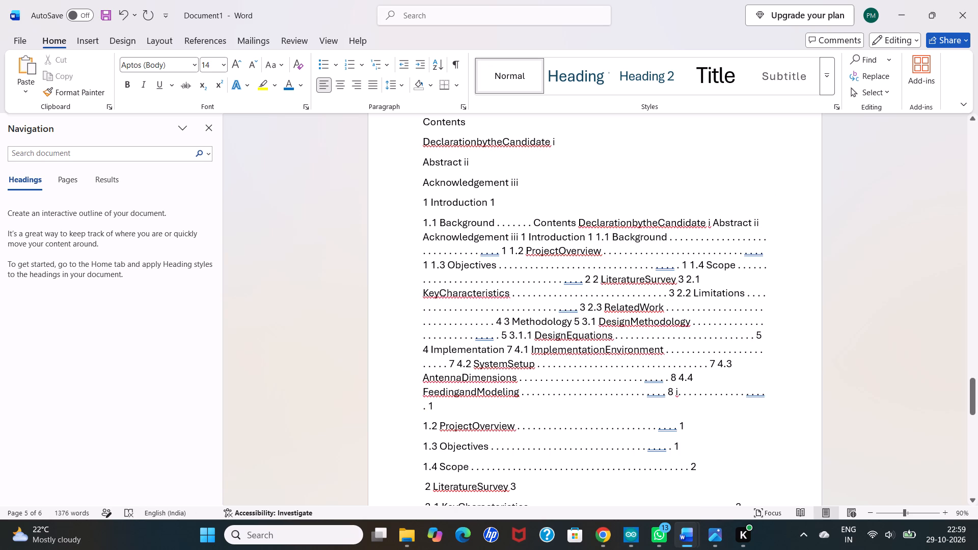
{"action": "key", "text": "ctrl+z"}
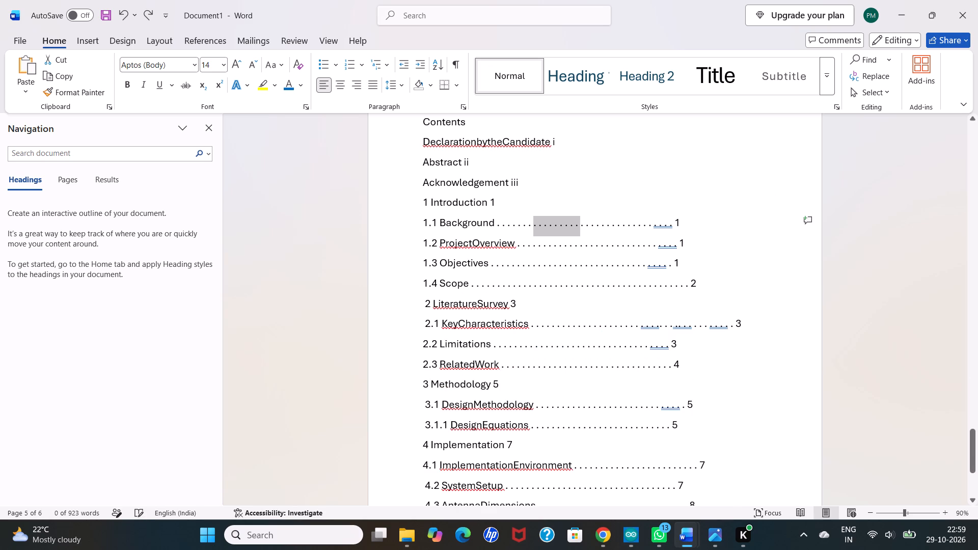
{"action": "key", "text": "ctrl+c"}
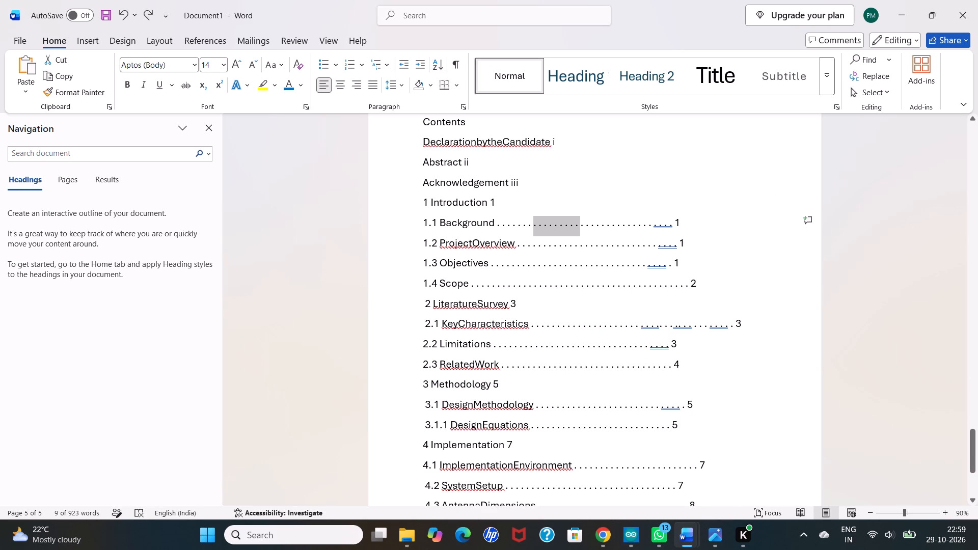
{"action": "left_click", "coordinate": [602, 206]}
{"action": "left_click", "coordinate": [589, 227]}
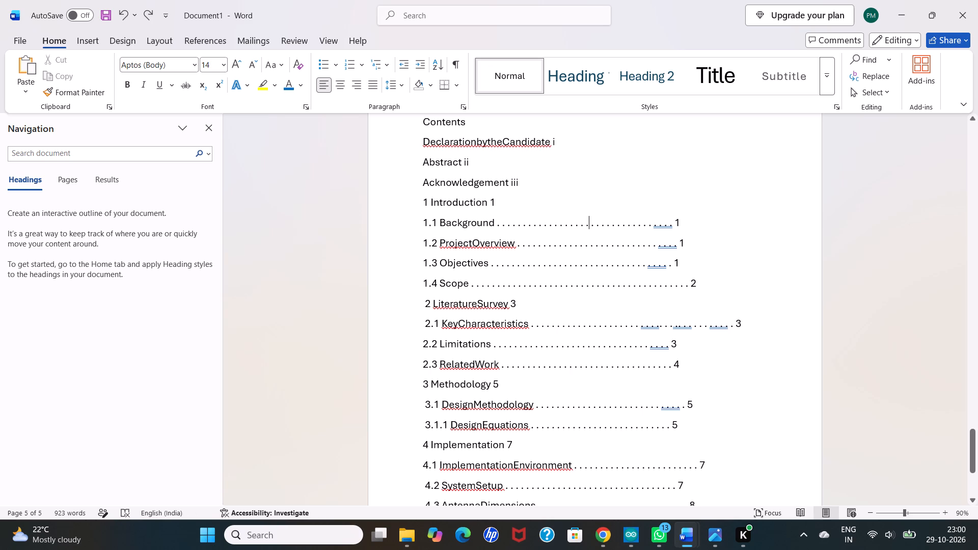
{"action": "key", "text": "ctrl+v"}
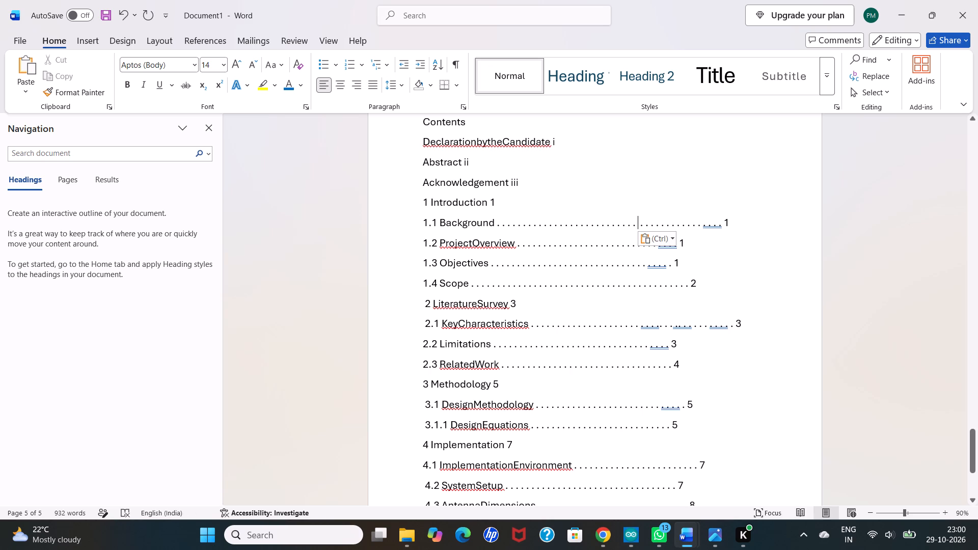
Lengthen the leaders of 1.2 ProjectOverview, 1.3 Objectives and 1.4 Scope by pasting the copied dots into each.
{"action": "left_click", "coordinate": [582, 248]}
{"action": "key", "text": "ctrl+v"}
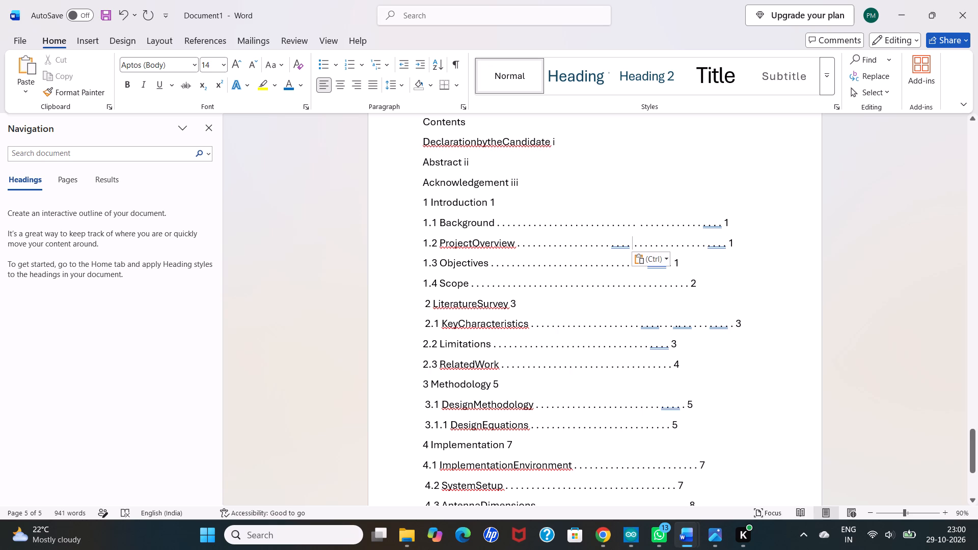
{"action": "left_click", "coordinate": [584, 263]}
{"action": "key", "text": "ctrl+v"}
{"action": "left_click", "coordinate": [579, 287]}
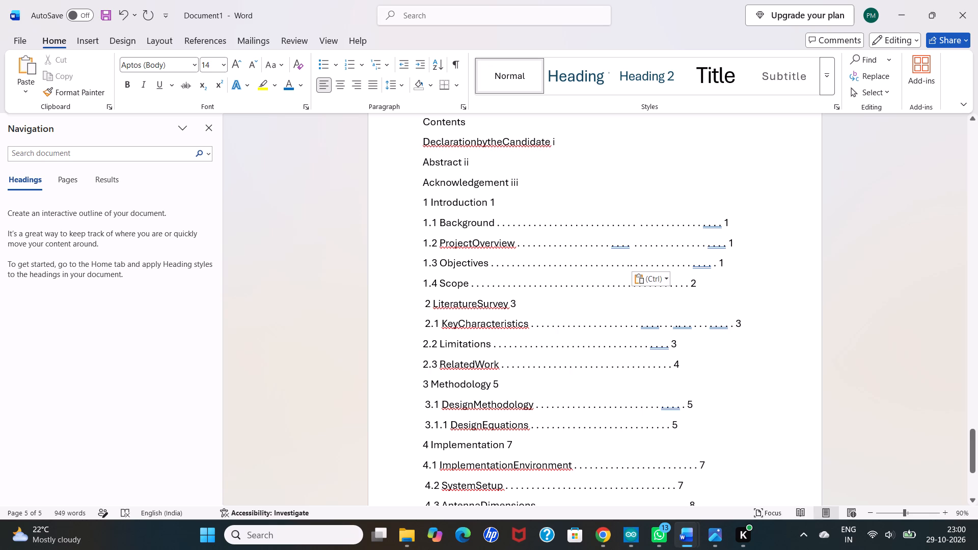
{"action": "key", "text": "ctrl+v"}
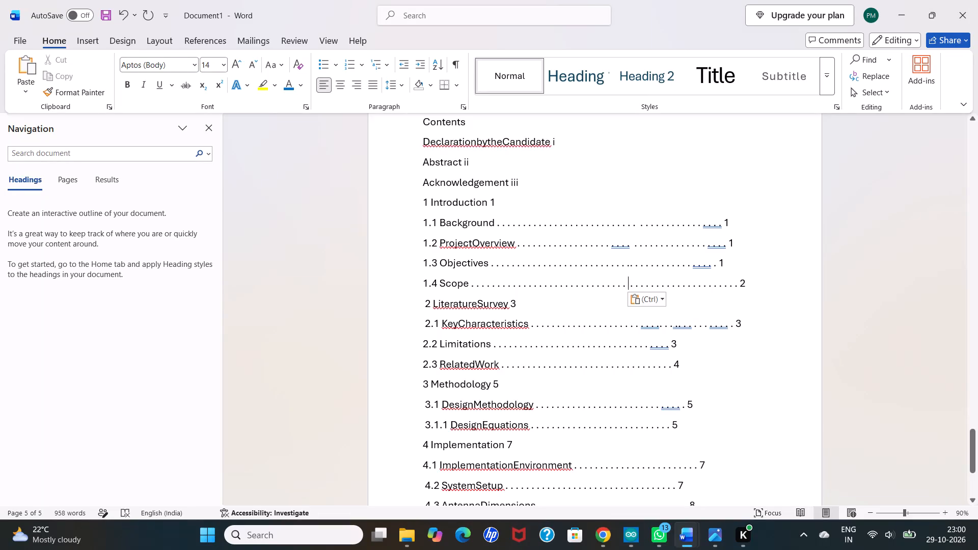
Paste the copied dots into the 2.1 KeyCharacteristics leader and trim the surplus so the entry fits on one line.
{"action": "left_click", "coordinate": [586, 326]}
{"action": "key", "text": "ctrl+v"}
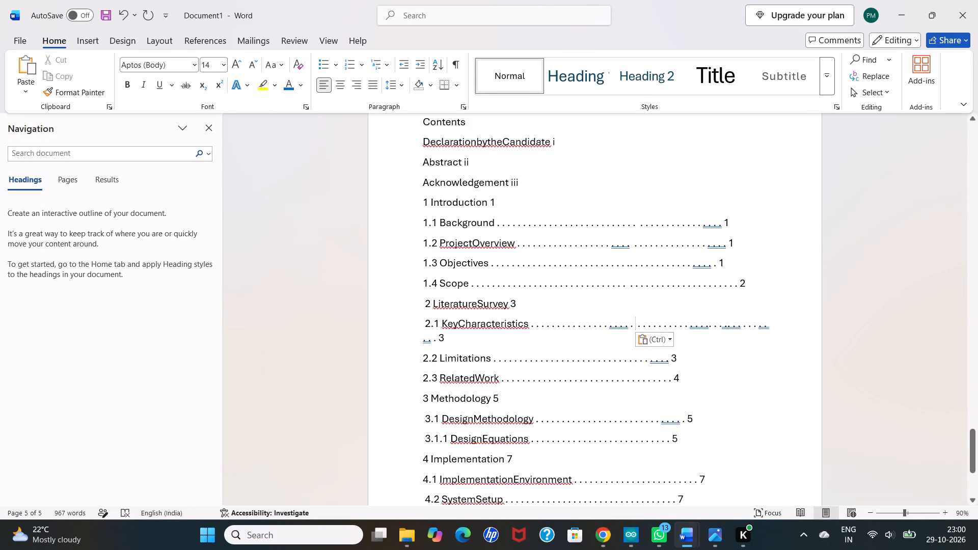
{"action": "key", "text": "BackSpace"}
{"action": "key", "text": "BackSpace"}
{"action": "key", "text": "BackSpace"}
{"action": "key", "text": "BackSpace"}
{"action": "key", "text": "BackSpace"}
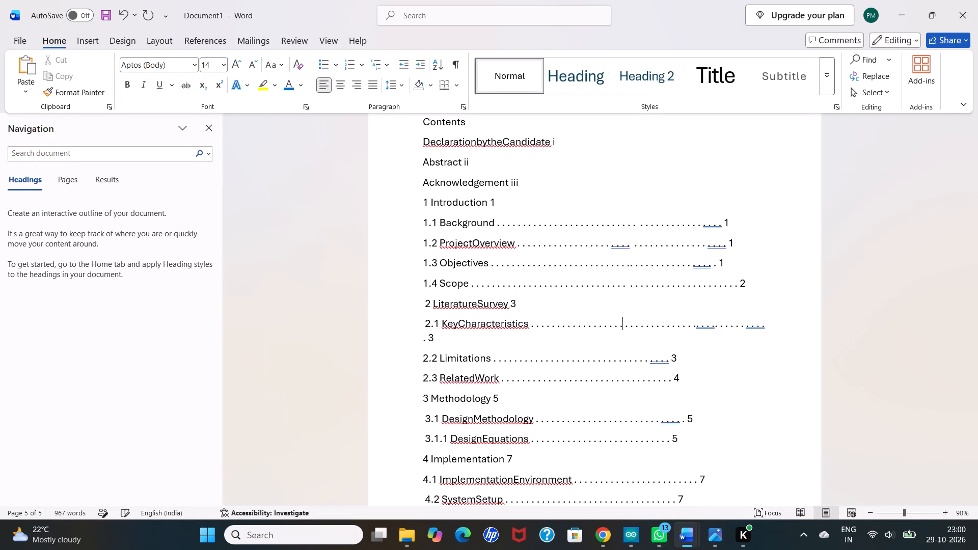
{"action": "key", "text": "BackSpace"}
{"action": "key", "text": "BackSpace"}
{"action": "key", "text": "BackSpace"}
{"action": "key", "text": "BackSpace"}
{"action": "key", "text": "BackSpace"}
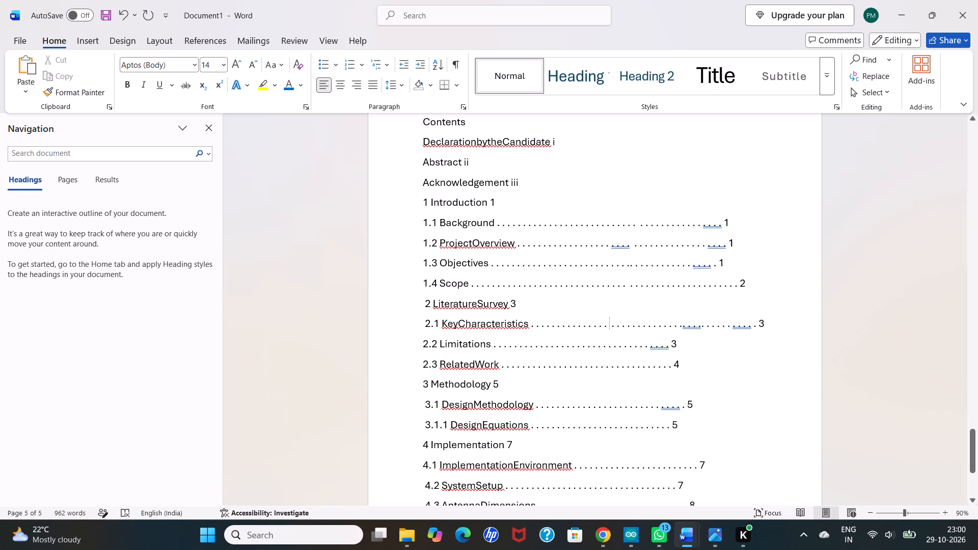
Lengthen the 2.2 Limitations and 2.3 RelatedWork leaders with one copy of the copied dots each, undoing any extra paste.
{"action": "left_click", "coordinate": [562, 344]}
{"action": "key", "text": "ctrl+v"}
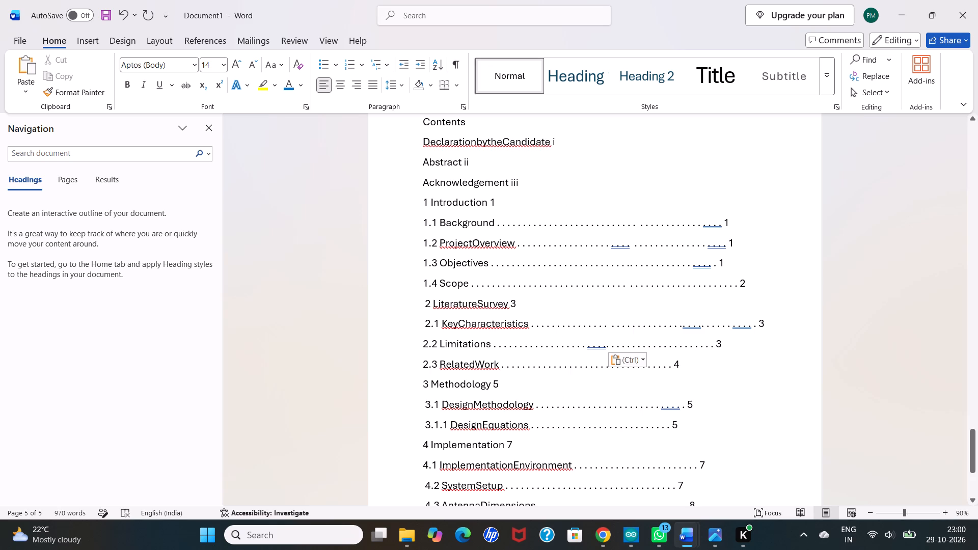
{"action": "left_click", "coordinate": [579, 368], "text": "ctrl"}
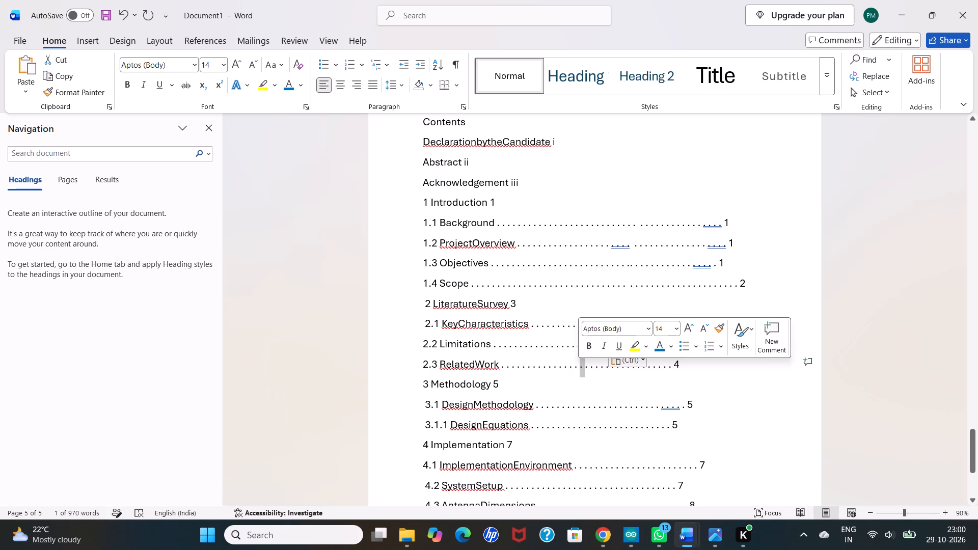
{"action": "left_click", "coordinate": [565, 364]}
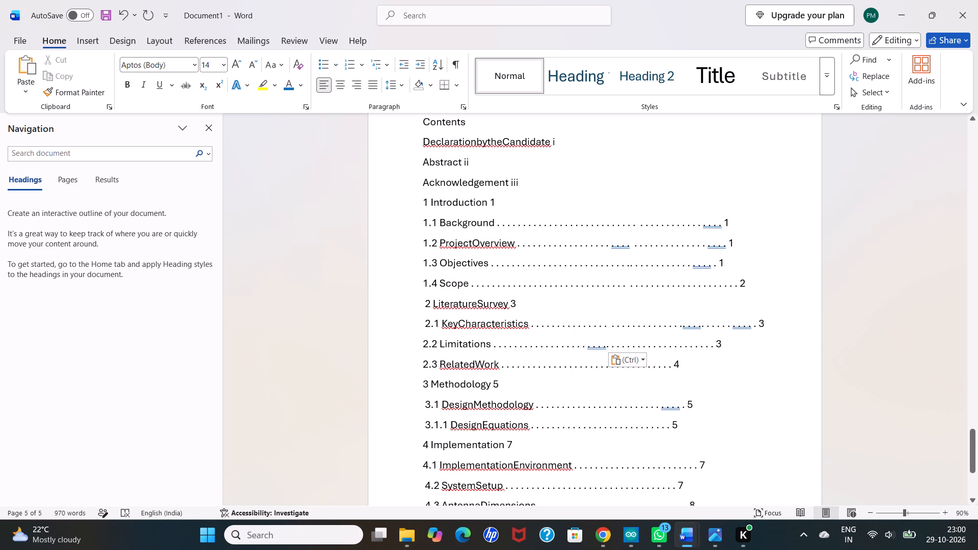
{"action": "key", "text": "ctrl+v"}
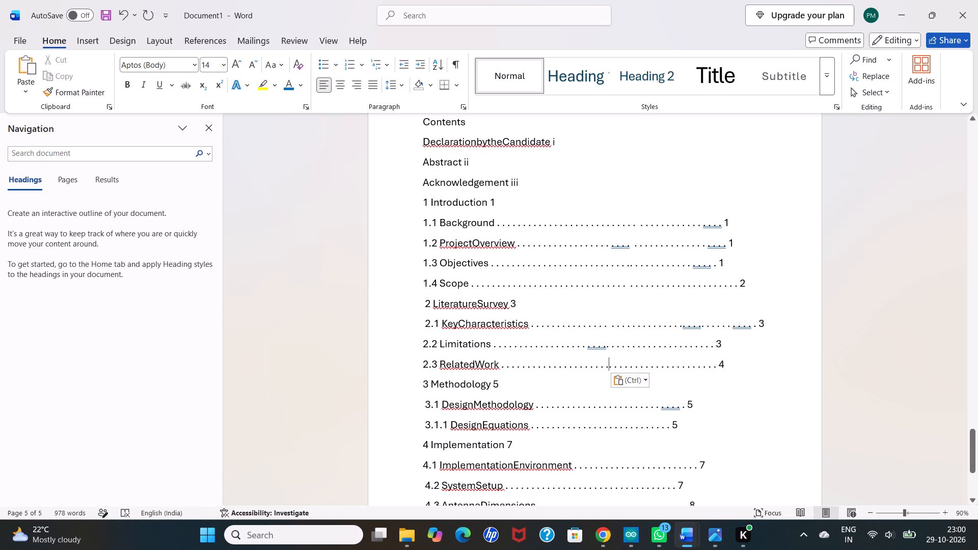
{"action": "left_click", "coordinate": [574, 366]}
{"action": "key", "text": "ctrl+v"}
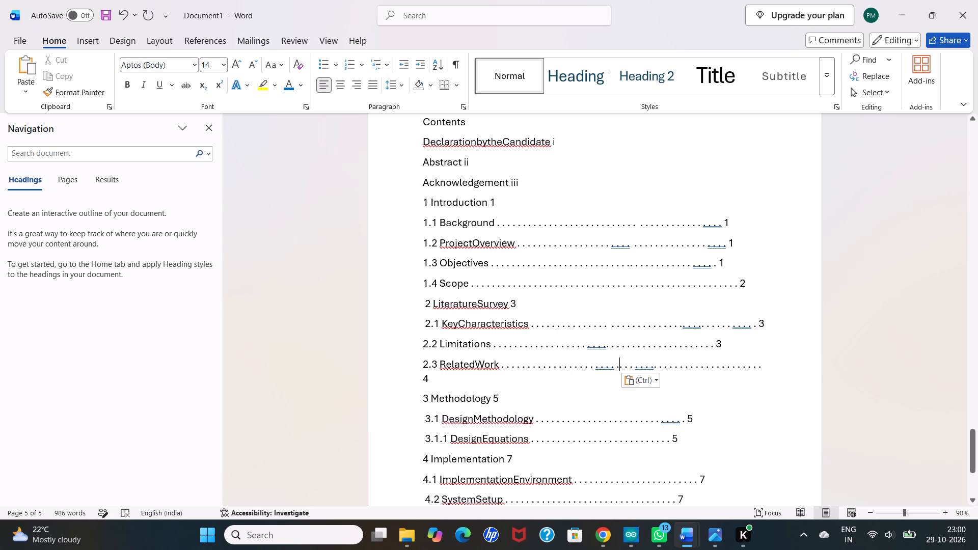
{"action": "key", "text": "ctrl+z"}
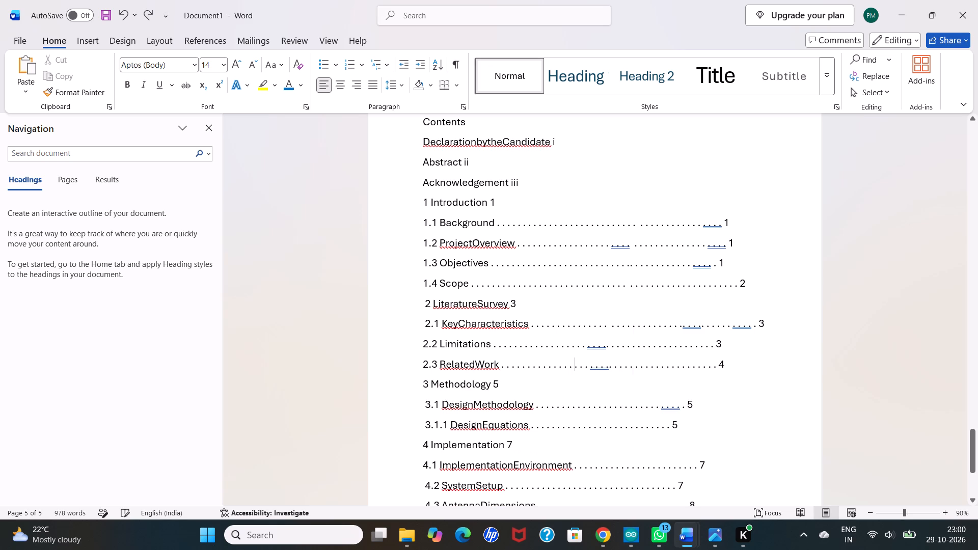
Paste the copied dots into the leaders of 3.1 DesignMethodology and 3.1.1 DesignEquations to lengthen them.
{"action": "left_click", "coordinate": [576, 408]}
{"action": "key", "text": "ctrl+v"}
{"action": "left_click", "coordinate": [565, 425]}
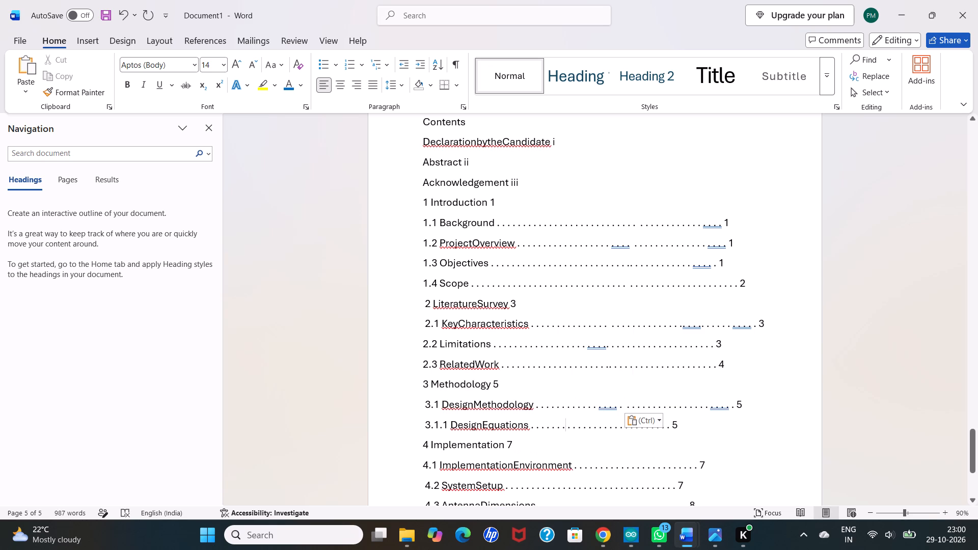
{"action": "key", "text": "ctrl+v"}
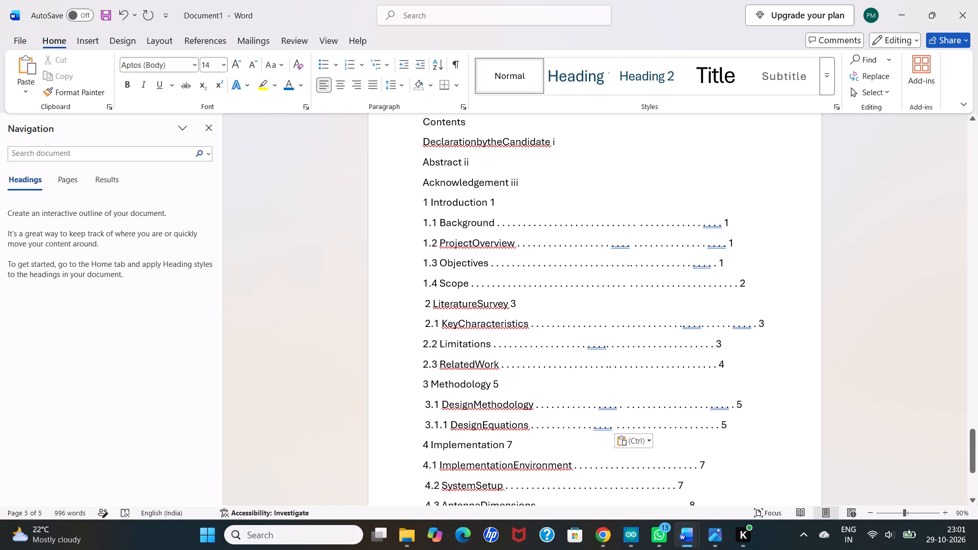
Lengthen the 4.1 ImplementationEnvironment leader by pasting the copied dots into it.
{"action": "scroll", "coordinate": [591, 453], "scroll_direction": "down", "scroll_amount": 4}
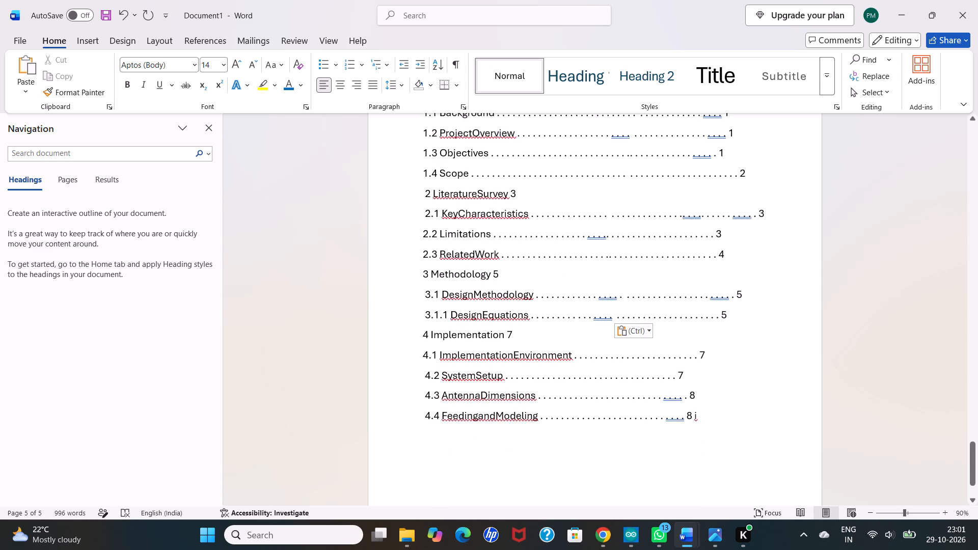
{"action": "left_click", "coordinate": [590, 360]}
{"action": "key", "text": "ctrl+v"}
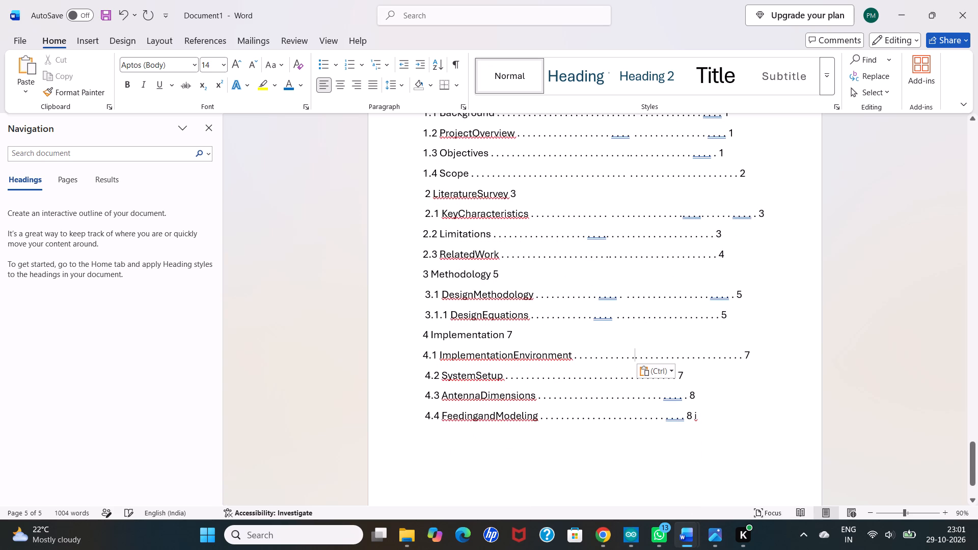
Paste the copied dots into the 4.2 SystemSetup, 4.3 AntennaDimensions and 4.4 FeedingandModeling leaders to lengthen them.
{"action": "left_click", "coordinate": [575, 379]}
{"action": "key", "text": "ctrl+v"}
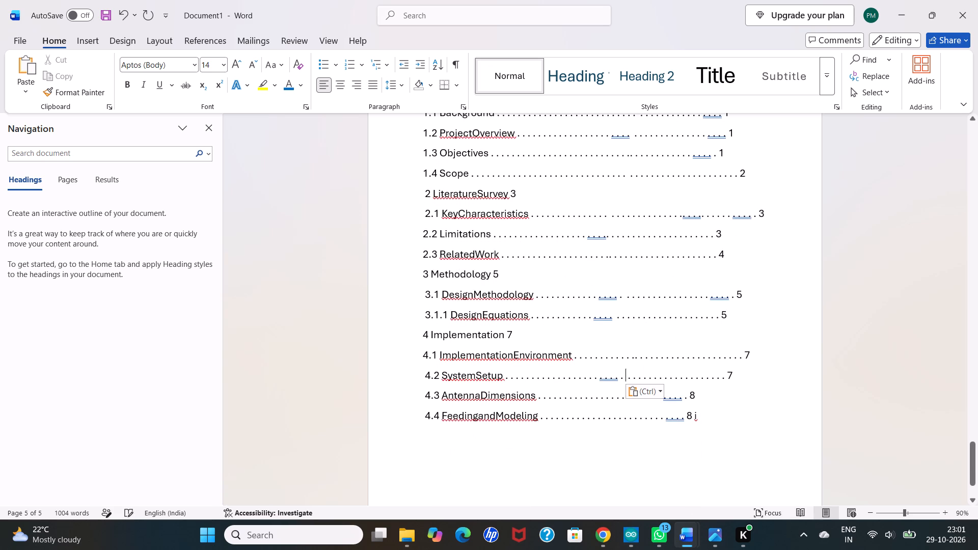
{"action": "left_click", "coordinate": [561, 398]}
{"action": "key", "text": "ctrl+v"}
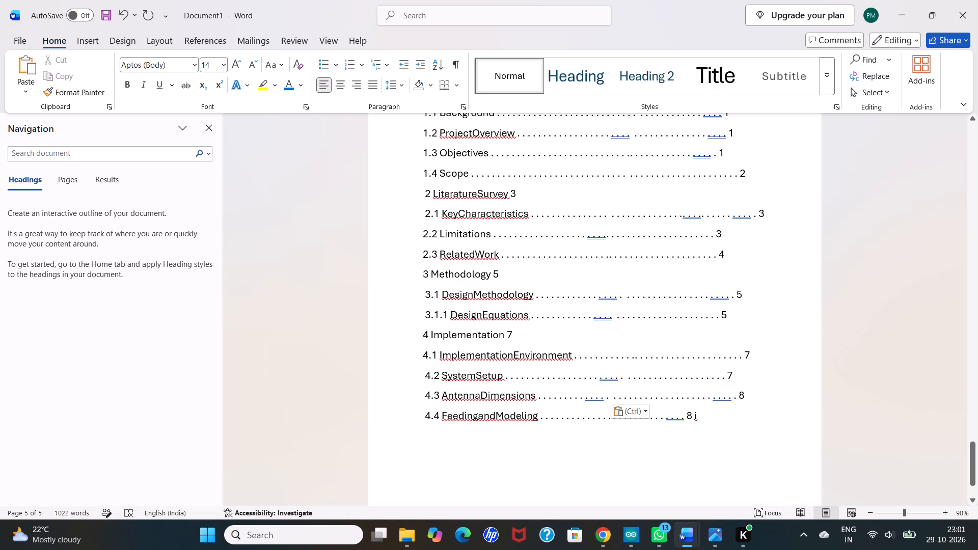
{"action": "left_click", "coordinate": [552, 419]}
{"action": "key", "text": "ctrl+v"}
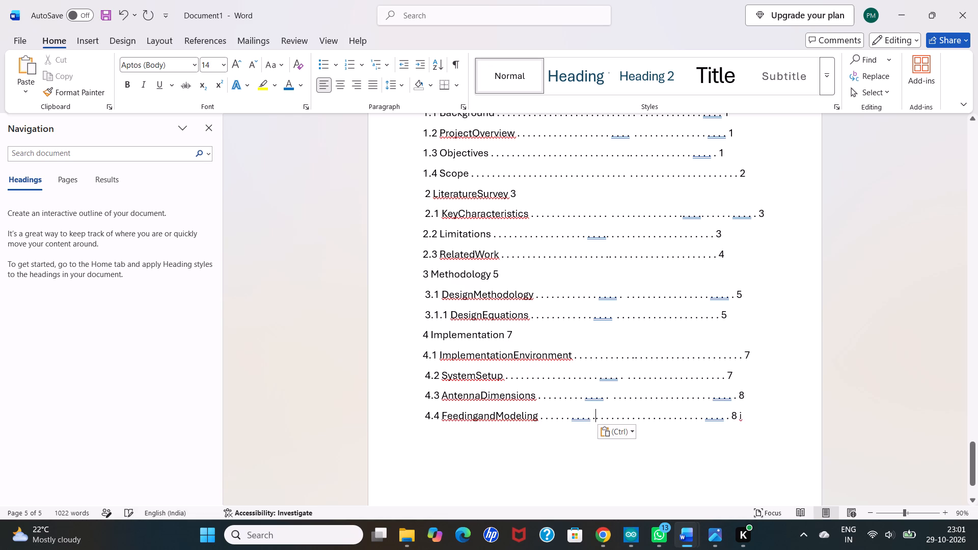
Insert seven spaces before the page number of the 1.1 Background entry to shift it outward.
{"action": "scroll", "coordinate": [555, 389], "scroll_direction": "up", "scroll_amount": 8}
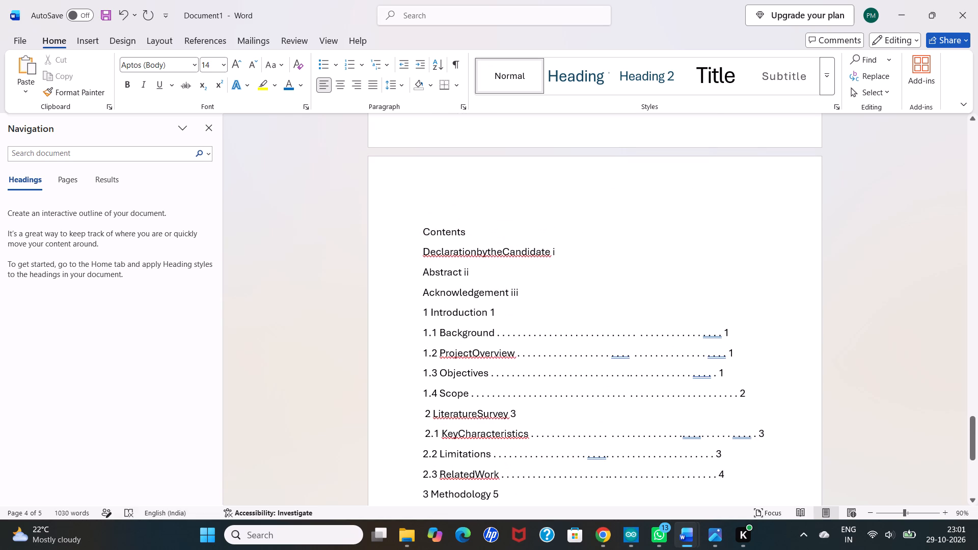
{"action": "left_click", "coordinate": [723, 335]}
{"action": "key", "text": "space"}
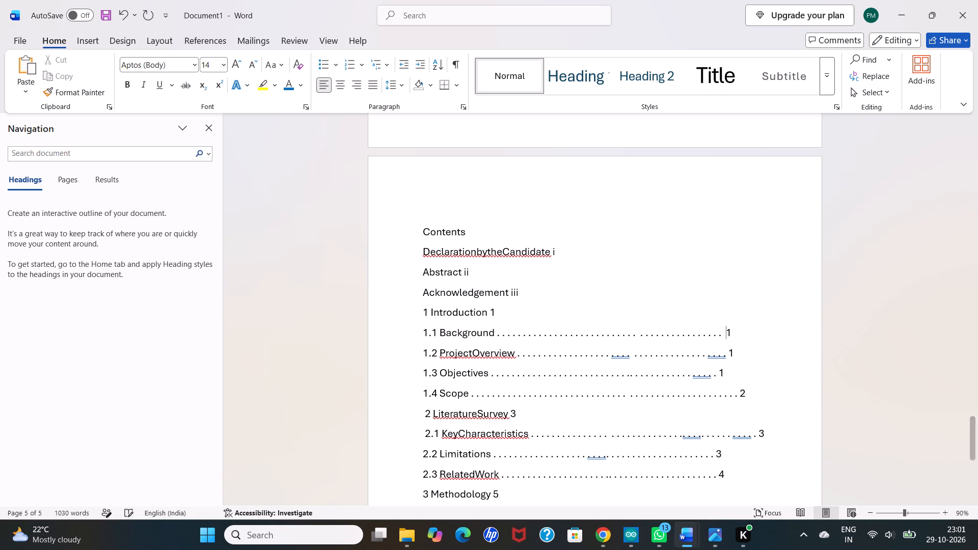
{"action": "key", "text": "space"}
{"action": "key", "text": "space"}
{"action": "key", "text": "space"}
{"action": "key", "text": "space"}
{"action": "key", "text": "space"}
{"action": "key", "text": "space"}
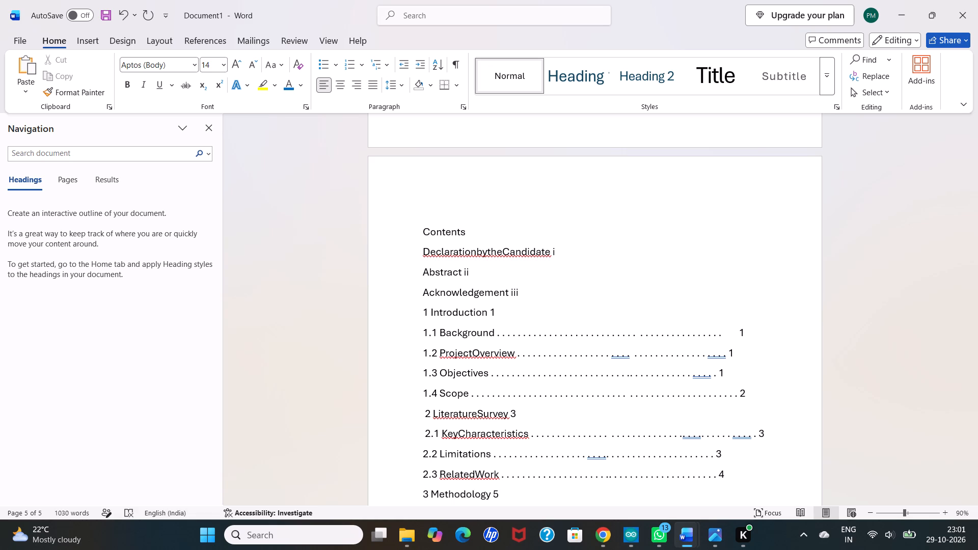
Insert five spaces before the 1.2 ProjectOverview page number to align it with the 1.1 Background page number.
{"action": "left_click", "coordinate": [728, 356]}
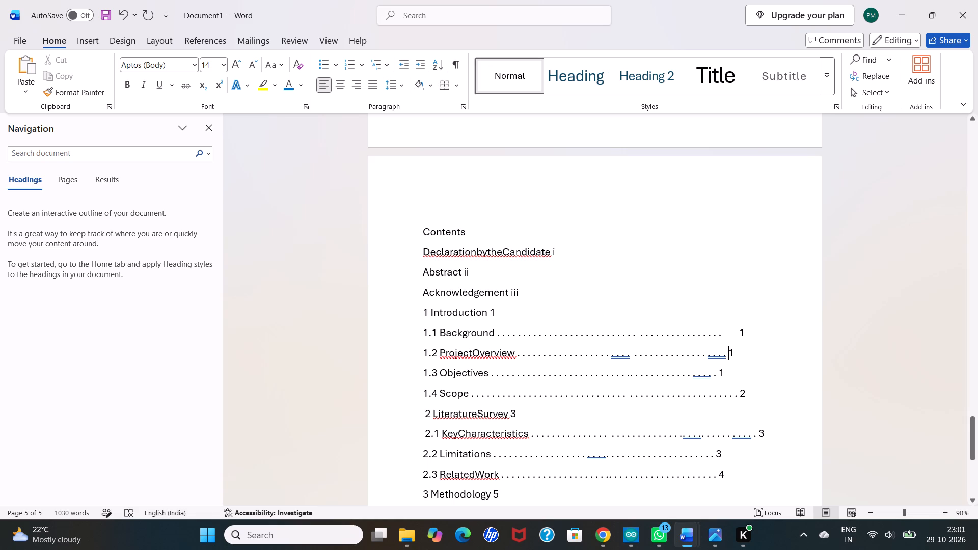
{"action": "key", "text": "space"}
{"action": "key", "text": "space"}
{"action": "key", "text": "space"}
{"action": "key", "text": "space"}
{"action": "key", "text": "space"}
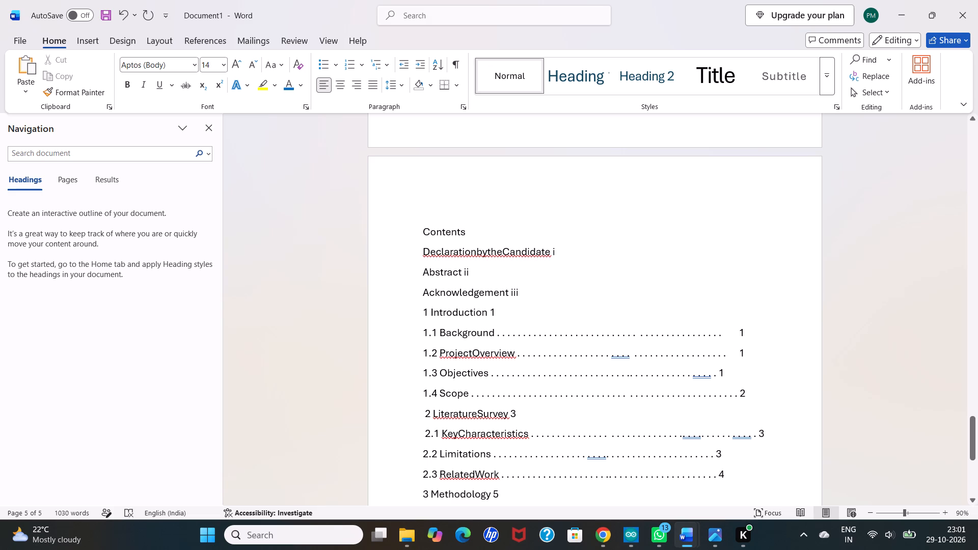
Insert nine spaces before the 1.3 Objectives page number to align it with the page numbers of 1.1 and 1.2.
{"action": "left_click", "coordinate": [719, 377]}
{"action": "key", "text": "space"}
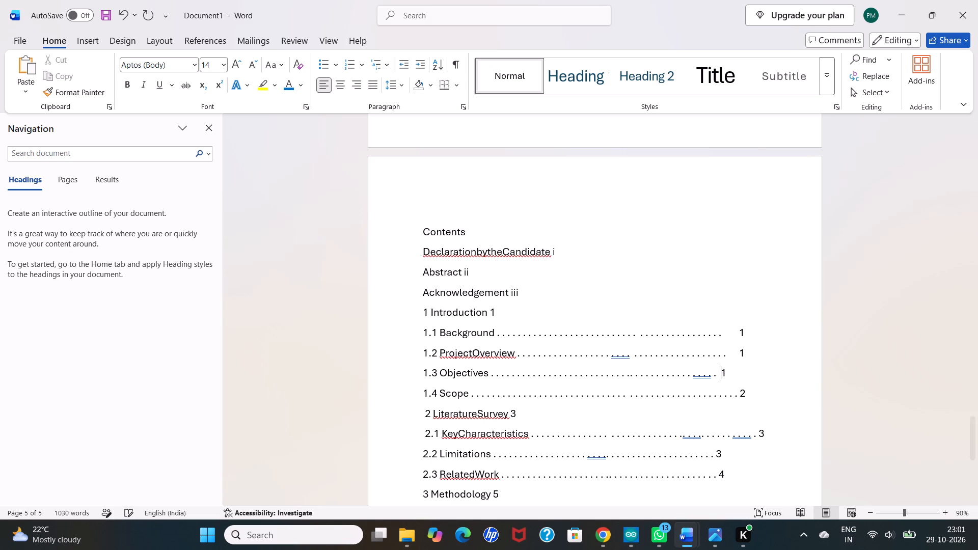
{"action": "key", "text": "space"}
{"action": "key", "text": "space"}
{"action": "key", "text": "space"}
{"action": "key", "text": "space"}
{"action": "key", "text": "space"}
{"action": "key", "text": "space"}
{"action": "key", "text": "space"}
{"action": "key", "text": "space"}
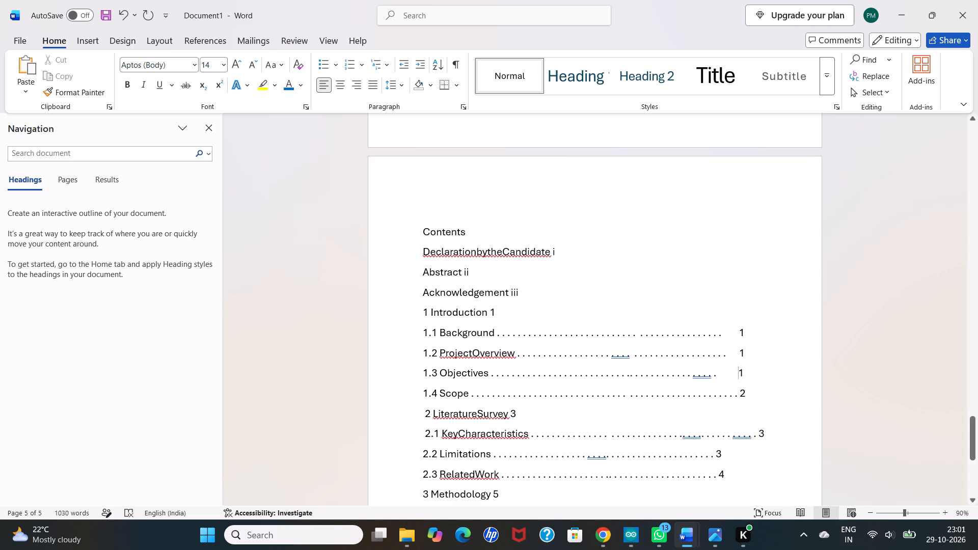
Trim the end of the 1.4 Scope leader and insert five spaces before its page number to align it with the entries above.
{"action": "left_click", "coordinate": [740, 394]}
{"action": "key", "text": "BackSpace"}
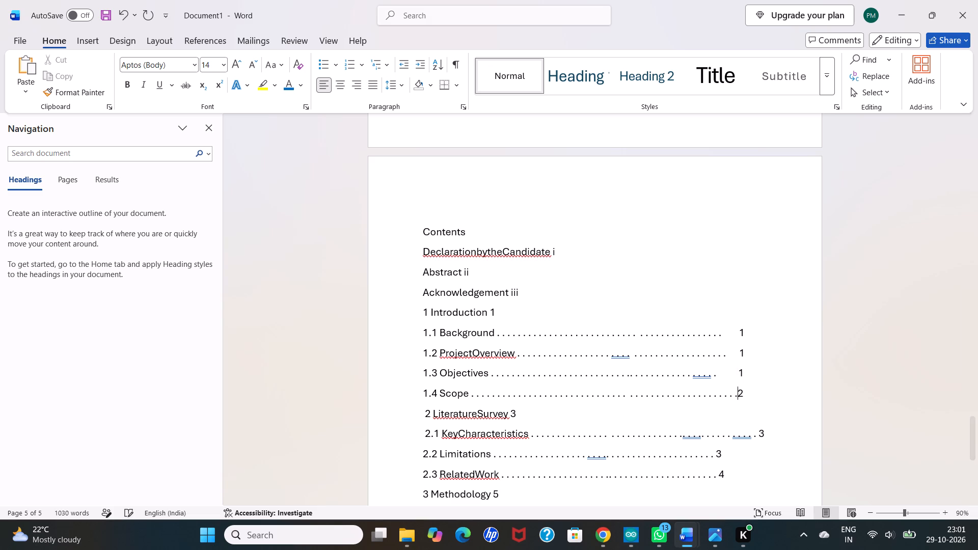
{"action": "key", "text": "BackSpace"}
{"action": "key", "text": "BackSpace"}
{"action": "key", "text": "BackSpace"}
{"action": "key", "text": "space"}
{"action": "key", "text": "space"}
{"action": "key", "text": "space"}
{"action": "key", "text": "space"}
{"action": "key", "text": "space"}
Shorten the 2.1 KeyCharacteristics leader by removing surplus dots near its end.
{"action": "left_click", "coordinate": [746, 435]}
{"action": "key", "text": "BackSpace"}
{"action": "key", "text": "BackSpace"}
{"action": "key", "text": "BackSpace"}
{"action": "key", "text": "BackSpace"}
{"action": "key", "text": "BackSpace"}
{"action": "key", "text": "BackSpace"}
{"action": "key", "text": "BackSpace"}
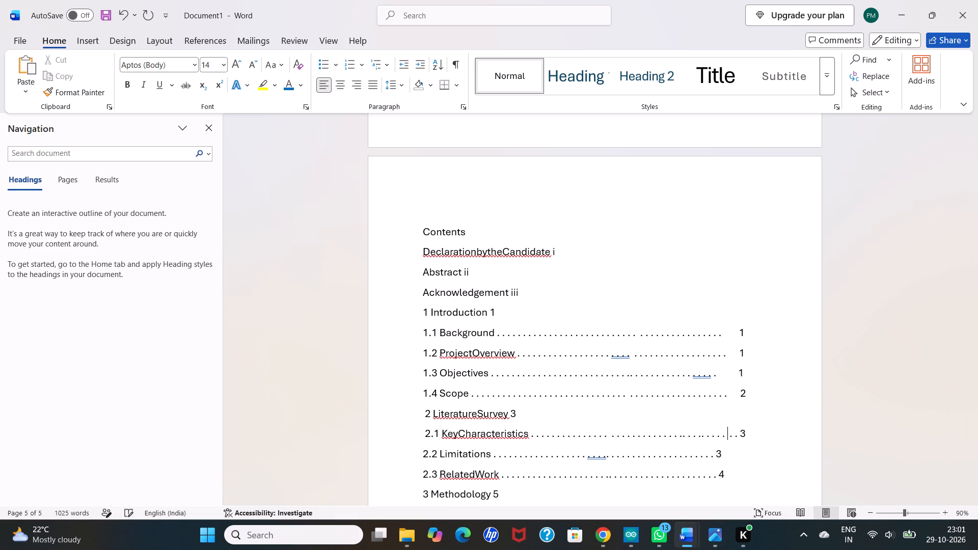
{"action": "key", "text": "BackSpace"}
{"action": "key", "text": "BackSpace"}
{"action": "key", "text": "BackSpace"}
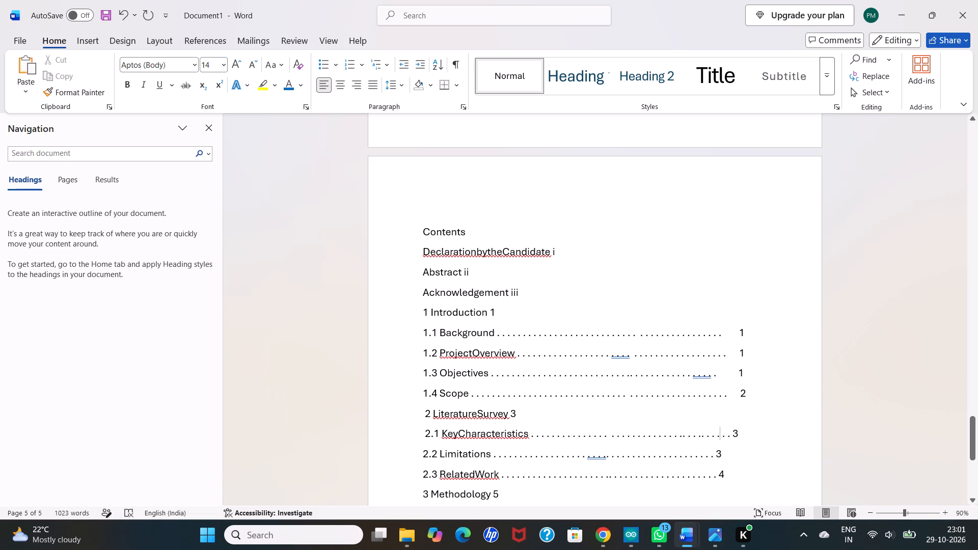
Insert three spaces before the 2.1 KeyCharacteristics page number to align it with the section 1 page numbers.
{"action": "left_click", "coordinate": [733, 435]}
{"action": "key", "text": "space"}
{"action": "key", "text": "space"}
{"action": "key", "text": "space"}
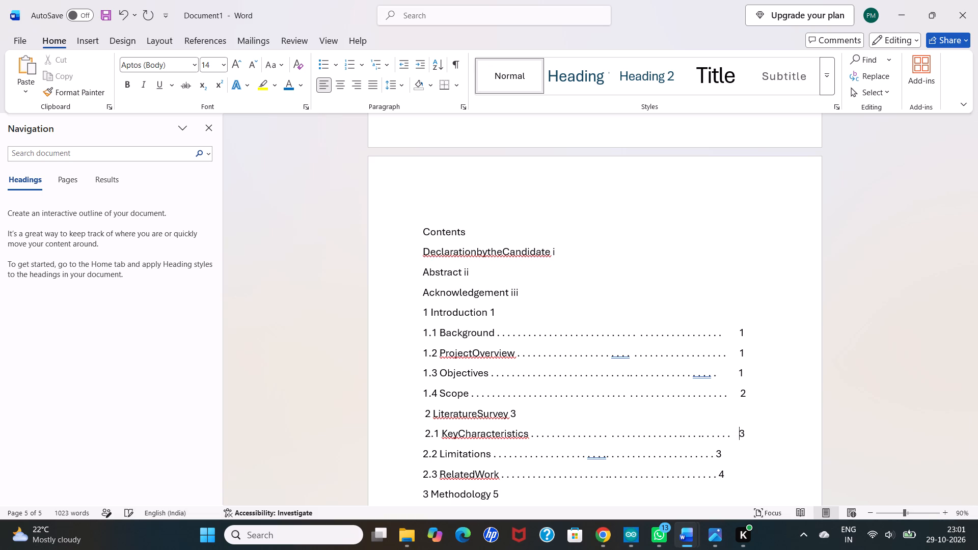
{"action": "key", "text": "space"}
{"action": "key", "text": "BackSpace"}
Insert eleven spaces before the 2.2 Limitations page number to align it with the 2.1 KeyCharacteristics page number.
{"action": "left_click", "coordinate": [715, 452]}
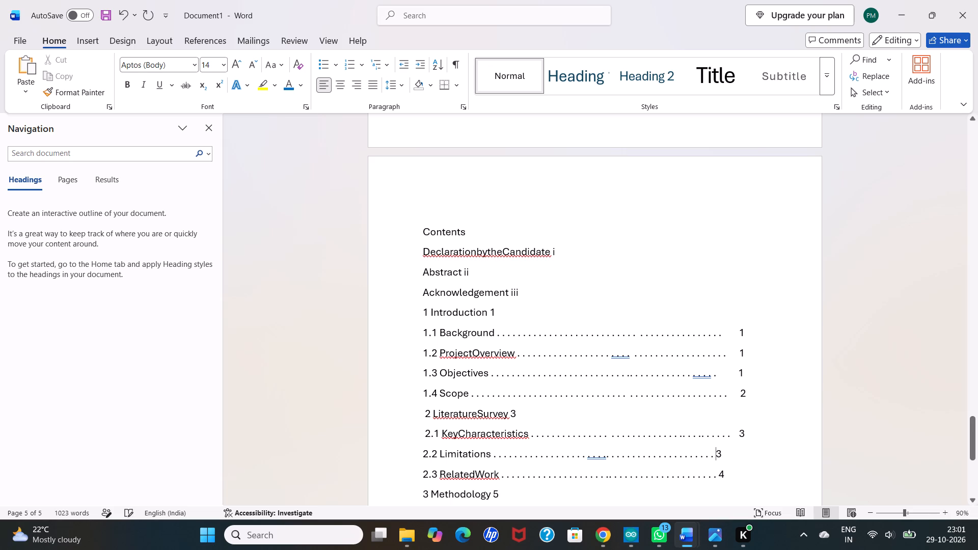
{"action": "key", "text": "space"}
{"action": "key", "text": "space"}
{"action": "key", "text": "space"}
{"action": "key", "text": "space"}
{"action": "key", "text": "space"}
{"action": "key", "text": "space"}
{"action": "key", "text": "space"}
{"action": "key", "text": "space"}
{"action": "key", "text": "space"}
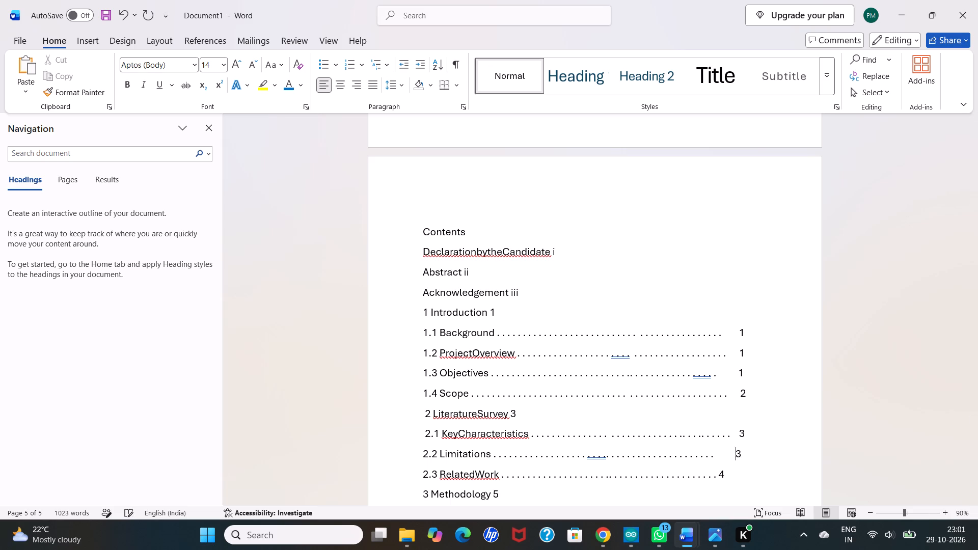
{"action": "key", "text": "space"}
{"action": "key", "text": "space"}
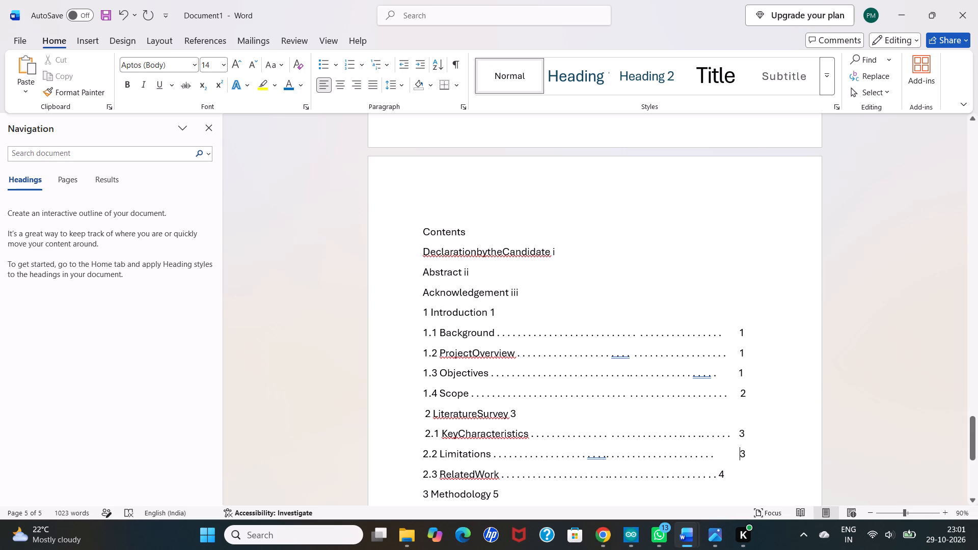
Insert ten spaces before the 2.3 RelatedWork page number to align it with the page numbers above.
{"action": "left_click", "coordinate": [718, 477]}
{"action": "key", "text": "space"}
{"action": "key", "text": "space"}
{"action": "key", "text": "space"}
{"action": "key", "text": "space"}
{"action": "key", "text": "space"}
{"action": "key", "text": "space"}
{"action": "key", "text": "space"}
{"action": "key", "text": "space"}
{"action": "key", "text": "space"}
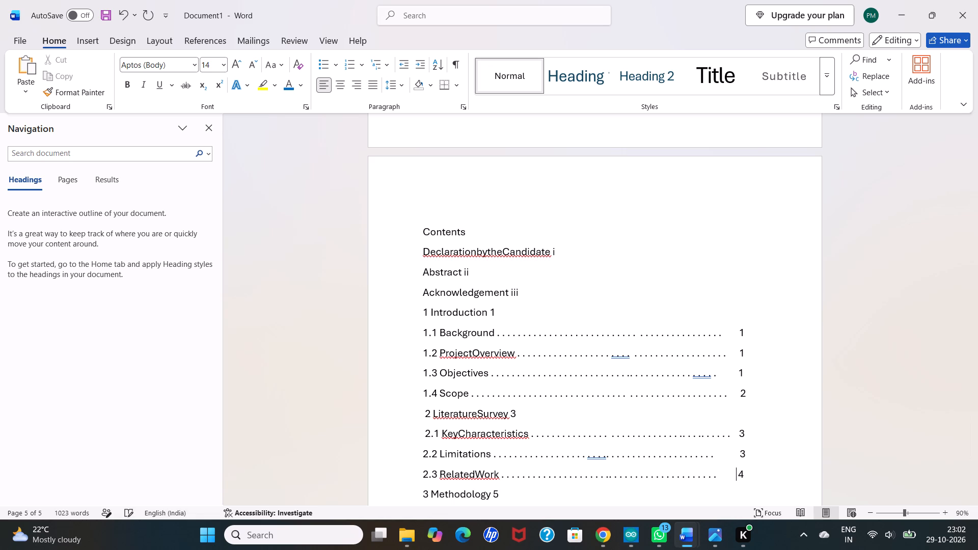
{"action": "key", "text": "space"}
Insert two spaces before the 3.1 DesignMethodology page number to align it with the section 2 page numbers.
{"action": "scroll", "coordinate": [718, 477], "scroll_direction": "down", "scroll_amount": 6}
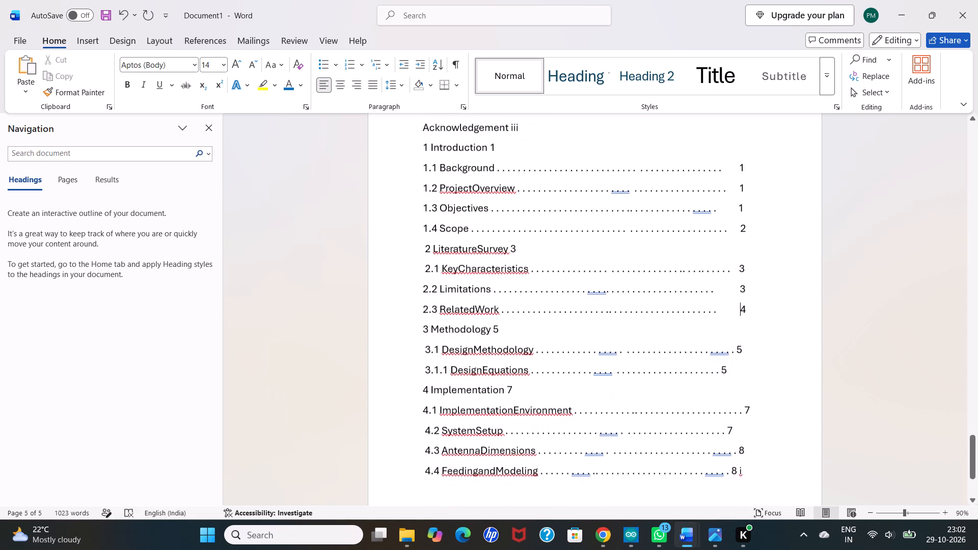
{"action": "scroll", "coordinate": [718, 477], "scroll_direction": "down", "scroll_amount": 1}
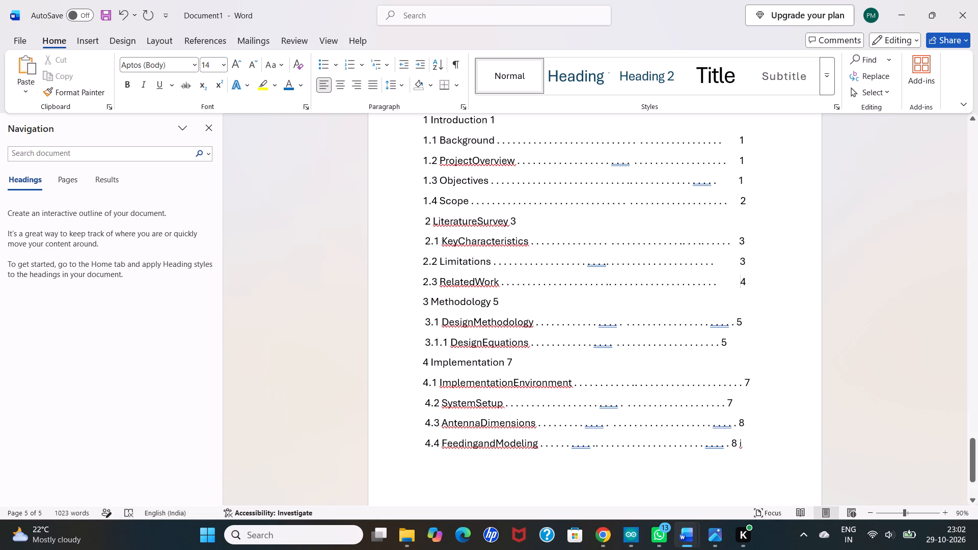
{"action": "left_click", "coordinate": [737, 325]}
{"action": "key", "text": "space"}
{"action": "key", "text": "space"}
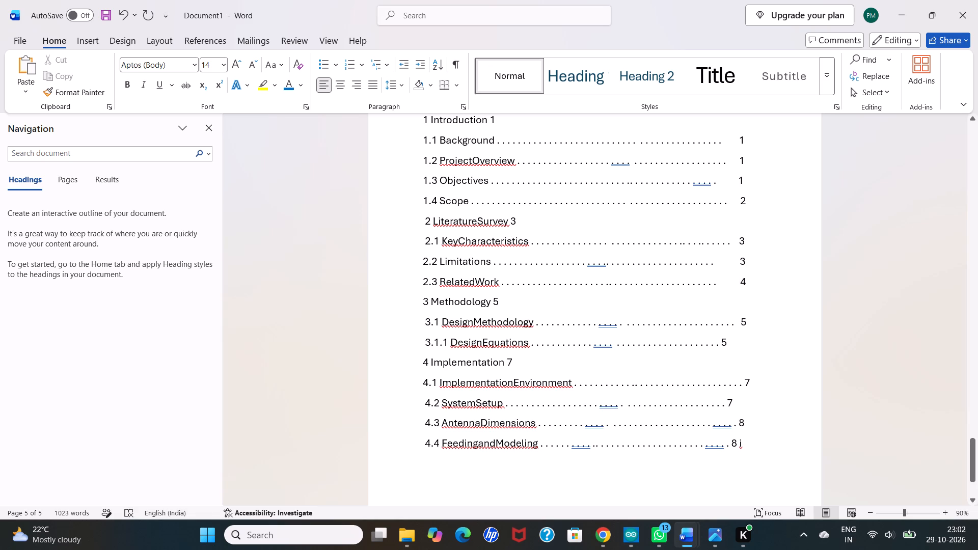
Insert nine spaces before the 3.1.1 DesignEquations page number to align it with the 3.1 DesignMethodology page number.
{"action": "left_click", "coordinate": [720, 343]}
{"action": "key", "text": "space"}
{"action": "key", "text": "space"}
{"action": "key", "text": "space"}
{"action": "key", "text": "space"}
{"action": "key", "text": "space"}
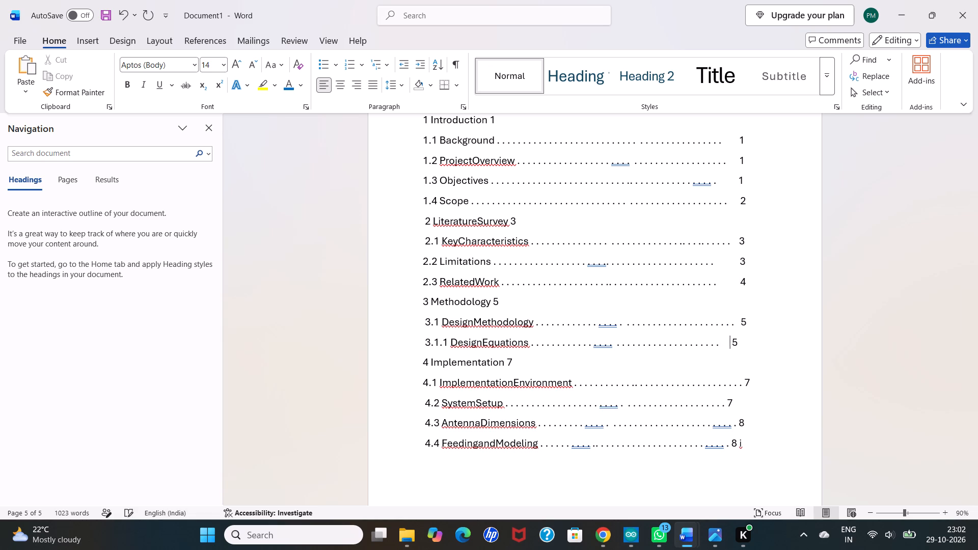
{"action": "key", "text": "space"}
{"action": "key", "text": "space"}
{"action": "key", "text": "space"}
{"action": "key", "text": "space"}
{"action": "key", "text": "space"}
{"action": "key", "text": "BackSpace"}
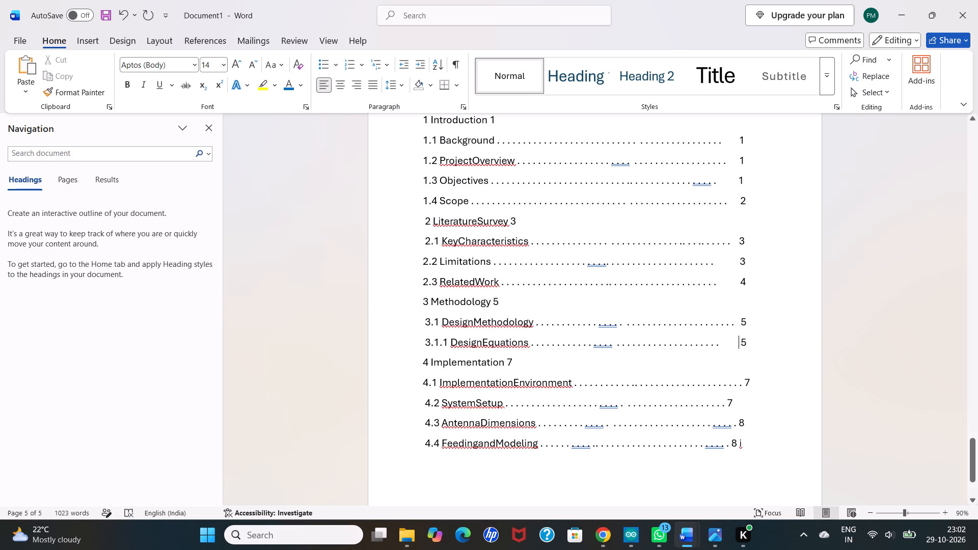
Insert eight spaces before the 4.2 SystemSetup page number to align it with the 4.1 ImplementationEnvironment page number.
{"action": "left_click", "coordinate": [725, 404]}
{"action": "key", "text": "space"}
{"action": "key", "text": "space"}
{"action": "key", "text": "space"}
{"action": "key", "text": "space"}
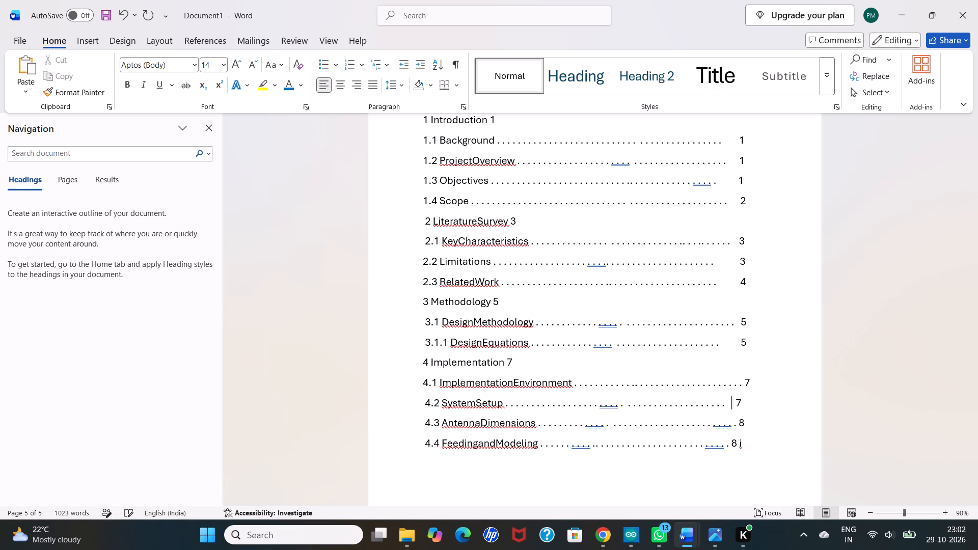
{"action": "key", "text": "space"}
{"action": "key", "text": "space"}
{"action": "key", "text": "space"}
{"action": "key", "text": "space"}
Insert three spaces before the 4.3 AntennaDimensions page number to align it with the 4.2 SystemSetup page number.
{"action": "left_click", "coordinate": [737, 424]}
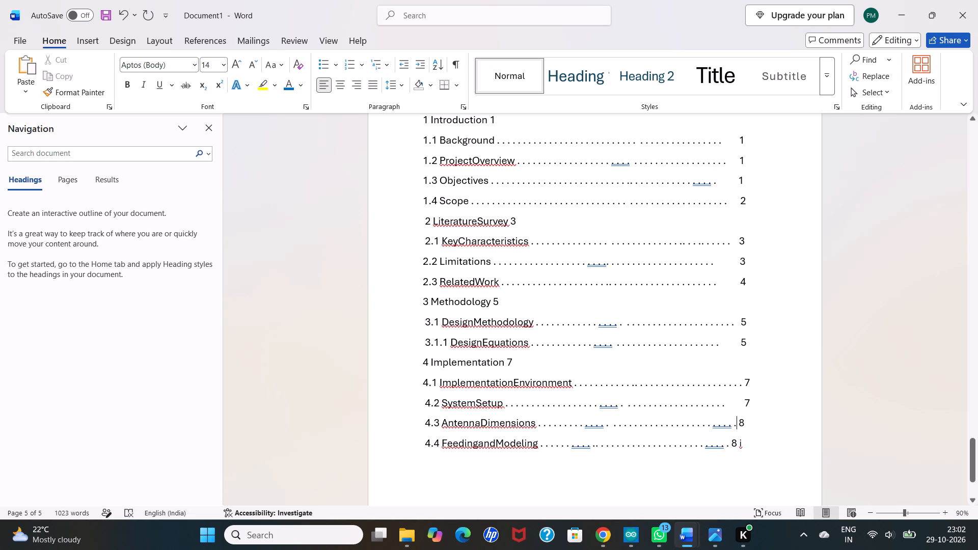
{"action": "key", "text": "space"}
{"action": "key", "text": "space"}
{"action": "key", "text": "space"}
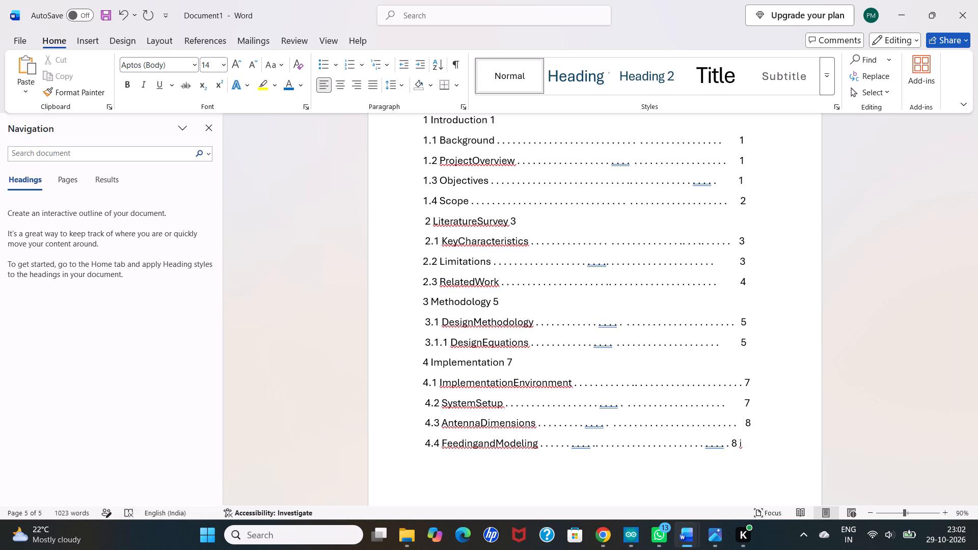
Insert seven spaces before the 4.4 FeedingandModeling page number to align it with the 4.3 AntennaDimensions page number.
{"action": "left_click", "coordinate": [729, 445]}
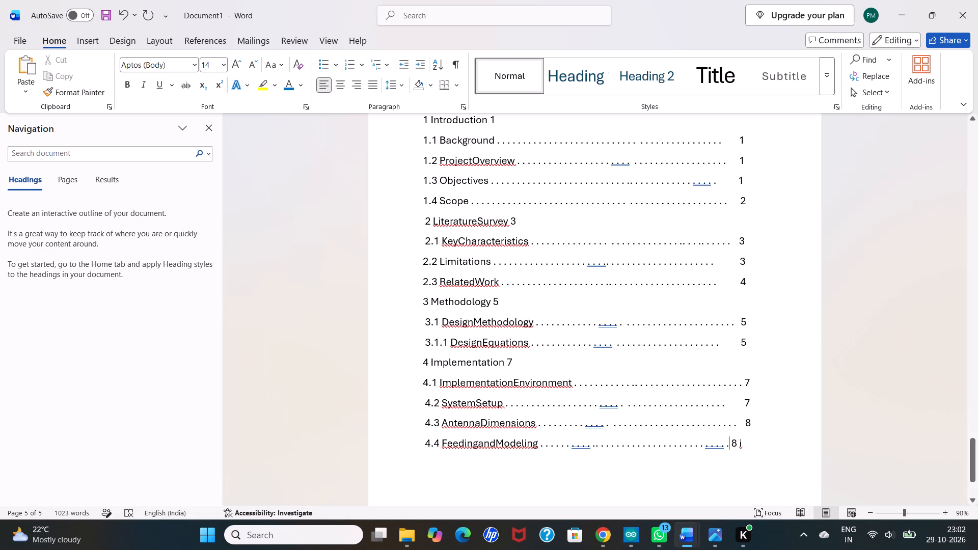
{"action": "key", "text": "space"}
{"action": "key", "text": "space"}
{"action": "key", "text": "space"}
{"action": "key", "text": "space"}
{"action": "key", "text": "space"}
{"action": "key", "text": "space"}
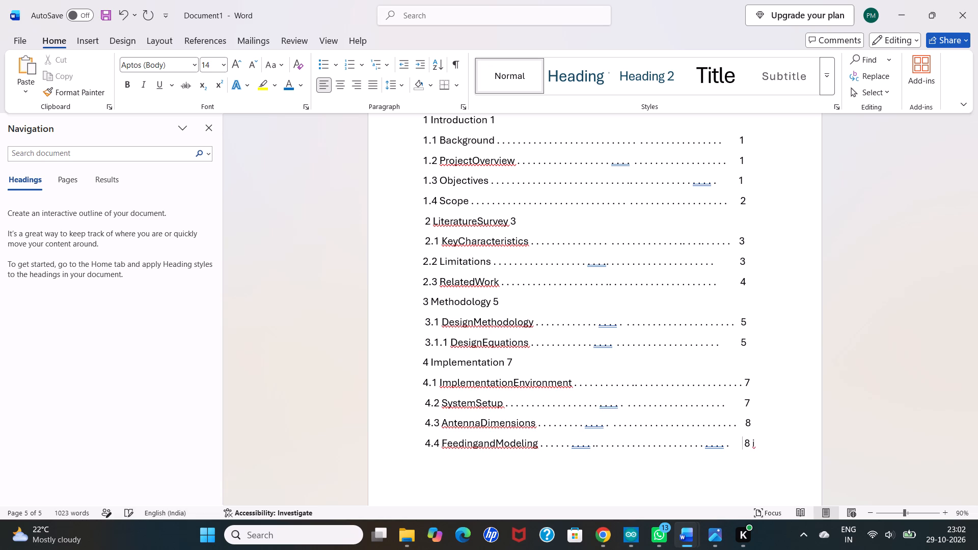
{"action": "key", "text": "space"}
Delete the stray "i" after the page number of the 4.4 FeedingandModeling entry.
{"action": "left_click", "coordinate": [758, 444]}
{"action": "key", "text": "BackSpace"}
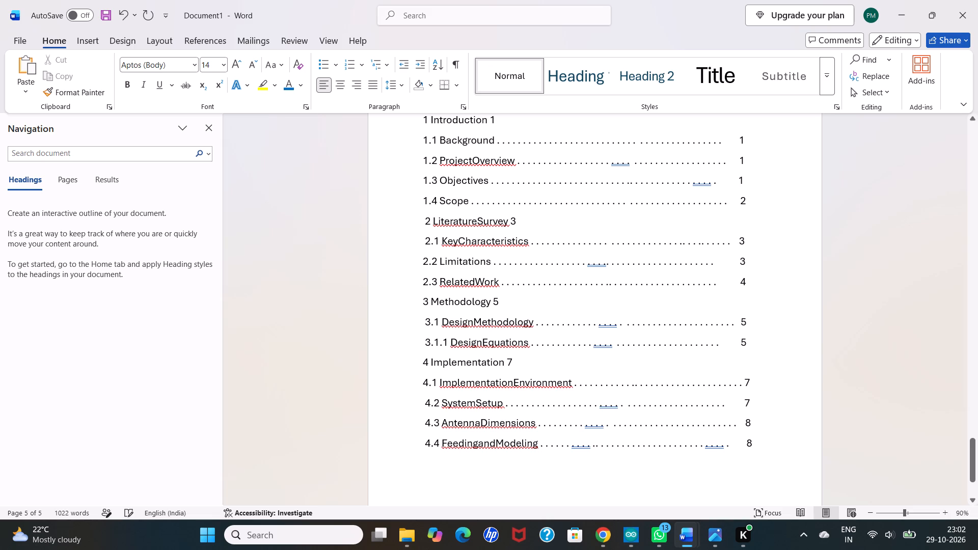
{"action": "double_click", "coordinate": [882, 351]}
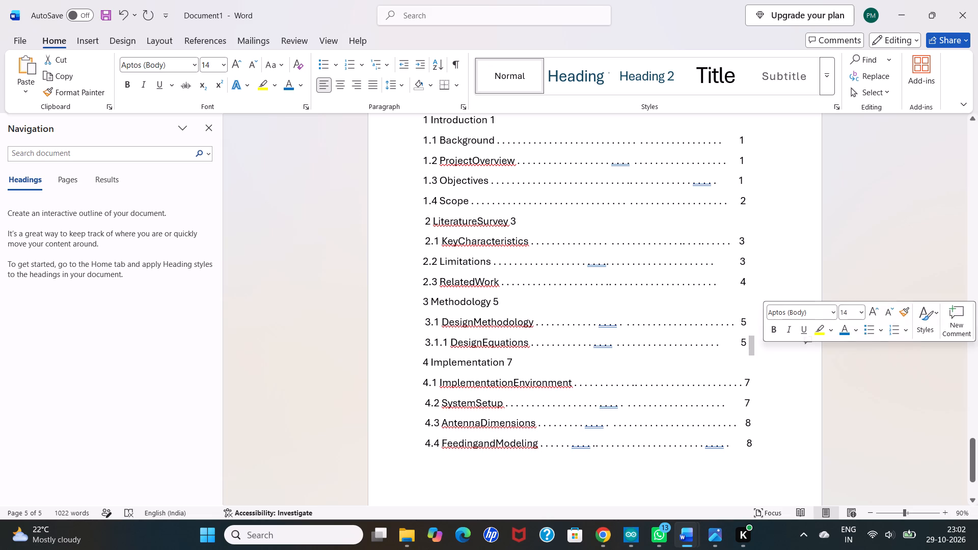
{"action": "left_click", "coordinate": [933, 446]}
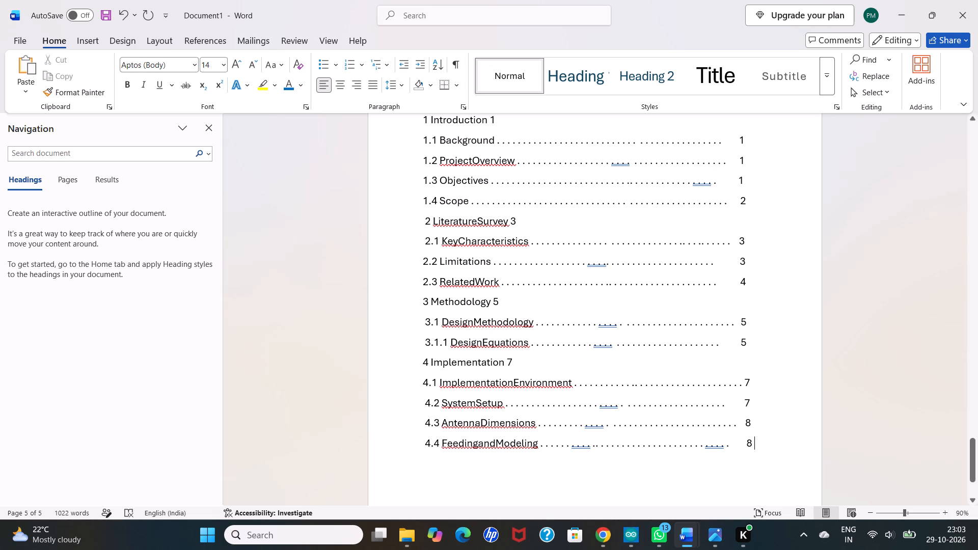
Separate the words in the 1.2 Contents entry so it reads "Project Overview".
{"action": "scroll", "coordinate": [447, 324], "scroll_direction": "up", "scroll_amount": 6}
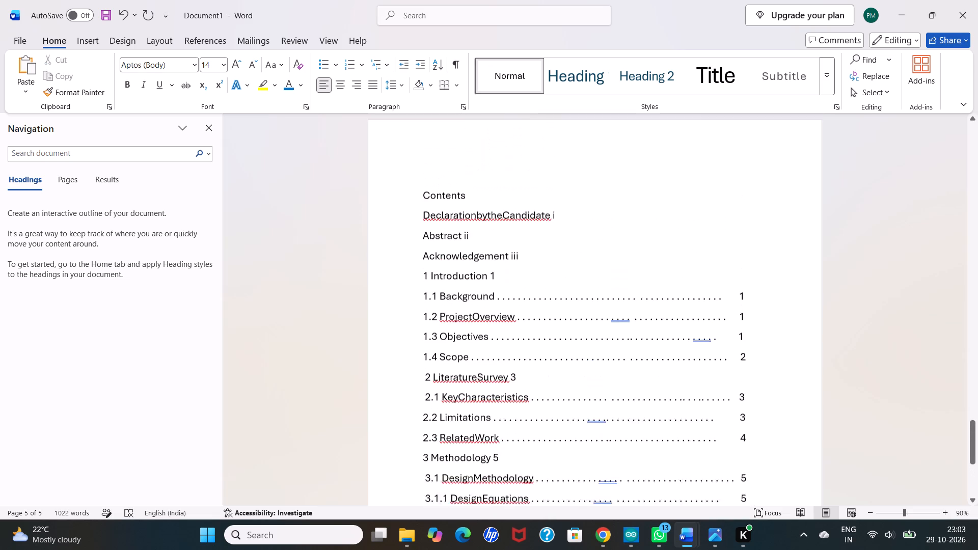
{"action": "scroll", "coordinate": [422, 337], "scroll_direction": "up", "scroll_amount": 1}
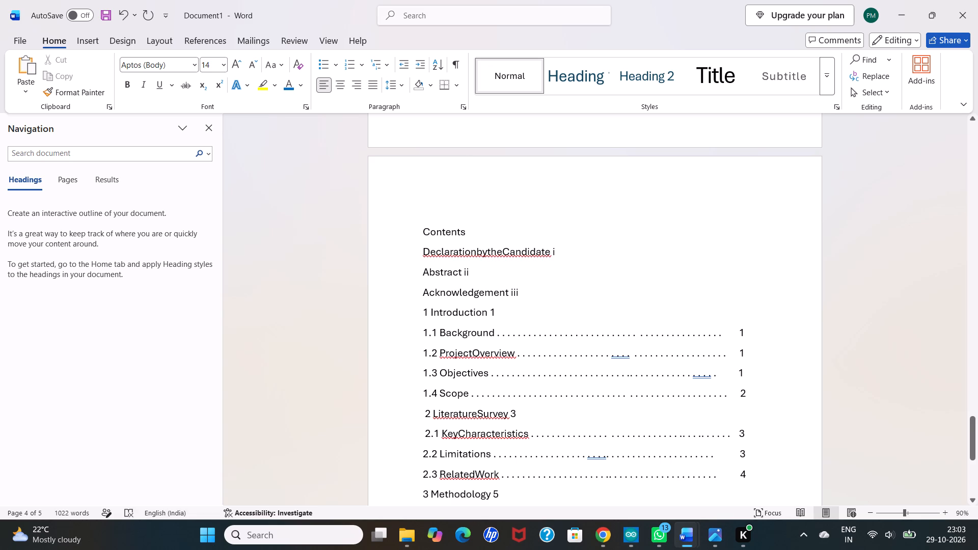
{"action": "scroll", "coordinate": [445, 360], "scroll_direction": "down", "scroll_amount": 2}
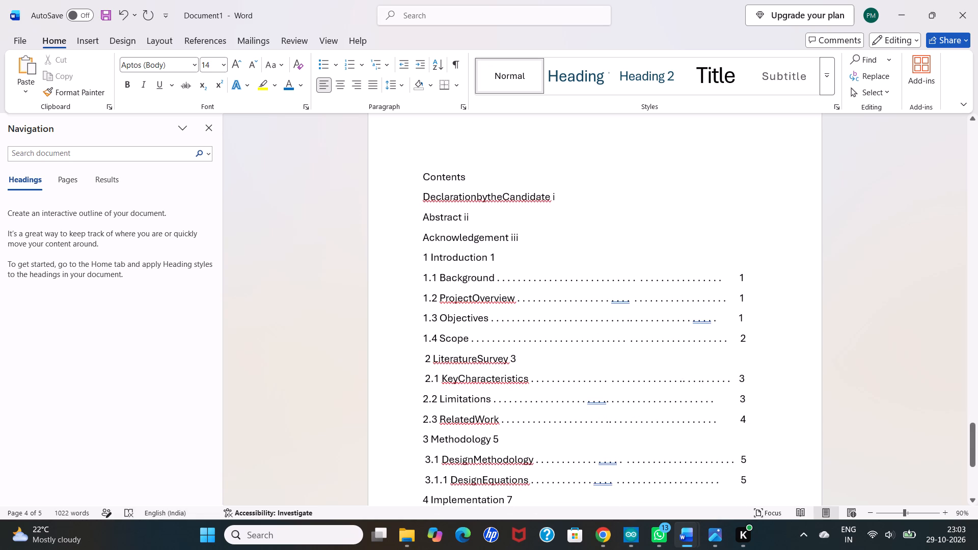
{"action": "left_click", "coordinate": [473, 298]}
{"action": "key", "text": "space"}
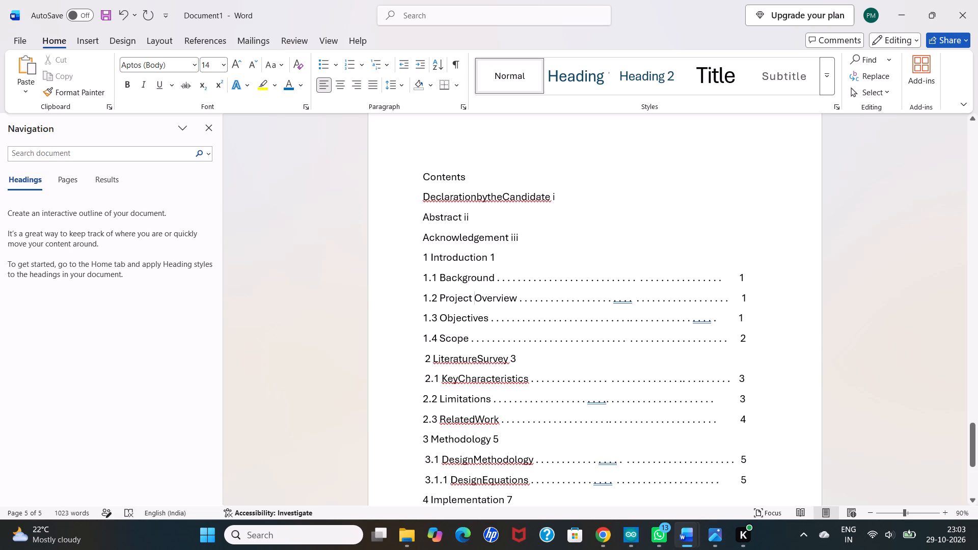
Add the missing spaces in the first Contents entry so it reads "Declaration by the Candidate".
{"action": "left_click", "coordinate": [477, 197]}
{"action": "key", "text": "space"}
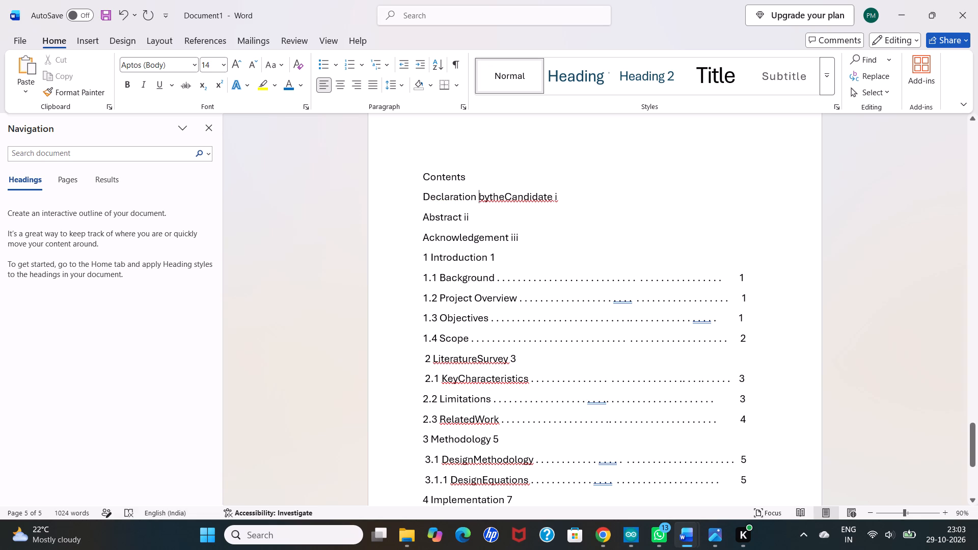
{"action": "left_click", "coordinate": [490, 198]}
{"action": "key", "text": "space"}
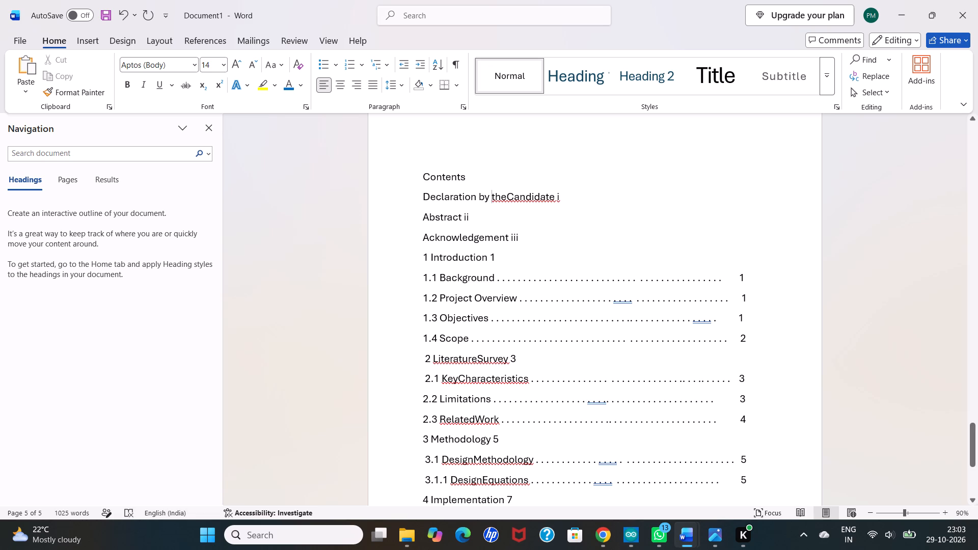
{"action": "left_click", "coordinate": [506, 197]}
{"action": "key", "text": "space"}
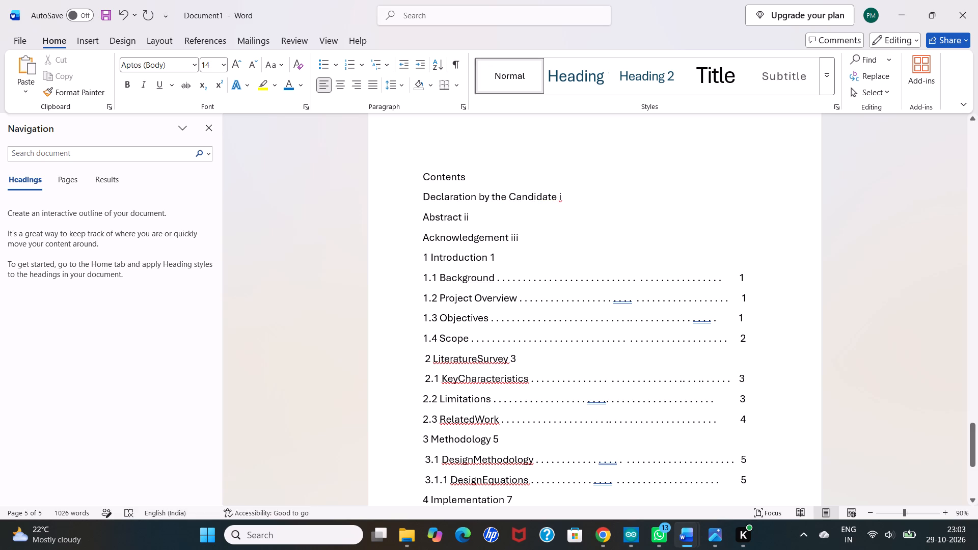
Separate the joined words in the section 2 Contents entries to read "Literature Survey", "Key Characteristics" and "Related Work".
{"action": "scroll", "coordinate": [507, 303], "scroll_direction": "down", "scroll_amount": 4}
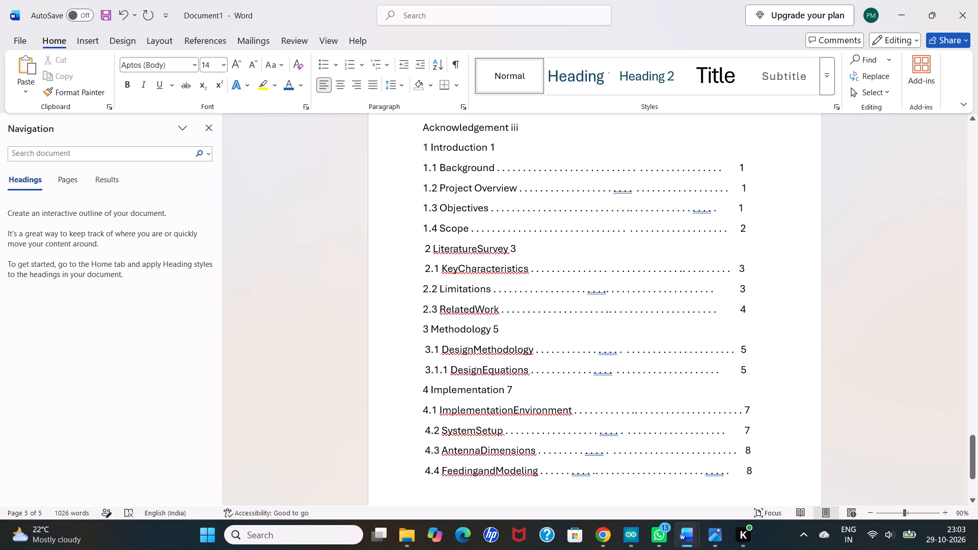
{"action": "left_click", "coordinate": [477, 251]}
{"action": "key", "text": "space"}
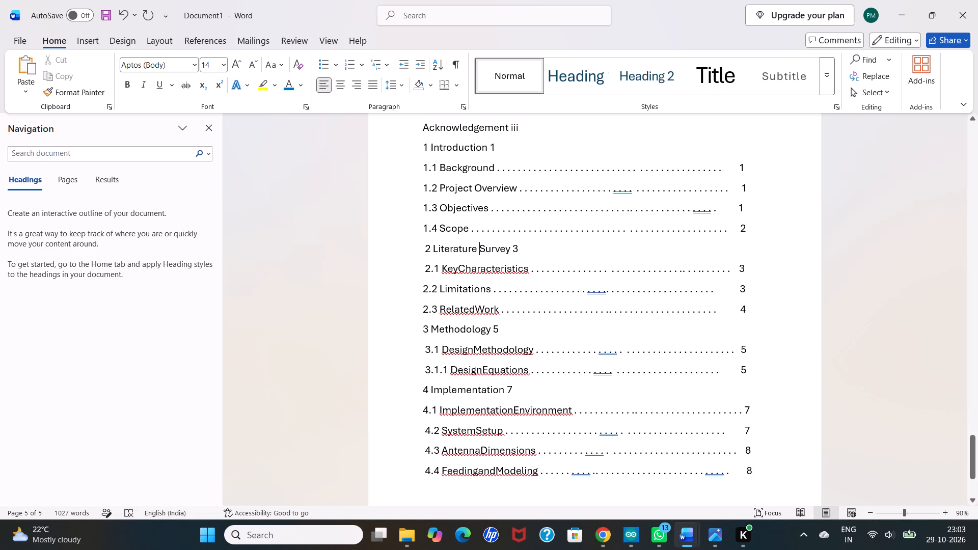
{"action": "left_click", "coordinate": [460, 271]}
{"action": "key", "text": "space"}
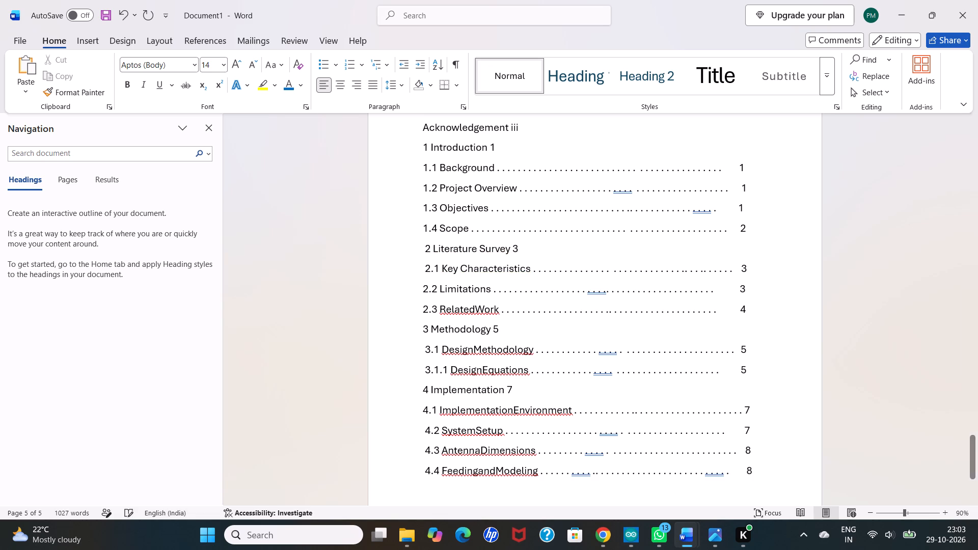
{"action": "left_click", "coordinate": [476, 312]}
{"action": "key", "text": "space"}
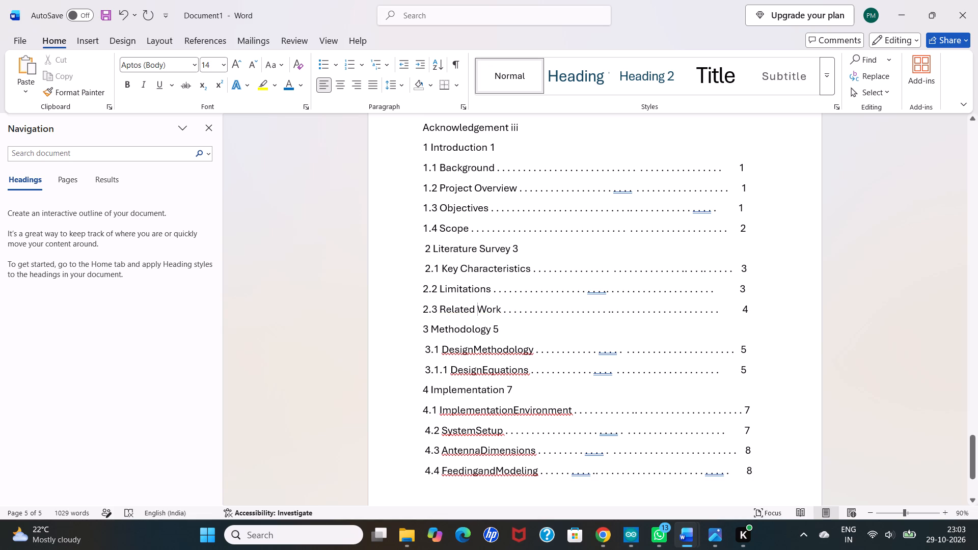
Separate the joined words in the section 3 Contents entries to read "Design Methodology" and "Design Equations".
{"action": "left_click", "coordinate": [473, 352]}
{"action": "key", "text": "space"}
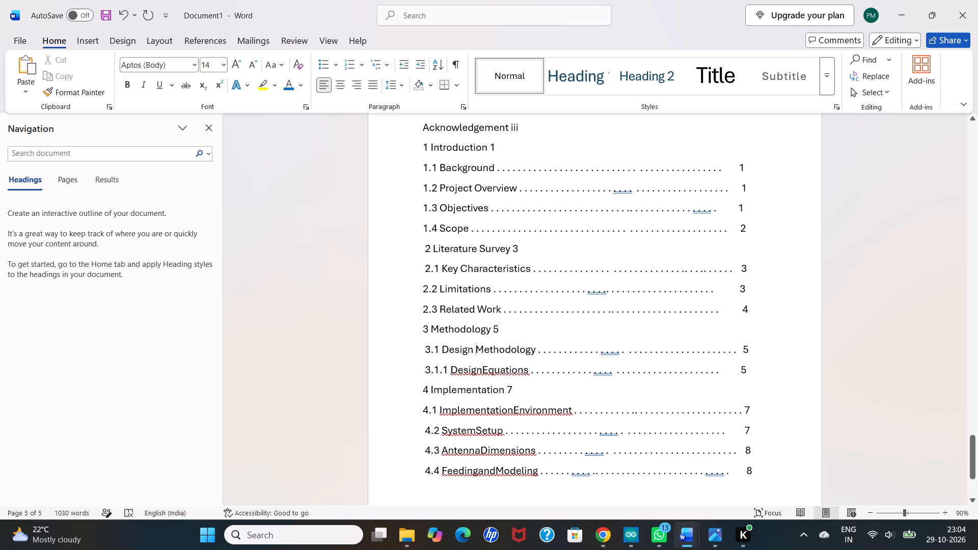
{"action": "left_click", "coordinate": [483, 371]}
{"action": "key", "text": "space"}
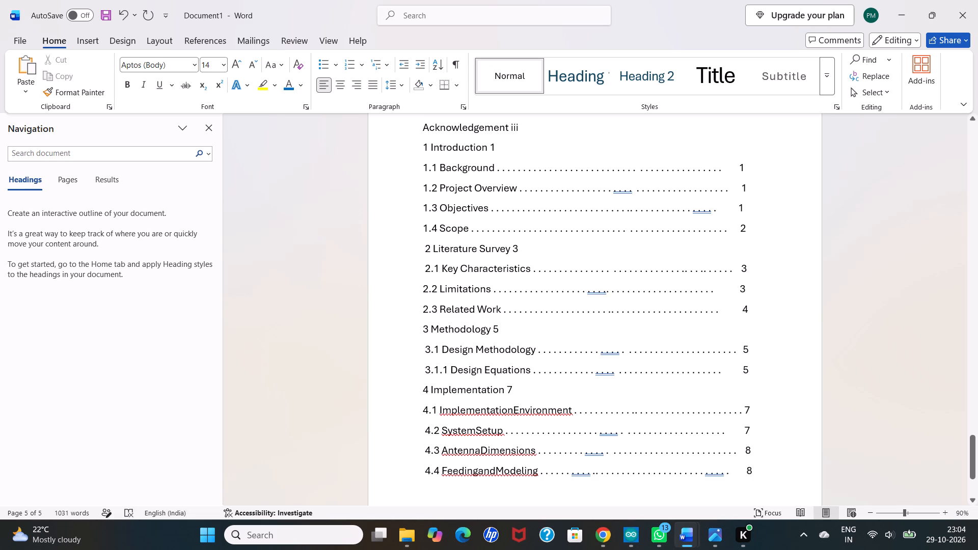
Separate the joined words in entries 4.1 to 4.4 to read "Implementation Environment", "System Setup", "Antenna Dimensions" and "Feeding and Modeling".
{"action": "left_click", "coordinate": [512, 408]}
{"action": "key", "text": "space"}
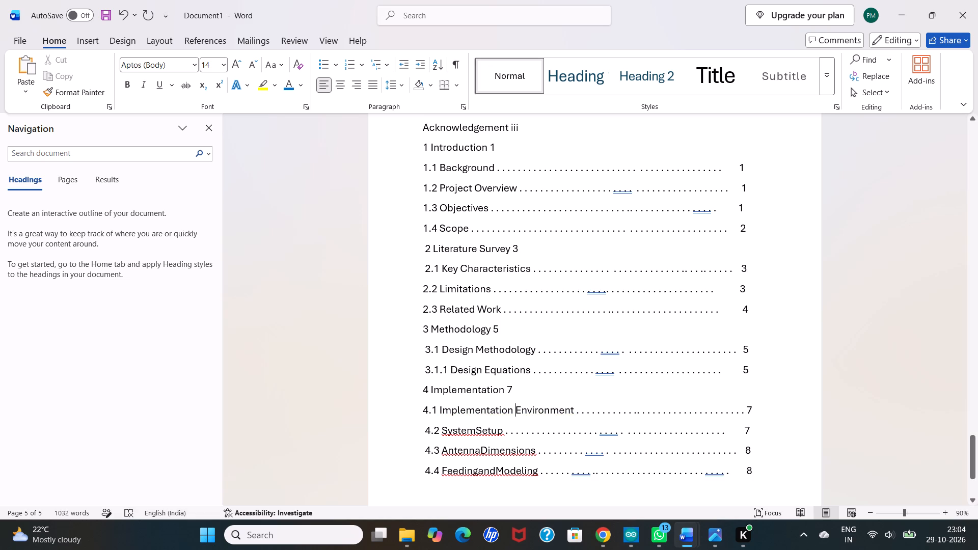
{"action": "left_click", "coordinate": [475, 434]}
{"action": "key", "text": "space"}
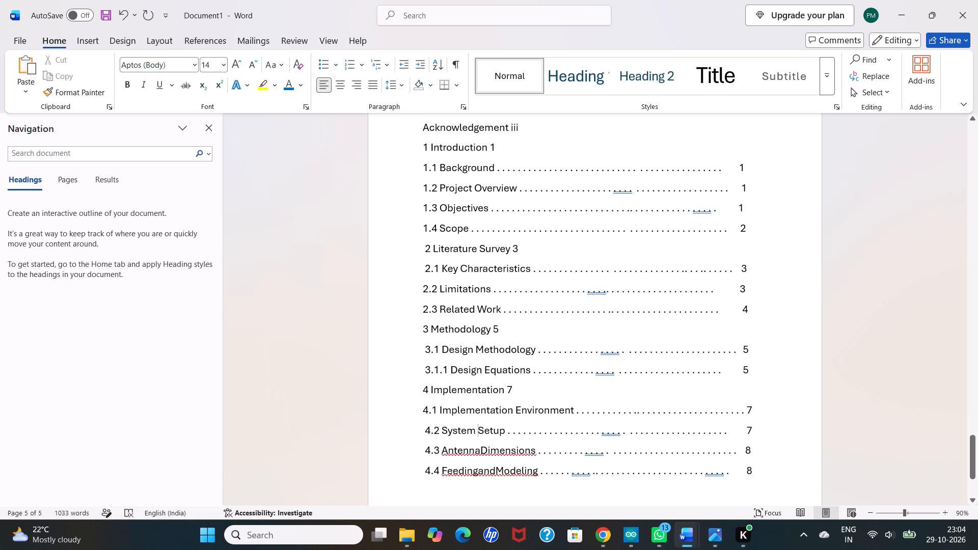
{"action": "left_click", "coordinate": [482, 454]}
{"action": "key", "text": "space"}
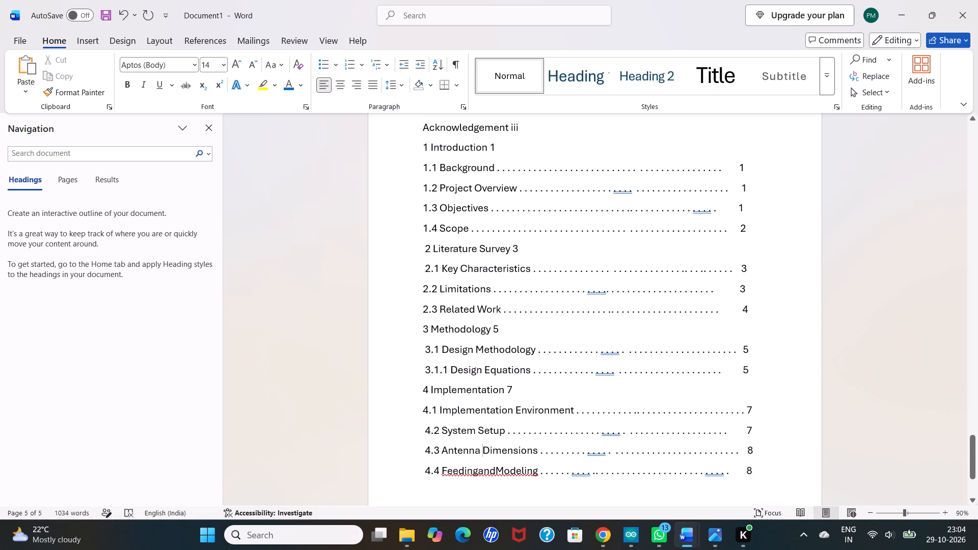
{"action": "left_click", "coordinate": [477, 474]}
{"action": "key", "text": "space"}
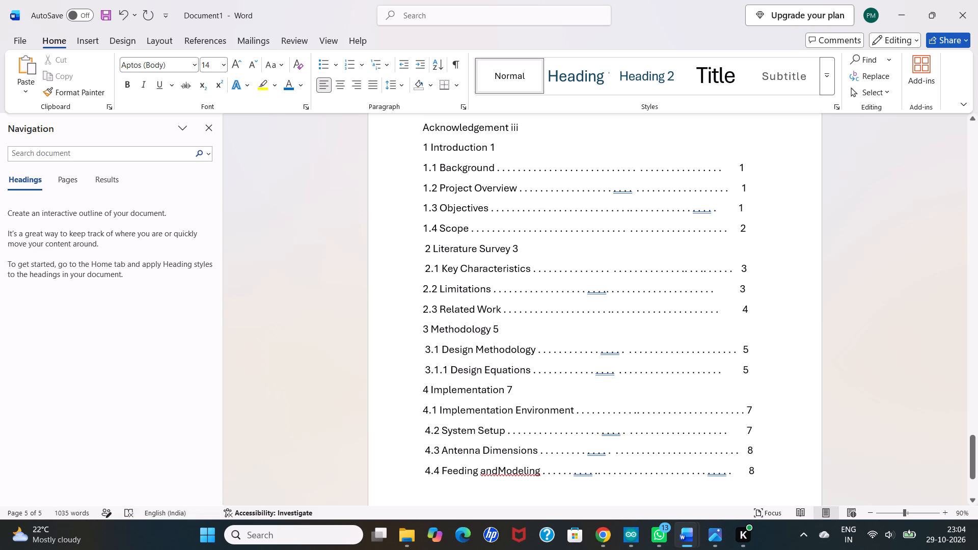
{"action": "left_click", "coordinate": [497, 470]}
{"action": "key", "text": "space"}
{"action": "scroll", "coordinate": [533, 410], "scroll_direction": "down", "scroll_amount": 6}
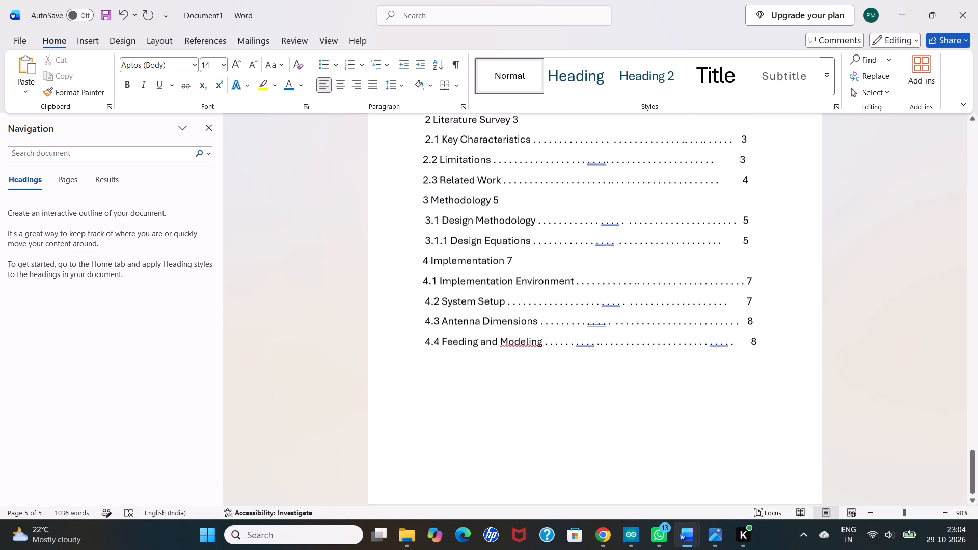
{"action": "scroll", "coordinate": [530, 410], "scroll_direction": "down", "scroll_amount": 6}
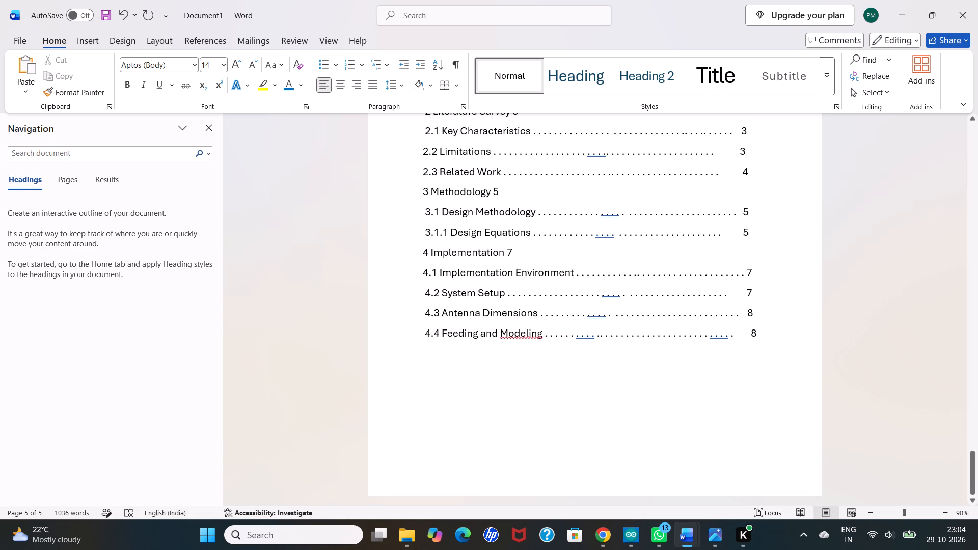
Review the Contents page from its heading down to entry 4.4.
{"action": "scroll", "coordinate": [467, 367], "scroll_direction": "down", "scroll_amount": 10}
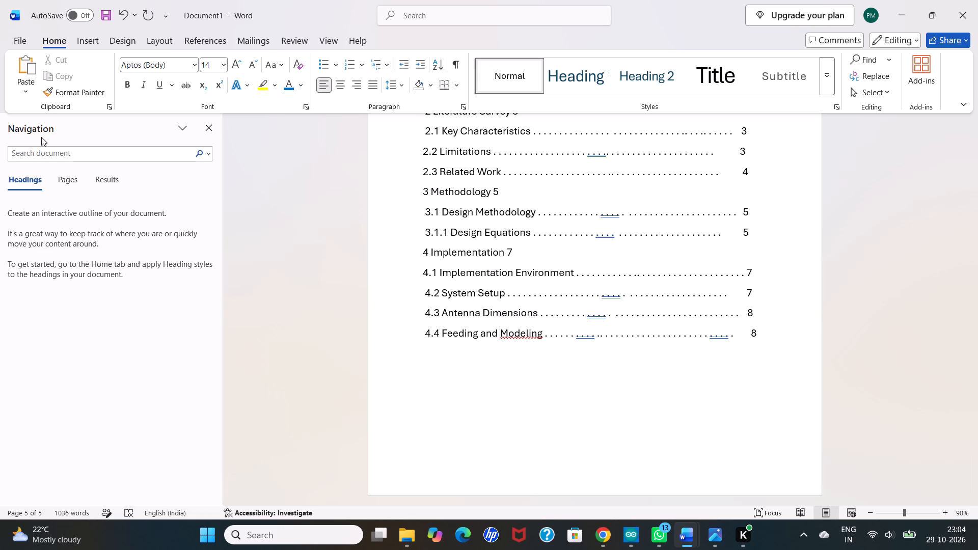
{"action": "scroll", "coordinate": [529, 76], "scroll_direction": "down", "scroll_amount": 3}
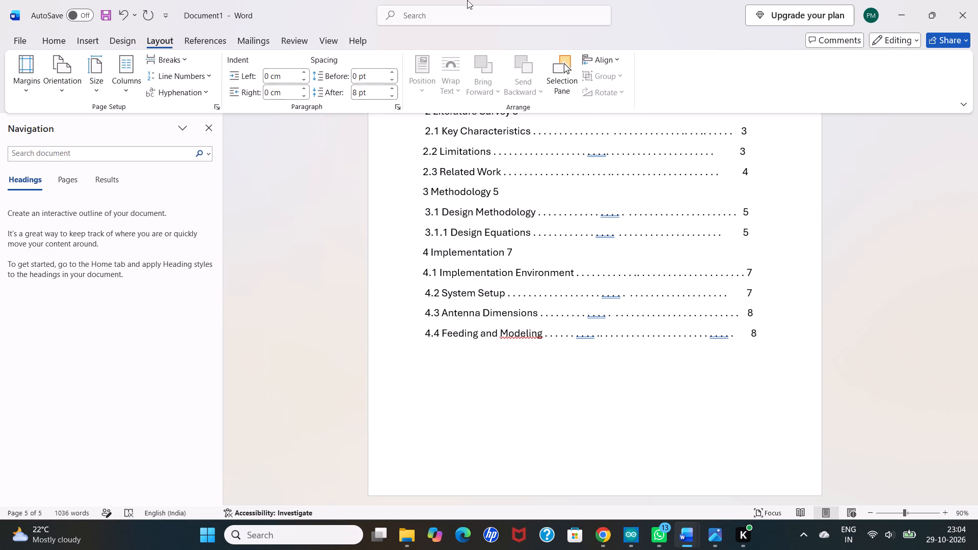
{"action": "scroll", "coordinate": [697, 20], "scroll_direction": "down", "scroll_amount": 1}
{"action": "scroll", "coordinate": [811, 264], "scroll_direction": "down", "scroll_amount": 10}
{"action": "scroll", "coordinate": [820, 261], "scroll_direction": "up", "scroll_amount": 2}
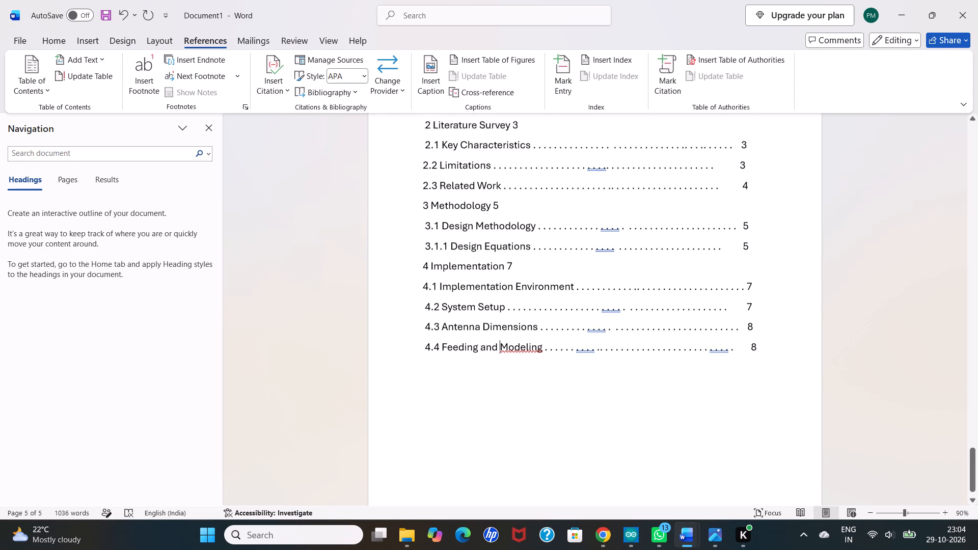
{"action": "scroll", "coordinate": [820, 261], "scroll_direction": "up", "scroll_amount": 1}
{"action": "scroll", "coordinate": [820, 261], "scroll_direction": "down", "scroll_amount": 6}
{"action": "scroll", "coordinate": [820, 261], "scroll_direction": "up", "scroll_amount": 19}
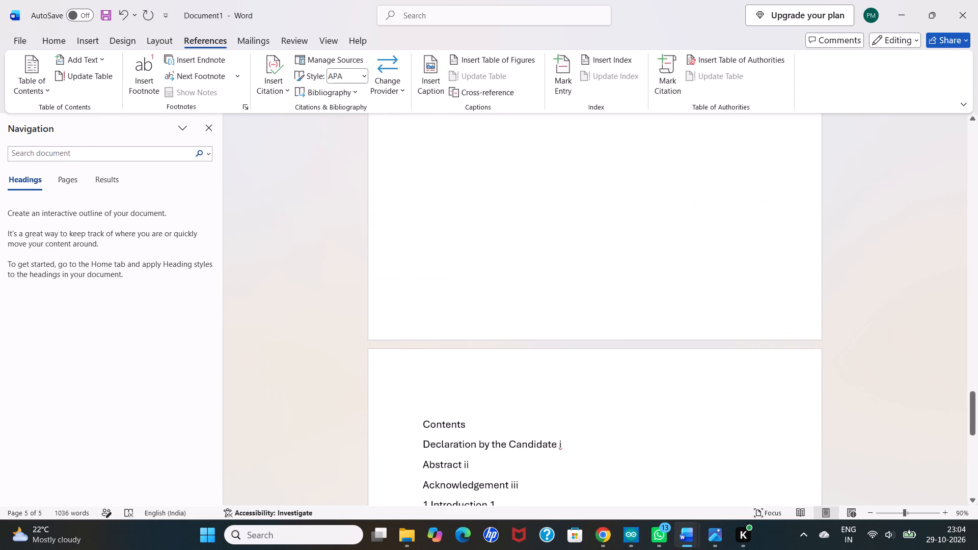
{"action": "scroll", "coordinate": [820, 261], "scroll_direction": "up", "scroll_amount": 1}
{"action": "scroll", "coordinate": [820, 261], "scroll_direction": "down", "scroll_amount": 20}
{"action": "scroll", "coordinate": [819, 262], "scroll_direction": "down", "scroll_amount": 12}
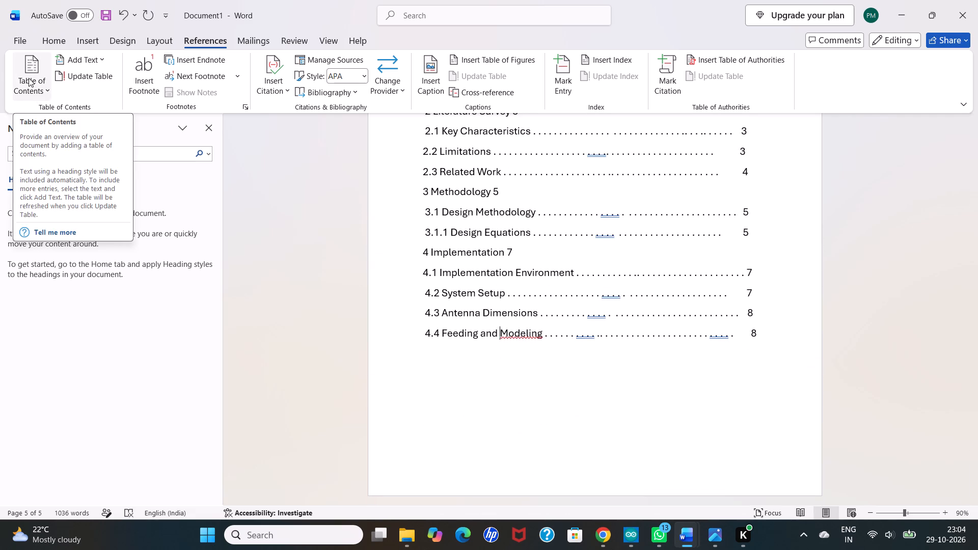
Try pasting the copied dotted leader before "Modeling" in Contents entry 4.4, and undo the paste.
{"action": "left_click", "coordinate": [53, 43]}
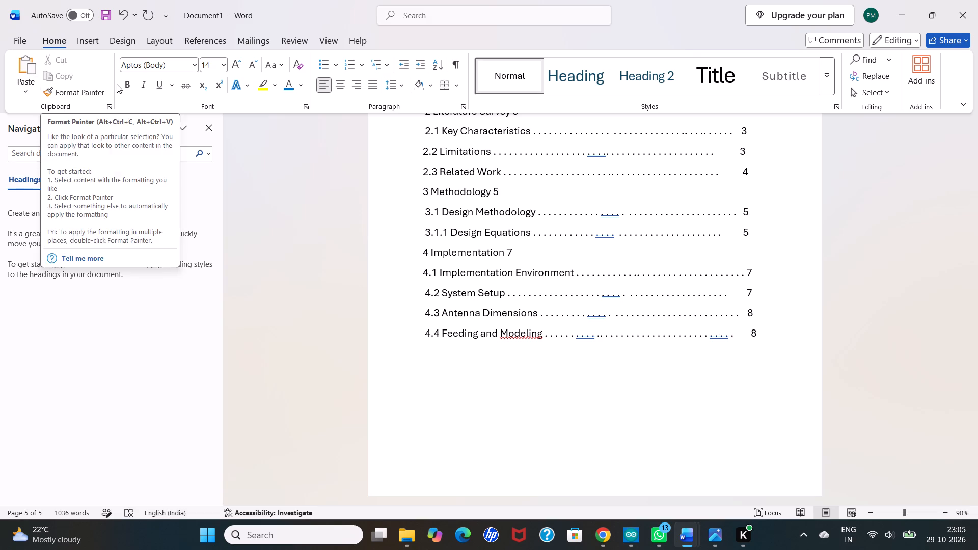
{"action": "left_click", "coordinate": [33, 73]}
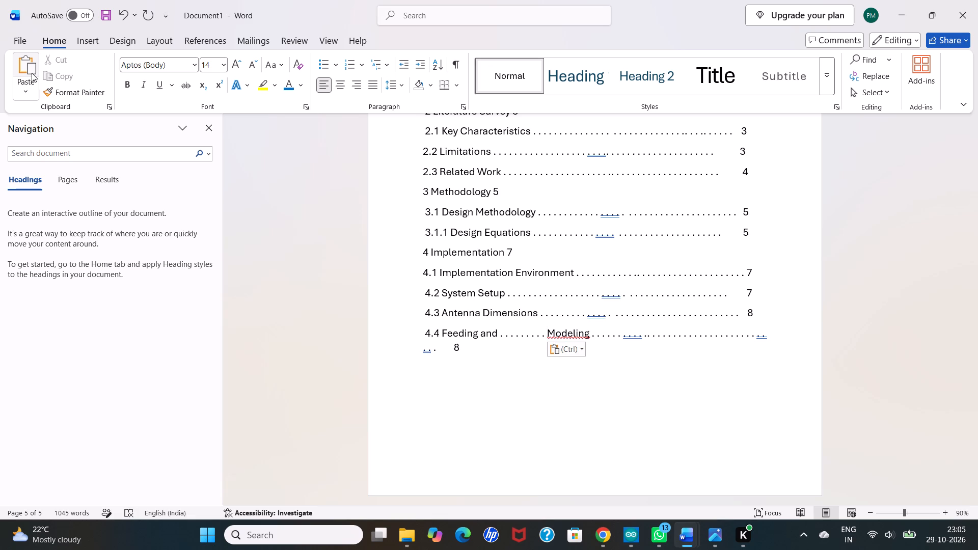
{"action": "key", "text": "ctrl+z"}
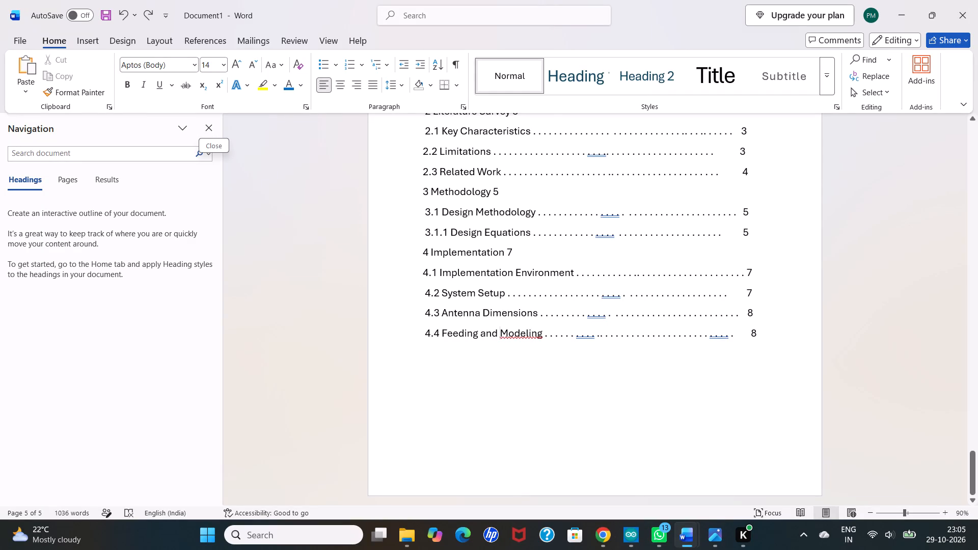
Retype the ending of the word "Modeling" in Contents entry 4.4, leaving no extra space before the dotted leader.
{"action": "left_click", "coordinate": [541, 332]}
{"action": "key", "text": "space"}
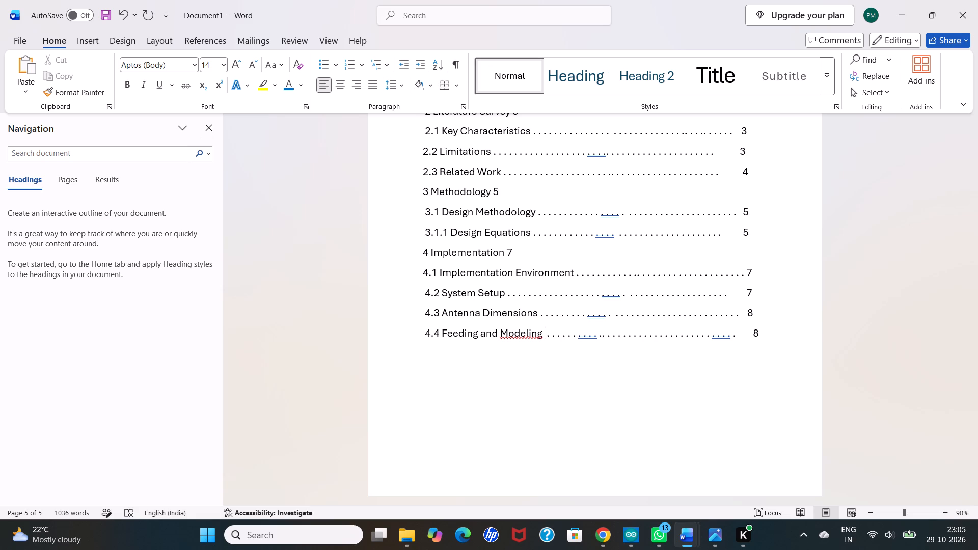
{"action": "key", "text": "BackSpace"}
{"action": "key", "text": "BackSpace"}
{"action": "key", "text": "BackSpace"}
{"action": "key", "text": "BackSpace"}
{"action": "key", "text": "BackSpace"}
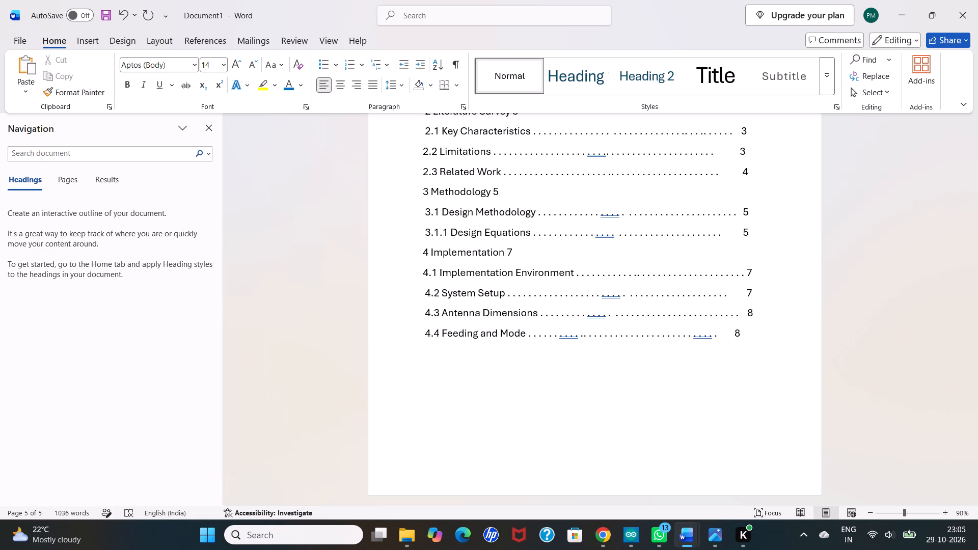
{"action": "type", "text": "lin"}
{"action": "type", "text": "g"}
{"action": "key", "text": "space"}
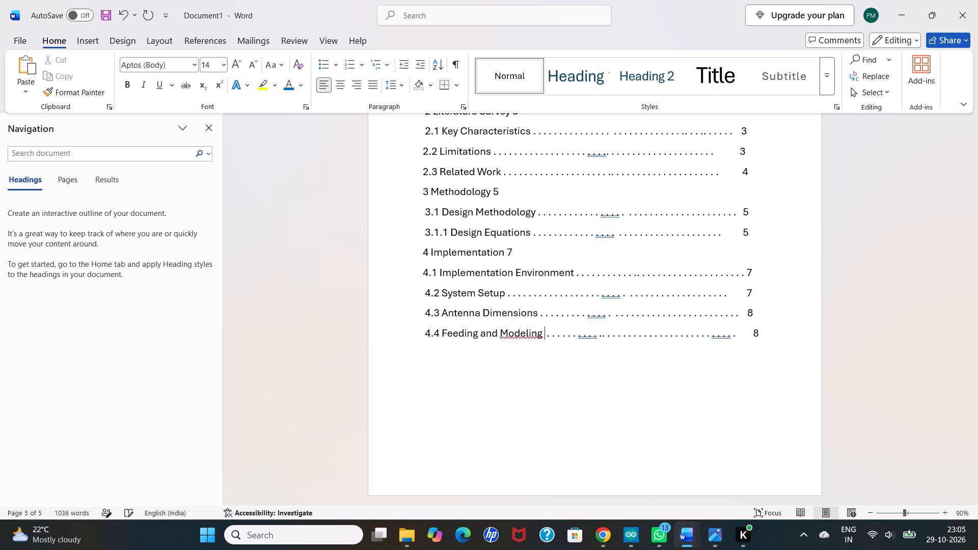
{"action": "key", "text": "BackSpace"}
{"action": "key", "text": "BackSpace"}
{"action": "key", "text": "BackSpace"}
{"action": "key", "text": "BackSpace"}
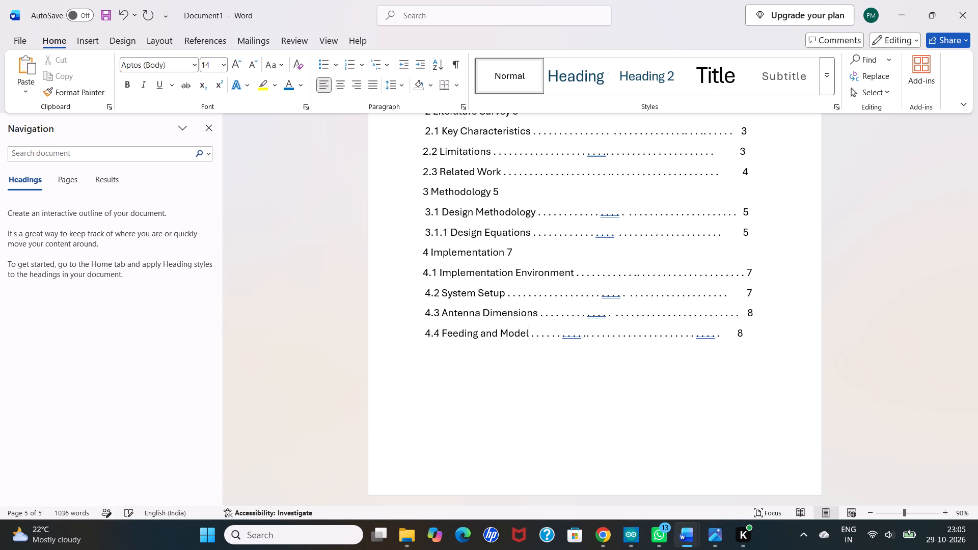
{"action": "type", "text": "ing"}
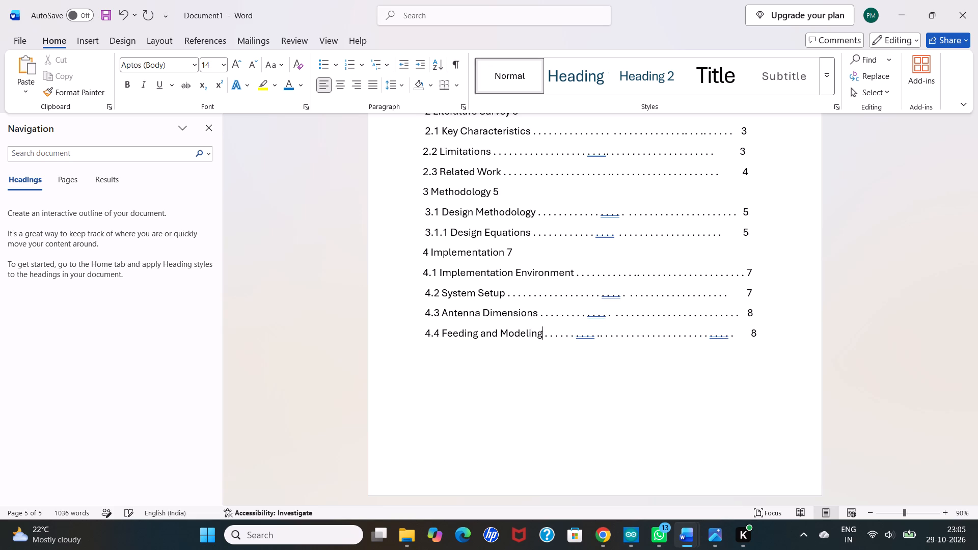
Remove one space before the page number 8 in Contents entry 4.4.
{"action": "left_click", "coordinate": [852, 339]}
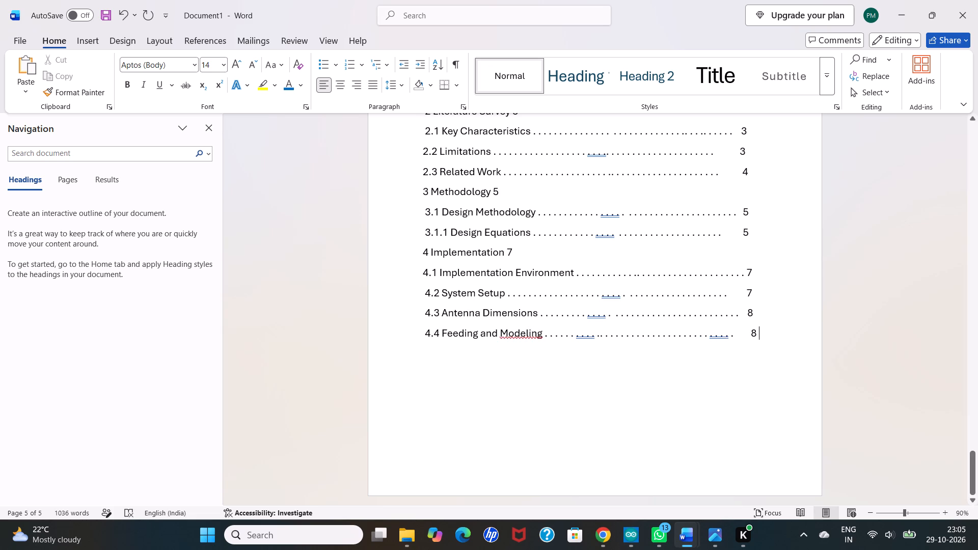
{"action": "left_click", "coordinate": [747, 333]}
{"action": "key", "text": "BackSpace"}
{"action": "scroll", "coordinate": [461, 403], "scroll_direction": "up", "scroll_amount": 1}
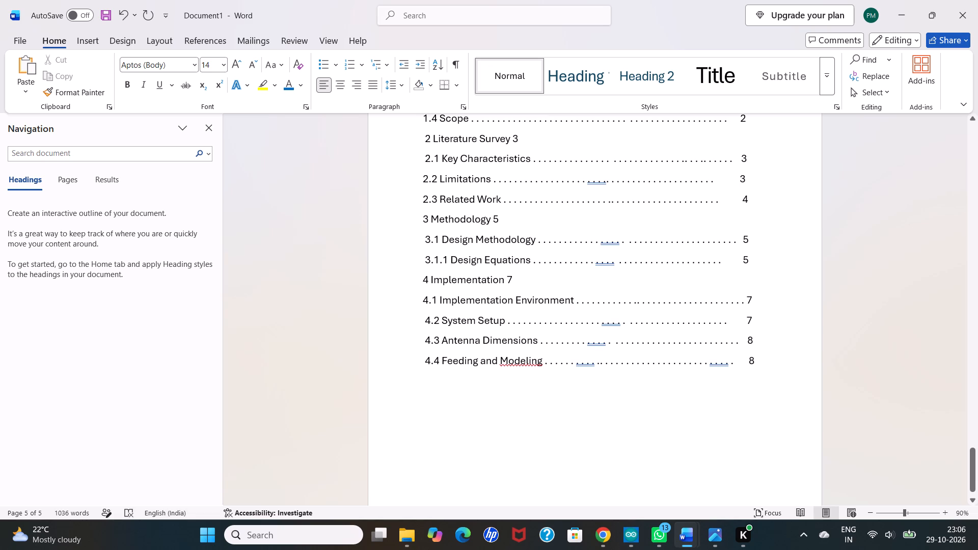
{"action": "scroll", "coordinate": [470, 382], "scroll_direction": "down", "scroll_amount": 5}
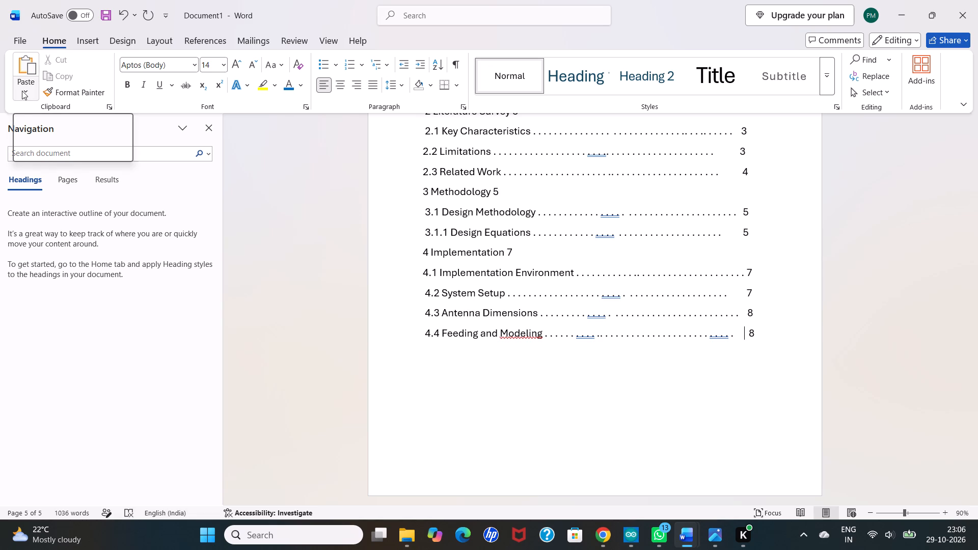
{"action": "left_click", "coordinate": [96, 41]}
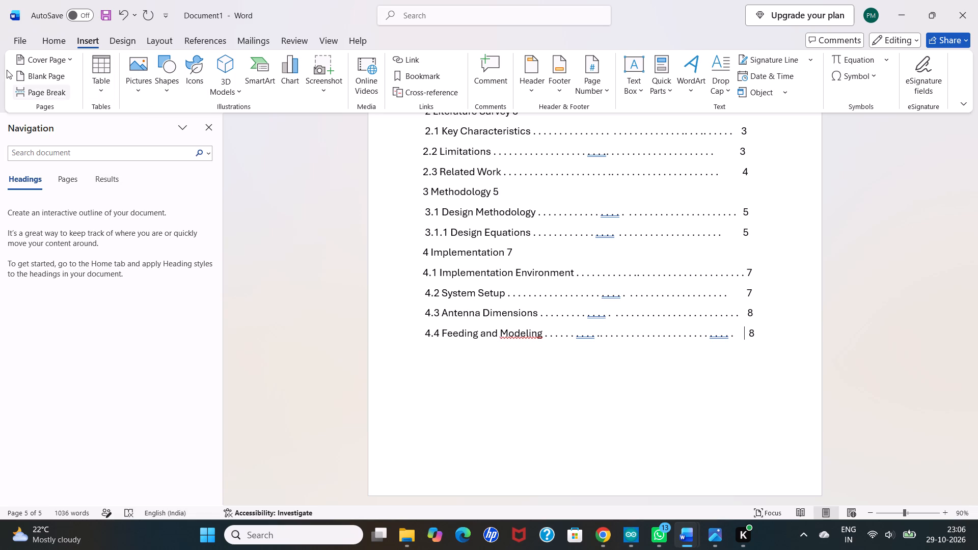
Open the recent documents "x" and "Sample_Report CSD_IIIsem".
{"action": "left_click", "coordinate": [20, 47]}
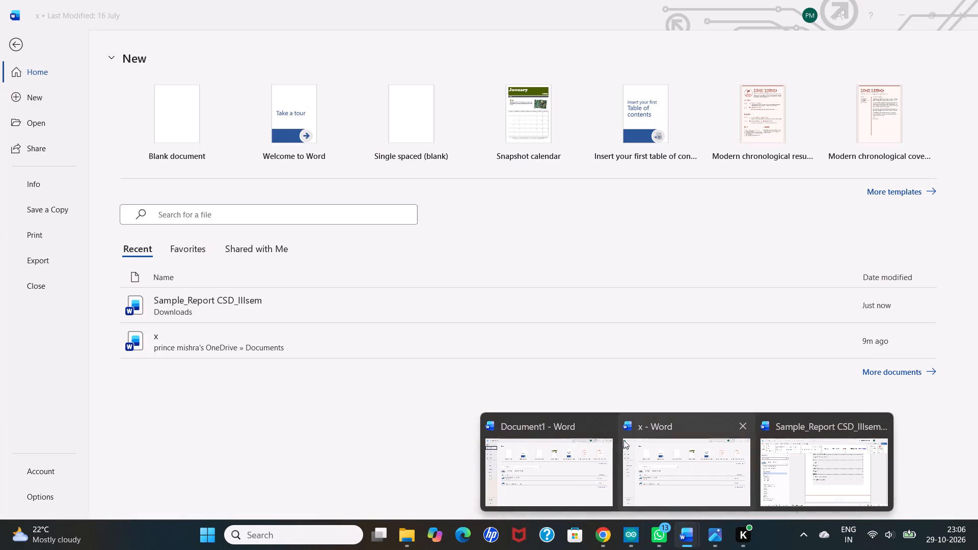
{"action": "left_click", "coordinate": [274, 339]}
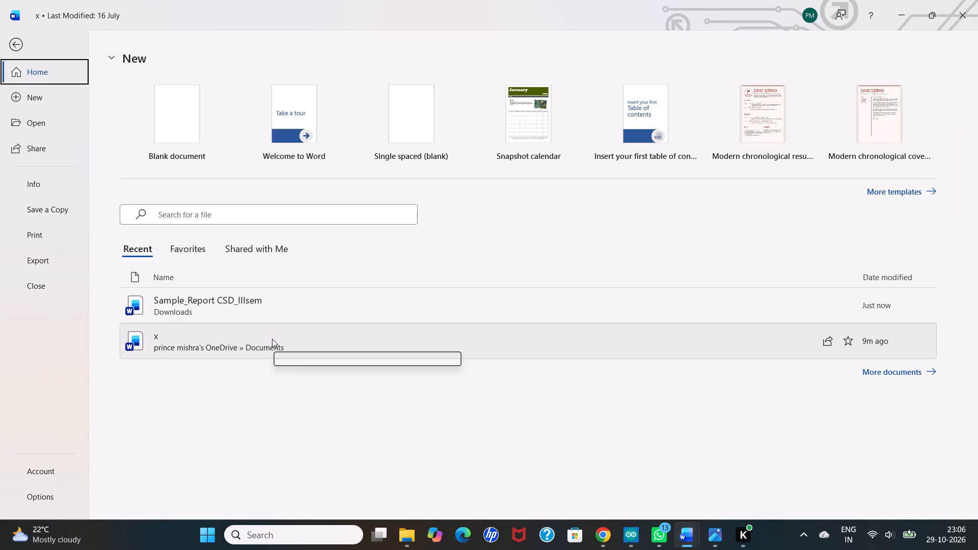
{"action": "left_click", "coordinate": [261, 311]}
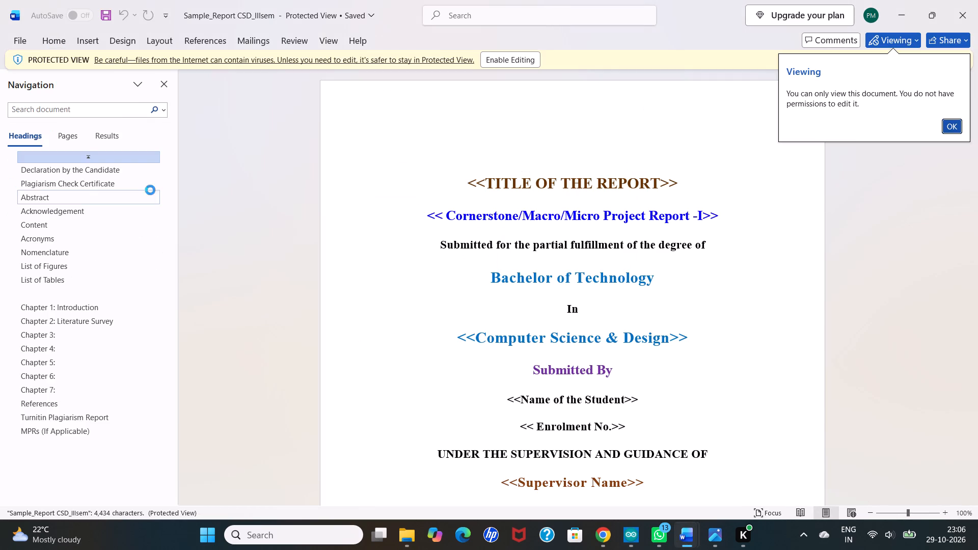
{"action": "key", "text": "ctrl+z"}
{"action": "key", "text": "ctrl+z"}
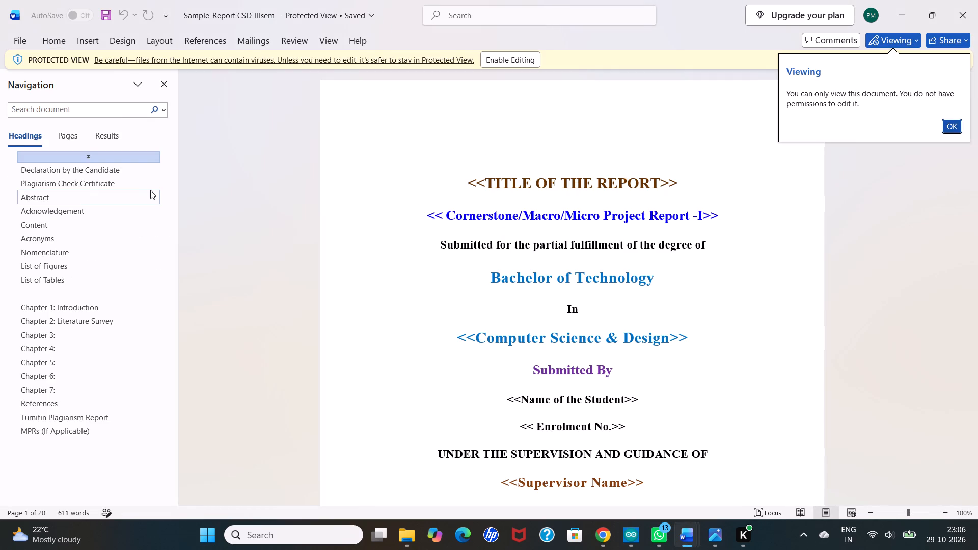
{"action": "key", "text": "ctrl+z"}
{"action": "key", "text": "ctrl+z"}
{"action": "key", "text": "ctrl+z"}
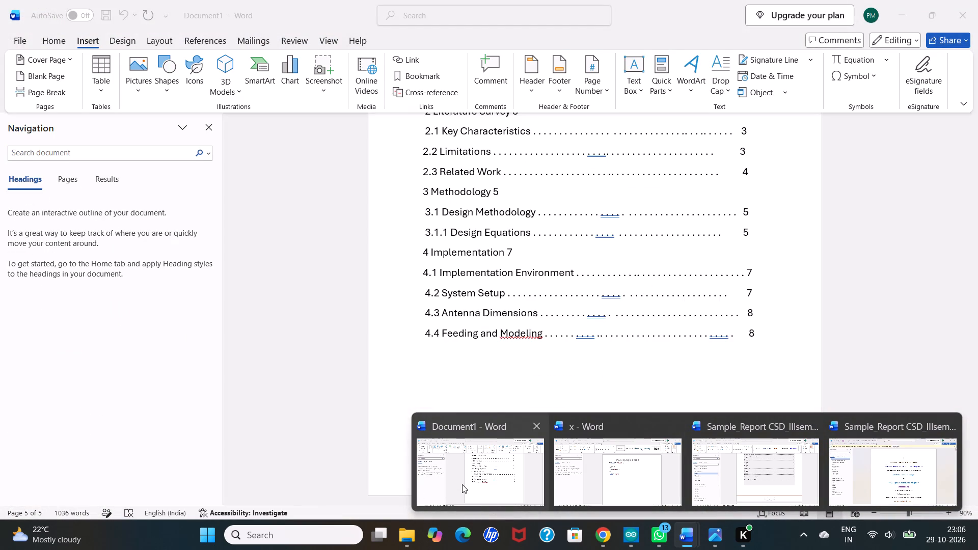
Return to Document1 and insert a blank page at the cursor before the page number 8 in Contents entry 4.4.
{"action": "left_click", "coordinate": [462, 484]}
{"action": "scroll", "coordinate": [379, 378], "scroll_direction": "up", "scroll_amount": 1}
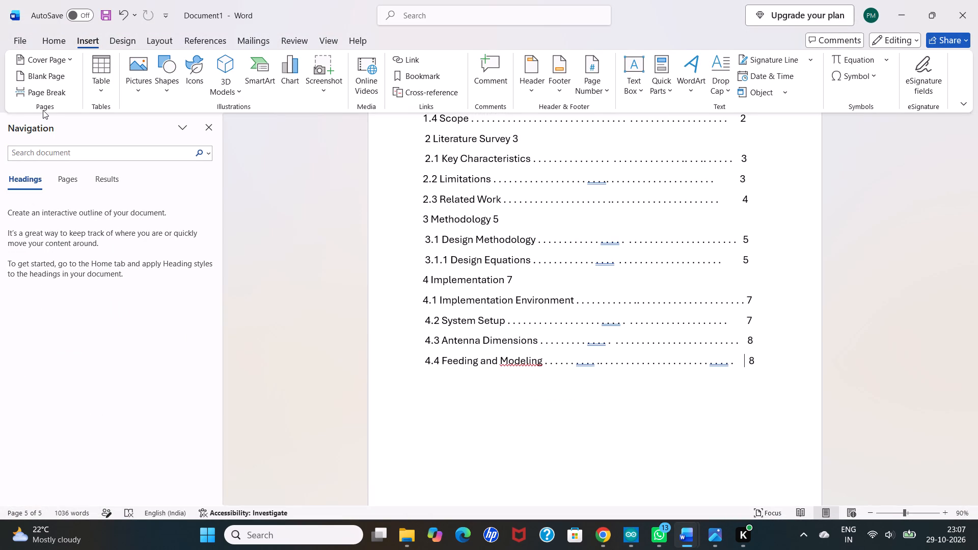
{"action": "left_click", "coordinate": [41, 81]}
{"action": "scroll", "coordinate": [412, 300], "scroll_direction": "down", "scroll_amount": 3}
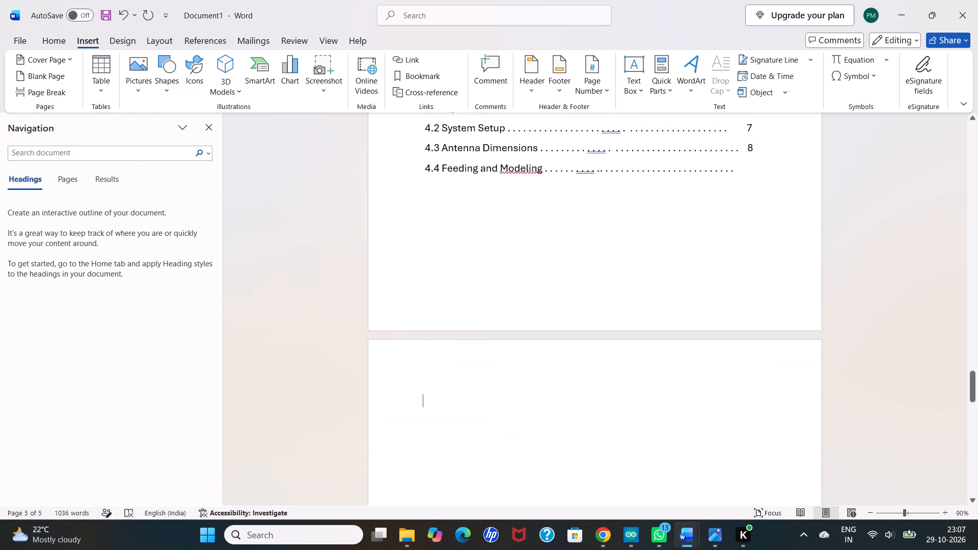
{"action": "scroll", "coordinate": [412, 302], "scroll_direction": "down", "scroll_amount": 10}
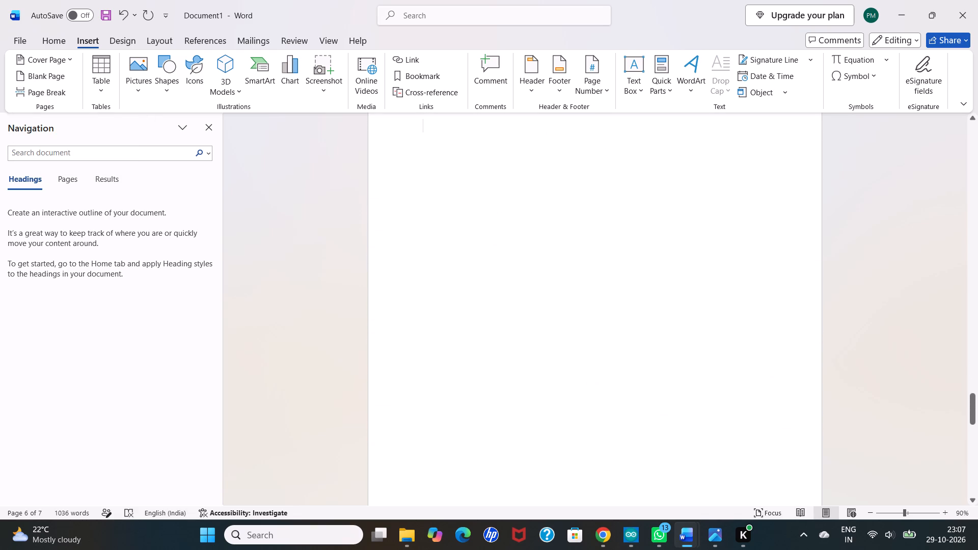
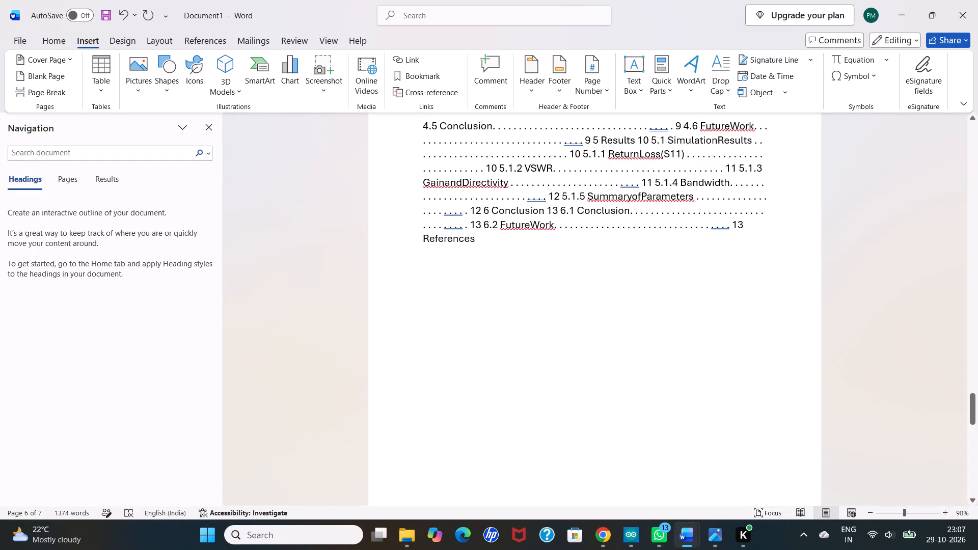
Split the run-together contents text so that entry 4.6 FutureWork starts on its own line below entry 4.5 Conclusion.
{"action": "scroll", "coordinate": [454, 150], "scroll_direction": "up", "scroll_amount": 3}
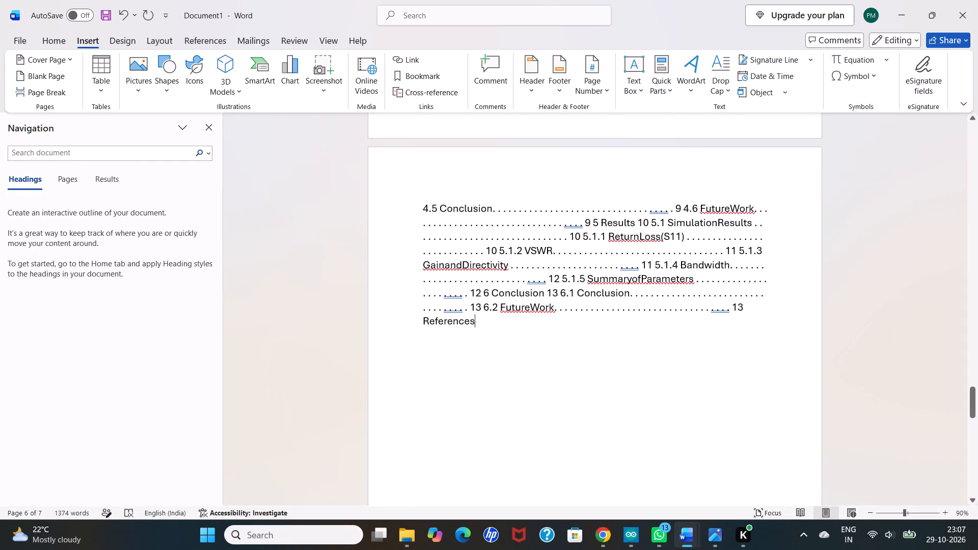
{"action": "left_click", "coordinate": [684, 206]}
{"action": "key", "text": "Return"}
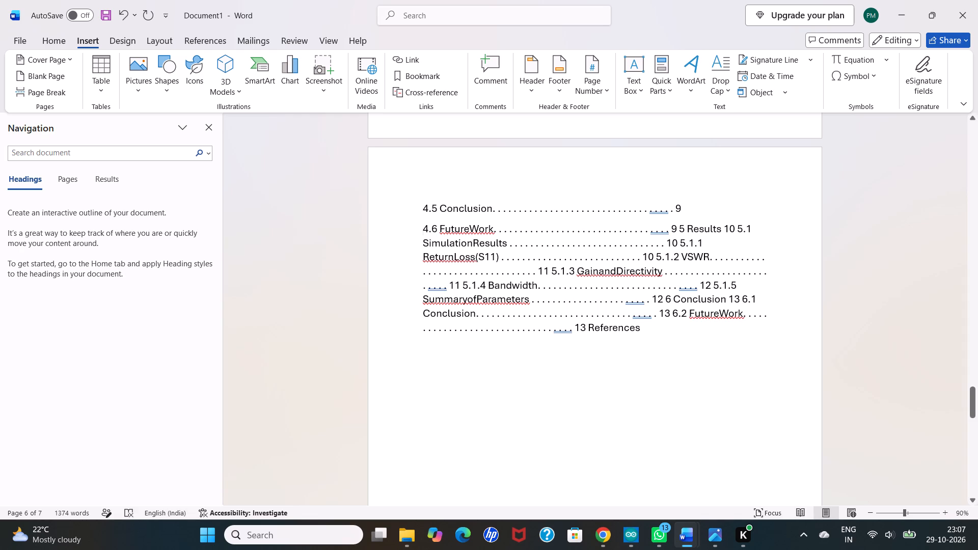
Break the run-on Contents text so entries 5, 5.1 and 5.1.1 through 5.1.5 each start on their own line.
{"action": "left_click", "coordinate": [675, 227]}
{"action": "key", "text": "Return"}
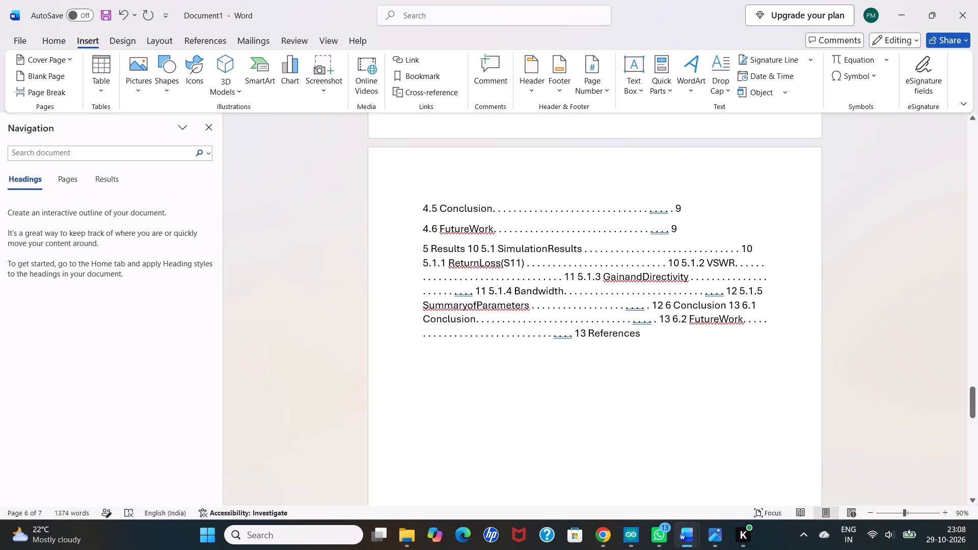
{"action": "left_click", "coordinate": [478, 251]}
{"action": "key", "text": "Return"}
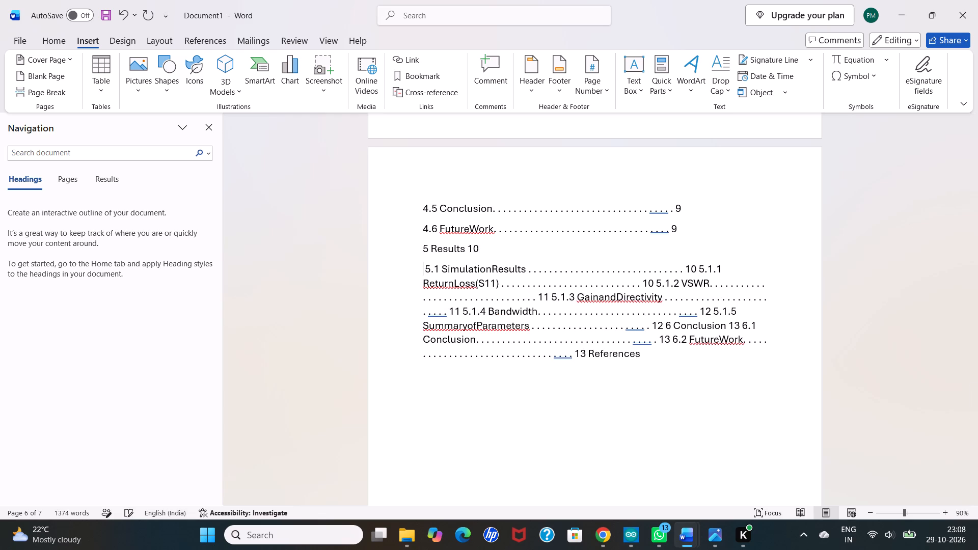
{"action": "left_click_drag", "start_coordinate": [699, 270], "coordinate": [687, 270]}
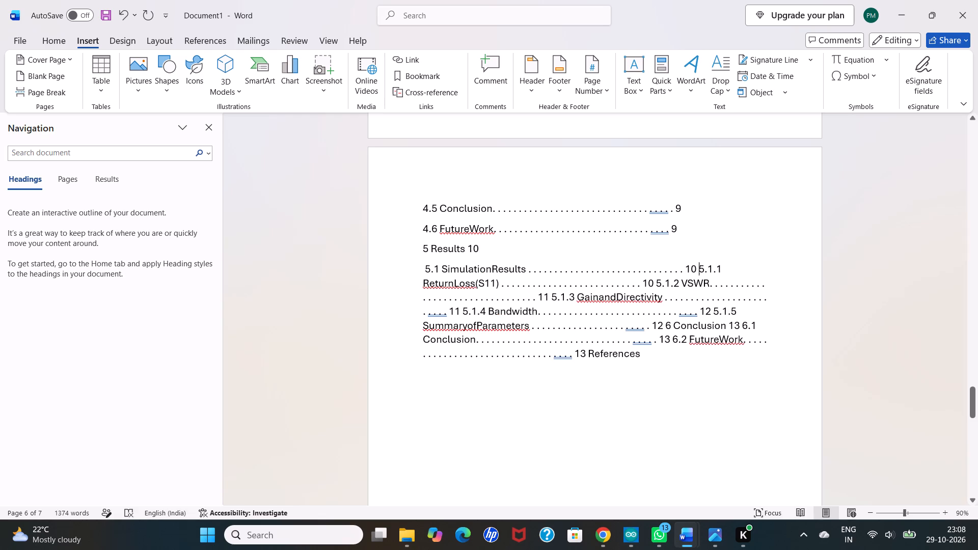
{"action": "key", "text": "Return"}
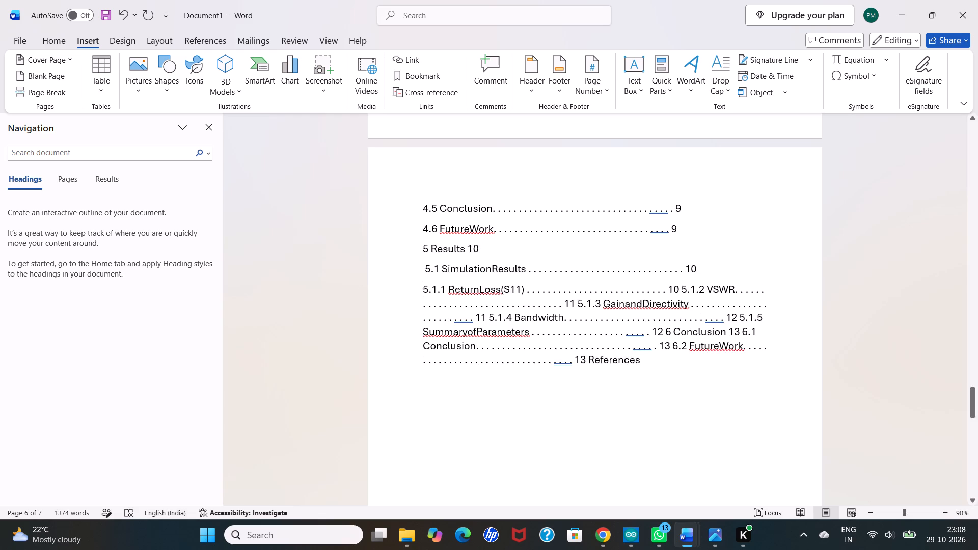
{"action": "left_click", "coordinate": [681, 285]}
{"action": "key", "text": "Return"}
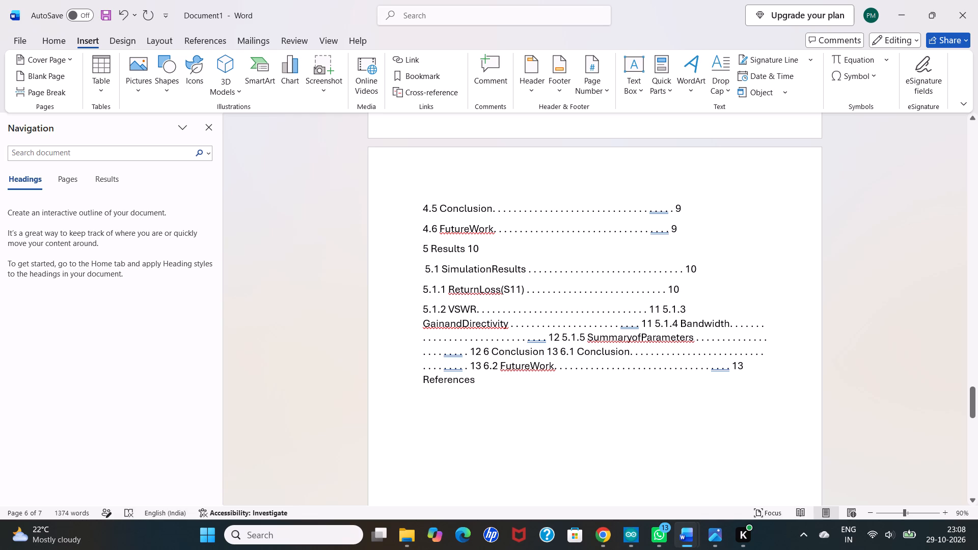
{"action": "left_click", "coordinate": [660, 309]}
{"action": "key", "text": "Return"}
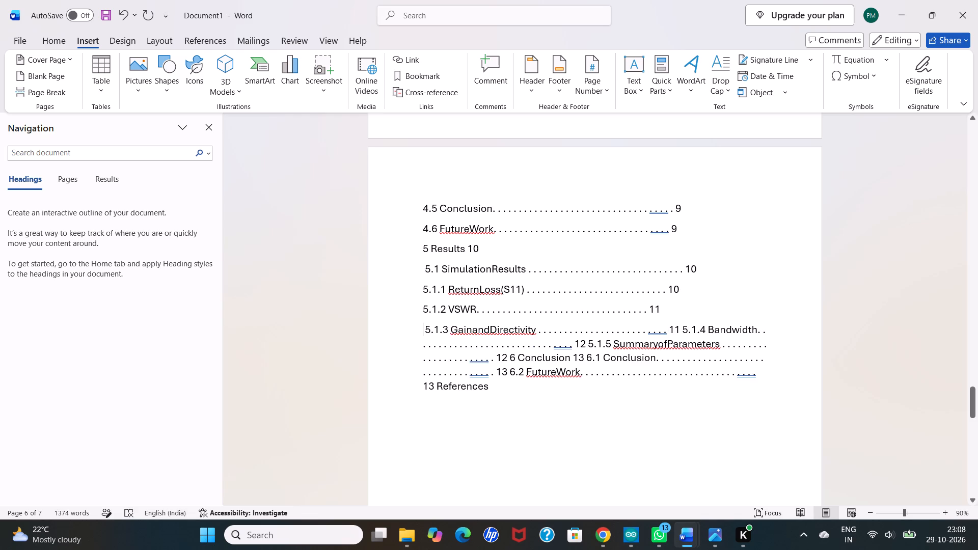
{"action": "left_click", "coordinate": [679, 328]}
{"action": "key", "text": "Return"}
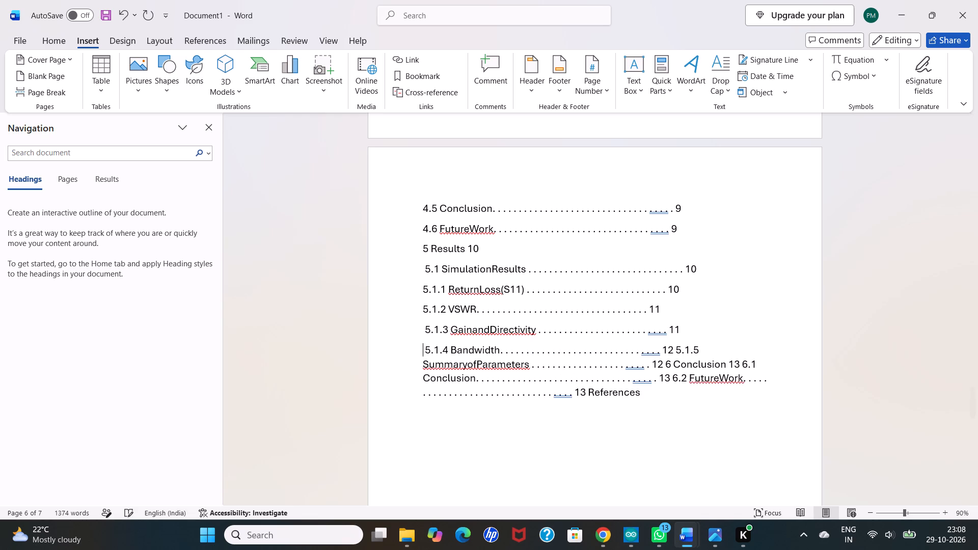
{"action": "left_click", "coordinate": [676, 347]}
{"action": "key", "text": "Return"}
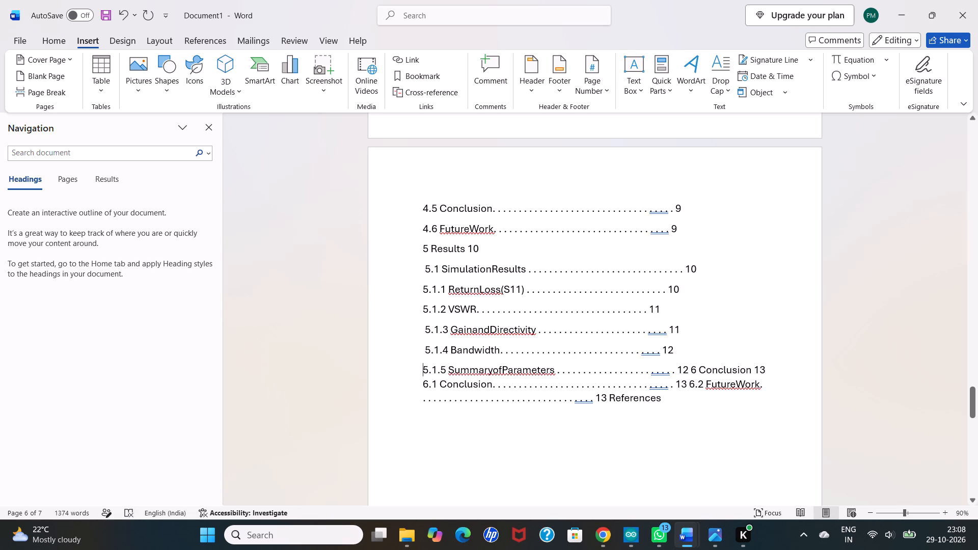
Put Contents entries 6 Conclusion, 6.1 Conclusion, 6.2 FutureWork and References each on its own line.
{"action": "left_click", "coordinate": [691, 367]}
{"action": "key", "text": "Return"}
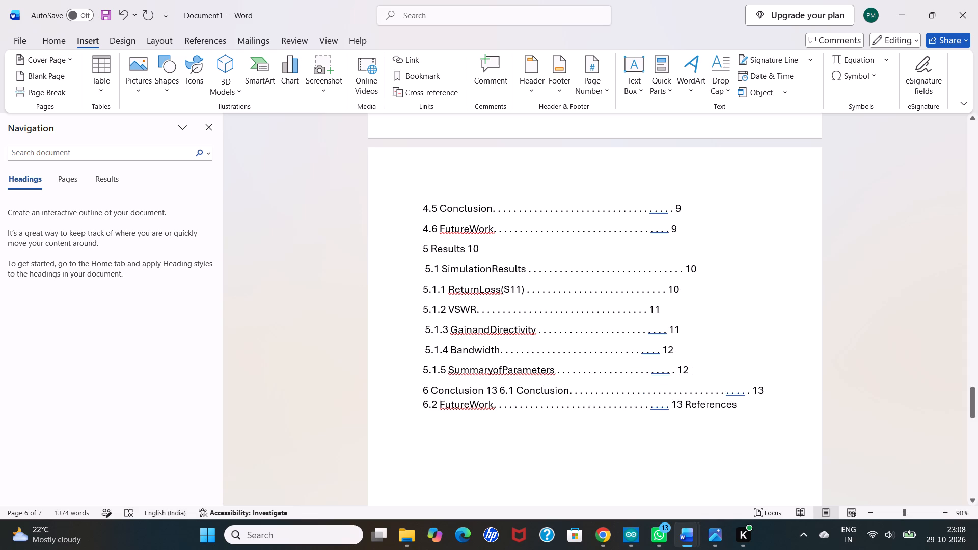
{"action": "left_click", "coordinate": [498, 389]}
{"action": "key", "text": "Return"}
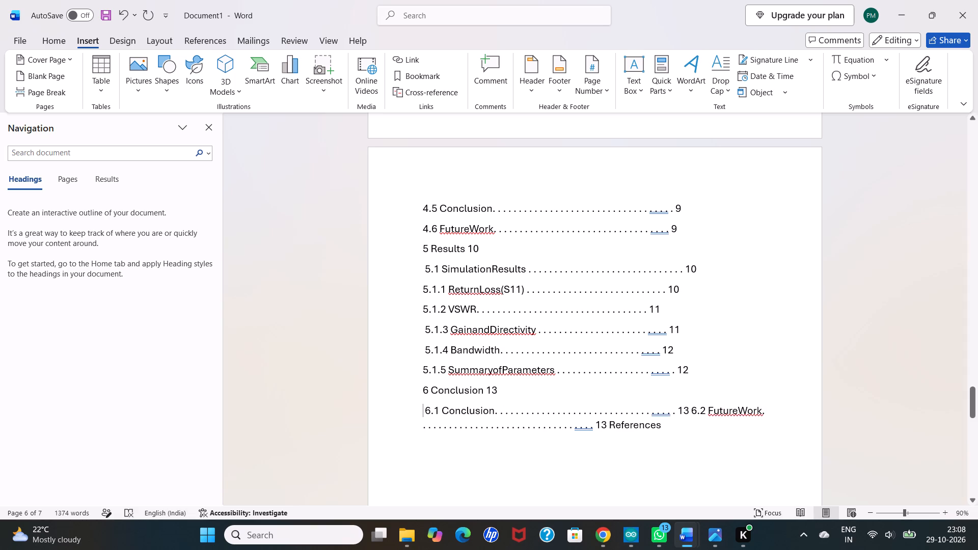
{"action": "left_click", "coordinate": [690, 411]}
{"action": "key", "text": "Return"}
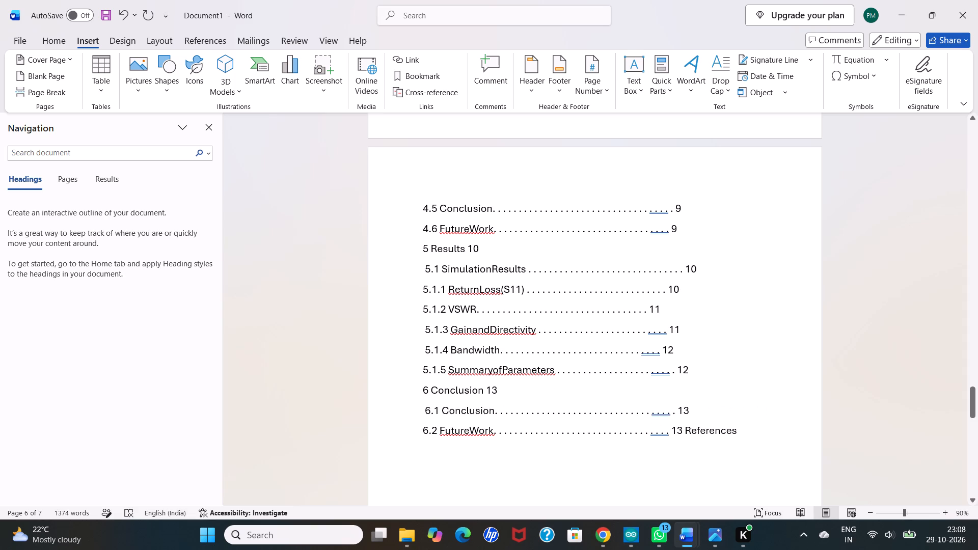
{"action": "left_click", "coordinate": [684, 433]}
{"action": "key", "text": "Return"}
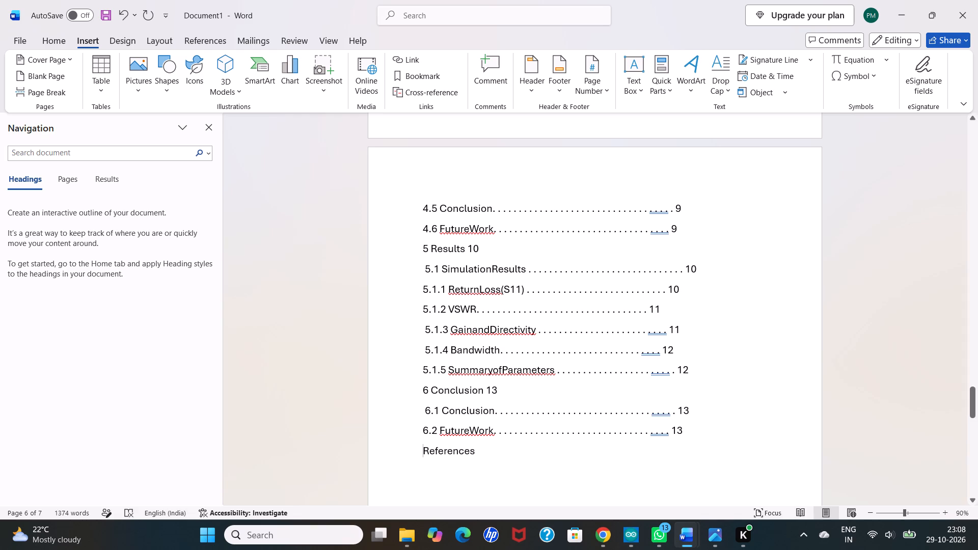
Add the missing word spaces in Contents entries 6.2 "Future Work" and 5.1.5 "Summary of Parameters".
{"action": "left_click", "coordinate": [472, 436]}
{"action": "key", "text": "space"}
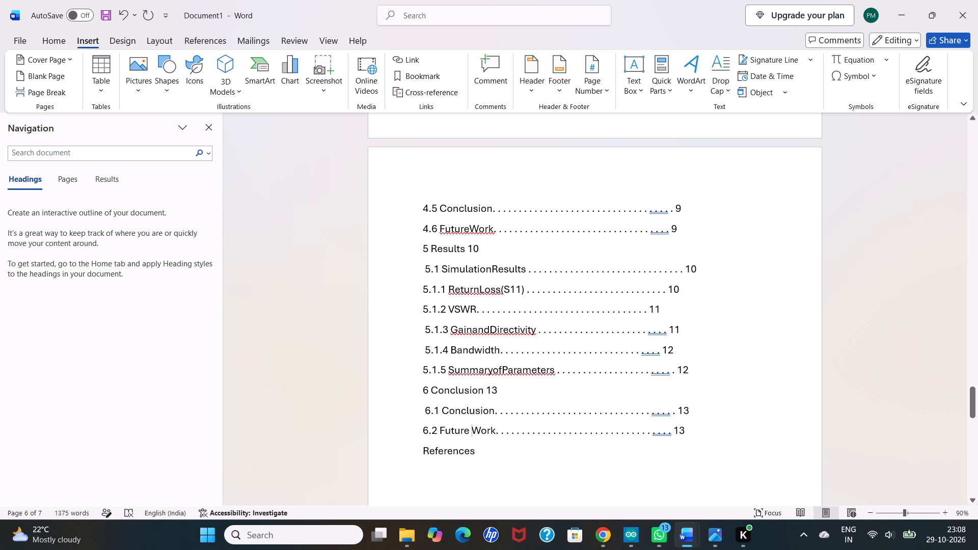
{"action": "left_click", "coordinate": [491, 370]}
{"action": "key", "text": "space"}
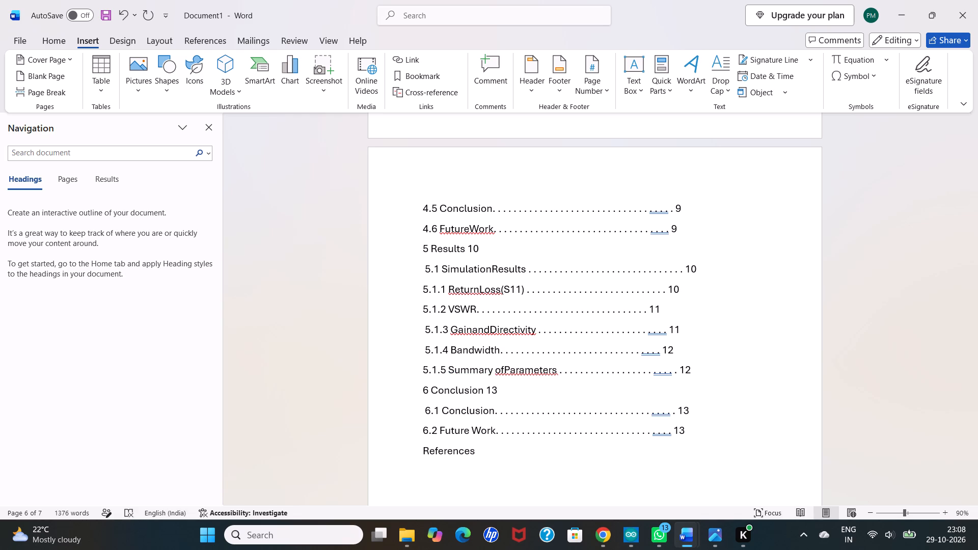
{"action": "left_click", "coordinate": [503, 370]}
{"action": "key", "text": "space"}
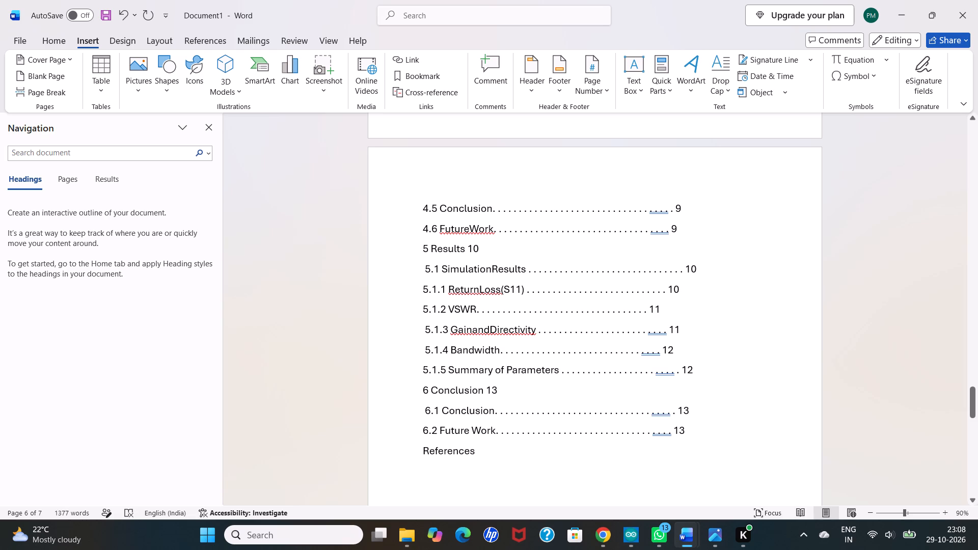
Separate the joined words in Contents entry 5.1.3 so it reads "Gain and Directivity".
{"action": "left_click", "coordinate": [488, 329]}
{"action": "key", "text": "space"}
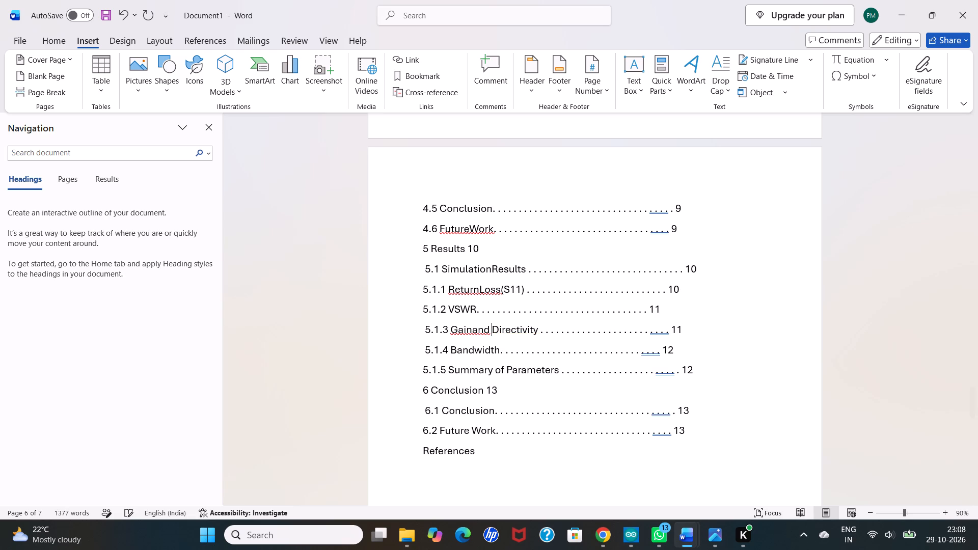
{"action": "key", "text": "Right"}
{"action": "key", "text": "Left"}
{"action": "key", "text": "Left"}
{"action": "key", "text": "Left"}
{"action": "key", "text": "Left"}
{"action": "key", "text": "Left"}
{"action": "key", "text": "space"}
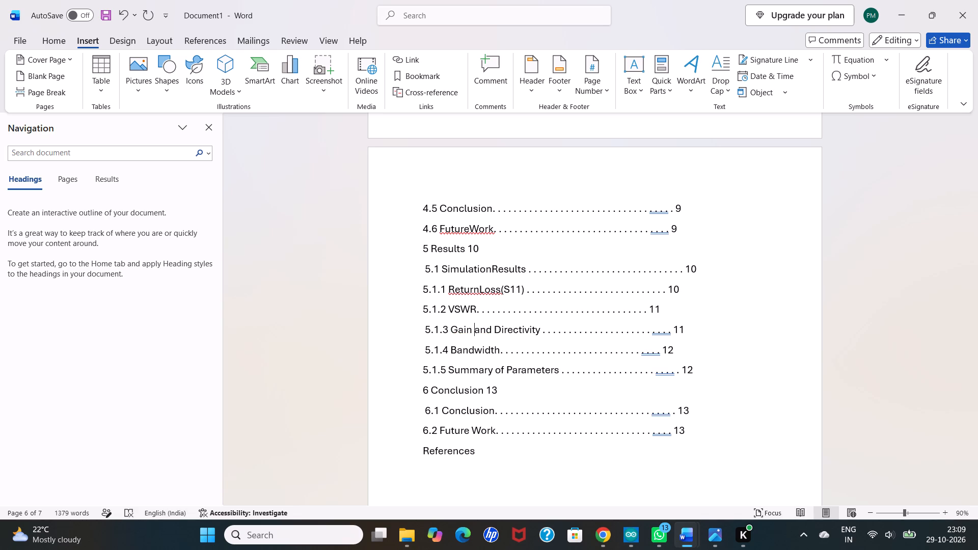
Add the missing word space in Contents entries 5.1.1 "Return Loss(S11)" and 4.6 "Future Work".
{"action": "key", "text": "Up"}
{"action": "key", "text": "Up"}
{"action": "key", "text": "Right"}
{"action": "key", "text": "space"}
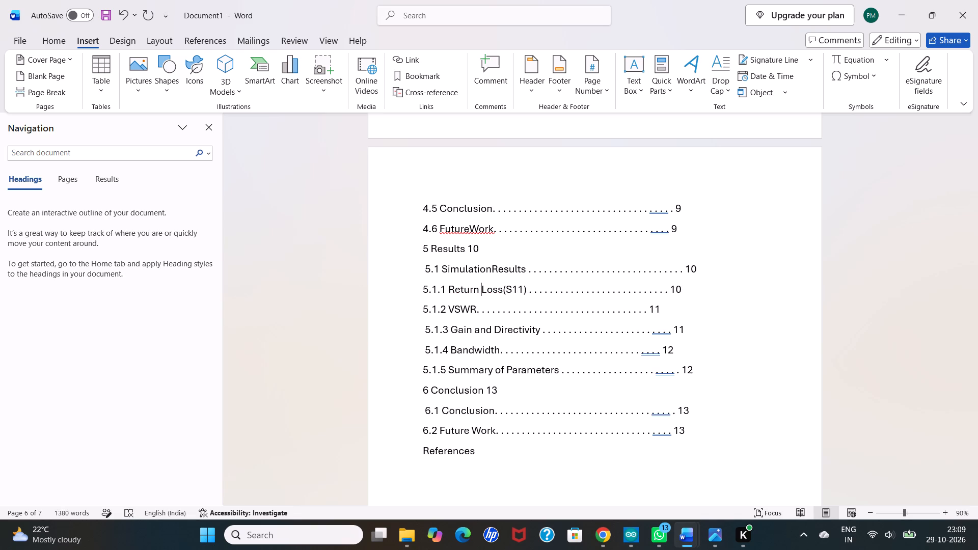
{"action": "key", "text": "Up"}
{"action": "key", "text": "Up"}
{"action": "key", "text": "Up"}
{"action": "key", "text": "Left"}
{"action": "key", "text": "space"}
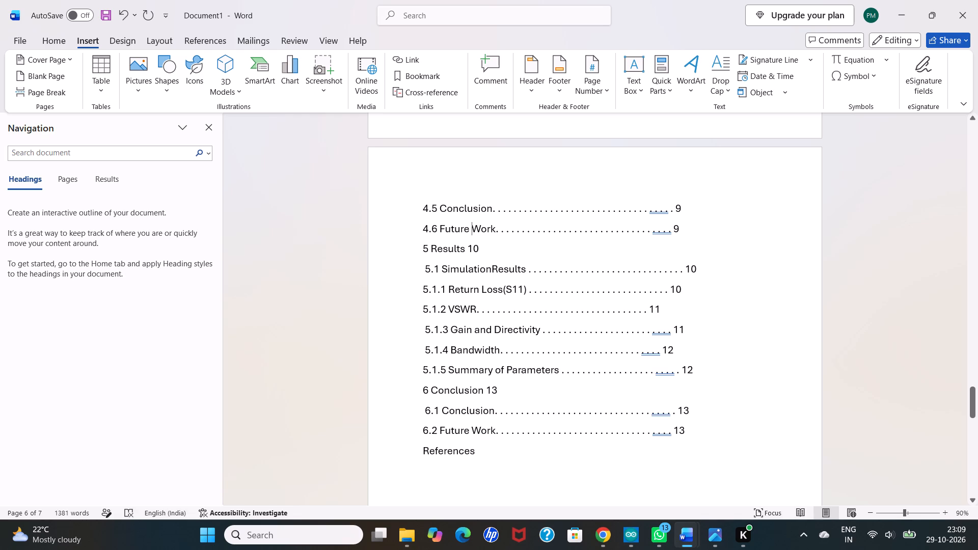
Copy a short run of leader dots from Contents entry 4.5 and insert it into the leaders of entries 4.5 and 4.6.
{"action": "left_click_drag", "start_coordinate": [639, 212], "coordinate": [670, 209]}
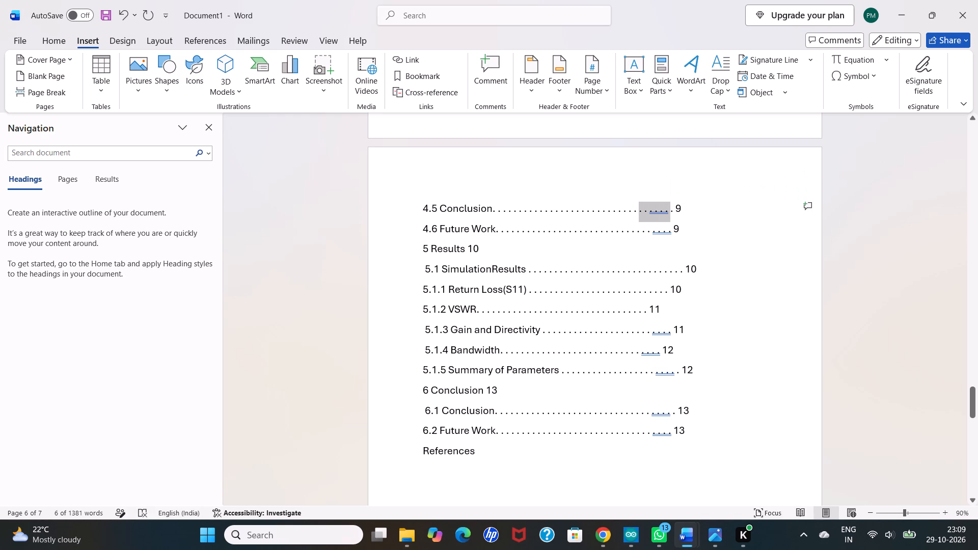
{"action": "key", "text": "ctrl+c"}
{"action": "left_click", "coordinate": [633, 209]}
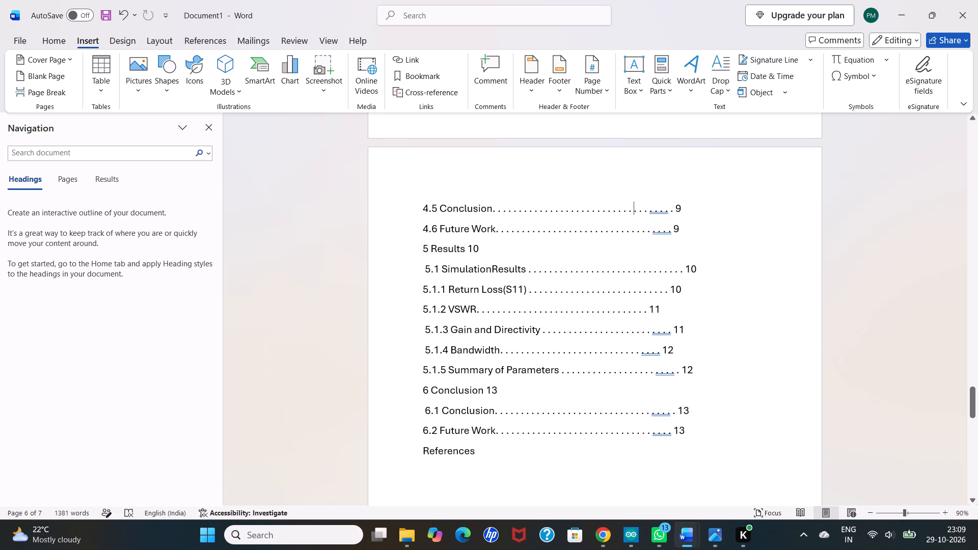
{"action": "key", "text": "ctrl+v"}
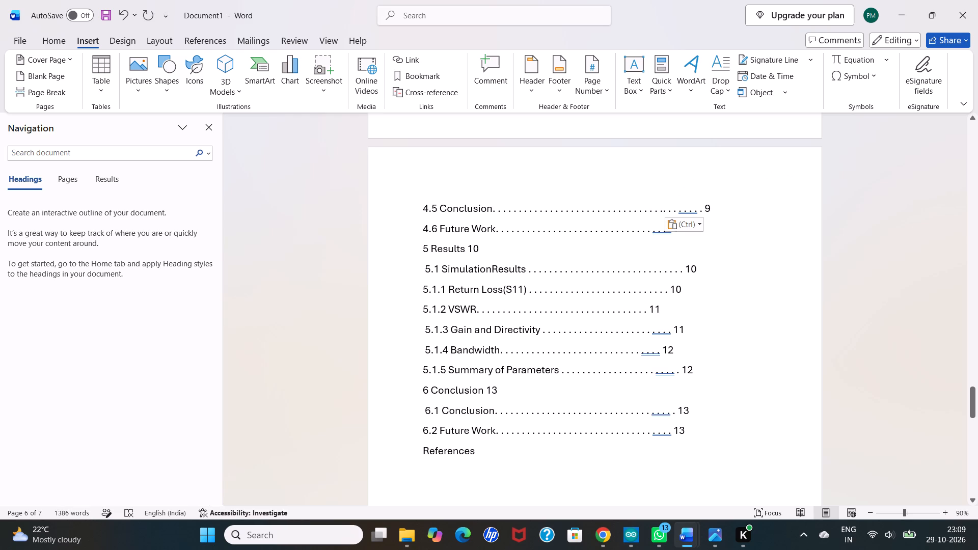
{"action": "left_click", "coordinate": [615, 233]}
{"action": "key", "text": "ctrl+v"}
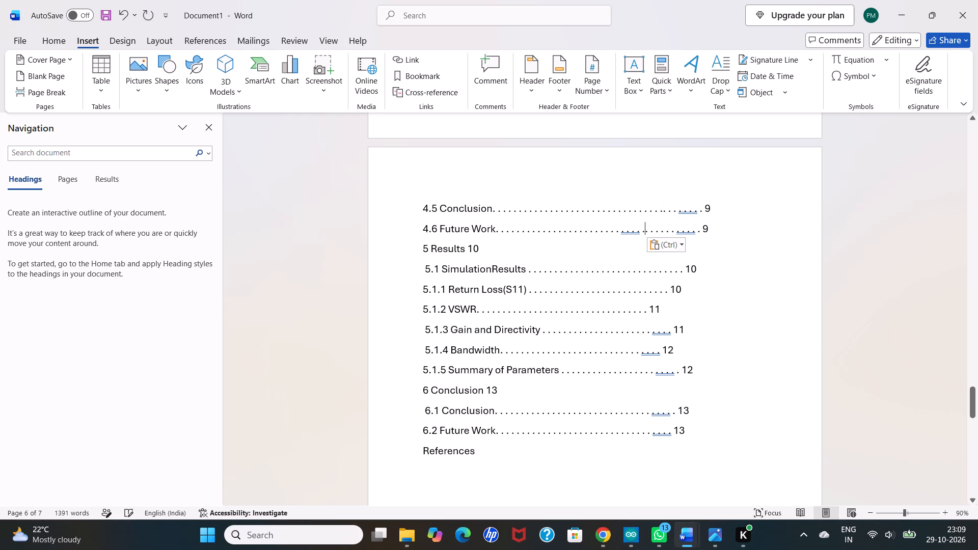
Lengthen the dot leaders of Contents entries 5.1 and 5.1.1 with one copied run each, and 5.1.2 and 5.1.3 with two each.
{"action": "left_click", "coordinate": [594, 268]}
{"action": "key", "text": "ctrl+v"}
{"action": "left_click", "coordinate": [588, 291]}
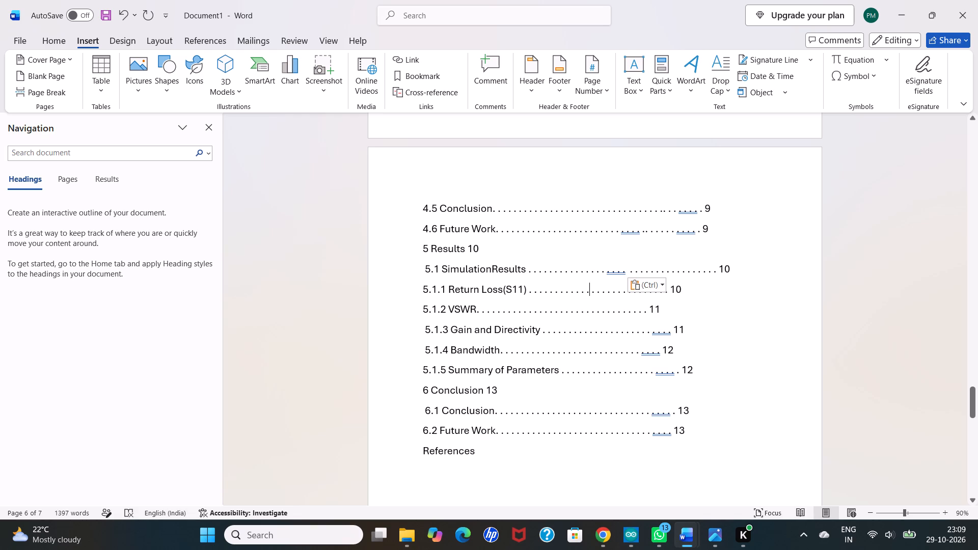
{"action": "key", "text": "ctrl+v"}
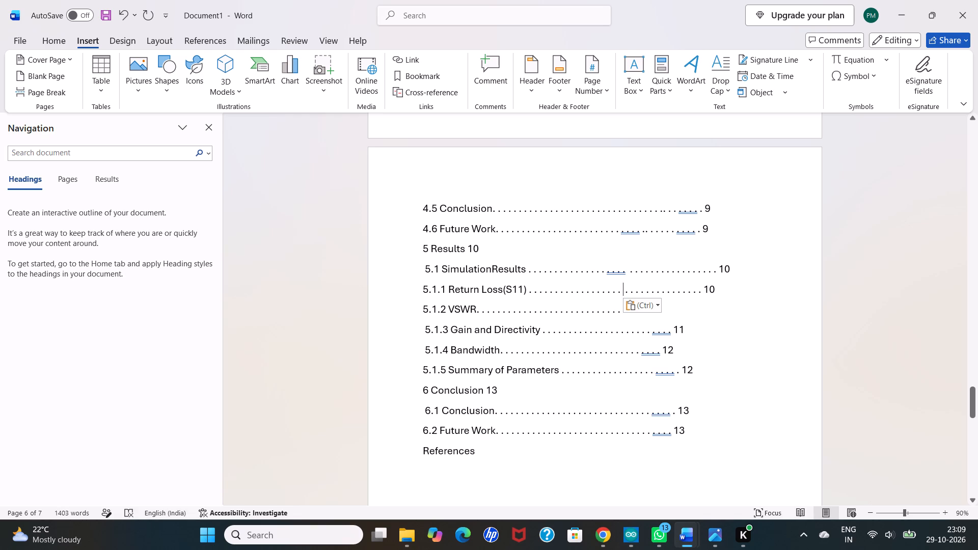
{"action": "left_click", "coordinate": [568, 314]}
{"action": "key", "text": "ctrl+v"}
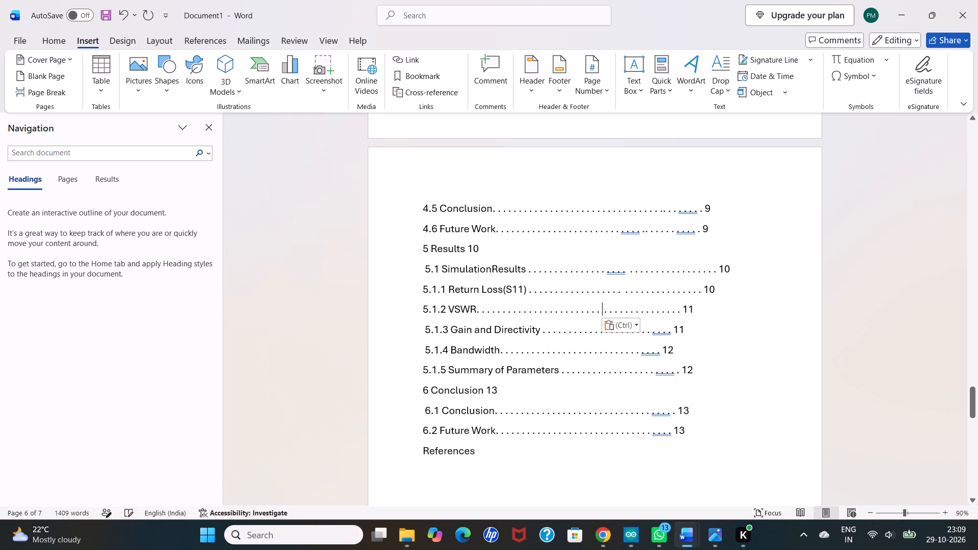
{"action": "key", "text": "ctrl+v"}
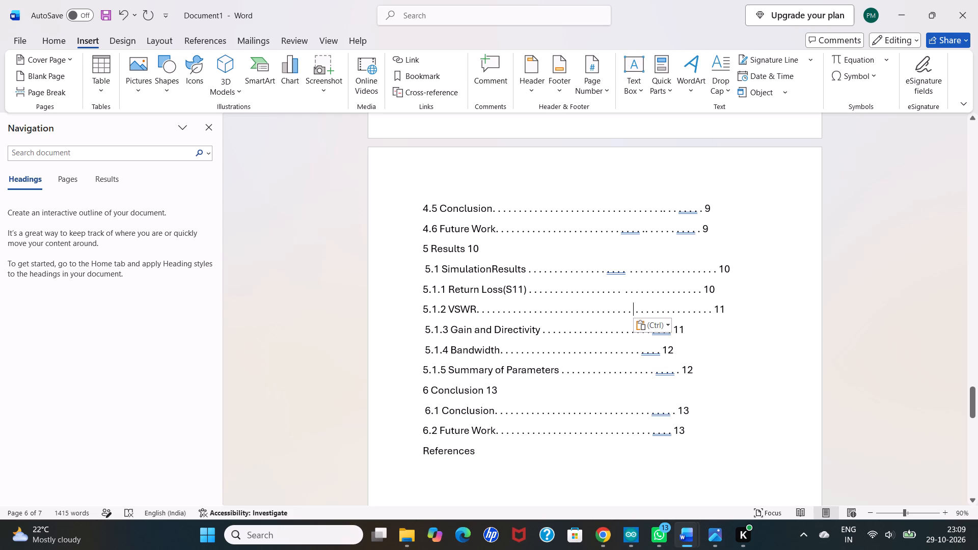
{"action": "left_click", "coordinate": [578, 333]}
{"action": "key", "text": "ctrl+v"}
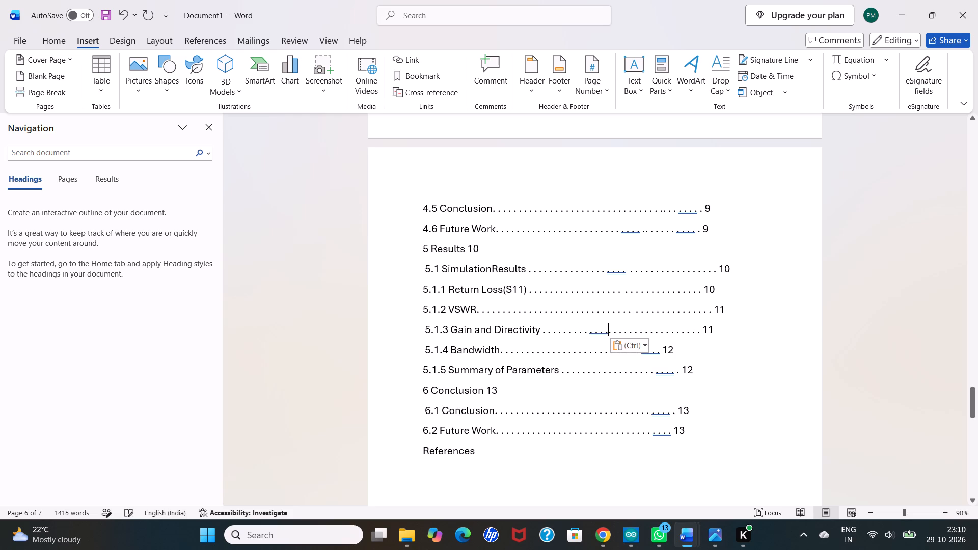
{"action": "key", "text": "ctrl+v"}
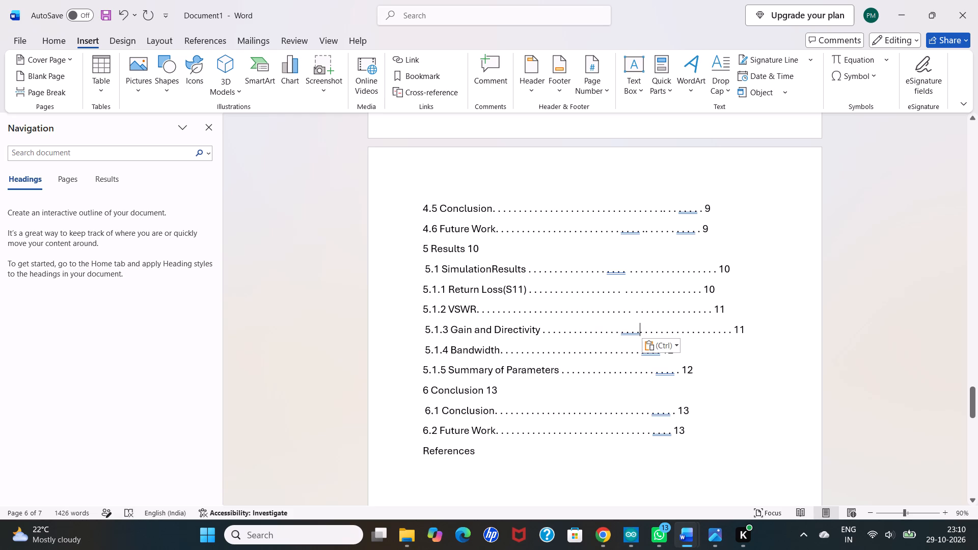
Add one more copied run of dots to the leaders of Contents entries 5.1.2, 5.1.1, 5.1, 4.6 and 4.5.
{"action": "left_click", "coordinate": [591, 314]}
{"action": "key", "text": "ctrl+v"}
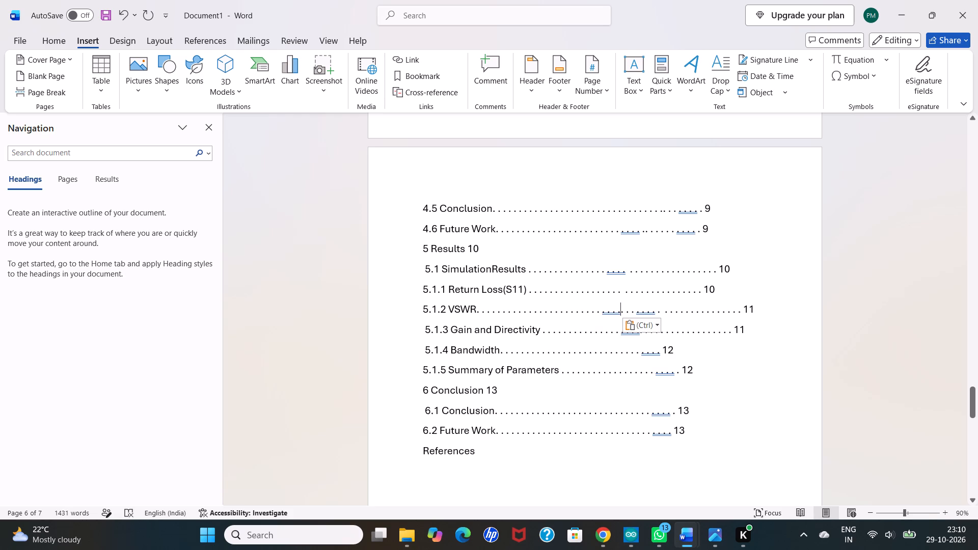
{"action": "left_click", "coordinate": [587, 291]}
{"action": "key", "text": "ctrl+v"}
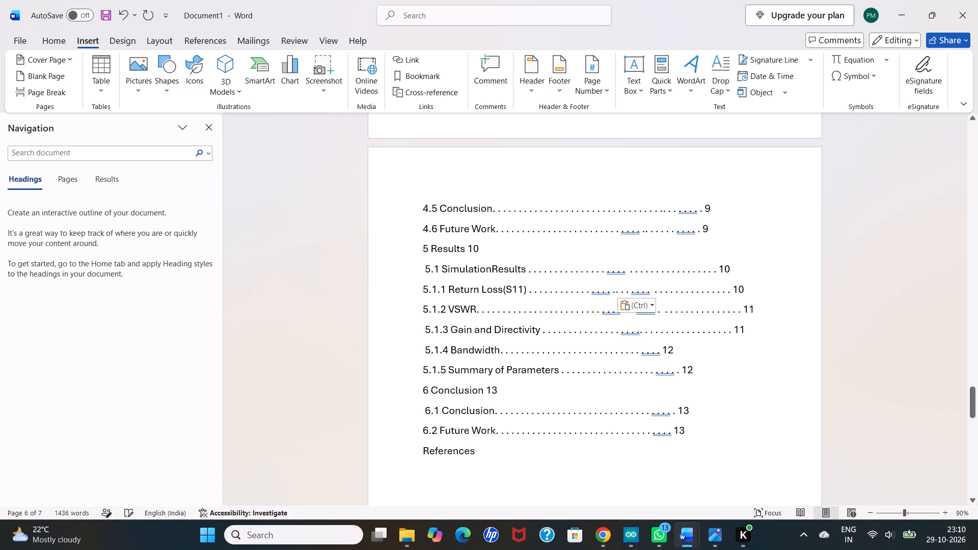
{"action": "left_click", "coordinate": [587, 273]}
{"action": "key", "text": "ctrl+v"}
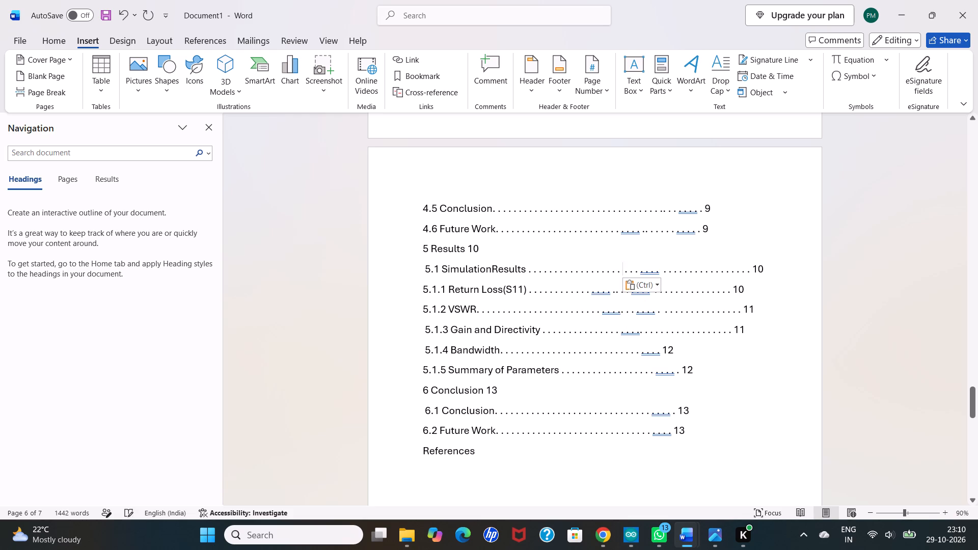
{"action": "left_click", "coordinate": [568, 227]}
{"action": "key", "text": "ctrl+v"}
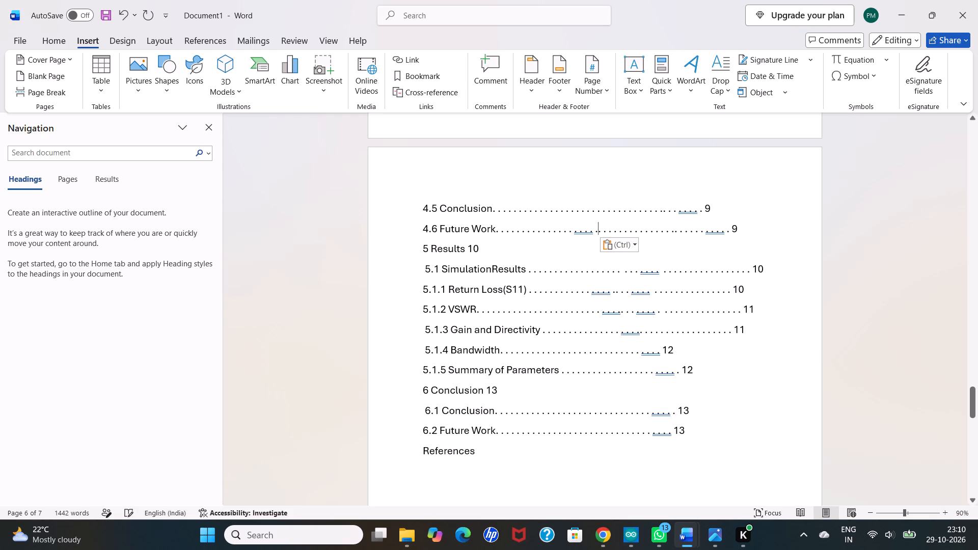
{"action": "left_click", "coordinate": [573, 211], "text": "ctrl"}
{"action": "key", "text": "ctrl+v"}
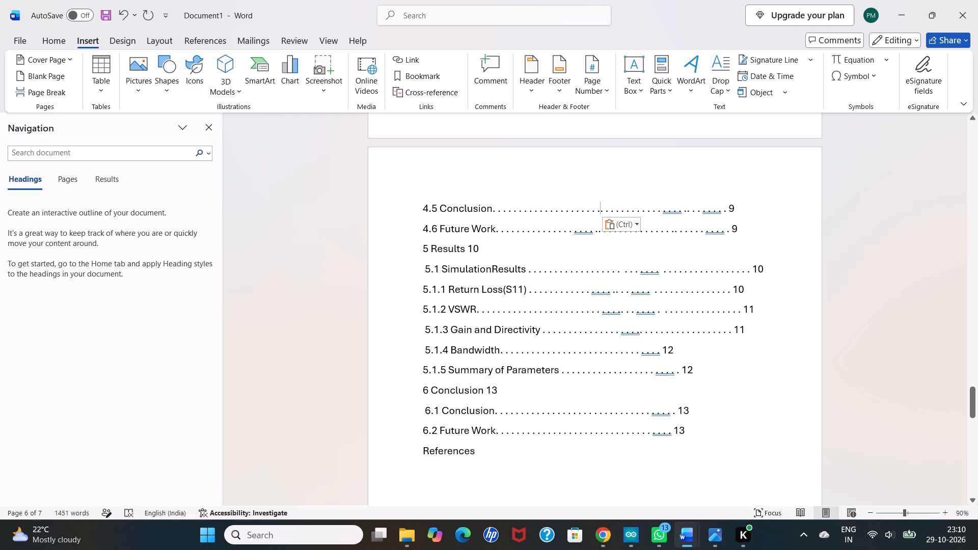
Lengthen the dot leaders of Contents entries 5.1.4, 5.1.5, 6.1 and 6.2 with two copied runs of dots each.
{"action": "left_click", "coordinate": [599, 355]}
{"action": "key", "text": "ctrl+v"}
{"action": "key", "text": "ctrl+v"}
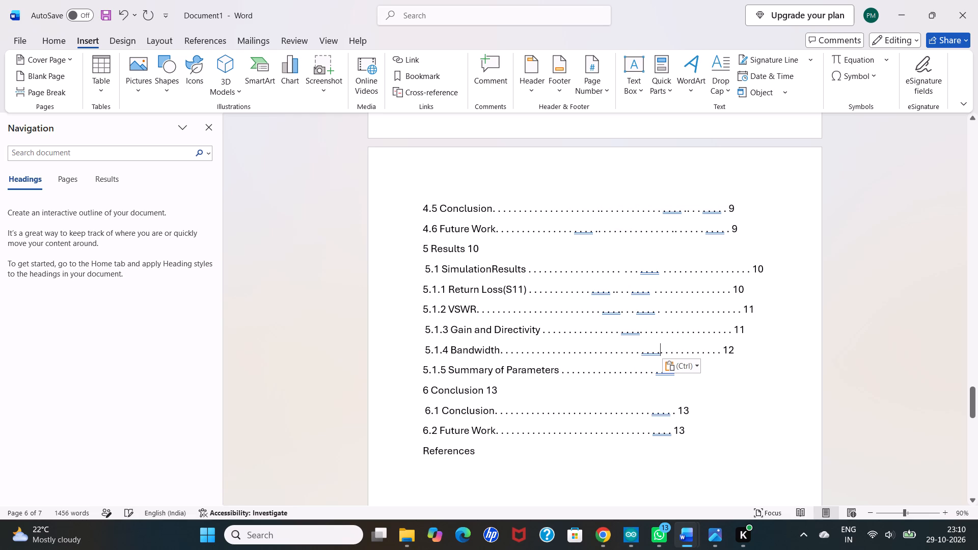
{"action": "left_click", "coordinate": [594, 372]}
{"action": "key", "text": "ctrl+v"}
{"action": "key", "text": "ctrl+v"}
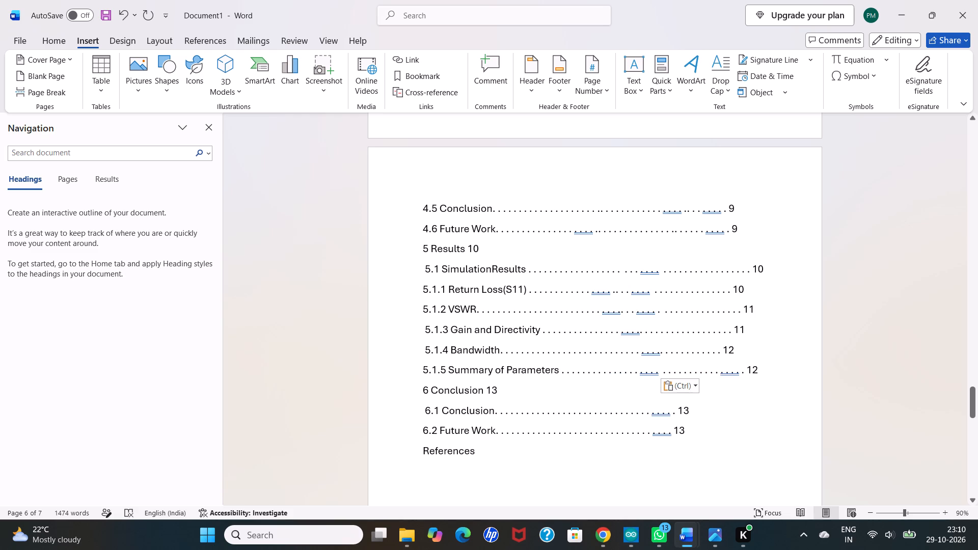
{"action": "left_click", "coordinate": [577, 417]}
{"action": "key", "text": "ctrl+v"}
{"action": "key", "text": "ctrl+v"}
{"action": "left_click", "coordinate": [572, 434]}
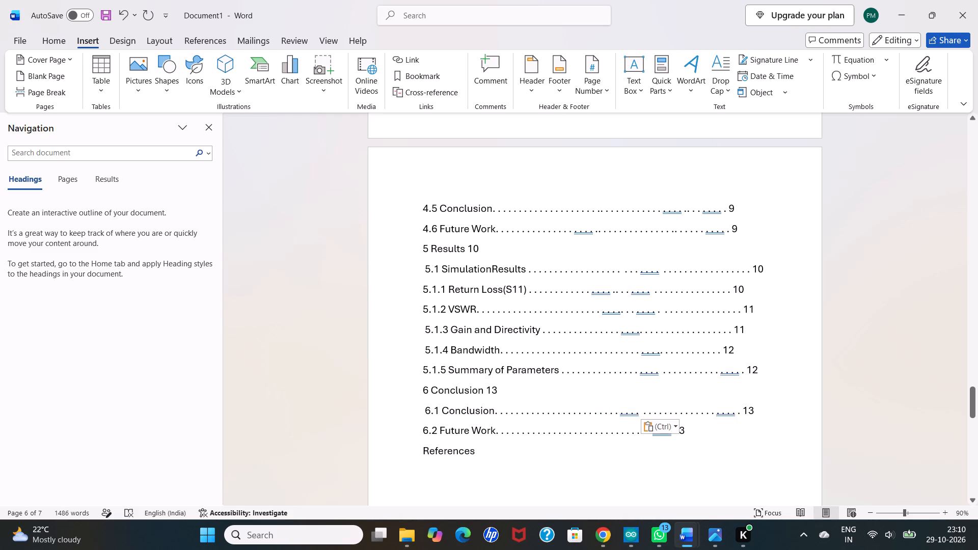
{"action": "key", "text": "ctrl+v"}
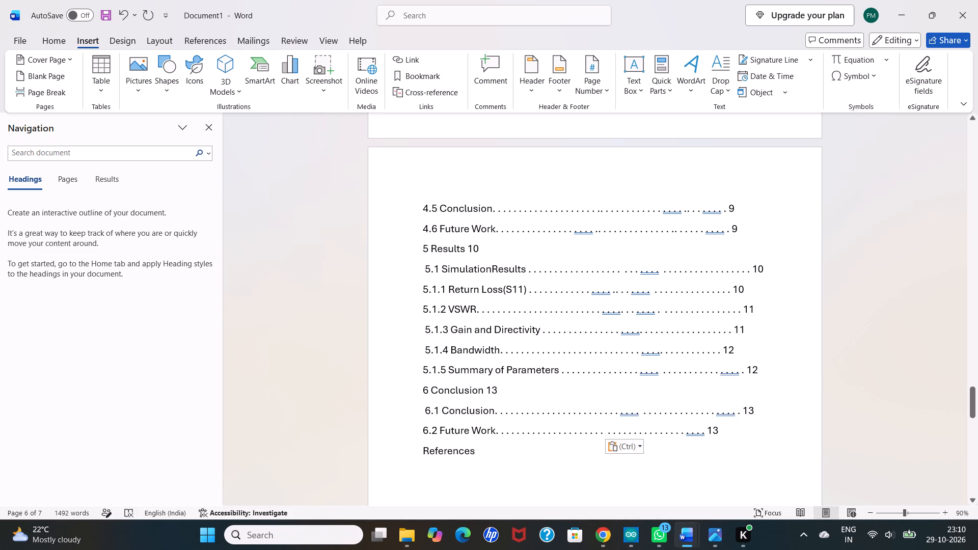
{"action": "key", "text": "ctrl+v"}
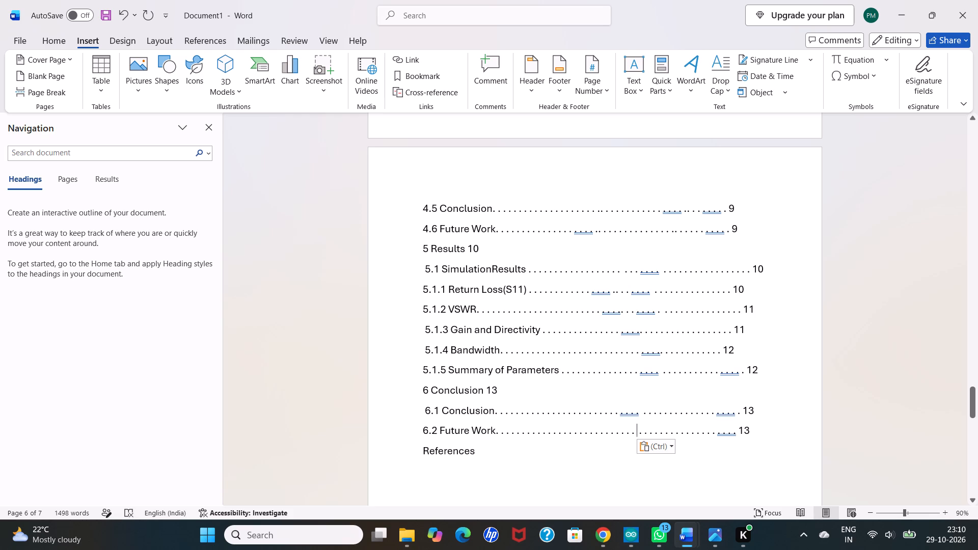
Align the page number 9 of Contents entries 4.5 and 4.6 by adding five spaces before the first and four before the second.
{"action": "left_click", "coordinate": [729, 212]}
{"action": "key", "text": "space"}
{"action": "key", "text": "space"}
{"action": "key", "text": "space"}
{"action": "key", "text": "space"}
{"action": "key", "text": "space"}
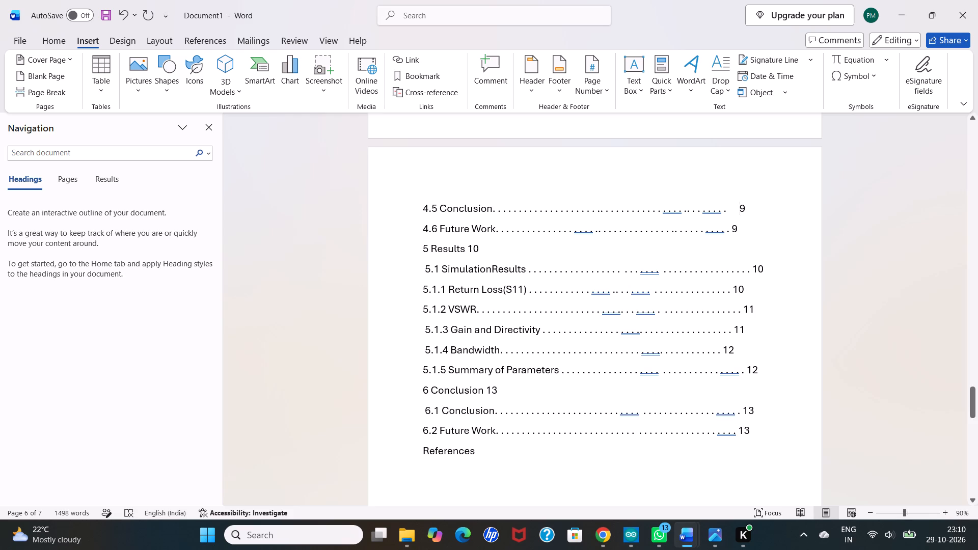
{"action": "left_click", "coordinate": [729, 232]}
{"action": "key", "text": "space"}
{"action": "key", "text": "space"}
{"action": "key", "text": "space"}
{"action": "key", "text": "space"}
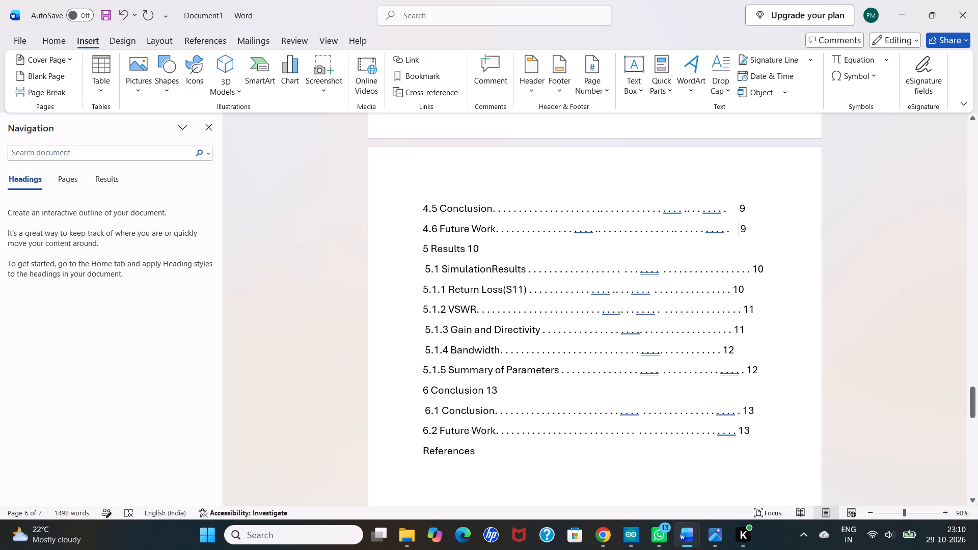
Trim the end of Contents entry 5.1's dot leader and add three spaces before its page number 10 to align it with the entries above.
{"action": "left_click", "coordinate": [751, 272]}
{"action": "key", "text": "BackSpace"}
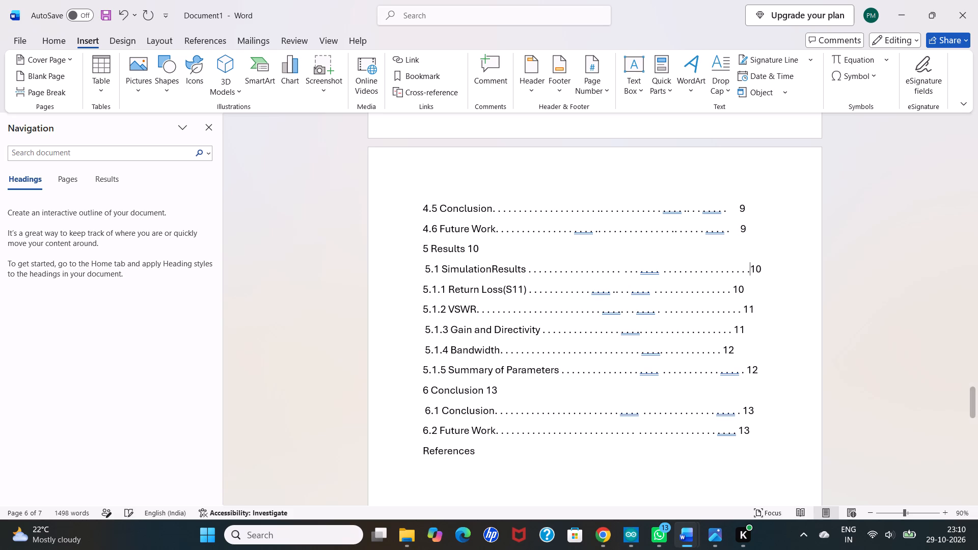
{"action": "key", "text": "BackSpace"}
{"action": "key", "text": "BackSpace"}
{"action": "key", "text": "BackSpace"}
{"action": "key", "text": "BackSpace"}
{"action": "key", "text": "BackSpace"}
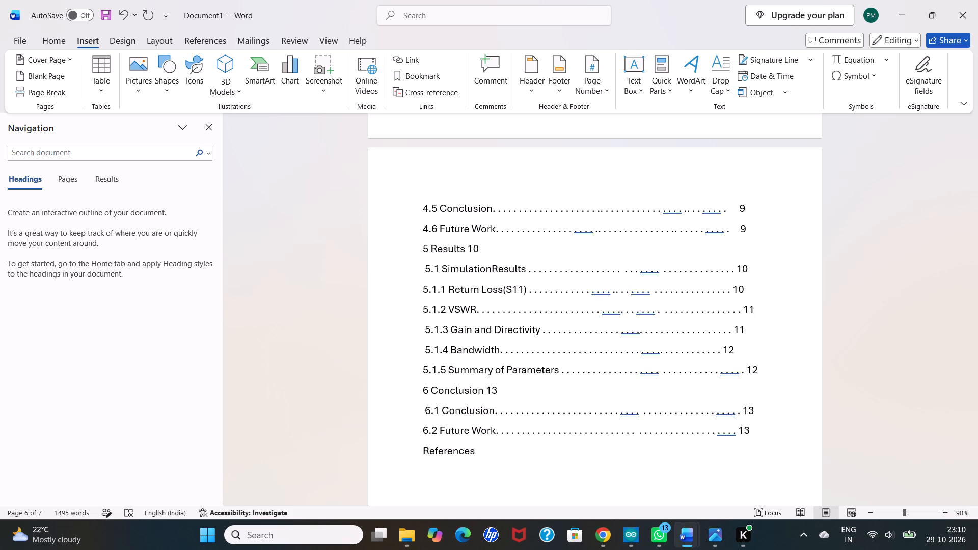
{"action": "key", "text": "BackSpace"}
{"action": "key", "text": "BackSpace"}
{"action": "key", "text": "space"}
{"action": "key", "text": "space"}
{"action": "key", "text": "space"}
Replace the space before page number 10 of Contents entry 5.1.1 with four spaces to align it with the entry above.
{"action": "left_click", "coordinate": [731, 291]}
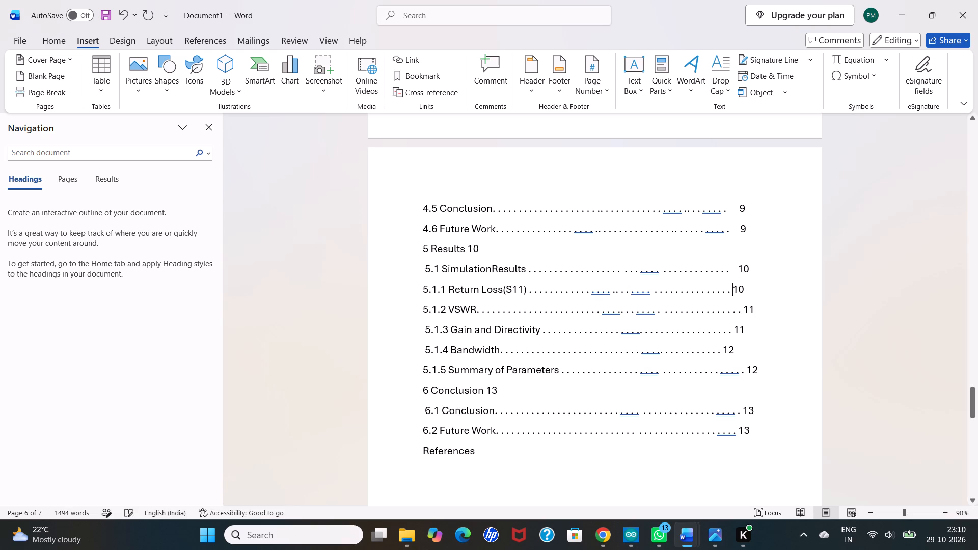
{"action": "key", "text": "BackSpace"}
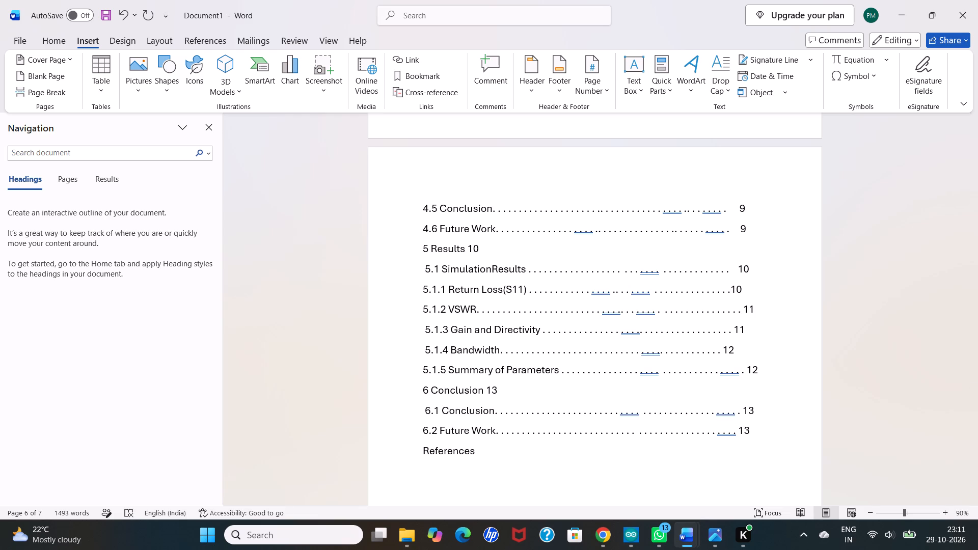
{"action": "key", "text": "space"}
{"action": "key", "text": "space"}
{"action": "key", "text": "space"}
{"action": "key", "text": "space"}
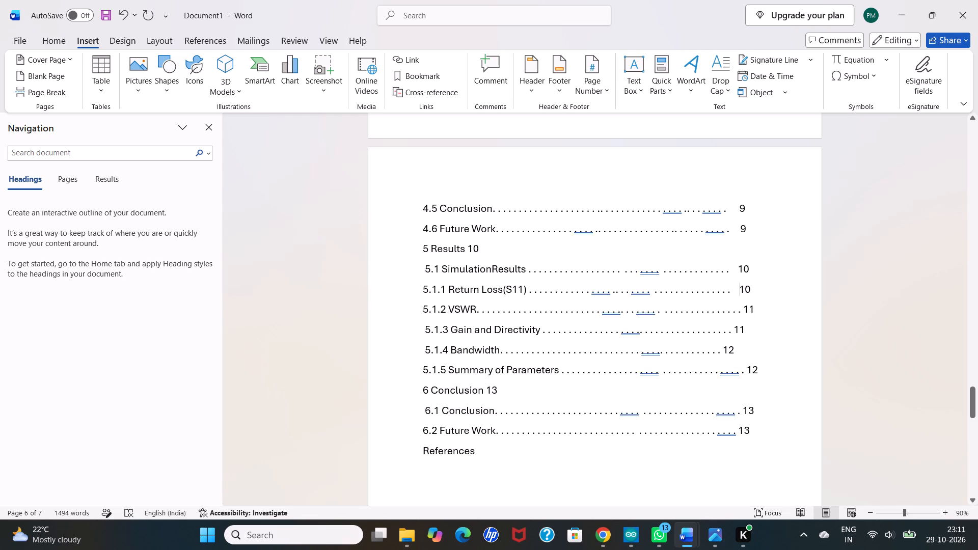
Trim the last two dots of Contents entry 5.1.2's leader and add three spaces before its page number 11.
{"action": "left_click", "coordinate": [741, 313]}
{"action": "key", "text": "BackSpace"}
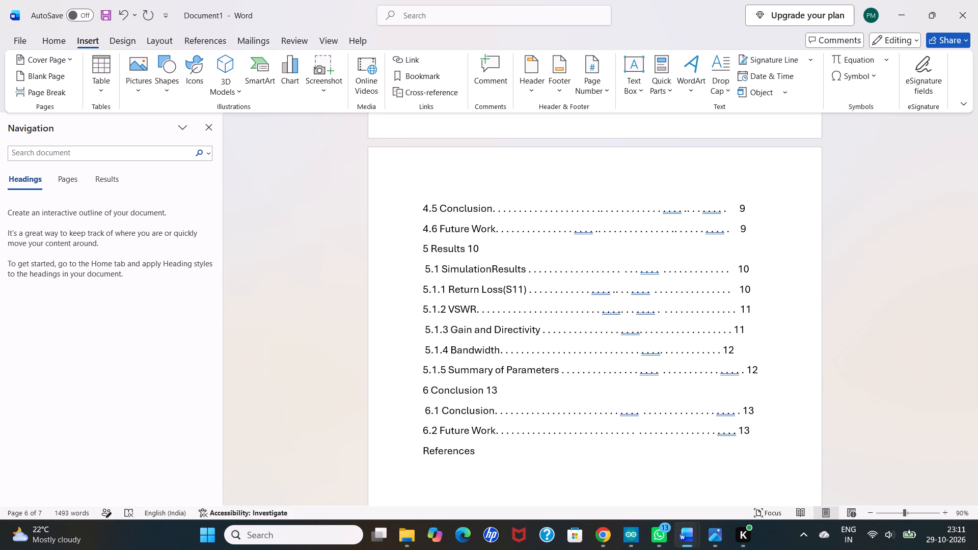
{"action": "key", "text": "BackSpace"}
{"action": "key", "text": "BackSpace"}
{"action": "key", "text": "space"}
{"action": "key", "text": "space"}
{"action": "key", "text": "space"}
Add five spaces before page number 11 of Contents entry 5.1.3, Gain and Directivity.
{"action": "key", "text": "Down"}
{"action": "key", "text": "Left"}
{"action": "key", "text": "space"}
{"action": "key", "text": "space"}
{"action": "key", "text": "space"}
{"action": "key", "text": "space"}
{"action": "key", "text": "space"}
Add ten spaces before page number 12 of Contents entry 5.1.4, Bandwidth, to align it with the number above.
{"action": "key", "text": "Down"}
{"action": "key", "text": "Left"}
{"action": "key", "text": "Left"}
{"action": "key", "text": "Left"}
{"action": "key", "text": "space"}
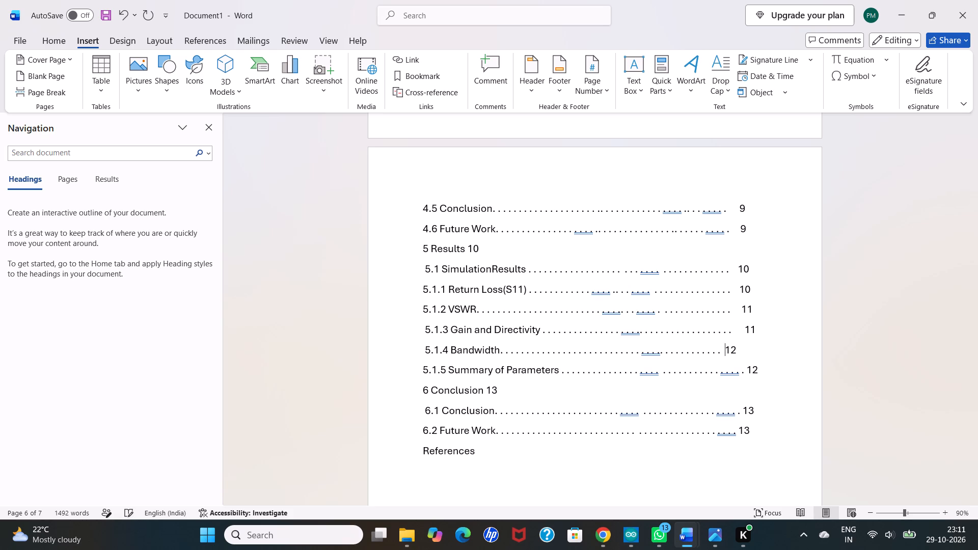
{"action": "key", "text": "space"}
{"action": "key", "text": "space"}
{"action": "key", "text": "space"}
{"action": "key", "text": "space"}
{"action": "key", "text": "space"}
{"action": "key", "text": "space"}
{"action": "key", "text": "space"}
{"action": "key", "text": "space"}
{"action": "key", "text": "space"}
Trim the end of Contents entry 5.1.5's dot leader and add two spaces before its page number 12.
{"action": "key", "text": "Down"}
{"action": "key", "text": "BackSpace"}
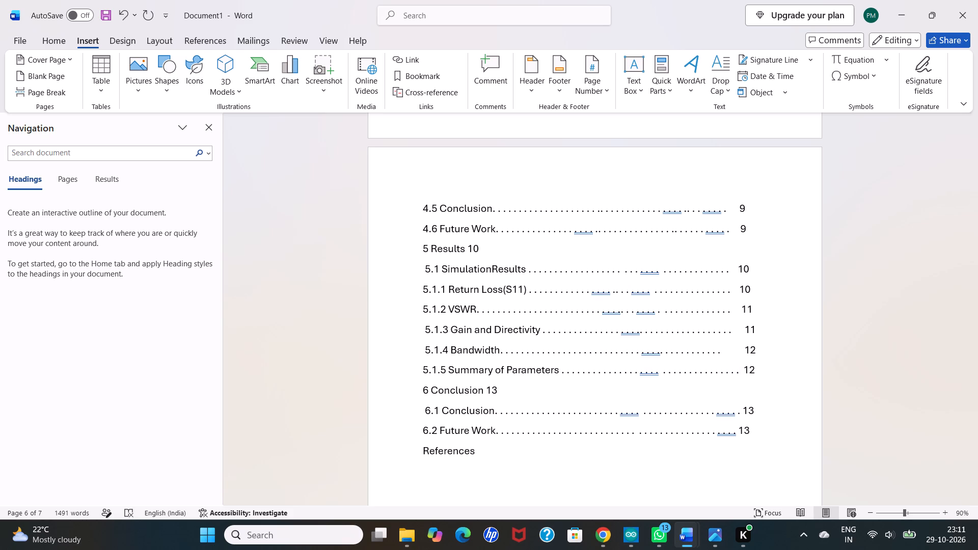
{"action": "key", "text": "BackSpace"}
{"action": "key", "text": "space"}
{"action": "key", "text": "space"}
Align the page number 13 of Contents entries 6.1 and 6.2 by adding two spaces before the first and four before the second.
{"action": "key", "text": "Down"}
{"action": "key", "text": "Down"}
{"action": "key", "text": "space"}
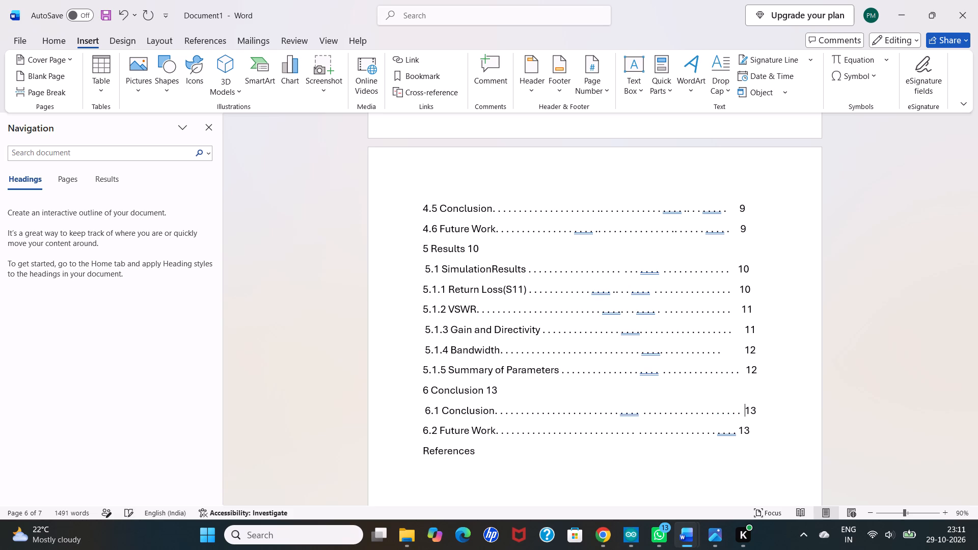
{"action": "key", "text": "space"}
{"action": "key", "text": "Down"}
{"action": "key", "text": "Left"}
{"action": "key", "text": "space"}
{"action": "key", "text": "space"}
{"action": "key", "text": "space"}
{"action": "key", "text": "space"}
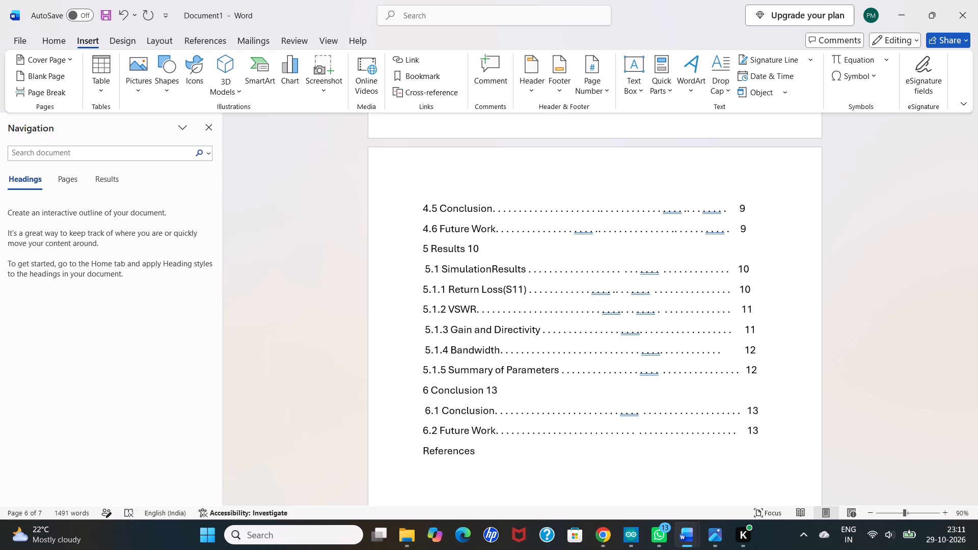
Replace the last dot of Contents entry 6.1's leader with a space.
{"action": "key", "text": "Up"}
{"action": "key", "text": "Left"}
{"action": "key", "text": "Left"}
{"action": "key", "text": "Left"}
{"action": "key", "text": "Left"}
{"action": "key", "text": "Right"}
{"action": "key", "text": "space"}
{"action": "key", "text": "BackSpace"}
{"action": "key", "text": "BackSpace"}
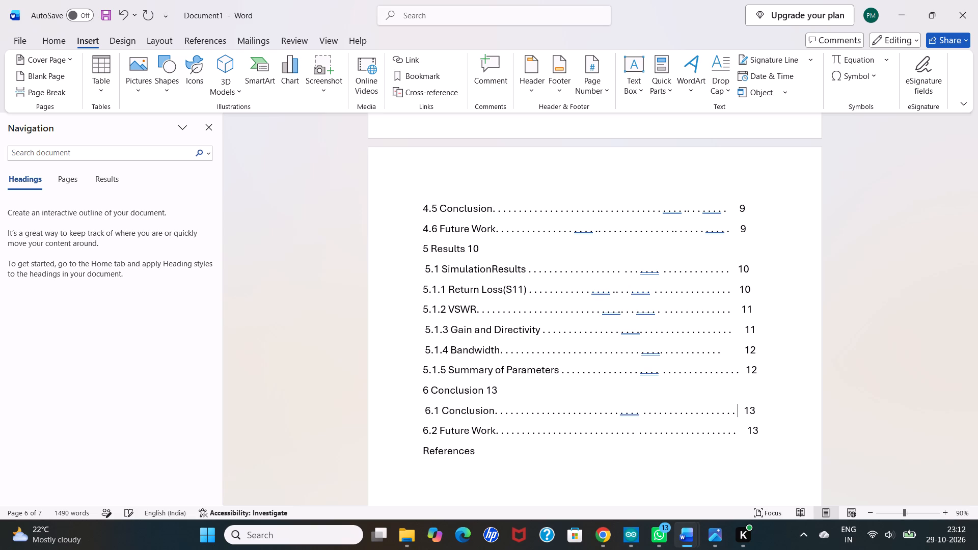
{"action": "key", "text": "space"}
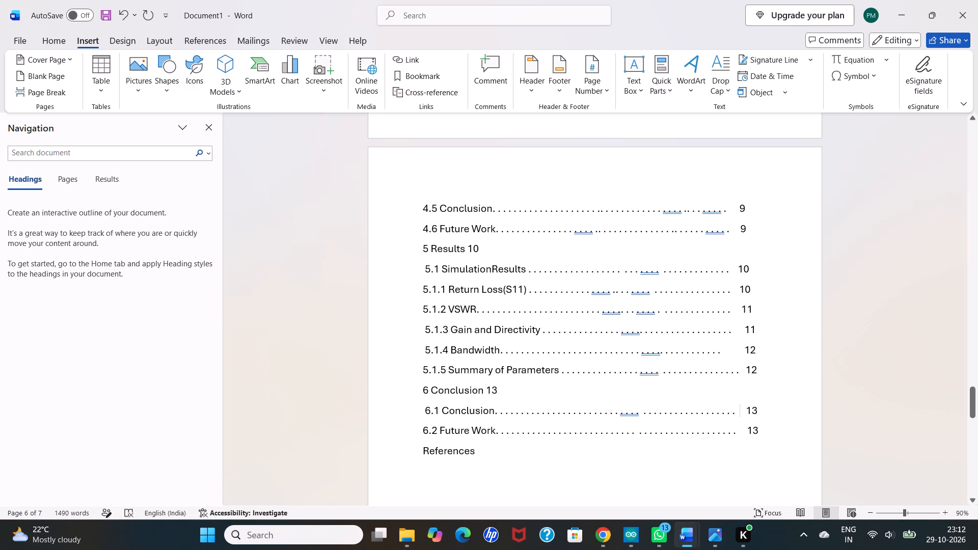
Add one more space before the page numbers of Contents entries 5.1.2 and 5.1.1.
{"action": "left_click", "coordinate": [742, 309]}
{"action": "key", "text": "space"}
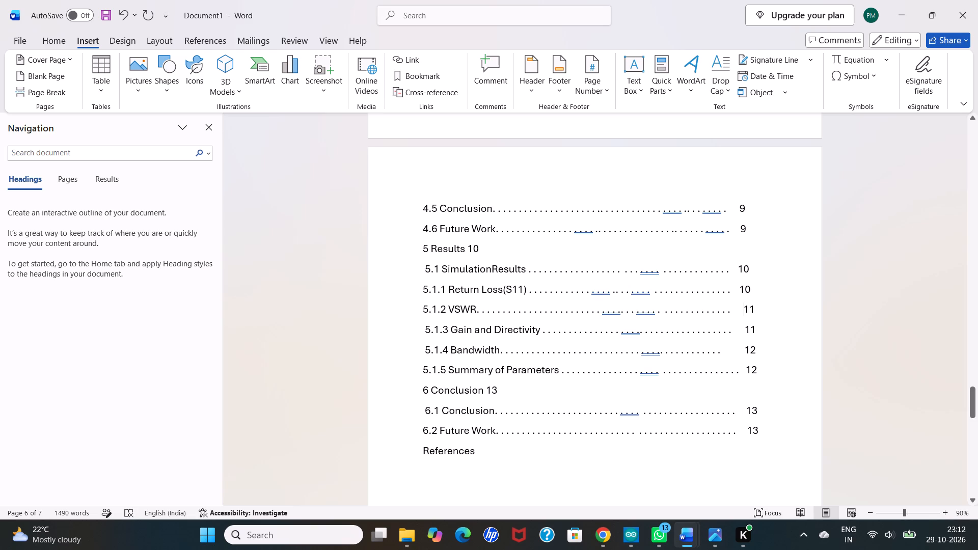
{"action": "left_click", "coordinate": [740, 287]}
{"action": "key", "text": "space"}
Add one more space before the page number of Contents entry 5.1.1 and two before those of entries 5.1, 4.6 and 4.5.
{"action": "key", "text": "space"}
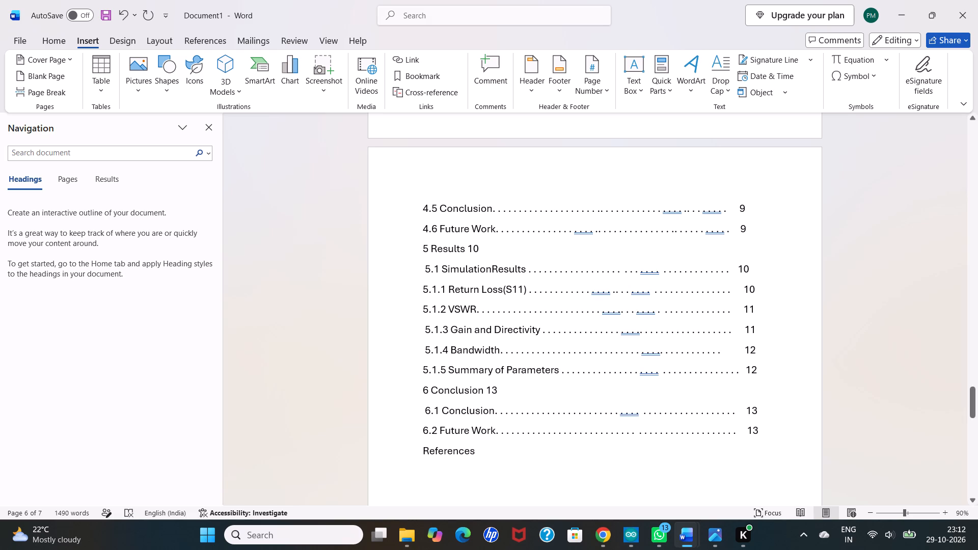
{"action": "left_click", "coordinate": [737, 270]}
{"action": "key", "text": "space"}
{"action": "key", "text": "space"}
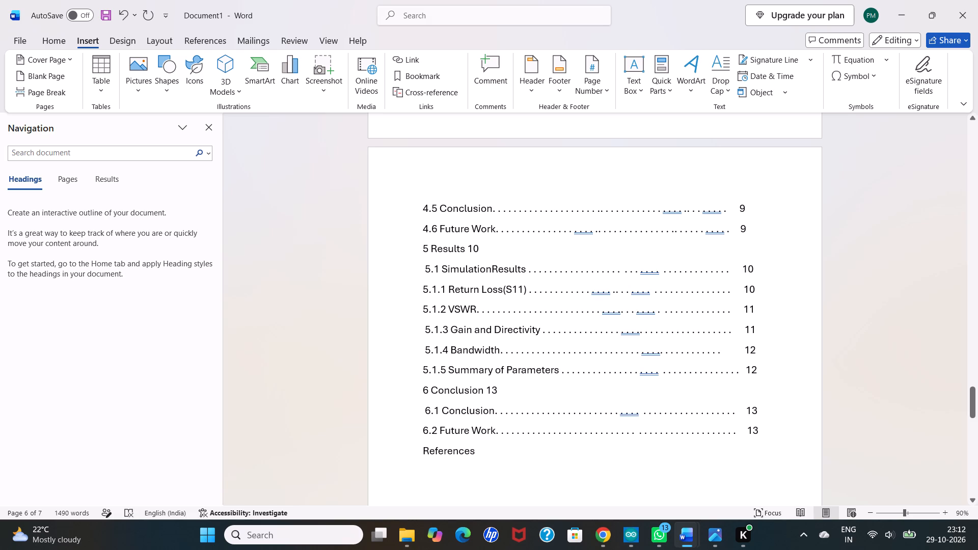
{"action": "left_click", "coordinate": [739, 228]}
{"action": "key", "text": "space"}
{"action": "key", "text": "space"}
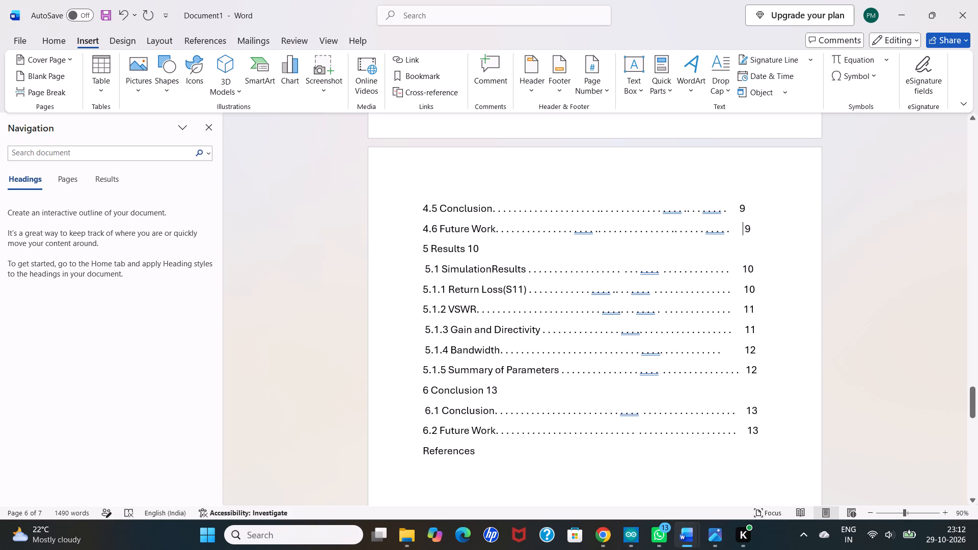
{"action": "left_click", "coordinate": [740, 204]}
{"action": "key", "text": "space"}
{"action": "key", "text": "space"}
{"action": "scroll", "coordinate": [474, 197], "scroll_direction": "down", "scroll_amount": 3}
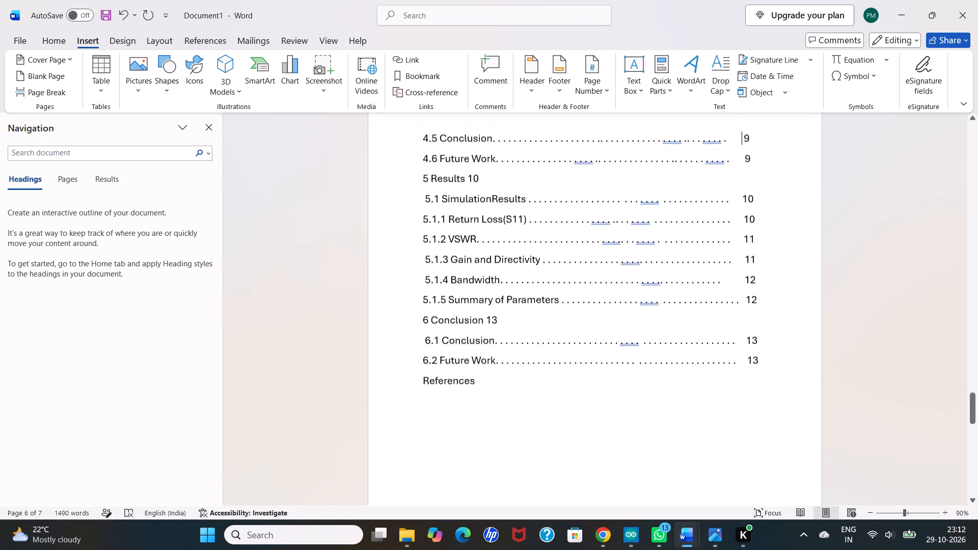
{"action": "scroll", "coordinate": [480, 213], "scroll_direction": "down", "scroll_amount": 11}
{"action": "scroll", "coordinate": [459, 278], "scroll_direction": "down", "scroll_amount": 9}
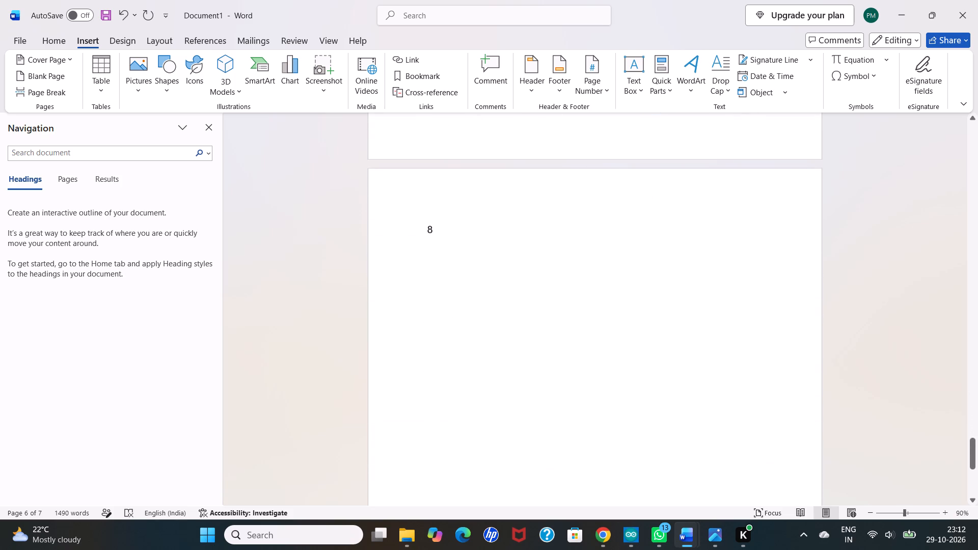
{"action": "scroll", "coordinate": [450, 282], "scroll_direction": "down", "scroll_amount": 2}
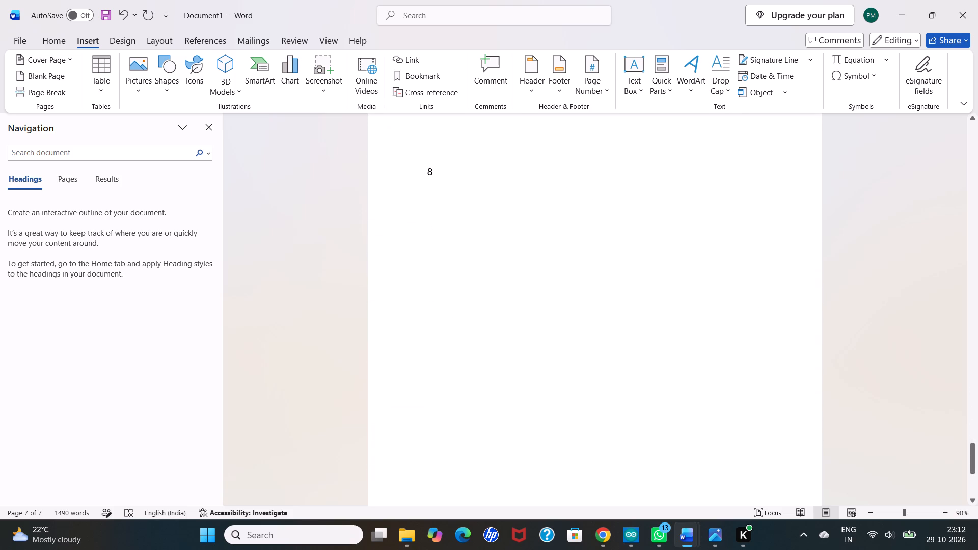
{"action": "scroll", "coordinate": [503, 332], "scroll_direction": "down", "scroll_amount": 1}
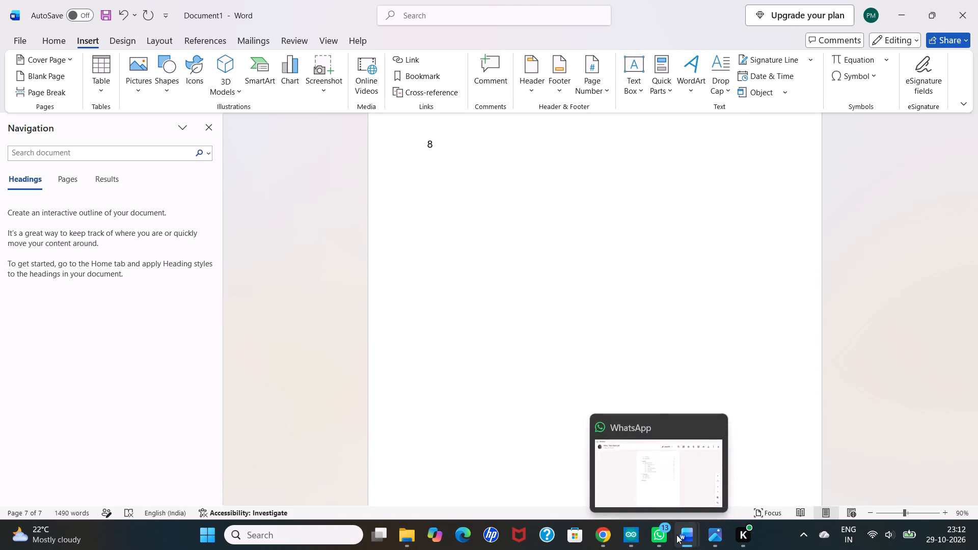
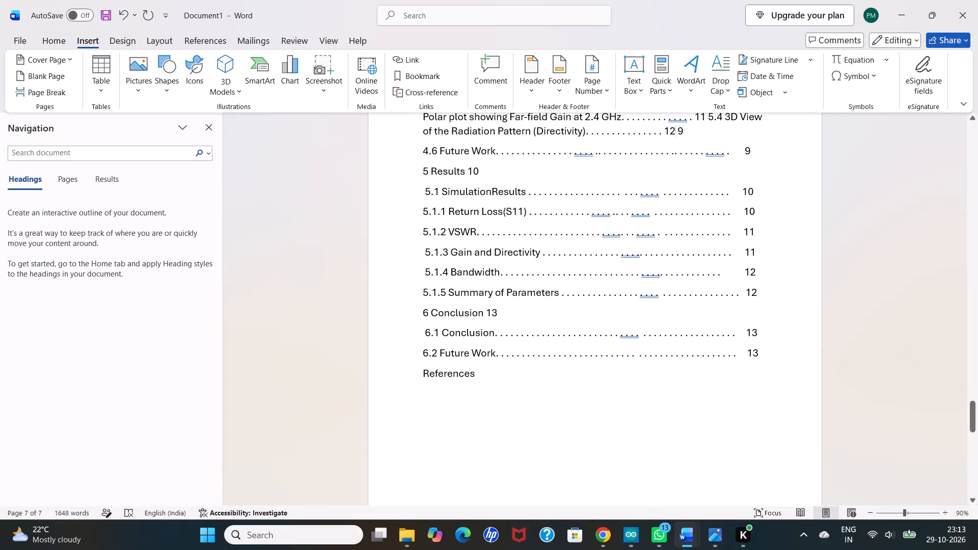
Undo the misplaced paste of the List of Figures text in front of Contents entry 4.5's page number.
{"action": "scroll", "coordinate": [612, 500], "scroll_direction": "up", "scroll_amount": 1}
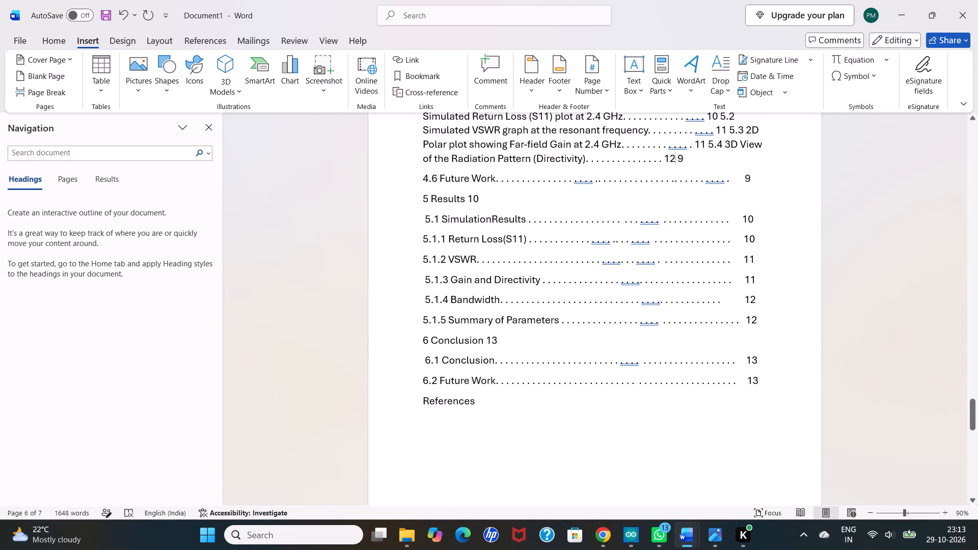
{"action": "key", "text": "ctrl+z"}
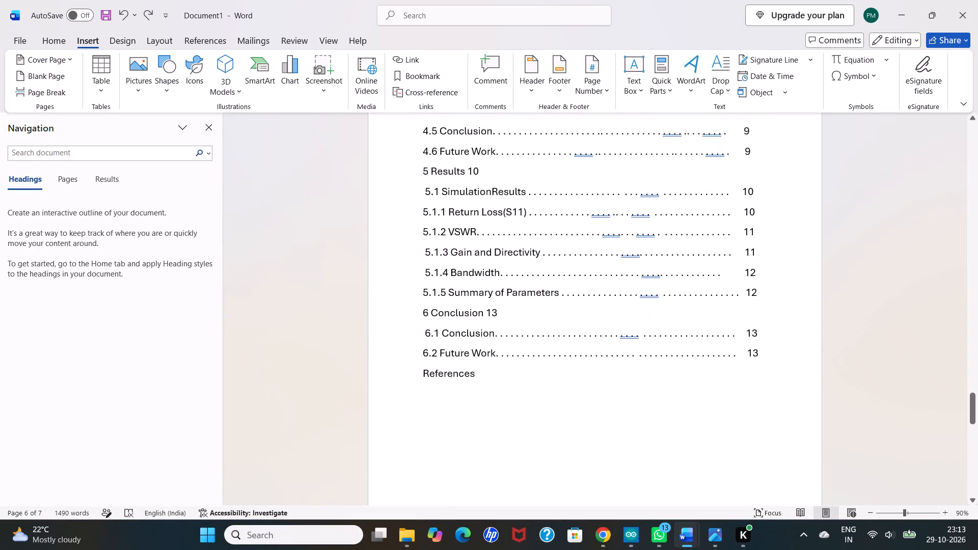
Paste the copied List of Figures text after the 8 on the last page.
{"action": "scroll", "coordinate": [612, 500], "scroll_direction": "up", "scroll_amount": 4}
{"action": "scroll", "coordinate": [612, 500], "scroll_direction": "down", "scroll_amount": 11}
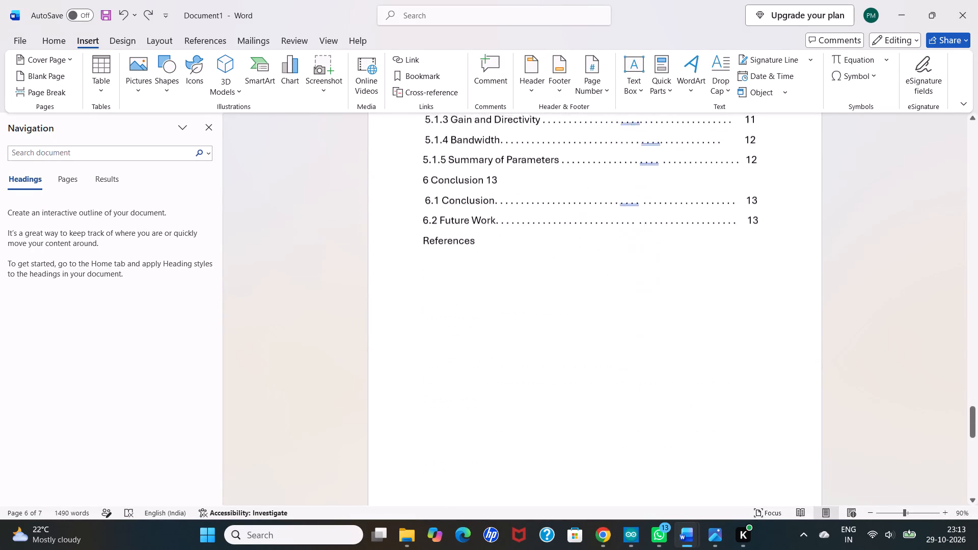
{"action": "scroll", "coordinate": [612, 500], "scroll_direction": "down", "scroll_amount": 8}
{"action": "left_click", "coordinate": [459, 383]}
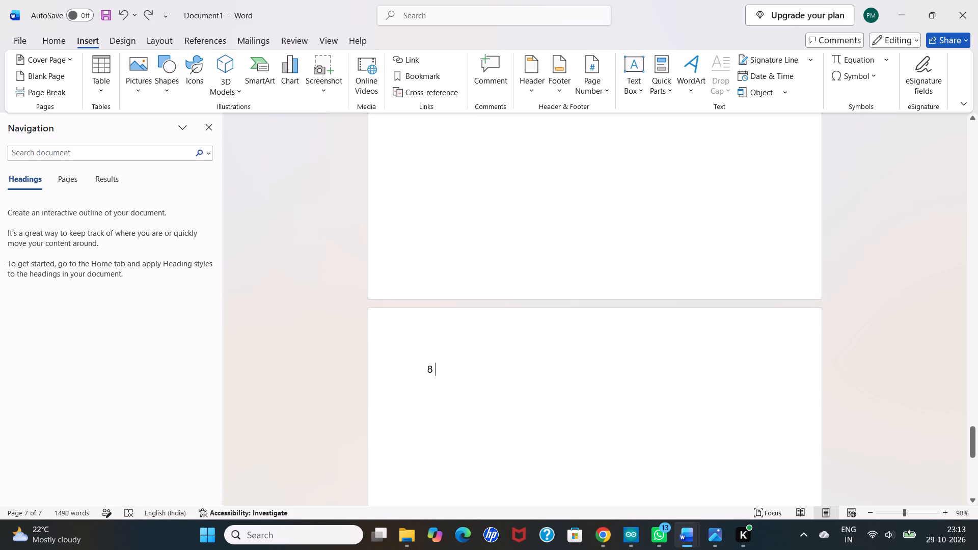
{"action": "key", "text": "ctrl+v"}
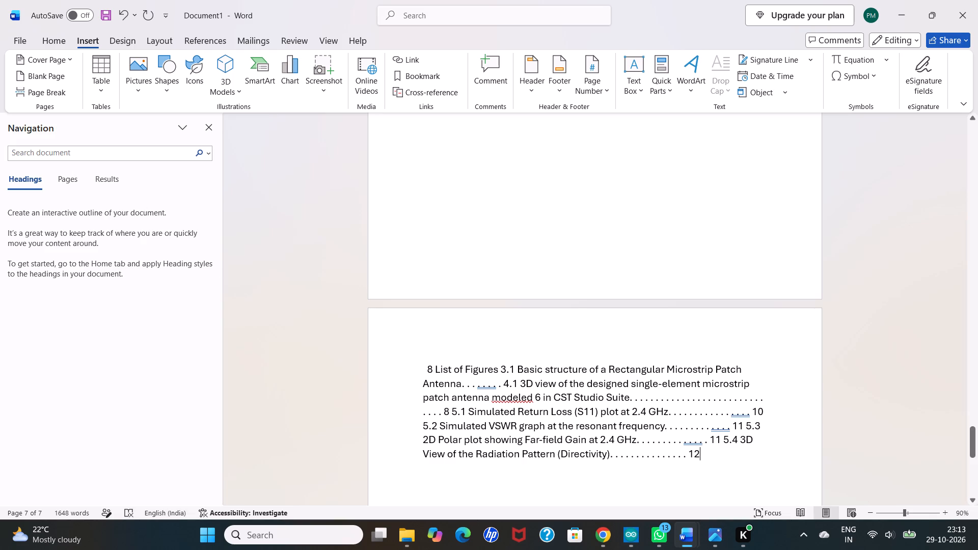
Separate the List of Figures heading and entries 3.1 and 4.1 onto their own lines, with a blank line below the heading.
{"action": "left_click", "coordinate": [434, 369]}
{"action": "key", "text": "Return"}
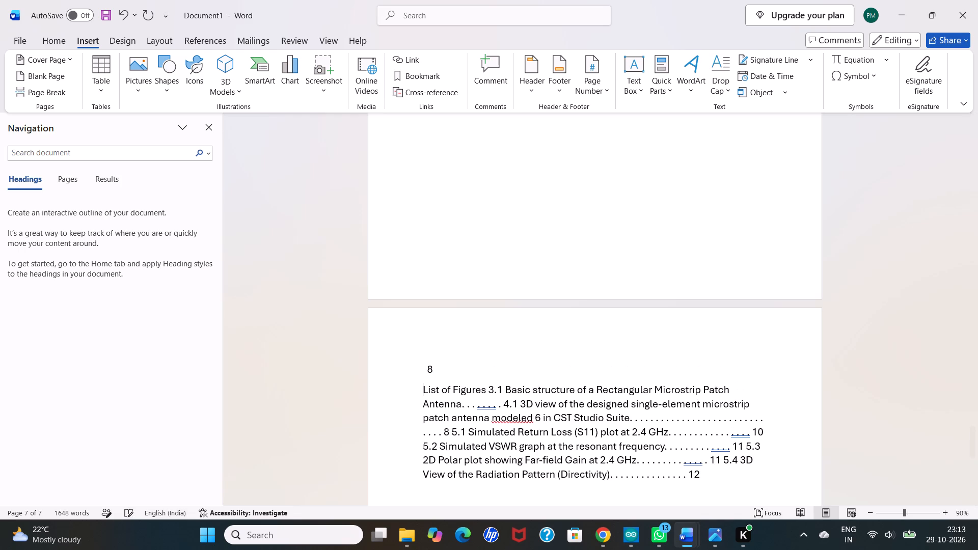
{"action": "left_click", "coordinate": [488, 390]}
{"action": "key", "text": "Return"}
{"action": "key", "text": "Return"}
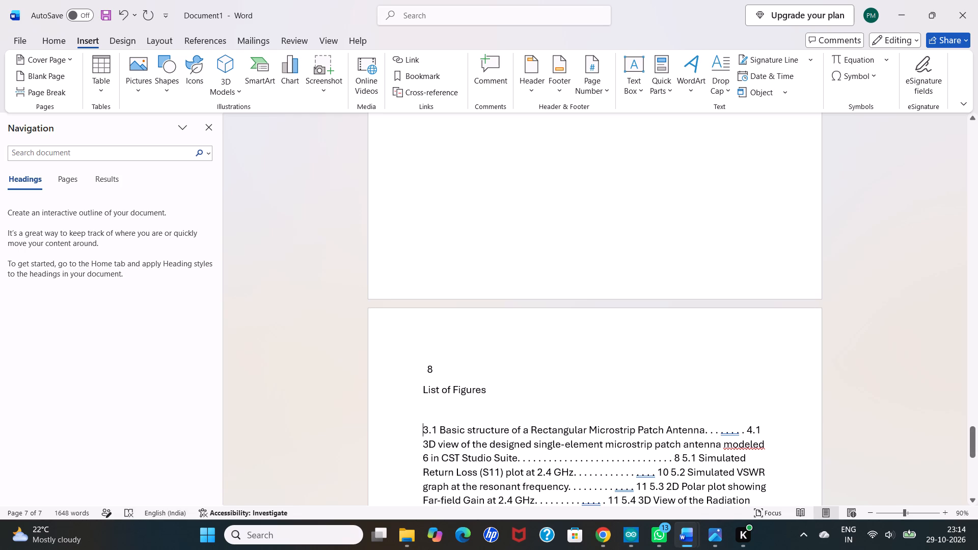
Dismiss the WhatsApp notifications that cover the List of Figures text.
{"action": "left_click", "coordinate": [709, 392]}
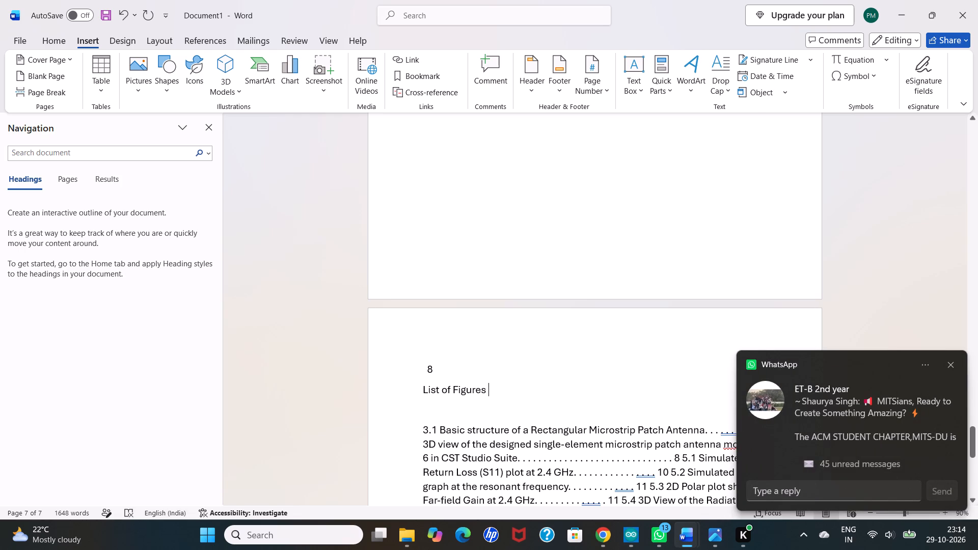
{"action": "left_click", "coordinate": [698, 396]}
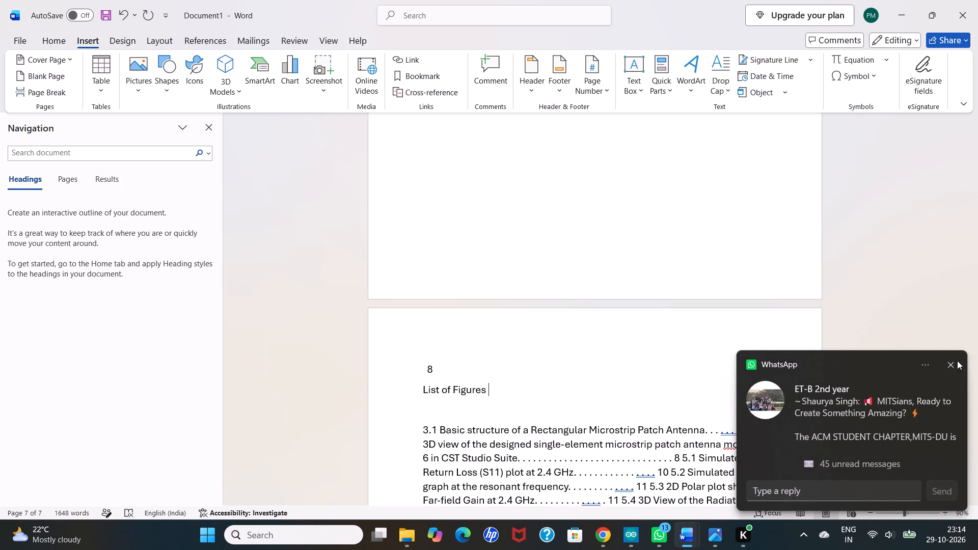
{"action": "left_click", "coordinate": [953, 361]}
{"action": "left_click", "coordinate": [747, 427]}
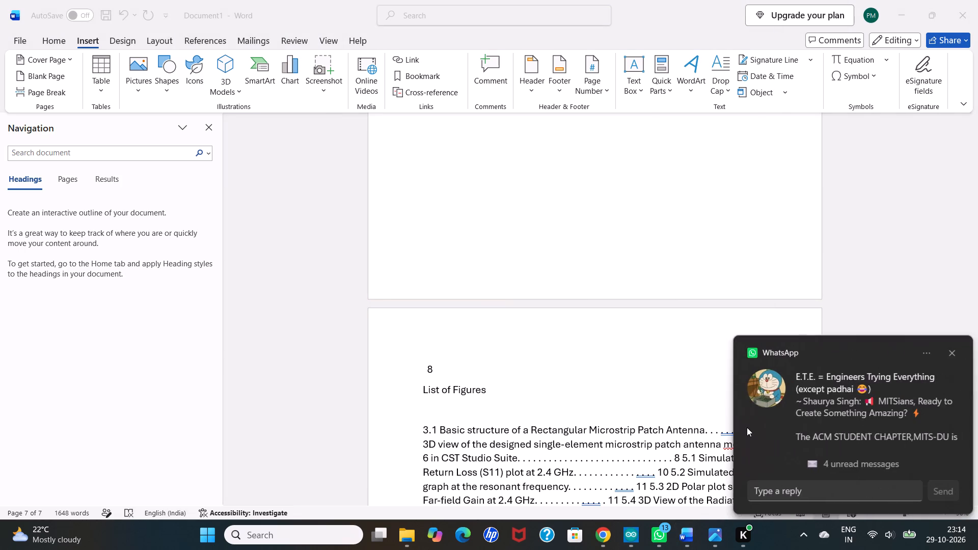
{"action": "left_click", "coordinate": [954, 351]}
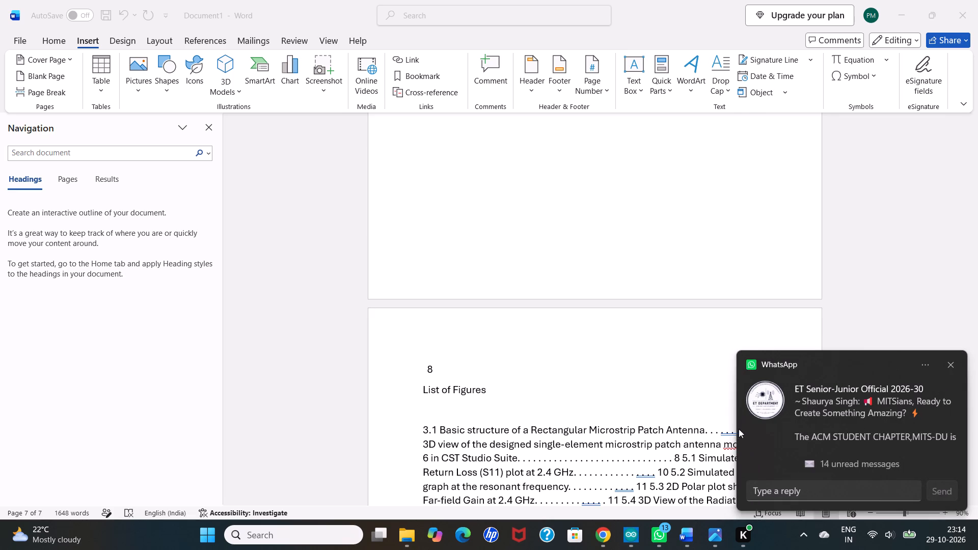
{"action": "left_click", "coordinate": [950, 361]}
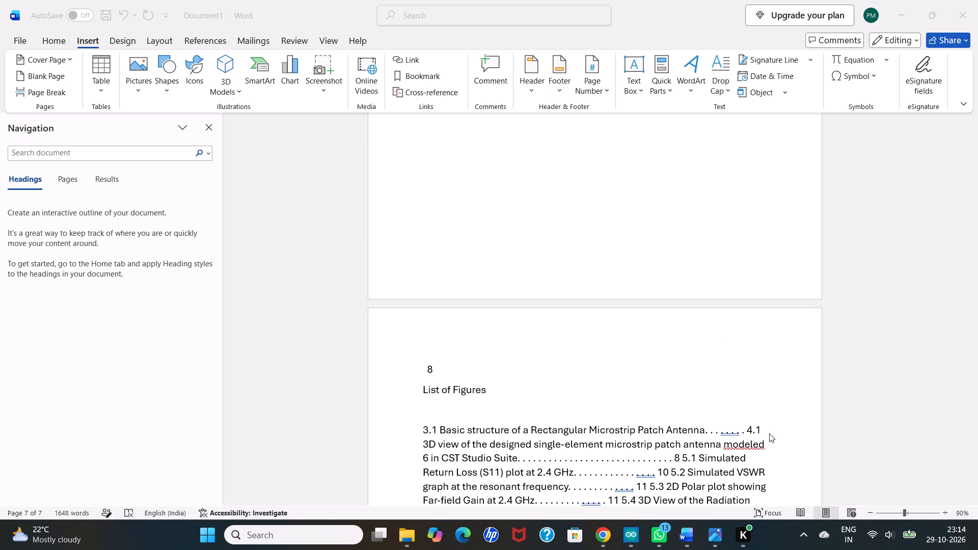
{"action": "left_click", "coordinate": [744, 431]}
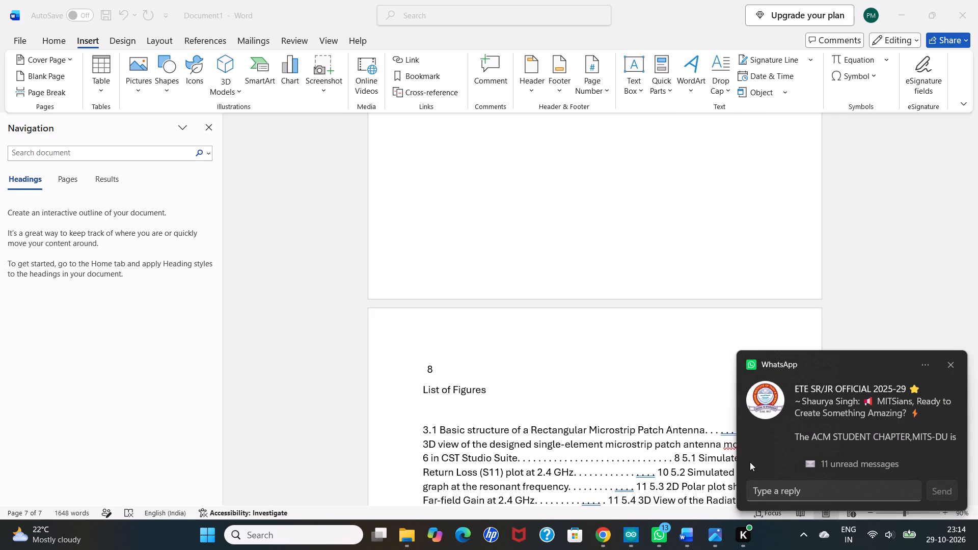
{"action": "left_click", "coordinate": [945, 368]}
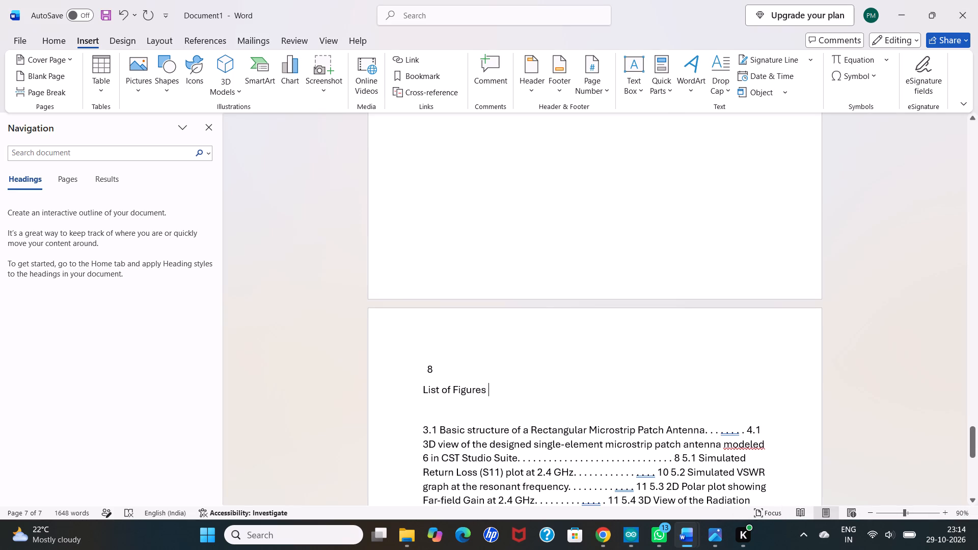
Start List of Figures entry 4.1 on its own line below entry 3.1.
{"action": "left_click", "coordinate": [746, 432]}
{"action": "key", "text": "Return"}
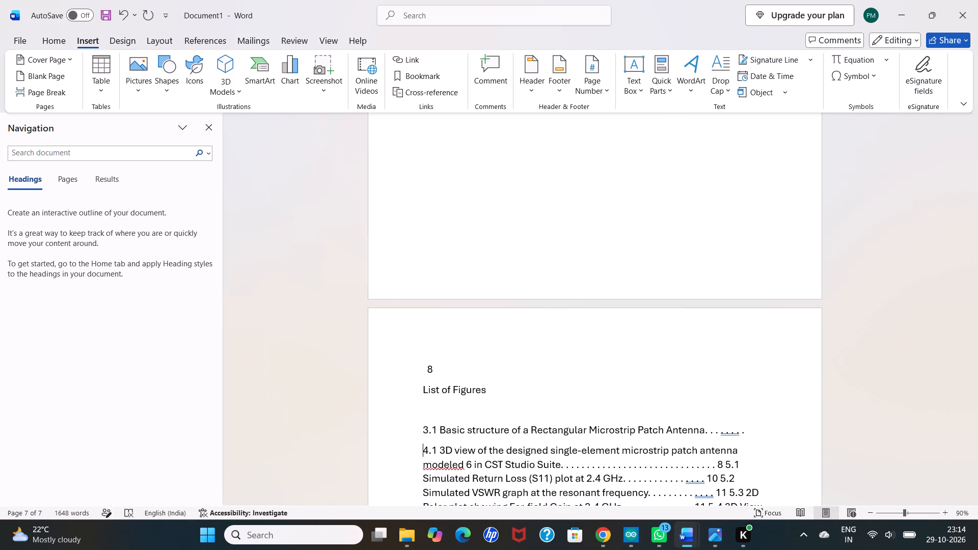
{"action": "key", "text": "BackSpace"}
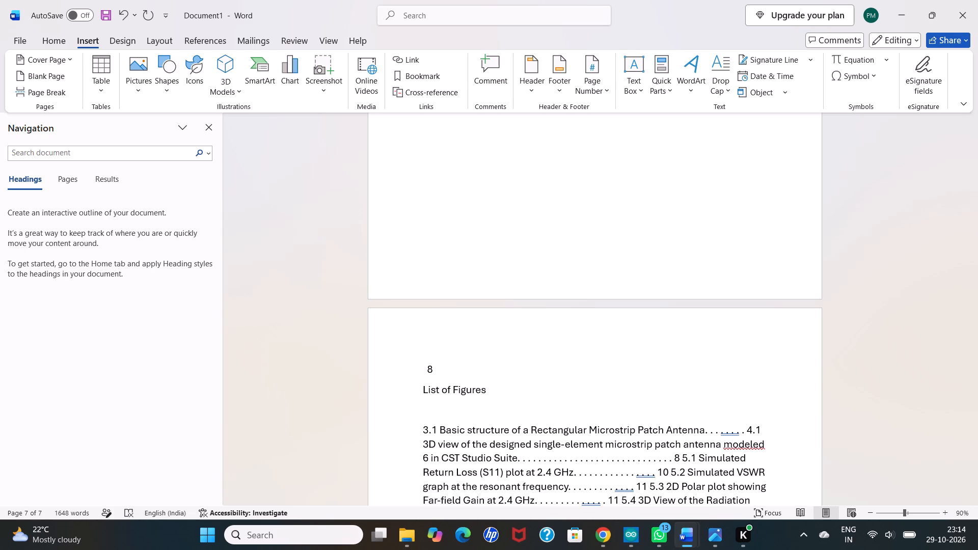
{"action": "key", "text": "Return"}
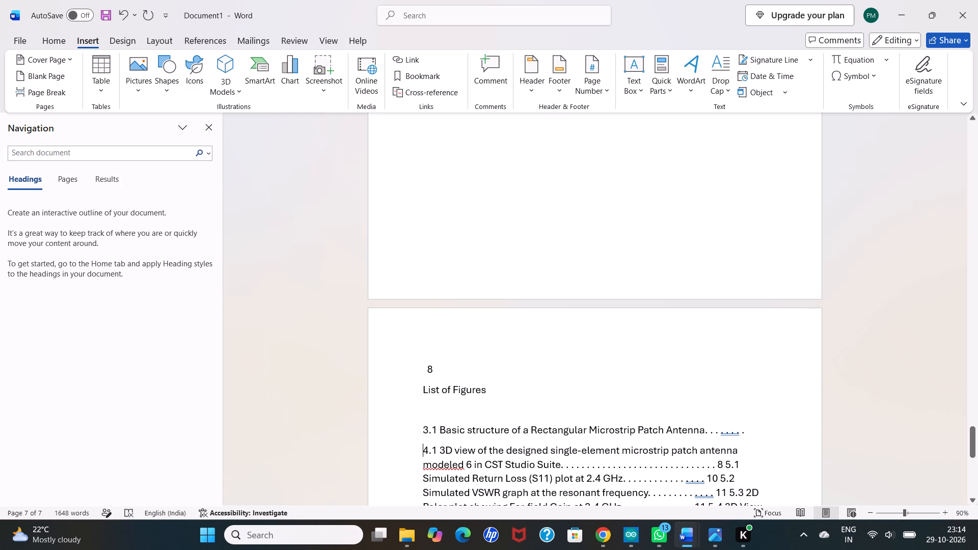
Delete the stray 6 after "modeled" in List of Figures entry 4.1.
{"action": "left_click", "coordinate": [472, 465]}
{"action": "key", "text": "BackSpace"}
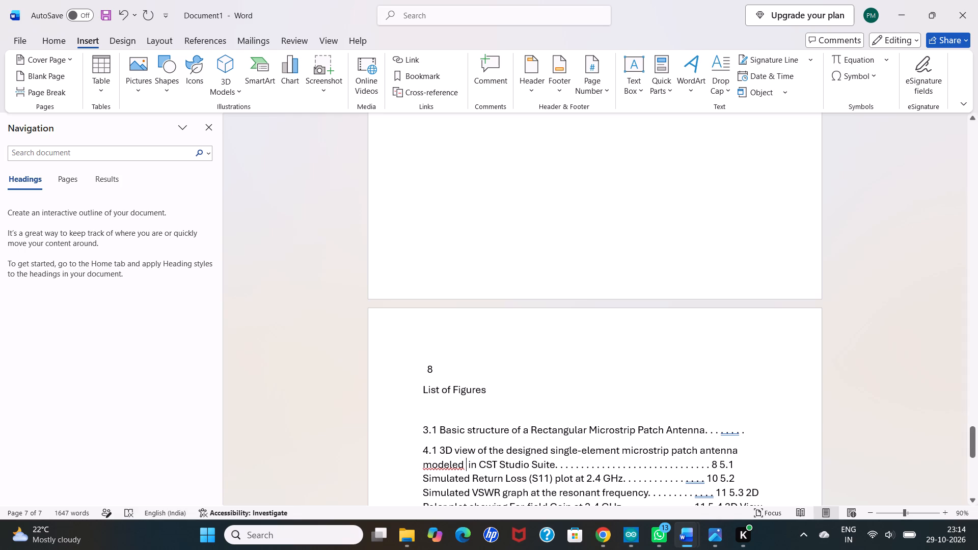
Start List of Figures entries 5.1, 5.2, 5.3 and 5.4 each on a new line.
{"action": "left_click", "coordinate": [717, 465]}
{"action": "key", "text": "Return"}
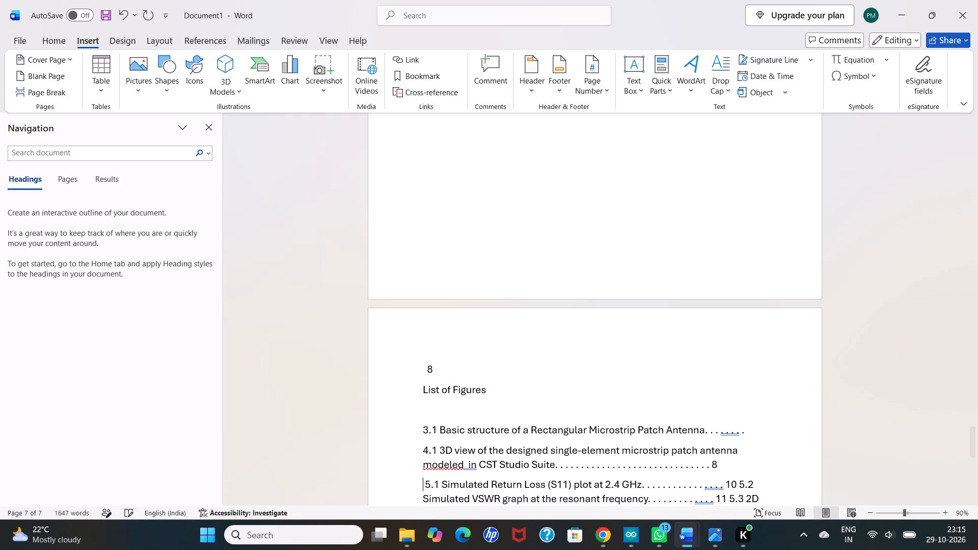
{"action": "left_click", "coordinate": [736, 486]}
{"action": "key", "text": "Return"}
{"action": "scroll", "coordinate": [736, 484], "scroll_direction": "down", "scroll_amount": 2}
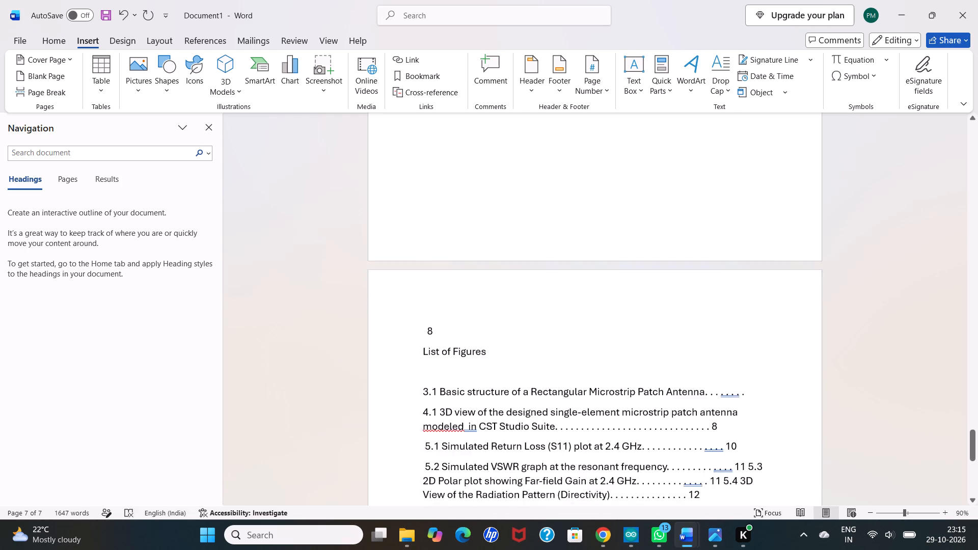
{"action": "scroll", "coordinate": [736, 484], "scroll_direction": "down", "scroll_amount": 3}
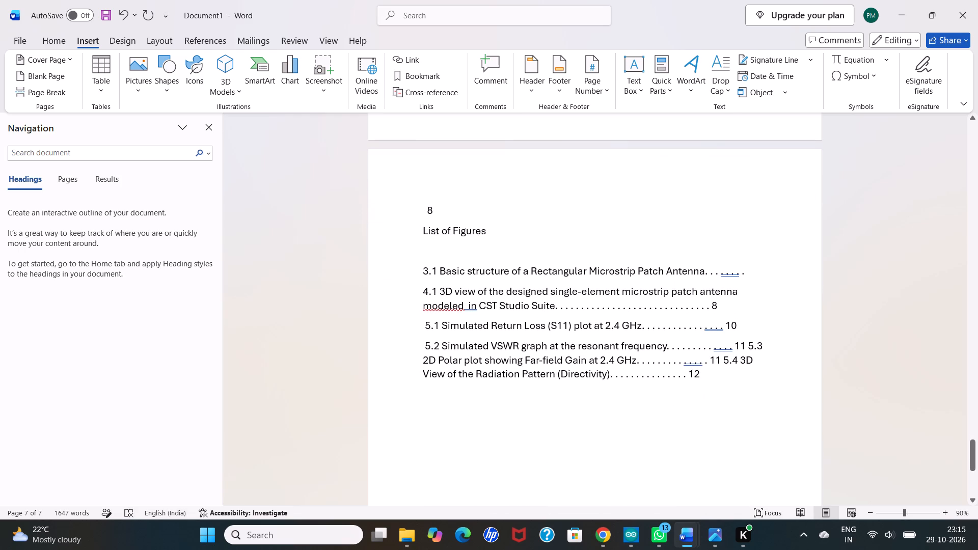
{"action": "left_click", "coordinate": [744, 345]}
{"action": "key", "text": "Return"}
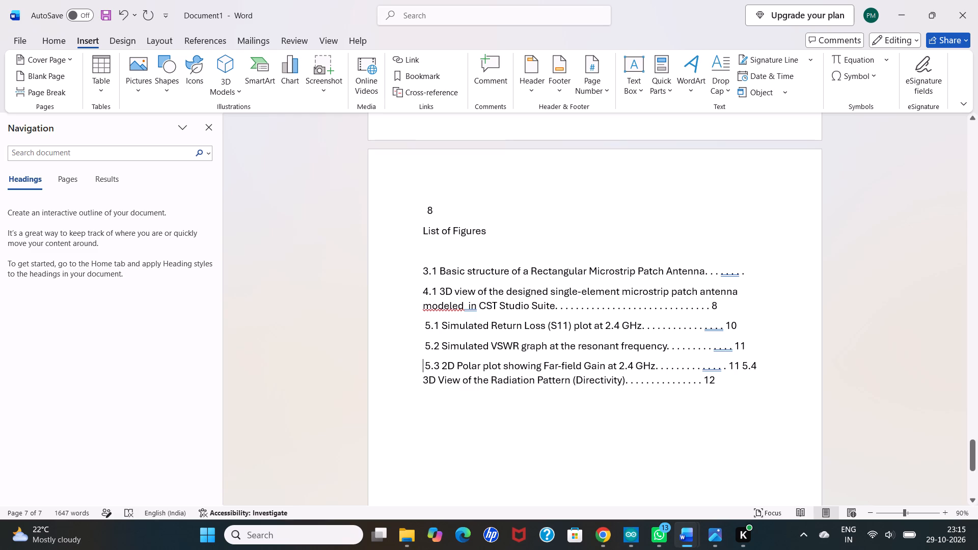
{"action": "left_click", "coordinate": [738, 366]}
{"action": "key", "text": "Return"}
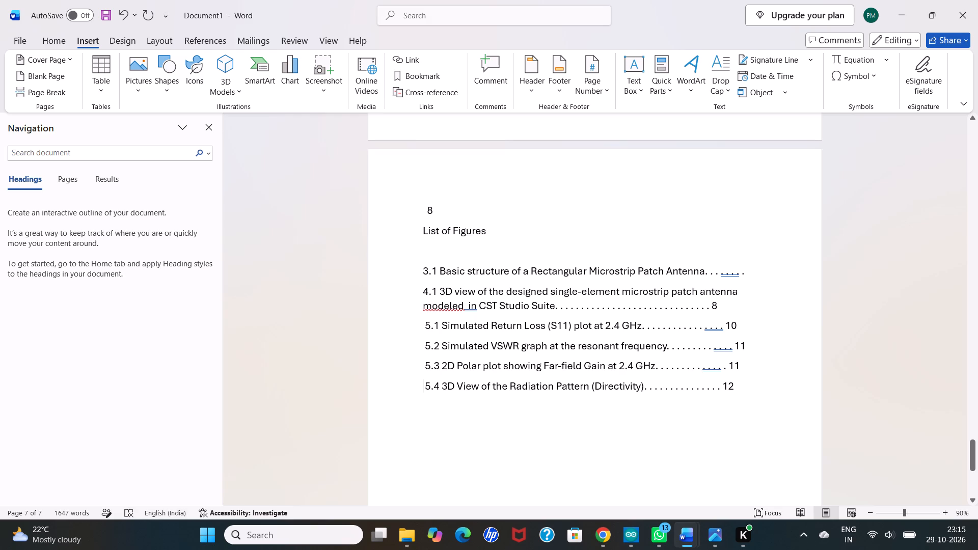
Widen the gap between the number 3.1 and its figure title by seven spaces.
{"action": "left_click", "coordinate": [441, 274]}
{"action": "key", "text": "space"}
{"action": "key", "text": "space"}
{"action": "key", "text": "space"}
{"action": "key", "text": "space"}
{"action": "key", "text": "space"}
{"action": "key", "text": "space"}
{"action": "key", "text": "space"}
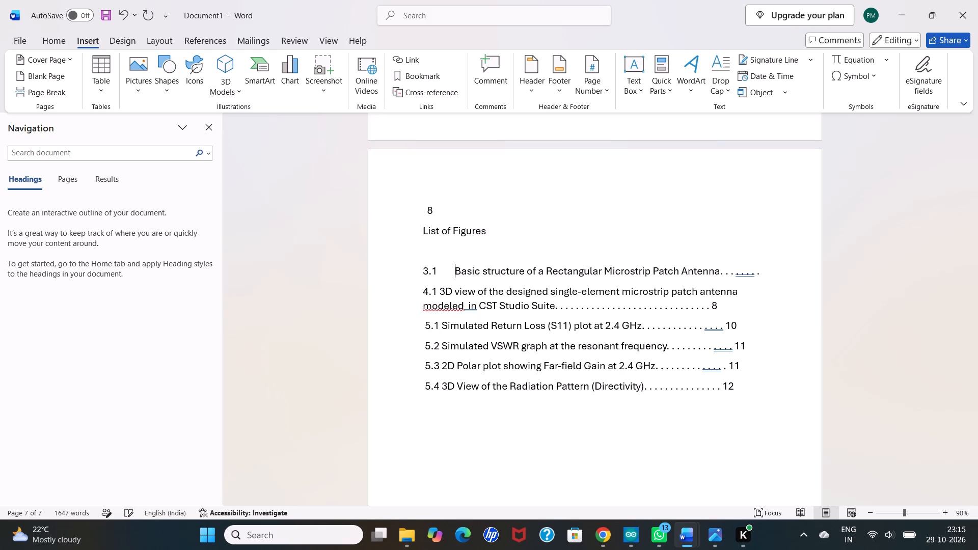
Add the page number 6 directly after List of Figures entry 3.1's dot leader, on the same line.
{"action": "left_click", "coordinate": [770, 271]}
{"action": "key", "text": "6"}
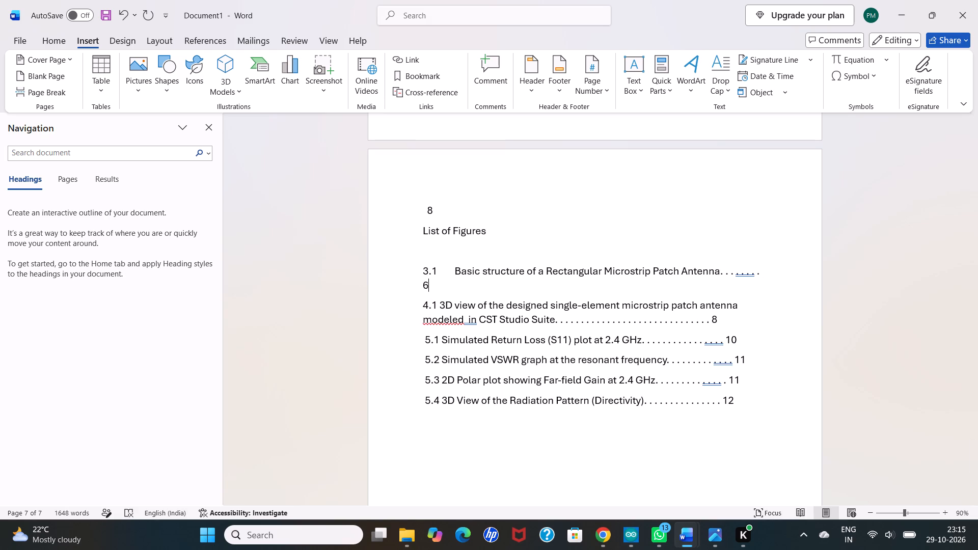
{"action": "key", "text": "BackSpace"}
{"action": "key", "text": "BackSpace"}
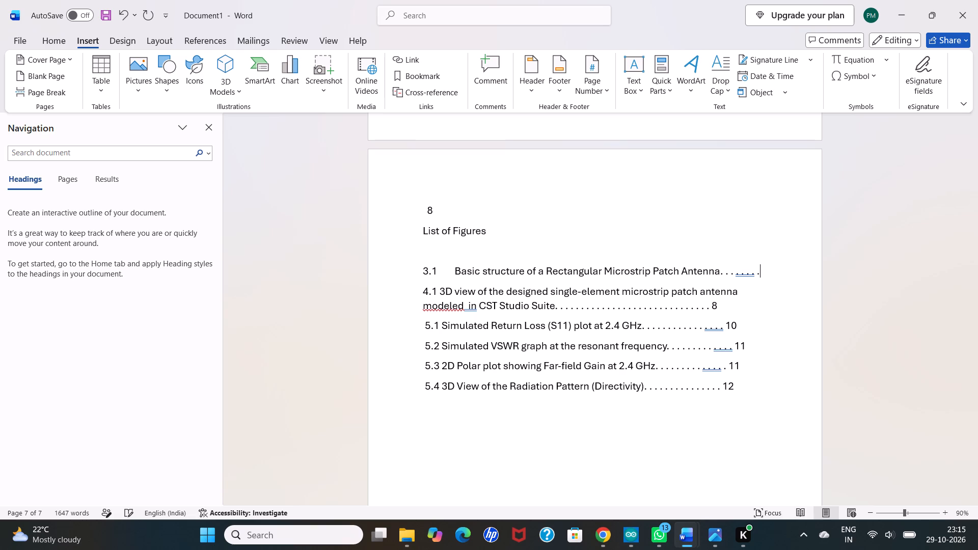
{"action": "key", "text": "6"}
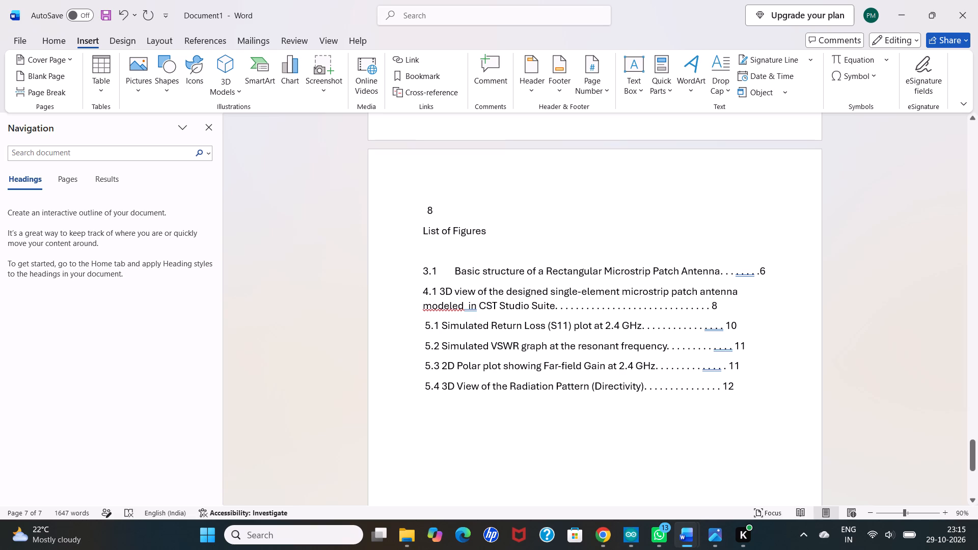
Widen the gap between the number 4.1 and its figure title by eight spaces.
{"action": "left_click", "coordinate": [437, 289]}
{"action": "key", "text": "space"}
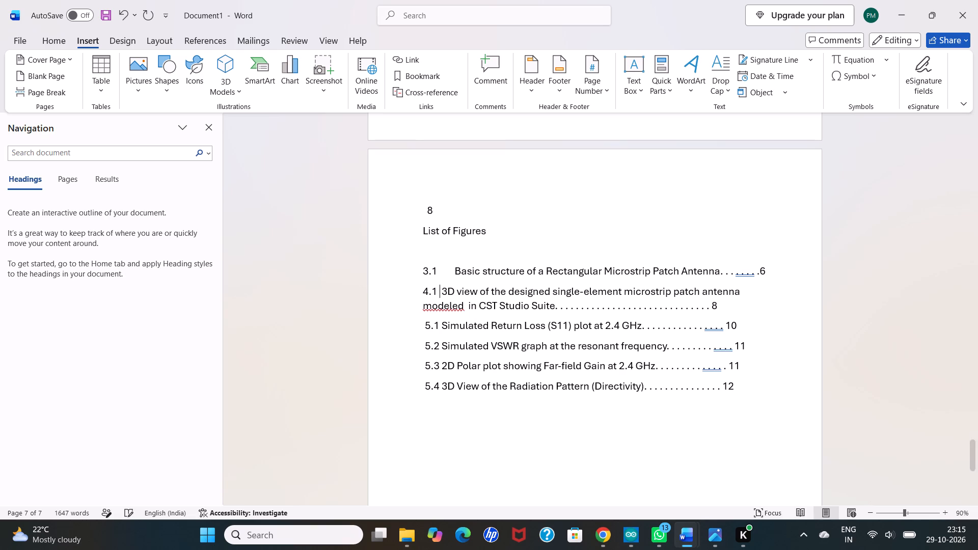
{"action": "key", "text": "space"}
{"action": "key", "text": "space"}
{"action": "key", "text": "space"}
{"action": "key", "text": "space"}
{"action": "key", "text": "space"}
{"action": "key", "text": "space"}
{"action": "key", "text": "space"}
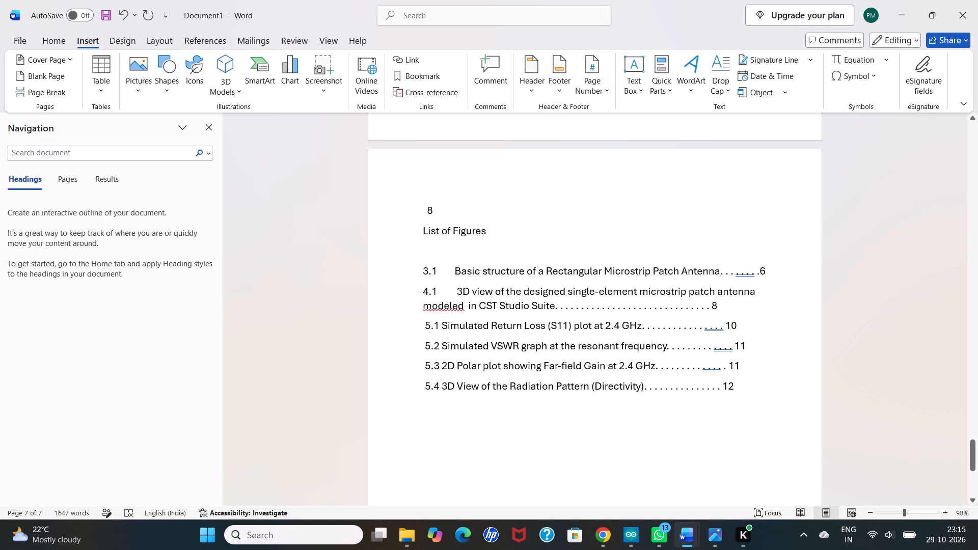
Try to indent the second line of List of Figures entry 4.1 by adding five spaces before "modeled".
{"action": "left_click", "coordinate": [421, 311]}
{"action": "key", "text": "space"}
{"action": "key", "text": "space"}
{"action": "key", "text": "space"}
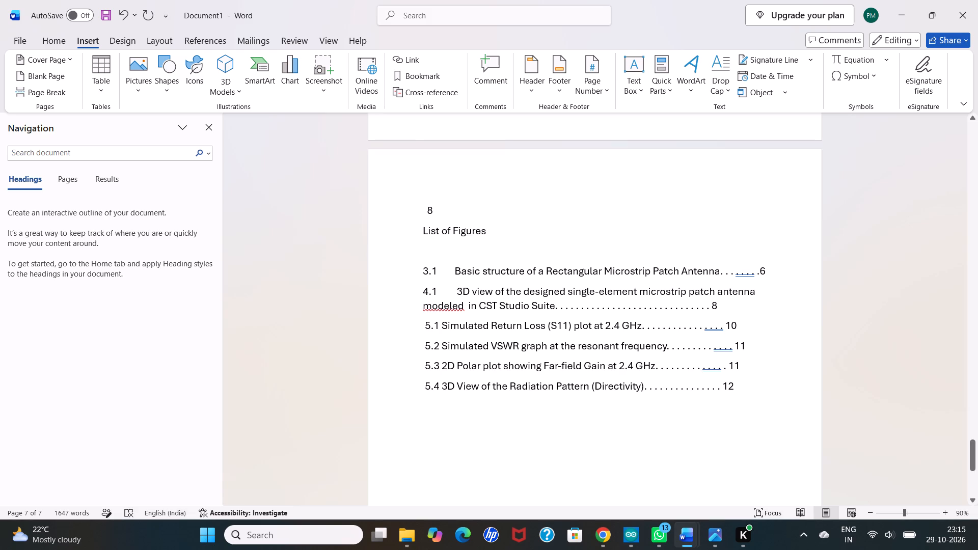
{"action": "left_click", "coordinate": [759, 288]}
{"action": "key", "text": "space"}
{"action": "key", "text": "space"}
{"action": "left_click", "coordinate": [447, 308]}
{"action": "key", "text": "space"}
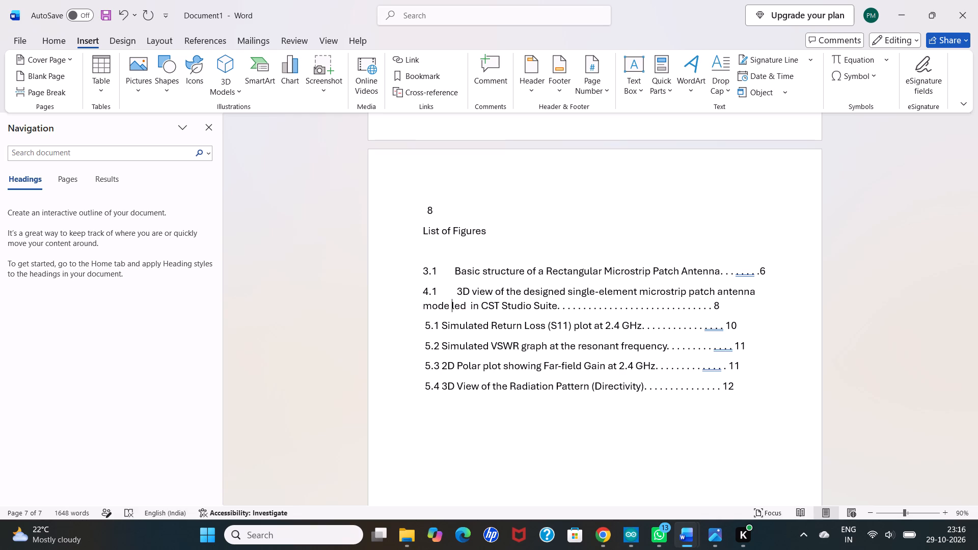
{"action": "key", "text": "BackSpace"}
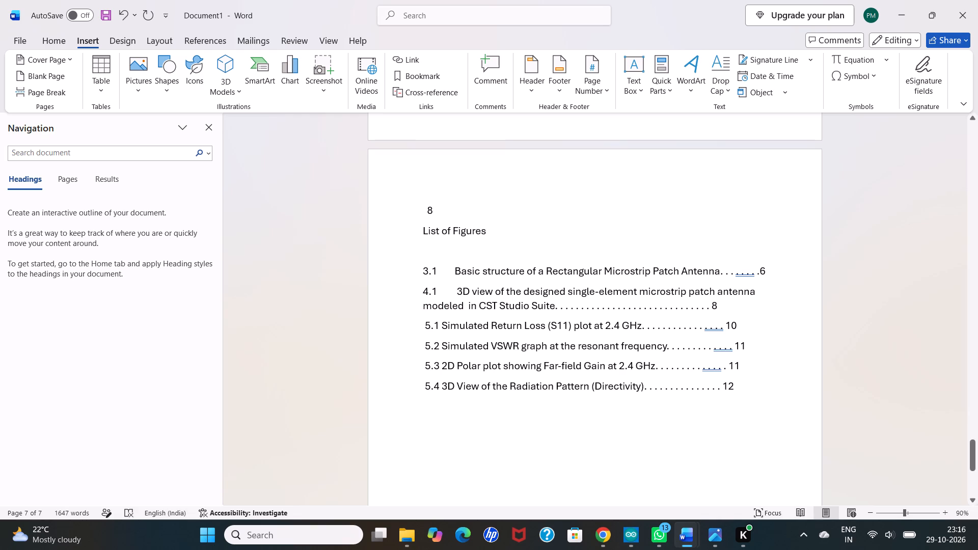
Move the page number 8 of List of Figures entry 4.1 toward the page's outer margin by adding 18 spaces before it.
{"action": "left_click", "coordinate": [712, 309]}
{"action": "key", "text": "space"}
{"action": "key", "text": "space"}
{"action": "key", "text": "space"}
{"action": "key", "text": "space"}
{"action": "key", "text": "space"}
{"action": "key", "text": "space"}
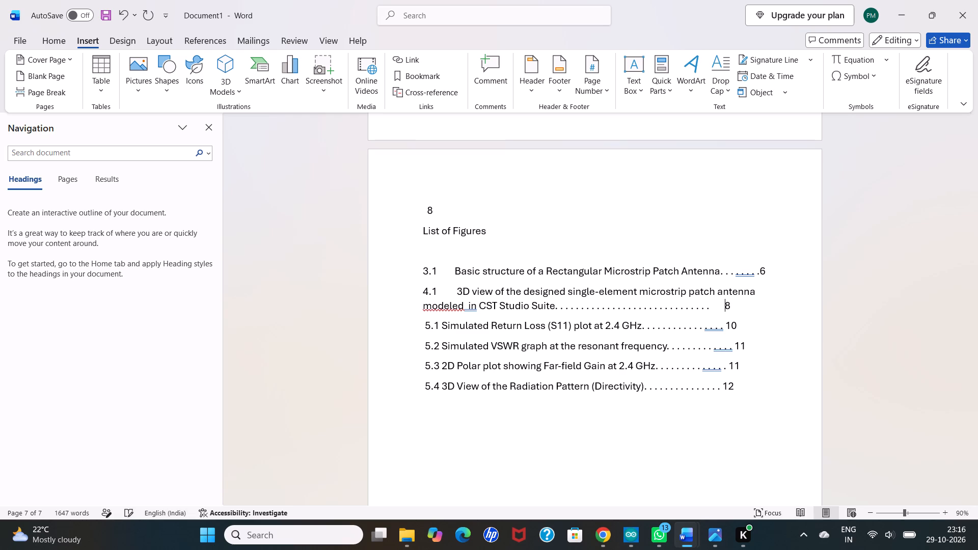
{"action": "key", "text": "space"}
{"action": "key", "text": "space"}
{"action": "key", "text": "space"}
{"action": "key", "text": "space"}
{"action": "key", "text": "space"}
{"action": "key", "text": "space"}
{"action": "key", "text": "space"}
{"action": "key", "text": "space"}
{"action": "key", "text": "space"}
{"action": "key", "text": "space"}
{"action": "key", "text": "space"}
{"action": "key", "text": "space"}
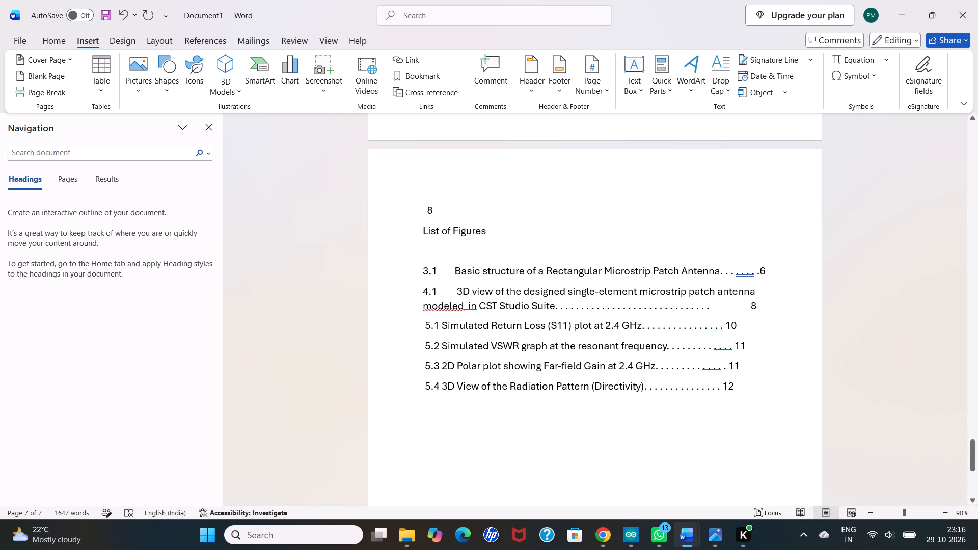
Insert six spaces after "modeled" in the second line of List of Figures entry 4.1.
{"action": "left_click", "coordinate": [465, 308]}
{"action": "key", "text": "space"}
{"action": "key", "text": "space"}
{"action": "key", "text": "space"}
{"action": "key", "text": "space"}
{"action": "key", "text": "space"}
{"action": "key", "text": "space"}
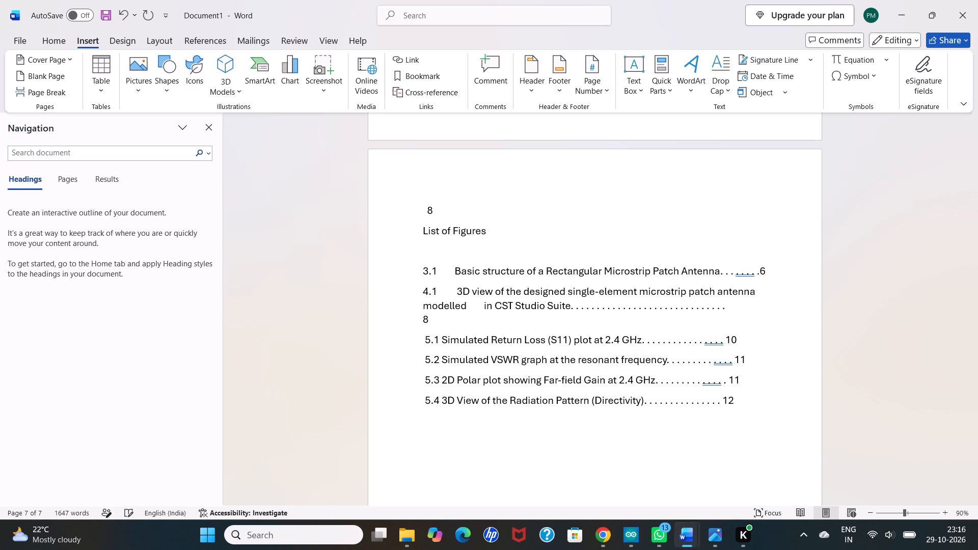
Delete the six spaces after "modelled" in the second line of List of Figures entry 4.1.
{"action": "key", "text": "BackSpace"}
{"action": "key", "text": "BackSpace"}
{"action": "key", "text": "BackSpace"}
{"action": "key", "text": "BackSpace"}
{"action": "key", "text": "BackSpace"}
{"action": "key", "text": "BackSpace"}
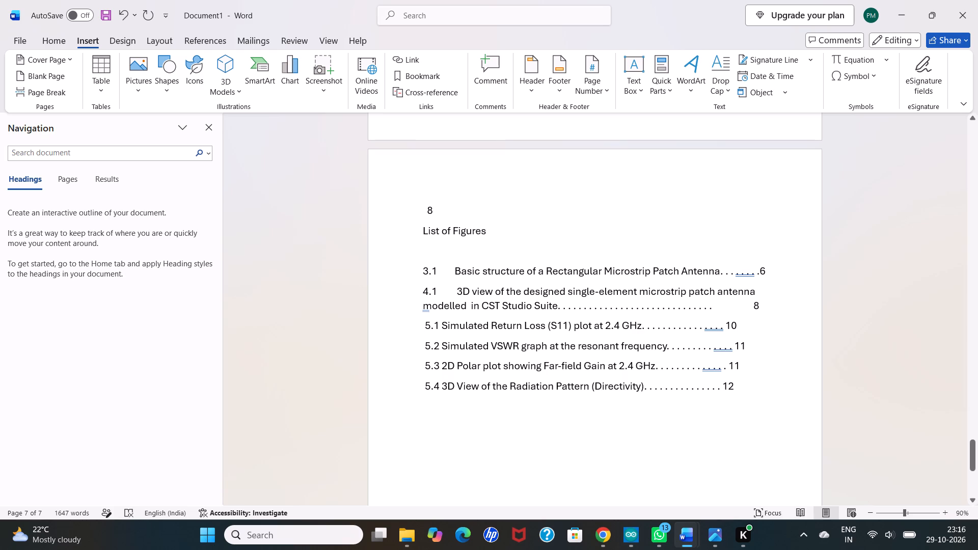
Remove the extra spaces before page number 8 of List of Figures entry 4.1.
{"action": "left_click", "coordinate": [752, 304]}
{"action": "key", "text": "BackSpace"}
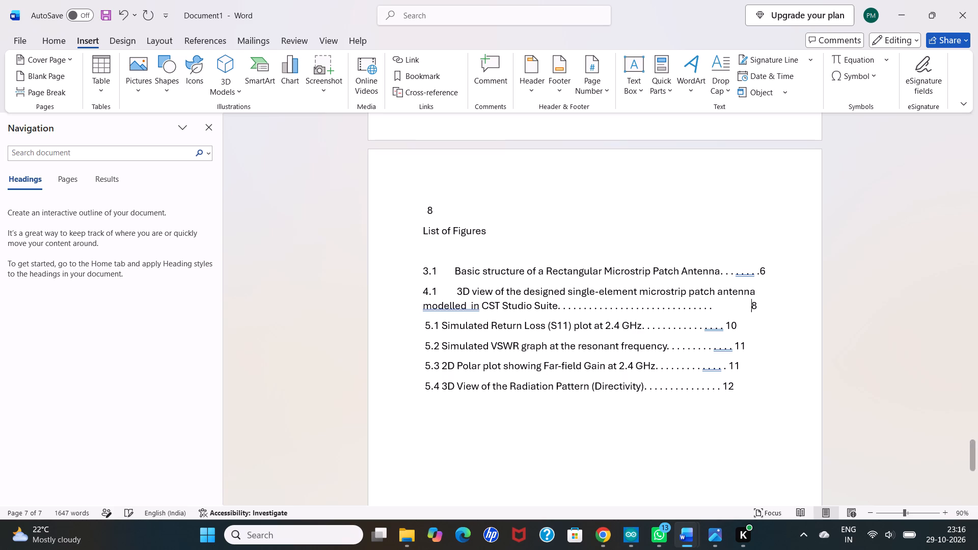
{"action": "key", "text": "BackSpace"}
{"action": "key", "text": "BackSpace"}
{"action": "key", "text": "BackSpace"}
{"action": "key", "text": "BackSpace"}
{"action": "key", "text": "BackSpace"}
{"action": "key", "text": "BackSpace"}
{"action": "key", "text": "BackSpace"}
{"action": "key", "text": "BackSpace"}
{"action": "key", "text": "BackSpace"}
{"action": "key", "text": "BackSpace"}
{"action": "key", "text": "BackSpace"}
{"action": "key", "text": "BackSpace"}
{"action": "key", "text": "BackSpace"}
{"action": "key", "text": "BackSpace"}
{"action": "key", "text": "BackSpace"}
{"action": "key", "text": "BackSpace"}
{"action": "key", "text": "BackSpace"}
{"action": "key", "text": "BackSpace"}
{"action": "key", "text": "BackSpace"}
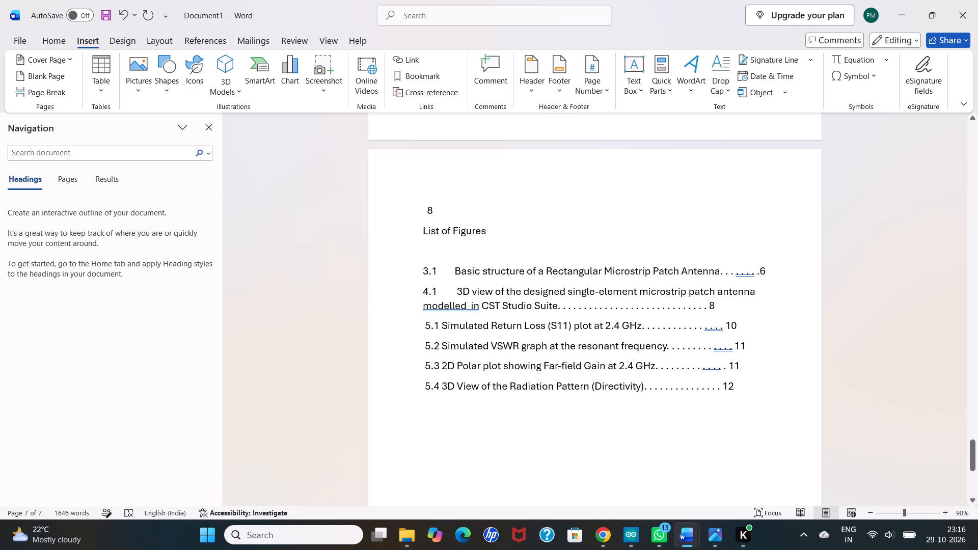
Insert seven spaces before "modelled" in the second line of List of Figures entry 4.1.
{"action": "left_click", "coordinate": [421, 305]}
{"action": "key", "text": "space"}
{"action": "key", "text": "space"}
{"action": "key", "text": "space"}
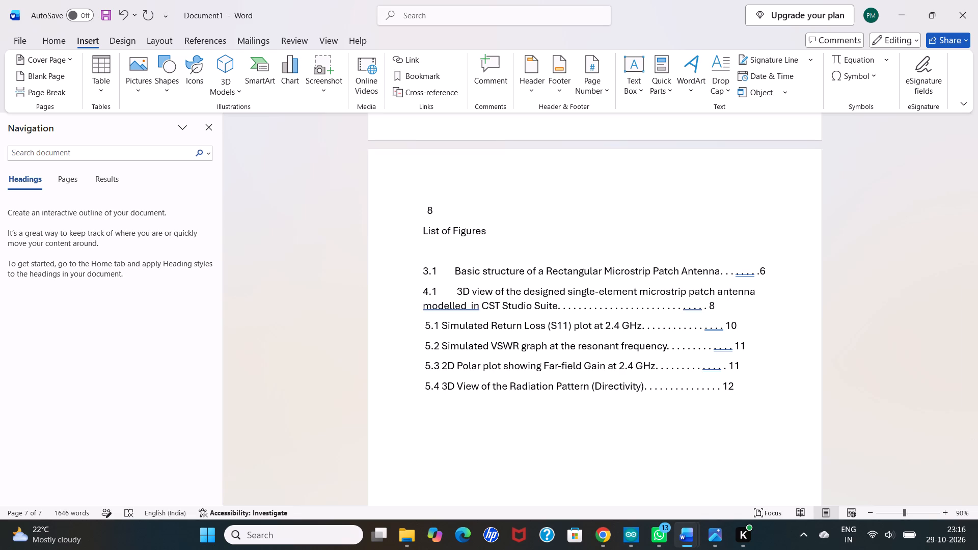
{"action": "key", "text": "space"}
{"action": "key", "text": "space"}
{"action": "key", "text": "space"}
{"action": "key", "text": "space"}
Replace the initial "m" of "modelled" in List of Figures entry 4.1 with seven more spaces followed by "m".
{"action": "left_click", "coordinate": [431, 304]}
{"action": "key", "text": "BackSpace"}
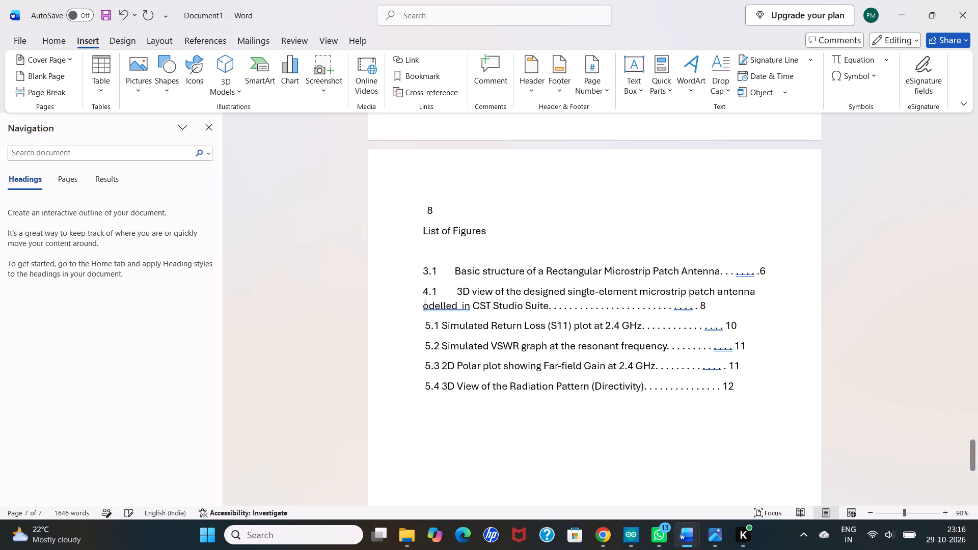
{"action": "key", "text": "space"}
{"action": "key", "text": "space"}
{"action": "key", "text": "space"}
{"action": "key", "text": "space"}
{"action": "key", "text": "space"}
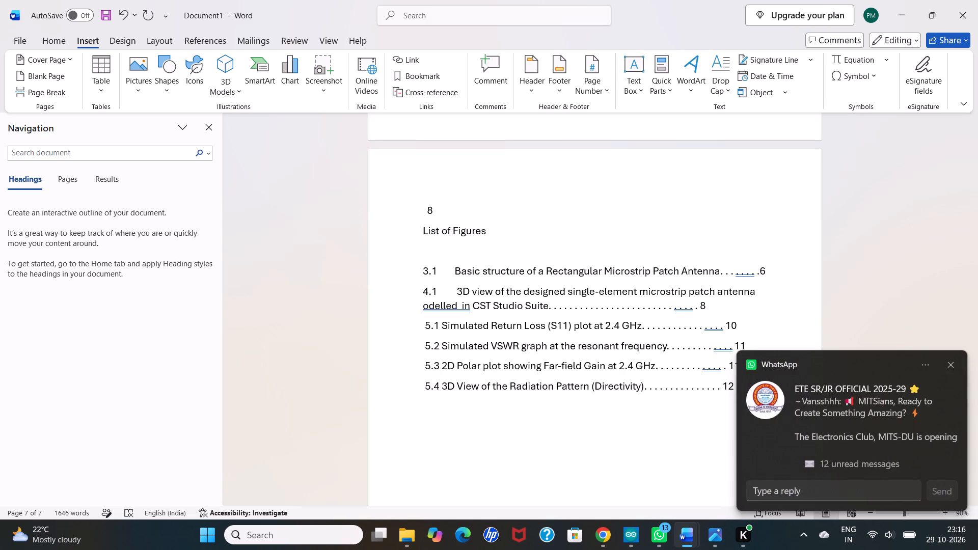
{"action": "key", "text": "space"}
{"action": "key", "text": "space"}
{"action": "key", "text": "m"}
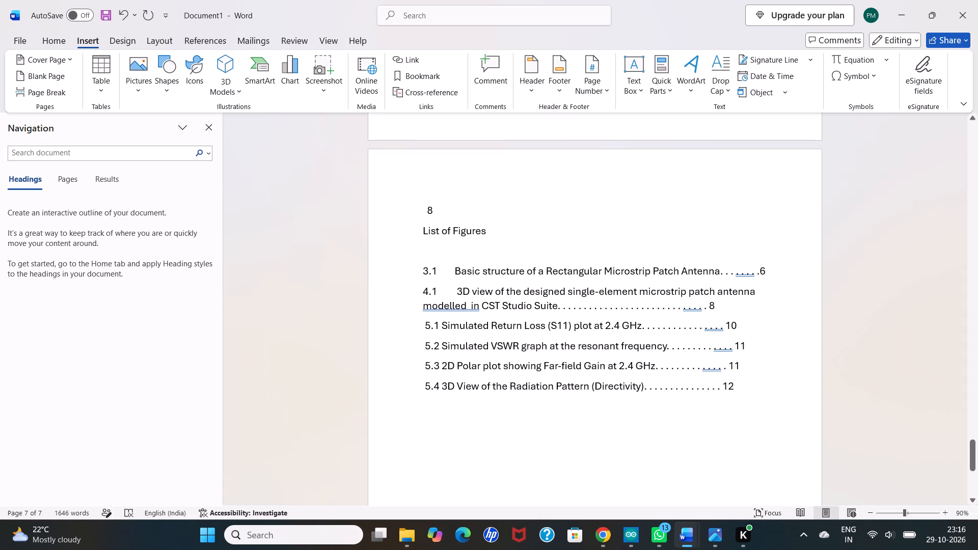
Add 15 spaces between "in" and "CST Studio Suite" in the second line of List of Figures entry 4.1.
{"action": "left_click", "coordinate": [479, 301]}
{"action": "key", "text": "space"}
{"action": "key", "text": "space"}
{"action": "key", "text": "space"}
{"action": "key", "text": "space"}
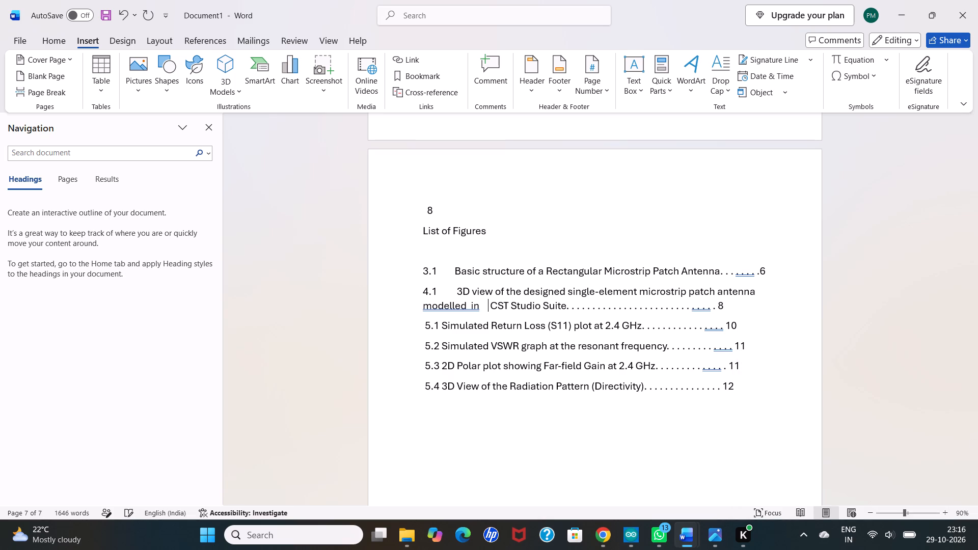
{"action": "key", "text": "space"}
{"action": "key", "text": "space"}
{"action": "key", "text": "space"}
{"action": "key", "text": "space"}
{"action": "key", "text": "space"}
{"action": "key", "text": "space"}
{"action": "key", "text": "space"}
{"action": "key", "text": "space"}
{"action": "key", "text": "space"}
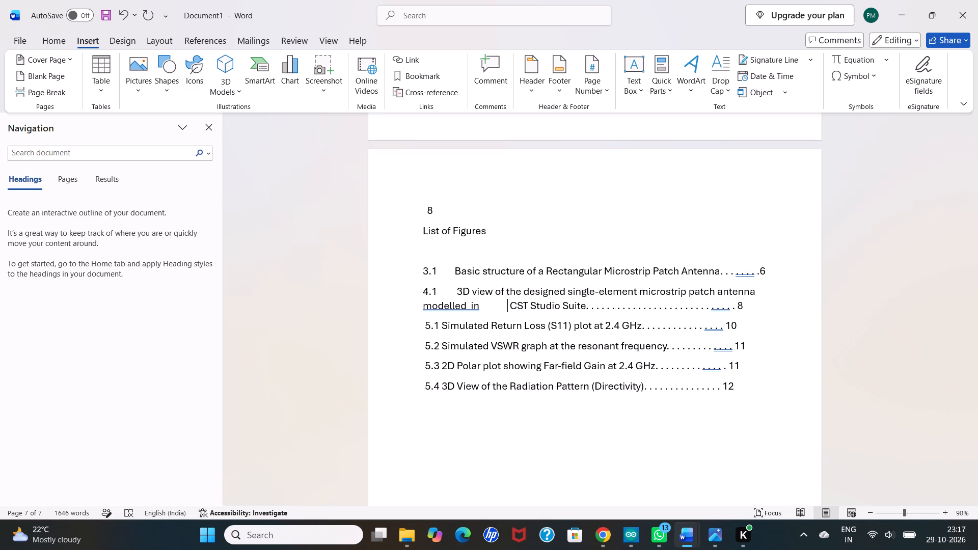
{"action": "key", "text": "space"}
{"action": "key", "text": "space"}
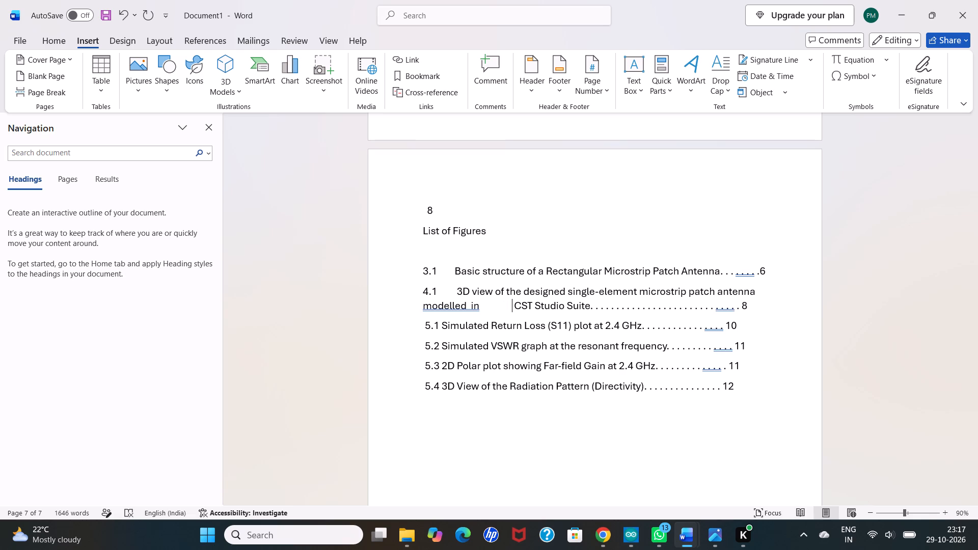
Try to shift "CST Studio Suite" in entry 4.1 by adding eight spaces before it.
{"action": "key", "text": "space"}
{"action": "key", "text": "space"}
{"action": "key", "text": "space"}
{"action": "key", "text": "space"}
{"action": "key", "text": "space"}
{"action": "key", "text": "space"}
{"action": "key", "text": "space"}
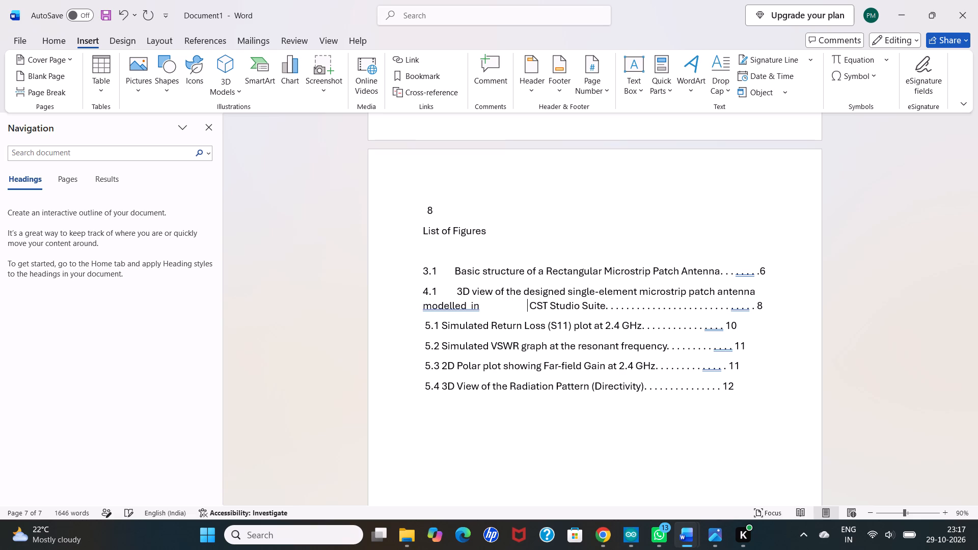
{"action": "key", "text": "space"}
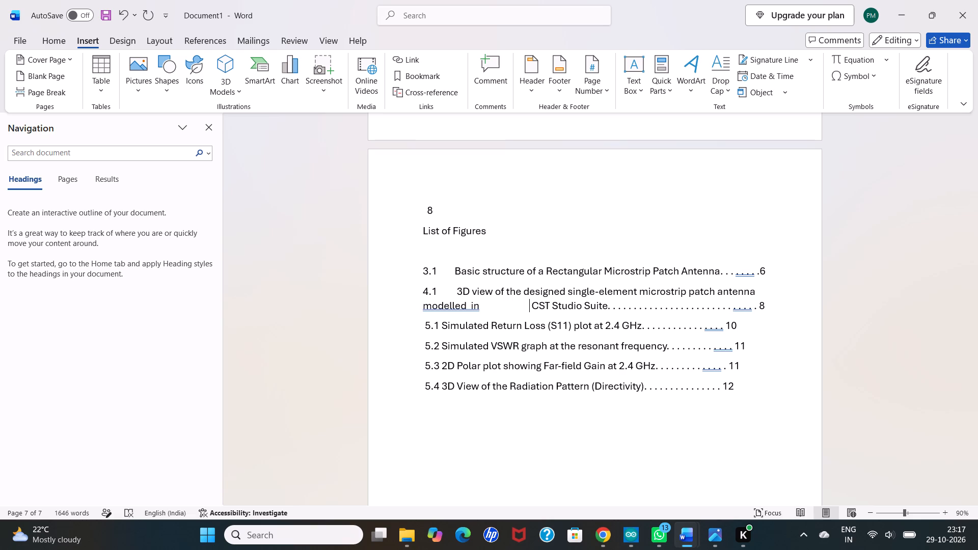
Delete the extra spaces between "in" and "CST Studio Suite" in entry 4.1.
{"action": "key", "text": "BackSpace"}
{"action": "key", "text": "BackSpace"}
{"action": "key", "text": "BackSpace"}
{"action": "key", "text": "BackSpace"}
{"action": "key", "text": "BackSpace"}
{"action": "key", "text": "BackSpace"}
{"action": "key", "text": "BackSpace"}
{"action": "key", "text": "BackSpace"}
{"action": "key", "text": "BackSpace"}
{"action": "key", "text": "BackSpace"}
{"action": "key", "text": "BackSpace"}
{"action": "key", "text": "BackSpace"}
{"action": "key", "text": "BackSpace"}
{"action": "key", "text": "BackSpace"}
{"action": "key", "text": "BackSpace"}
{"action": "key", "text": "BackSpace"}
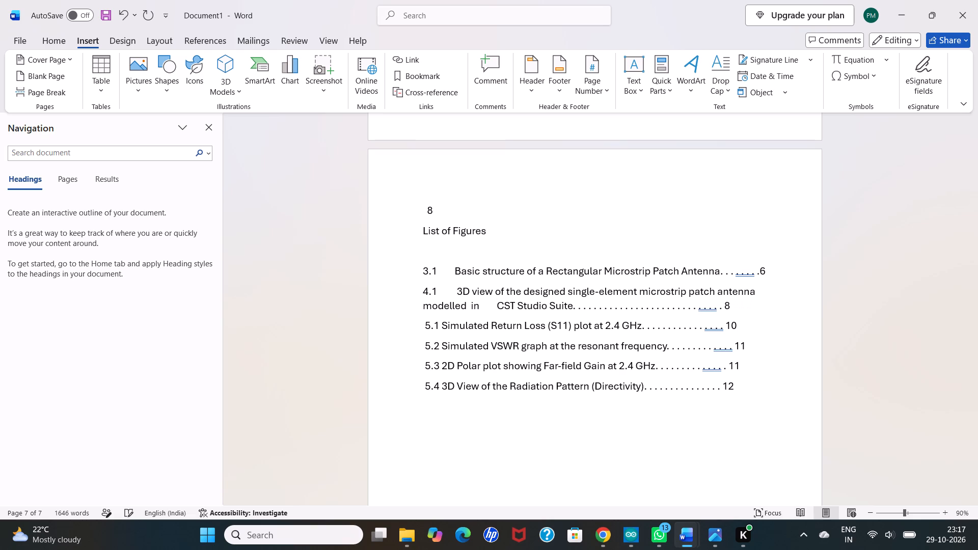
{"action": "key", "text": "BackSpace"}
{"action": "key", "text": "BackSpace"}
{"action": "key", "text": "BackSpace"}
{"action": "key", "text": "BackSpace"}
{"action": "key", "text": "BackSpace"}
{"action": "key", "text": "BackSpace"}
{"action": "key", "text": "BackSpace"}
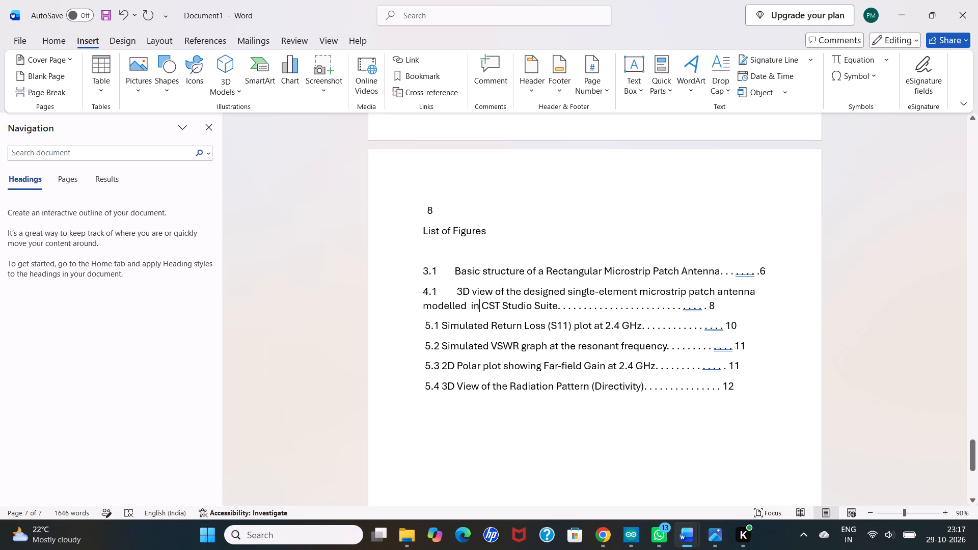
Copy a run of seven leader dots in entry 4.1 and paste it into the same leader to lengthen it.
{"action": "left_click", "coordinate": [724, 325]}
{"action": "left_click_drag", "start_coordinate": [623, 306], "coordinate": [657, 304]}
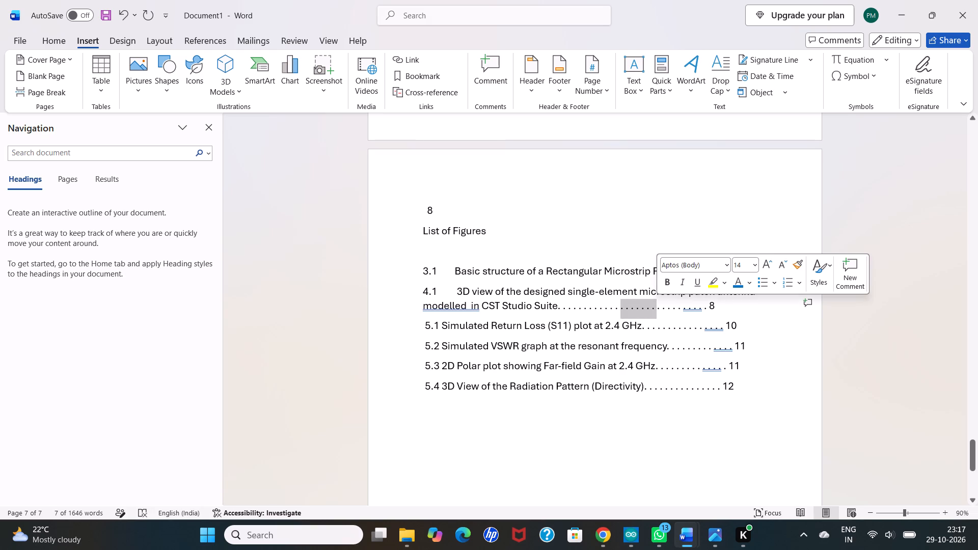
{"action": "key", "text": "ctrl+c"}
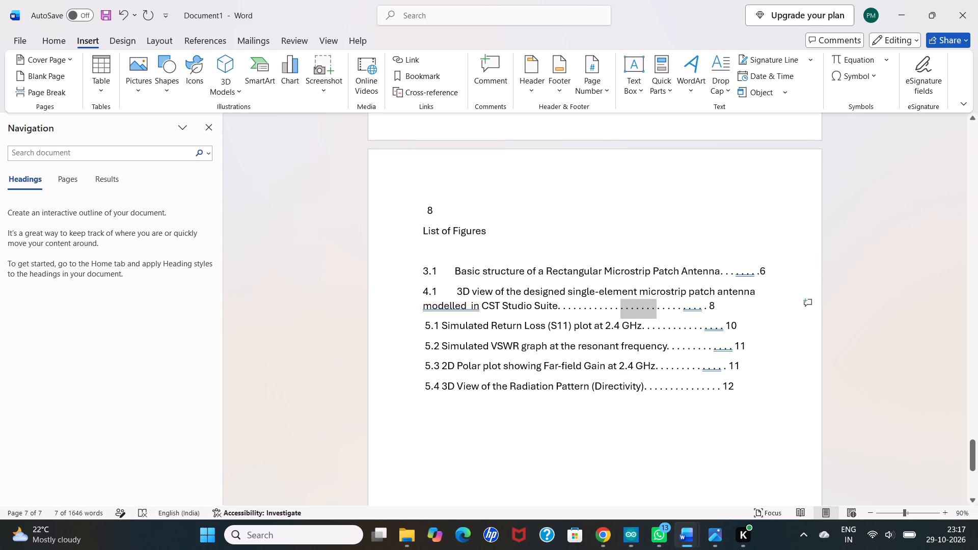
{"action": "left_click", "coordinate": [664, 310]}
{"action": "key", "text": "ctrl+v"}
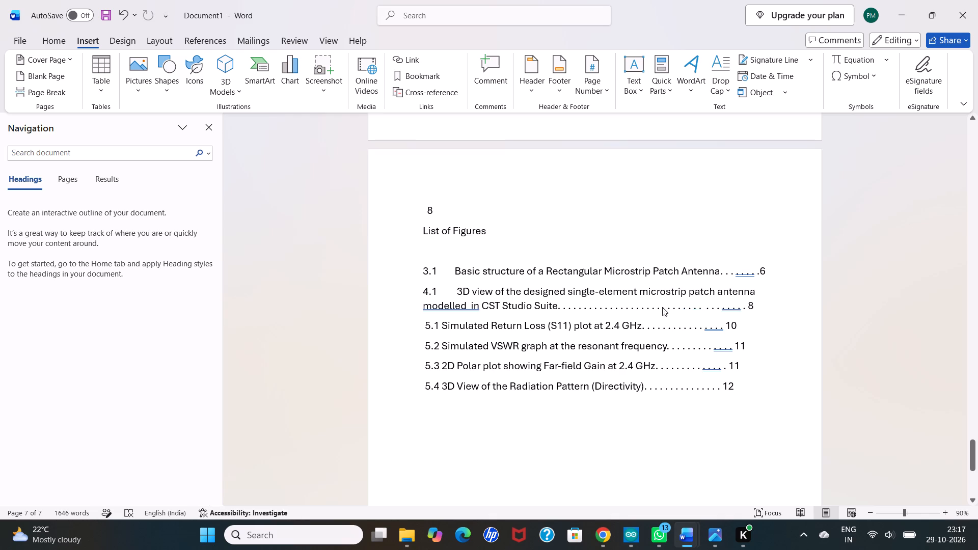
Paste the copied leader dots into the dot leaders of List of Figures entries 5.1, 5.2, 5.3 and 5.4.
{"action": "left_click", "coordinate": [675, 326]}
{"action": "key", "text": "ctrl+v"}
{"action": "left_click", "coordinate": [683, 365]}
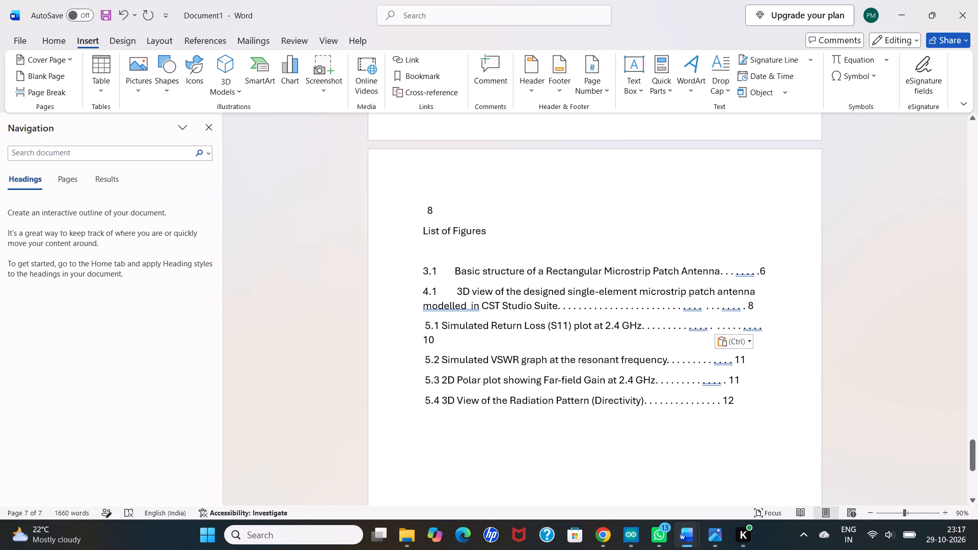
{"action": "key", "text": "ctrl+v"}
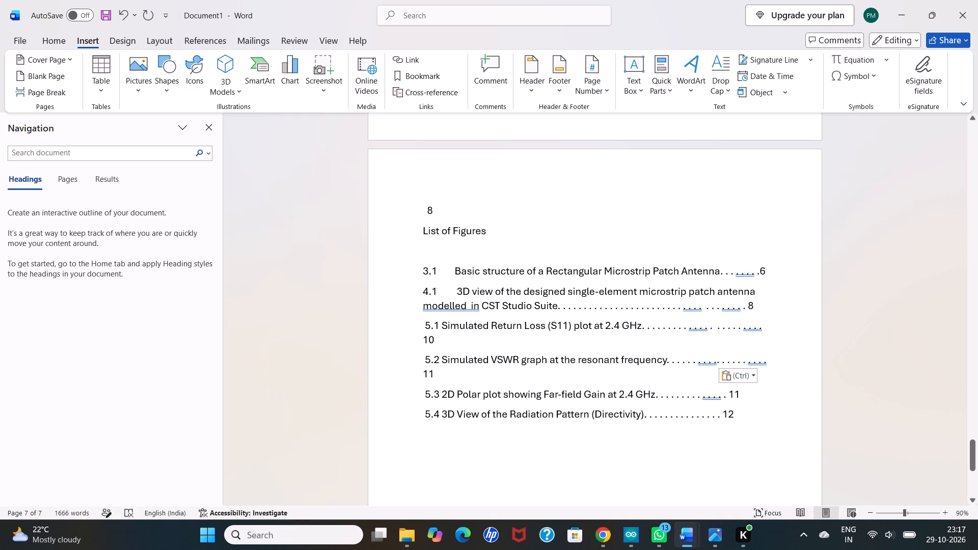
{"action": "left_click", "coordinate": [693, 397]}
{"action": "key", "text": "ctrl+v"}
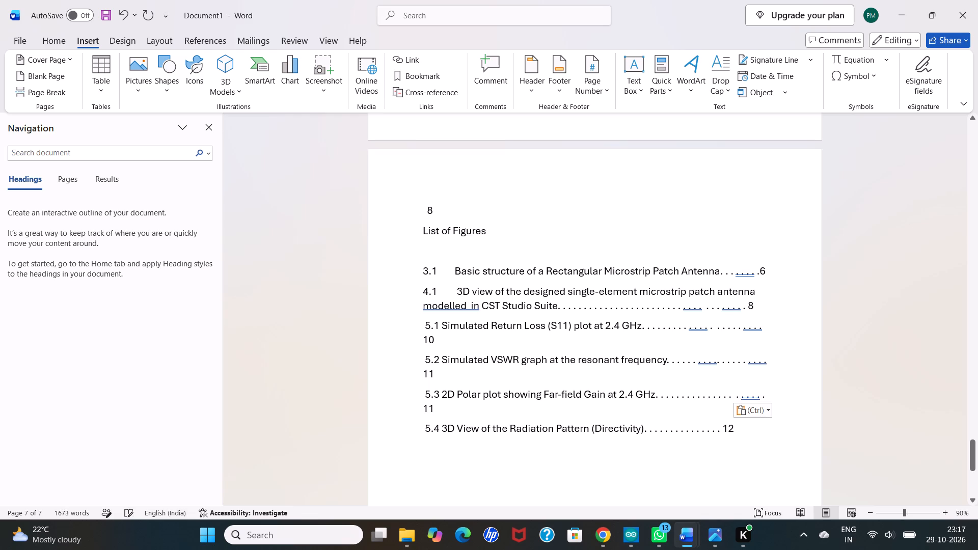
{"action": "left_click", "coordinate": [684, 434]}
{"action": "key", "text": "ctrl+v"}
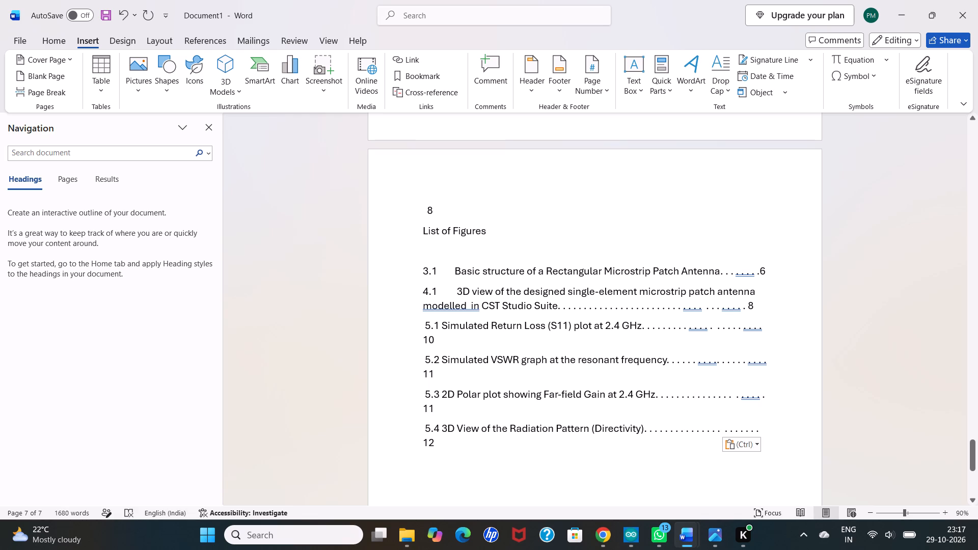
Trim the dot leaders of entries 5.4 and 5.3 until page numbers 12 and 11 fit on their entry lines.
{"action": "key", "text": "BackSpace"}
{"action": "key", "text": "BackSpace"}
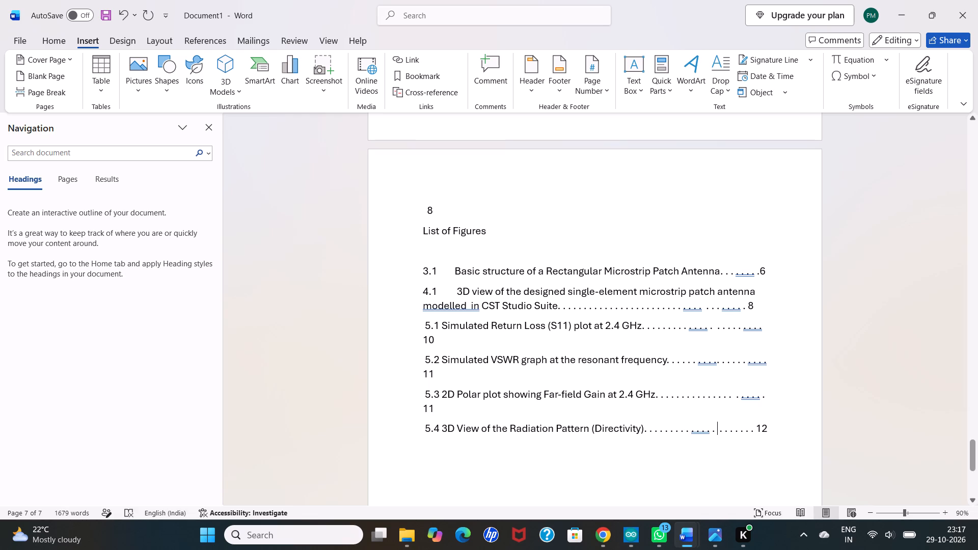
{"action": "left_click", "coordinate": [705, 394]}
{"action": "key", "text": "BackSpace"}
{"action": "key", "text": "BackSpace"}
{"action": "key", "text": "BackSpace"}
{"action": "key", "text": "BackSpace"}
{"action": "key", "text": "BackSpace"}
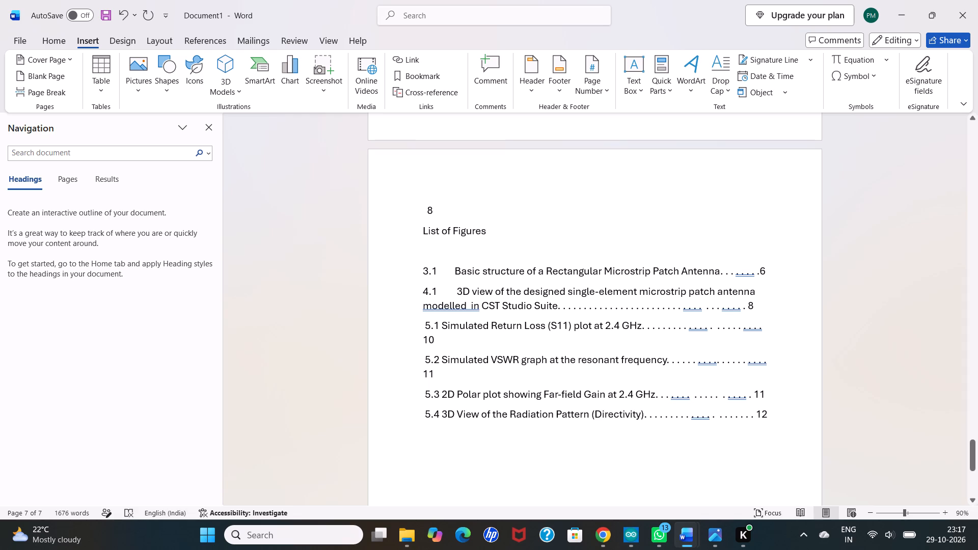
Trim the dot leaders of entries 5.2 and 5.1 until page numbers 11 and 10 fit on their entry lines.
{"action": "left_click", "coordinate": [739, 355]}
{"action": "key", "text": "BackSpace"}
{"action": "key", "text": "BackSpace"}
{"action": "key", "text": "BackSpace"}
{"action": "key", "text": "BackSpace"}
{"action": "key", "text": "BackSpace"}
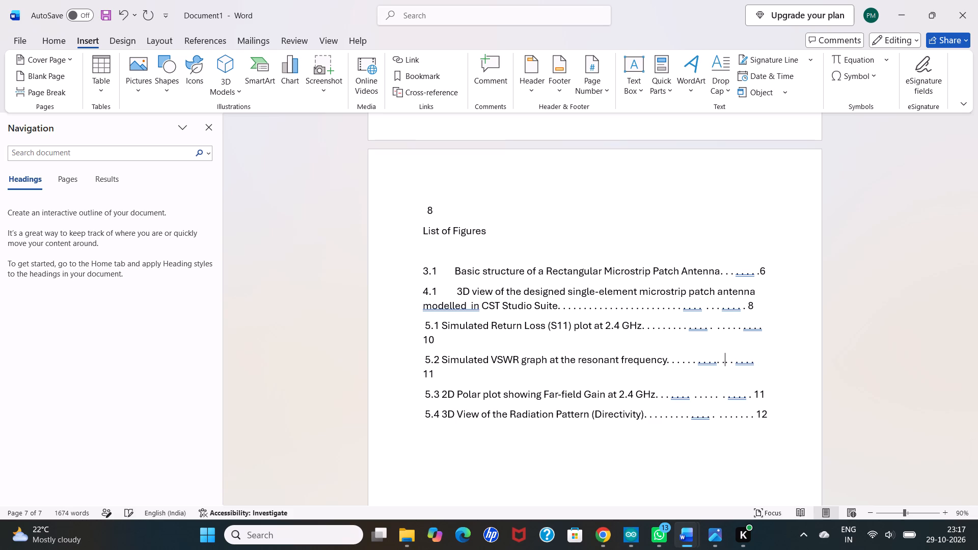
{"action": "key", "text": "BackSpace"}
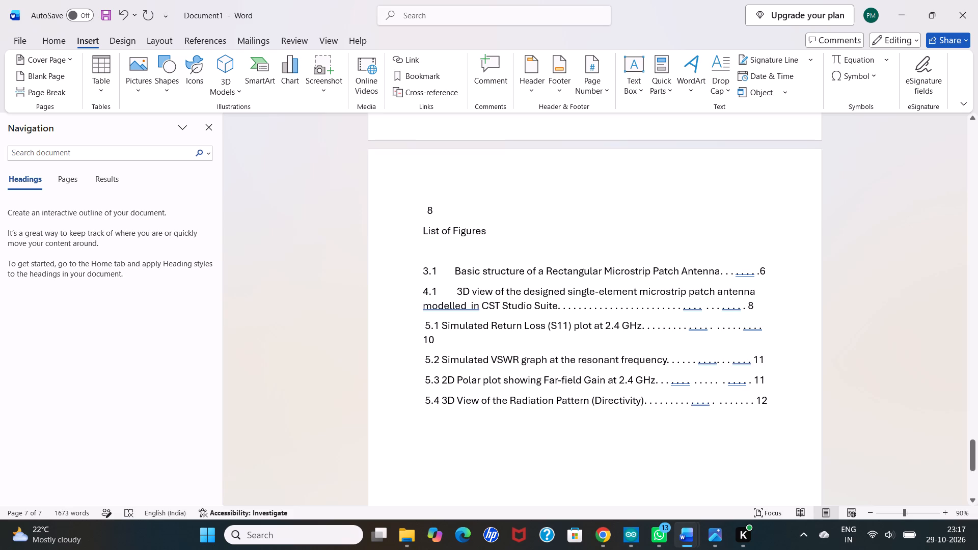
{"action": "left_click", "coordinate": [730, 324]}
{"action": "key", "text": "BackSpace"}
{"action": "key", "text": "BackSpace"}
{"action": "key", "text": "BackSpace"}
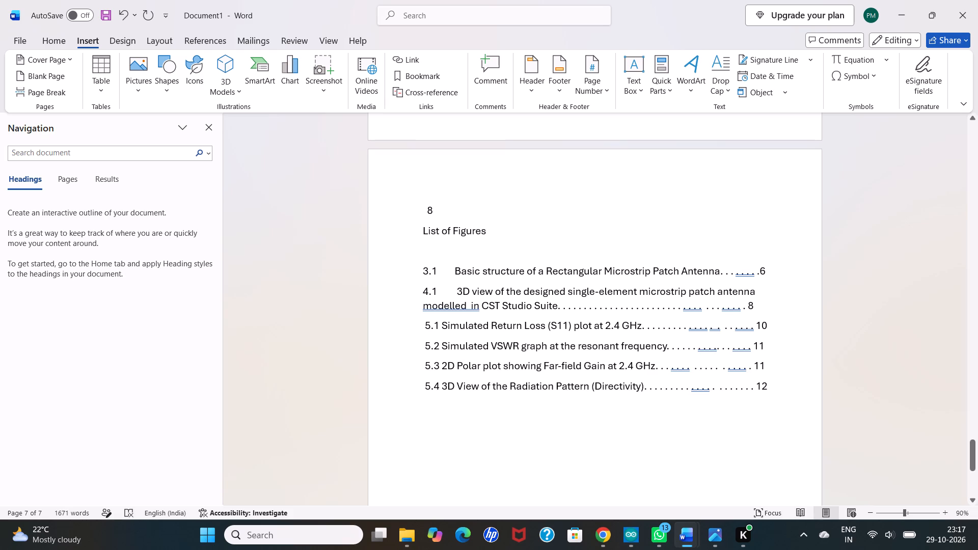
Insert a blank line after List of Figures entry 3.1 and another after entry 4.1.
{"action": "left_click", "coordinate": [766, 273]}
{"action": "key", "text": "Return"}
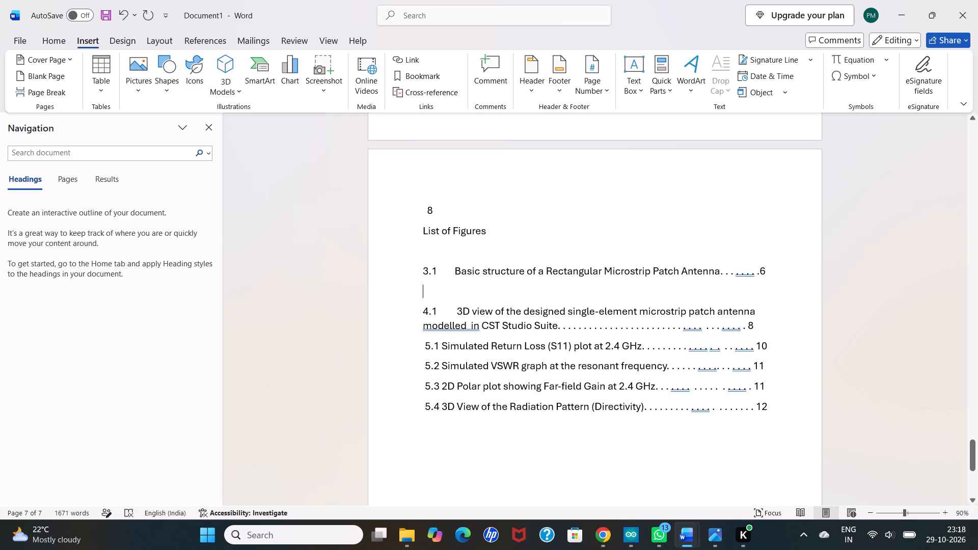
{"action": "left_click", "coordinate": [759, 324]}
{"action": "key", "text": "Return"}
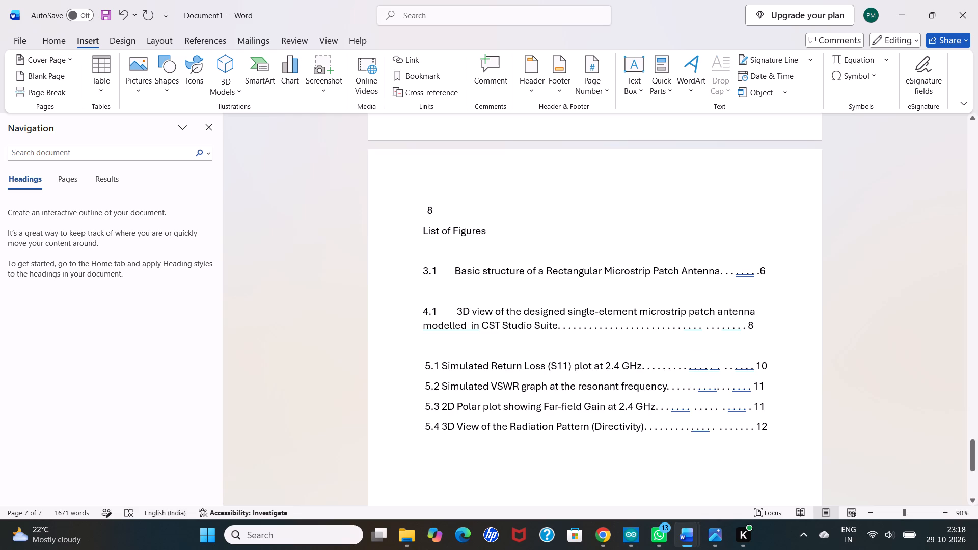
Format the "List of Figures" heading as bold with font size 24.
{"action": "scroll", "coordinate": [739, 395], "scroll_direction": "down", "scroll_amount": 2}
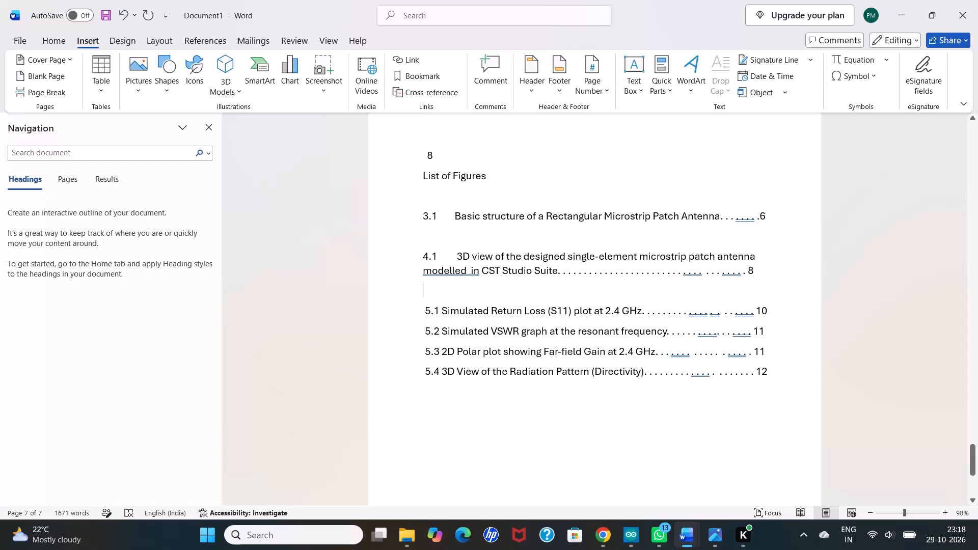
{"action": "left_click_drag", "start_coordinate": [422, 173], "coordinate": [490, 176]}
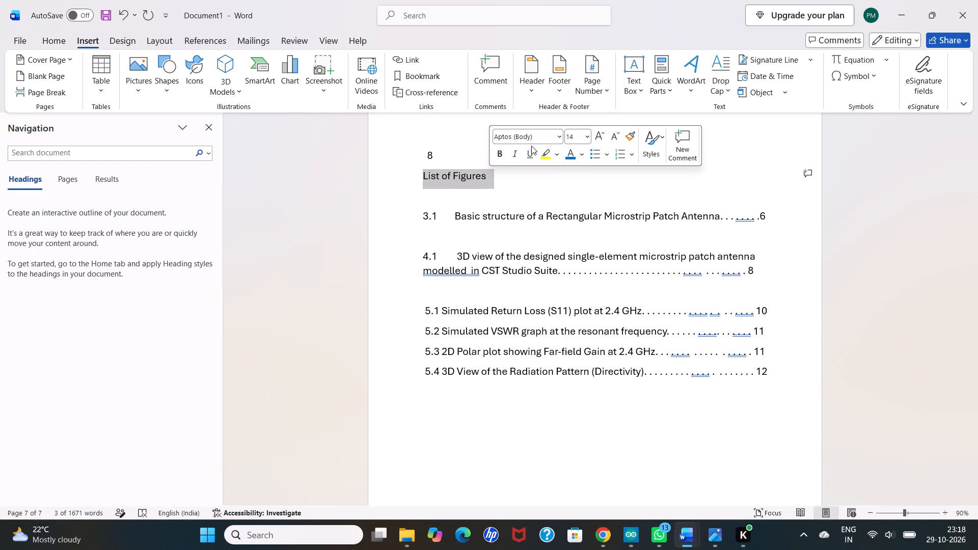
{"action": "left_click", "coordinate": [499, 159]}
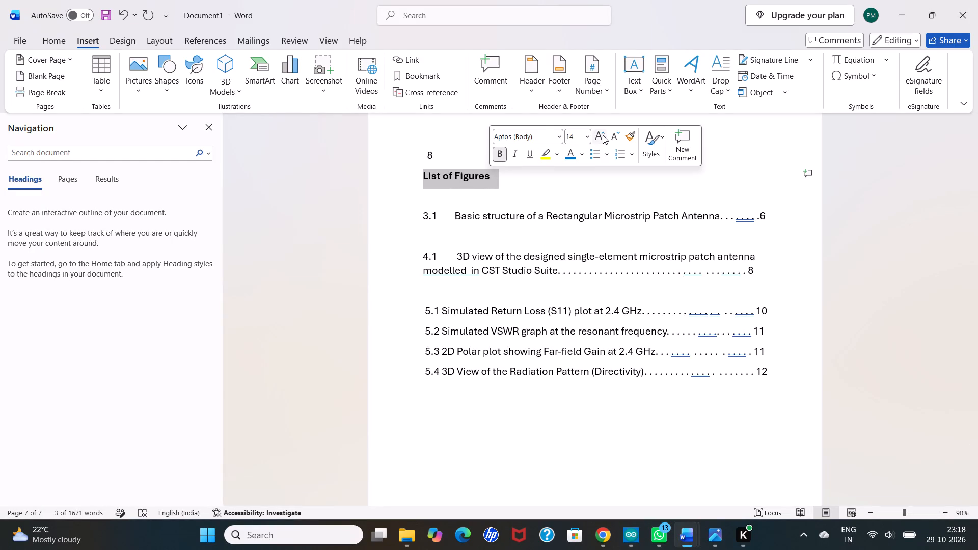
{"action": "left_click", "coordinate": [585, 135]}
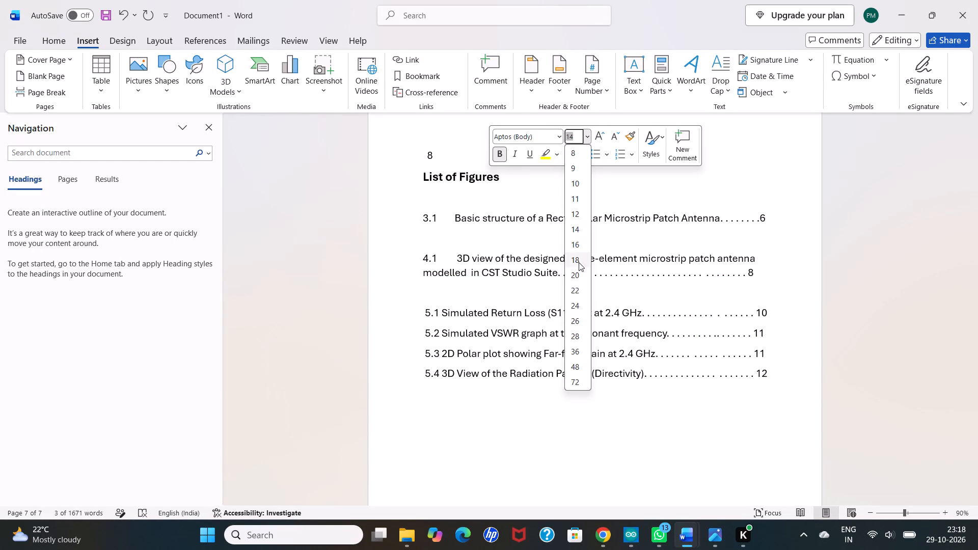
{"action": "left_click", "coordinate": [583, 302]}
{"action": "left_click", "coordinate": [393, 183]}
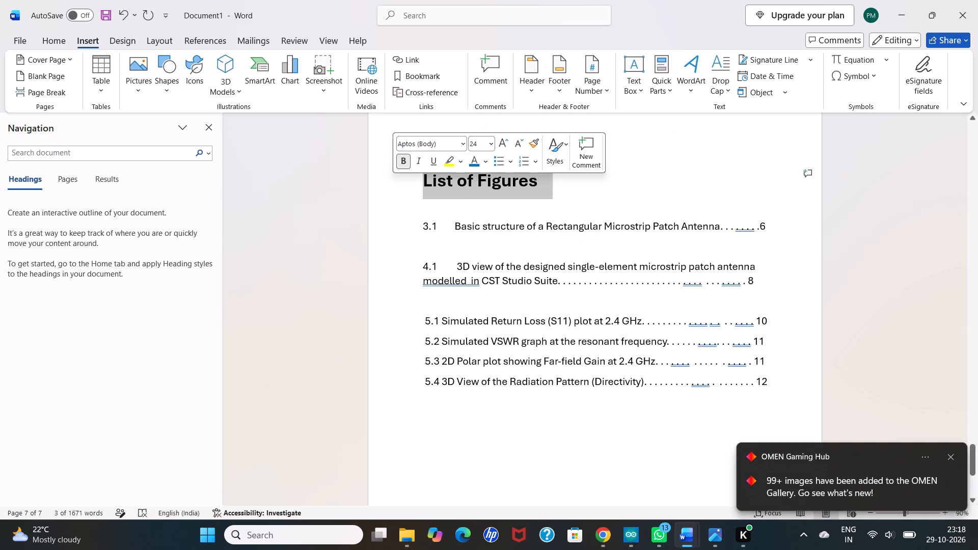
Insert a blank page at the selected "List of Figures" heading.
{"action": "scroll", "coordinate": [439, 248], "scroll_direction": "down", "scroll_amount": 3}
{"action": "scroll", "coordinate": [442, 297], "scroll_direction": "down", "scroll_amount": 19}
{"action": "scroll", "coordinate": [443, 312], "scroll_direction": "down", "scroll_amount": 4}
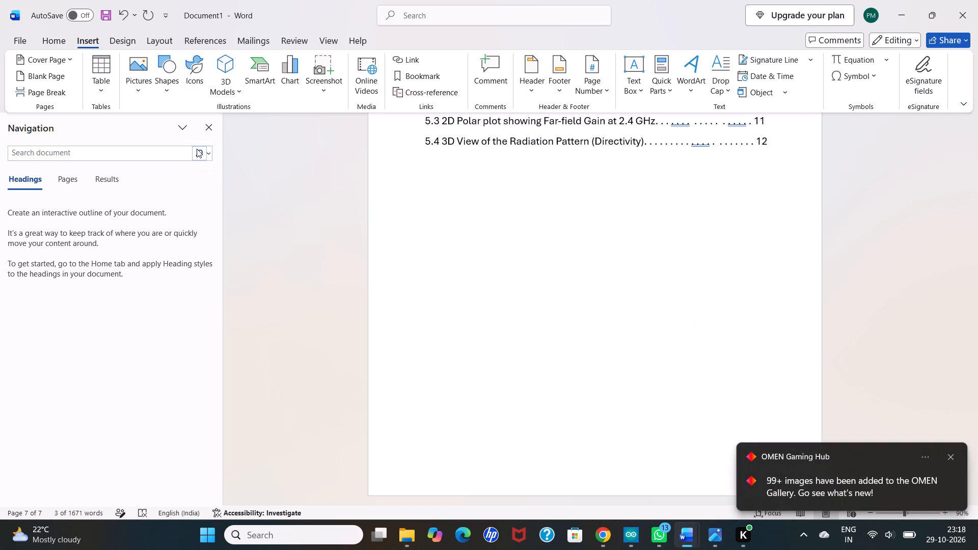
{"action": "left_click", "coordinate": [35, 77]}
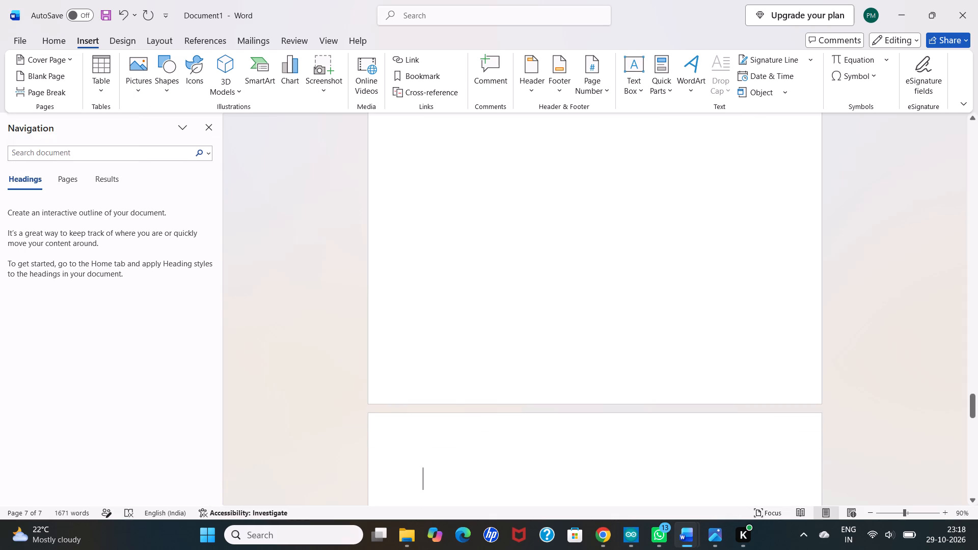
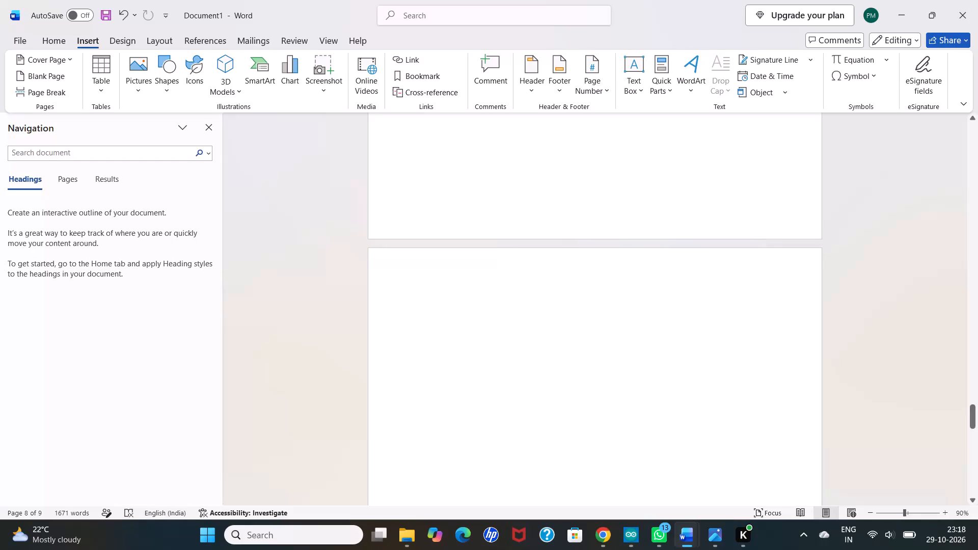
Paste the copied List of Tables text onto the blank page and put its heading on a line of its own.
{"action": "left_click", "coordinate": [423, 321]}
{"action": "key", "text": "ctrl+v"}
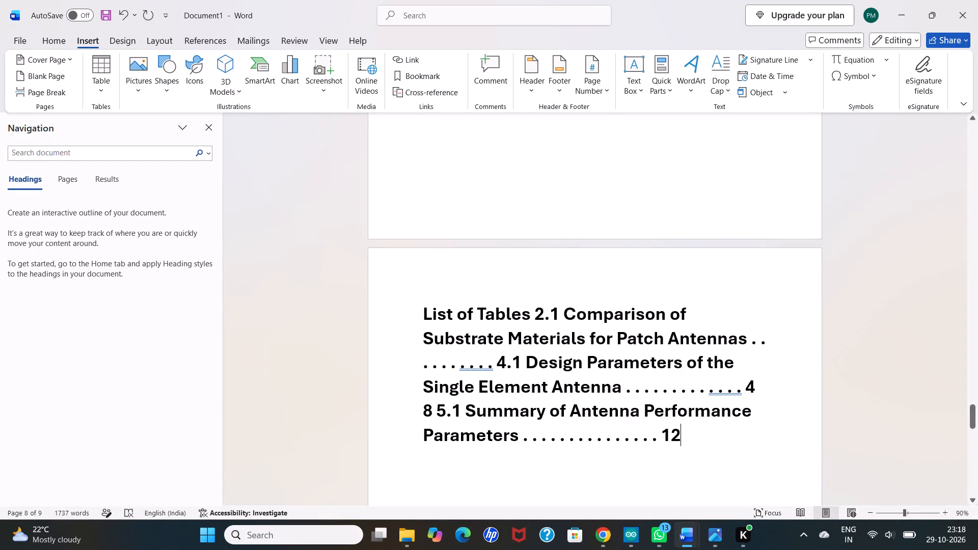
{"action": "left_click", "coordinate": [532, 314]}
{"action": "key", "text": "Return"}
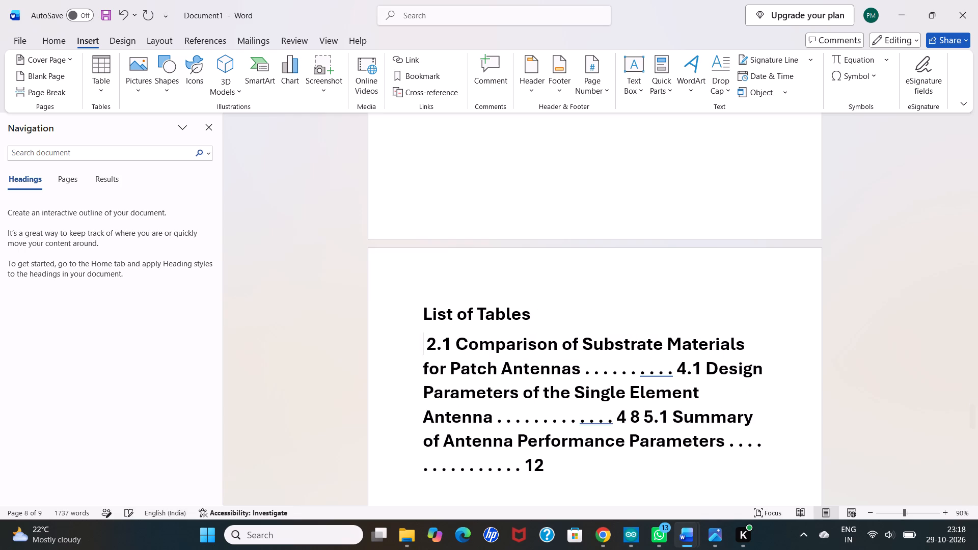
Give the 2.1 Comparison of Substrate Materials entry page number 4 and start the 4.1 Design Parameters entry on a new line.
{"action": "left_click", "coordinate": [678, 371]}
{"action": "left_click", "coordinate": [686, 369]}
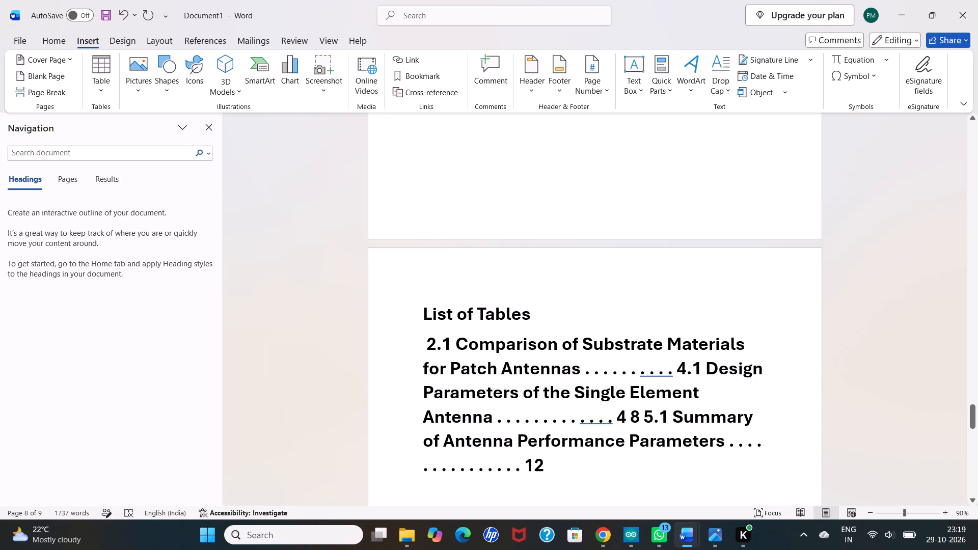
{"action": "key", "text": "Return"}
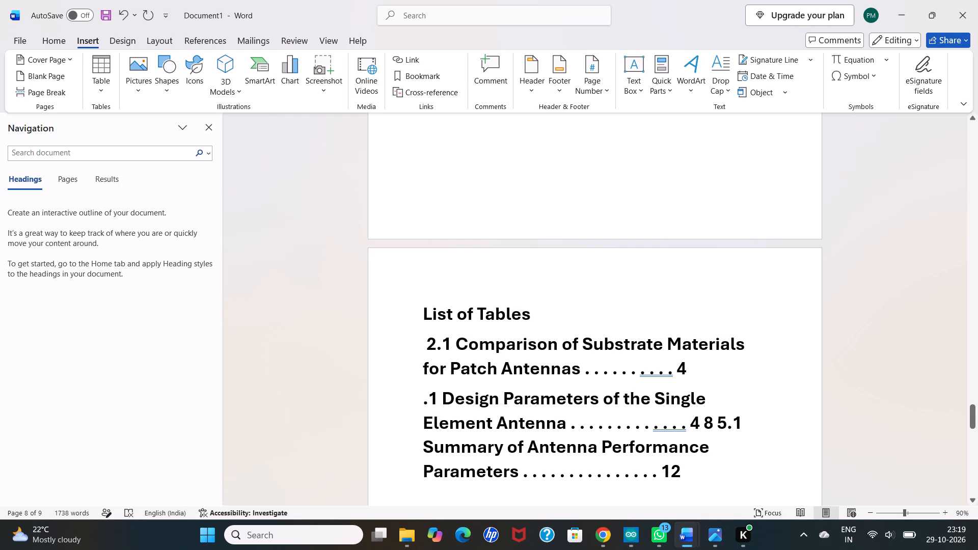
{"action": "key", "text": "BackSpace"}
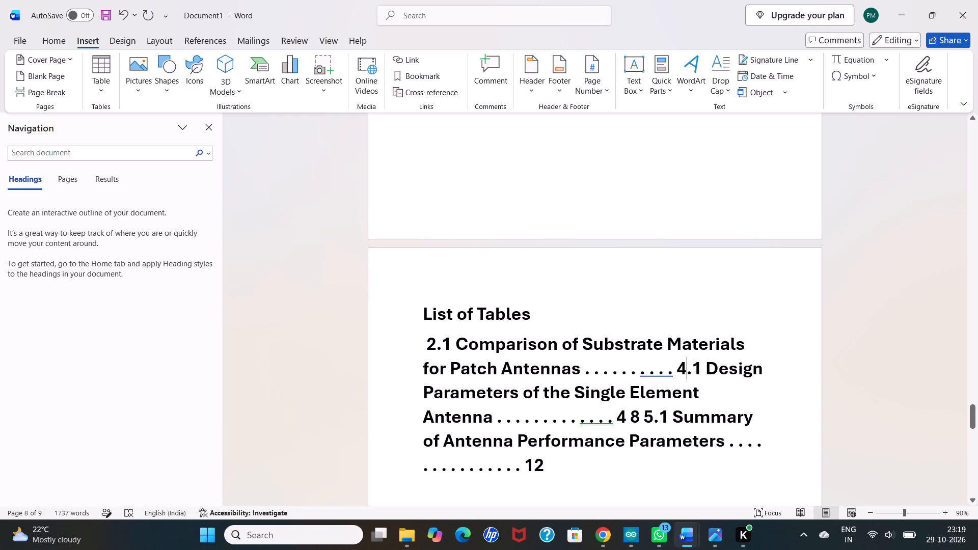
{"action": "left_click", "coordinate": [675, 368]}
{"action": "key", "text": "4"}
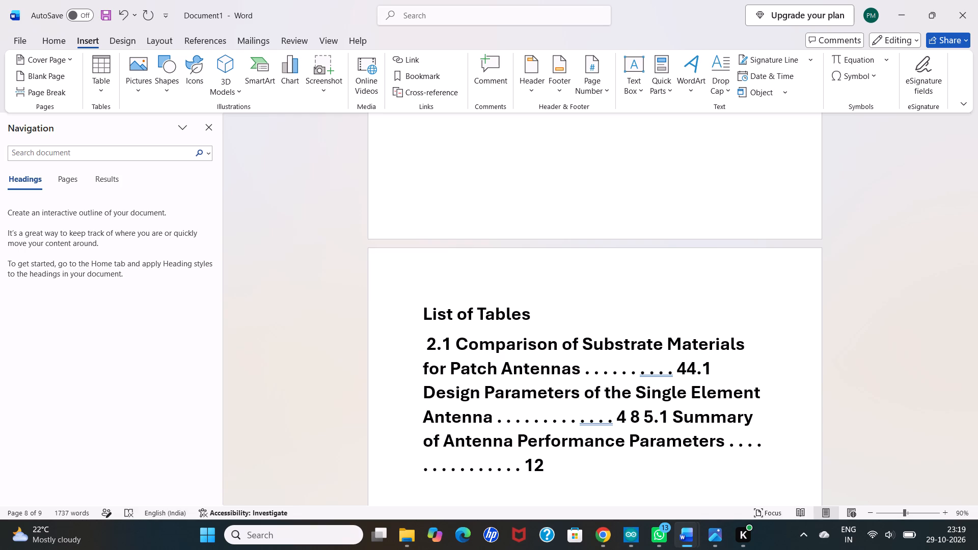
{"action": "key", "text": "Return"}
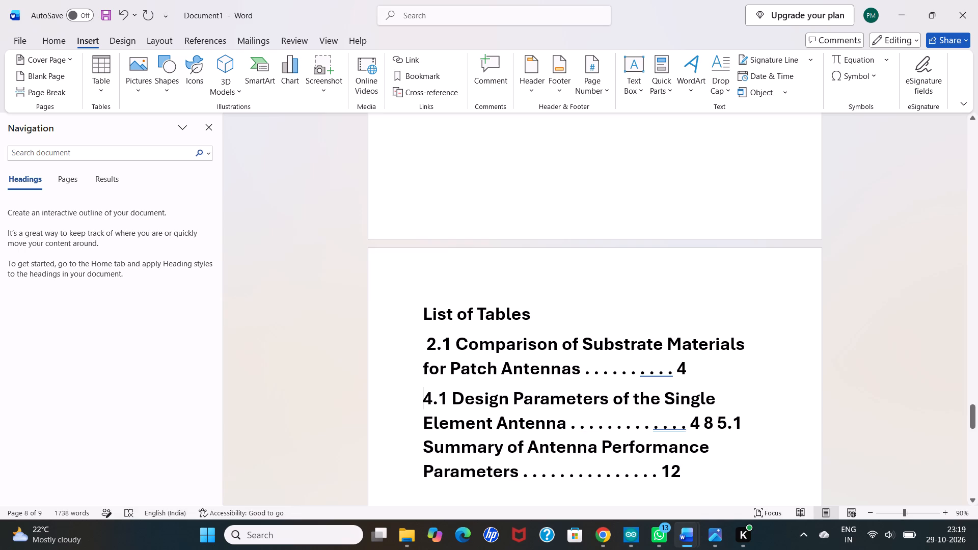
Remove the stray 4 before page number 8 in the 4.1 entry and start the 5.1 Summary entry on a new line.
{"action": "scroll", "coordinate": [682, 408], "scroll_direction": "down", "scroll_amount": 2}
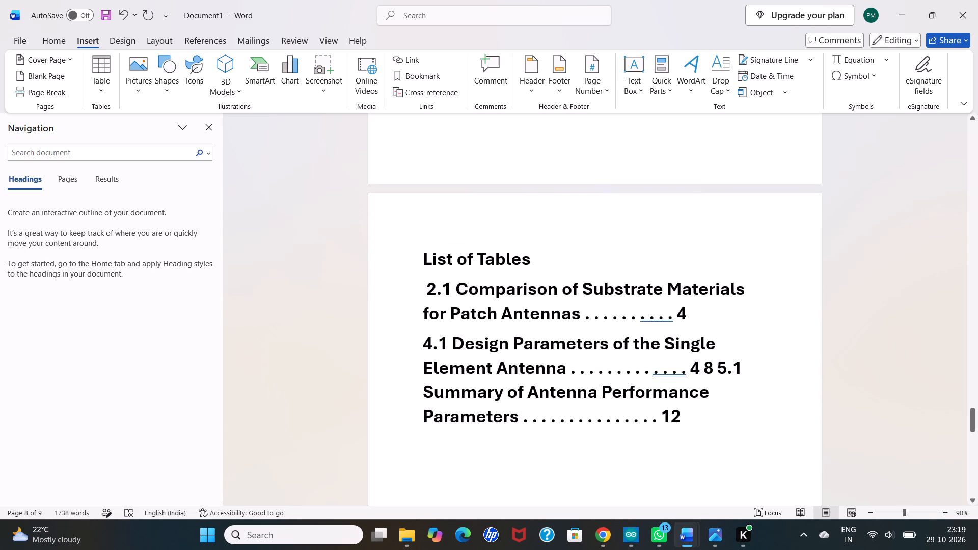
{"action": "left_click", "coordinate": [706, 371]}
{"action": "key", "text": "BackSpace"}
{"action": "key", "text": "BackSpace"}
{"action": "key", "text": "Return"}
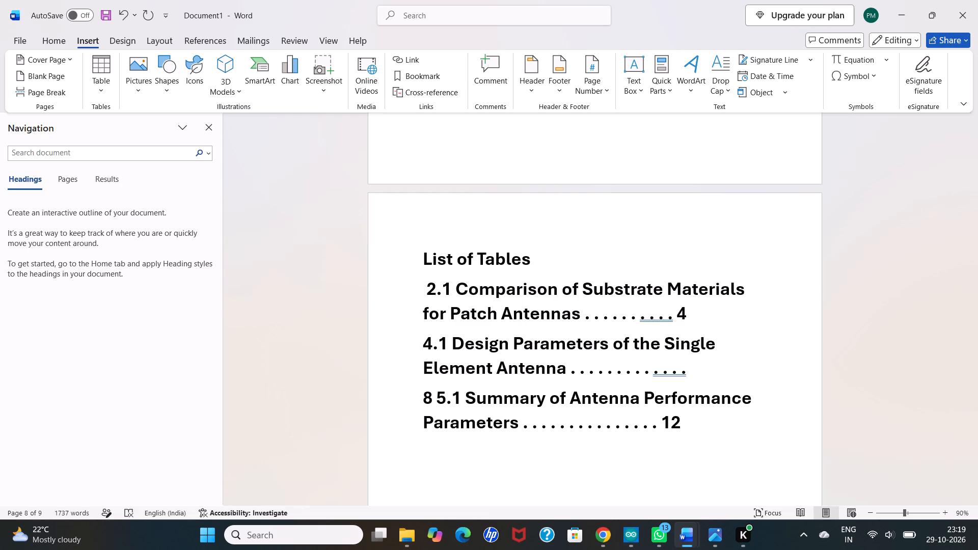
{"action": "key", "text": "BackSpace"}
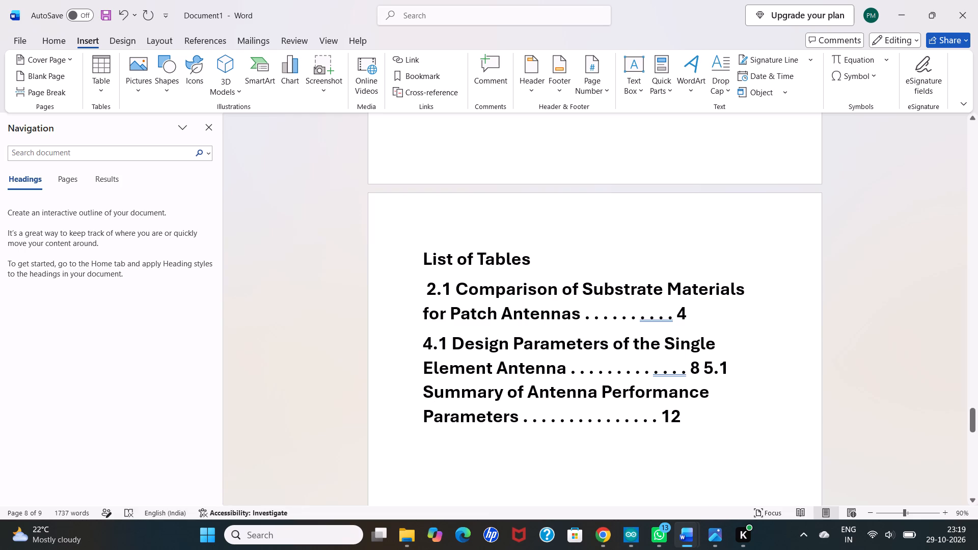
{"action": "key", "text": "Right"}
{"action": "key", "text": "Return"}
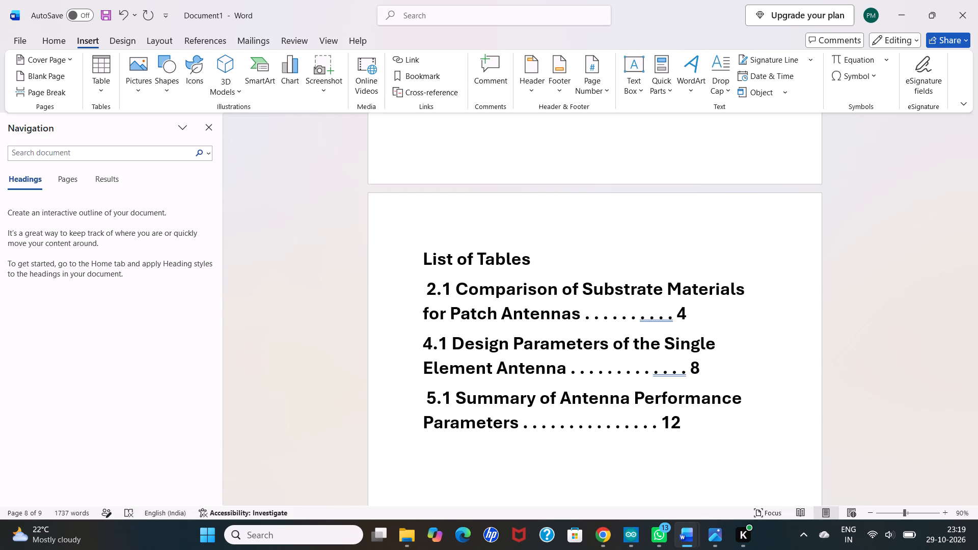
{"action": "key", "text": "Down"}
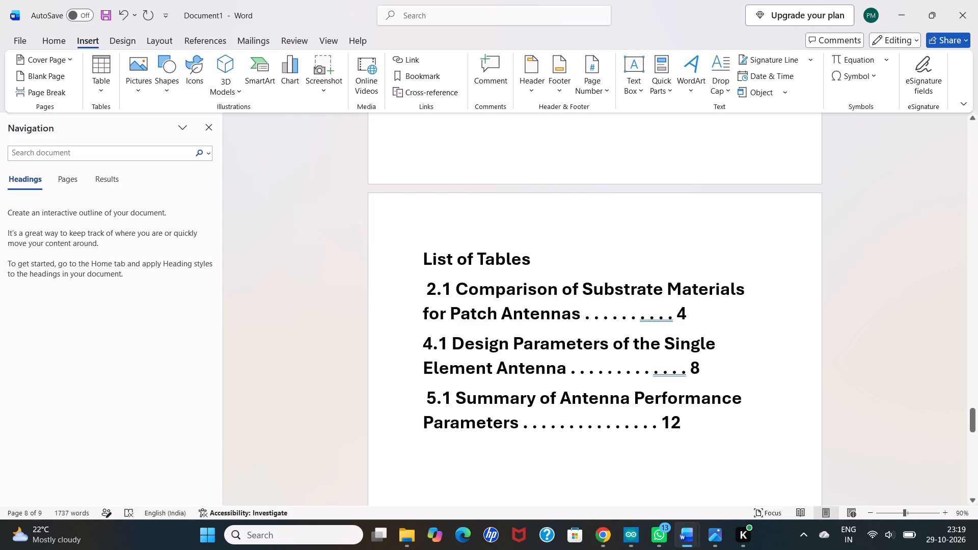
Remove the bold formatting from the three entries under the List of Tables heading.
{"action": "left_click_drag", "start_coordinate": [423, 285], "coordinate": [474, 296]}
{"action": "left_click_drag", "start_coordinate": [474, 296], "coordinate": [698, 457]}
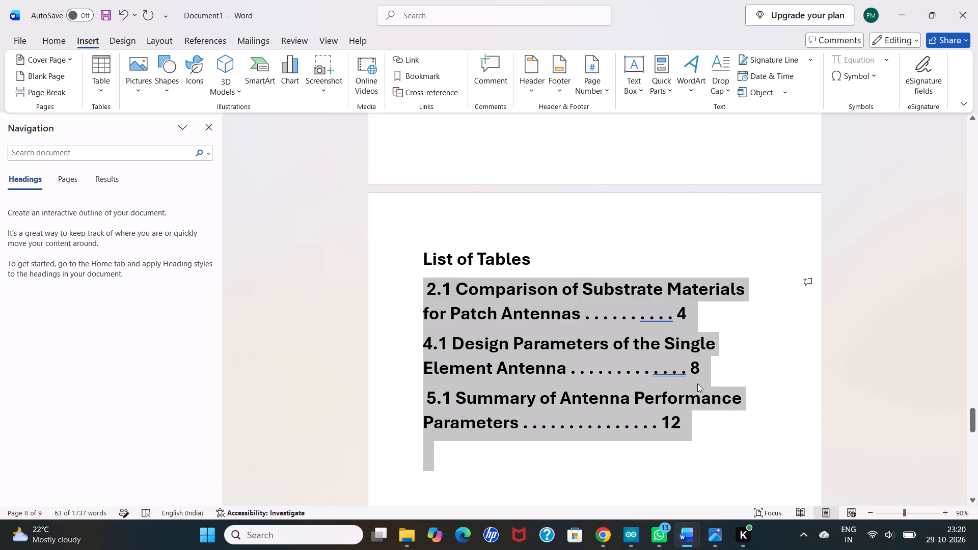
{"action": "left_click", "coordinate": [714, 431]}
{"action": "left_click_drag", "start_coordinate": [434, 283], "coordinate": [443, 283]}
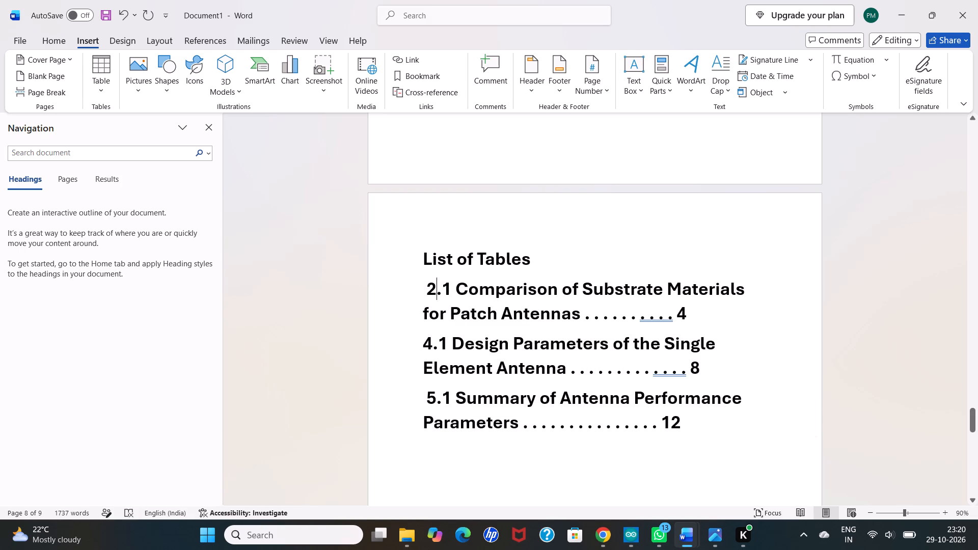
{"action": "left_click_drag", "start_coordinate": [443, 283], "coordinate": [748, 430]}
{"action": "left_click_drag", "start_coordinate": [680, 476], "coordinate": [658, 476]}
{"action": "left_click_drag", "start_coordinate": [420, 286], "coordinate": [700, 402]}
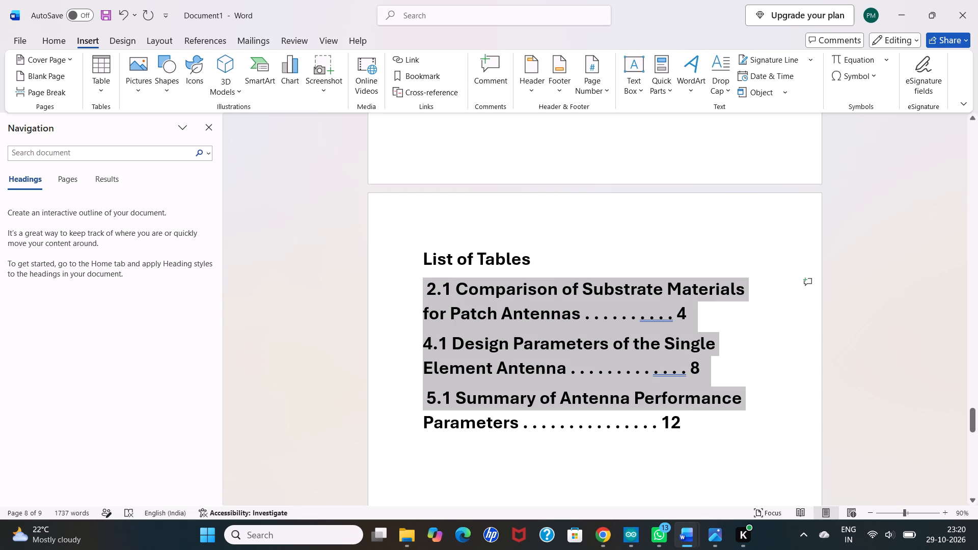
{"action": "left_click_drag", "start_coordinate": [700, 402], "coordinate": [741, 427]}
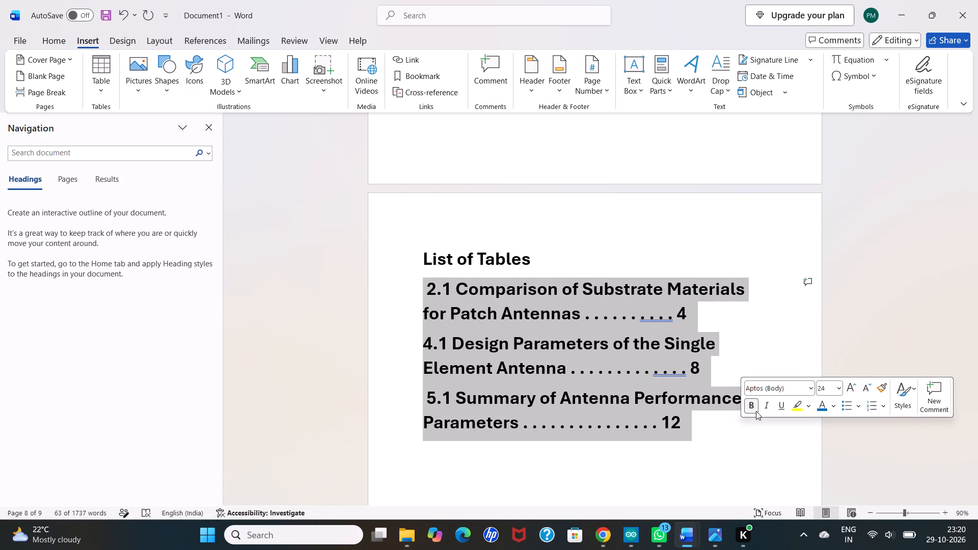
{"action": "left_click", "coordinate": [753, 410]}
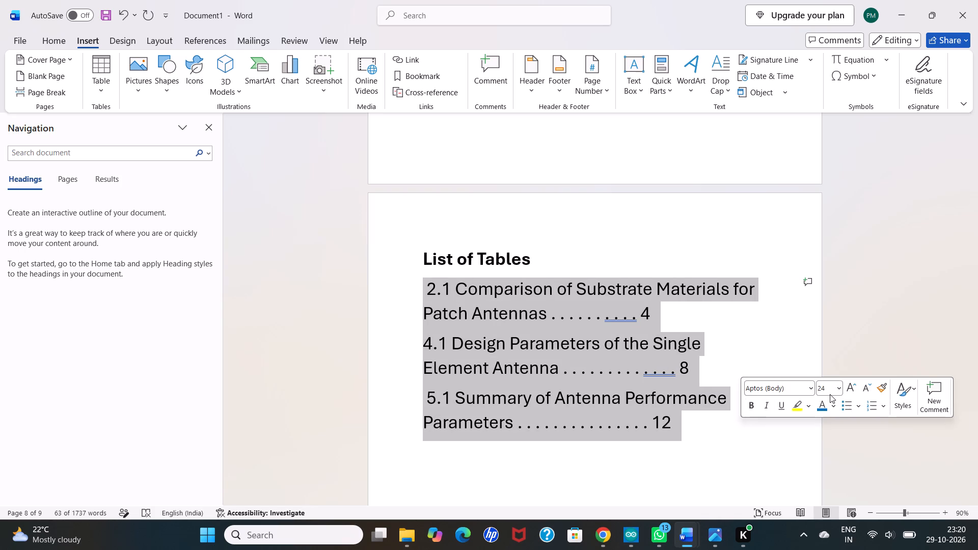
Set the font size of the three List of Tables entries to 16.
{"action": "left_click", "coordinate": [830, 393]}
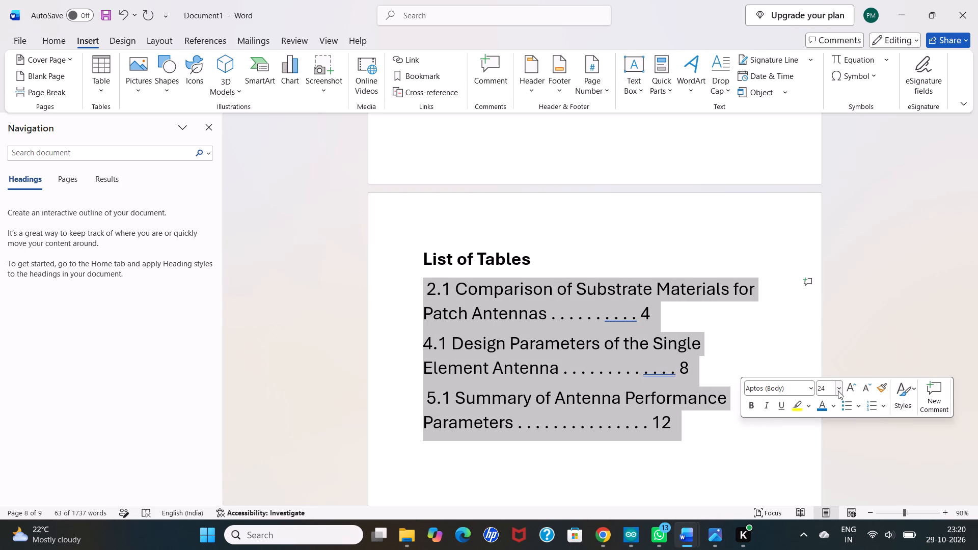
{"action": "left_click", "coordinate": [838, 391]}
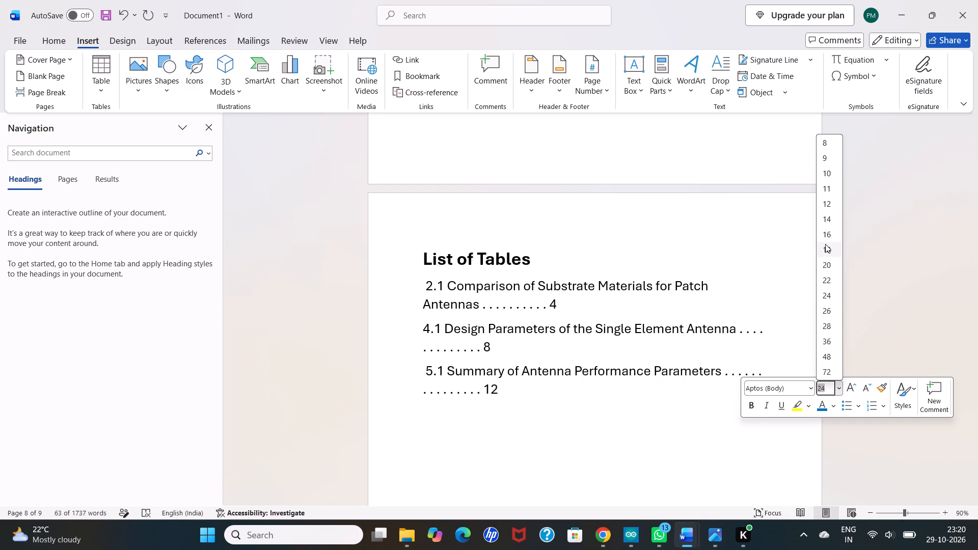
{"action": "left_click", "coordinate": [825, 239]}
Show the page thumbnails and cut the empty line below the stray 8 on page 7.
{"action": "scroll", "coordinate": [521, 265], "scroll_direction": "up", "scroll_amount": 2}
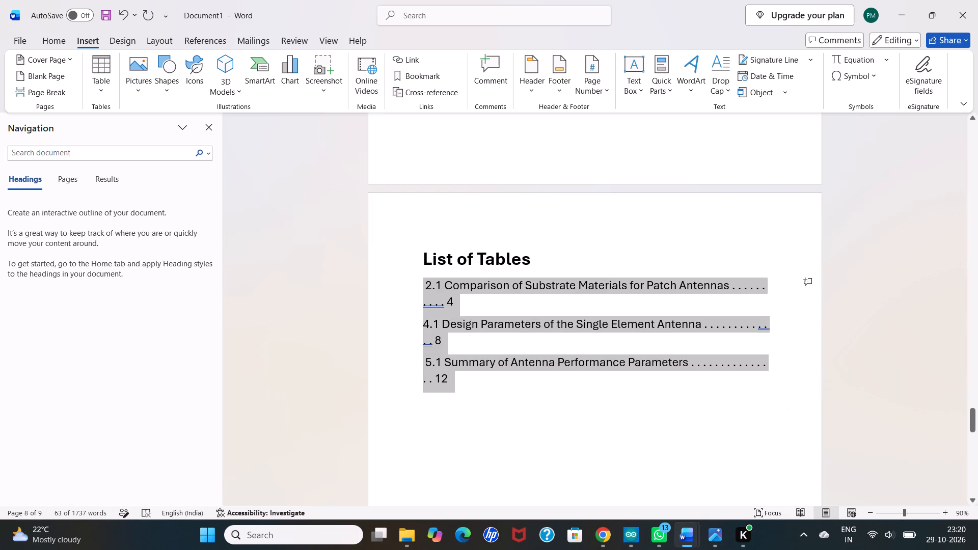
{"action": "scroll", "coordinate": [521, 265], "scroll_direction": "up", "scroll_amount": 20}
{"action": "scroll", "coordinate": [521, 265], "scroll_direction": "up", "scroll_amount": 2}
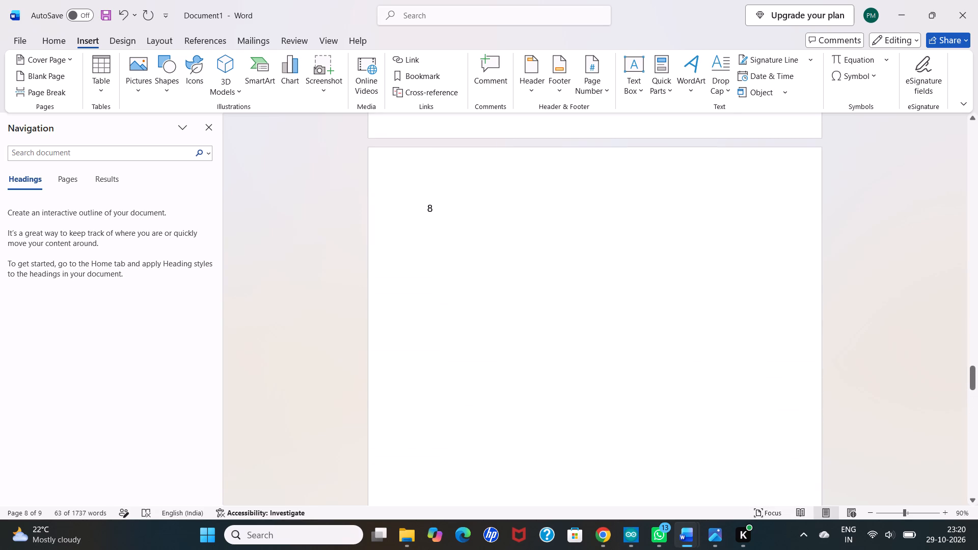
{"action": "scroll", "coordinate": [512, 264], "scroll_direction": "up", "scroll_amount": 16}
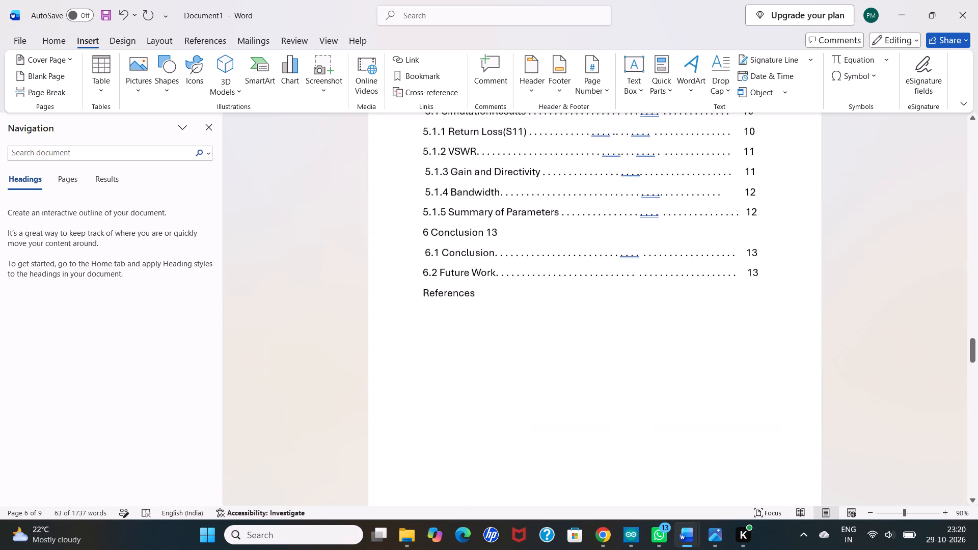
{"action": "scroll", "coordinate": [507, 271], "scroll_direction": "down", "scroll_amount": 13}
{"action": "left_click", "coordinate": [480, 396]}
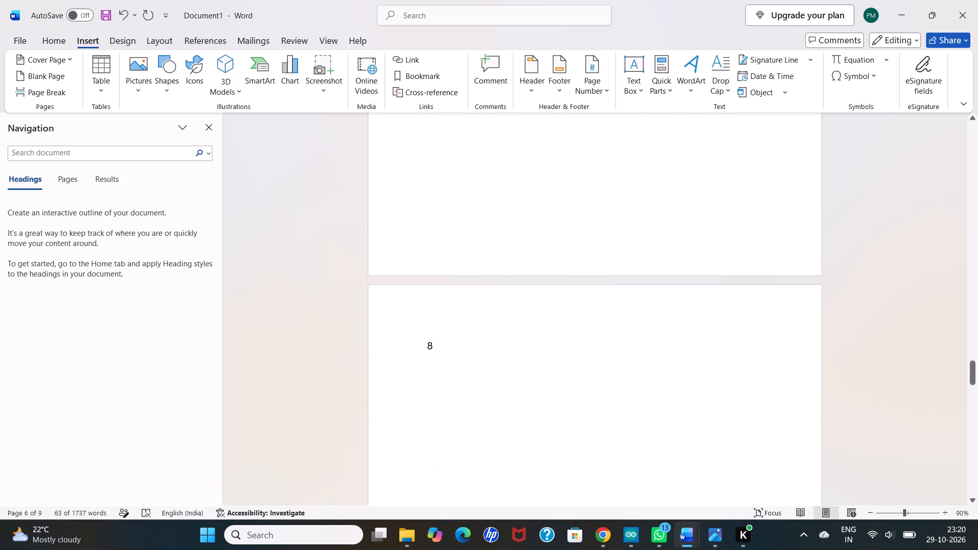
{"action": "triple_click", "coordinate": [456, 380]}
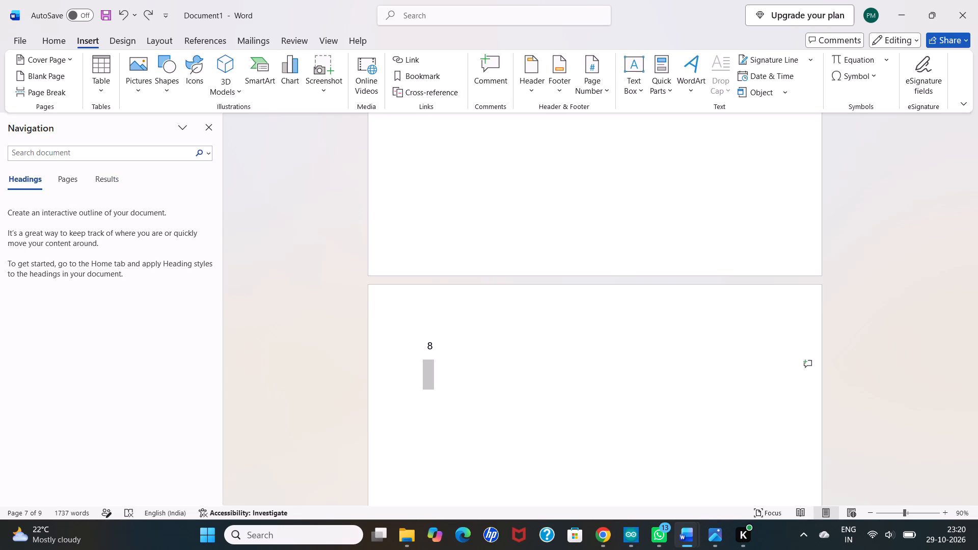
{"action": "left_click", "coordinate": [60, 181]}
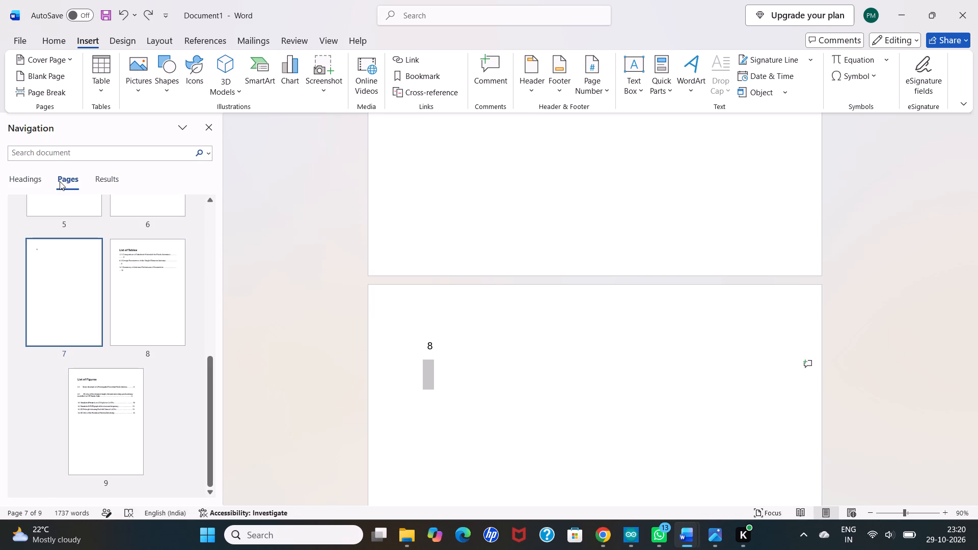
{"action": "left_click", "coordinate": [93, 182]}
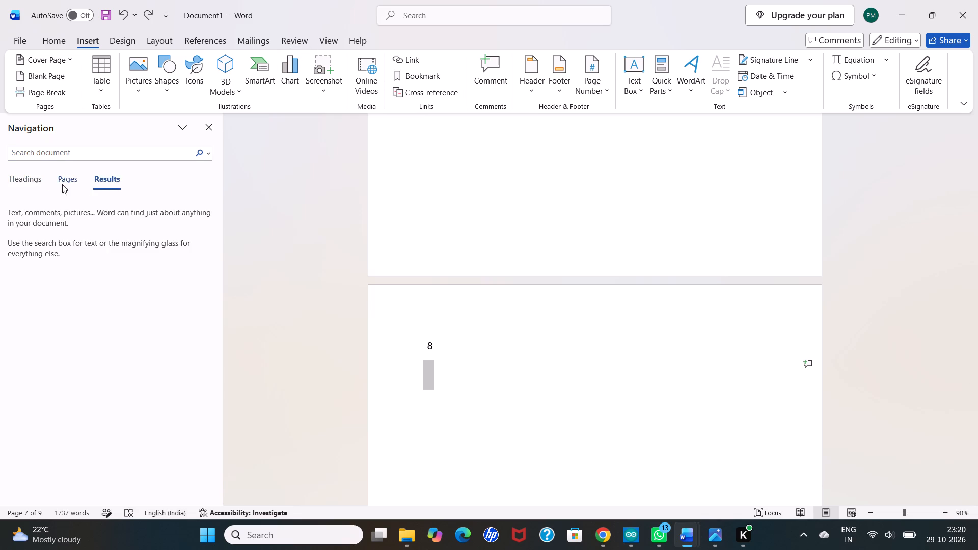
{"action": "left_click", "coordinate": [66, 183]}
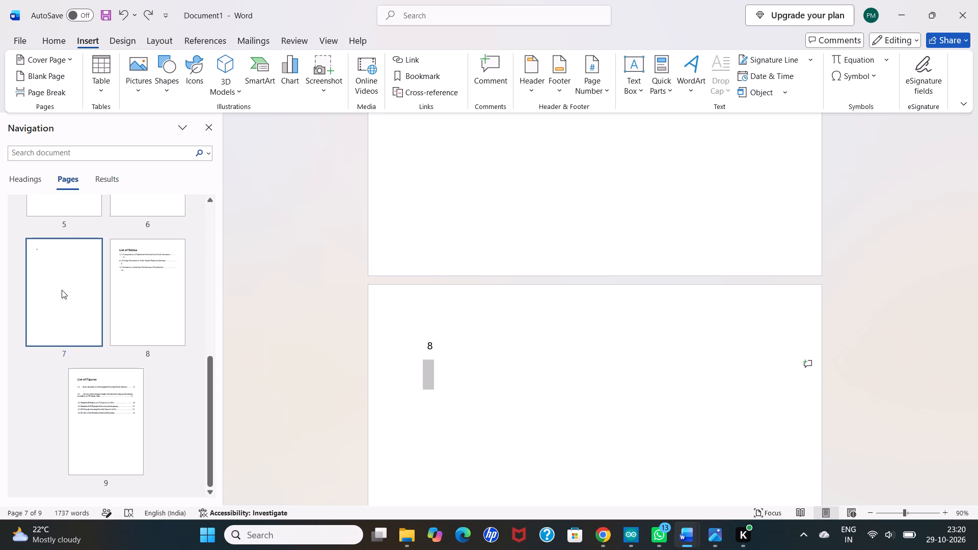
{"action": "scroll", "coordinate": [391, 339], "scroll_direction": "up", "scroll_amount": 4}
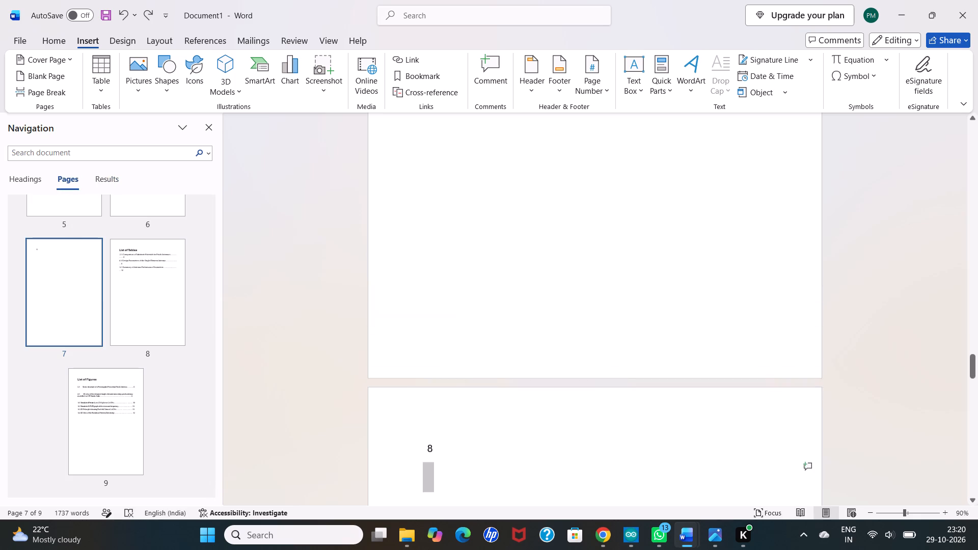
{"action": "scroll", "coordinate": [391, 338], "scroll_direction": "up", "scroll_amount": 15}
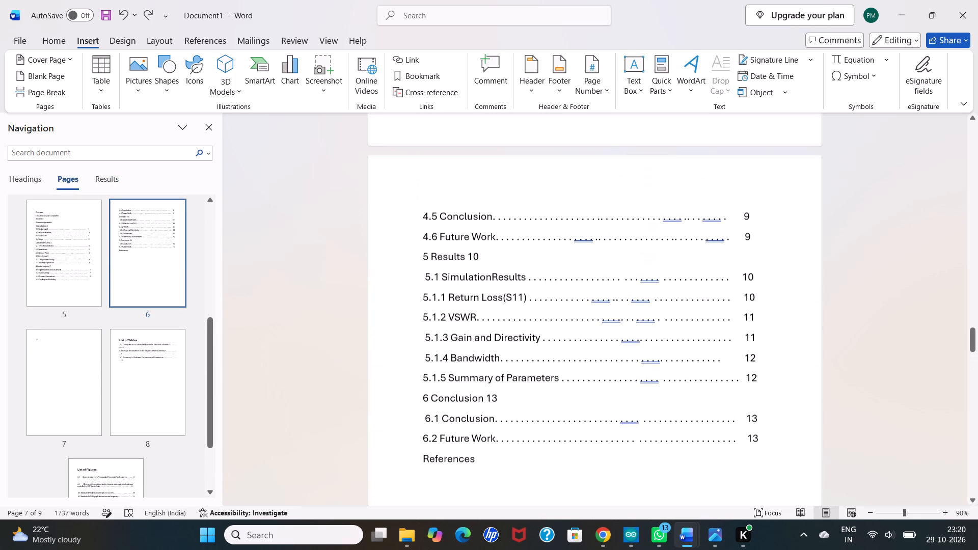
{"action": "scroll", "coordinate": [391, 338], "scroll_direction": "down", "scroll_amount": 13}
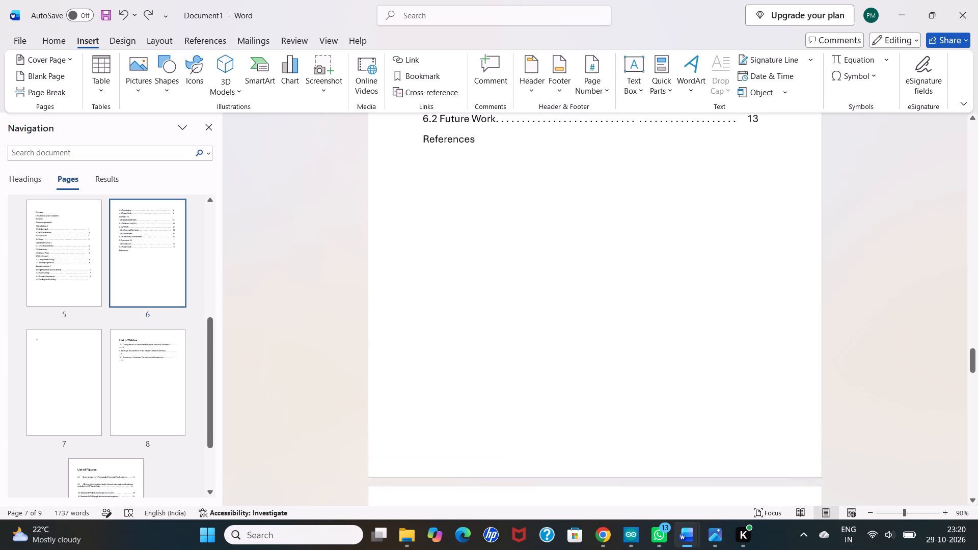
{"action": "scroll", "coordinate": [391, 340], "scroll_direction": "down", "scroll_amount": 2}
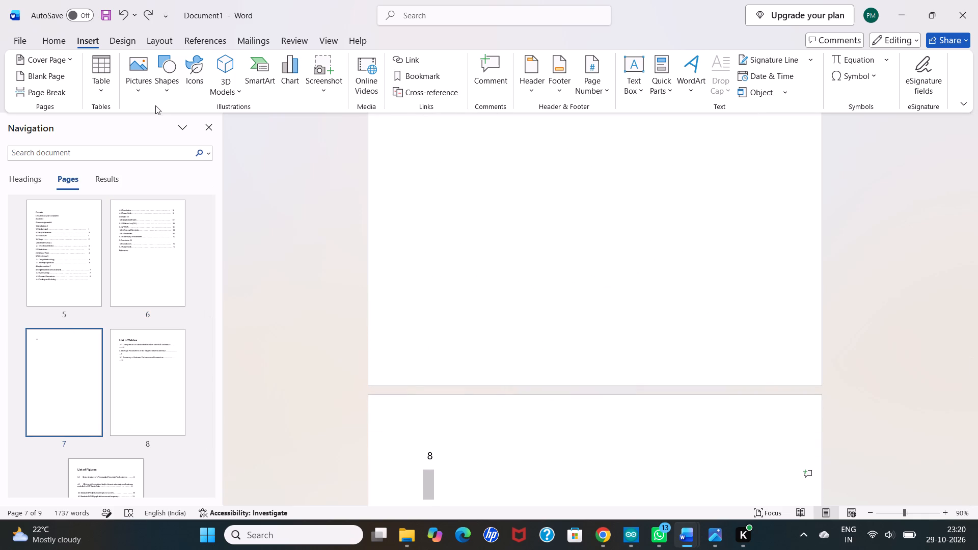
{"action": "left_click", "coordinate": [53, 47]}
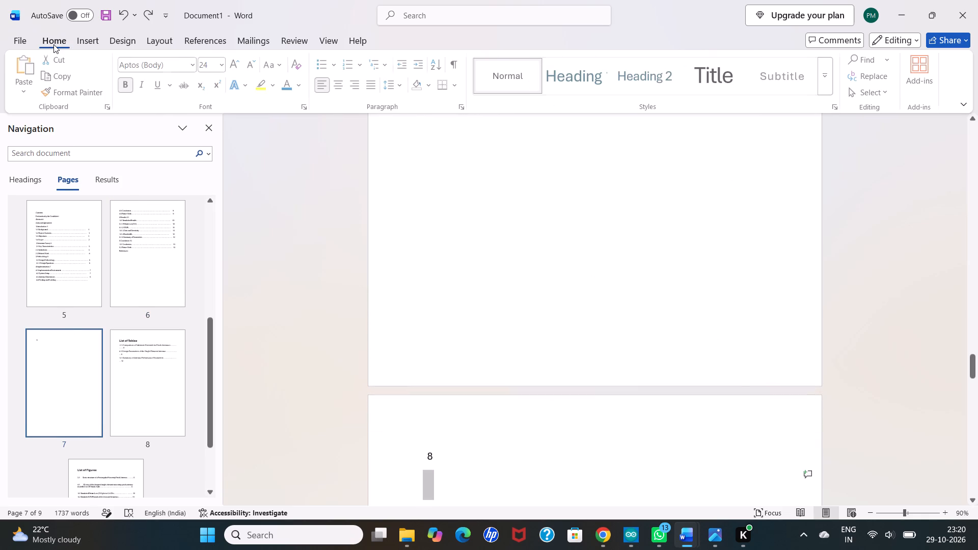
{"action": "left_click", "coordinate": [53, 60]}
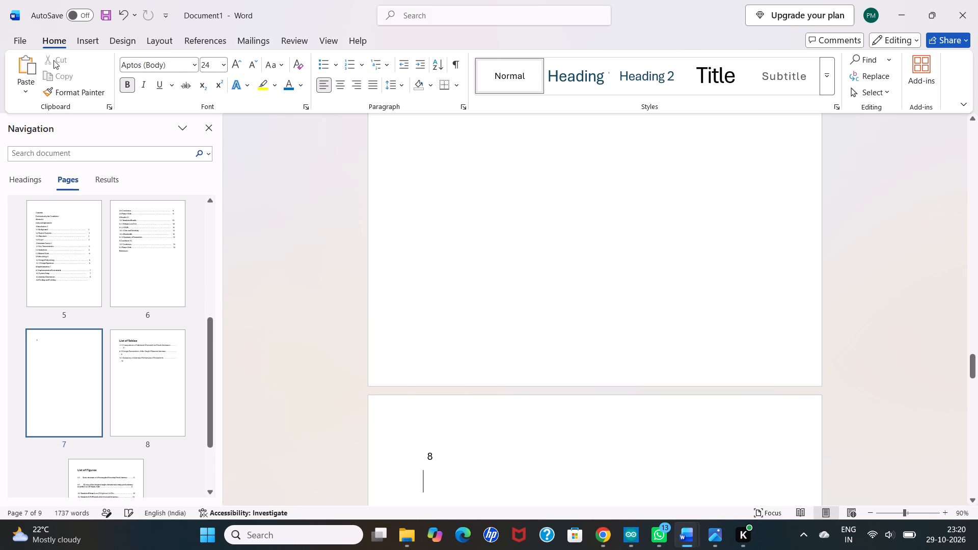
{"action": "left_click", "coordinate": [53, 60]}
{"action": "left_click", "coordinate": [53, 60]}
{"action": "left_click", "coordinate": [53, 60]}
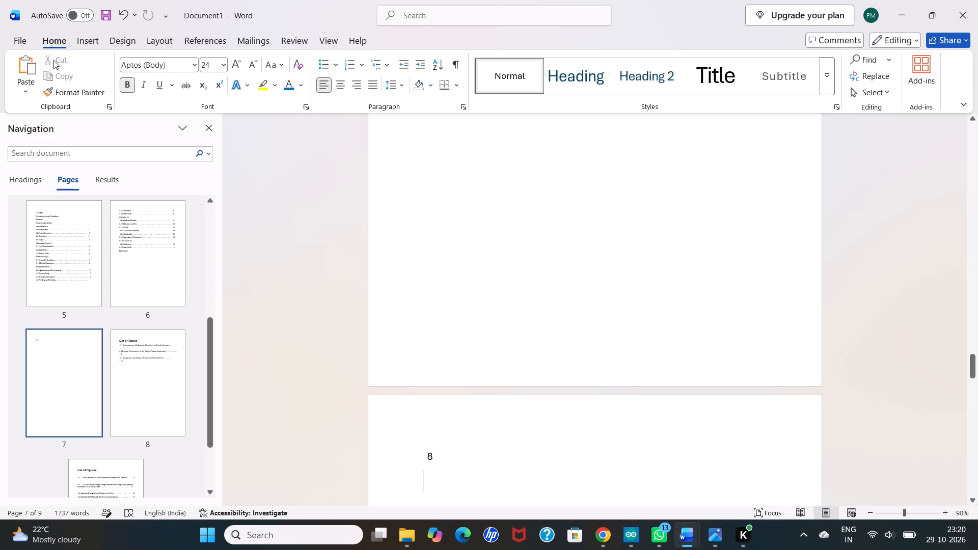
{"action": "triple_click", "coordinate": [53, 60]}
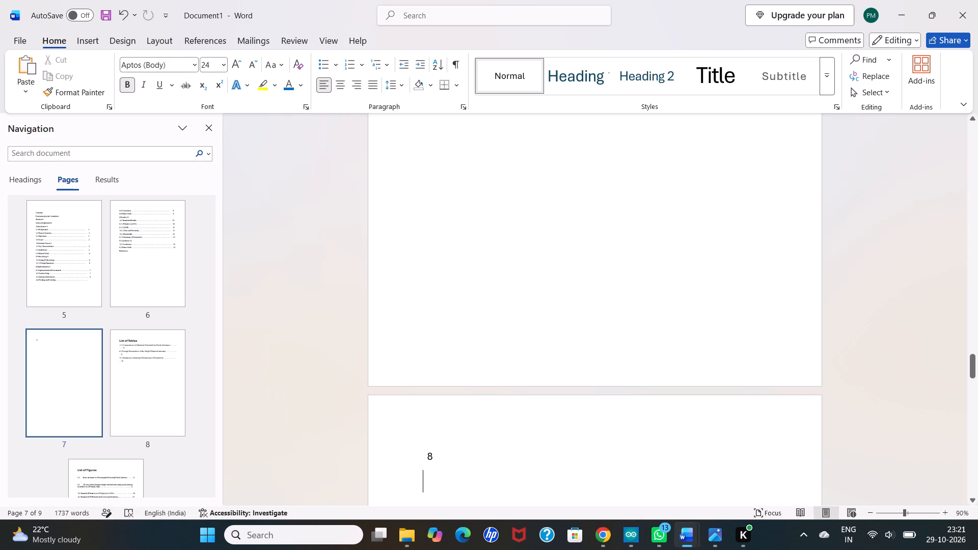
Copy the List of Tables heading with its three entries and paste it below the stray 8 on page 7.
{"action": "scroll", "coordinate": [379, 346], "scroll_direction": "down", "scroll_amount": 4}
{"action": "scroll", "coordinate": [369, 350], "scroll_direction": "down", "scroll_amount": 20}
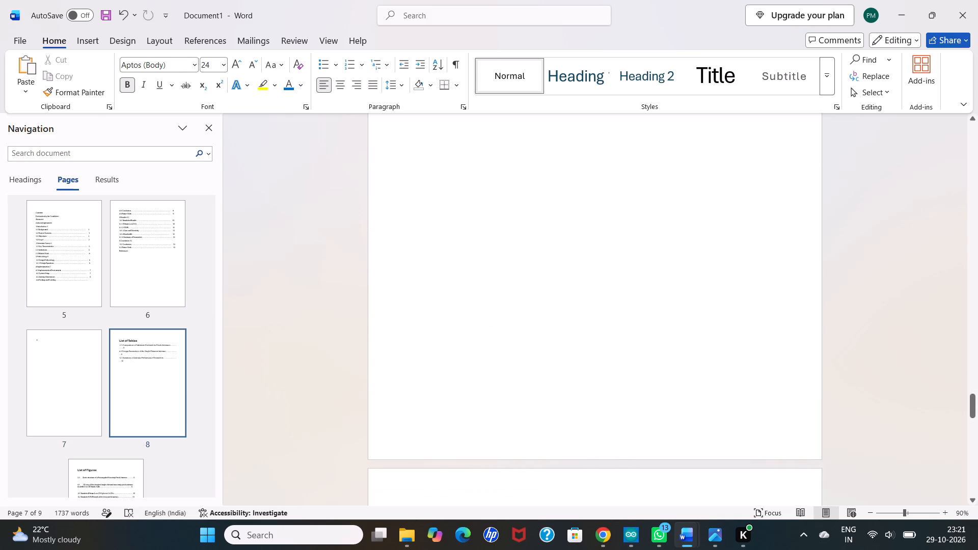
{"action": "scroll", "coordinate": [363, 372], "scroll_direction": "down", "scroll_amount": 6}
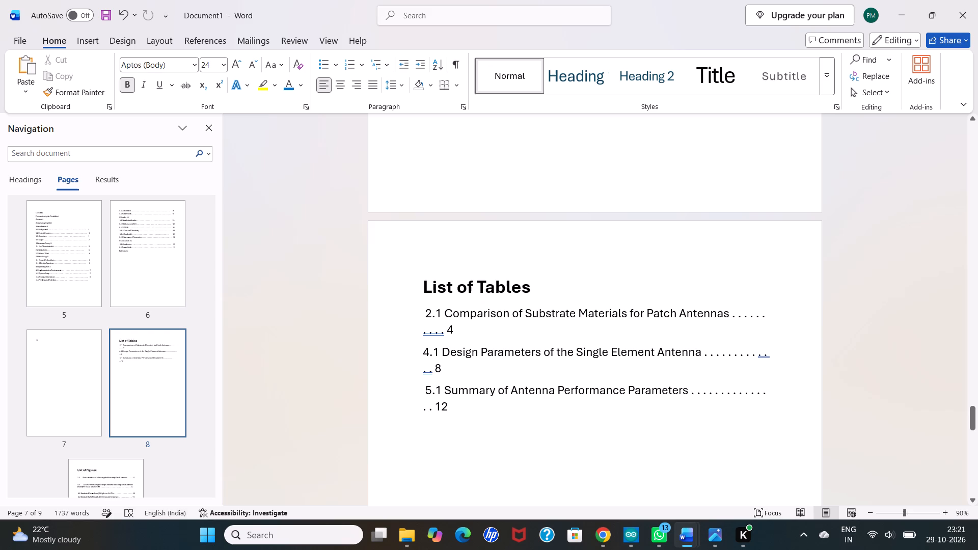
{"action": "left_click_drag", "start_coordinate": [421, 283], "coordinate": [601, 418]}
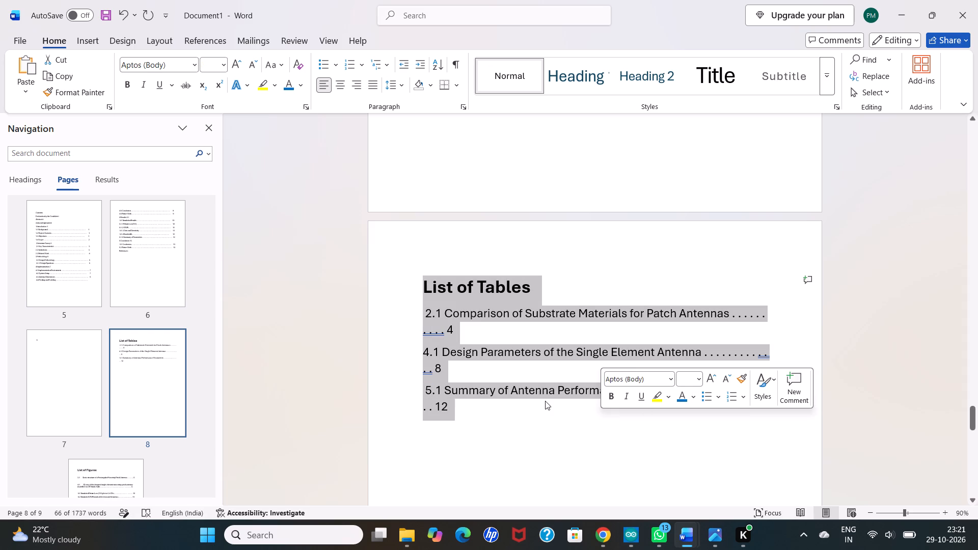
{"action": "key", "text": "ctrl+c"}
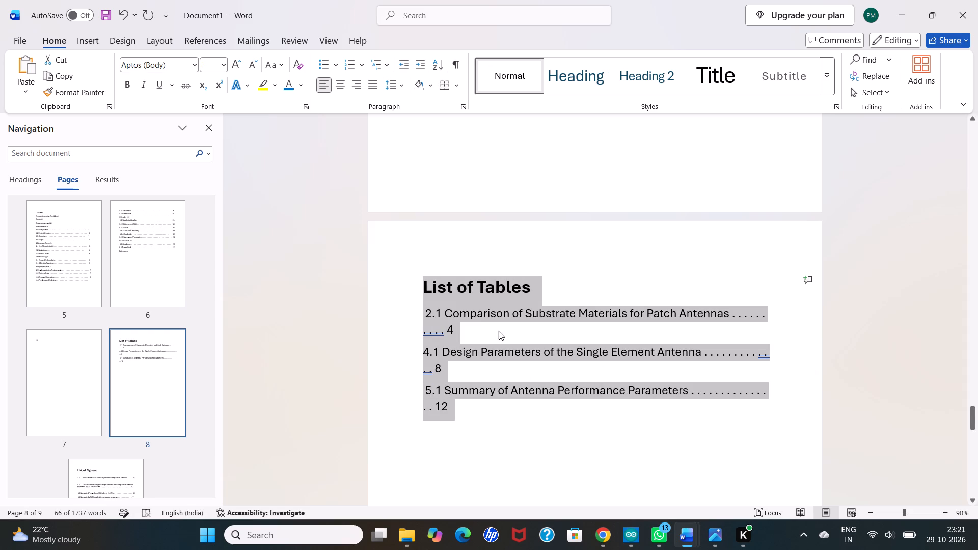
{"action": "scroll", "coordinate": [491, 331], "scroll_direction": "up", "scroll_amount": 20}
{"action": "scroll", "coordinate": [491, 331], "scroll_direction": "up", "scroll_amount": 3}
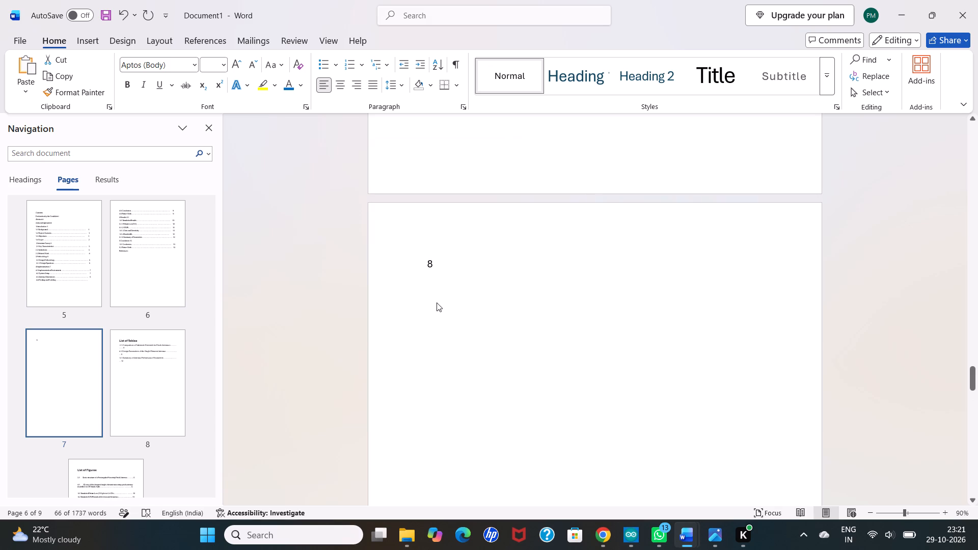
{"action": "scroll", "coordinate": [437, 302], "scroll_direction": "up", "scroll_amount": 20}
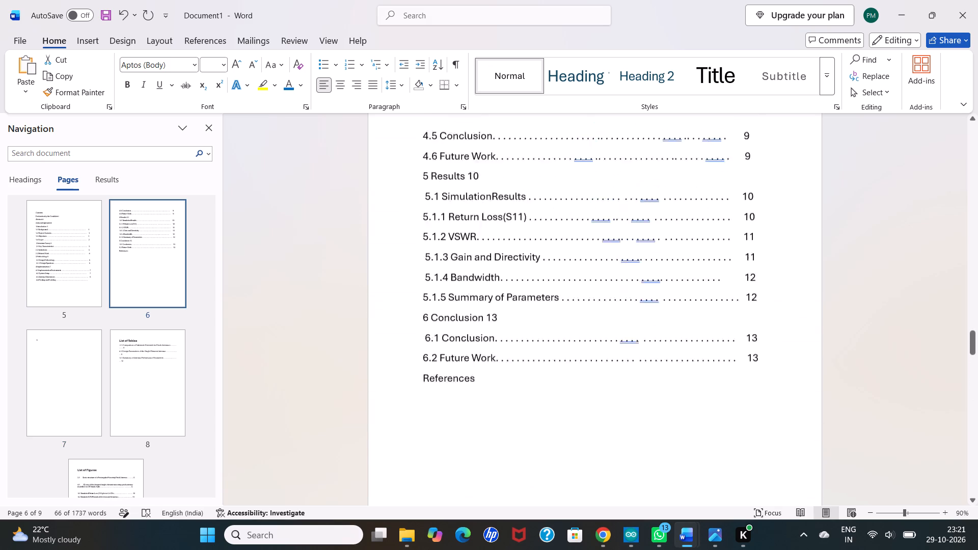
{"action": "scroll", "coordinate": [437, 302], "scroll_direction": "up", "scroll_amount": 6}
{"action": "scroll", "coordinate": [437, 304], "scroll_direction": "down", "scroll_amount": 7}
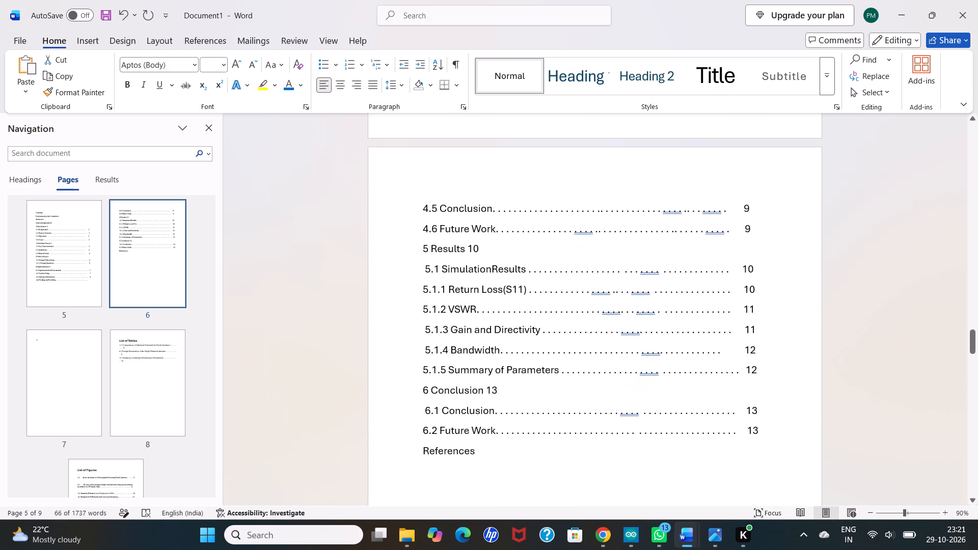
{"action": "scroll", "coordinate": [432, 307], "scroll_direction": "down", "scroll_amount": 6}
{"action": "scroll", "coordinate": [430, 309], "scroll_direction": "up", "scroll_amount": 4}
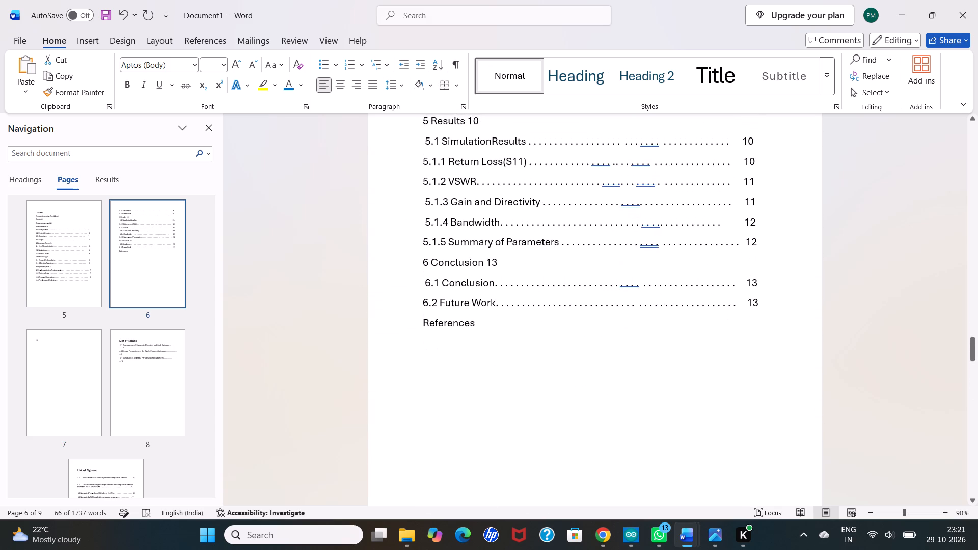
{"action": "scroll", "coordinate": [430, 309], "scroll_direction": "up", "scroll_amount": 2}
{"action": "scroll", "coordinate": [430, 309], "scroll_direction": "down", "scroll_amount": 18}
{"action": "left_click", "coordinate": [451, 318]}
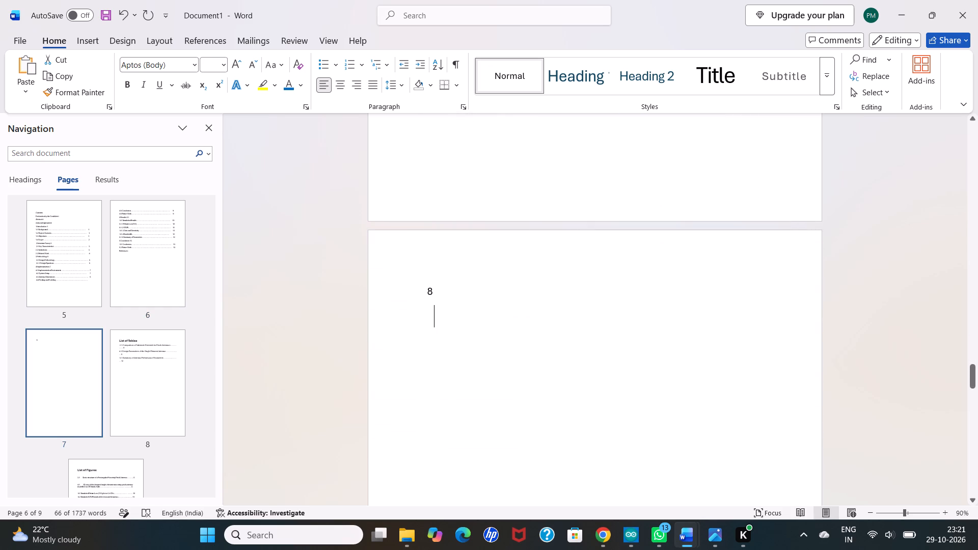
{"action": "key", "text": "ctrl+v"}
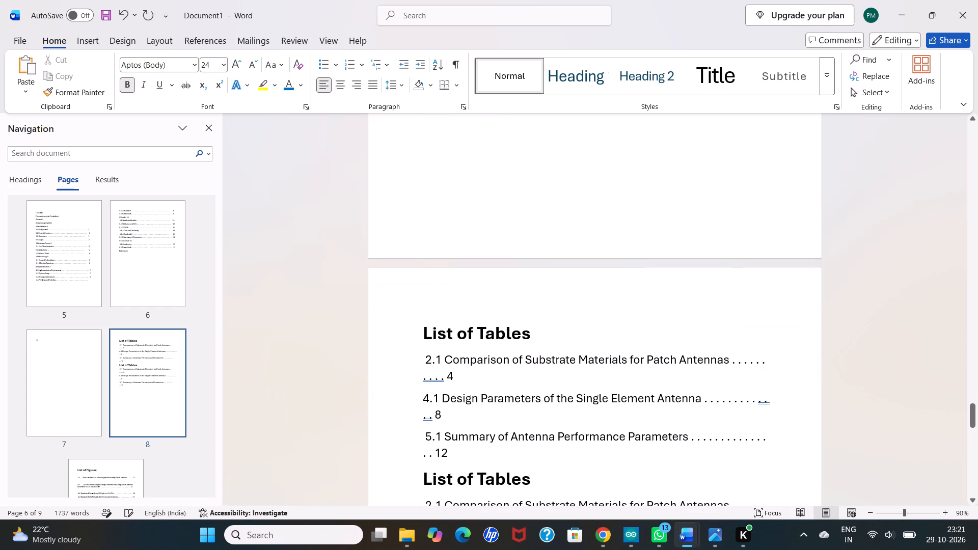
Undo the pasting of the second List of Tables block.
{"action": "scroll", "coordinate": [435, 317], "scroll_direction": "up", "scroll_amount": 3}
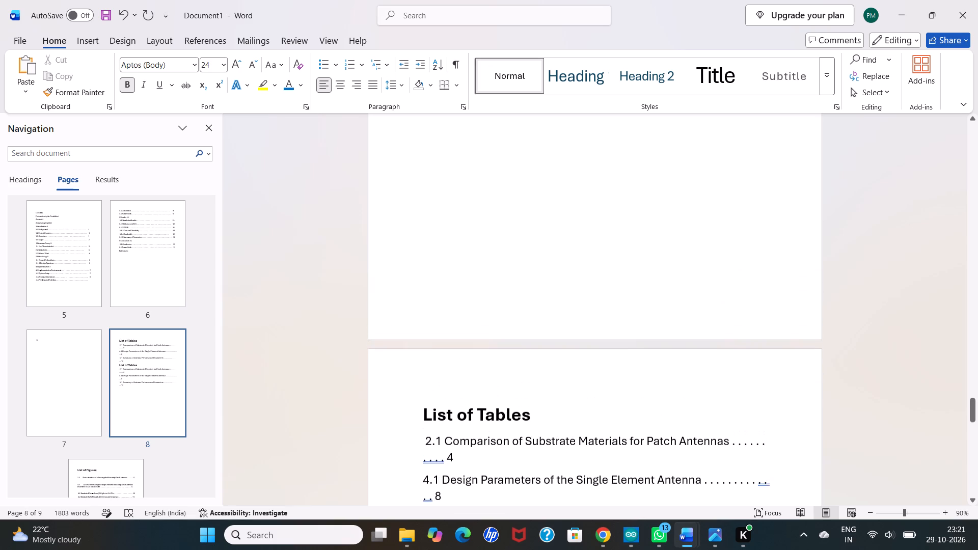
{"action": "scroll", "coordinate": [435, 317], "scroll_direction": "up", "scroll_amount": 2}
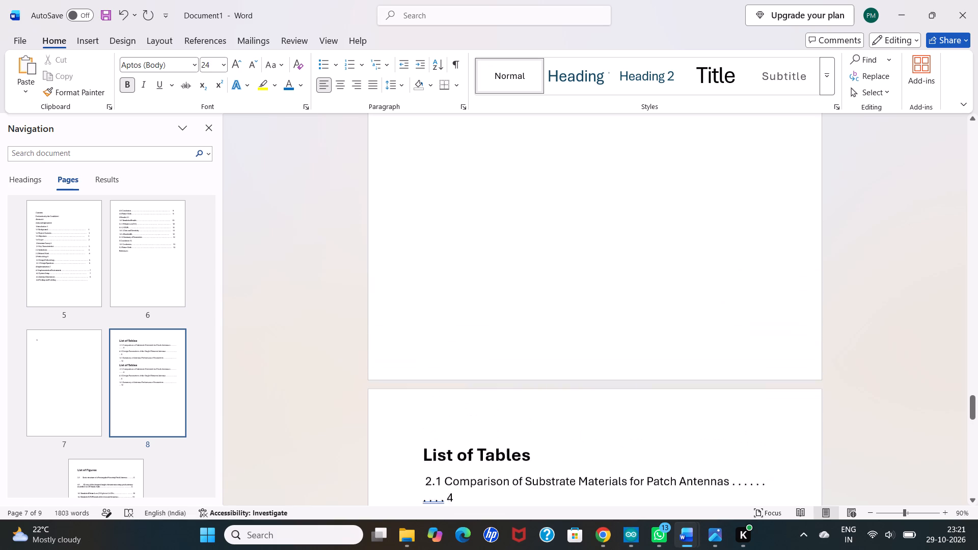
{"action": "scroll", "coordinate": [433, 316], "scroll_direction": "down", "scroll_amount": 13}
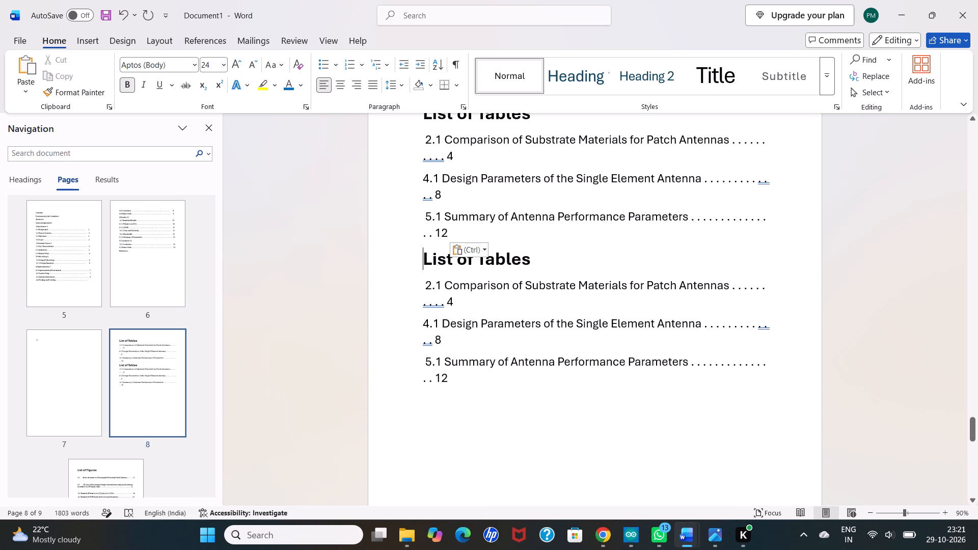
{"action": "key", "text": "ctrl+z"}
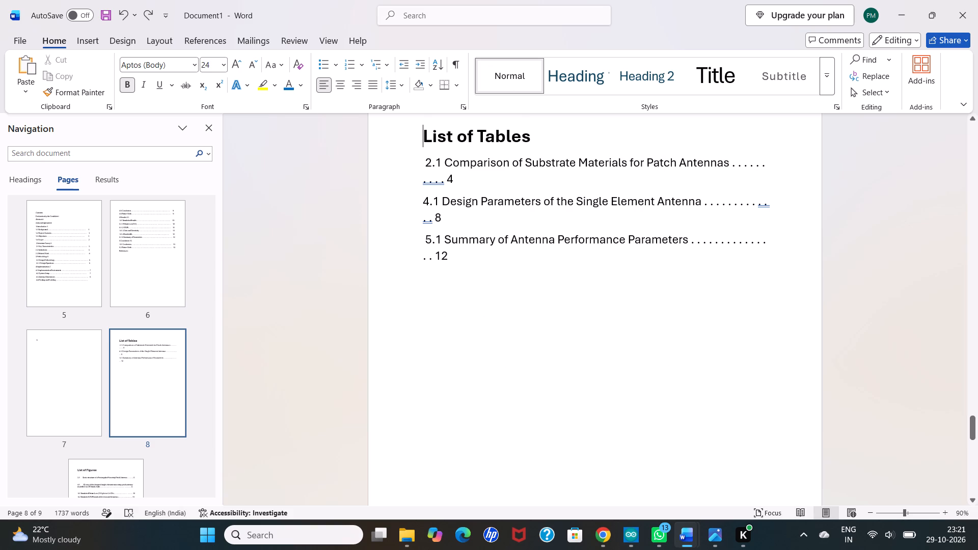
Cut the stray 8 from the otherwise empty page 7.
{"action": "scroll", "coordinate": [744, 454], "scroll_direction": "up", "scroll_amount": 4}
{"action": "scroll", "coordinate": [744, 454], "scroll_direction": "up", "scroll_amount": 17}
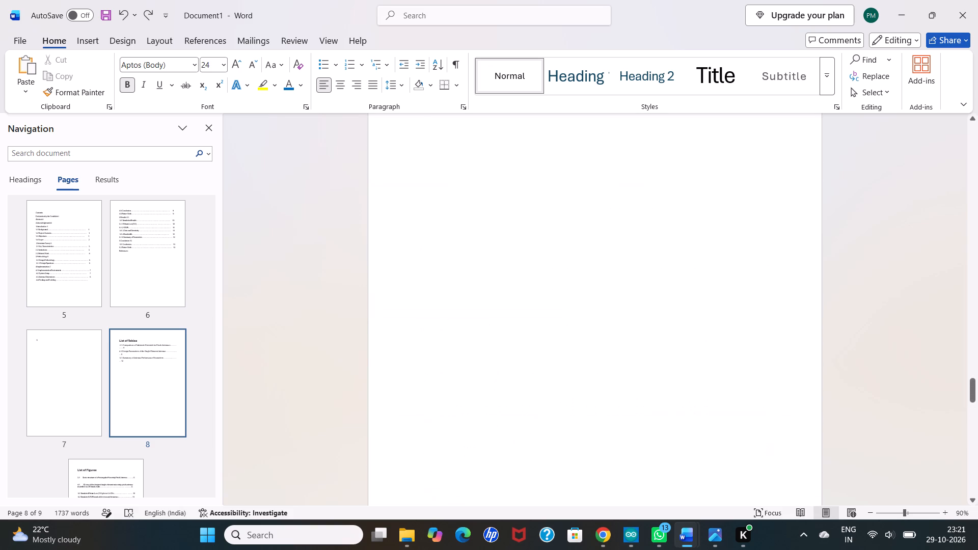
{"action": "scroll", "coordinate": [747, 440], "scroll_direction": "up", "scroll_amount": 6}
{"action": "left_click_drag", "start_coordinate": [689, 448], "coordinate": [683, 451]}
{"action": "left_click", "coordinate": [683, 451]}
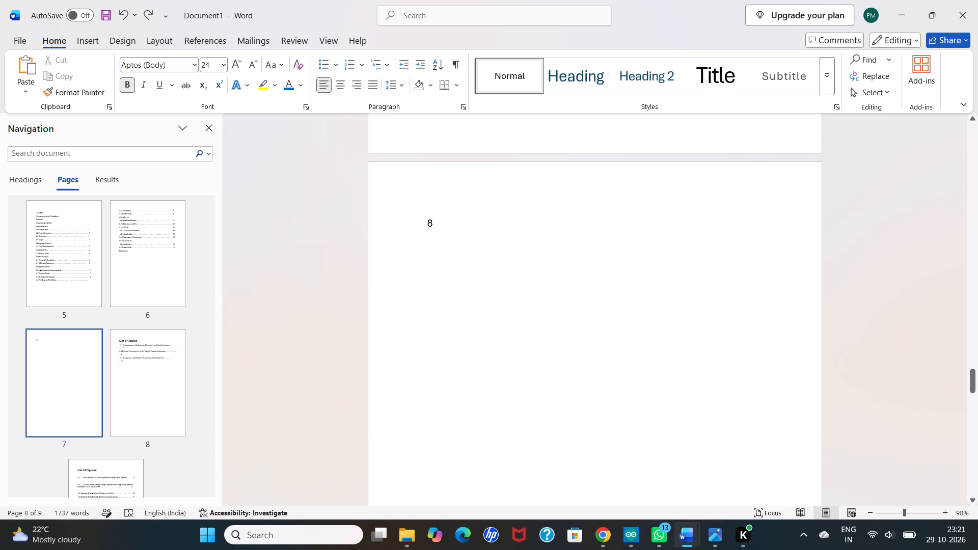
{"action": "left_click_drag", "start_coordinate": [396, 188], "coordinate": [389, 184]}
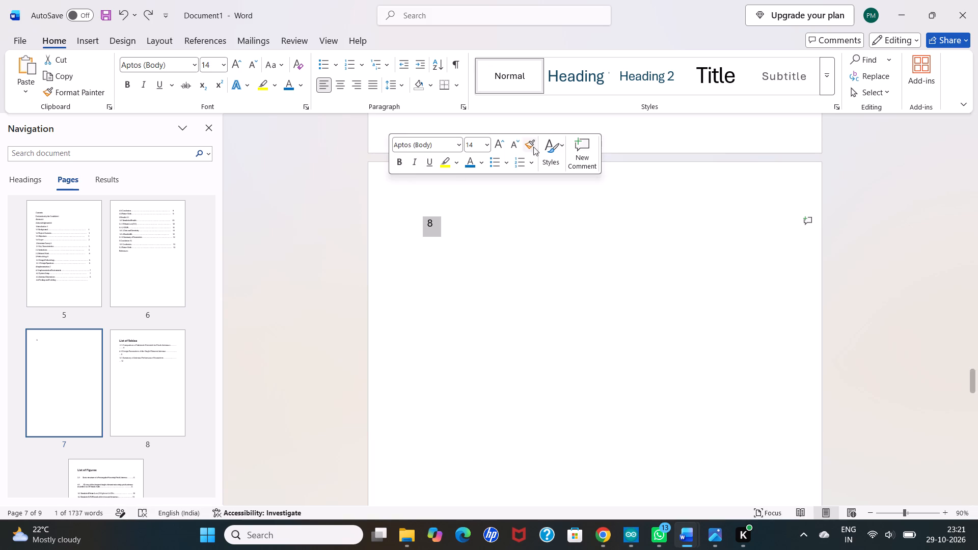
{"action": "left_click", "coordinate": [68, 62]}
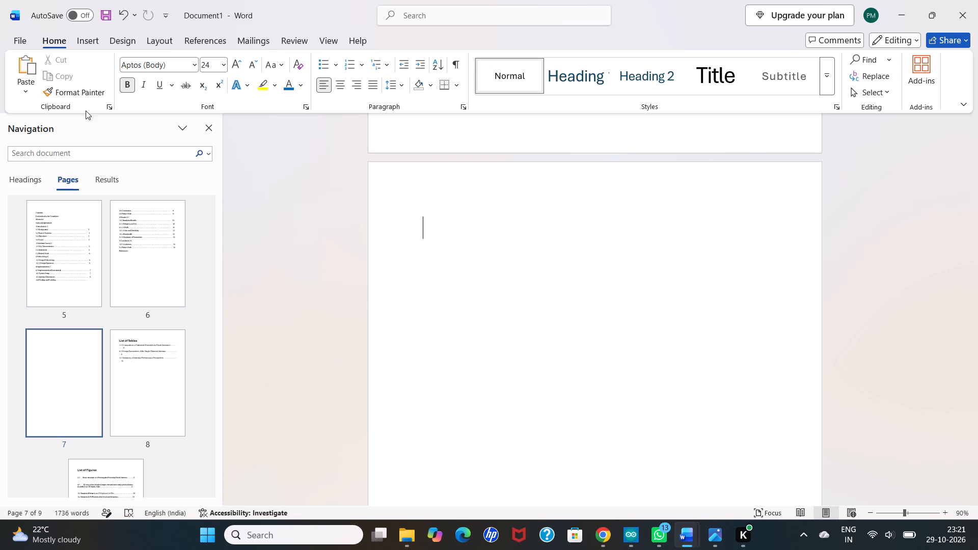
{"action": "left_click", "coordinate": [42, 342]}
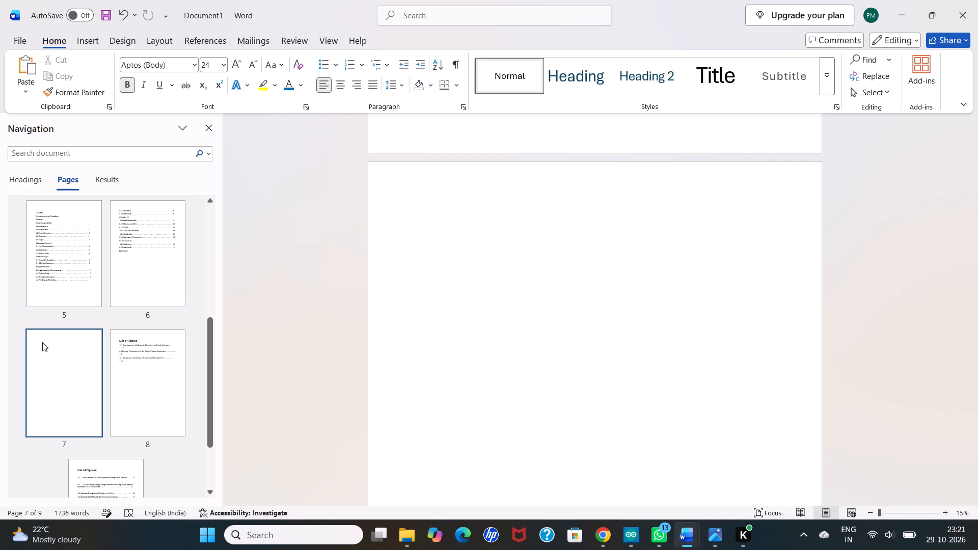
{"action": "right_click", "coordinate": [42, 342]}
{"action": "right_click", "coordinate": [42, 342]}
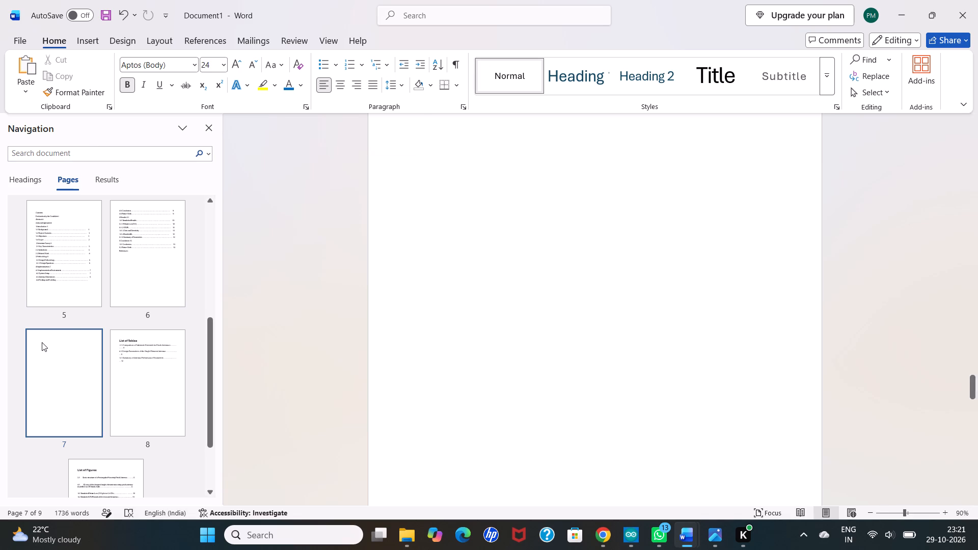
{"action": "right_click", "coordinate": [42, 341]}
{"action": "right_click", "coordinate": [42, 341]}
Examine the blank page 7, the List of Tables page and the List of Figures page through to the document's end.
{"action": "scroll", "coordinate": [469, 361], "scroll_direction": "down", "scroll_amount": 11}
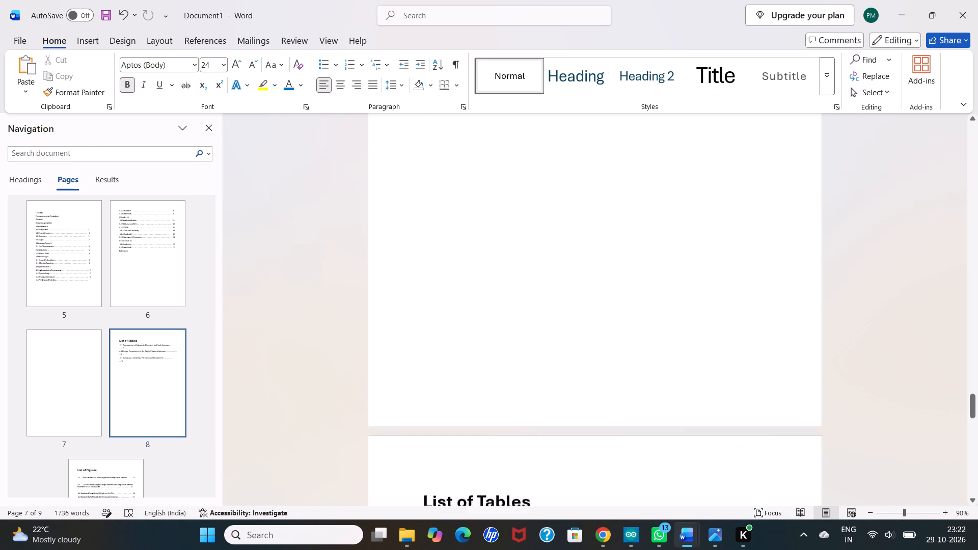
{"action": "scroll", "coordinate": [470, 364], "scroll_direction": "down", "scroll_amount": 11}
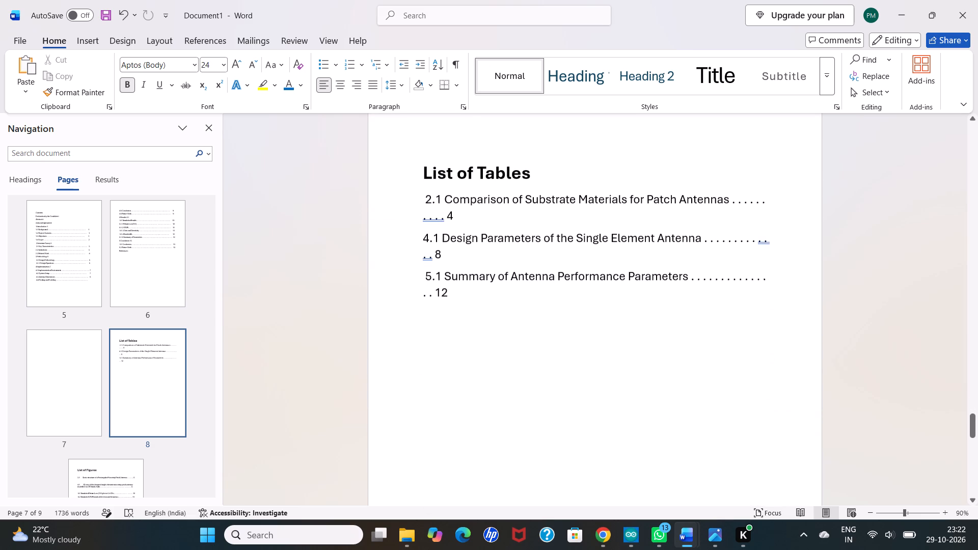
{"action": "scroll", "coordinate": [470, 367], "scroll_direction": "down", "scroll_amount": 16}
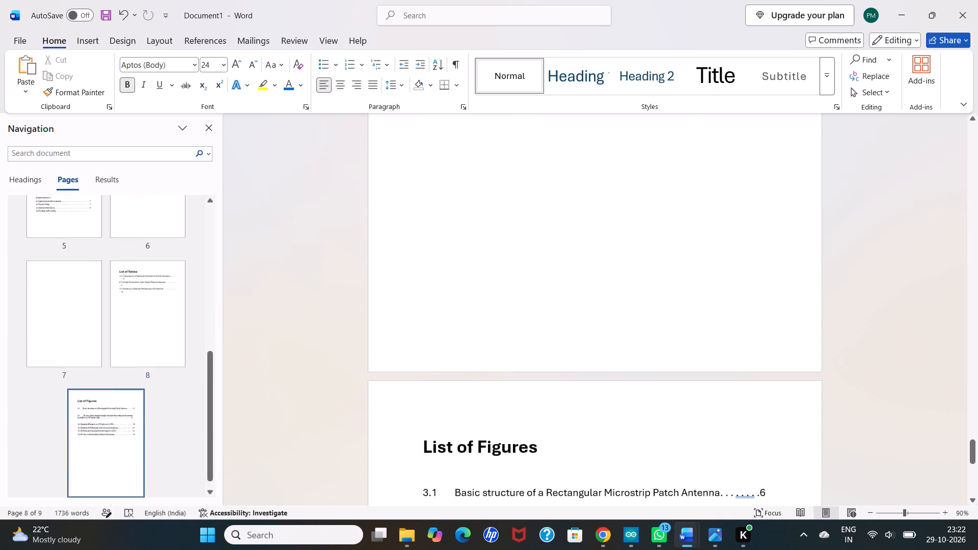
{"action": "scroll", "coordinate": [470, 367], "scroll_direction": "down", "scroll_amount": 13}
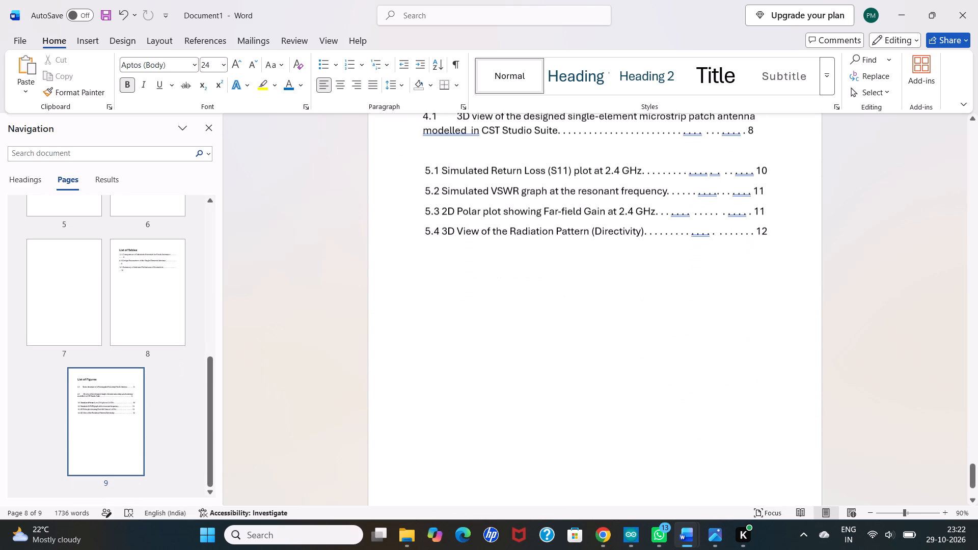
{"action": "scroll", "coordinate": [470, 367], "scroll_direction": "up", "scroll_amount": 5}
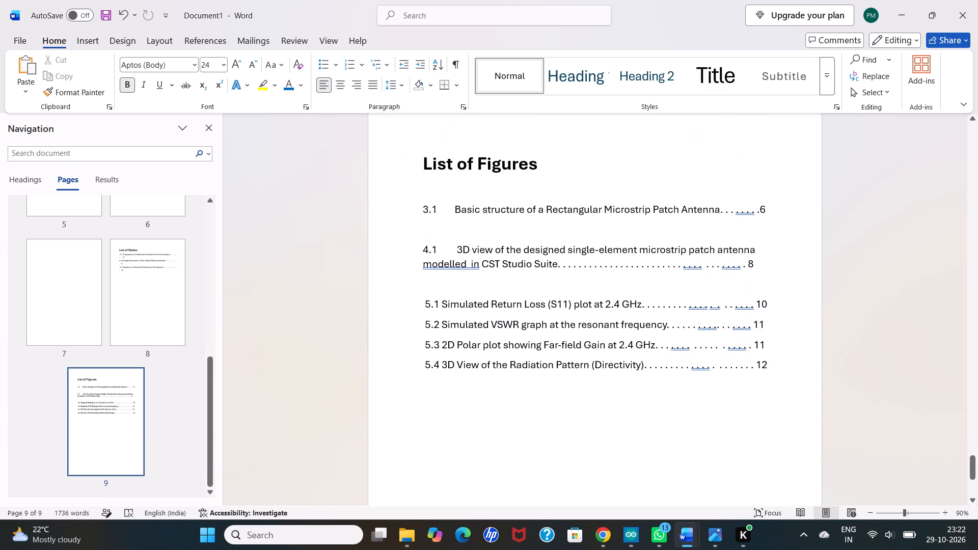
{"action": "scroll", "coordinate": [470, 367], "scroll_direction": "down", "scroll_amount": 14}
{"action": "scroll", "coordinate": [470, 367], "scroll_direction": "down", "scroll_amount": 7}
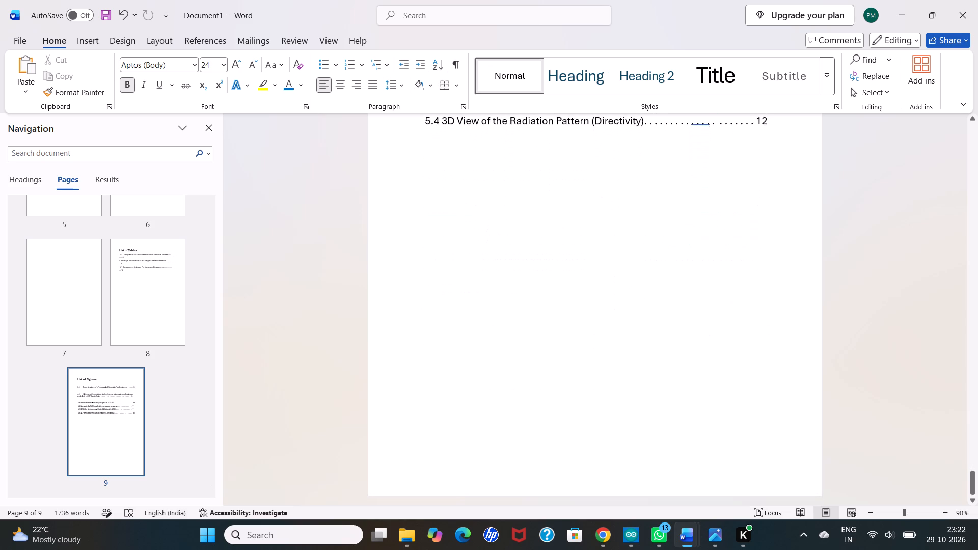
{"action": "scroll", "coordinate": [470, 367], "scroll_direction": "up", "scroll_amount": 2}
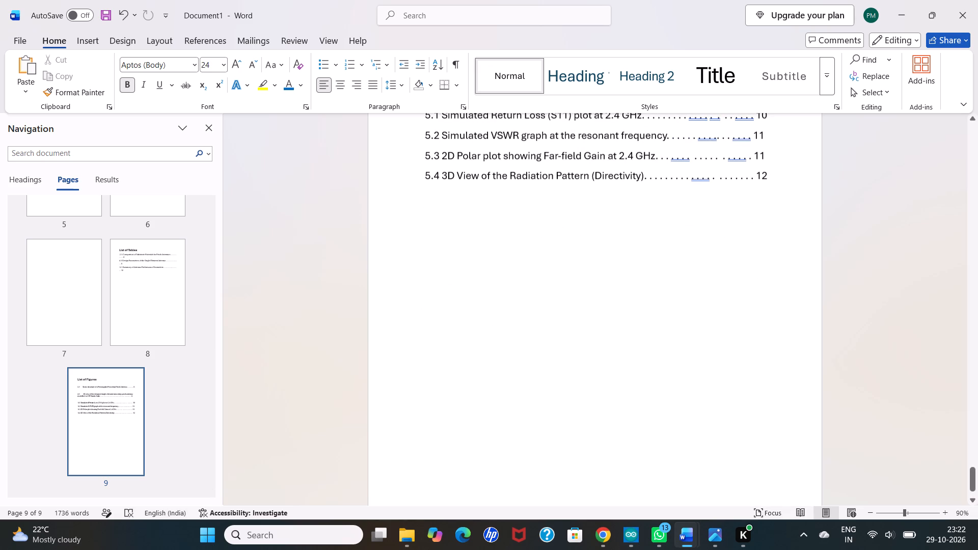
{"action": "scroll", "coordinate": [470, 367], "scroll_direction": "down", "scroll_amount": 5}
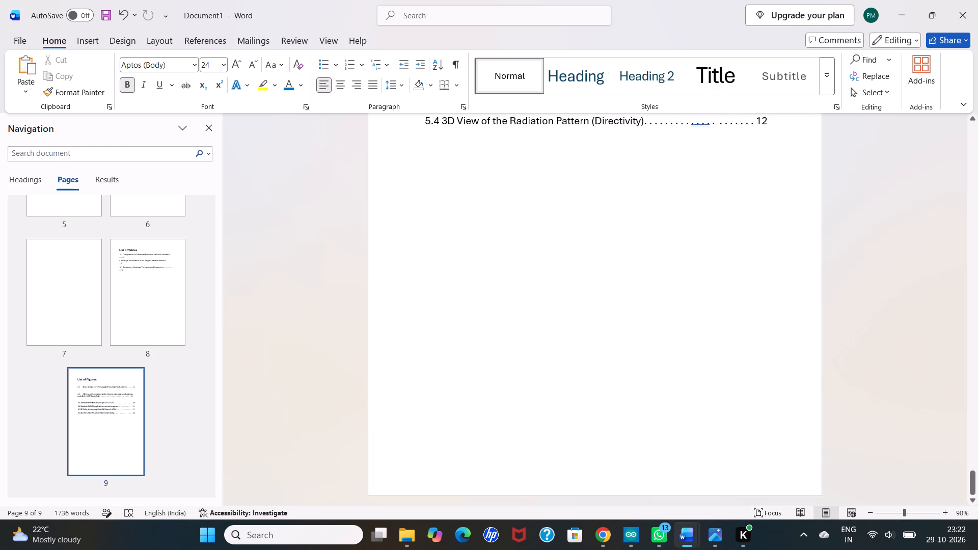
{"action": "scroll", "coordinate": [470, 367], "scroll_direction": "up", "scroll_amount": 4}
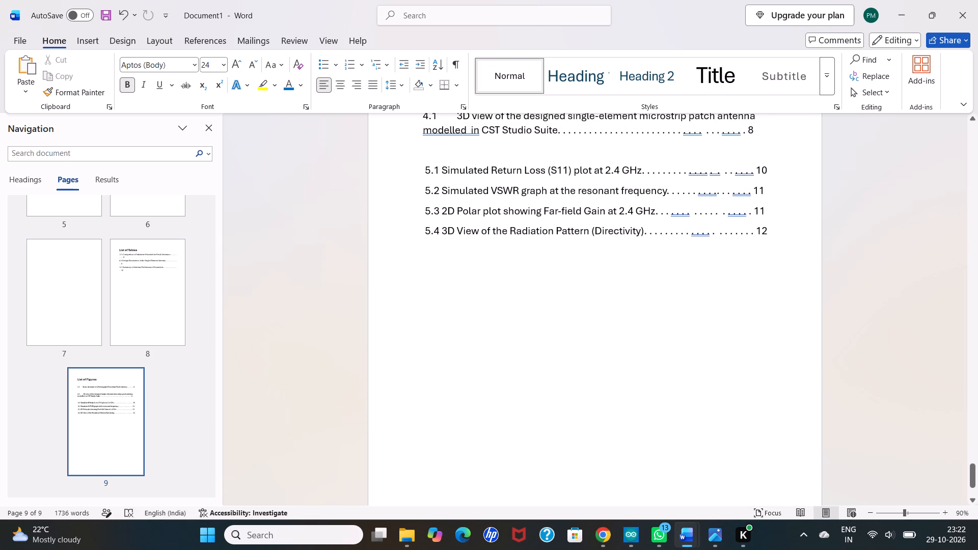
Delete the List of Tables heading, its three entries and the empty line below them from page 8.
{"action": "scroll", "coordinate": [525, 331], "scroll_direction": "up", "scroll_amount": 20}
{"action": "scroll", "coordinate": [525, 331], "scroll_direction": "up", "scroll_amount": 1}
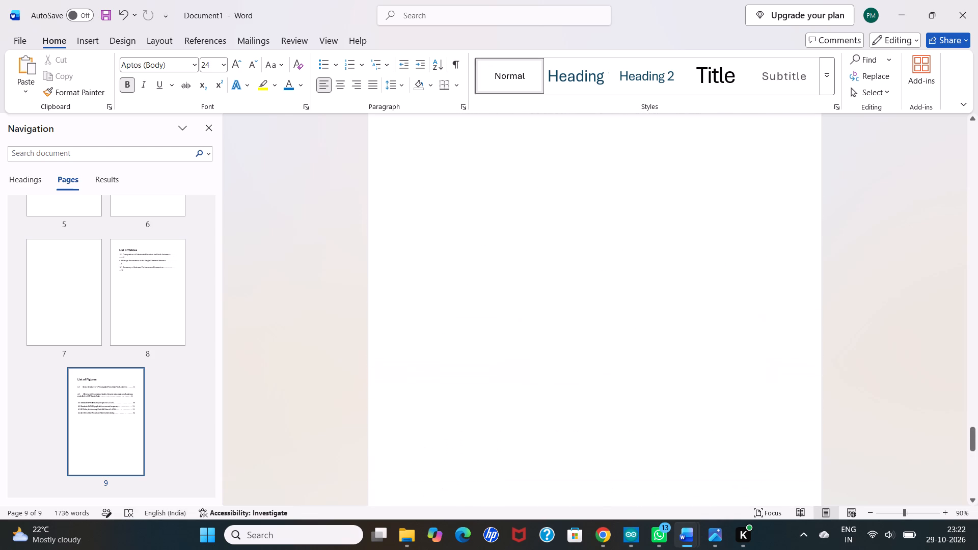
{"action": "scroll", "coordinate": [525, 331], "scroll_direction": "up", "scroll_amount": 9}
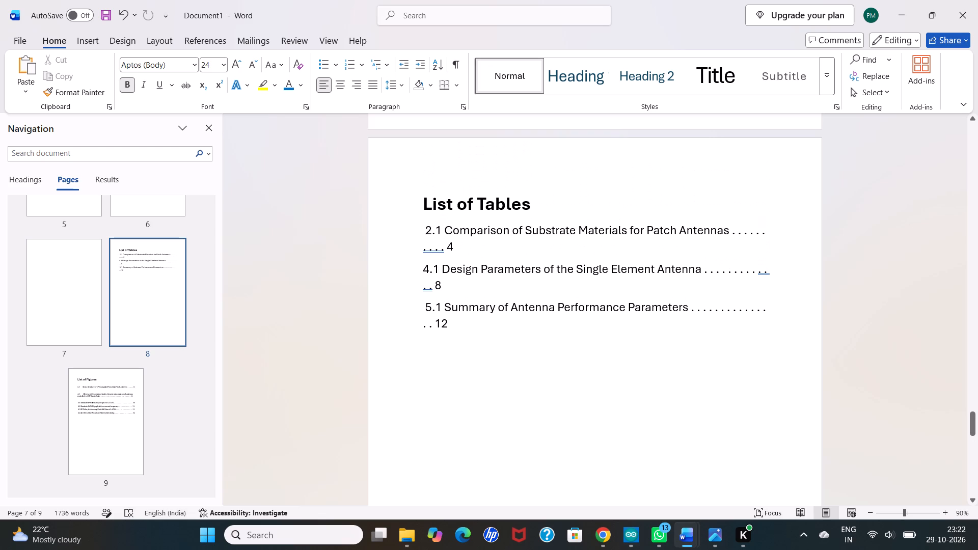
{"action": "left_click_drag", "start_coordinate": [416, 186], "coordinate": [472, 211]}
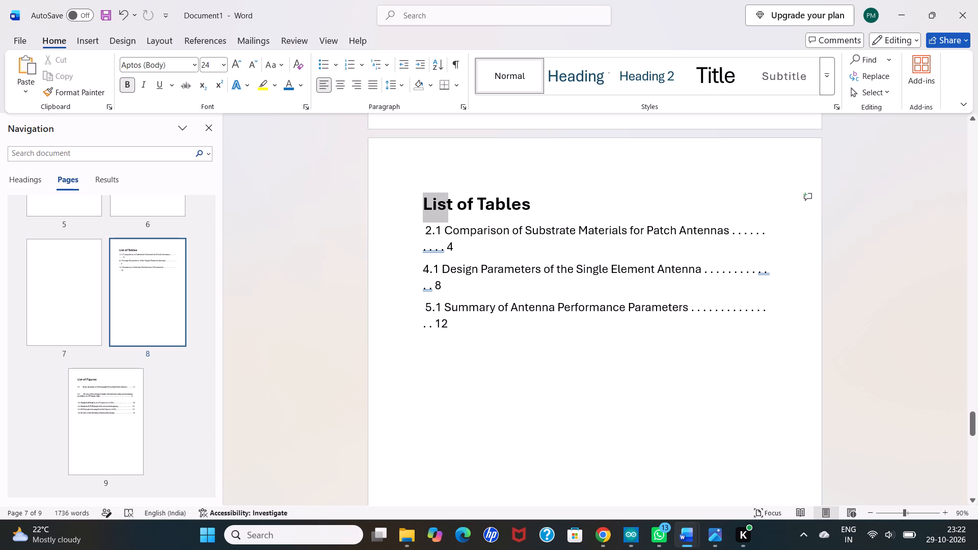
{"action": "left_click_drag", "start_coordinate": [472, 211], "coordinate": [810, 340]}
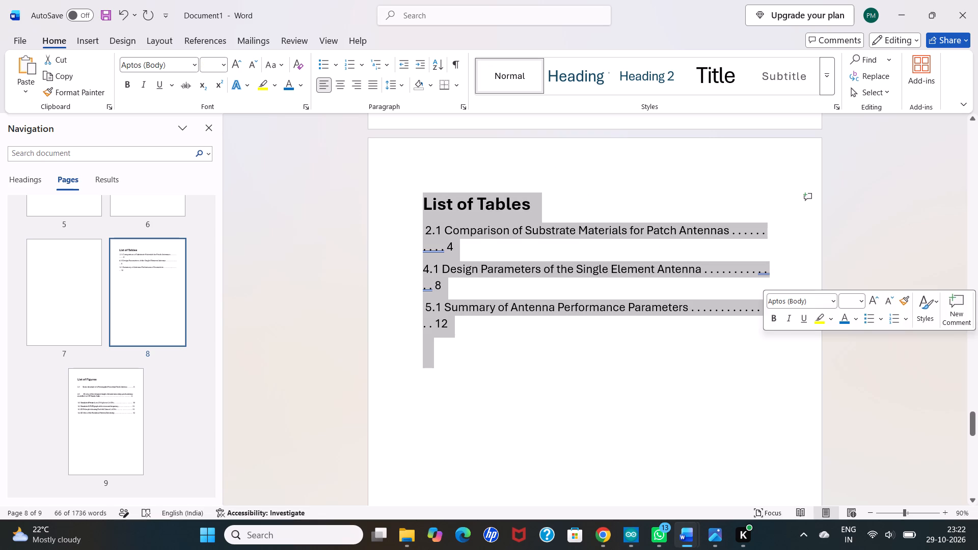
{"action": "key", "text": "BackSpace"}
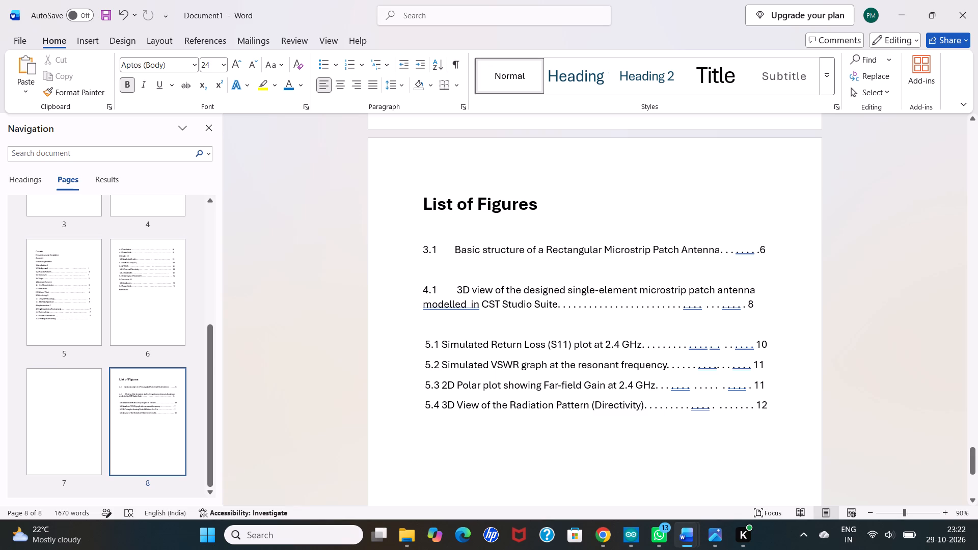
Remove the blank page 7 between the end of the contents and the List of Figures by deleting its empty line.
{"action": "scroll", "coordinate": [584, 179], "scroll_direction": "up", "scroll_amount": 7}
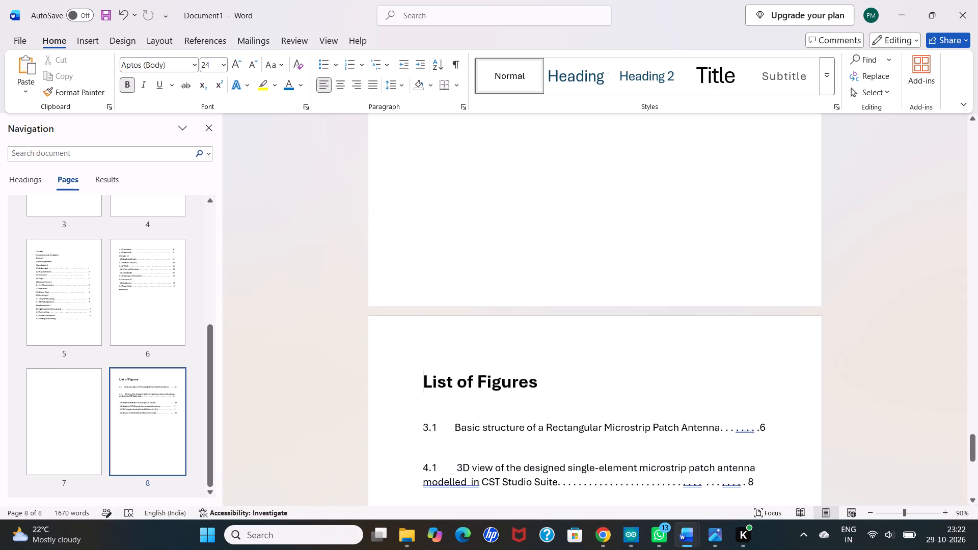
{"action": "scroll", "coordinate": [584, 179], "scroll_direction": "up", "scroll_amount": 4}
{"action": "scroll", "coordinate": [528, 195], "scroll_direction": "up", "scroll_amount": 2}
{"action": "scroll", "coordinate": [463, 224], "scroll_direction": "up", "scroll_amount": 5}
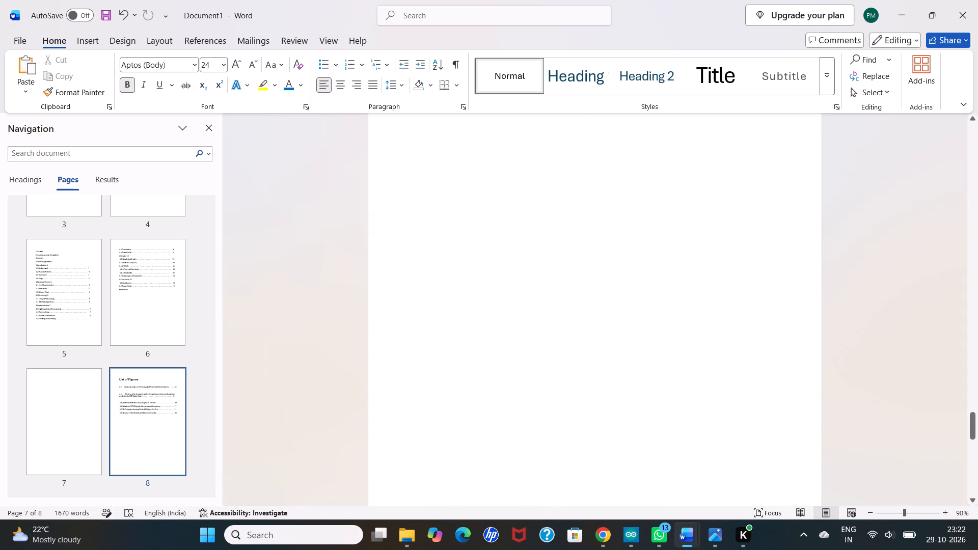
{"action": "scroll", "coordinate": [463, 224], "scroll_direction": "up", "scroll_amount": 8}
{"action": "scroll", "coordinate": [422, 233], "scroll_direction": "up", "scroll_amount": 2}
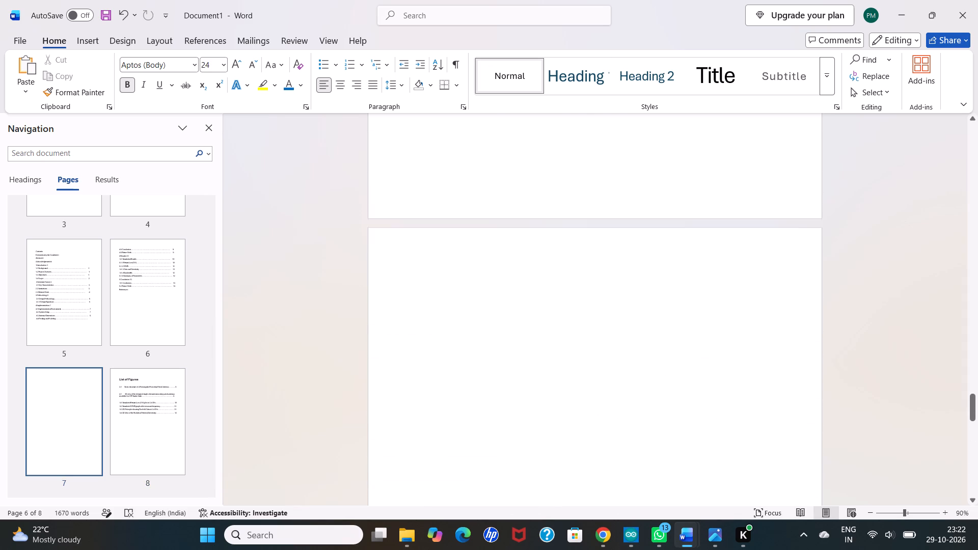
{"action": "scroll", "coordinate": [422, 233], "scroll_direction": "up", "scroll_amount": 12}
{"action": "scroll", "coordinate": [413, 245], "scroll_direction": "down", "scroll_amount": 10}
{"action": "scroll", "coordinate": [418, 216], "scroll_direction": "up", "scroll_amount": 7}
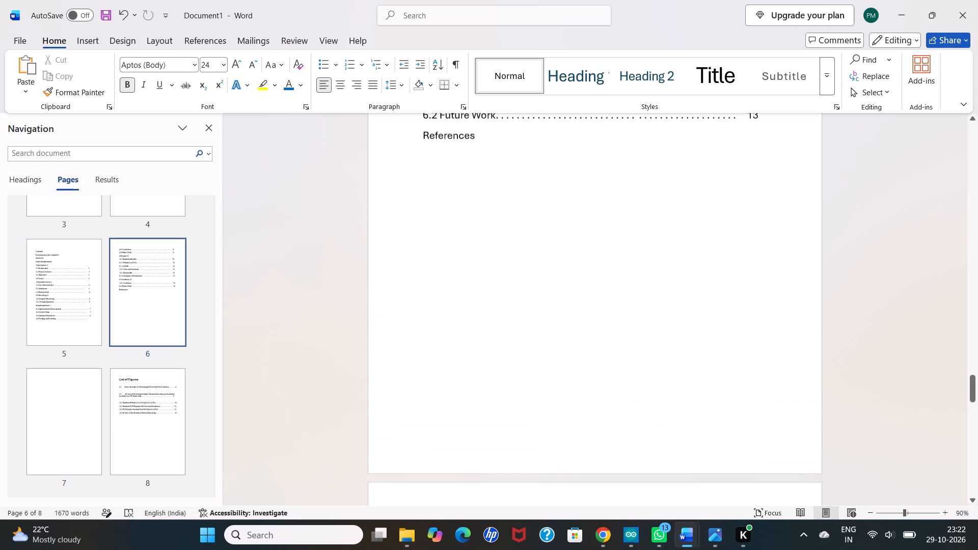
{"action": "scroll", "coordinate": [417, 216], "scroll_direction": "up", "scroll_amount": 4}
{"action": "scroll", "coordinate": [417, 216], "scroll_direction": "down", "scroll_amount": 15}
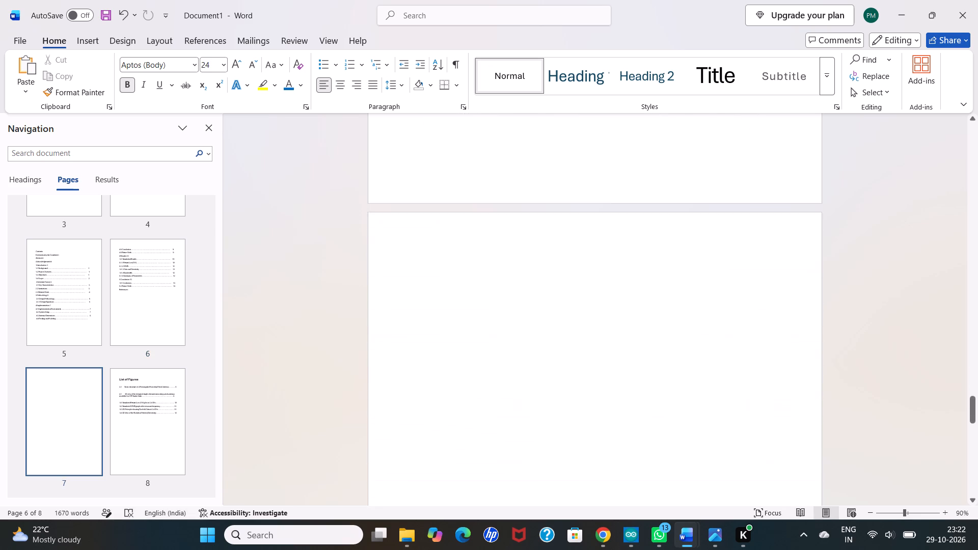
{"action": "scroll", "coordinate": [406, 237], "scroll_direction": "down", "scroll_amount": 2}
{"action": "left_click_drag", "start_coordinate": [427, 223], "coordinate": [616, 359]}
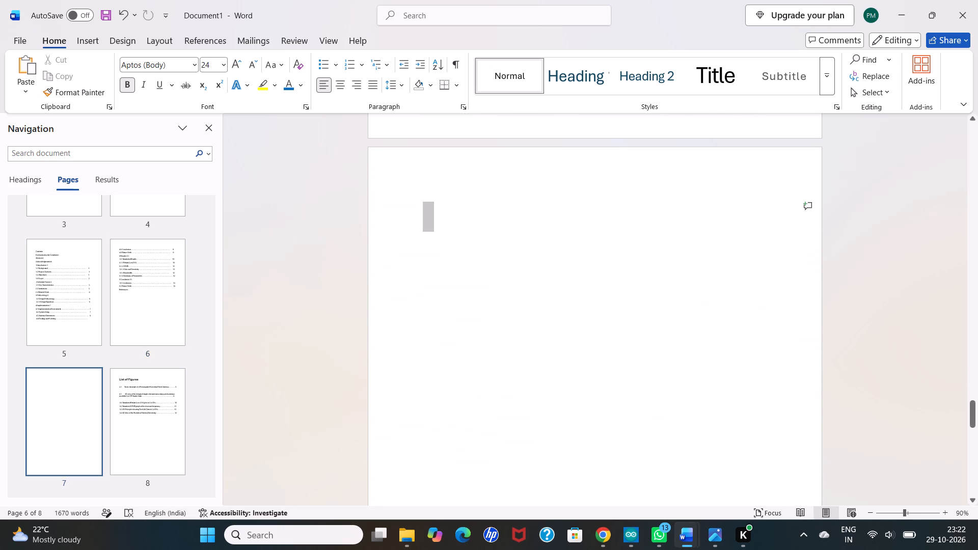
{"action": "left_click_drag", "start_coordinate": [616, 359], "coordinate": [677, 399]}
{"action": "key", "text": "BackSpace"}
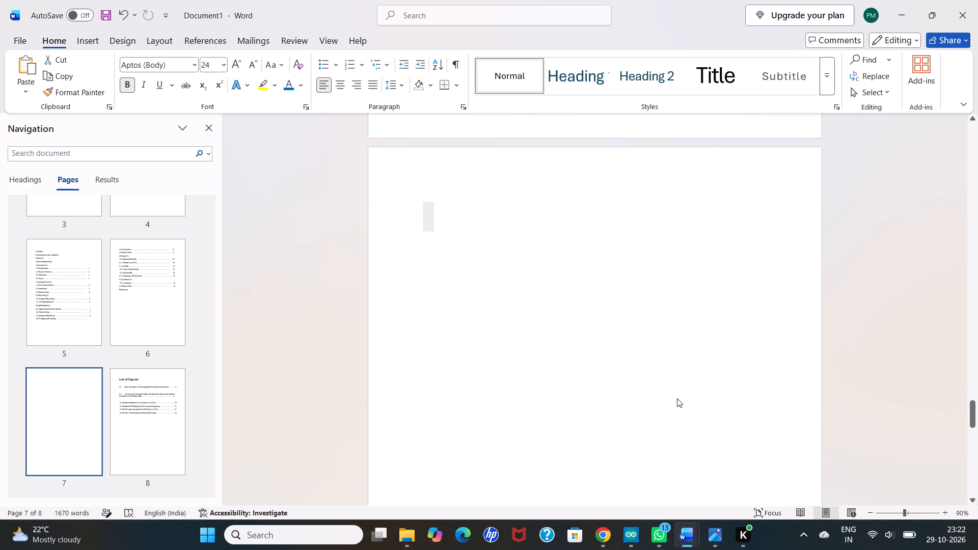
{"action": "key", "text": "BackSpace"}
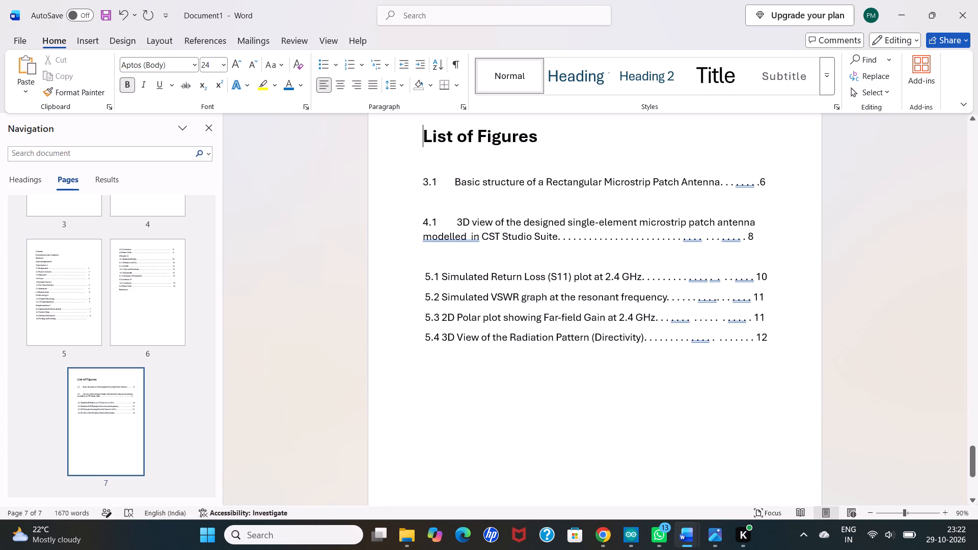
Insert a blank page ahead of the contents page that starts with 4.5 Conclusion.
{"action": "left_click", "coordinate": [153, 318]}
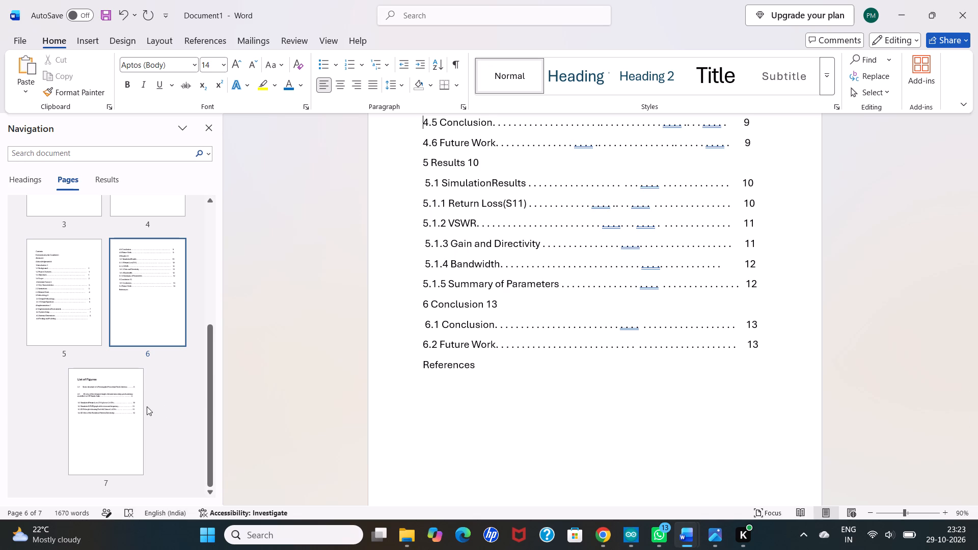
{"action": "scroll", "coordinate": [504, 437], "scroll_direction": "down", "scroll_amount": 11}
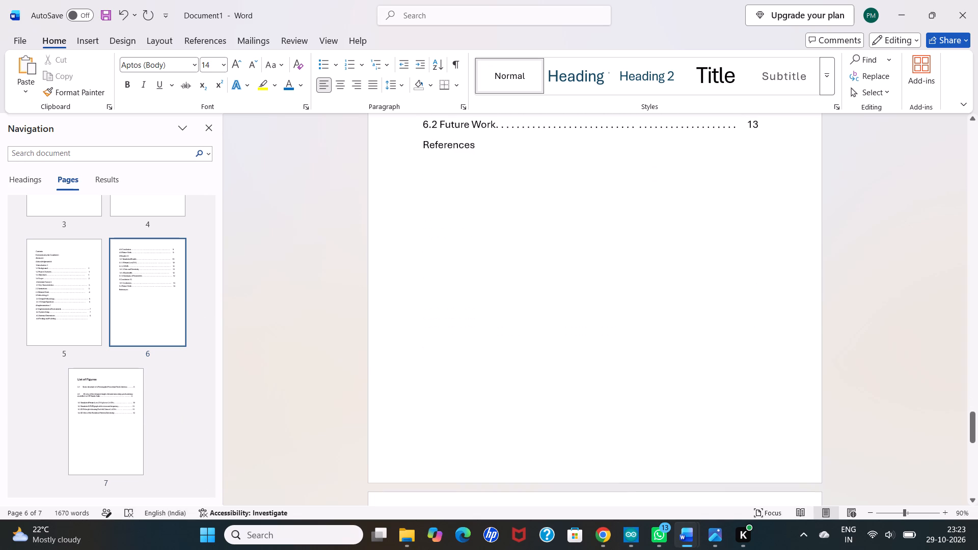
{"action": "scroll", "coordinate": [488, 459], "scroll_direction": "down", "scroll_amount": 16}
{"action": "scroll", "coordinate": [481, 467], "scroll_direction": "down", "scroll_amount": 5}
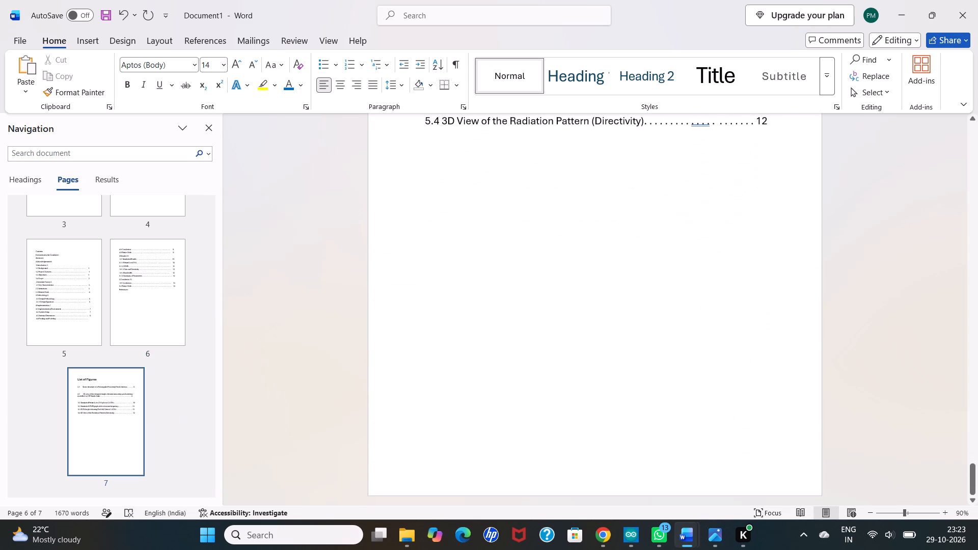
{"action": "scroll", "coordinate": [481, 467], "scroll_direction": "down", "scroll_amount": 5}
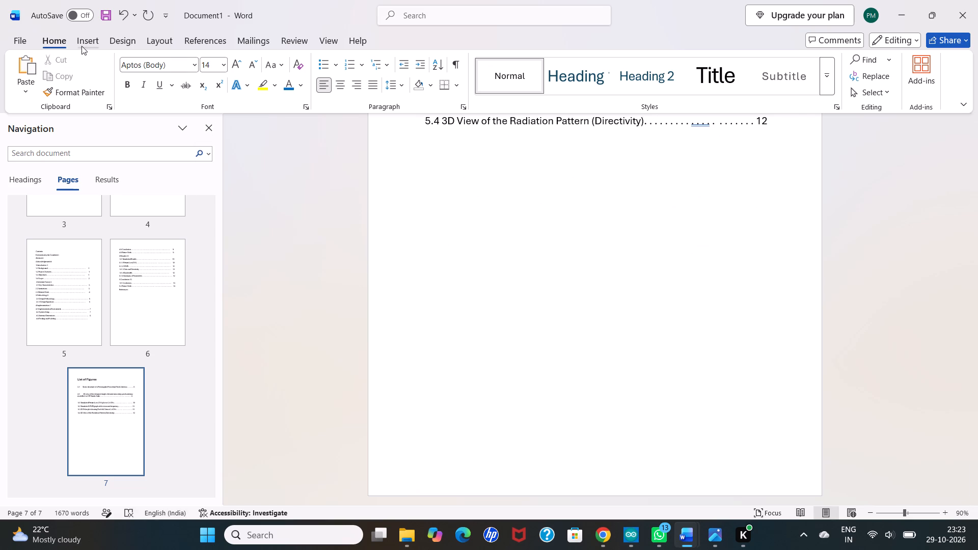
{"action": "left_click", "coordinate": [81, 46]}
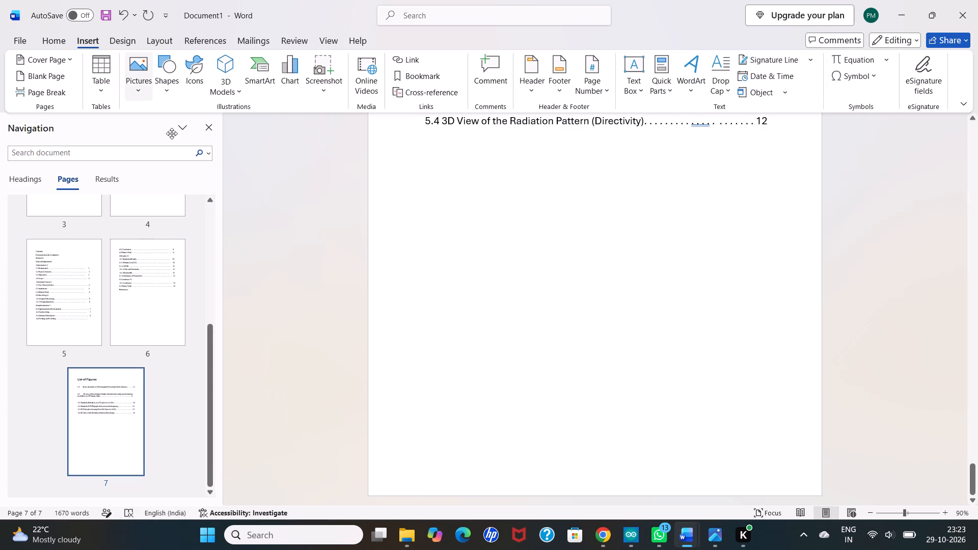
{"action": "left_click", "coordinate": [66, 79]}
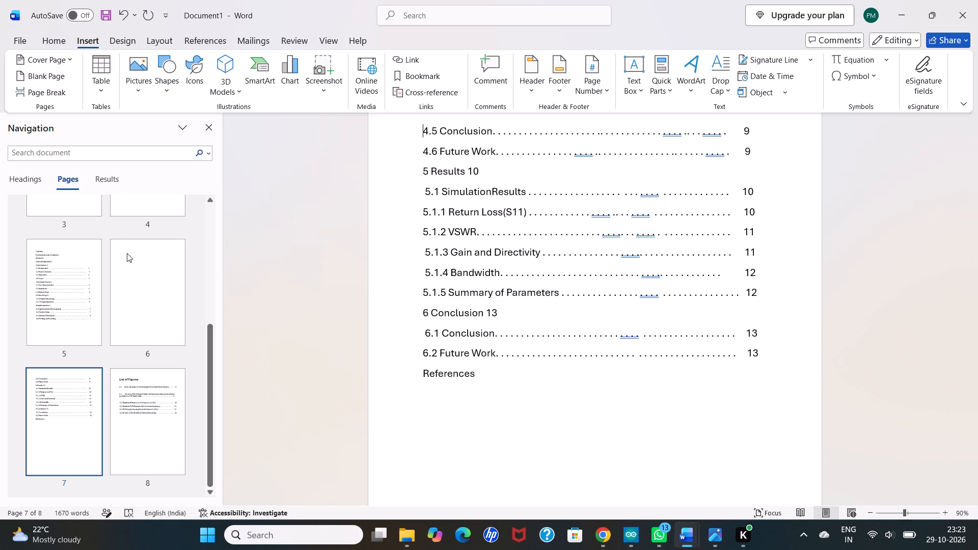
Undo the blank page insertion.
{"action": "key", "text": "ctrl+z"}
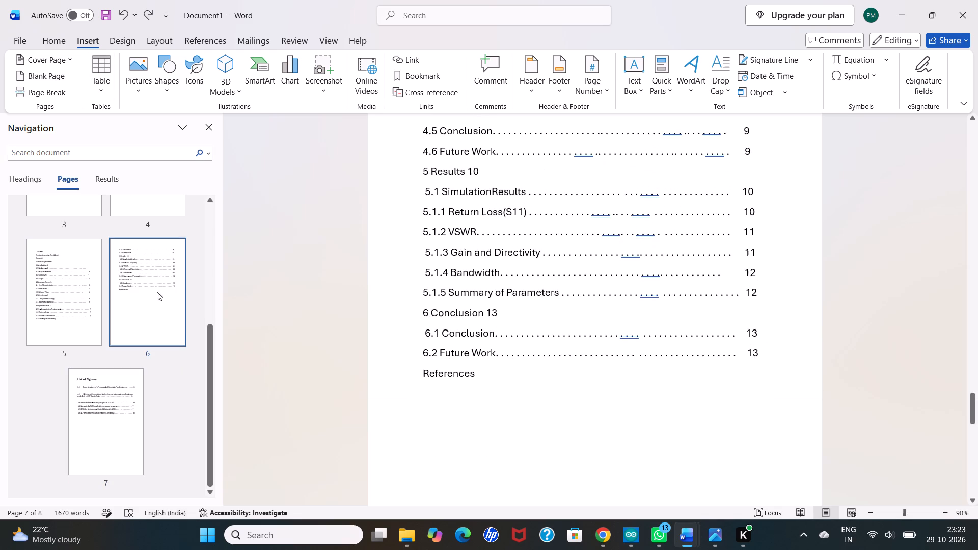
Insert a blank page from the 5.4 entry of the List of Figures, directly after the words "Radiation Pattern (Directivity).".
{"action": "scroll", "coordinate": [285, 501], "scroll_direction": "up", "scroll_amount": 1}
{"action": "scroll", "coordinate": [210, 466], "scroll_direction": "down", "scroll_amount": 8}
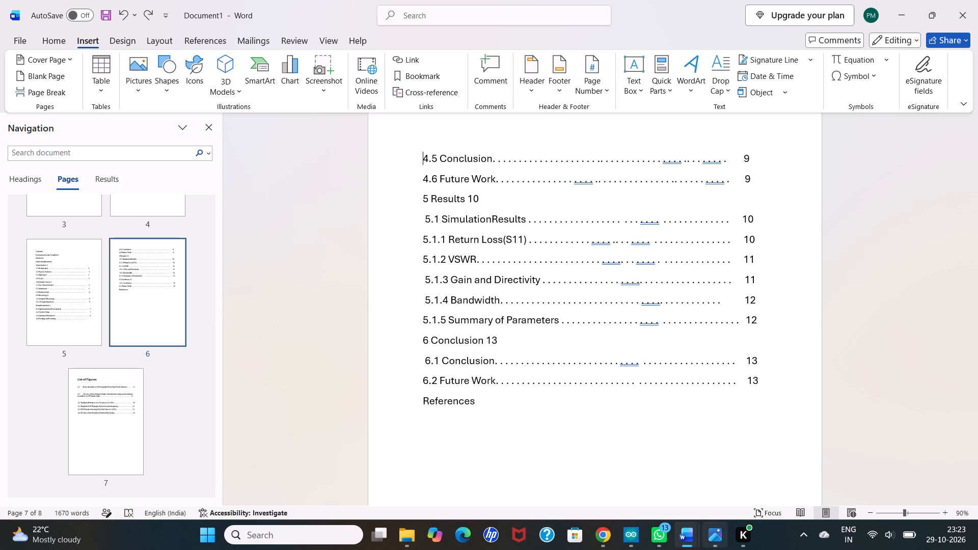
{"action": "scroll", "coordinate": [703, 549], "scroll_direction": "down", "scroll_amount": 7}
{"action": "scroll", "coordinate": [737, 527], "scroll_direction": "up", "scroll_amount": 1}
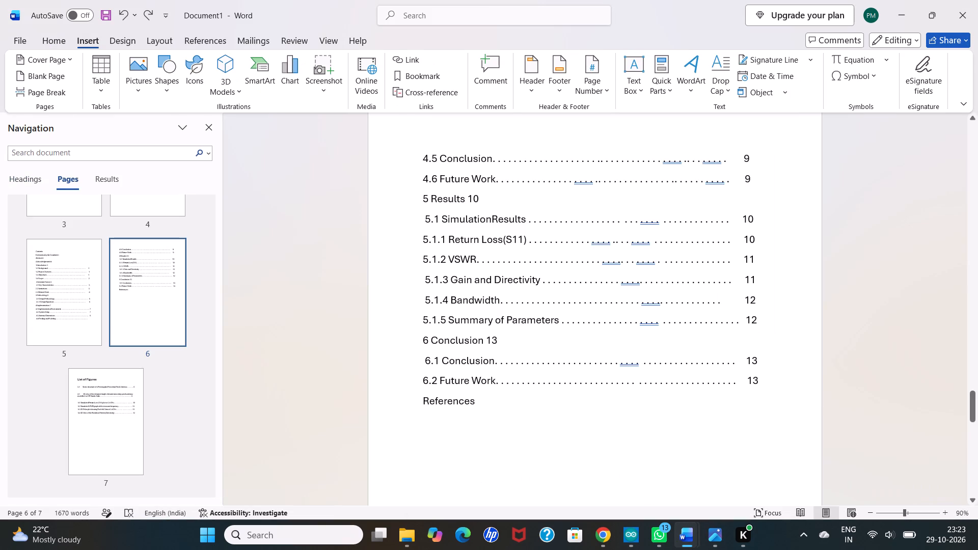
{"action": "scroll", "coordinate": [502, 275], "scroll_direction": "down", "scroll_amount": 20}
{"action": "scroll", "coordinate": [502, 275], "scroll_direction": "down", "scroll_amount": 16}
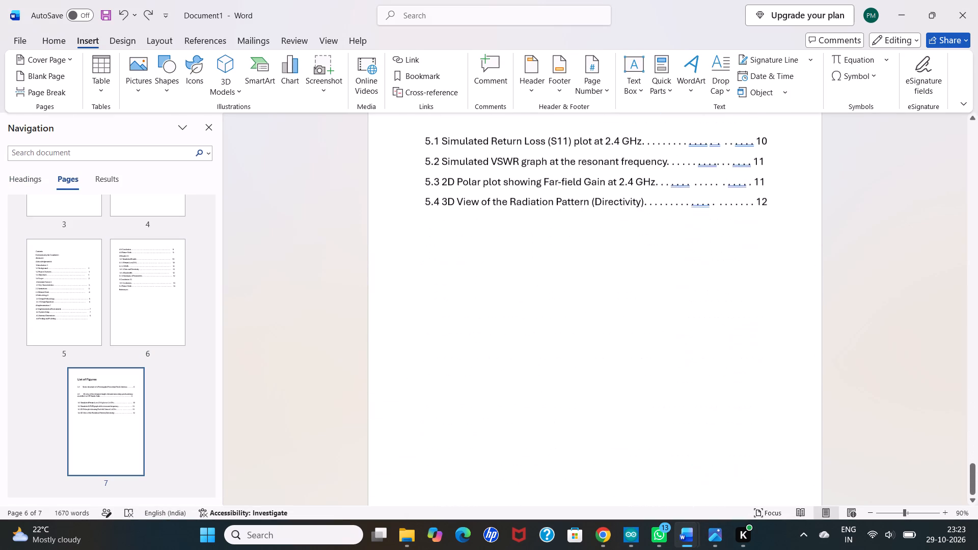
{"action": "scroll", "coordinate": [355, 485], "scroll_direction": "down", "scroll_amount": 16}
{"action": "scroll", "coordinate": [581, 440], "scroll_direction": "down", "scroll_amount": 5}
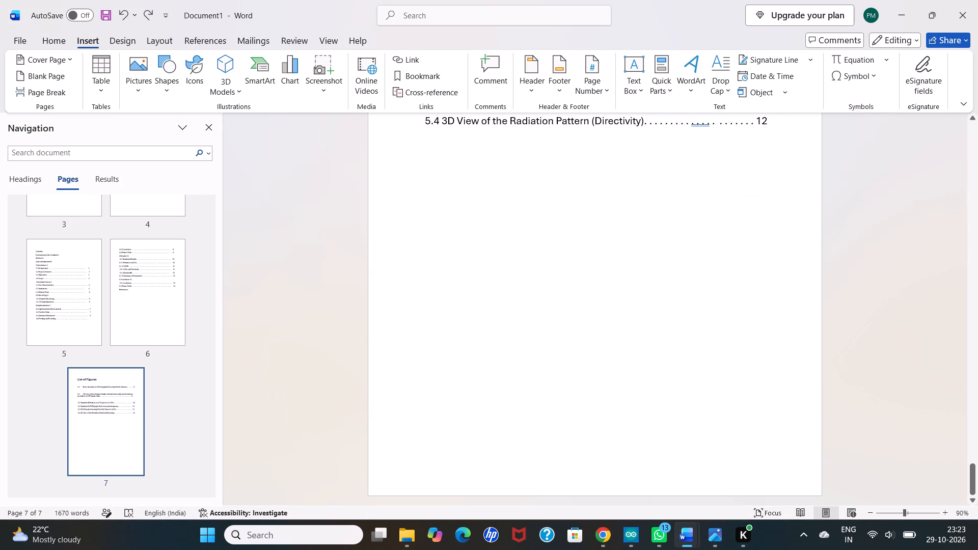
{"action": "left_click", "coordinate": [647, 244]}
{"action": "scroll", "coordinate": [616, 240], "scroll_direction": "down", "scroll_amount": 3}
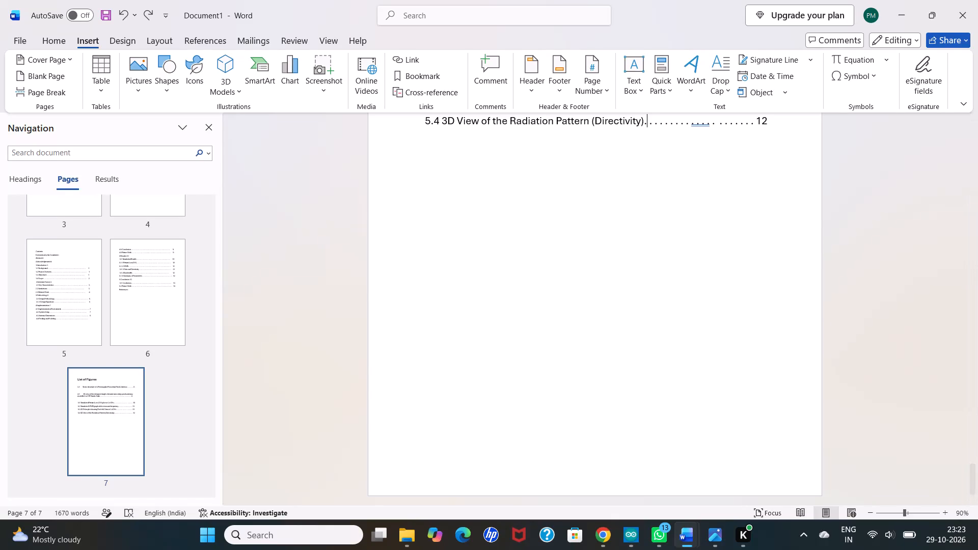
{"action": "scroll", "coordinate": [509, 382], "scroll_direction": "down", "scroll_amount": 2}
{"action": "scroll", "coordinate": [509, 382], "scroll_direction": "up", "scroll_amount": 4}
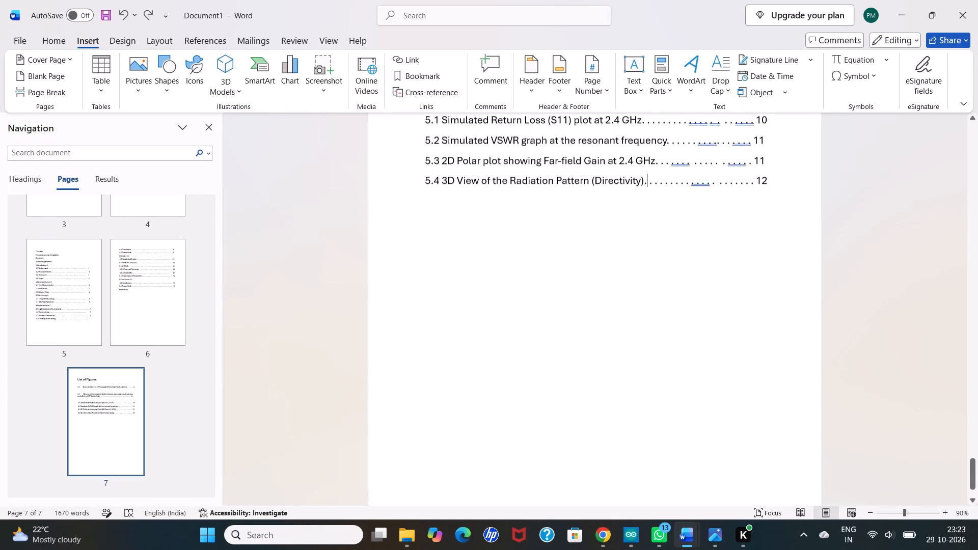
{"action": "scroll", "coordinate": [509, 382], "scroll_direction": "up", "scroll_amount": 10}
{"action": "scroll", "coordinate": [509, 382], "scroll_direction": "down", "scroll_amount": 15}
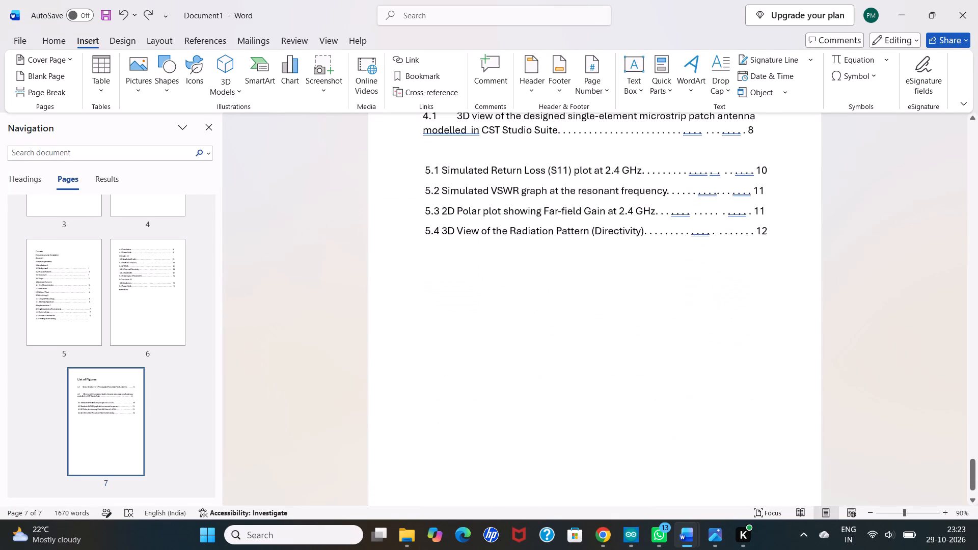
{"action": "scroll", "coordinate": [509, 383], "scroll_direction": "down", "scroll_amount": 9}
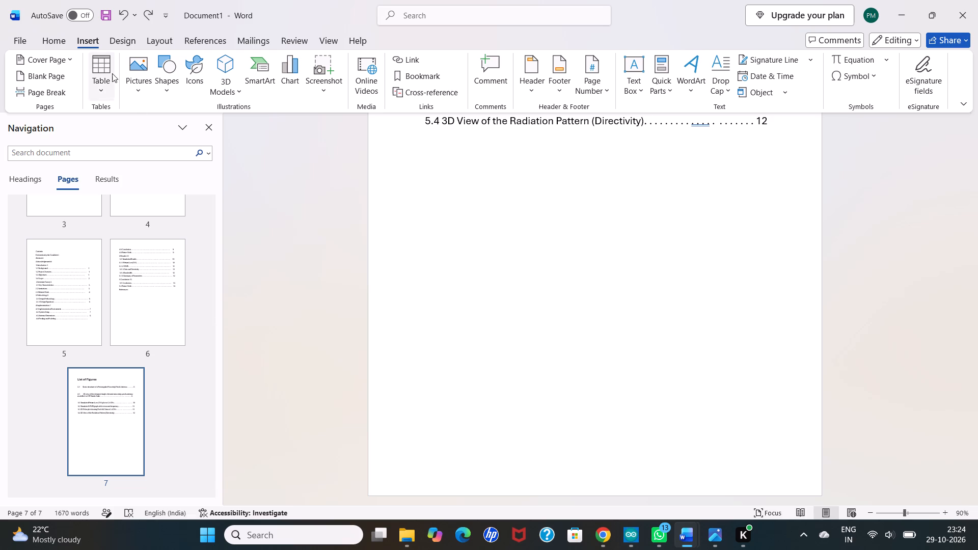
{"action": "left_click", "coordinate": [48, 80]}
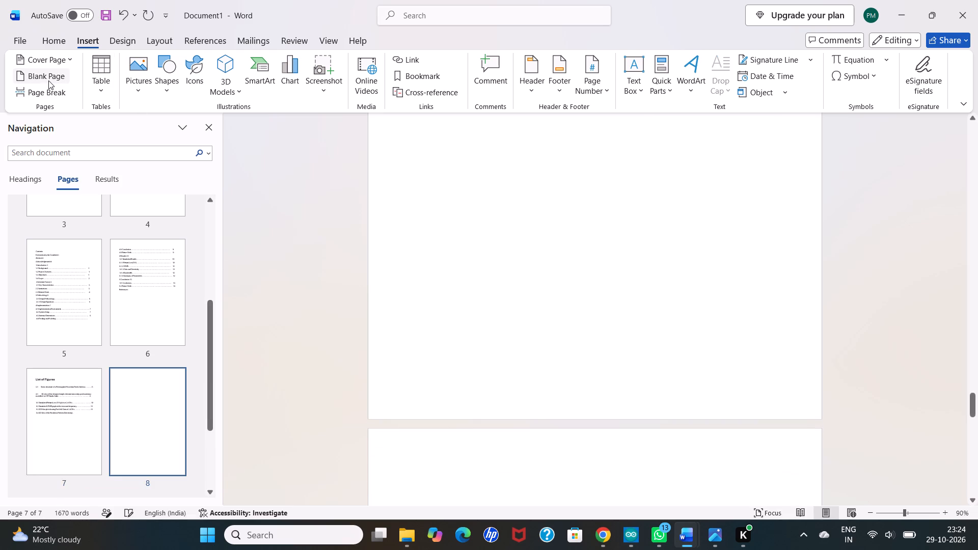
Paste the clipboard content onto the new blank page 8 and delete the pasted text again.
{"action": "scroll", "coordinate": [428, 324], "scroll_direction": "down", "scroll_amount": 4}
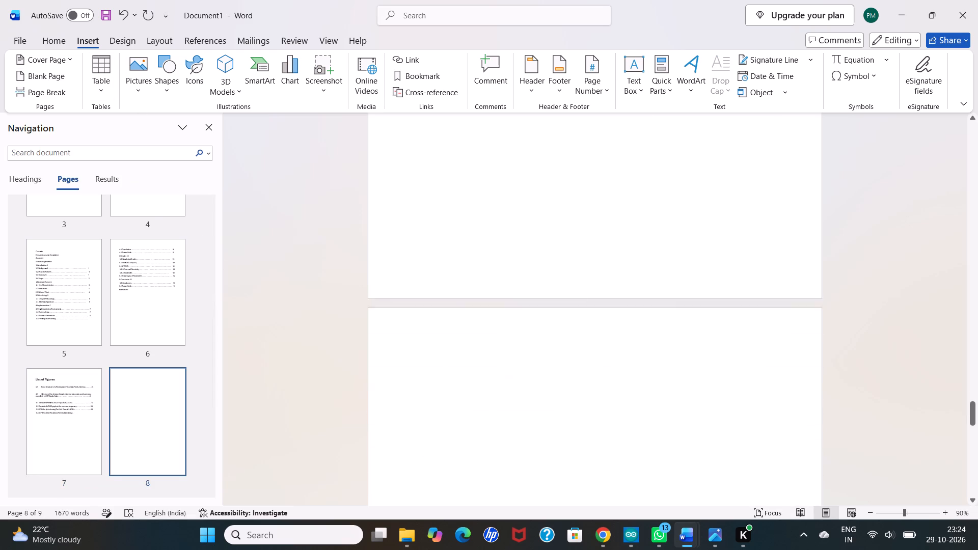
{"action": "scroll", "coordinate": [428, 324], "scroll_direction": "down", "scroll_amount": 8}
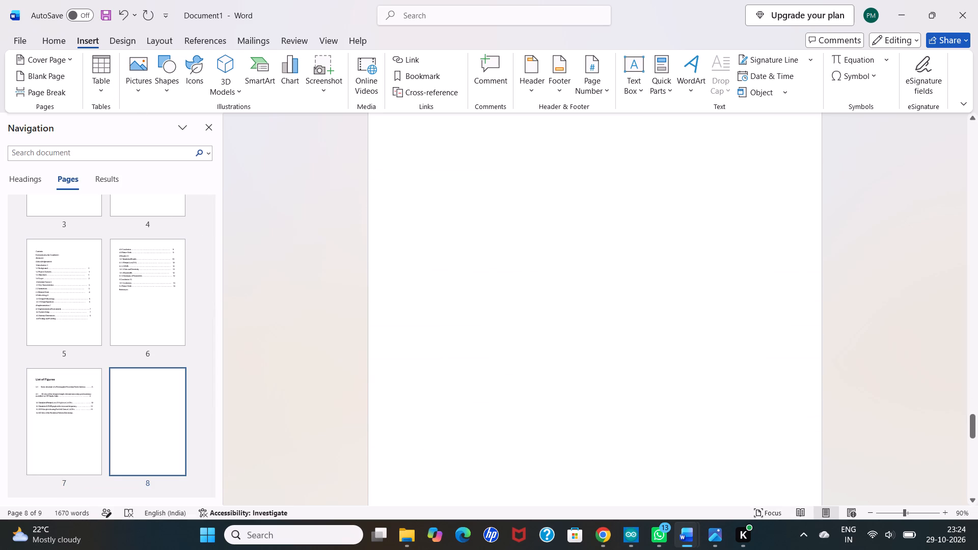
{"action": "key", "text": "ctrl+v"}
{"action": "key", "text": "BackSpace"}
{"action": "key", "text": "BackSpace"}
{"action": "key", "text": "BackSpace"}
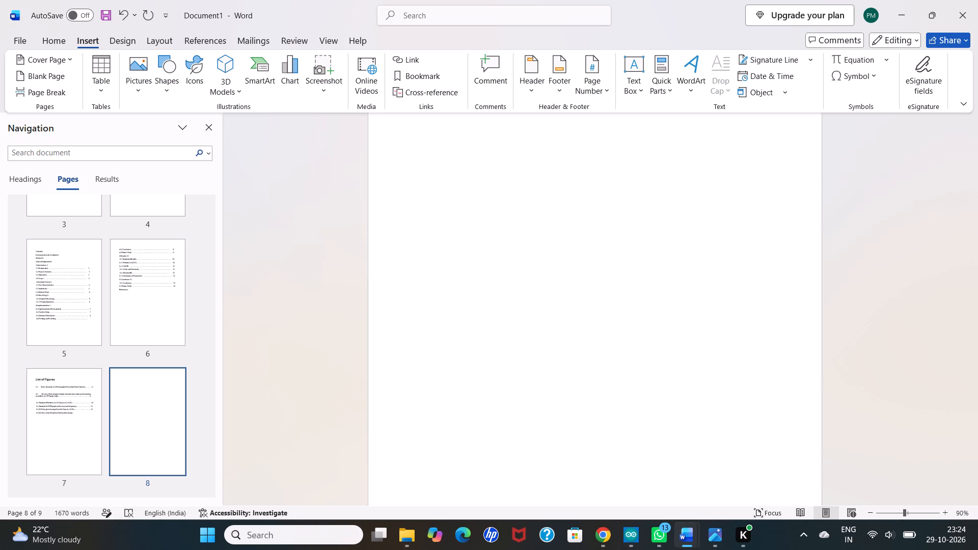
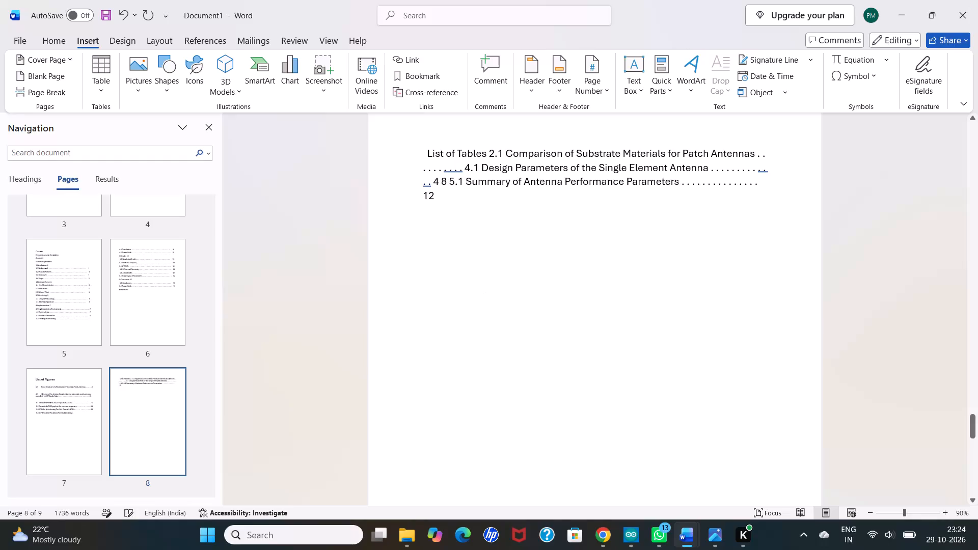
Split the pasted text into separate lines for the List of Tables heading and each of its three table entries.
{"action": "left_click", "coordinate": [487, 156]}
{"action": "key", "text": "Return"}
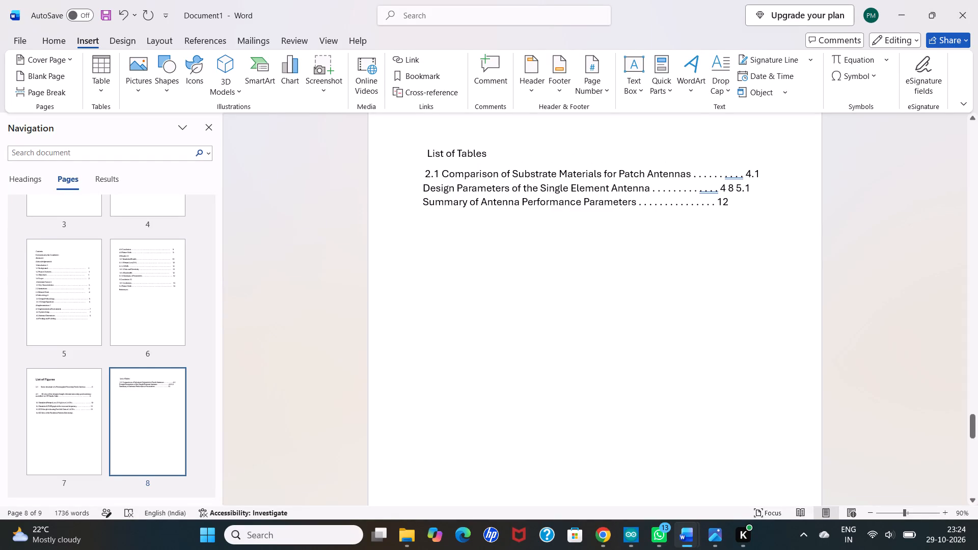
{"action": "left_click", "coordinate": [751, 169]}
{"action": "key", "text": "Return"}
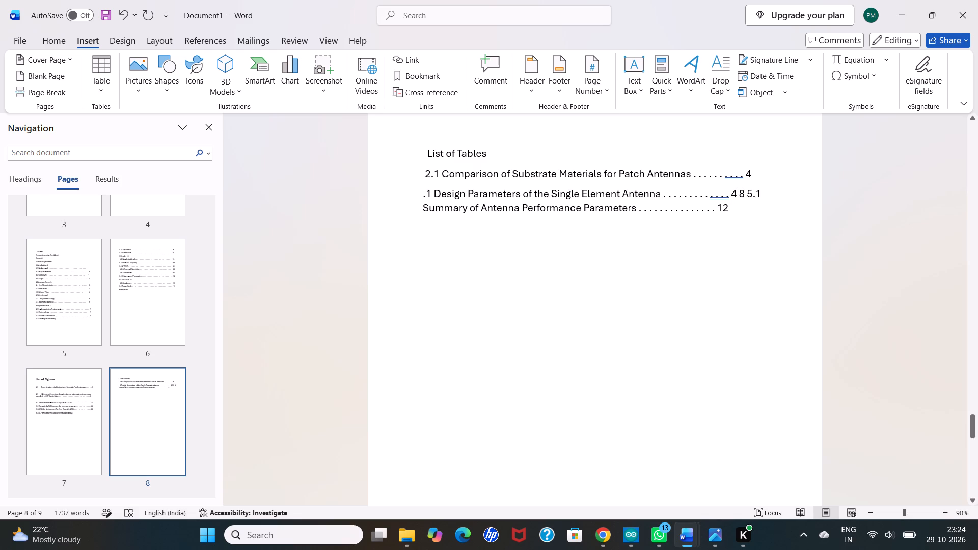
{"action": "left_click", "coordinate": [741, 191]}
{"action": "key", "text": "Return"}
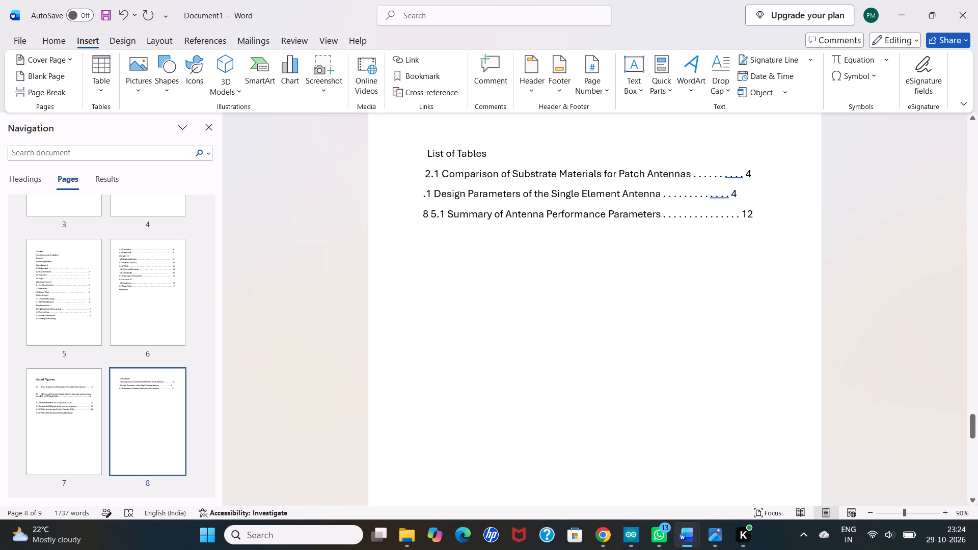
Remove the stray 8 before the 5.1 entry and add the missing 4 at the start of the Design Parameters entry.
{"action": "left_click", "coordinate": [429, 216]}
{"action": "key", "text": "BackSpace"}
{"action": "key", "text": "BackSpace"}
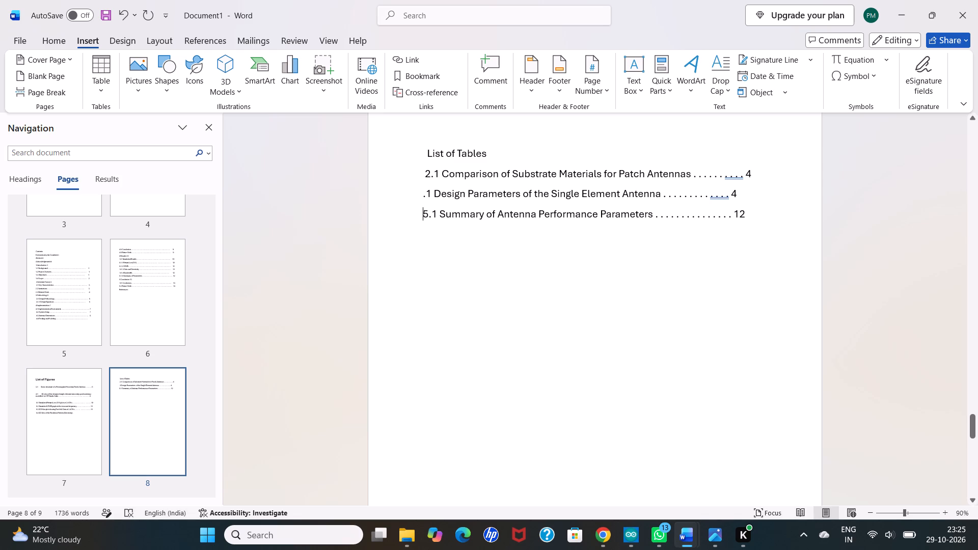
{"action": "left_click", "coordinate": [420, 196]}
{"action": "key", "text": "4"}
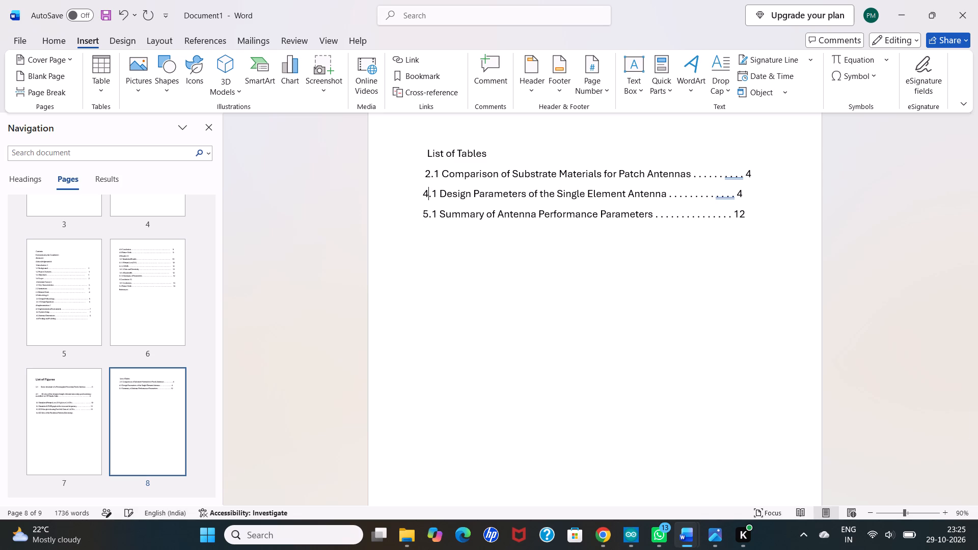
Extend the leader of the 4.1 Design Parameters entry with two spaced dots and set its page number to 8.
{"action": "left_click", "coordinate": [747, 196]}
{"action": "key", "text": "BackSpace"}
{"action": "key", "text": "8"}
{"action": "key", "text": "BackSpace"}
{"action": "key", "text": "BackSpace"}
{"action": "key", "text": "period"}
{"action": "key", "text": "period"}
{"action": "key", "text": "period"}
{"action": "key", "text": "BackSpace"}
{"action": "key", "text": "BackSpace"}
{"action": "key", "text": "BackSpace"}
{"action": "key", "text": "space"}
{"action": "type", "text": "."}
{"action": "key", "text": "space"}
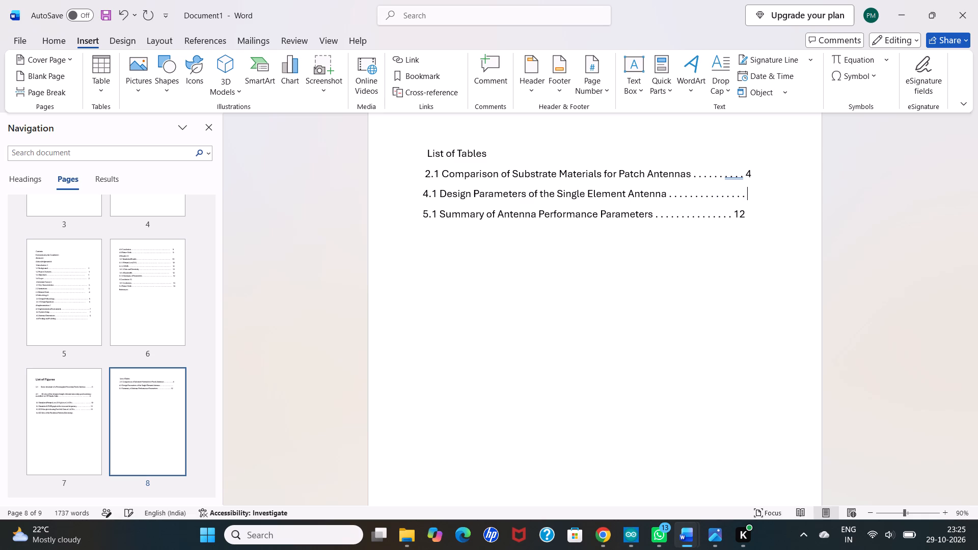
{"action": "key", "text": "8"}
Insert six spaces between the dot leader and page number 12 in the 5.1 entry.
{"action": "left_click", "coordinate": [733, 218]}
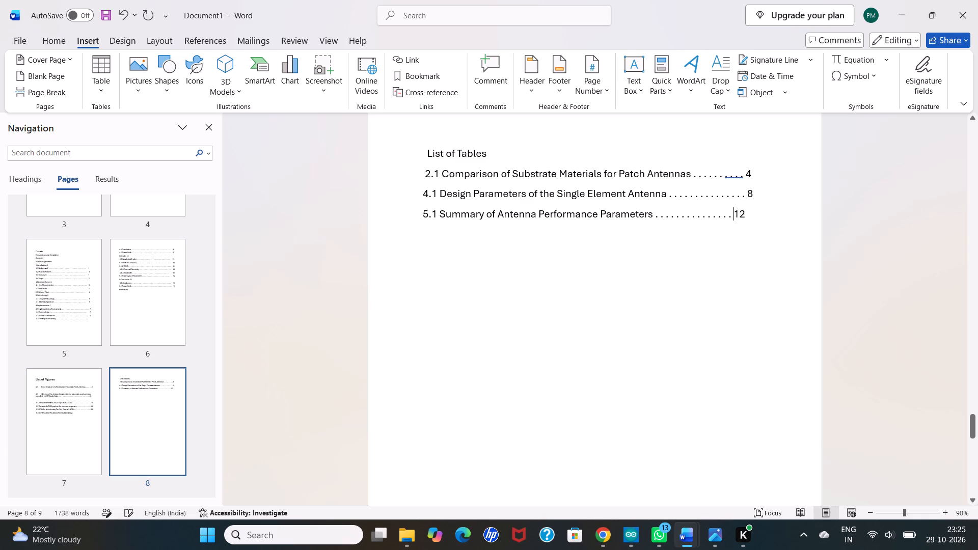
{"action": "key", "text": "space"}
{"action": "key", "text": "space"}
{"action": "key", "text": "space"}
{"action": "key", "text": "space"}
{"action": "key", "text": "space"}
{"action": "key", "text": "space"}
Copy a few leader dots in the 5.1 entry, paste them into the same leader and trim the surplus characters.
{"action": "left_click_drag", "start_coordinate": [708, 215], "coordinate": [730, 216]}
{"action": "left_click_drag", "start_coordinate": [730, 216], "coordinate": [722, 219]}
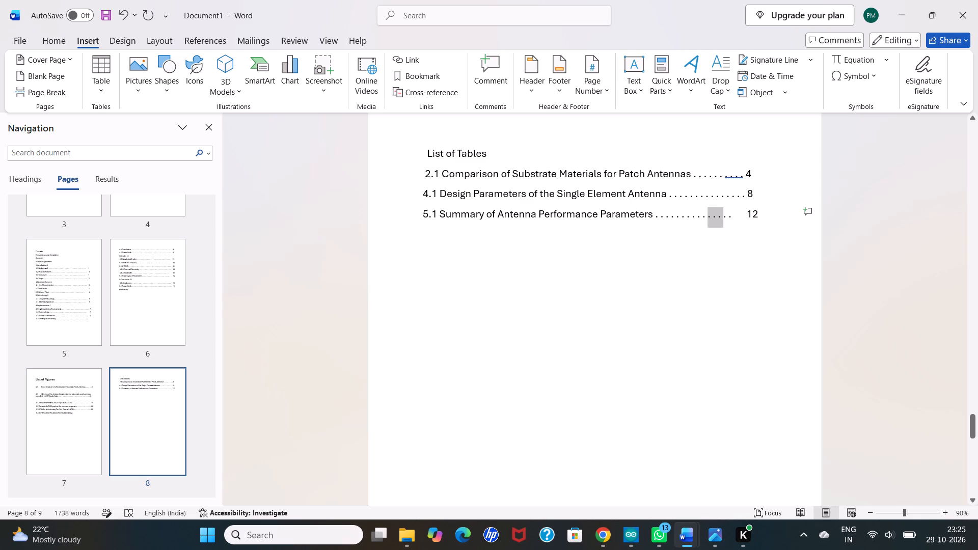
{"action": "left_click_drag", "start_coordinate": [722, 219], "coordinate": [726, 219]}
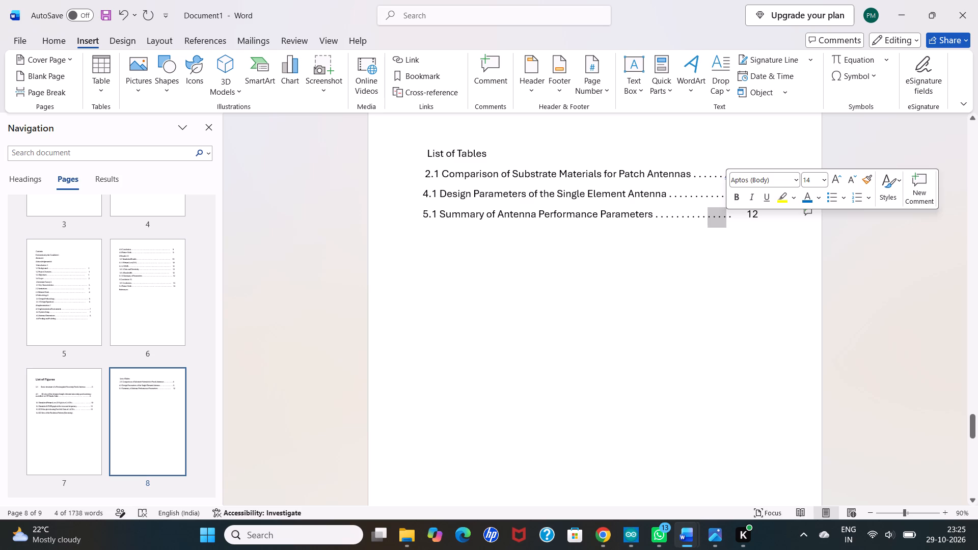
{"action": "key", "text": "ctrl+c"}
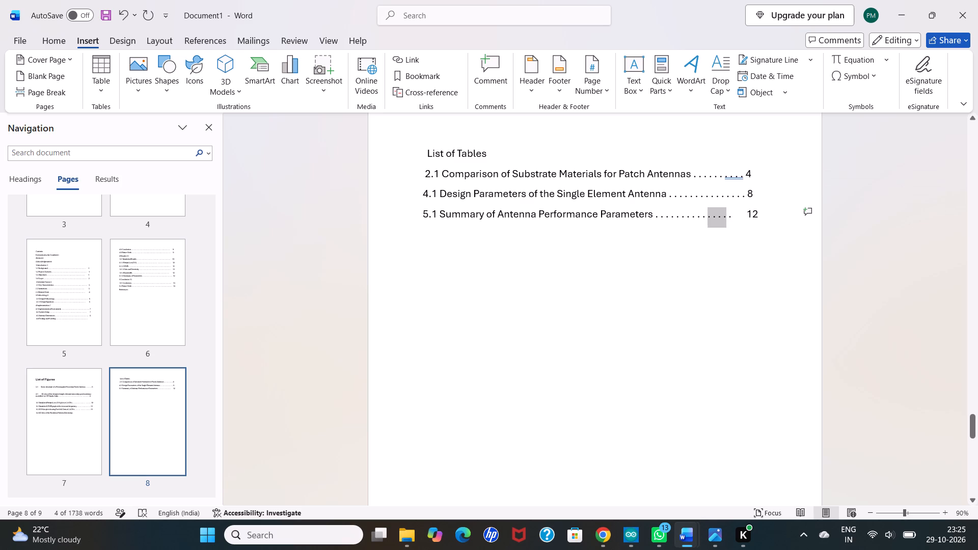
{"action": "left_click", "coordinate": [736, 217]}
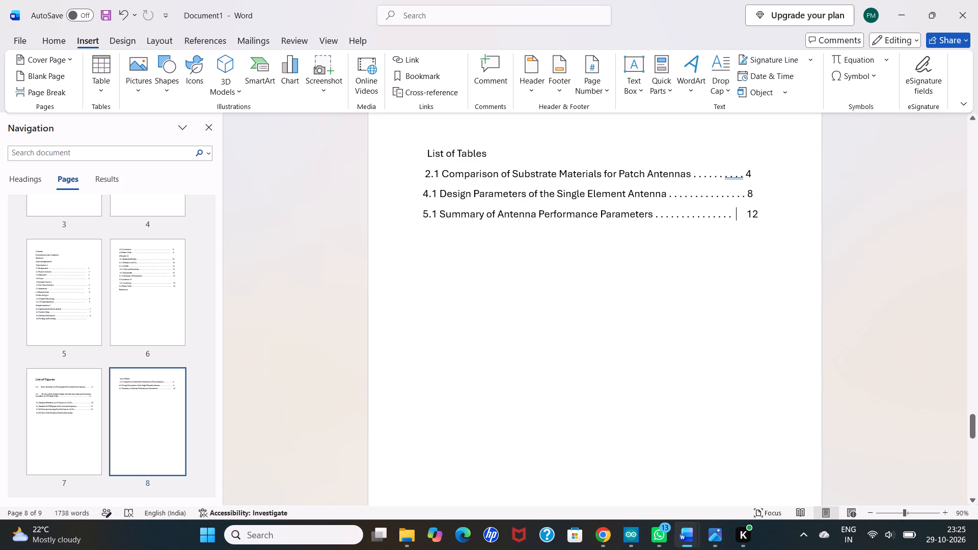
{"action": "left_click", "coordinate": [703, 217]}
{"action": "key", "text": "ctrl+v"}
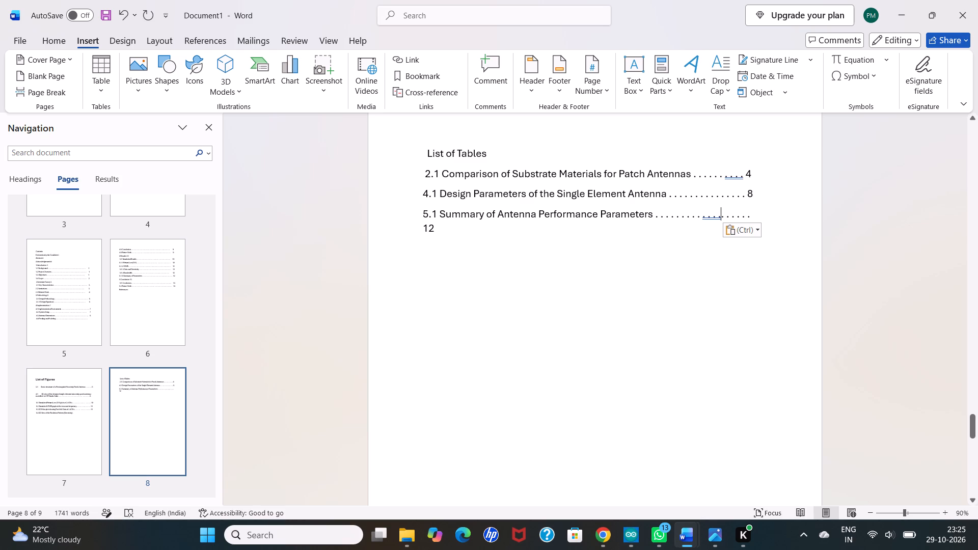
{"action": "key", "text": "BackSpace"}
{"action": "key", "text": "BackSpace"}
{"action": "key", "text": "BackSpace"}
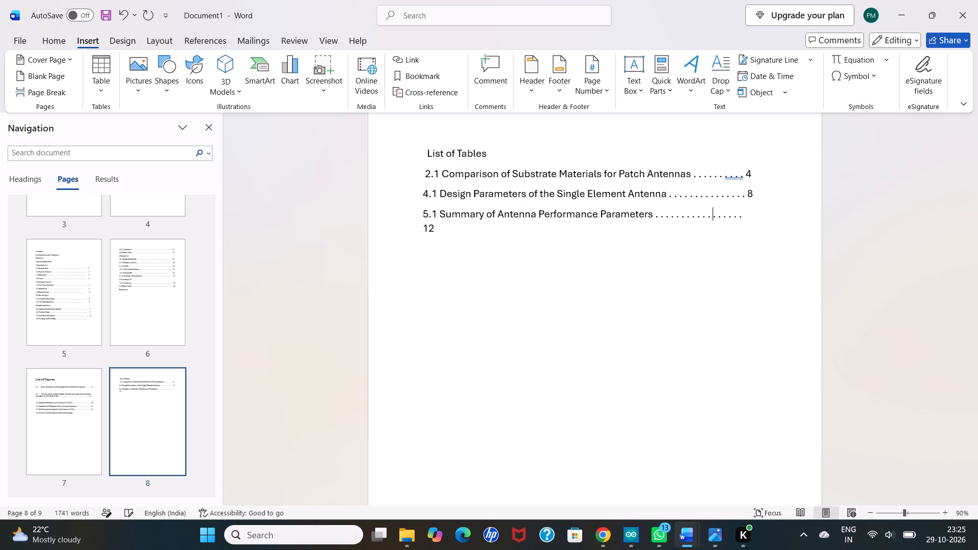
{"action": "key", "text": "BackSpace"}
Delete five of the spaces in front of page number 12 in the 5.1 entry.
{"action": "left_click", "coordinate": [758, 216]}
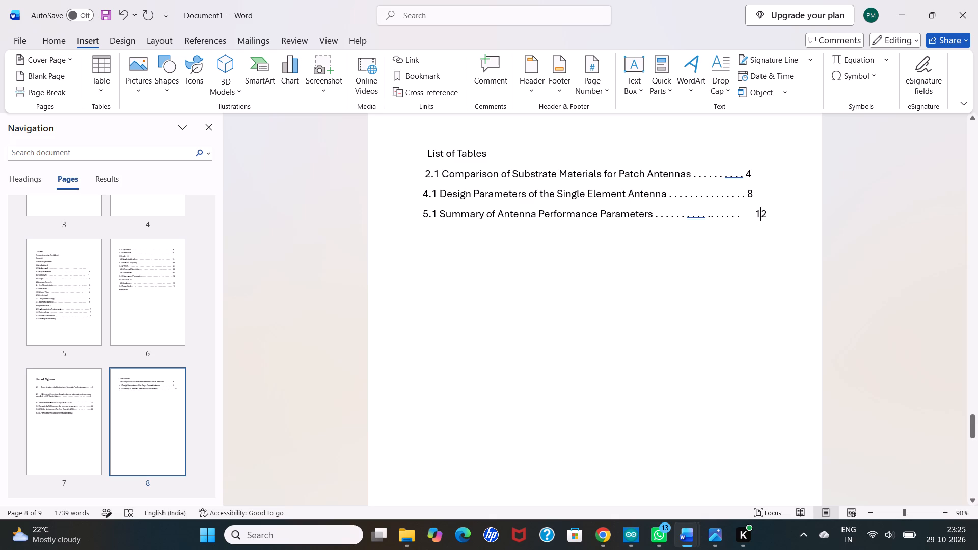
{"action": "key", "text": "Left"}
{"action": "key", "text": "BackSpace"}
{"action": "key", "text": "BackSpace"}
{"action": "key", "text": "BackSpace"}
{"action": "key", "text": "BackSpace"}
{"action": "key", "text": "BackSpace"}
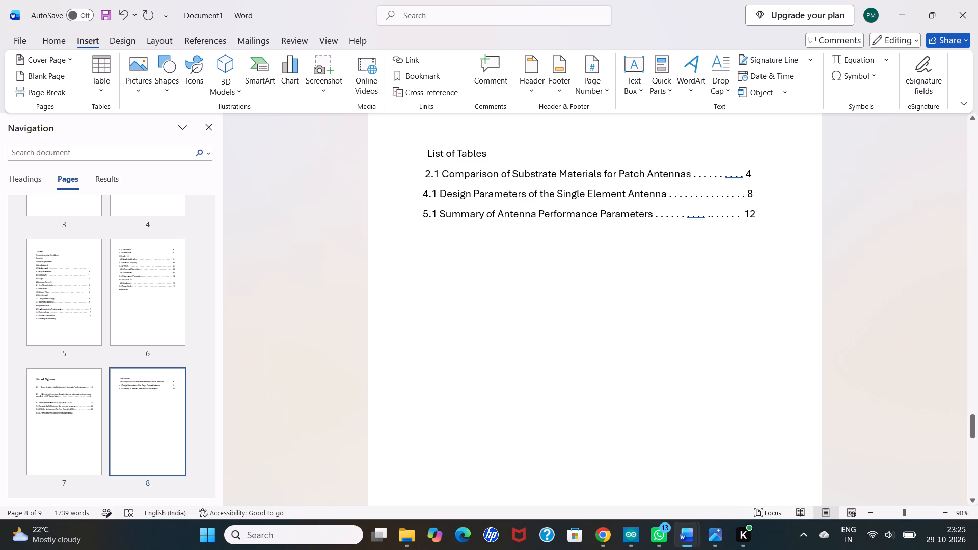
Make the List of Tables heading bold.
{"action": "left_click_drag", "start_coordinate": [430, 152], "coordinate": [481, 153]}
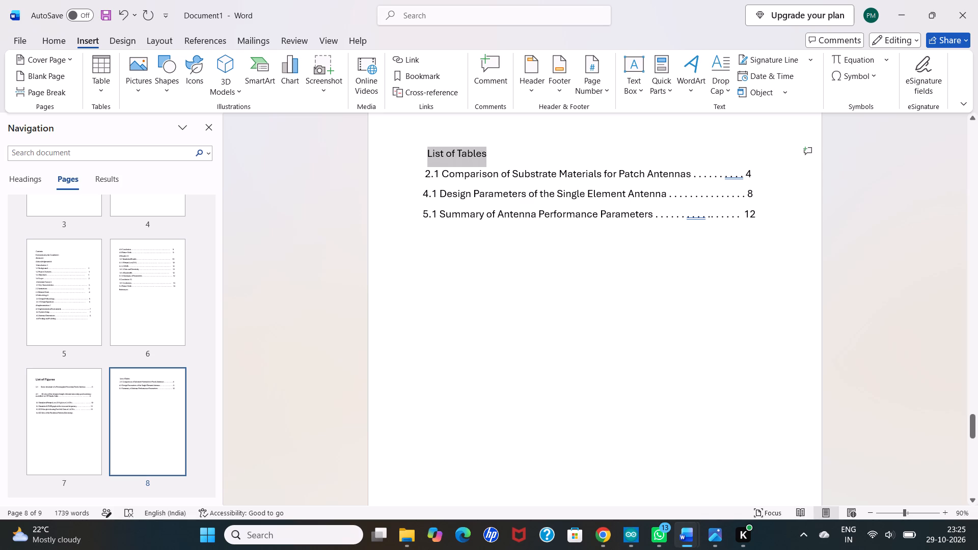
{"action": "left_click_drag", "start_coordinate": [481, 153], "coordinate": [488, 153]}
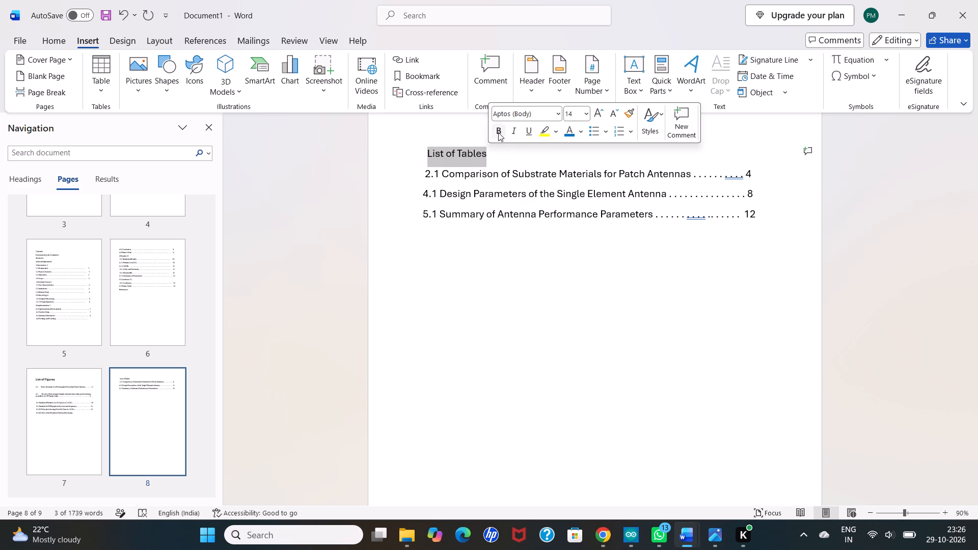
{"action": "left_click", "coordinate": [498, 132]}
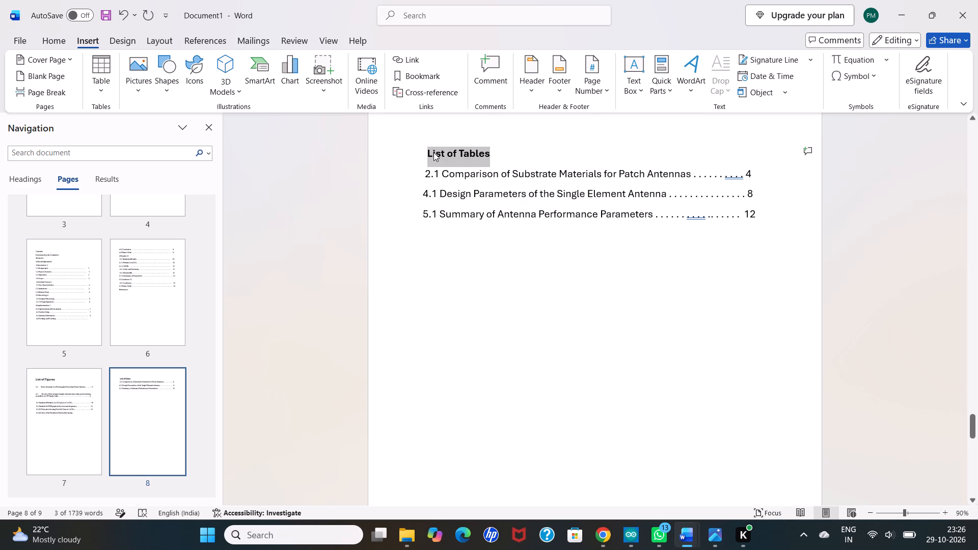
Set the List of Tables heading to font size 24.
{"action": "left_click_drag", "start_coordinate": [433, 152], "coordinate": [502, 152]}
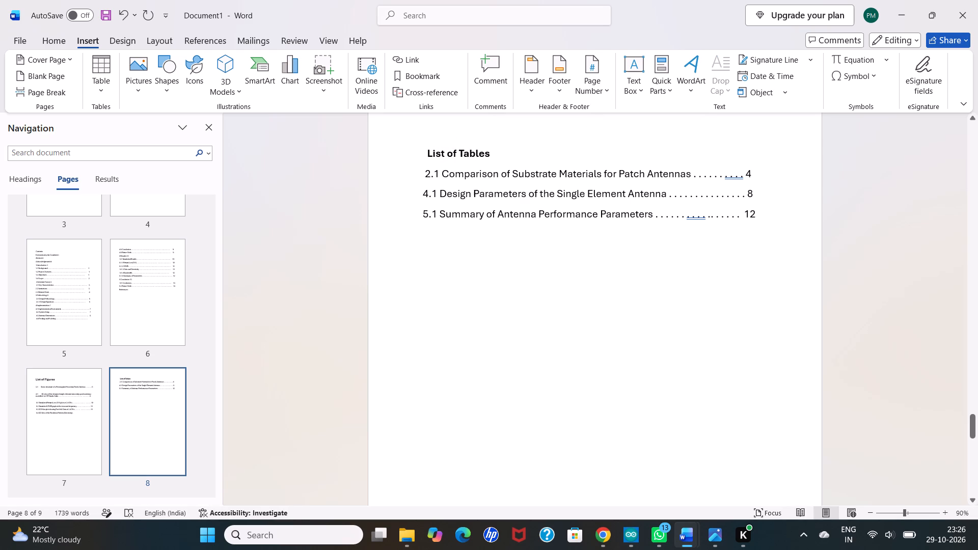
{"action": "left_click_drag", "start_coordinate": [425, 155], "coordinate": [517, 152]}
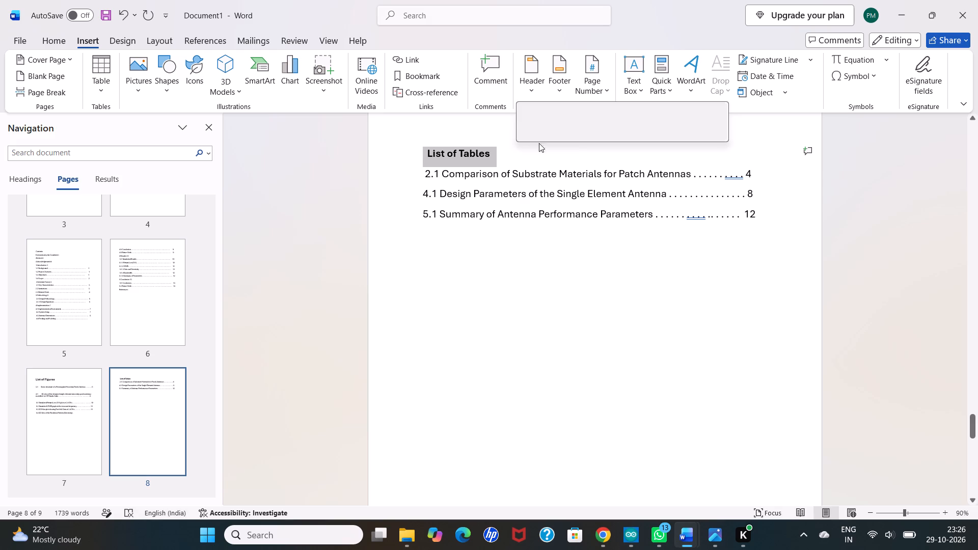
{"action": "left_click", "coordinate": [614, 111]}
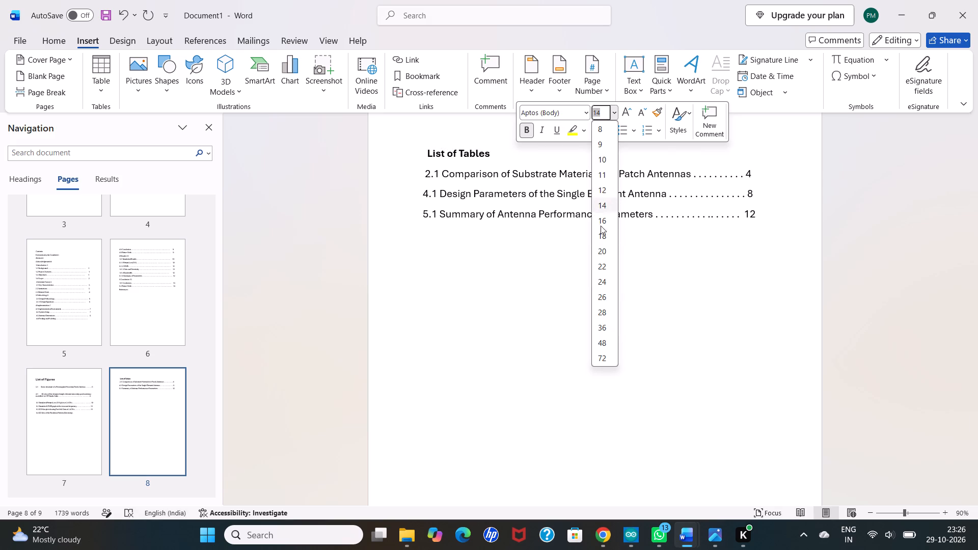
{"action": "left_click", "coordinate": [601, 279]}
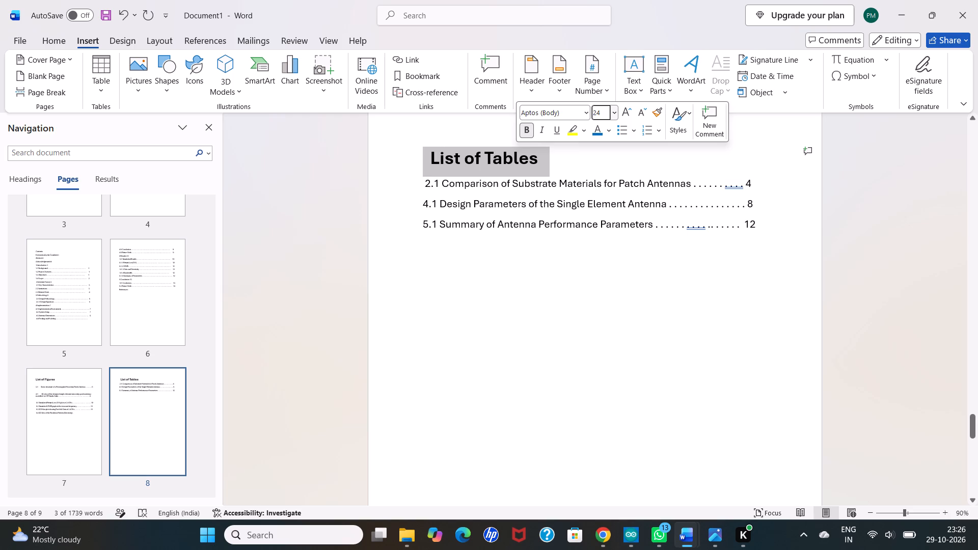
Insert an empty line between the List of Tables heading and the 2.1 entry.
{"action": "scroll", "coordinate": [557, 337], "scroll_direction": "down", "scroll_amount": 4}
{"action": "scroll", "coordinate": [555, 338], "scroll_direction": "up", "scroll_amount": 6}
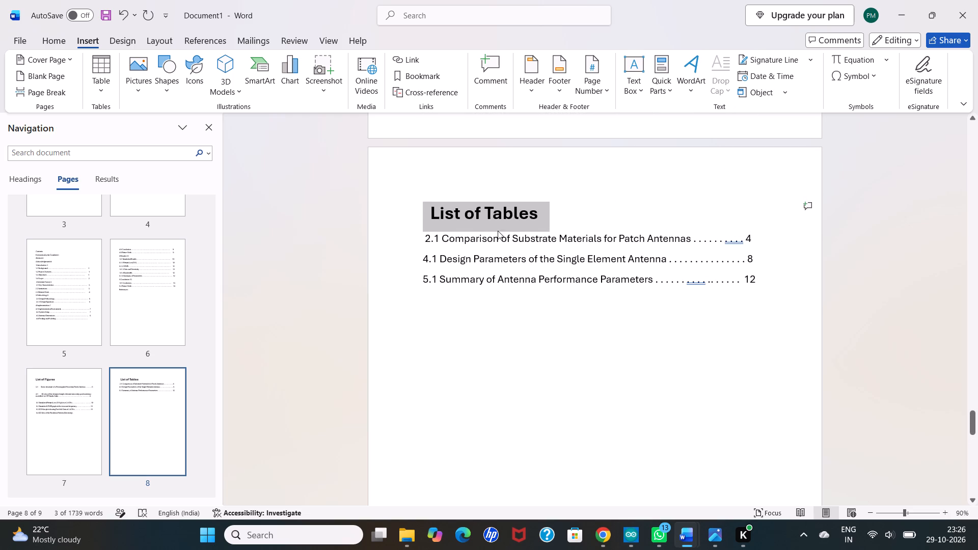
{"action": "left_click", "coordinate": [557, 209]}
{"action": "key", "text": "Return"}
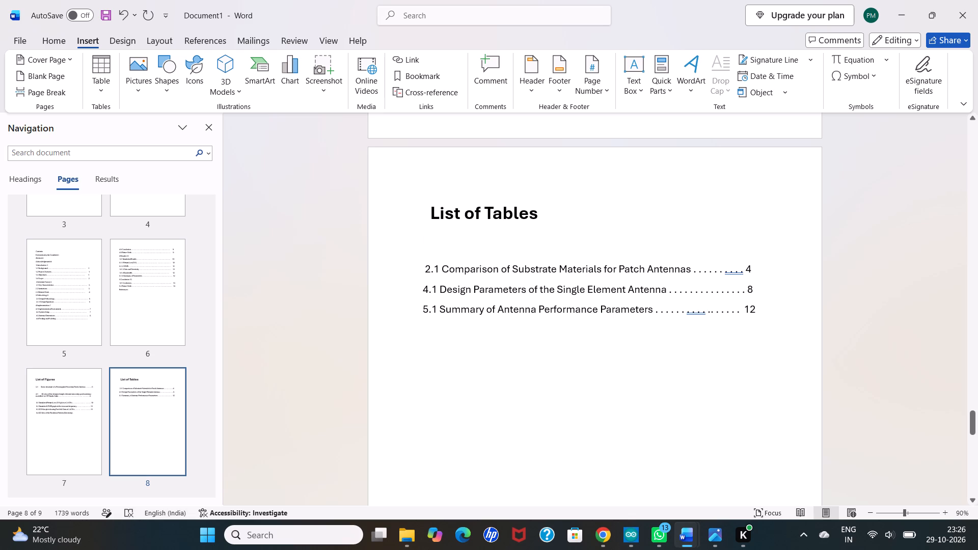
Apply font size 14 to the 2.1, 4.1 and 5.1 entries under List of Tables.
{"action": "left_click_drag", "start_coordinate": [423, 269], "coordinate": [737, 366]}
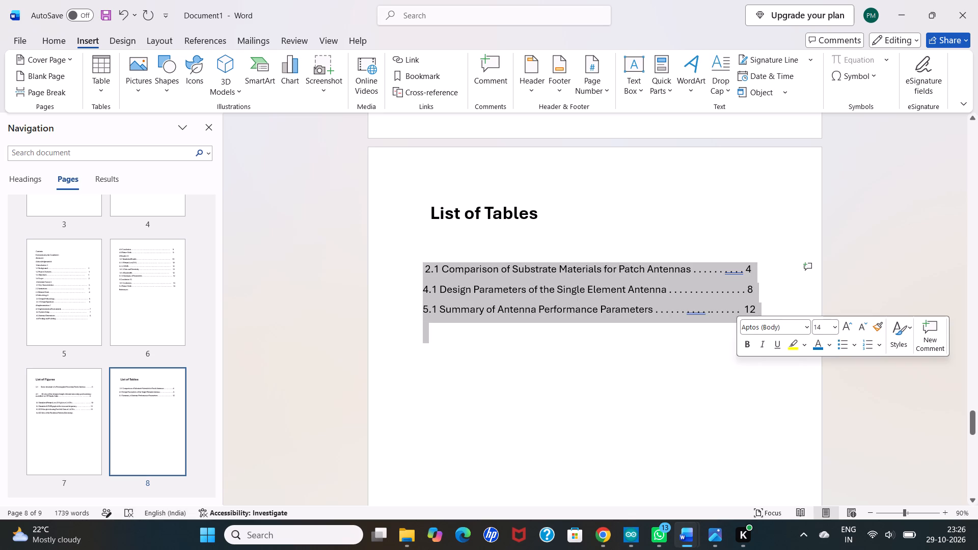
{"action": "left_click", "coordinate": [834, 326]}
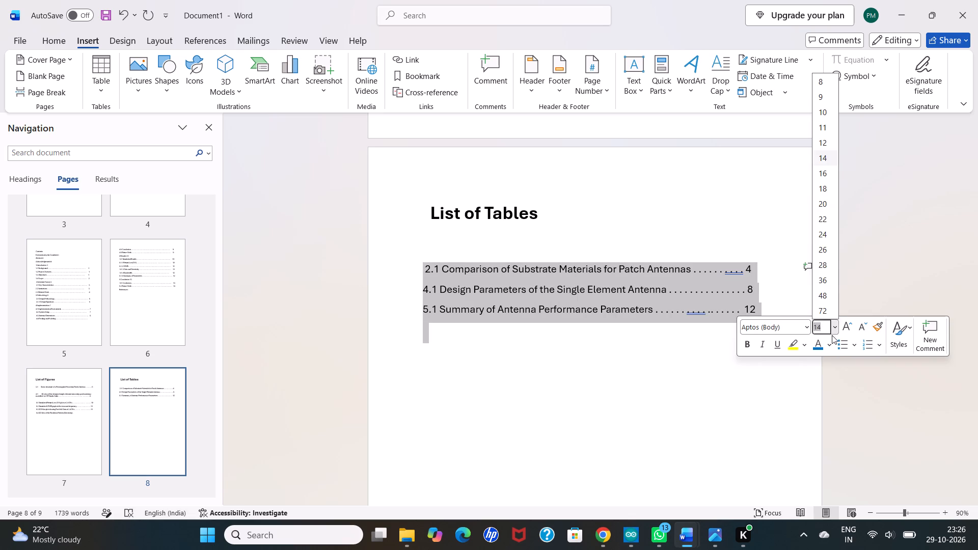
{"action": "left_click", "coordinate": [828, 161]}
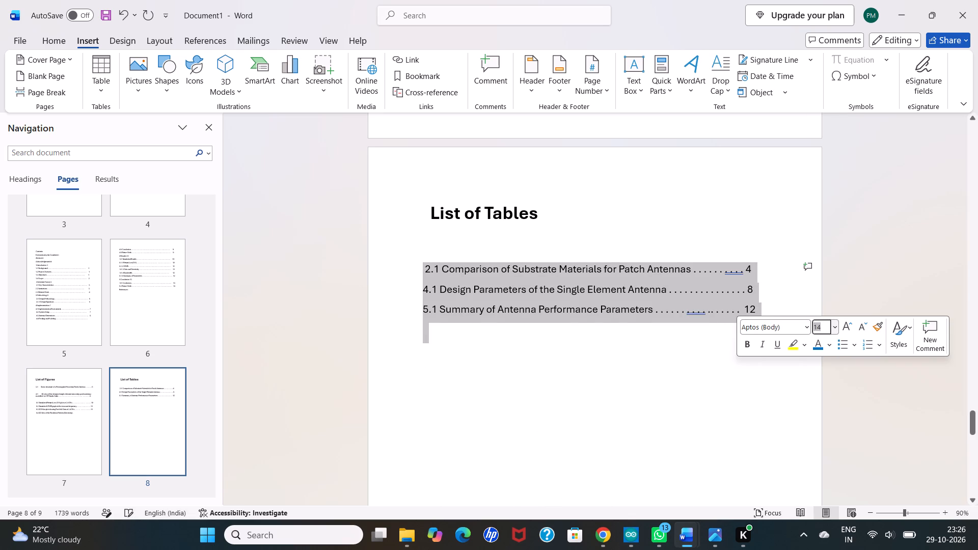
{"action": "left_click", "coordinate": [653, 458]}
Delete the stray dot leader and number 12 on page 9, along with the leftover page itself.
{"action": "scroll", "coordinate": [657, 434], "scroll_direction": "down", "scroll_amount": 12}
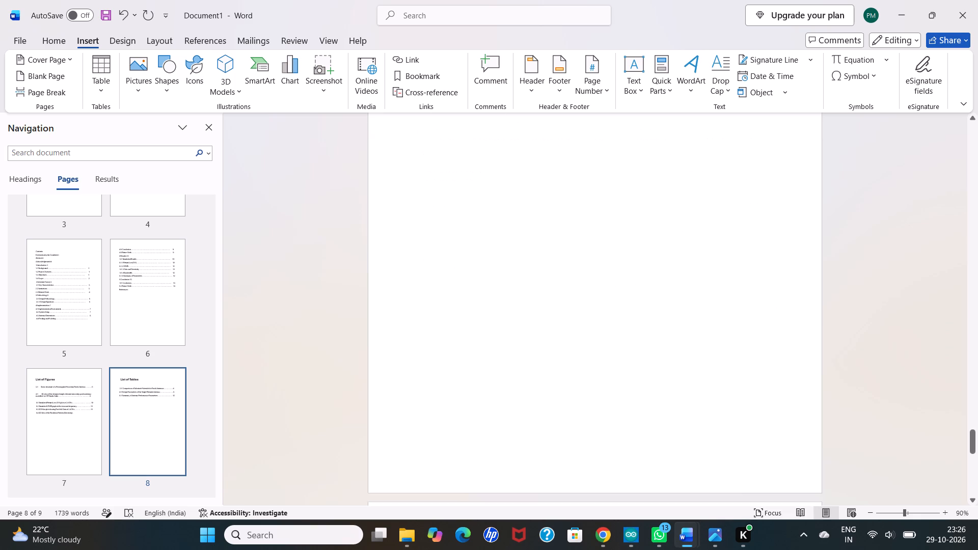
{"action": "scroll", "coordinate": [648, 435], "scroll_direction": "down", "scroll_amount": 7}
{"action": "scroll", "coordinate": [646, 436], "scroll_direction": "up", "scroll_amount": 10}
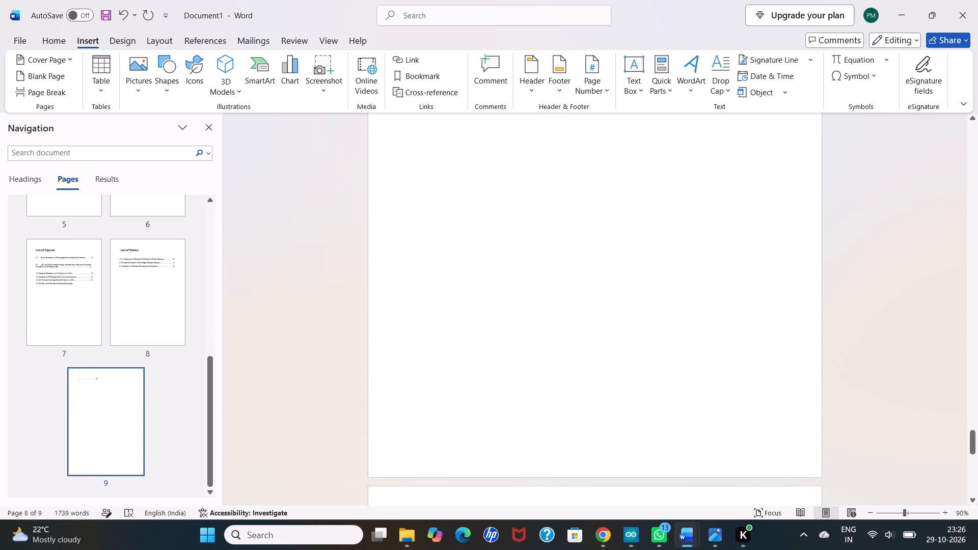
{"action": "scroll", "coordinate": [645, 432], "scroll_direction": "up", "scroll_amount": 8}
{"action": "scroll", "coordinate": [645, 432], "scroll_direction": "down", "scroll_amount": 10}
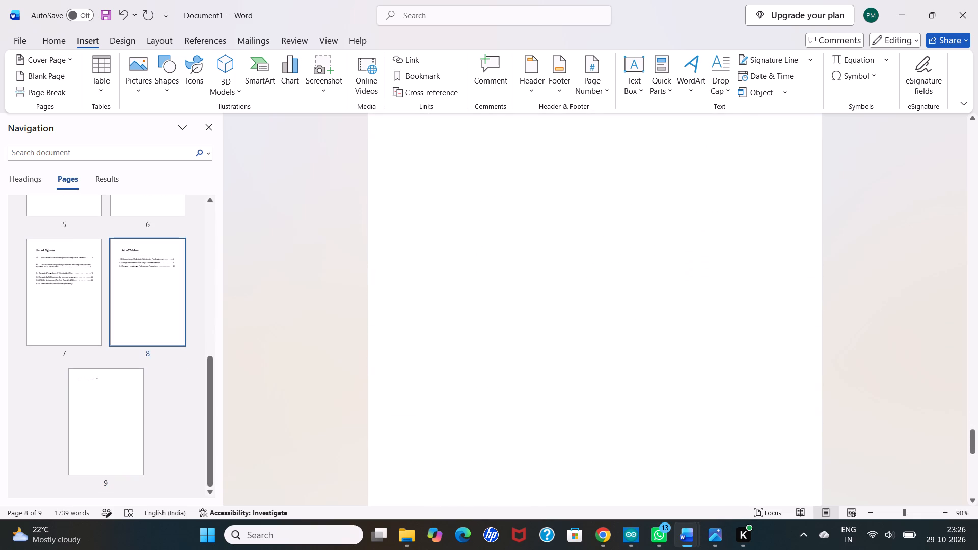
{"action": "scroll", "coordinate": [642, 432], "scroll_direction": "down", "scroll_amount": 7}
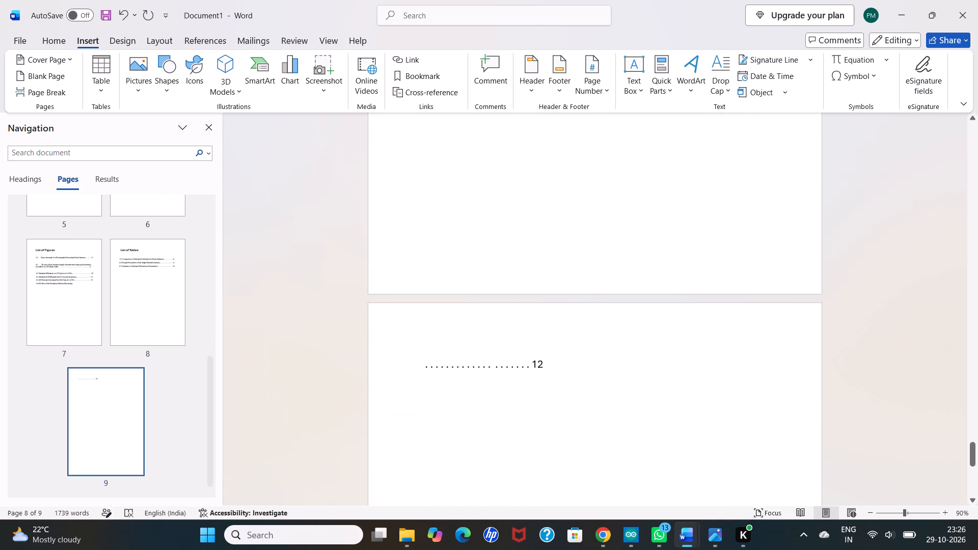
{"action": "left_click", "coordinate": [568, 364]}
{"action": "key", "text": "BackSpace"}
{"action": "key", "text": "BackSpace"}
{"action": "key", "text": "BackSpace"}
{"action": "key", "text": "BackSpace"}
{"action": "key", "text": "BackSpace"}
{"action": "key", "text": "BackSpace"}
{"action": "key", "text": "BackSpace"}
{"action": "key", "text": "BackSpace"}
{"action": "key", "text": "BackSpace"}
{"action": "key", "text": "BackSpace"}
{"action": "key", "text": "BackSpace"}
{"action": "key", "text": "BackSpace"}
{"action": "key", "text": "BackSpace"}
{"action": "key", "text": "BackSpace"}
{"action": "key", "text": "BackSpace"}
{"action": "key", "text": "BackSpace"}
{"action": "key", "text": "BackSpace"}
{"action": "key", "text": "BackSpace"}
{"action": "key", "text": "BackSpace"}
{"action": "key", "text": "BackSpace"}
{"action": "key", "text": "BackSpace"}
{"action": "key", "text": "BackSpace"}
{"action": "key", "text": "BackSpace"}
{"action": "key", "text": "BackSpace"}
{"action": "key", "text": "BackSpace"}
{"action": "key", "text": "BackSpace"}
{"action": "key", "text": "BackSpace"}
{"action": "key", "text": "BackSpace"}
{"action": "key", "text": "BackSpace"}
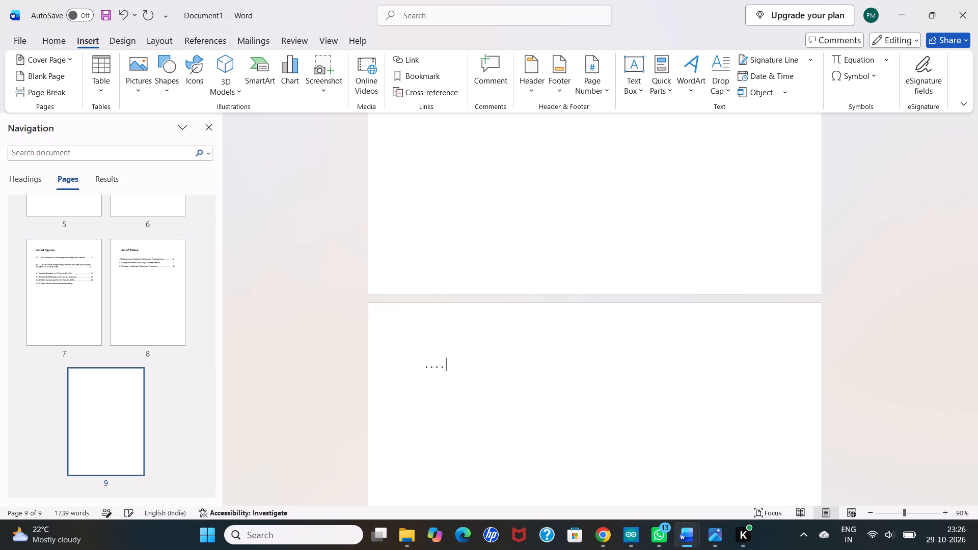
{"action": "key", "text": "BackSpace"}
{"action": "key", "text": "BackSpace"}
{"action": "key", "text": "BackSpace"}
{"action": "key", "text": "BackSpace"}
{"action": "key", "text": "BackSpace"}
{"action": "key", "text": "BackSpace"}
{"action": "key", "text": "BackSpace"}
{"action": "key", "text": "BackSpace"}
{"action": "key", "text": "BackSpace"}
{"action": "key", "text": "BackSpace"}
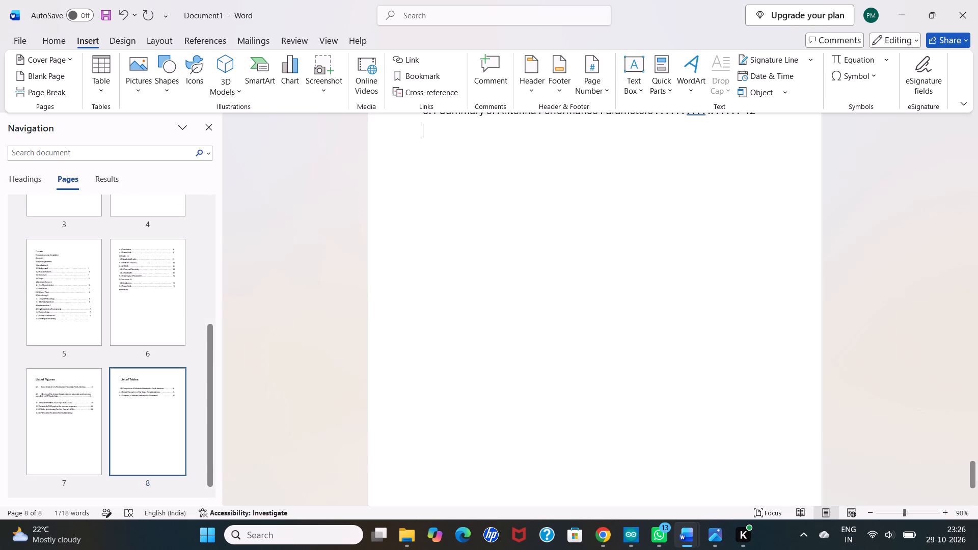
Insert a blank page after the List of Tables page.
{"action": "scroll", "coordinate": [568, 364], "scroll_direction": "up", "scroll_amount": 7}
{"action": "scroll", "coordinate": [568, 364], "scroll_direction": "down", "scroll_amount": 13}
{"action": "scroll", "coordinate": [544, 397], "scroll_direction": "down", "scroll_amount": 4}
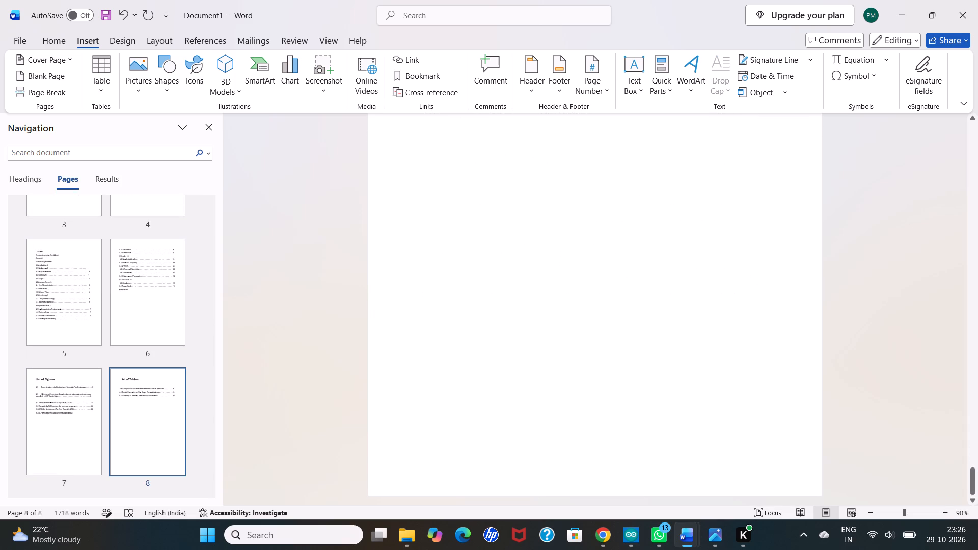
{"action": "scroll", "coordinate": [525, 420], "scroll_direction": "down", "scroll_amount": 8}
{"action": "scroll", "coordinate": [494, 453], "scroll_direction": "down", "scroll_amount": 8}
{"action": "left_click", "coordinate": [61, 76]}
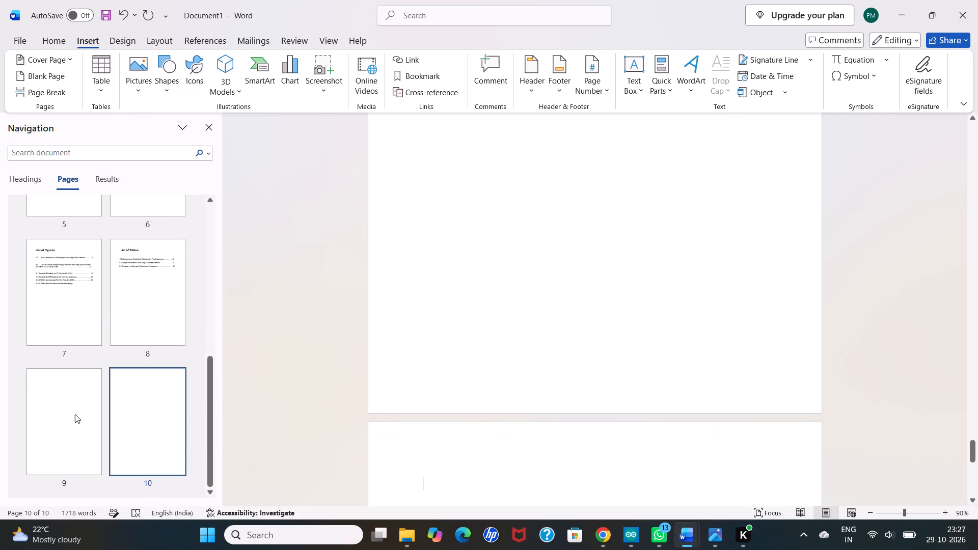
Go to the blank page 9 that follows the List of Tables.
{"action": "left_click", "coordinate": [67, 414]}
{"action": "scroll", "coordinate": [208, 364], "scroll_direction": "down", "scroll_amount": 4}
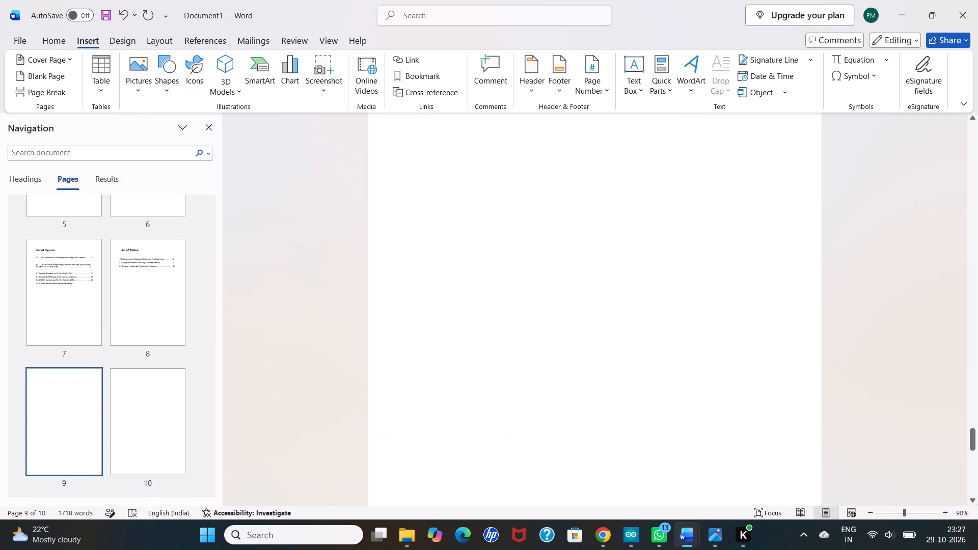
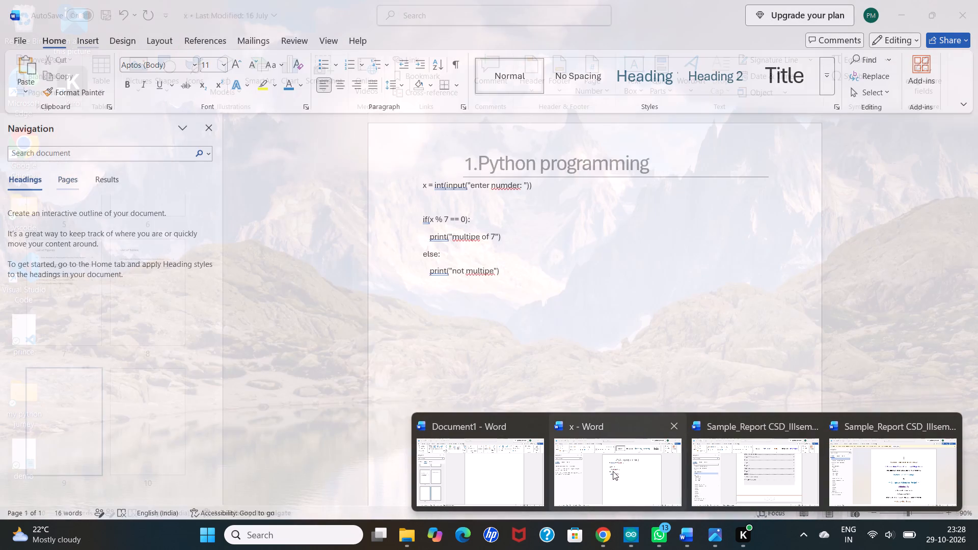
Switch to Document1 and paste the copied Chapter 1 Introduction text onto blank page 9.
{"action": "left_click", "coordinate": [475, 472]}
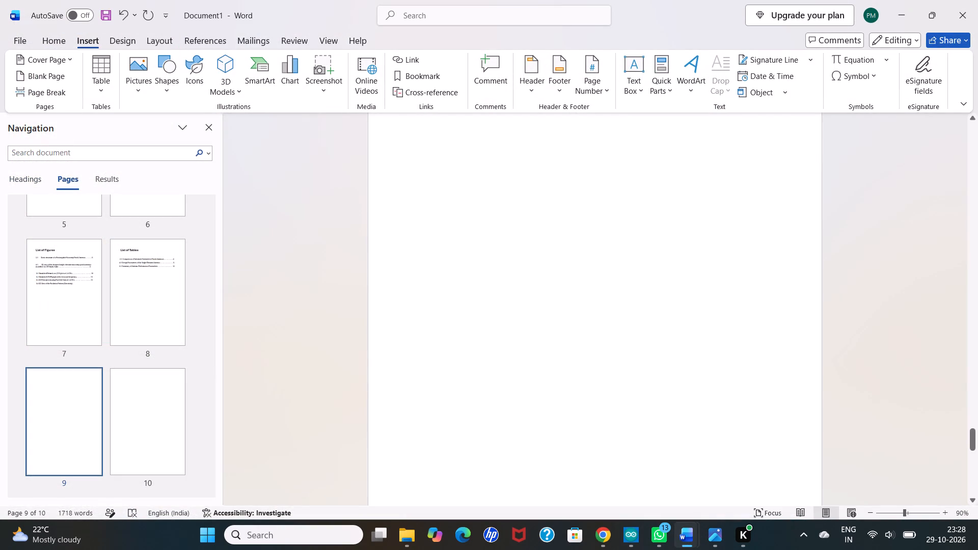
{"action": "scroll", "coordinate": [548, 366], "scroll_direction": "up", "scroll_amount": 5}
{"action": "key", "text": "ctrl+v"}
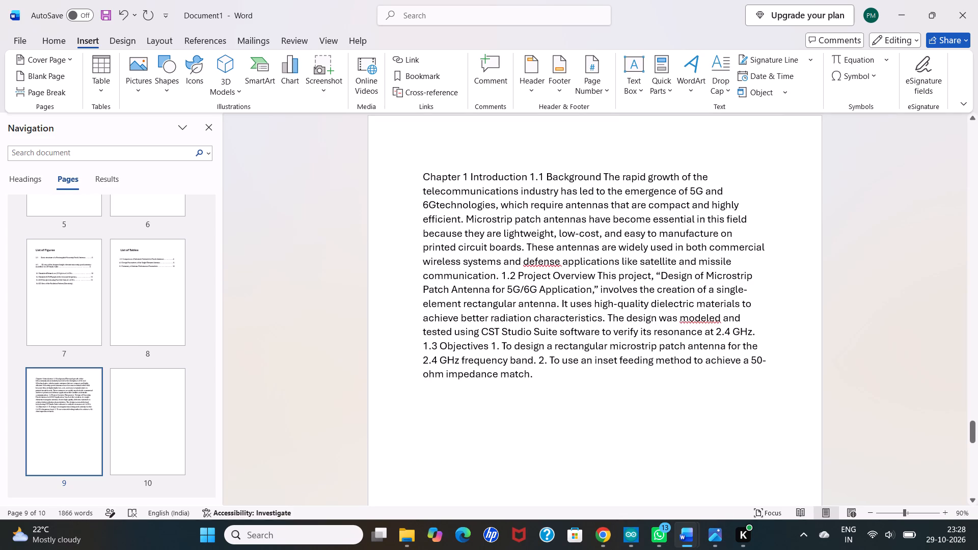
Split the pasted text so Chapter 1, Introduction, 1.1 Background, 1.2 Project Overview and 1.3 Objectives each start on their own line.
{"action": "left_click", "coordinate": [469, 173]}
{"action": "key", "text": "Return"}
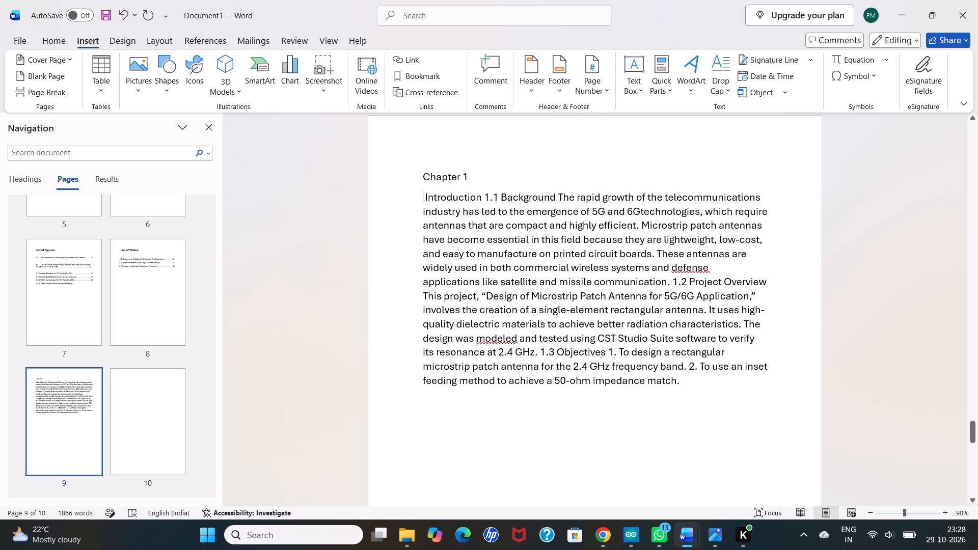
{"action": "left_click", "coordinate": [491, 199]}
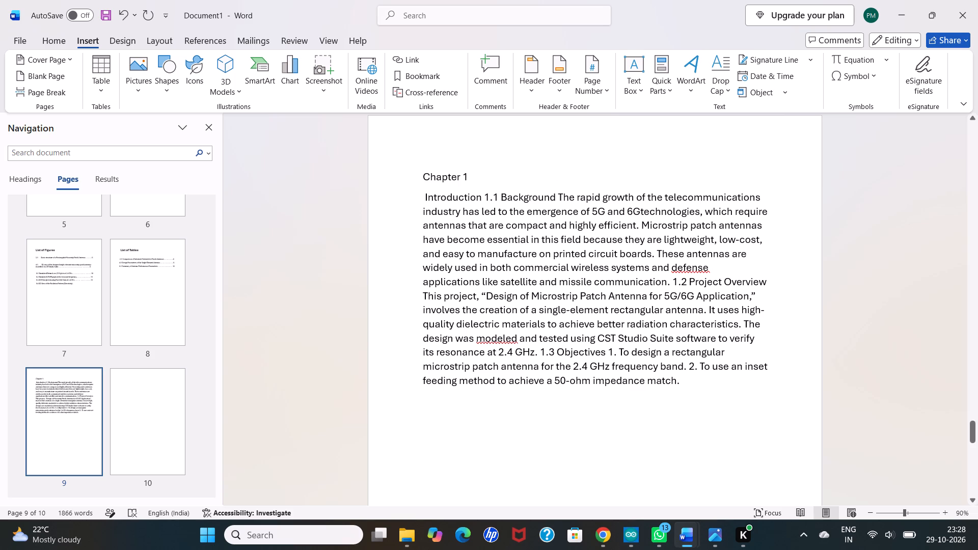
{"action": "left_click", "coordinate": [484, 198]}
{"action": "key", "text": "Return"}
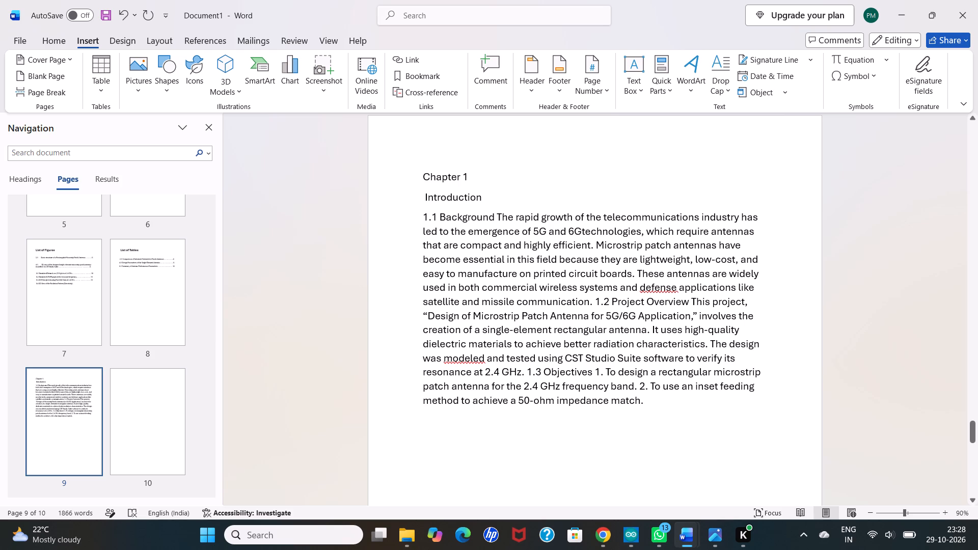
{"action": "left_click", "coordinate": [592, 305]}
{"action": "key", "text": "Return"}
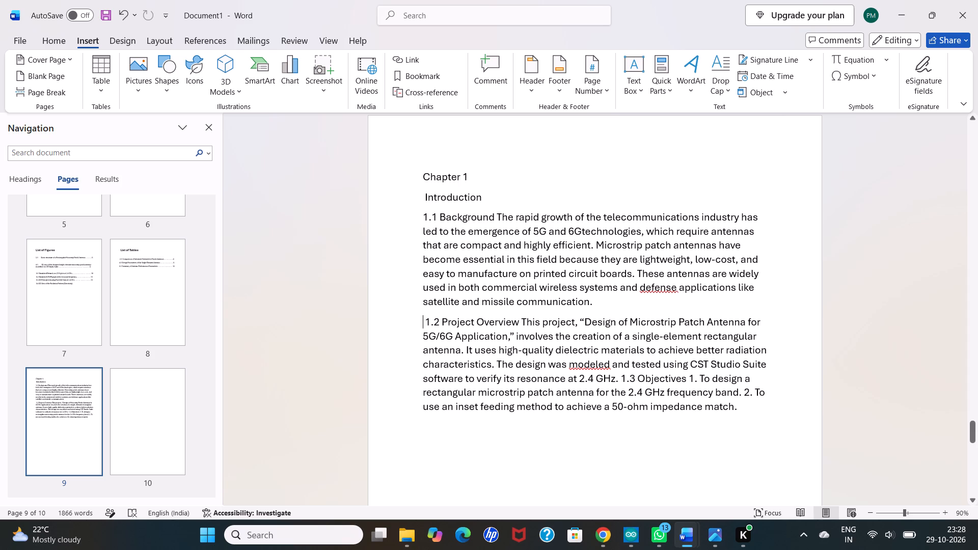
{"action": "left_click", "coordinate": [618, 380]}
{"action": "key", "text": "Return"}
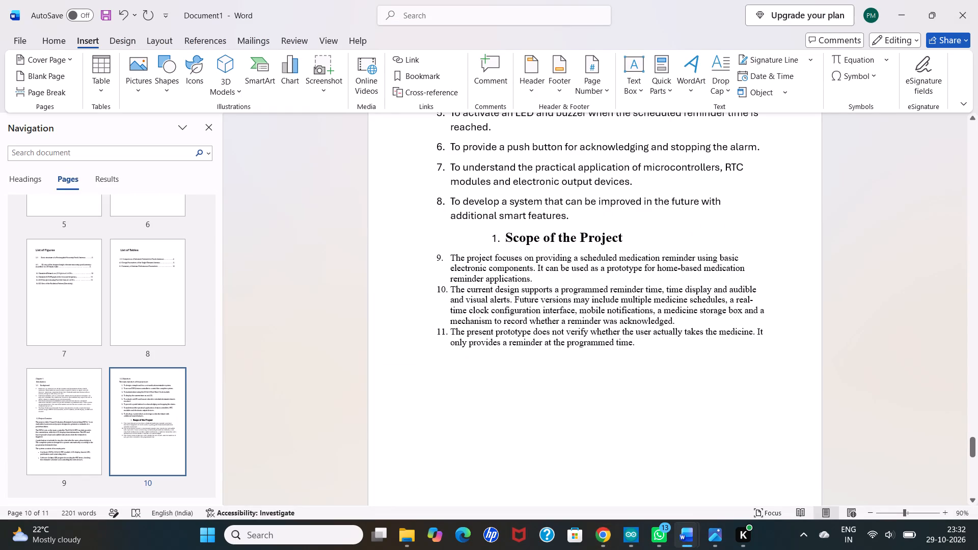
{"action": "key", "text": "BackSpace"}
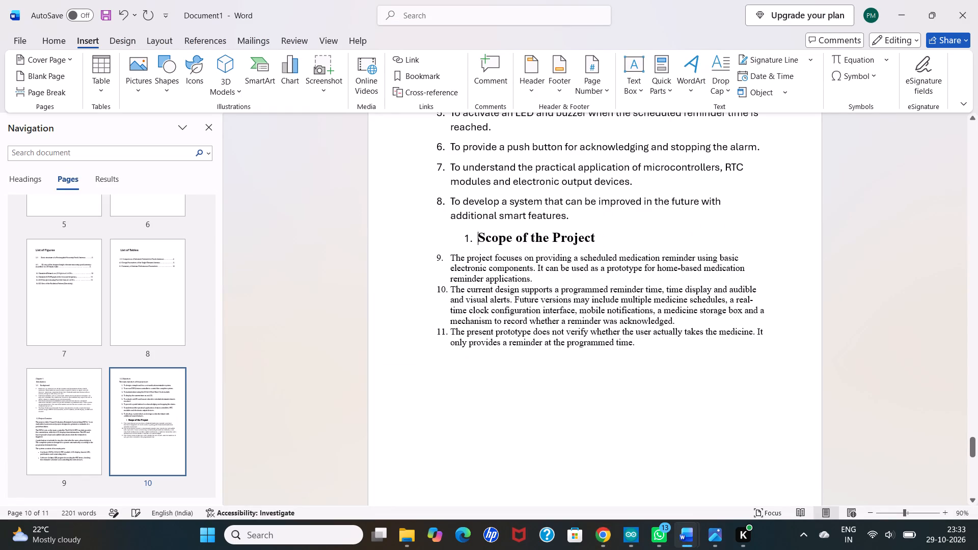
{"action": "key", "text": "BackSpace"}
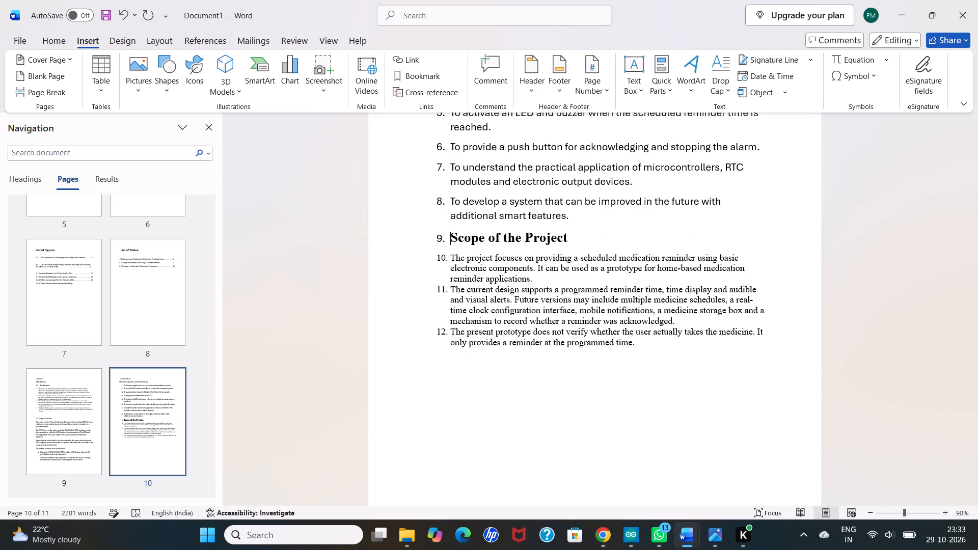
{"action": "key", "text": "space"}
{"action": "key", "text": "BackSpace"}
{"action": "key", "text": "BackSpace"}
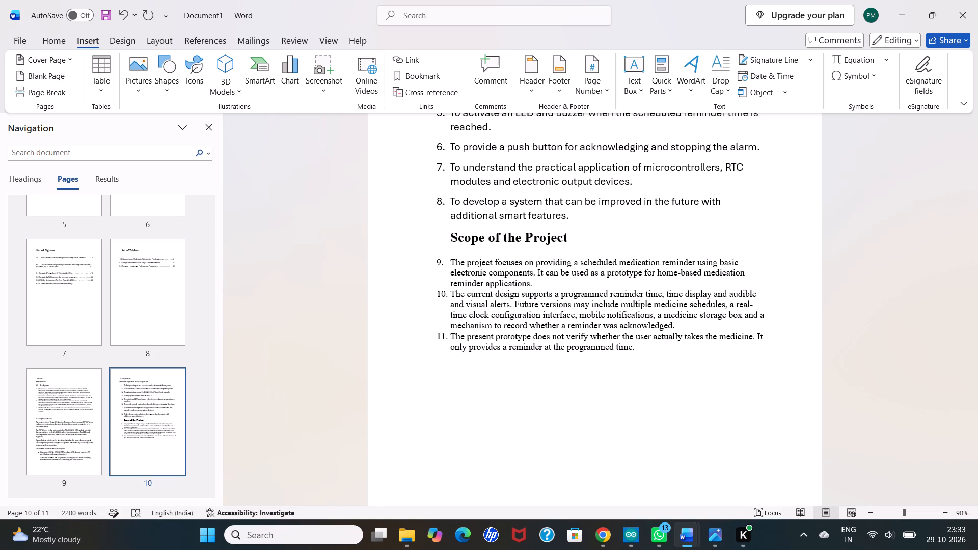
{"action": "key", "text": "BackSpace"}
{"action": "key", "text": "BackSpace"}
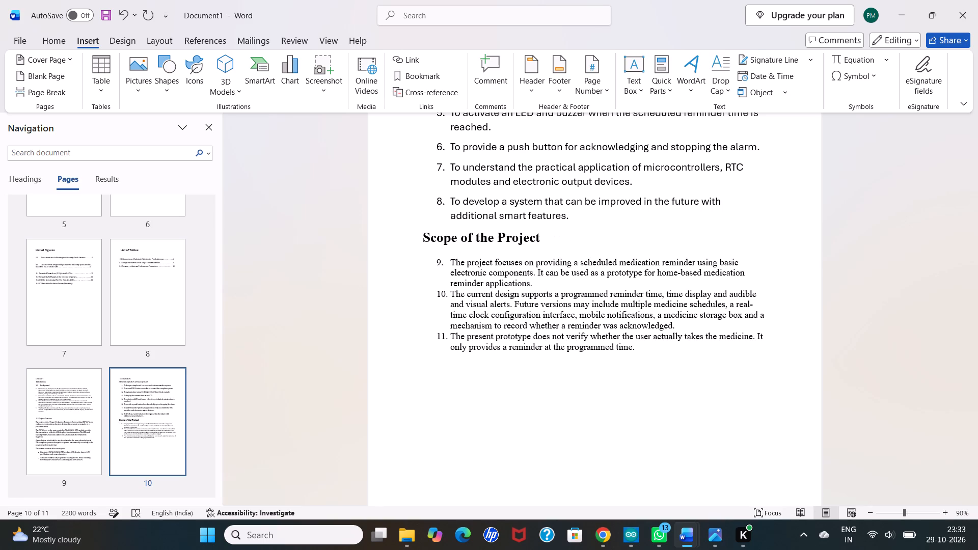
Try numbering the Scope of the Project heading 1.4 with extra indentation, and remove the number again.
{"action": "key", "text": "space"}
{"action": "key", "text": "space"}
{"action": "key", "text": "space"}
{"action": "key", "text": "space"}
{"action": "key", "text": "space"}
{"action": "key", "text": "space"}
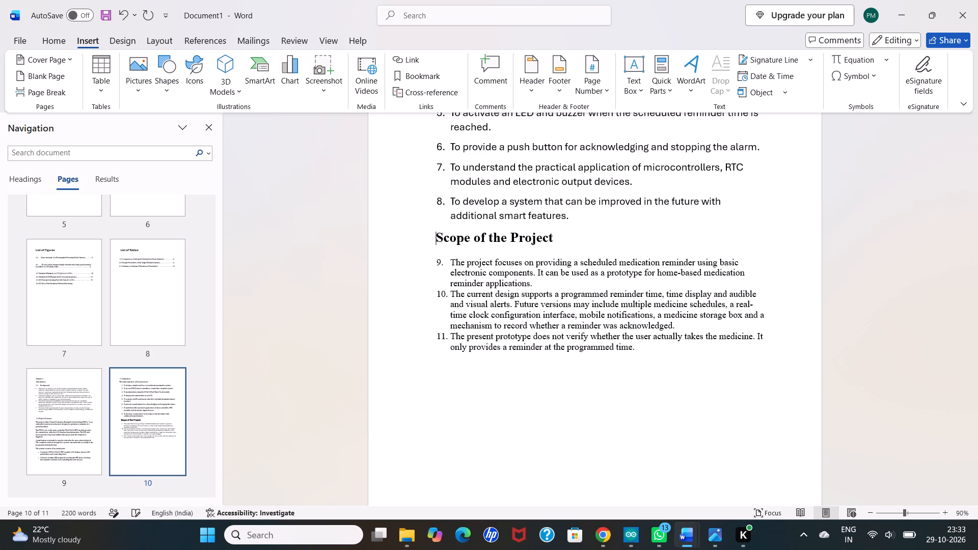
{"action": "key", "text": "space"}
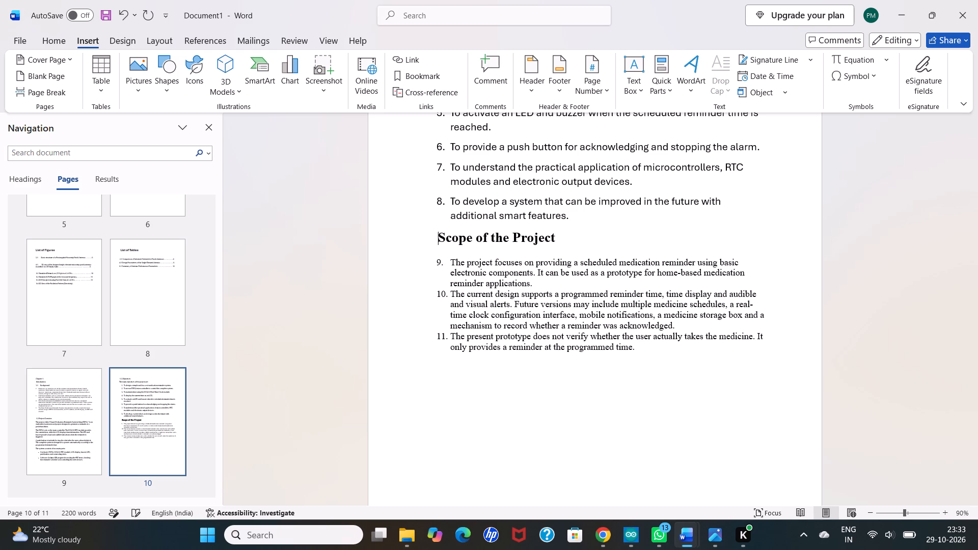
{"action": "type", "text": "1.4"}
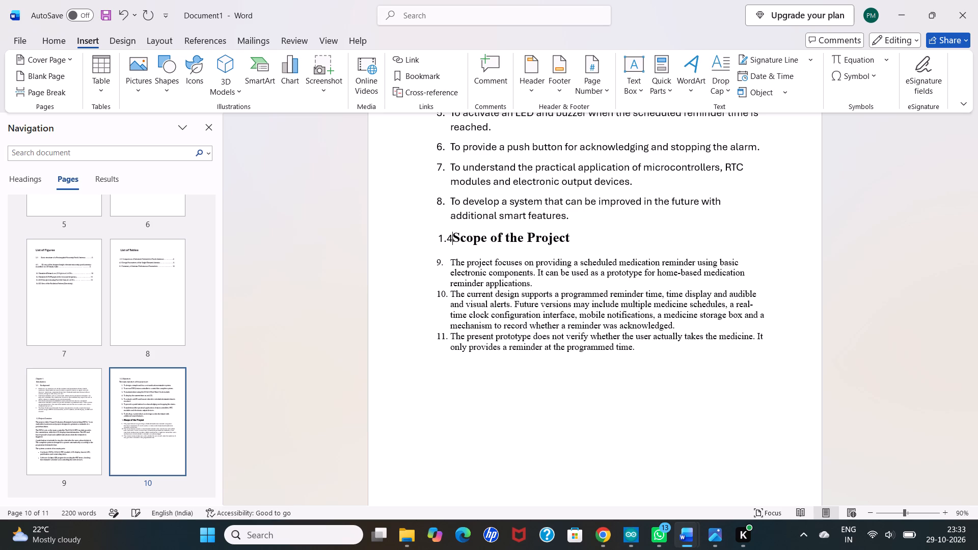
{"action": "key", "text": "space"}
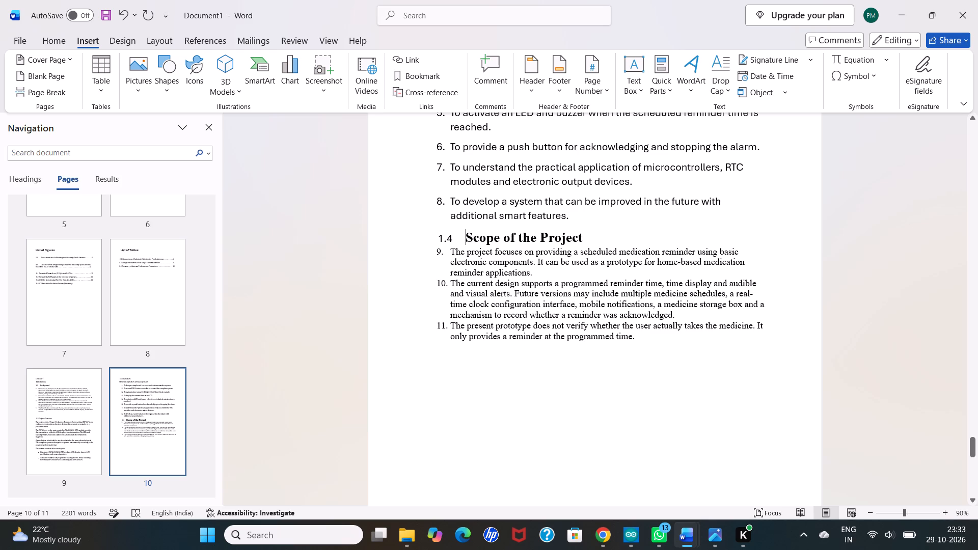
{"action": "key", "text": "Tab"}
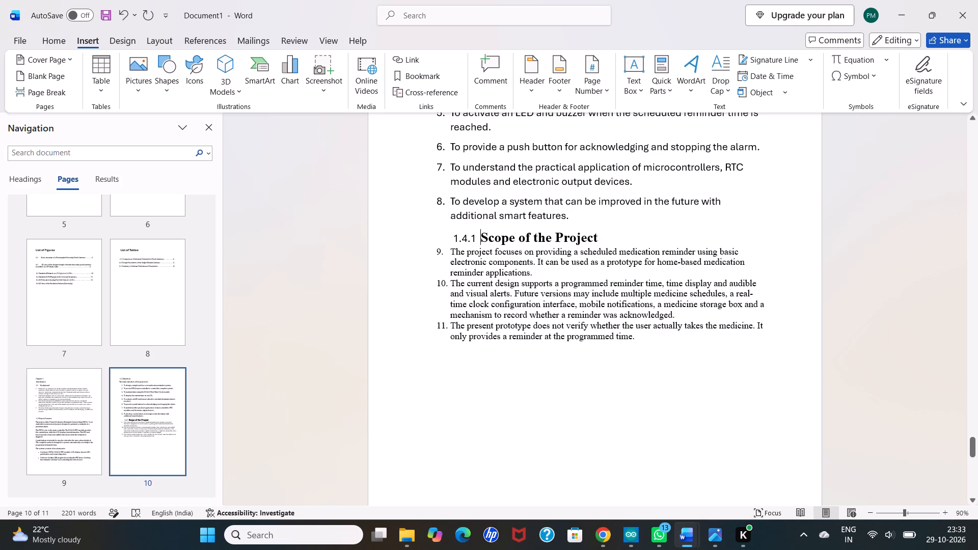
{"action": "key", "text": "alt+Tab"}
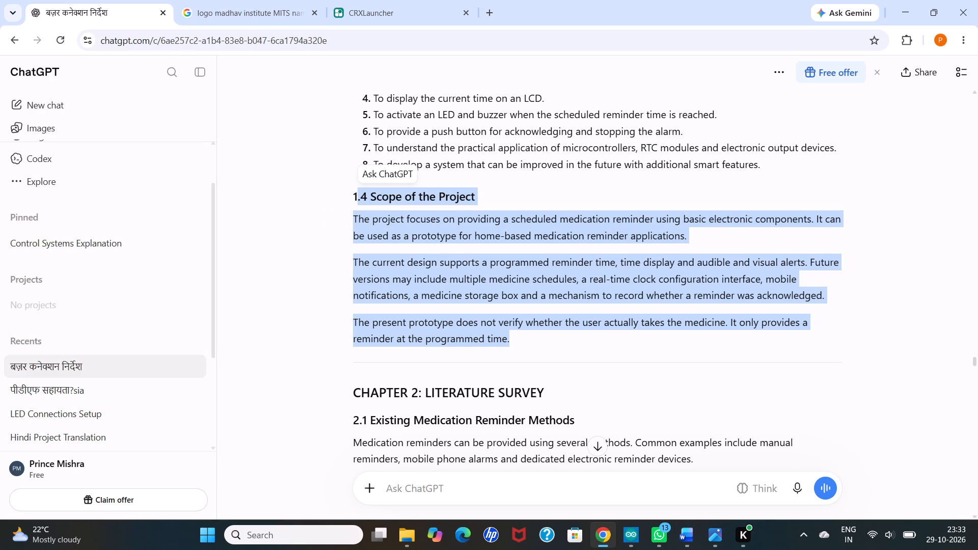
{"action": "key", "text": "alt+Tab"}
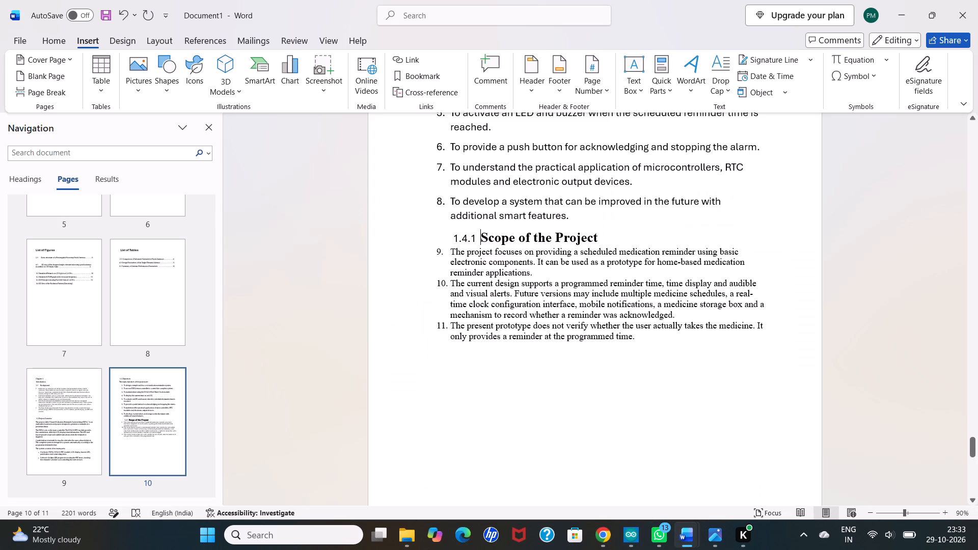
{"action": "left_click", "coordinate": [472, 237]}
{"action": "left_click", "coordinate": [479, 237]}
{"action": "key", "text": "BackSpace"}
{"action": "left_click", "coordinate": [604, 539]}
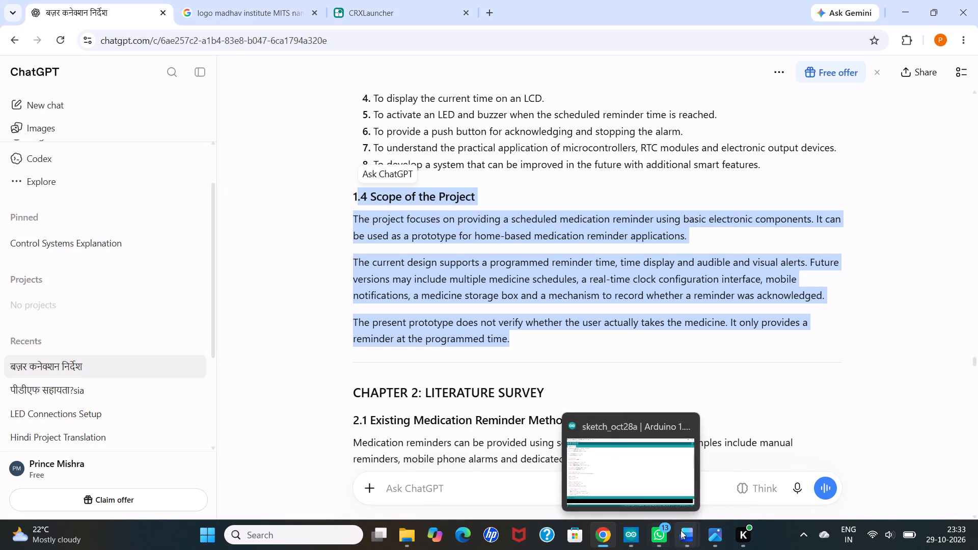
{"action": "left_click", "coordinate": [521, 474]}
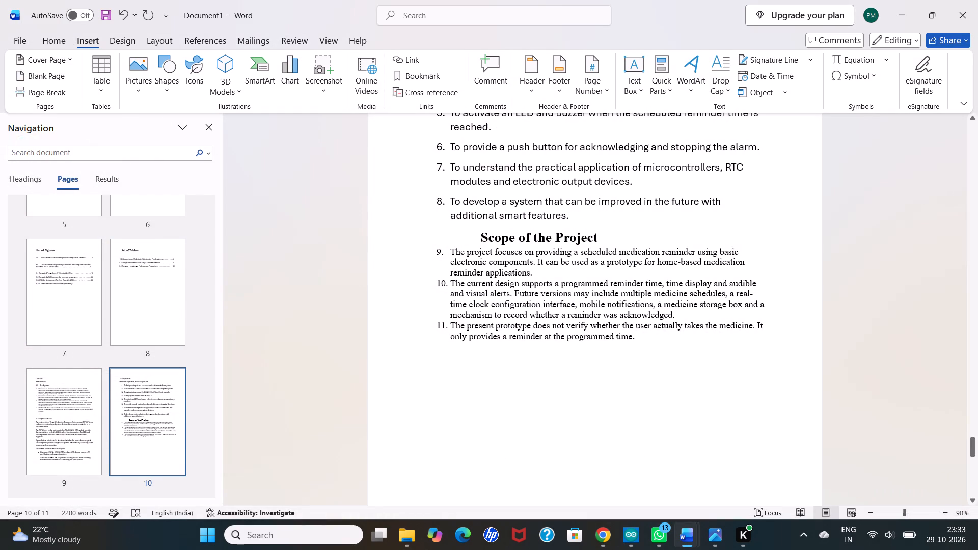
Insert two line breaks after the Scope of the Project heading to separate it from its first paragraph.
{"action": "left_click", "coordinate": [445, 254]}
{"action": "left_click", "coordinate": [612, 238]}
{"action": "key", "text": "Return"}
{"action": "key", "text": "Return"}
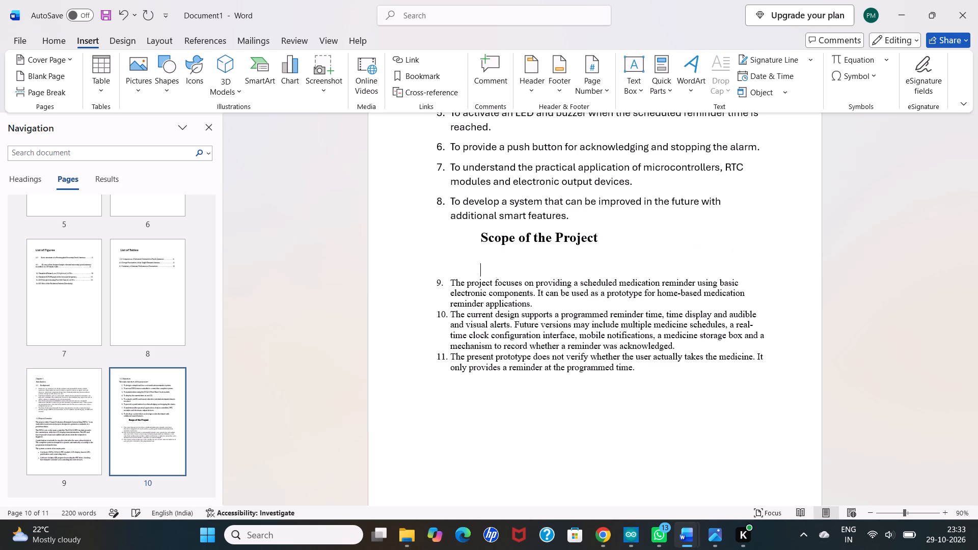
Join the Scope of the Project heading back to objective 8 and split it off again as a new list item.
{"action": "left_click", "coordinate": [469, 240]}
{"action": "key", "text": "BackSpace"}
{"action": "key", "text": "BackSpace"}
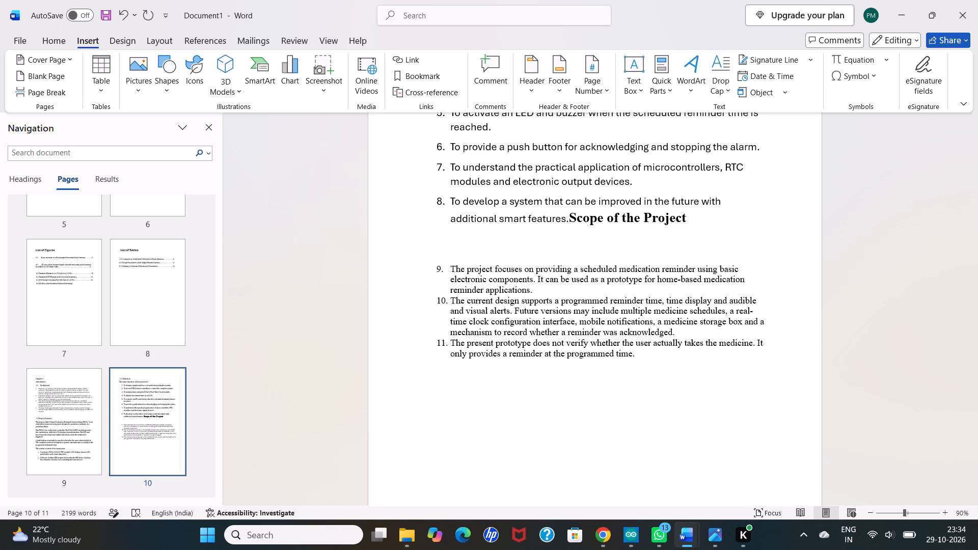
{"action": "key", "text": "Return"}
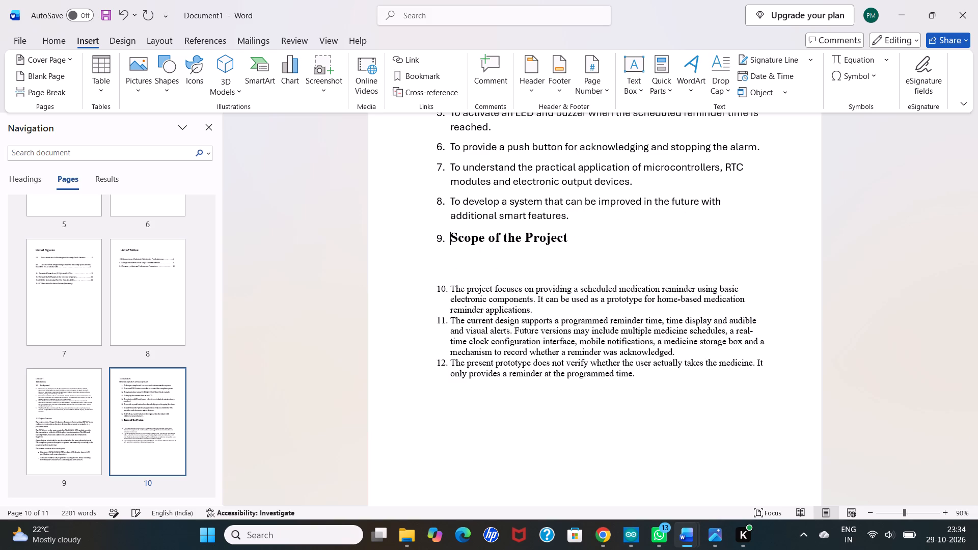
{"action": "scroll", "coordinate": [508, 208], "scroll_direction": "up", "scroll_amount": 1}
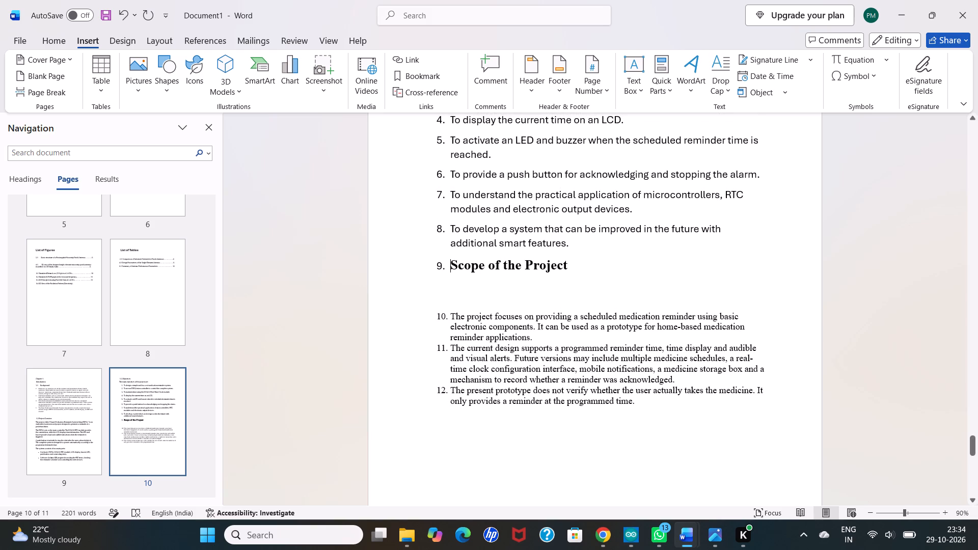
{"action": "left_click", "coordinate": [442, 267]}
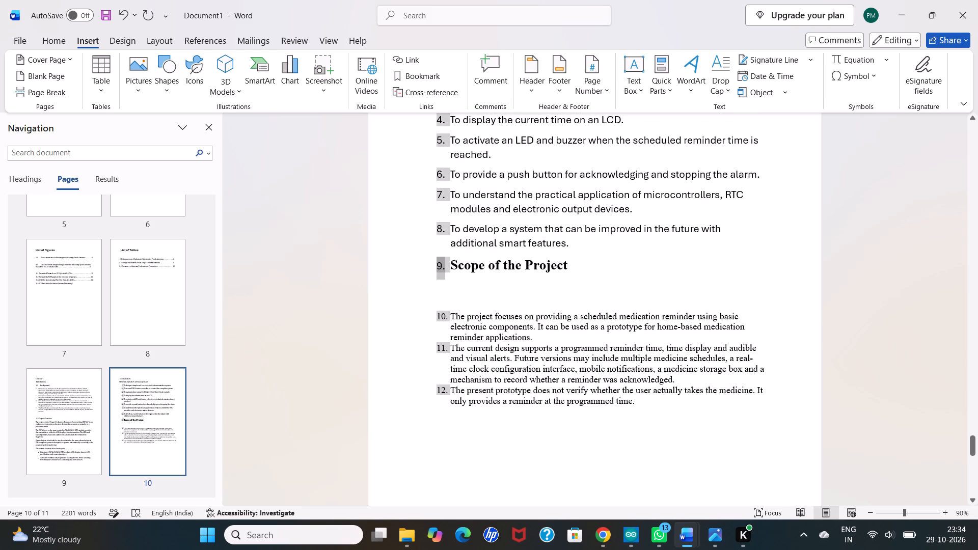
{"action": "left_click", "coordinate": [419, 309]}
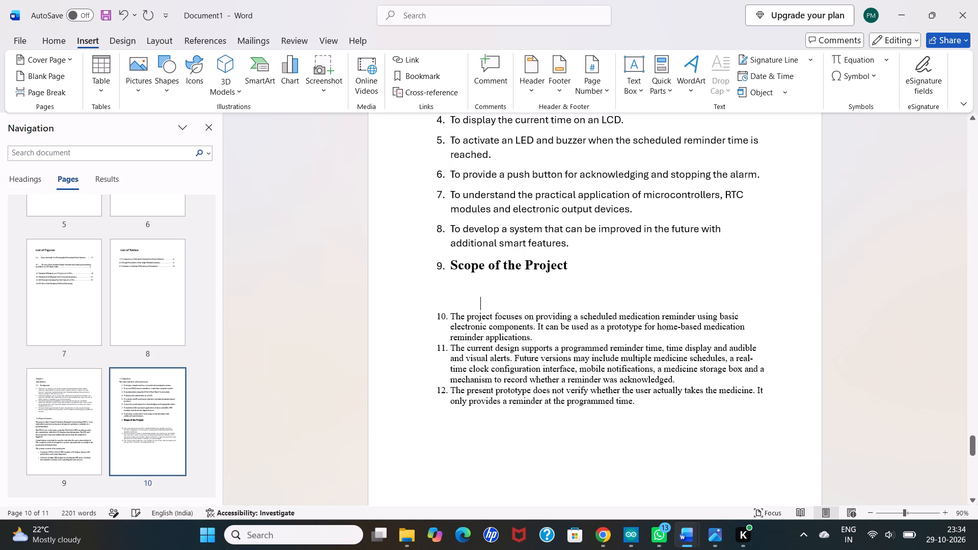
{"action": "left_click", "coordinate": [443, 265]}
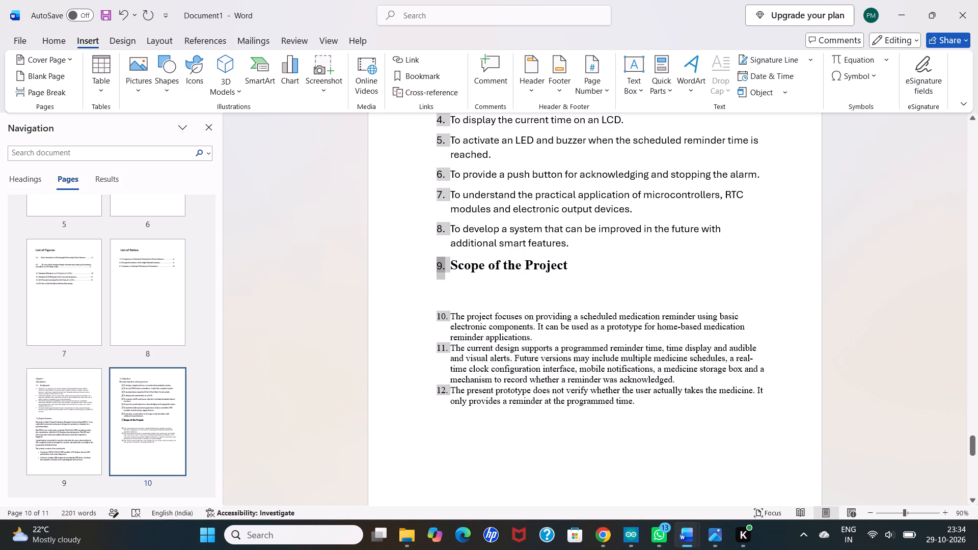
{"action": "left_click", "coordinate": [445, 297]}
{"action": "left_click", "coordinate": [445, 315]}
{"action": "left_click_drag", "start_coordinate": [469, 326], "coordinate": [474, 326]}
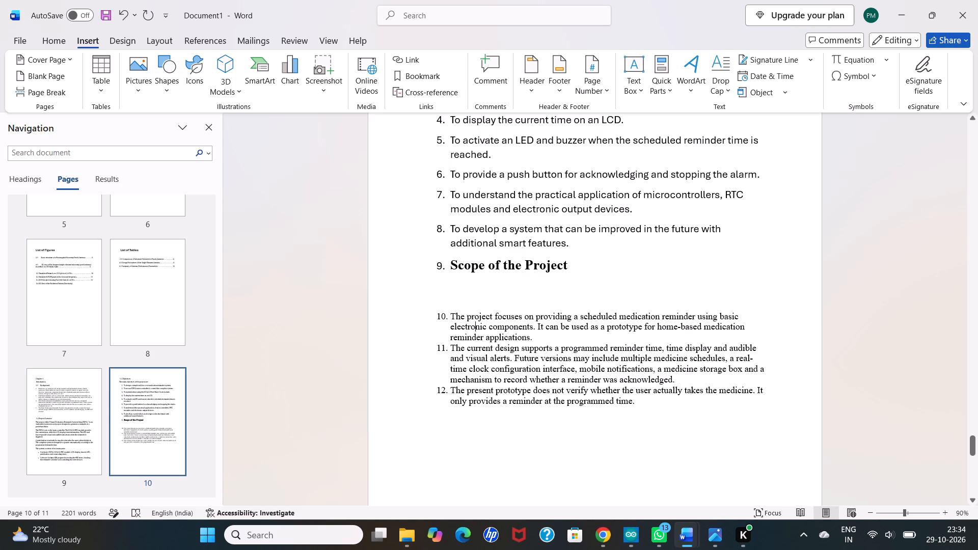
Add an unnumbered blank line between objective 8 and the Scope of the Project heading, dropping the full stop that ended objective 8.
{"action": "left_click", "coordinate": [566, 244]}
{"action": "key", "text": "Return"}
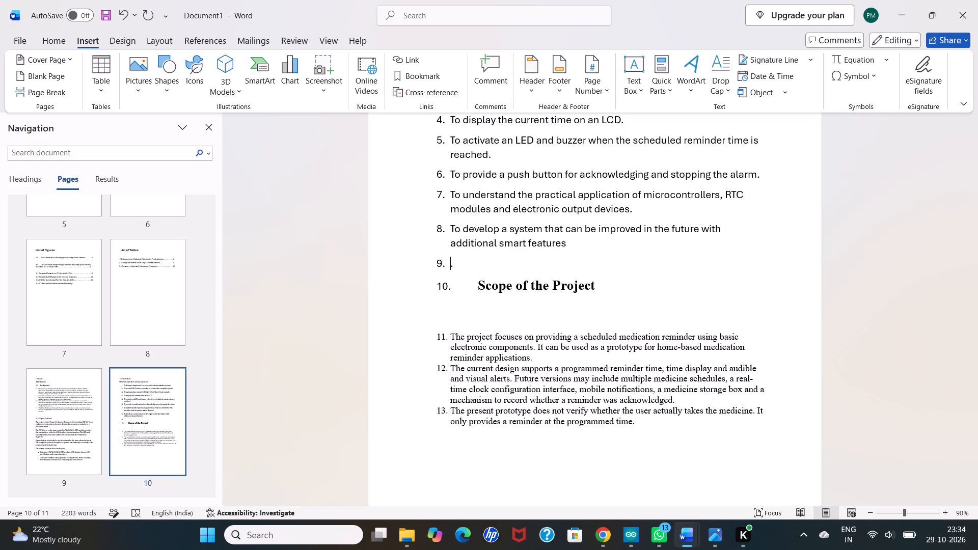
{"action": "key", "text": "BackSpace"}
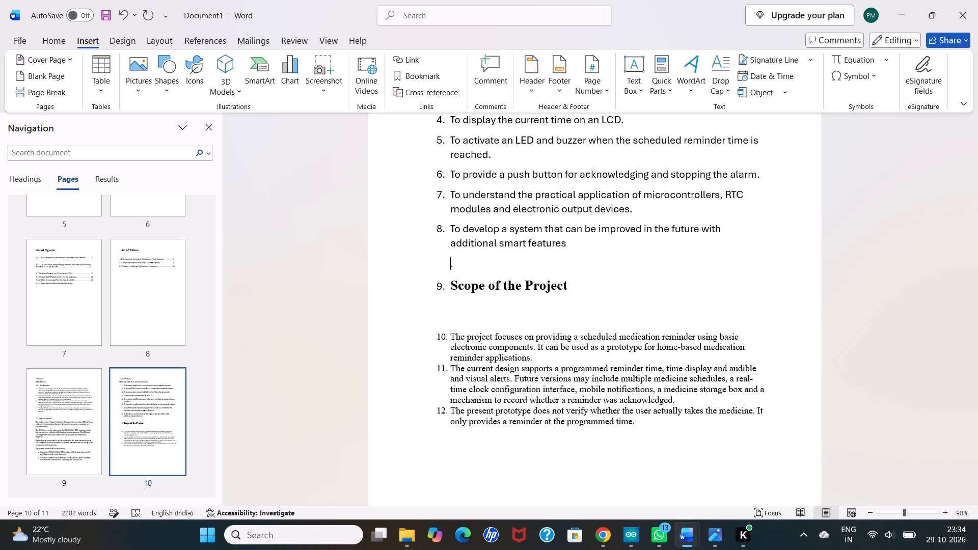
{"action": "left_click", "coordinate": [519, 261]}
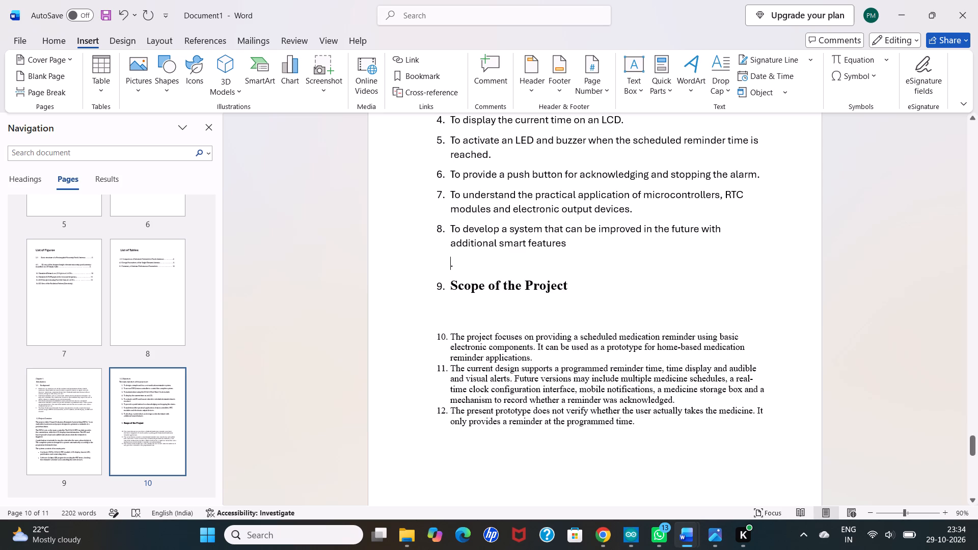
{"action": "key", "text": "BackSpace"}
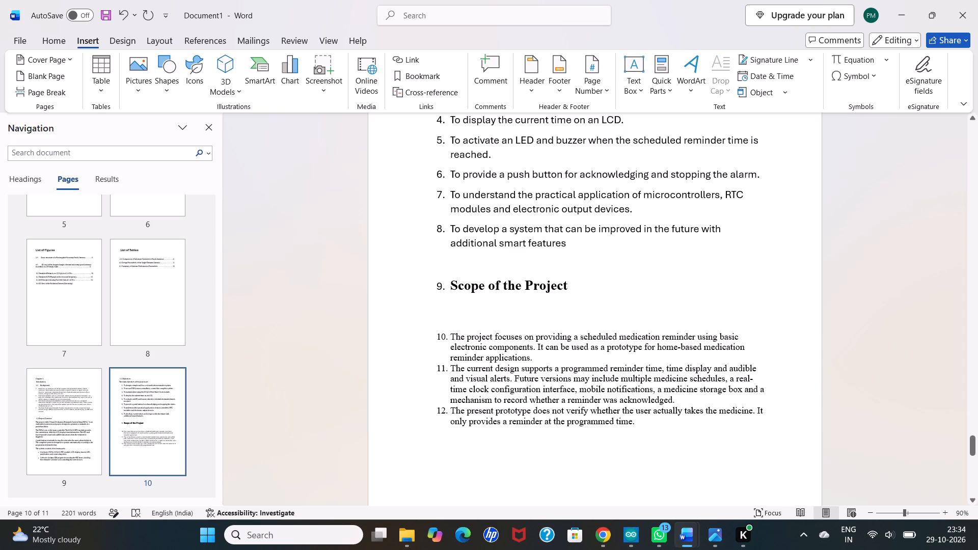
Review the page layout of the 1.3 Objectives list and the Scope of the Project section below it.
{"action": "scroll", "coordinate": [512, 259], "scroll_direction": "up", "scroll_amount": 3}
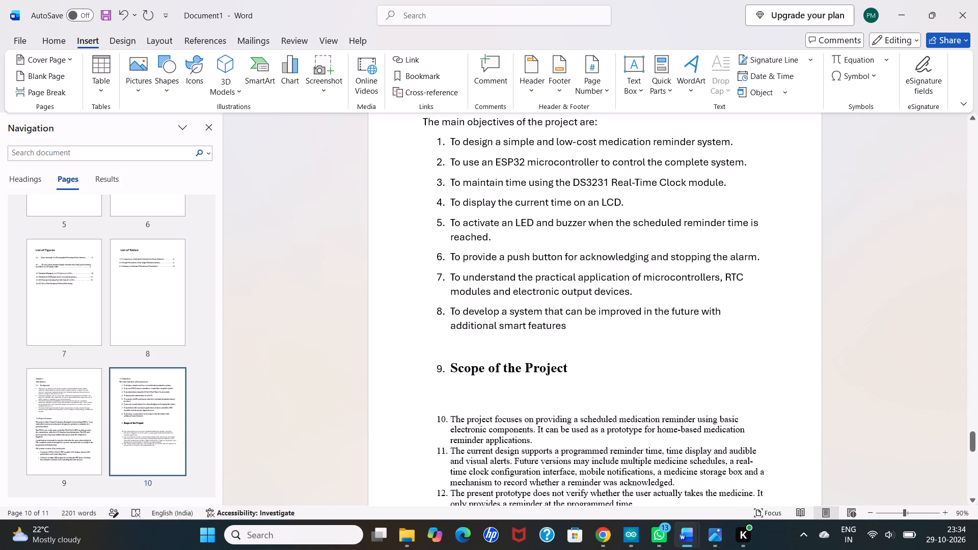
{"action": "scroll", "coordinate": [511, 273], "scroll_direction": "down", "scroll_amount": 2, "text": "ctrl"}
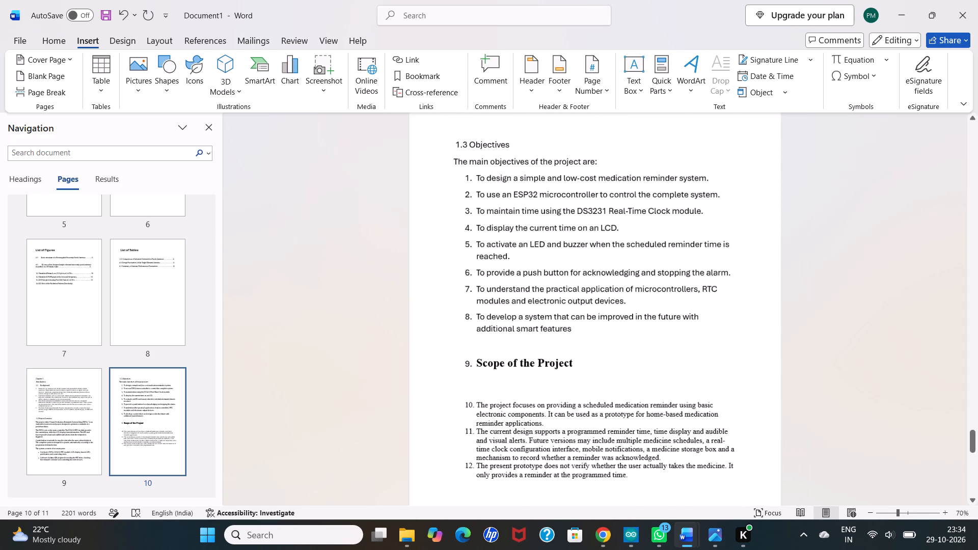
{"action": "scroll", "coordinate": [511, 273], "scroll_direction": "down", "scroll_amount": 1, "text": "ctrl"}
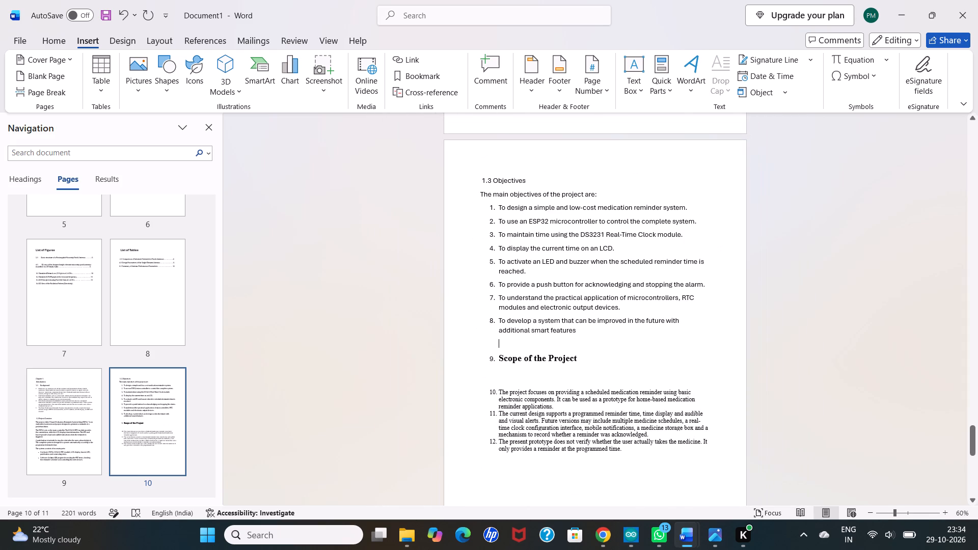
{"action": "scroll", "coordinate": [545, 254], "scroll_direction": "down", "scroll_amount": 3}
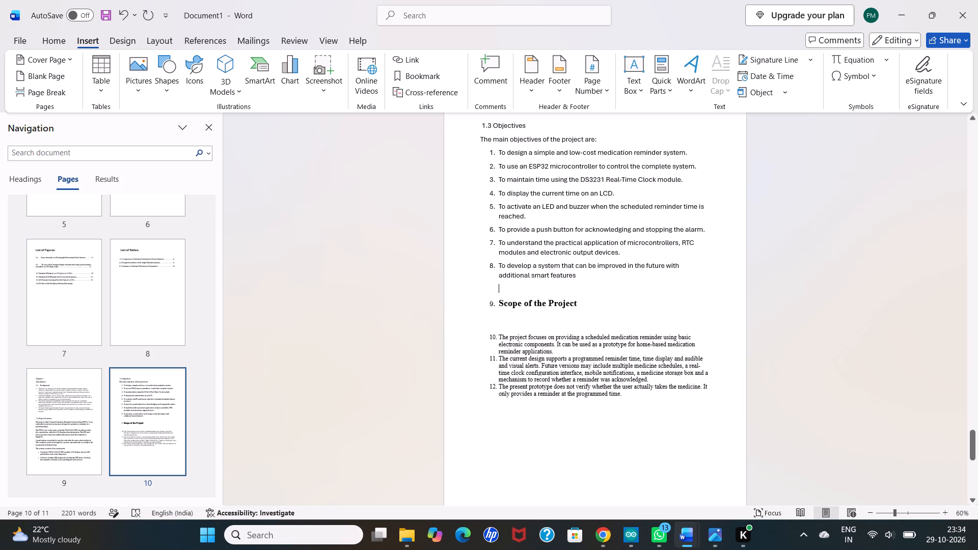
{"action": "scroll", "coordinate": [554, 291], "scroll_direction": "down", "scroll_amount": 3}
{"action": "scroll", "coordinate": [554, 292], "scroll_direction": "up", "scroll_amount": 1}
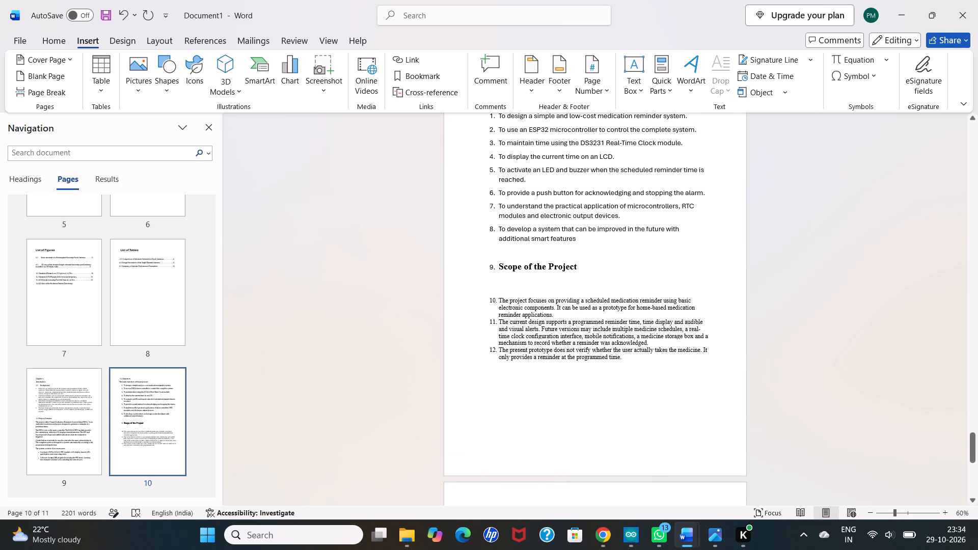
{"action": "scroll", "coordinate": [554, 292], "scroll_direction": "up", "scroll_amount": 2}
{"action": "scroll", "coordinate": [554, 292], "scroll_direction": "down", "scroll_amount": 4}
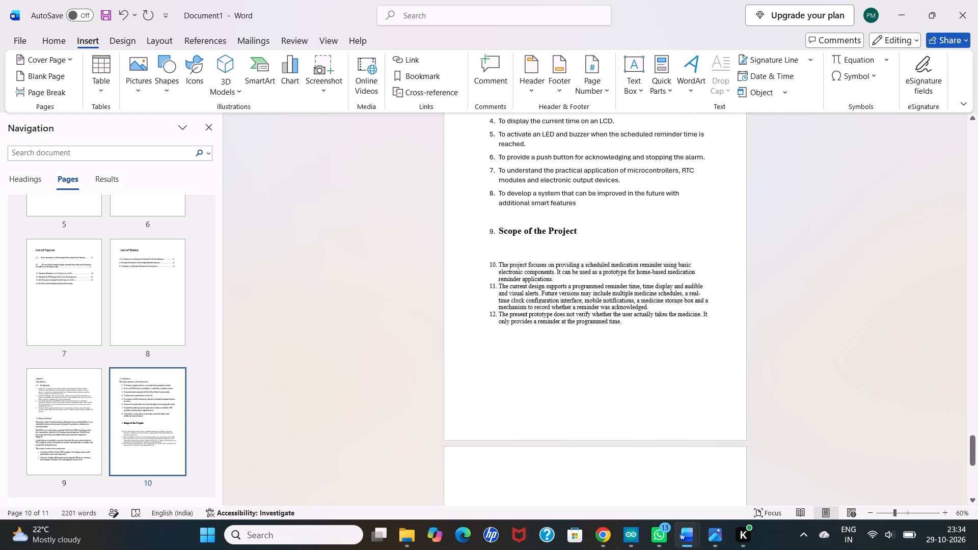
{"action": "scroll", "coordinate": [682, 249], "scroll_direction": "down", "scroll_amount": 1}
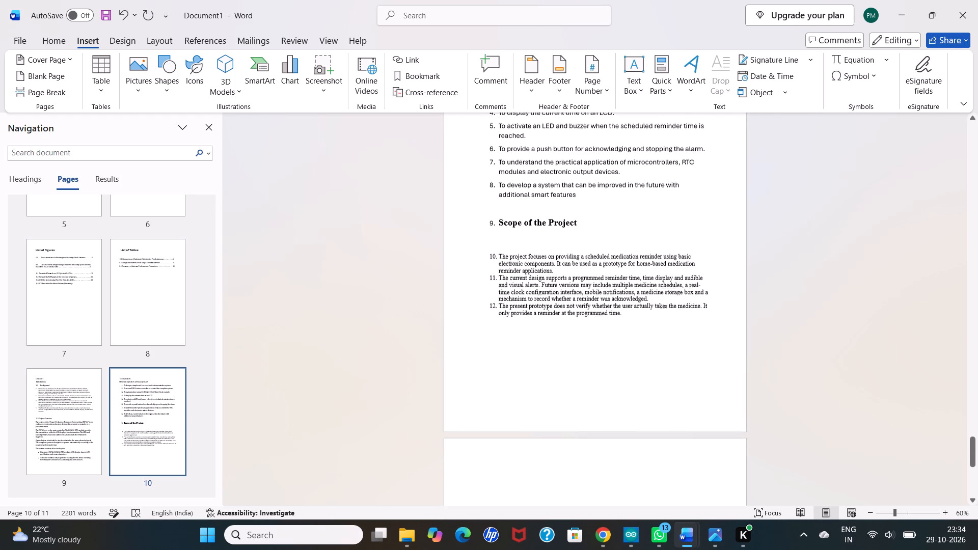
{"action": "scroll", "coordinate": [682, 249], "scroll_direction": "down", "scroll_amount": 1}
{"action": "scroll", "coordinate": [682, 249], "scroll_direction": "up", "scroll_amount": 1}
{"action": "scroll", "coordinate": [682, 249], "scroll_direction": "up", "scroll_amount": 4, "text": "ctrl"}
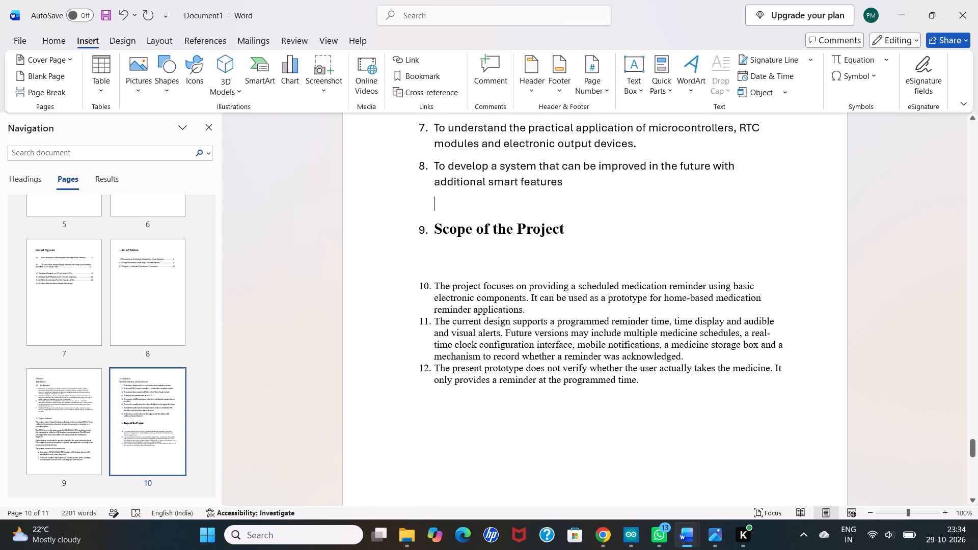
Separate the three Scope of the Project paragraphs with unnumbered blank lines after the first and second paragraphs.
{"action": "left_click", "coordinate": [531, 311]}
{"action": "key", "text": "Return"}
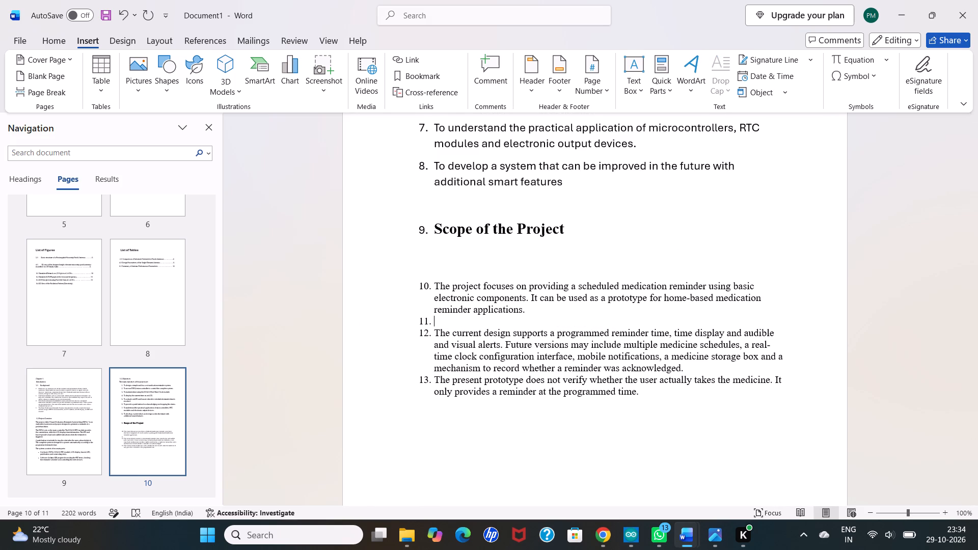
{"action": "key", "text": "BackSpace"}
{"action": "left_click", "coordinate": [691, 367]}
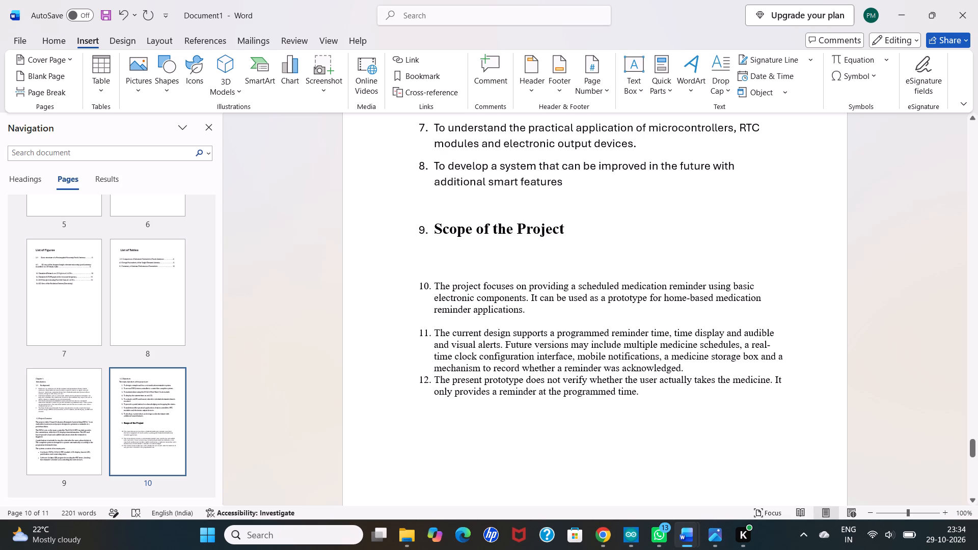
{"action": "key", "text": "Return"}
{"action": "key", "text": "BackSpace"}
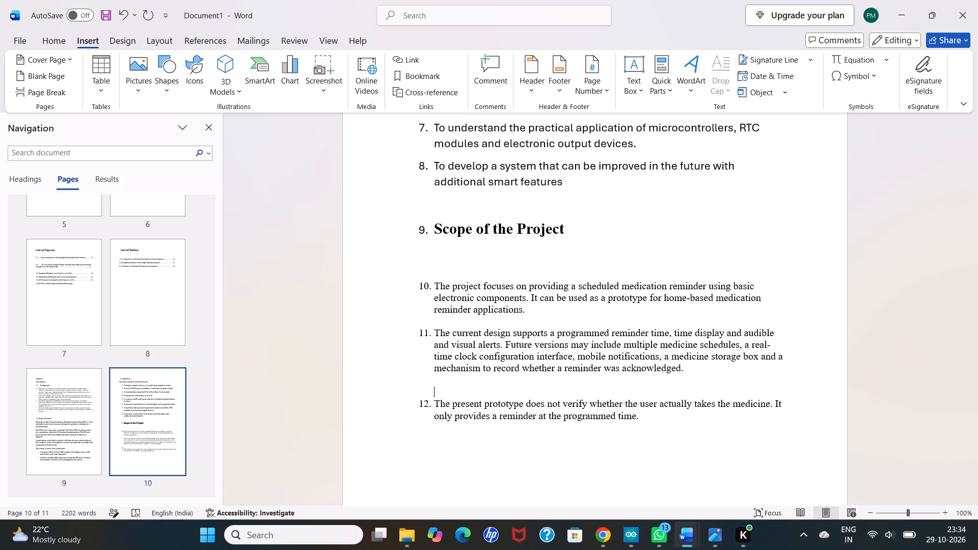
{"action": "key", "text": "Return"}
{"action": "key", "text": "Return"}
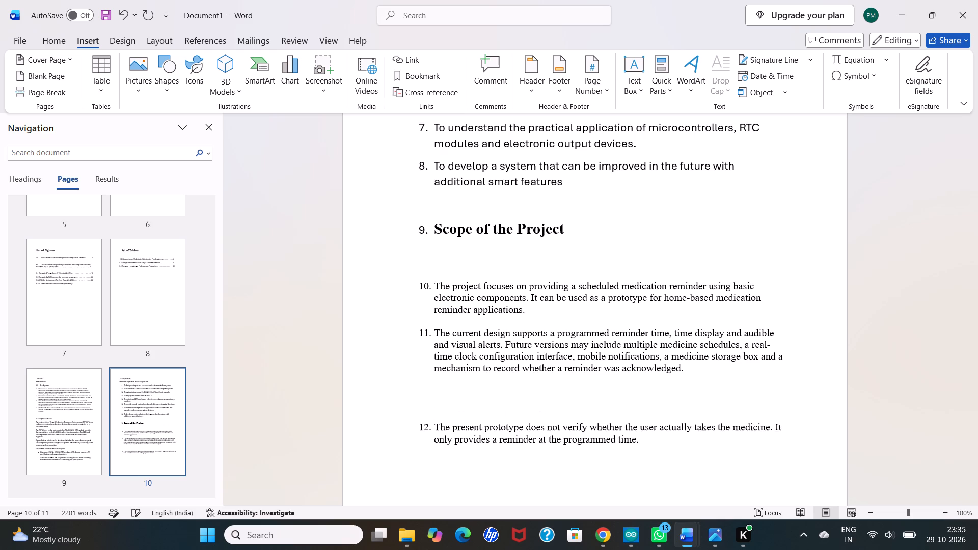
{"action": "key", "text": "BackSpace"}
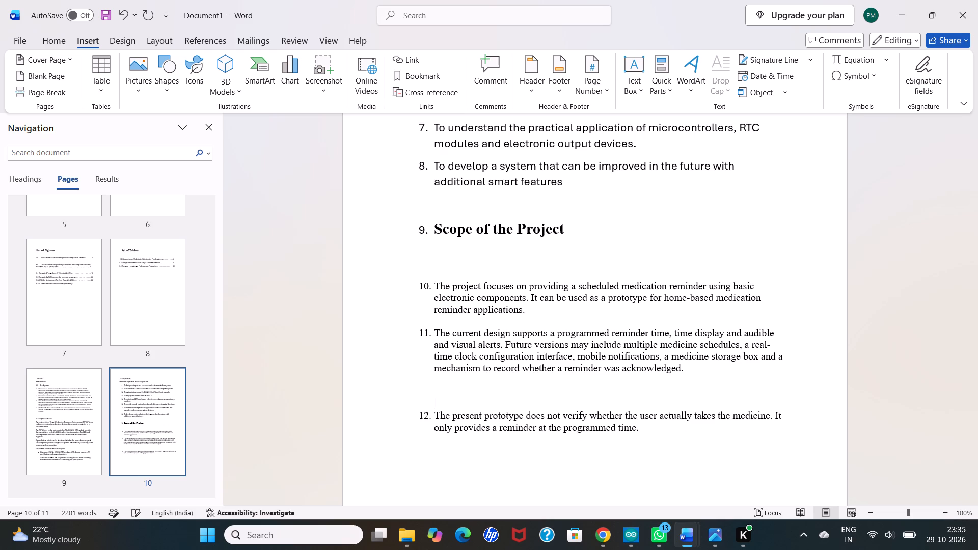
{"action": "key", "text": "BackSpace"}
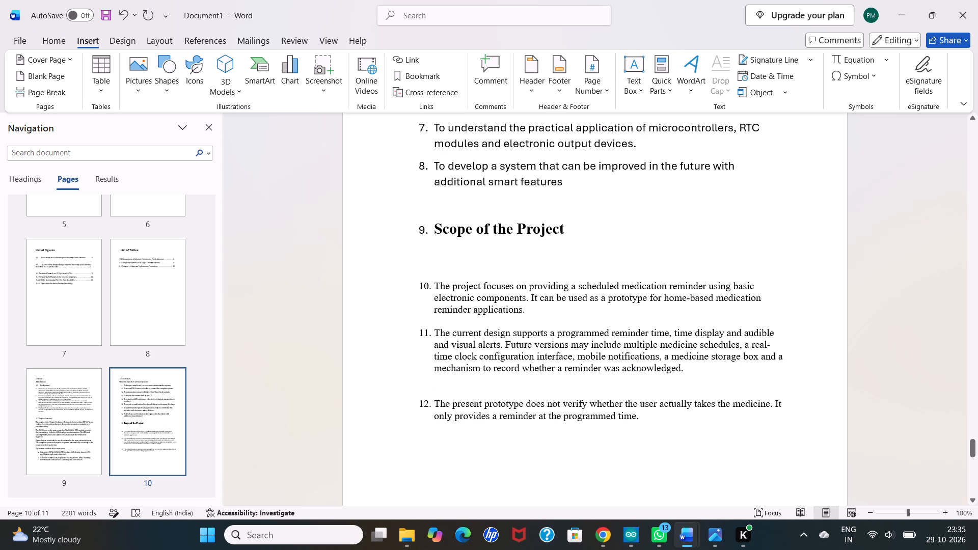
{"action": "left_click", "coordinate": [530, 310]}
{"action": "key", "text": "Return"}
{"action": "key", "text": "BackSpace"}
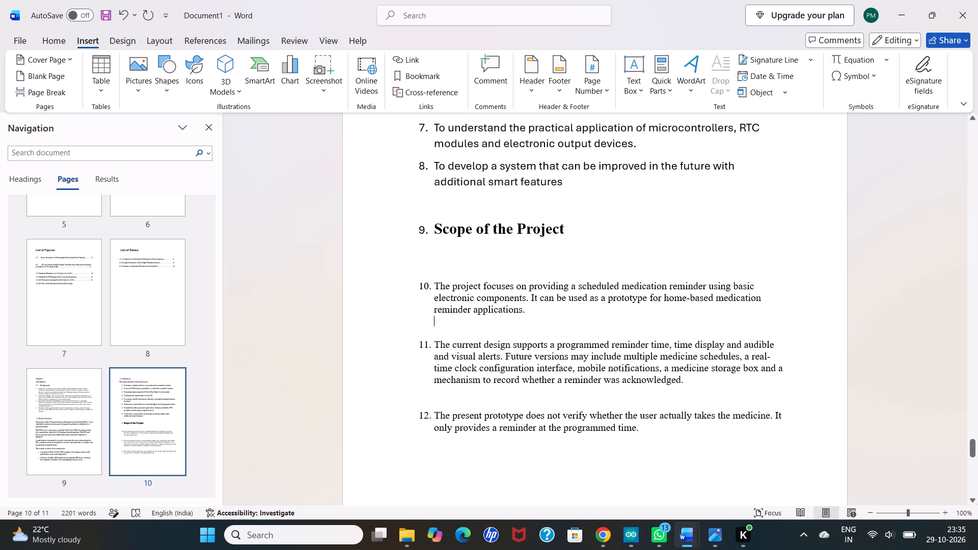
Set the three Scope of the Project paragraphs to font size 14, keeping them non-bold.
{"action": "left_click_drag", "start_coordinate": [433, 283], "coordinate": [563, 451]}
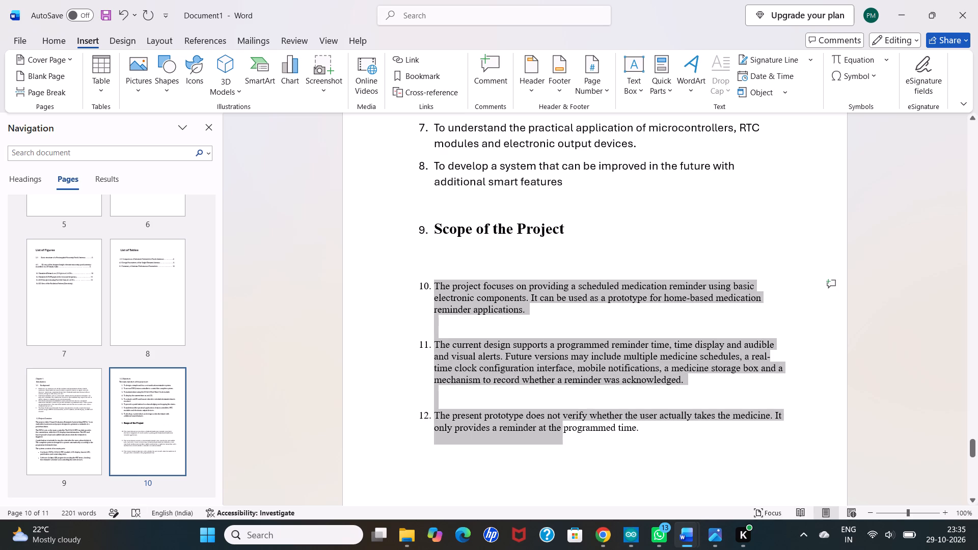
{"action": "left_click_drag", "start_coordinate": [563, 451], "coordinate": [577, 461]}
{"action": "left_click", "coordinate": [592, 441]}
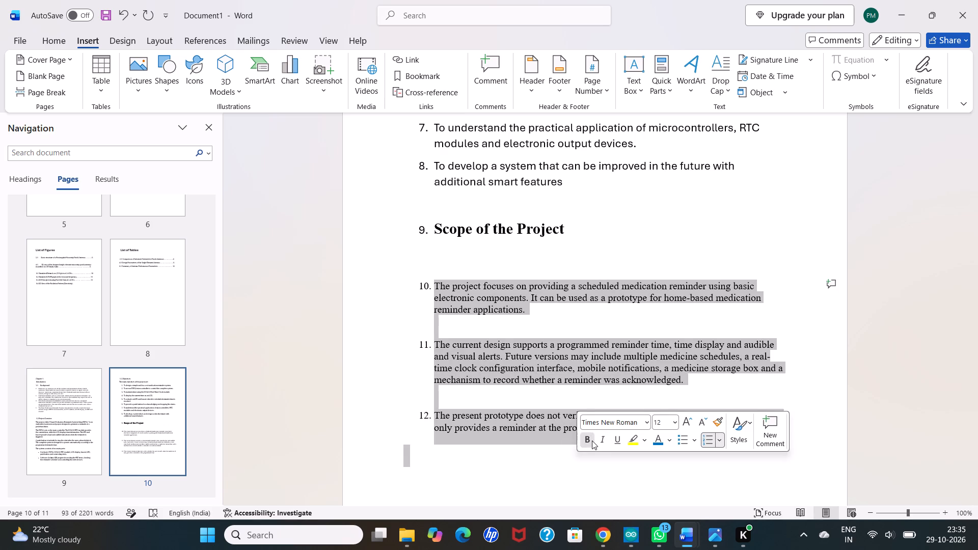
{"action": "left_click", "coordinate": [592, 441]}
{"action": "left_click", "coordinate": [671, 425]}
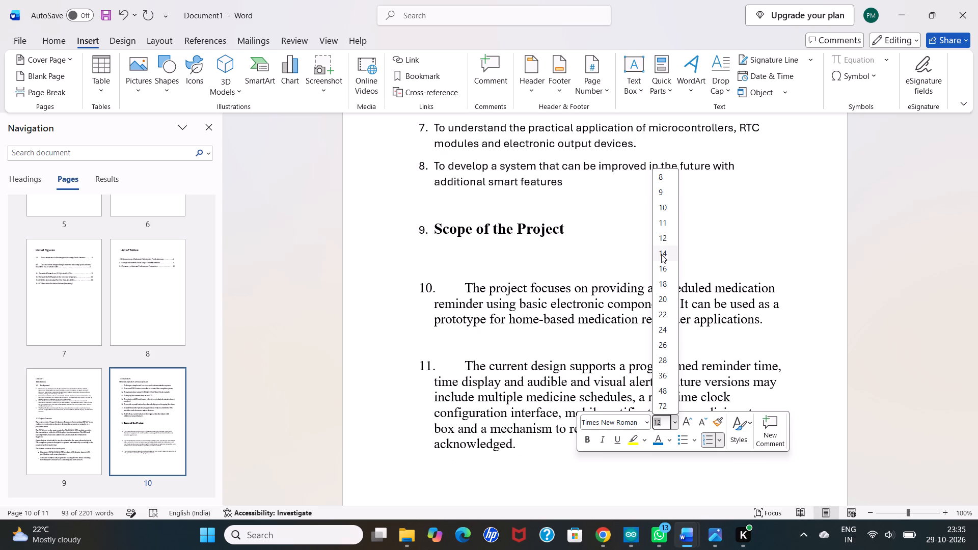
{"action": "left_click", "coordinate": [661, 254]}
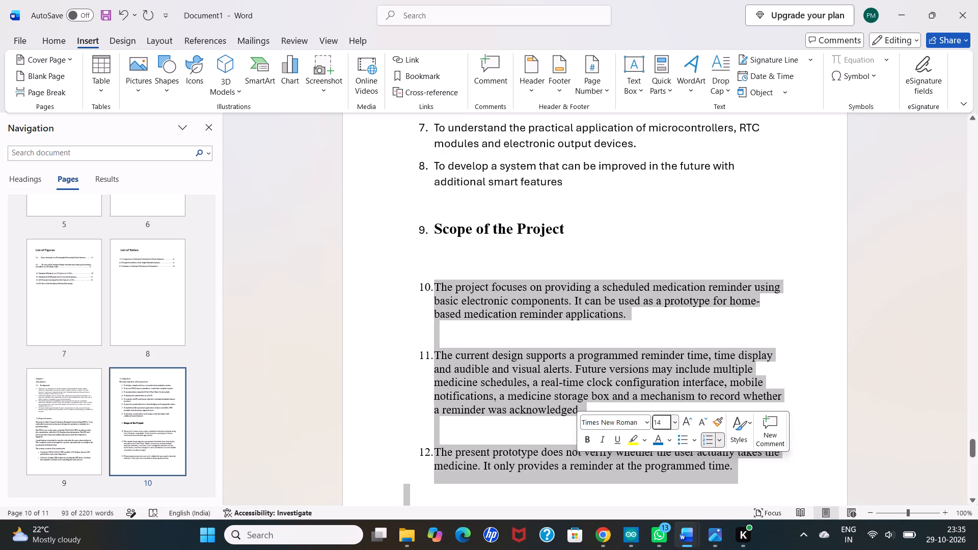
{"action": "left_click", "coordinate": [818, 209]}
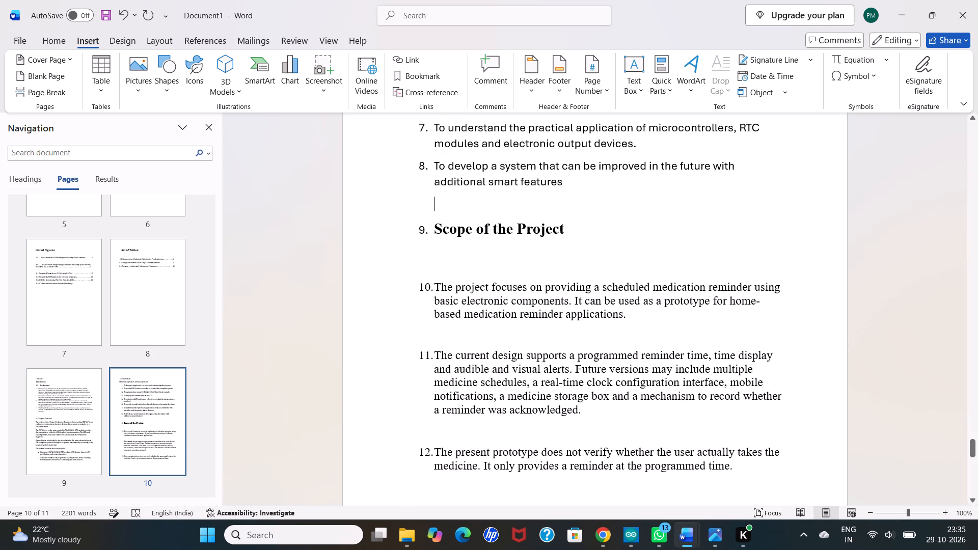
{"action": "scroll", "coordinate": [861, 194], "scroll_direction": "down", "scroll_amount": 7}
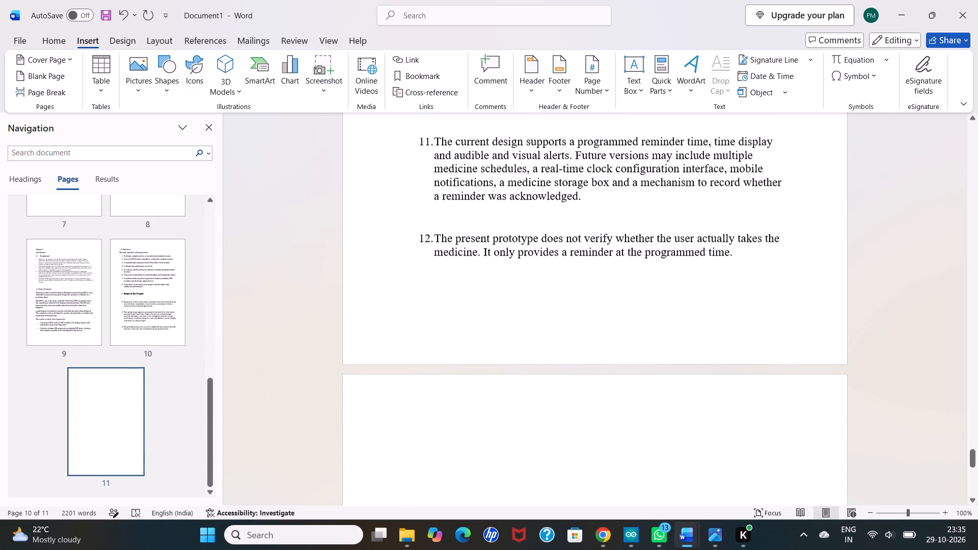
{"action": "scroll", "coordinate": [593, 441], "scroll_direction": "down", "scroll_amount": 11}
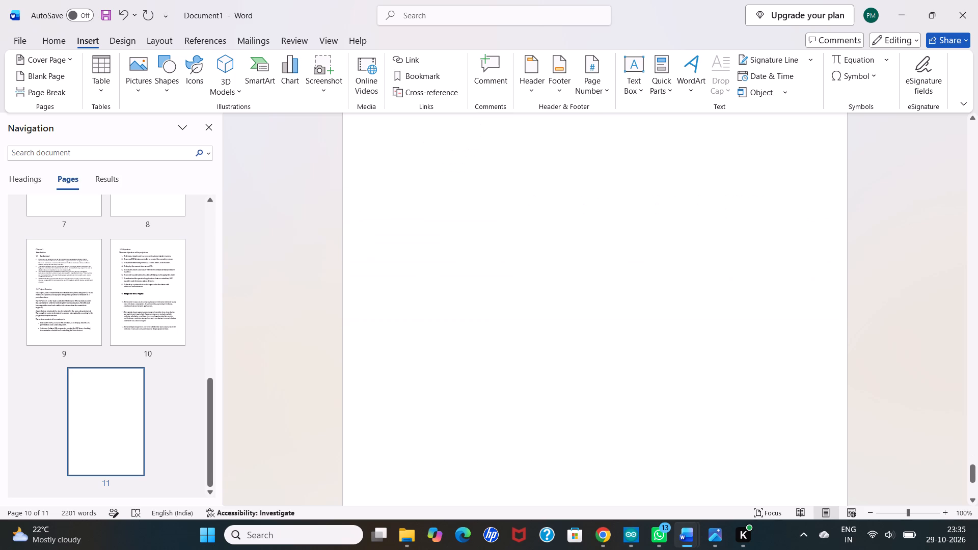
{"action": "scroll", "coordinate": [581, 453], "scroll_direction": "down", "scroll_amount": 2}
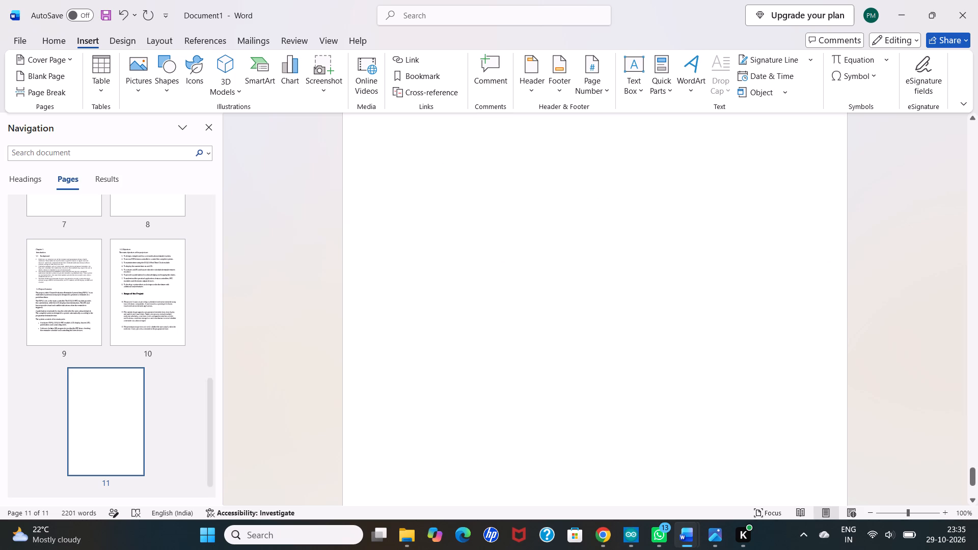
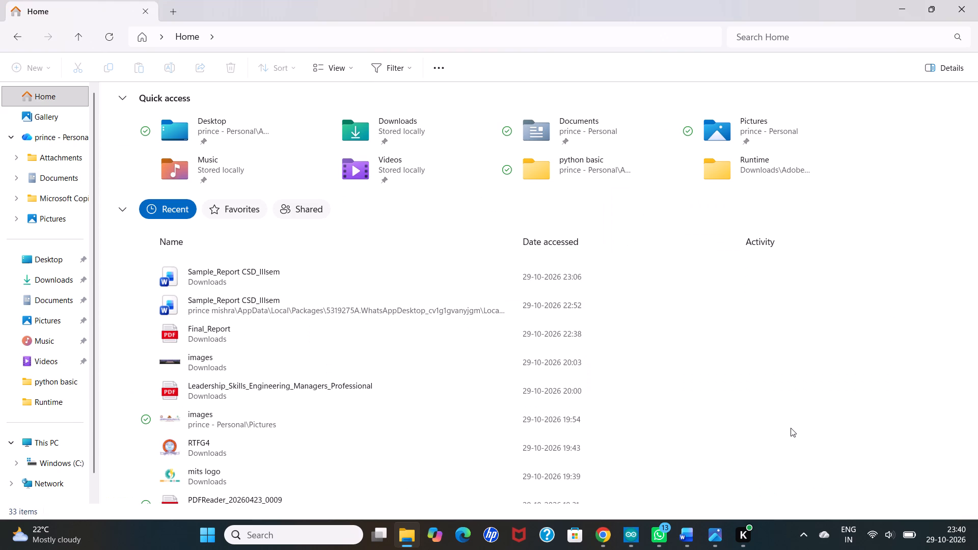
{"action": "key", "text": "alt+Tab"}
{"action": "key", "text": "alt+Tab"}
{"action": "key", "text": "alt+Tab"}
{"action": "key", "text": "alt+Tab"}
{"action": "key", "text": "alt+Tab"}
{"action": "key", "text": "alt+Tab"}
{"action": "key", "text": "alt+Tab"}
{"action": "key", "text": "alt+Tab"}
{"action": "key", "text": "alt+Tab"}
{"action": "key", "text": "alt+Tab"}
{"action": "key", "text": "alt+Tab"}
{"action": "key", "text": "alt+Tab"}
{"action": "key", "text": "alt+Tab"}
{"action": "key", "text": "alt+Tab"}
{"action": "key", "text": "alt+Tab"}
{"action": "key", "text": "alt+Tab"}
{"action": "key", "text": "alt+Tab"}
{"action": "key", "text": "alt+Tab"}
{"action": "key", "text": "alt+Tab"}
{"action": "key", "text": "alt+Tab"}
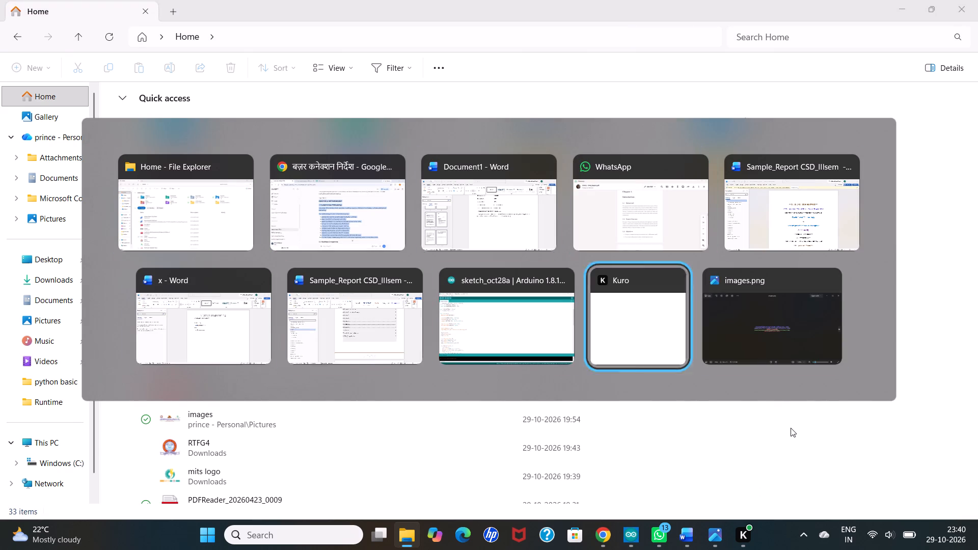
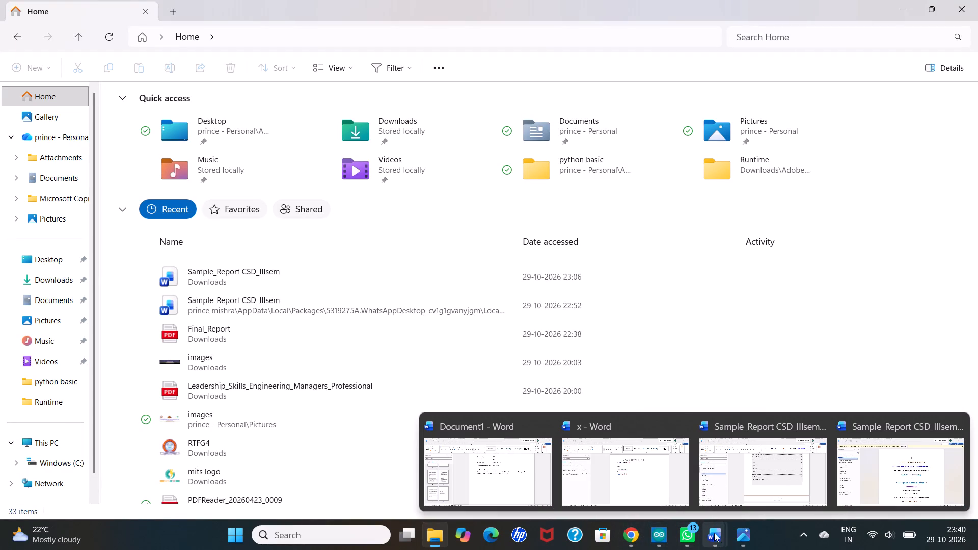
Paste the copied Chapter 3 heading and section 3.1 System Design Methodology at the end of the Document1 report.
{"action": "left_click", "coordinate": [529, 478]}
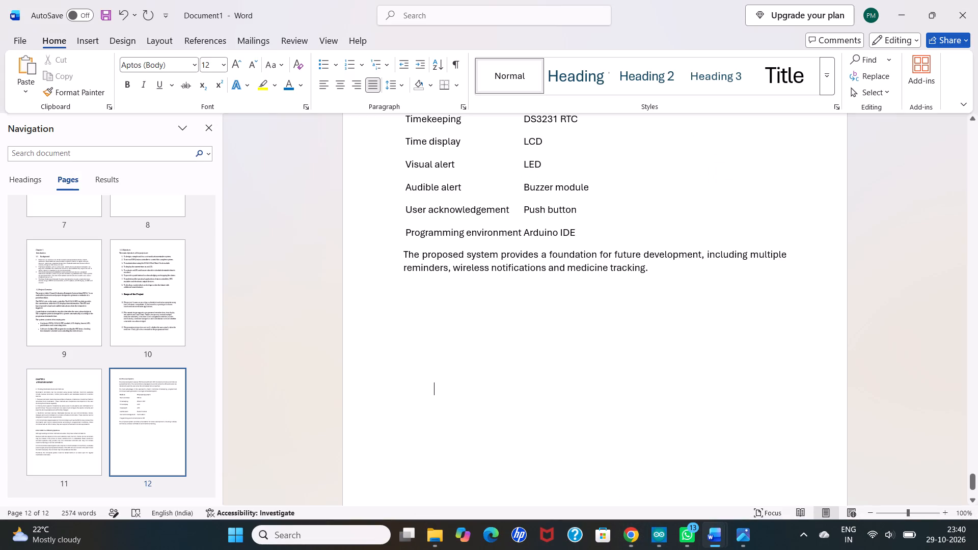
{"action": "scroll", "coordinate": [532, 478], "scroll_direction": "down", "scroll_amount": 5}
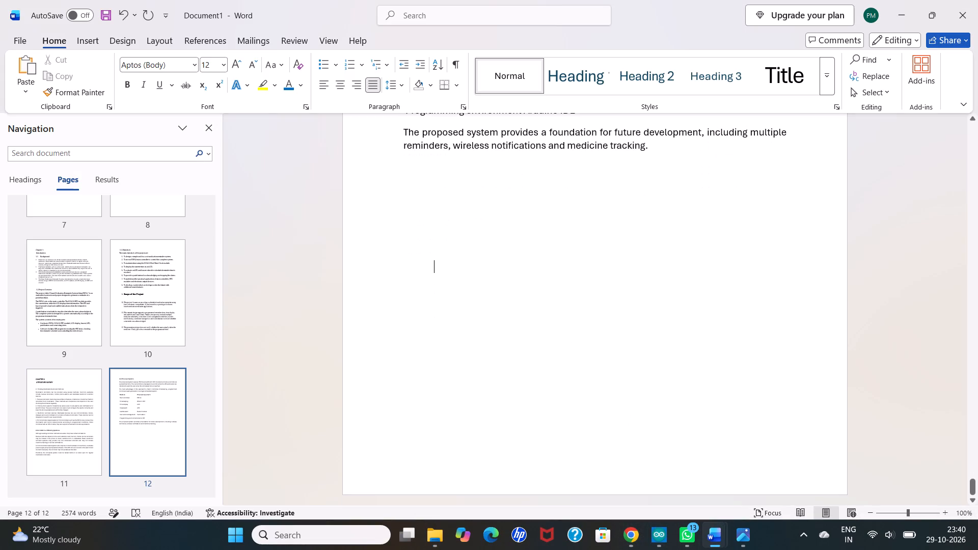
{"action": "key", "text": "ctrl+v"}
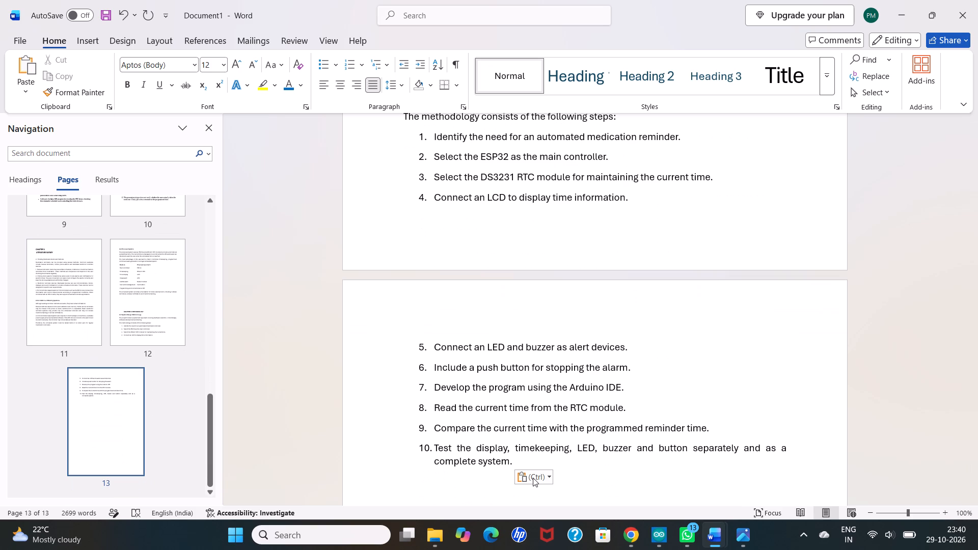
Remove the blank lines and indent before the "CHAPTER 3: METHODOLOGY" heading, leaving it at the margin, and insert three blank lines above it.
{"action": "scroll", "coordinate": [533, 478], "scroll_direction": "up", "scroll_amount": 9}
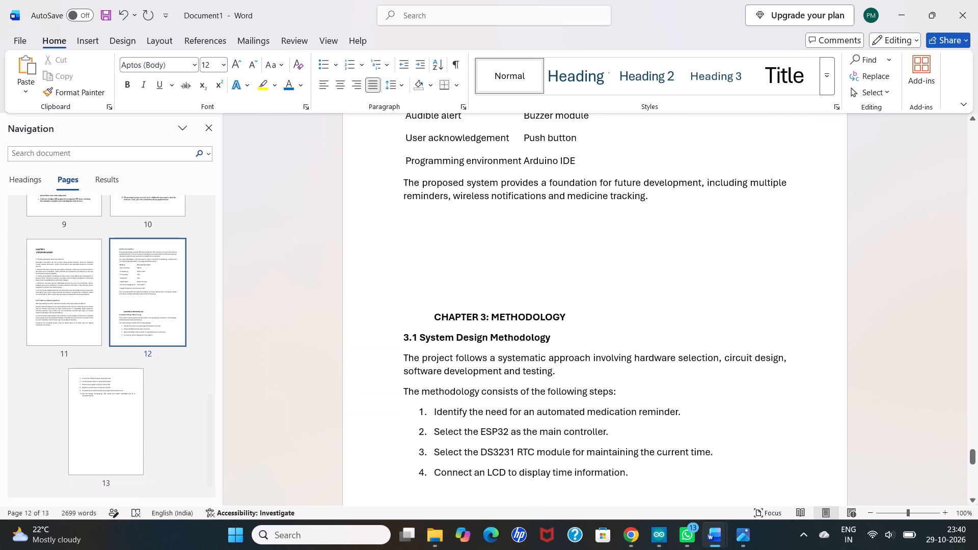
{"action": "scroll", "coordinate": [533, 478], "scroll_direction": "up", "scroll_amount": 1}
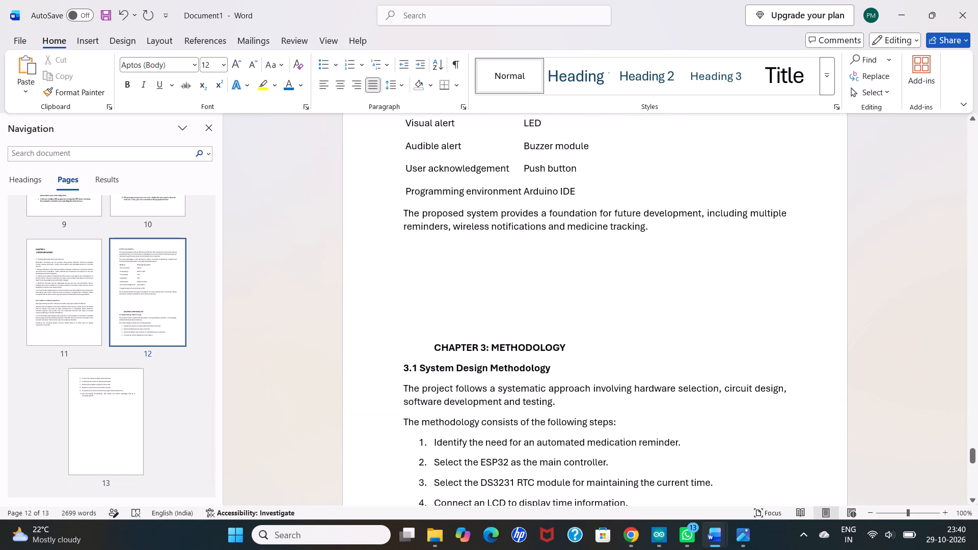
{"action": "left_click", "coordinate": [415, 341]}
{"action": "key", "text": "BackSpace"}
{"action": "key", "text": "BackSpace"}
{"action": "key", "text": "BackSpace"}
{"action": "key", "text": "BackSpace"}
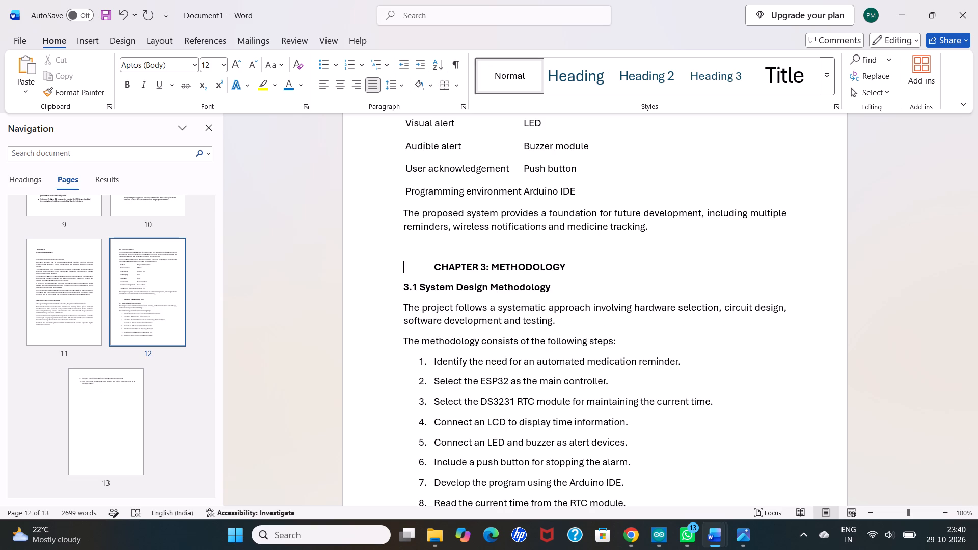
{"action": "left_click", "coordinate": [432, 269]}
{"action": "key", "text": "BackSpace"}
{"action": "key", "text": "BackSpace"}
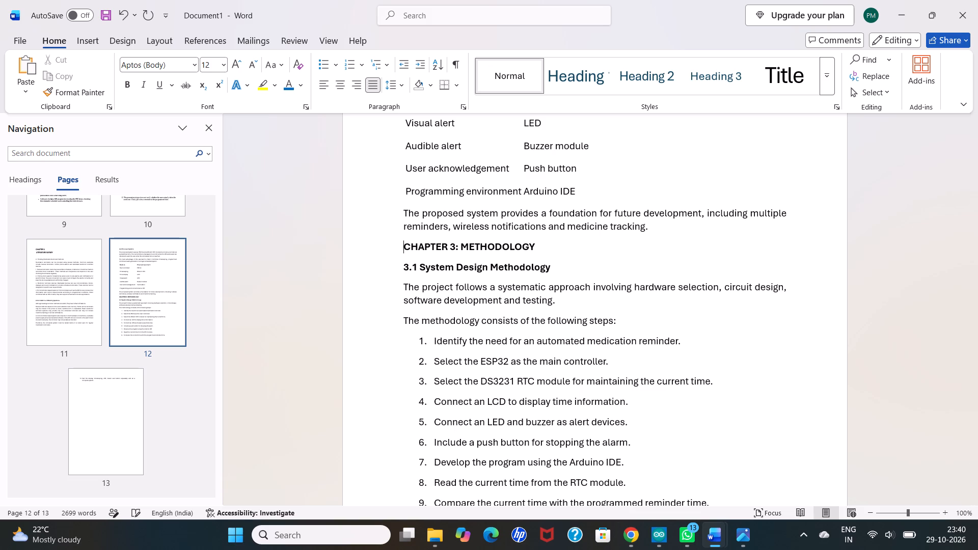
{"action": "key", "text": "Return"}
{"action": "key", "text": "Return"}
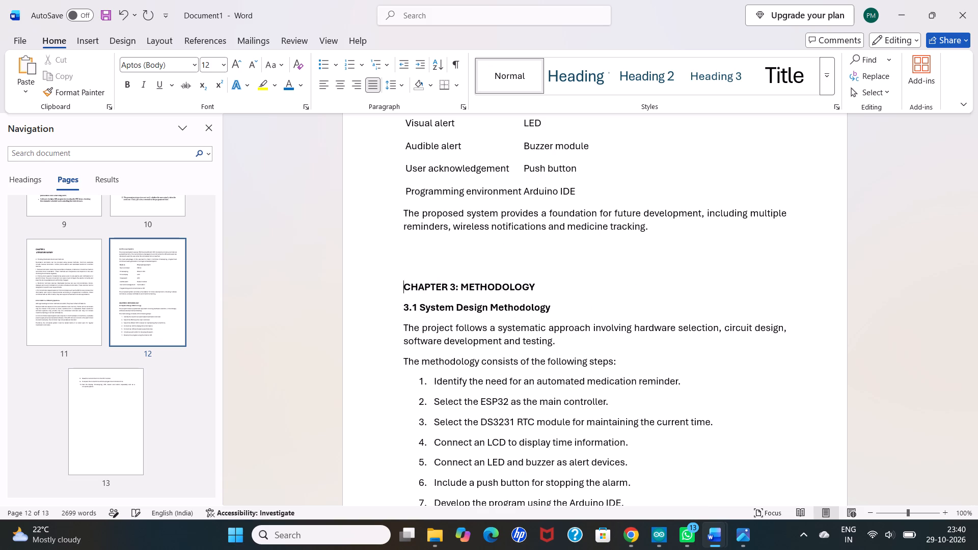
{"action": "key", "text": "Return"}
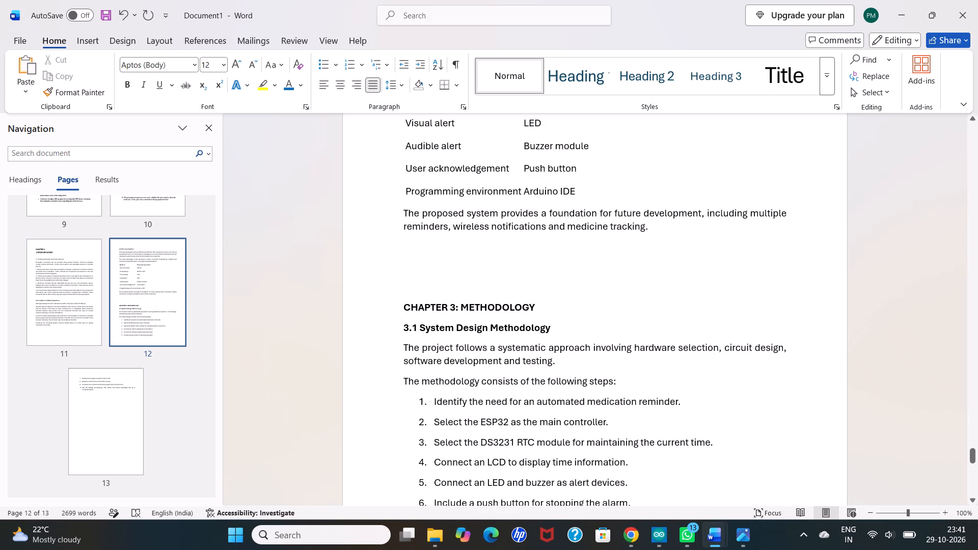
Change all of section 3.1, from its heading through the tenth numbered step, from justified to left alignment.
{"action": "left_click_drag", "start_coordinate": [403, 331], "coordinate": [561, 471]}
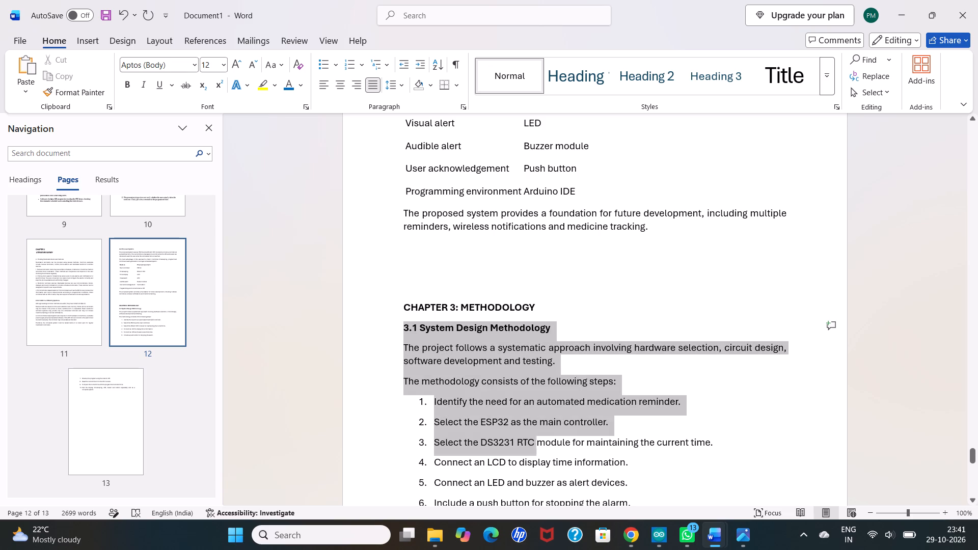
{"action": "left_click_drag", "start_coordinate": [561, 471], "coordinate": [622, 113]}
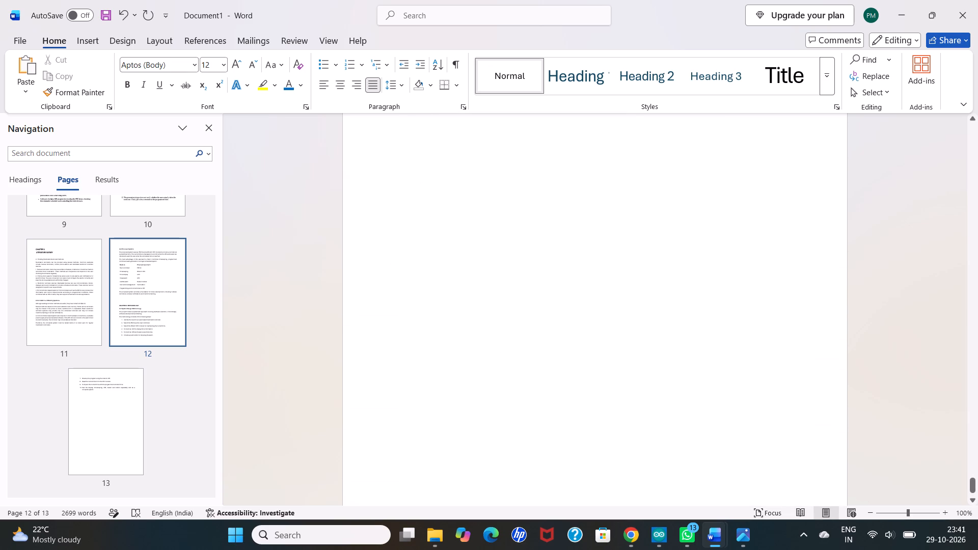
{"action": "left_click_drag", "start_coordinate": [622, 113], "coordinate": [597, 96]}
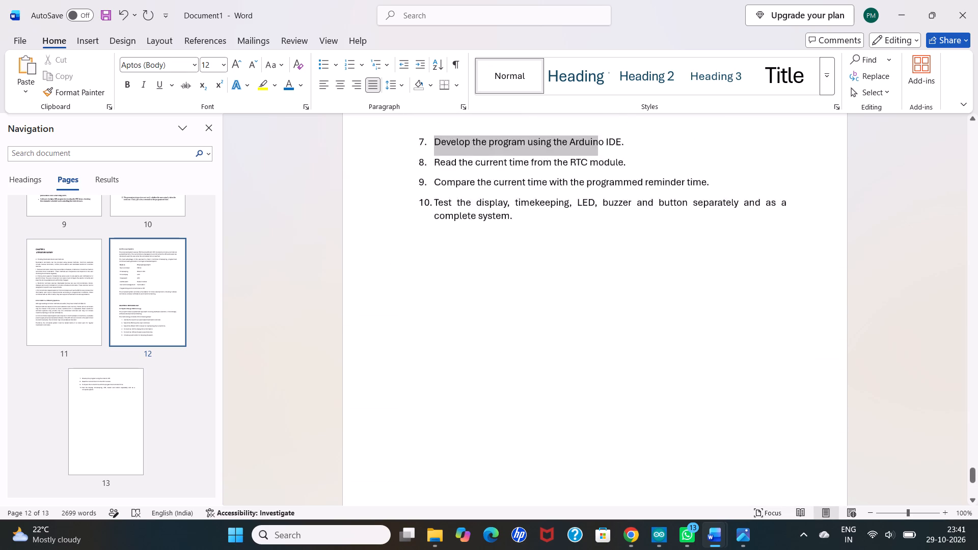
{"action": "left_click_drag", "start_coordinate": [597, 96], "coordinate": [596, 392]}
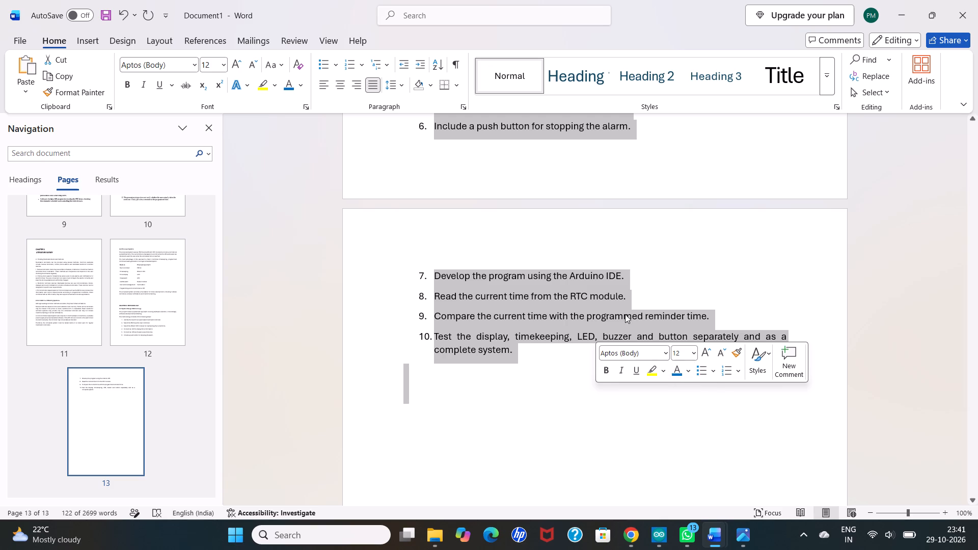
{"action": "left_click", "coordinate": [372, 88]}
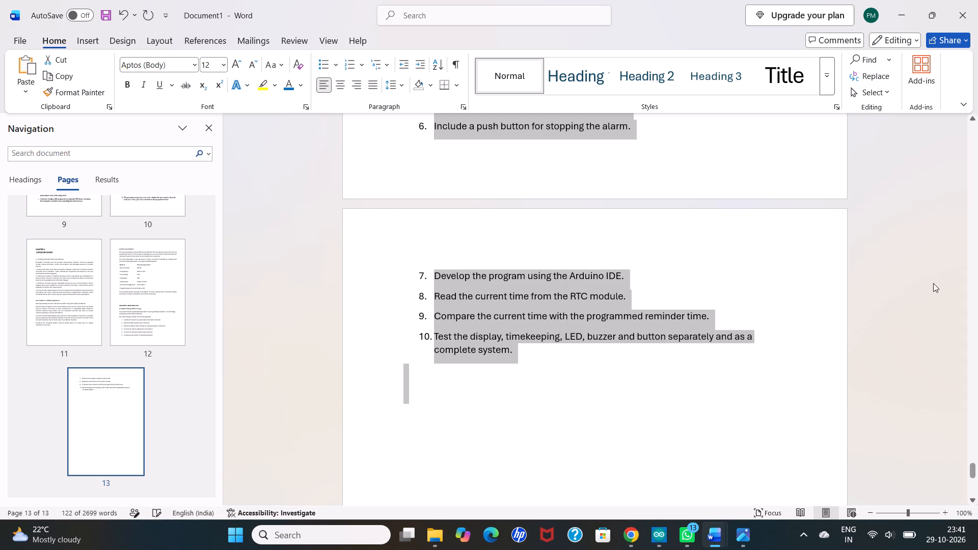
{"action": "left_click", "coordinate": [977, 292]}
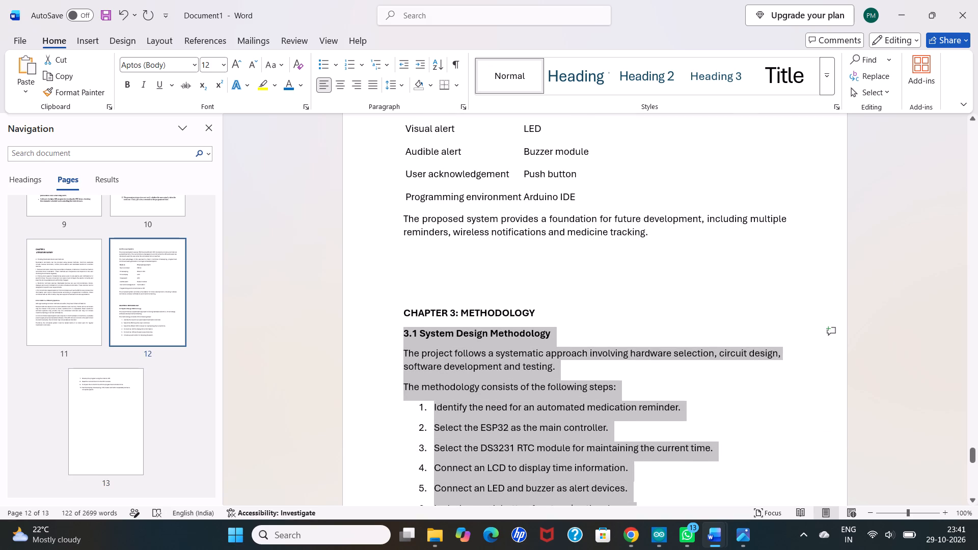
{"action": "left_click", "coordinate": [801, 295]}
{"action": "scroll", "coordinate": [700, 302], "scroll_direction": "down", "scroll_amount": 8}
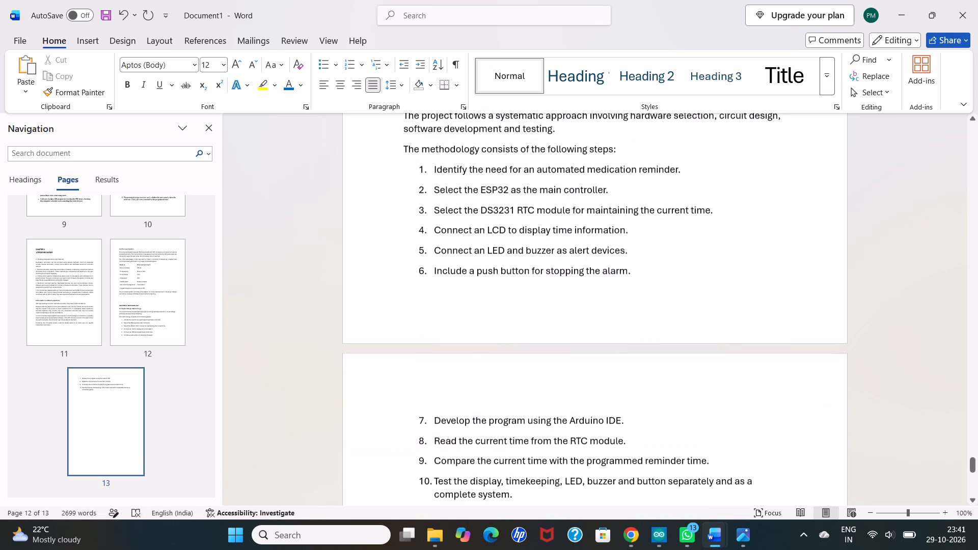
{"action": "scroll", "coordinate": [691, 313], "scroll_direction": "down", "scroll_amount": 6}
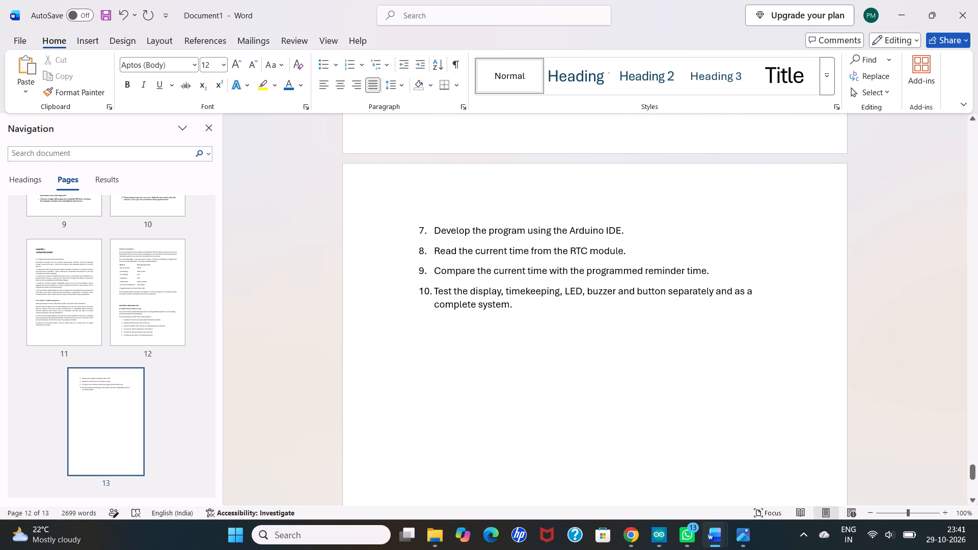
{"action": "scroll", "coordinate": [676, 321], "scroll_direction": "down", "scroll_amount": 1}
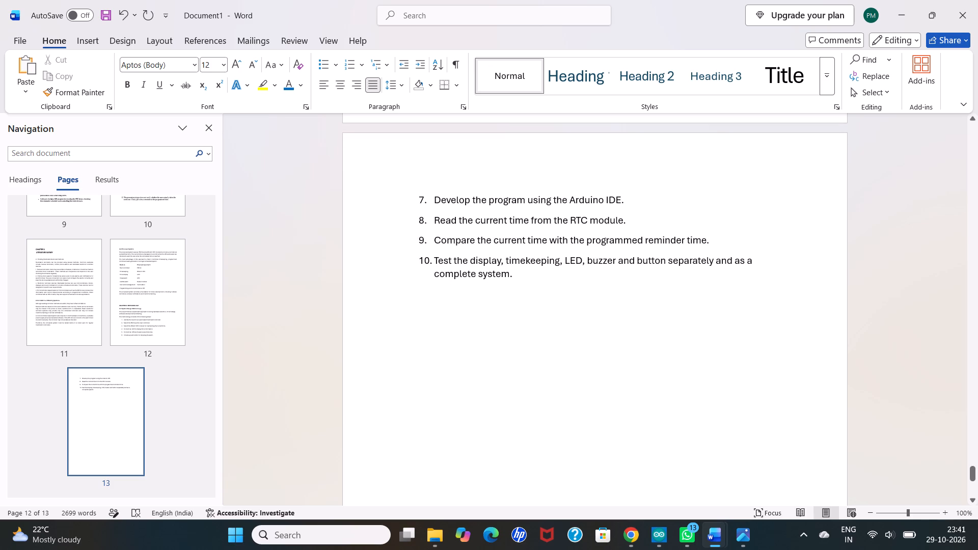
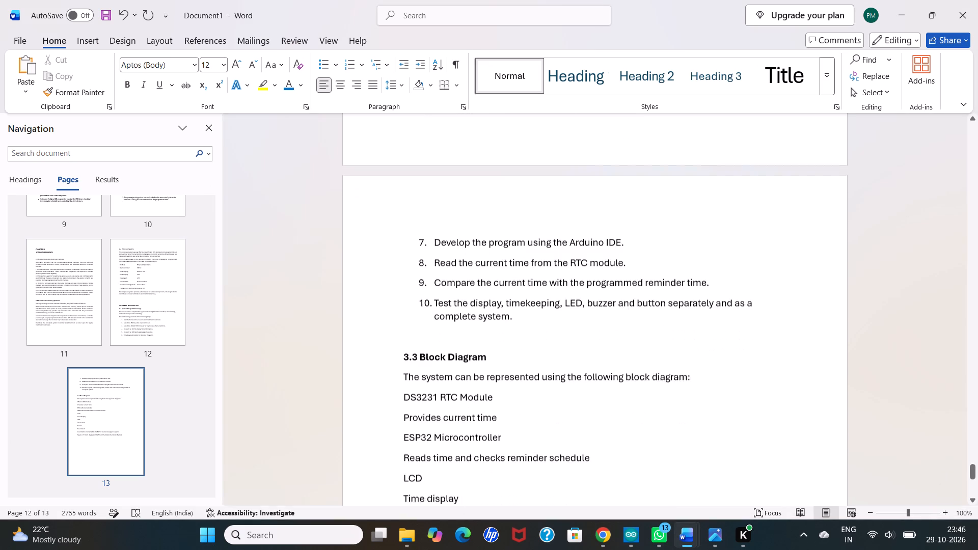
{"action": "scroll", "coordinate": [515, 383], "scroll_direction": "down", "scroll_amount": 4}
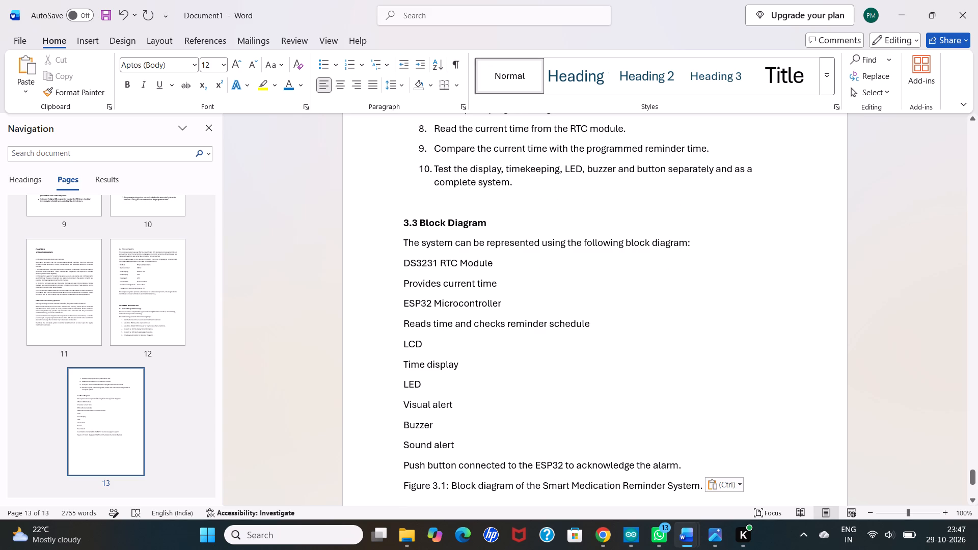
{"action": "left_click_drag", "start_coordinate": [399, 224], "coordinate": [707, 511]}
{"action": "key", "text": "BackSpace"}
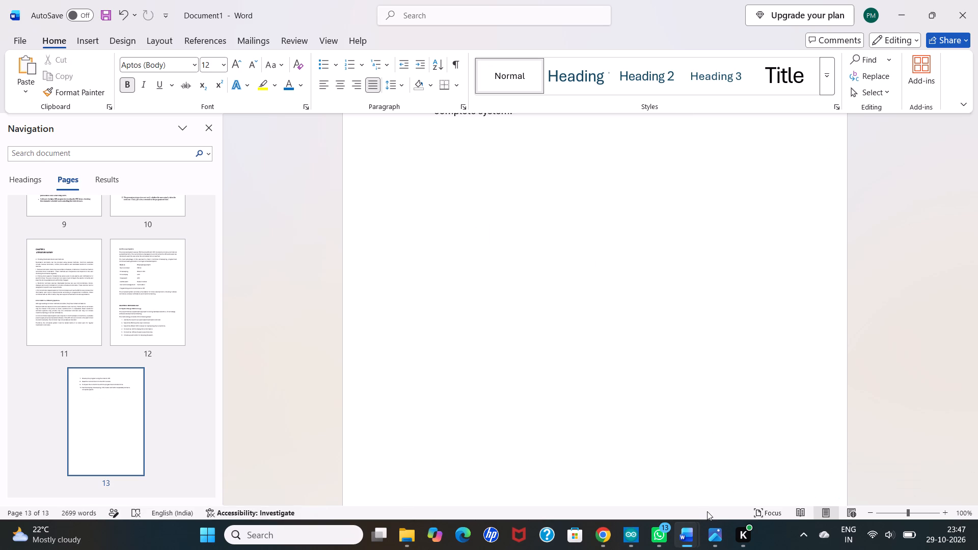
{"action": "scroll", "coordinate": [707, 508], "scroll_direction": "up", "scroll_amount": 1}
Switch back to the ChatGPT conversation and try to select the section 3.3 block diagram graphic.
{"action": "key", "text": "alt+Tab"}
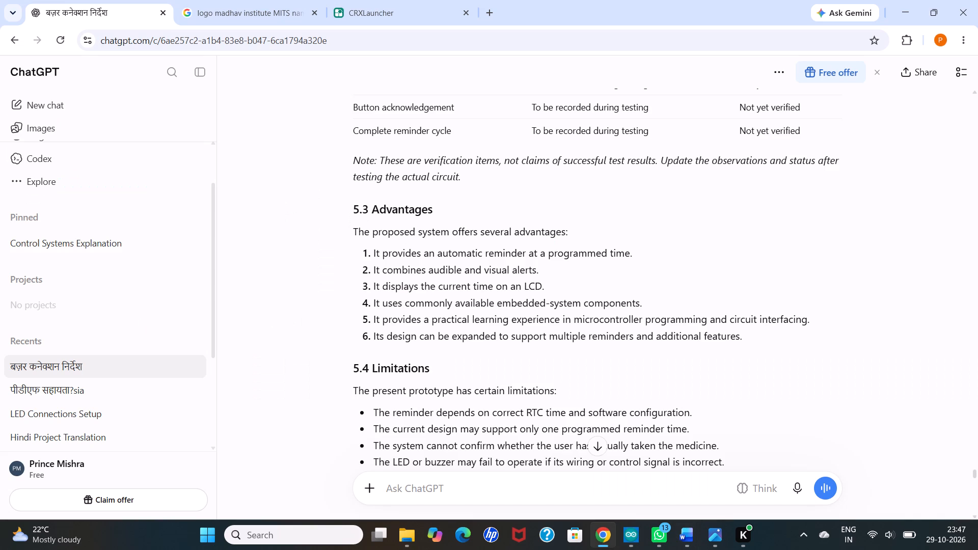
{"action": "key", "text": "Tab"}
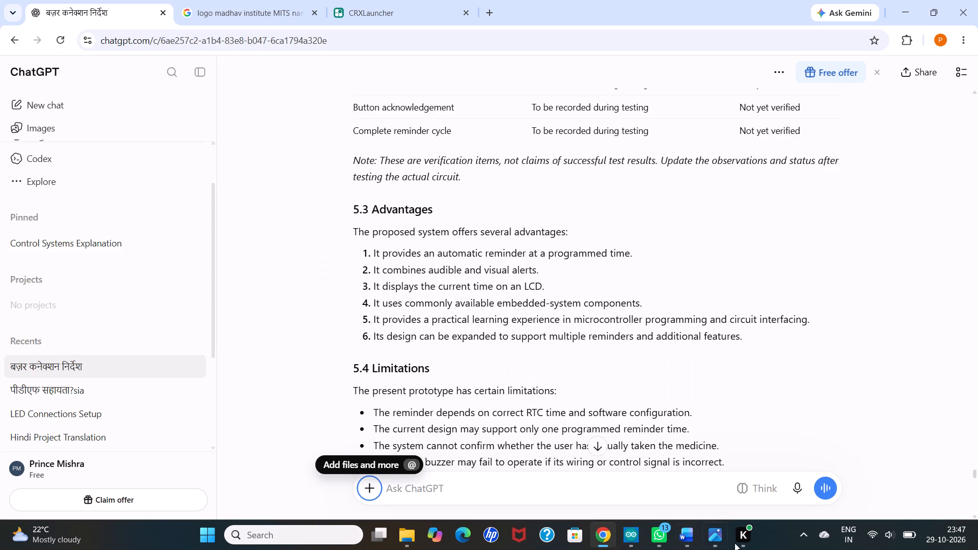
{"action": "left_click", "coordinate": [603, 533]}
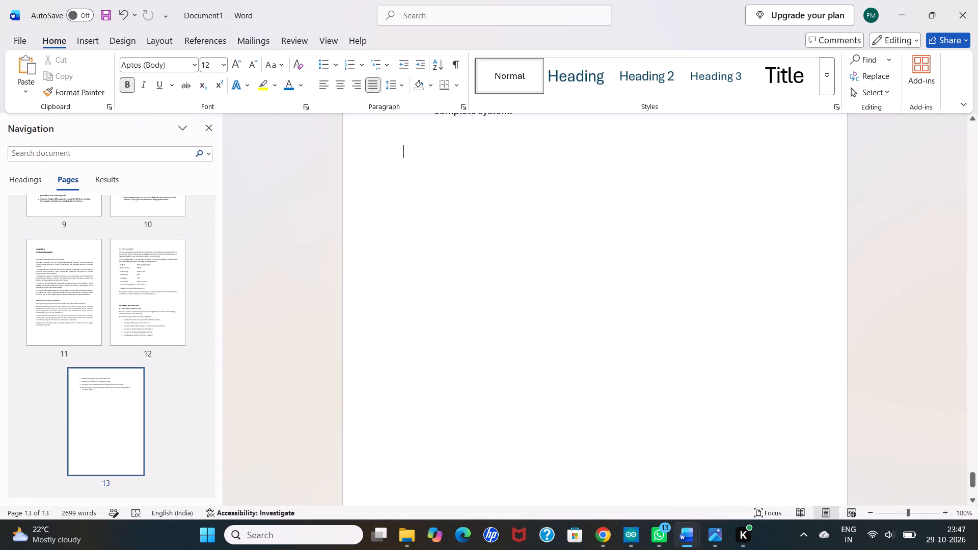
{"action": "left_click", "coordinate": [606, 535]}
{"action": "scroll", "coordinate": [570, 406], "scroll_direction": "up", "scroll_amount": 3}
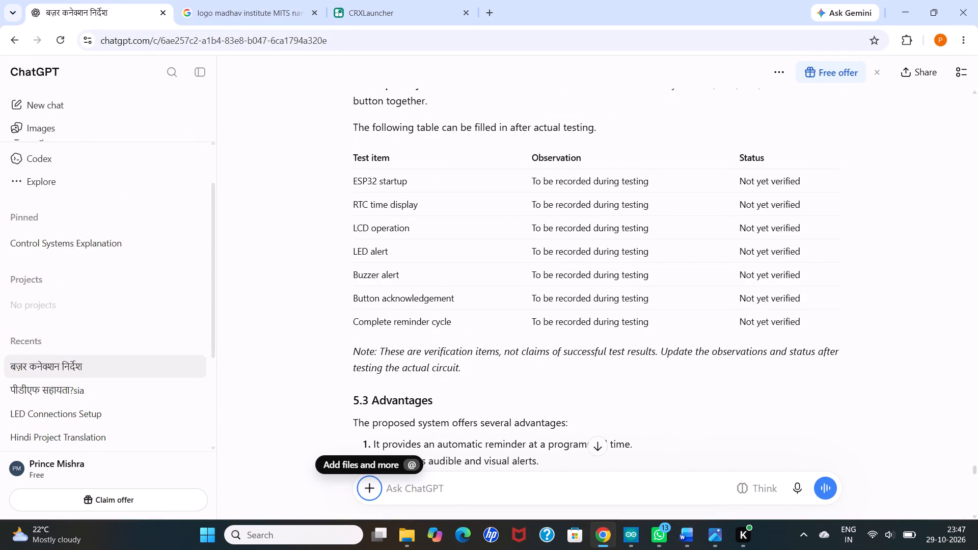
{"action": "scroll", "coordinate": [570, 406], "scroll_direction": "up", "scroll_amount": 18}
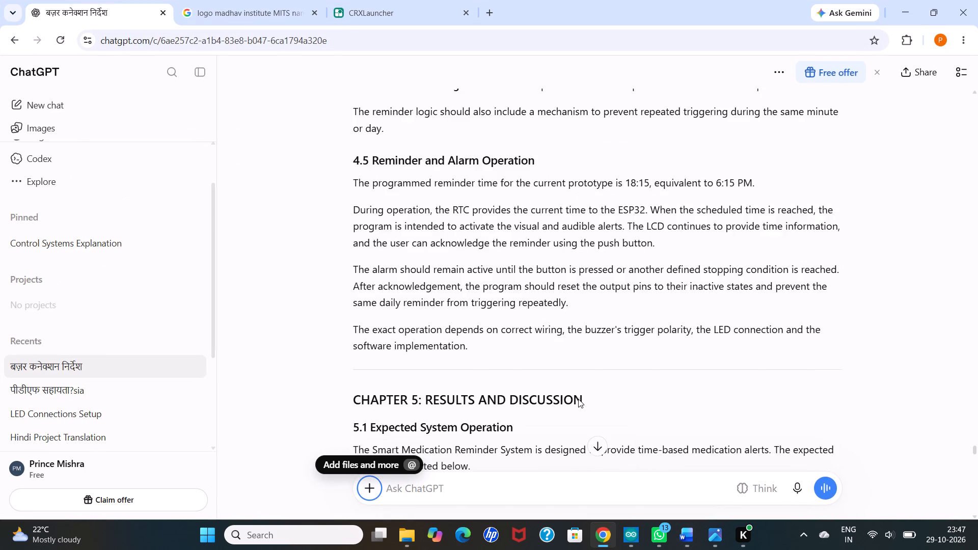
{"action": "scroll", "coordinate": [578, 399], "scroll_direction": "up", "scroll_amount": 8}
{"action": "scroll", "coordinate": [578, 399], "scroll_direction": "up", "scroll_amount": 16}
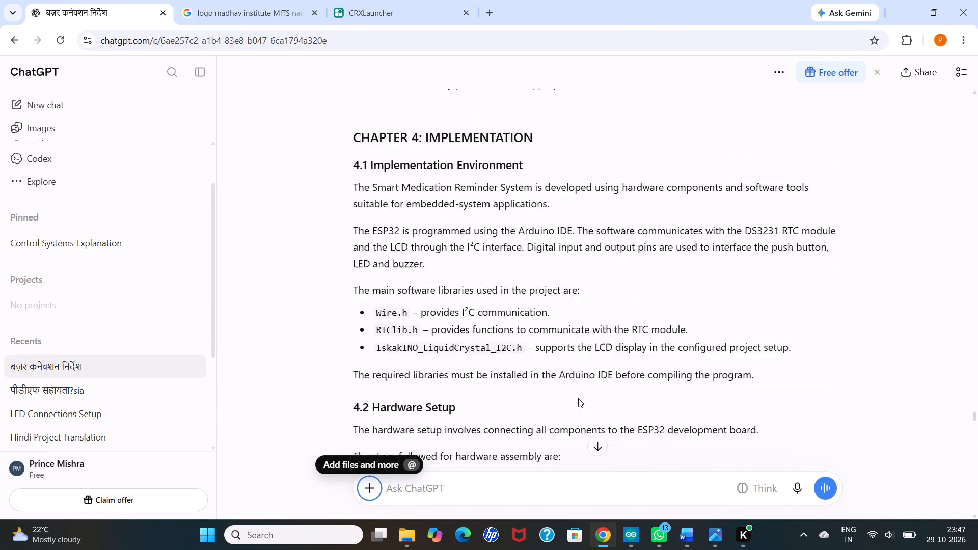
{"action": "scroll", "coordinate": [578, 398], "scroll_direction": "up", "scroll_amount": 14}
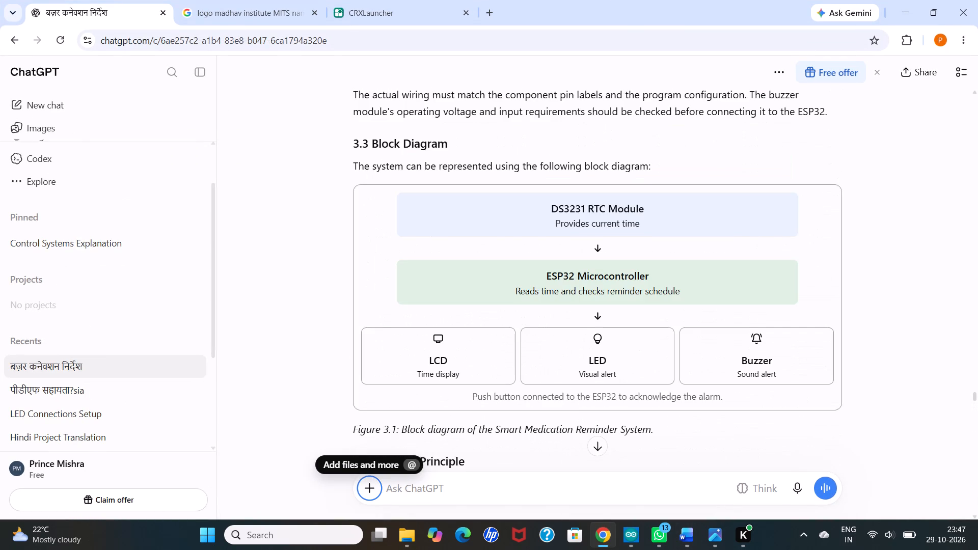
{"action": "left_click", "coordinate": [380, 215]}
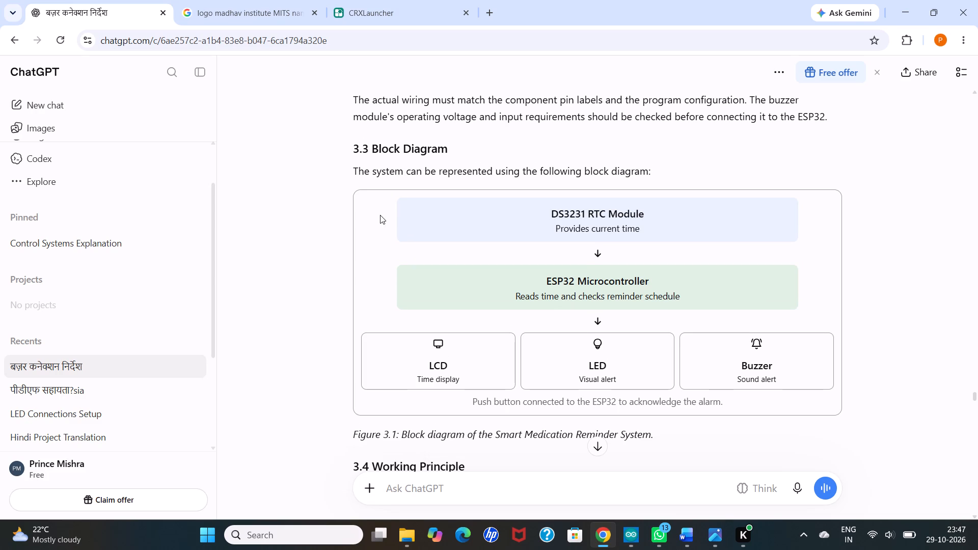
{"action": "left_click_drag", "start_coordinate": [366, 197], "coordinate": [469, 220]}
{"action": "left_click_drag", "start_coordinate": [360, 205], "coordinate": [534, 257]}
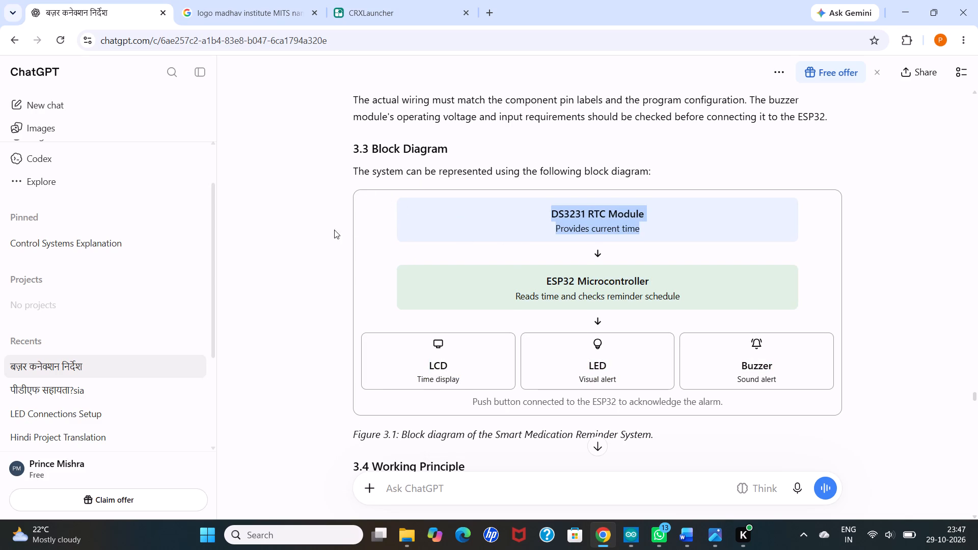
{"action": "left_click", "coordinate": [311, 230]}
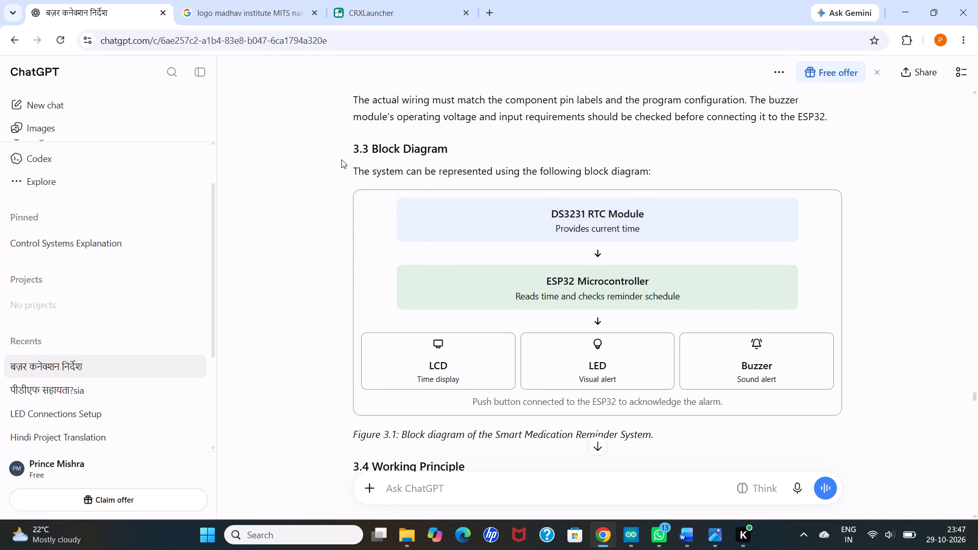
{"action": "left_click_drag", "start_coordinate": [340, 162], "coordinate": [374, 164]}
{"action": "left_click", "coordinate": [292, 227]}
Copy the Chapter 4: Implementation heading with section 4.1 Implementation Environment from ChatGPT into the Word report, below the ten-item numbered list.
{"action": "scroll", "coordinate": [420, 223], "scroll_direction": "down", "scroll_amount": 11}
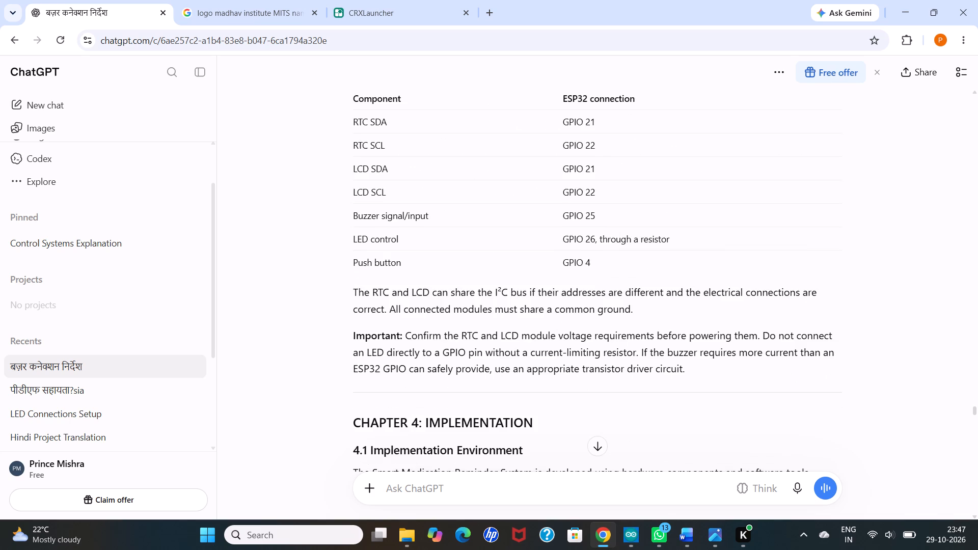
{"action": "scroll", "coordinate": [406, 252], "scroll_direction": "up", "scroll_amount": 1}
{"action": "scroll", "coordinate": [438, 237], "scroll_direction": "down", "scroll_amount": 3}
{"action": "scroll", "coordinate": [388, 270], "scroll_direction": "down", "scroll_amount": 2}
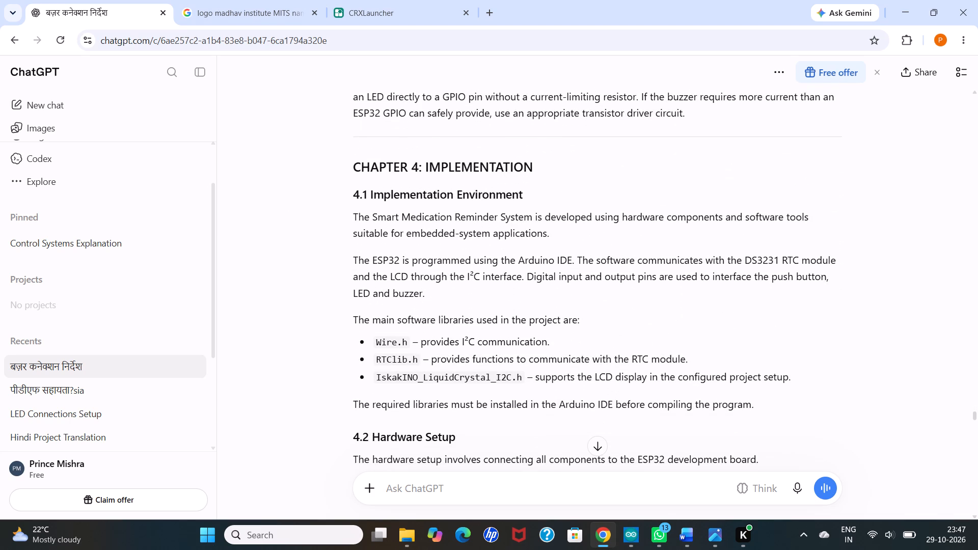
{"action": "left_click_drag", "start_coordinate": [354, 161], "coordinate": [560, 402]}
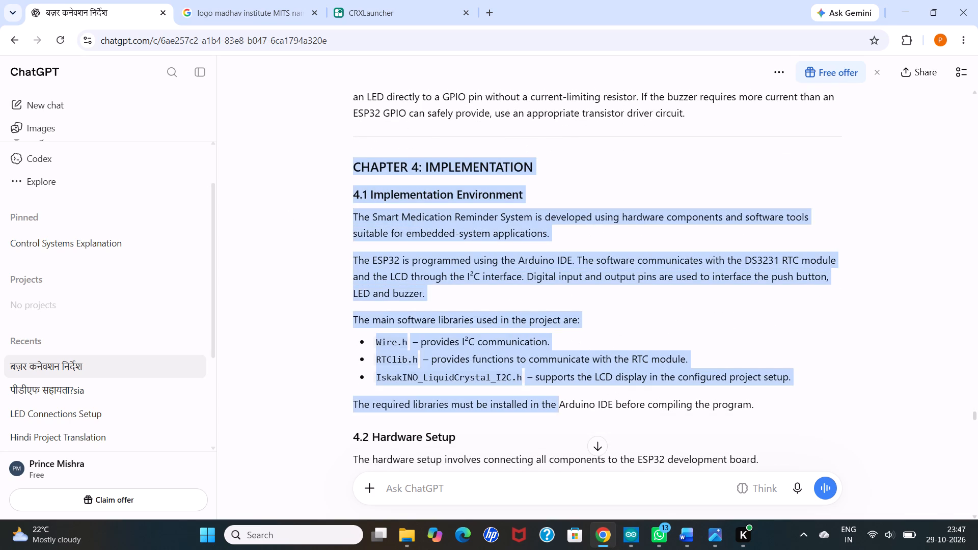
{"action": "left_click_drag", "start_coordinate": [560, 402], "coordinate": [767, 417]}
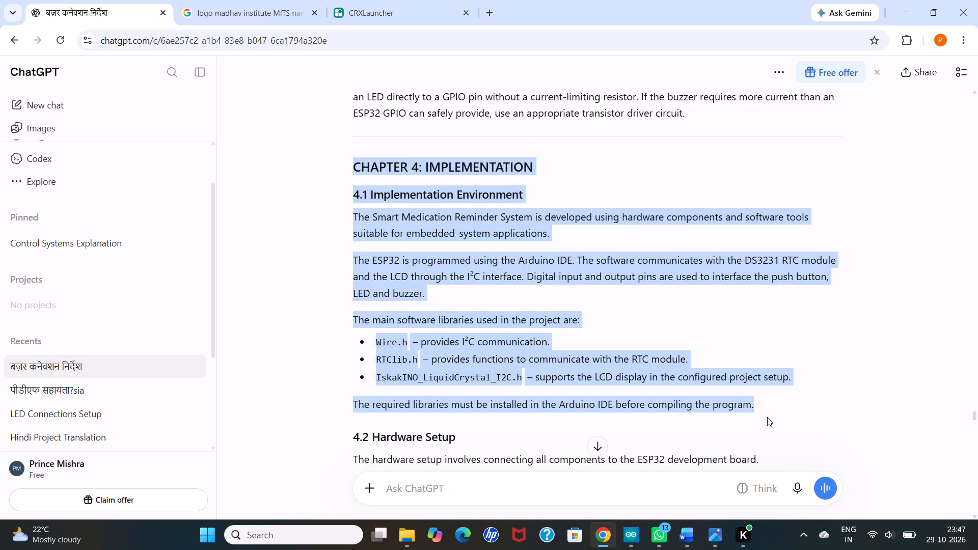
{"action": "key", "text": "ctrl+c"}
{"action": "key", "text": "alt+Tab"}
{"action": "scroll", "coordinate": [767, 417], "scroll_direction": "up", "scroll_amount": 2}
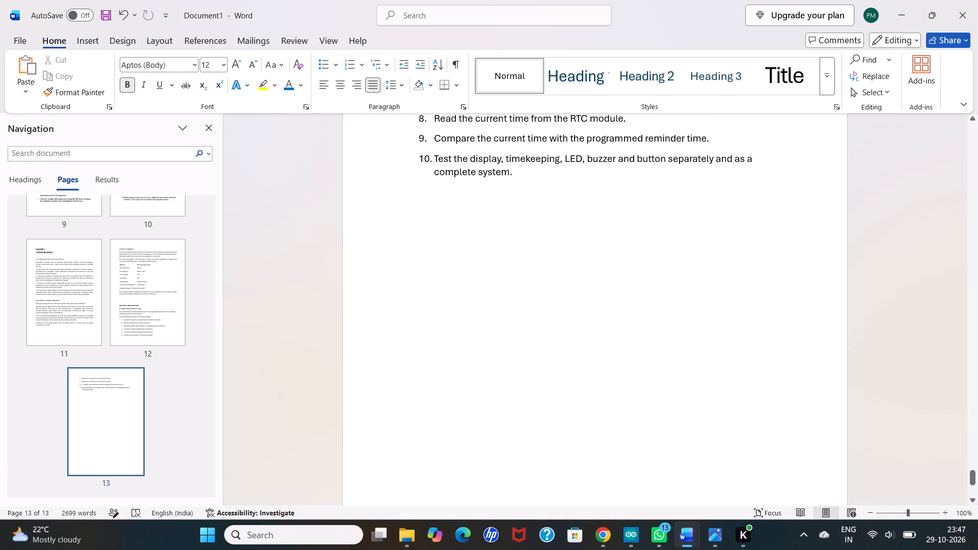
{"action": "key", "text": "ctrl+v"}
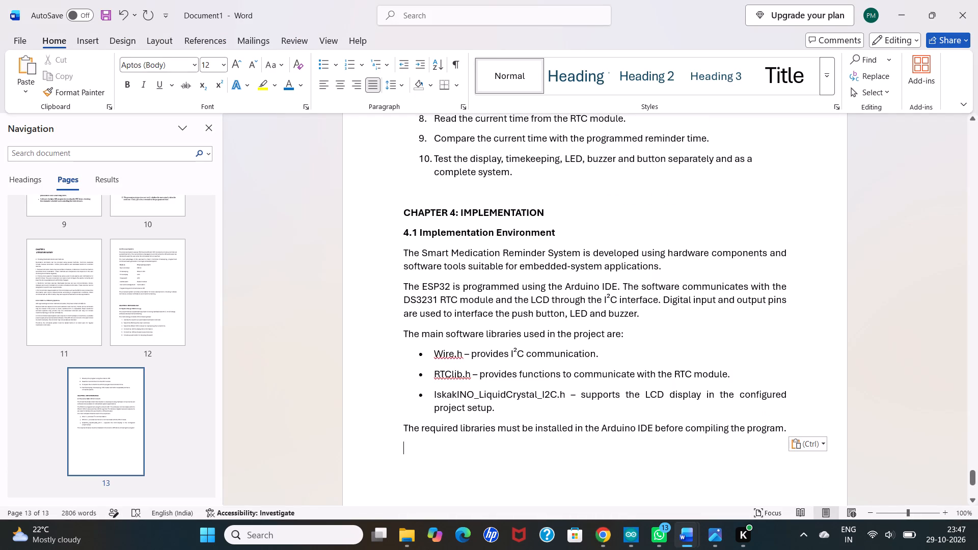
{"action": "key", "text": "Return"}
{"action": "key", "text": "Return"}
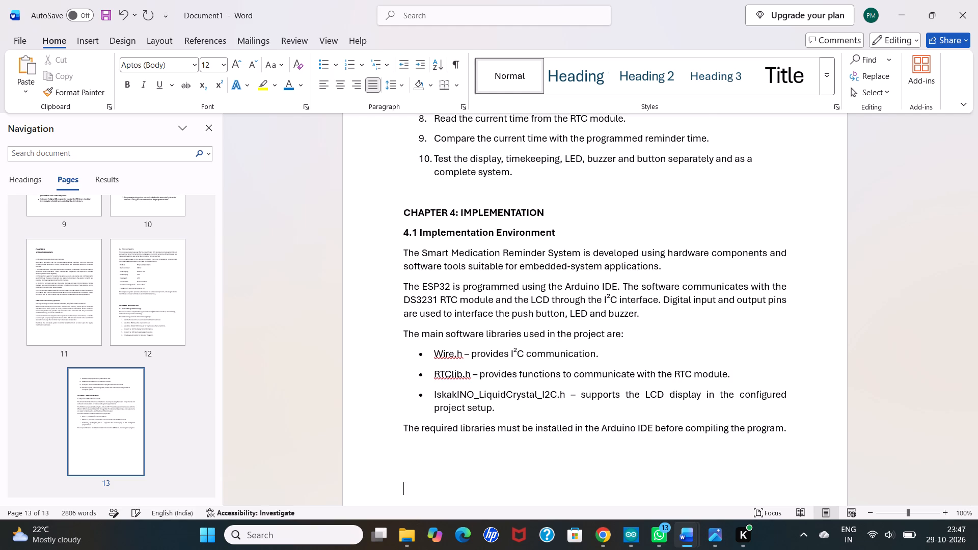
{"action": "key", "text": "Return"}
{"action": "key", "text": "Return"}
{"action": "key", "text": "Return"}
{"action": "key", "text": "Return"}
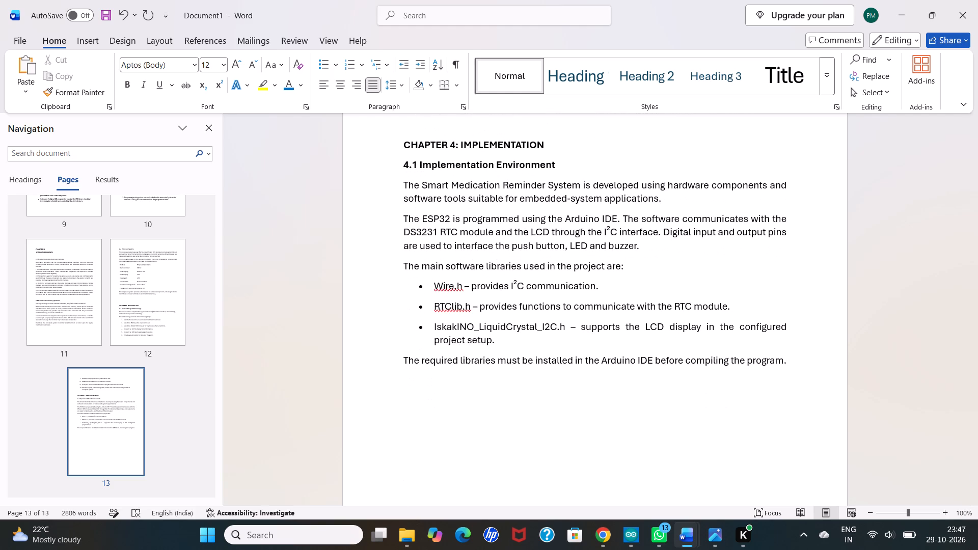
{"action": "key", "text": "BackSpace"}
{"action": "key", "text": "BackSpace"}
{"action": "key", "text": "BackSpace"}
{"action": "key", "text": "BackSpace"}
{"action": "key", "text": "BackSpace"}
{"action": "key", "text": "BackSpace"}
Copy section 4.2 Hardware Setup from ChatGPT into the Word report, below section 4.1 with a blank line between them.
{"action": "key", "text": "Return"}
{"action": "key", "text": "alt+Tab"}
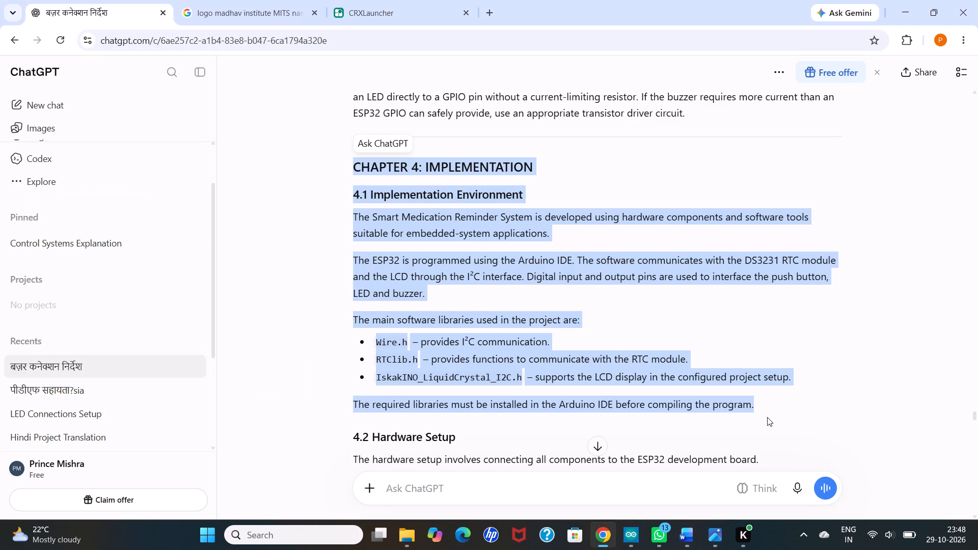
{"action": "scroll", "coordinate": [767, 417], "scroll_direction": "down", "scroll_amount": 4}
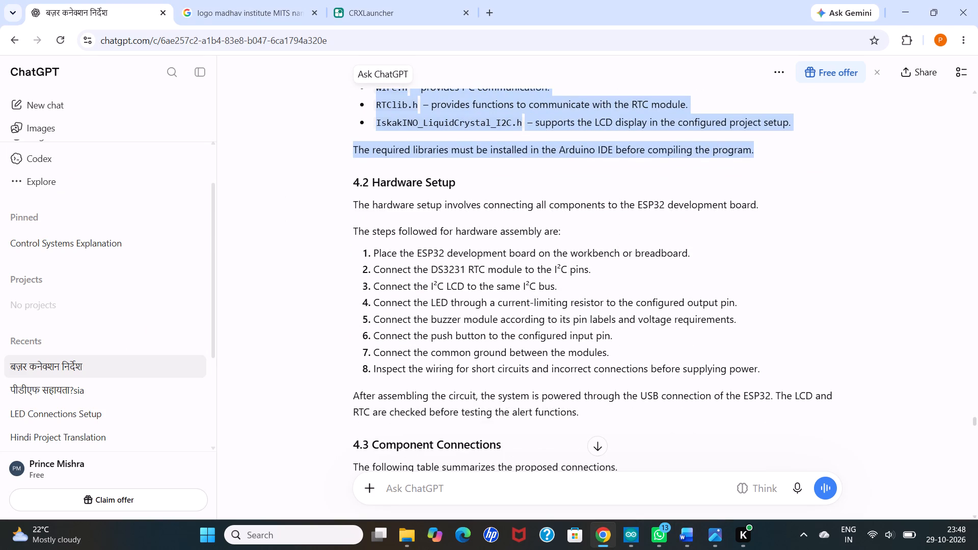
{"action": "left_click_drag", "start_coordinate": [349, 176], "coordinate": [574, 434]}
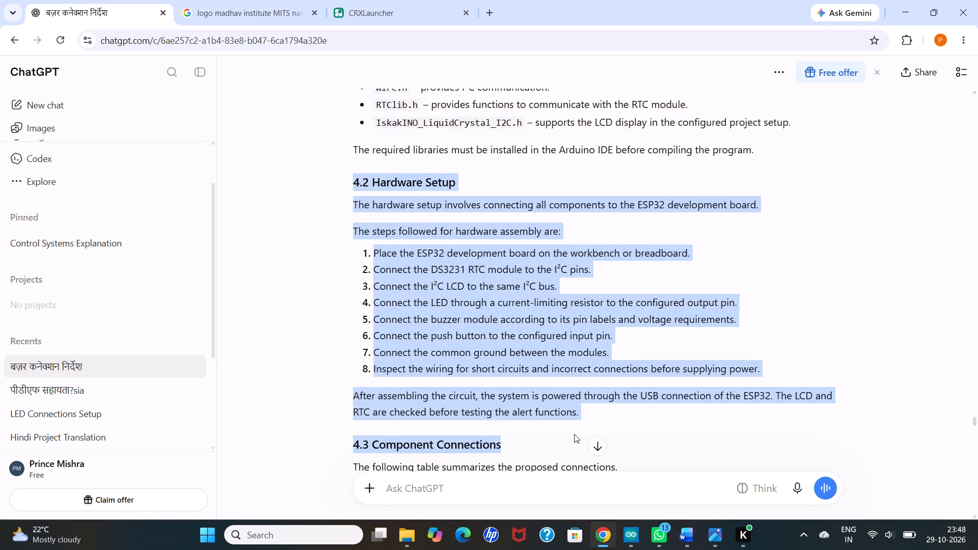
{"action": "left_click_drag", "start_coordinate": [574, 434], "coordinate": [592, 413]}
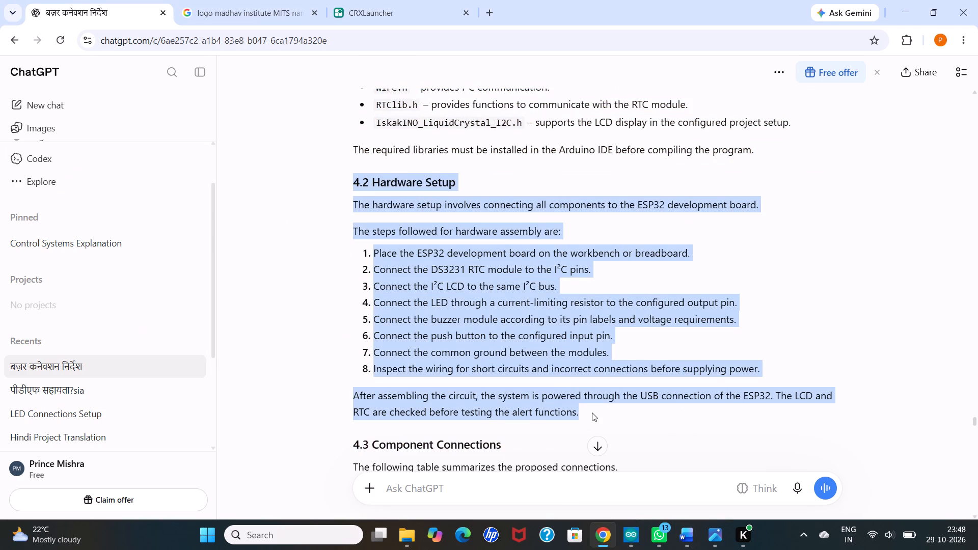
{"action": "key", "text": "ctrl+c"}
{"action": "key", "text": "Tab"}
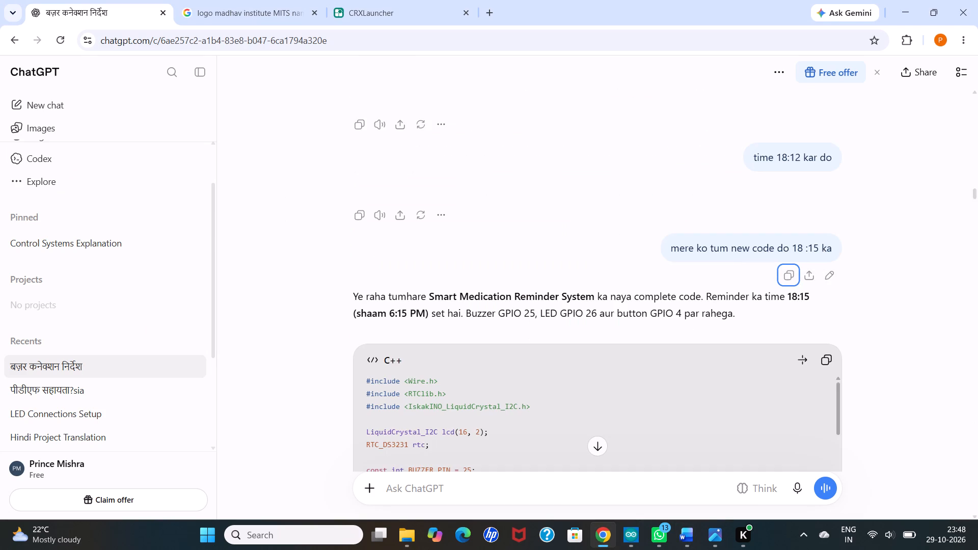
{"action": "key", "text": "alt+Tab"}
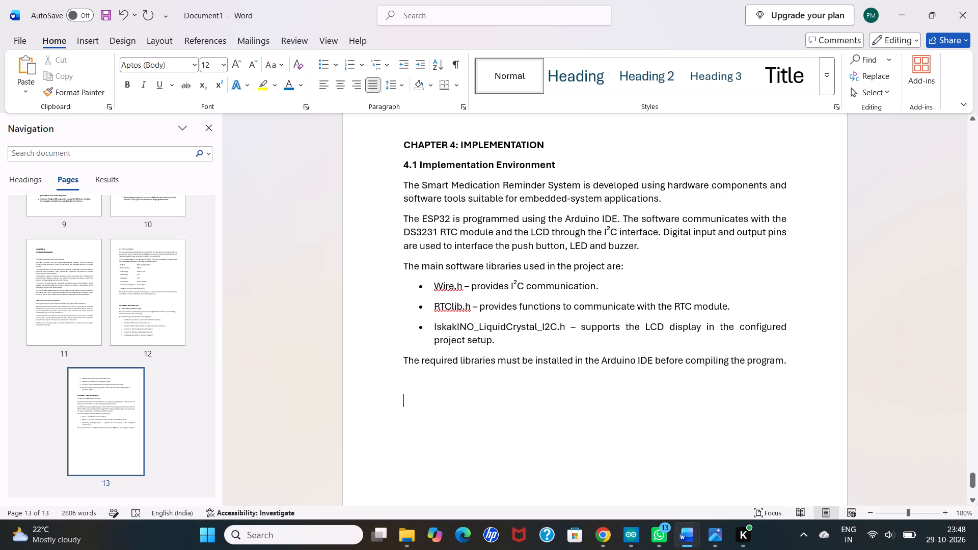
{"action": "key", "text": "ctrl+v"}
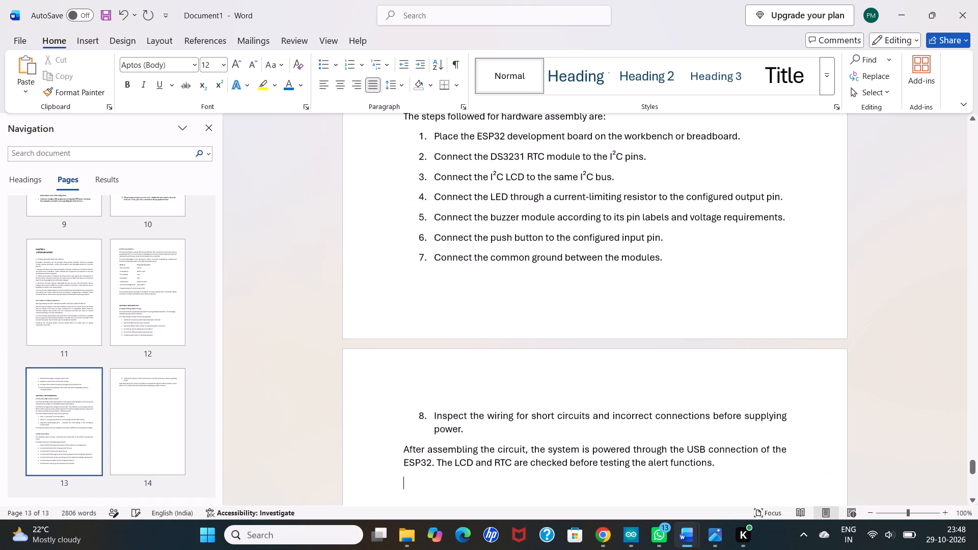
In the section 4.1 library list, insert a space before the h in Wire.h and replace the period in RTClib.h with a space.
{"action": "scroll", "coordinate": [592, 411], "scroll_direction": "up", "scroll_amount": 4}
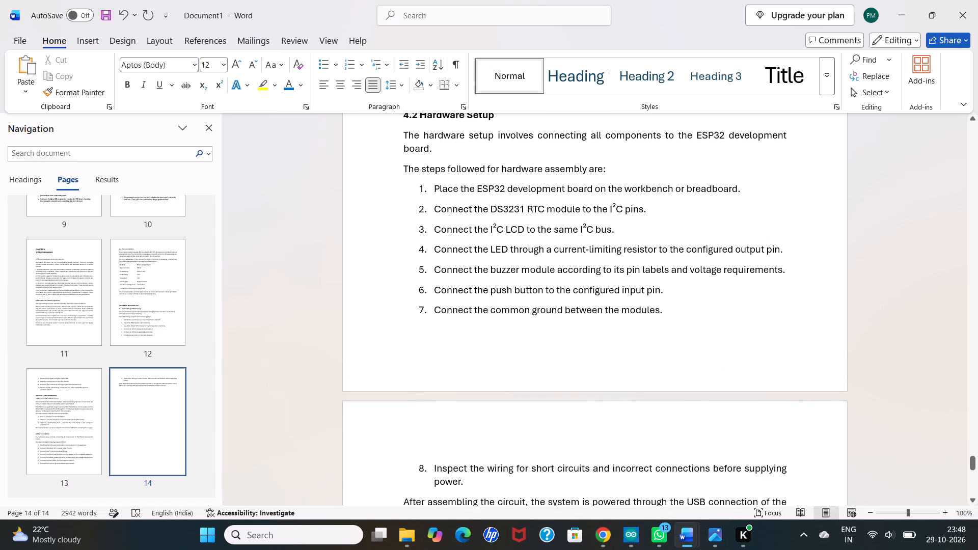
{"action": "scroll", "coordinate": [592, 411], "scroll_direction": "up", "scroll_amount": 6}
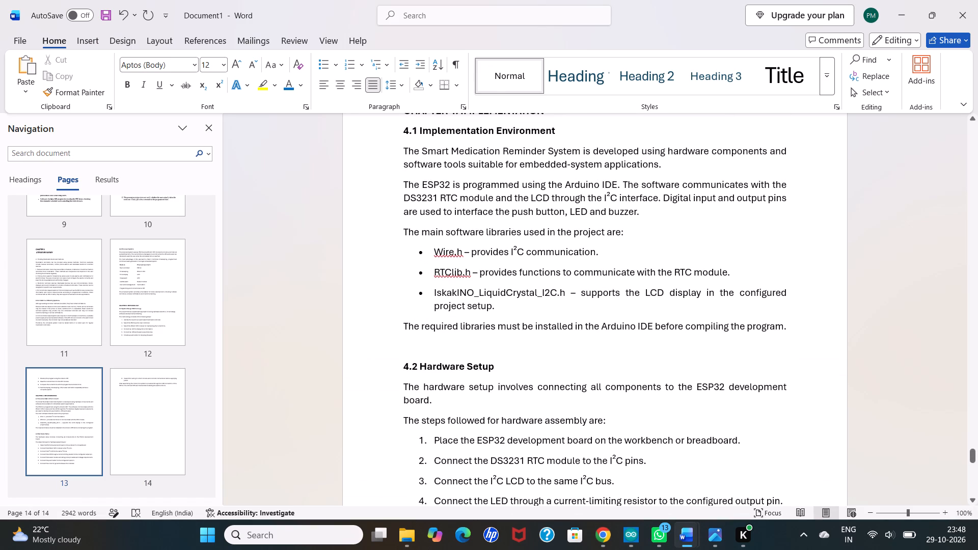
{"action": "left_click", "coordinate": [456, 251]}
{"action": "key", "text": "space"}
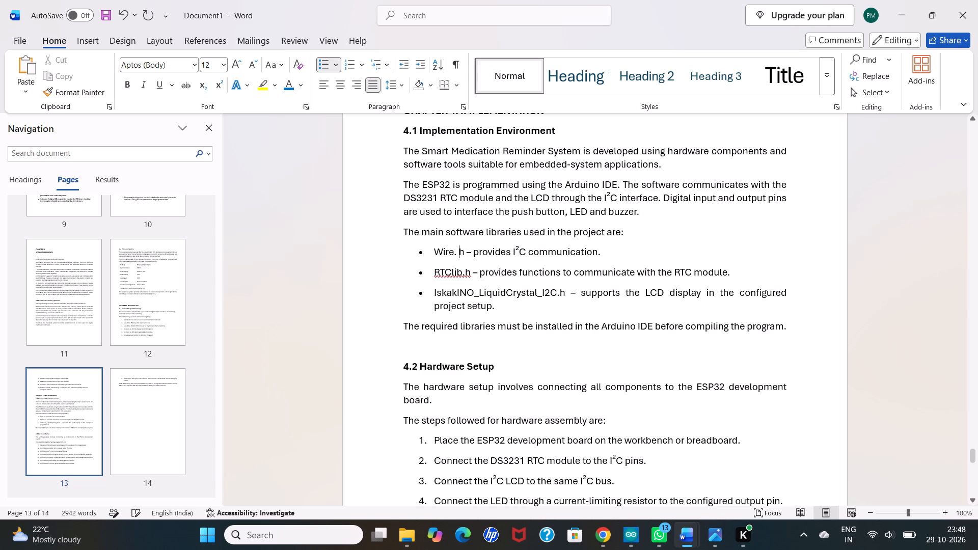
{"action": "left_click", "coordinate": [463, 274]}
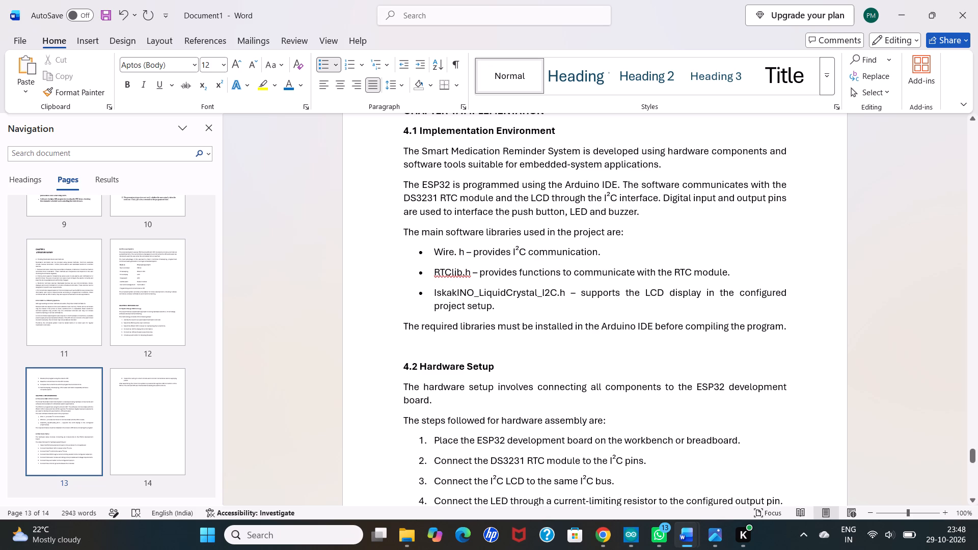
{"action": "left_click", "coordinate": [468, 273]}
{"action": "left_click", "coordinate": [464, 273]}
{"action": "key", "text": "space"}
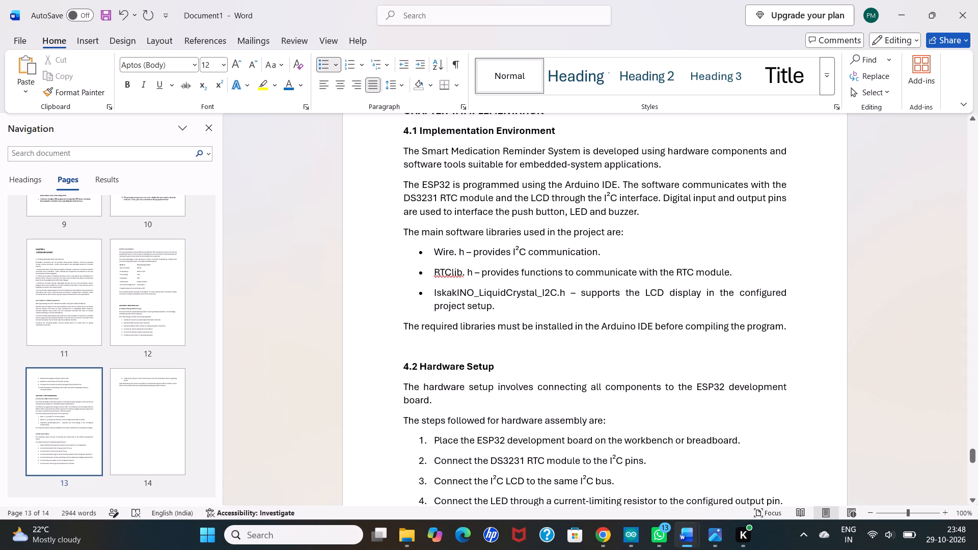
{"action": "key", "text": "BackSpace"}
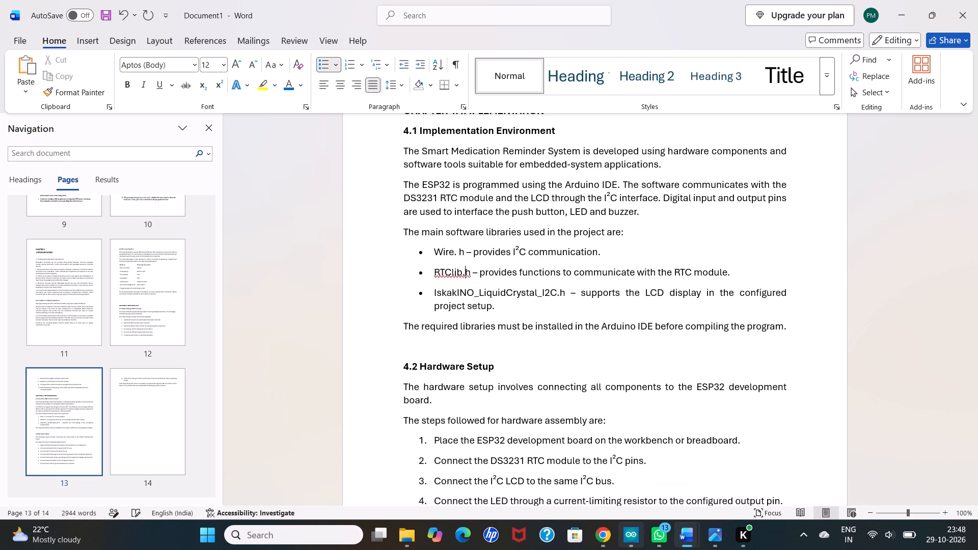
{"action": "key", "text": "BackSpace"}
{"action": "key", "text": "space"}
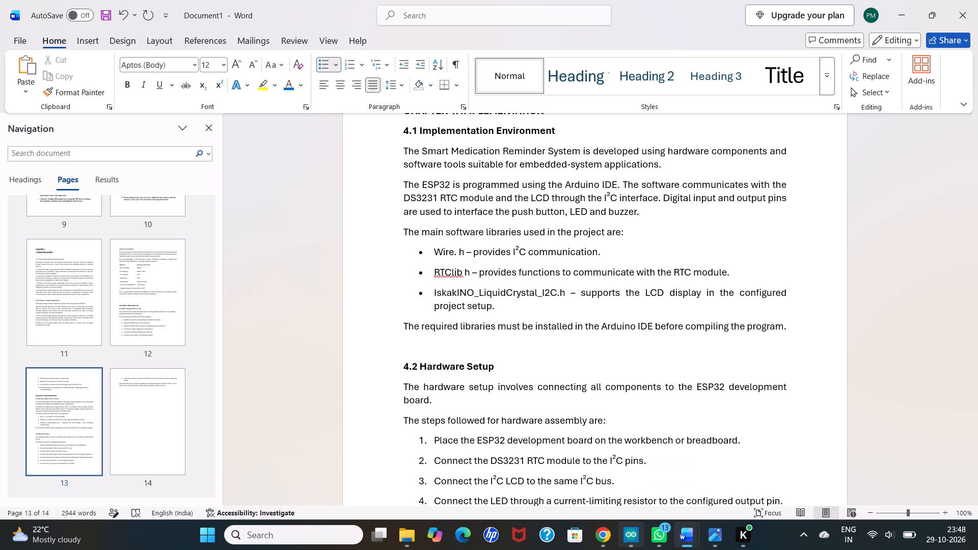
Add three blank lines below the closing paragraph of section 4.2 at the end of the report.
{"action": "scroll", "coordinate": [770, 549], "scroll_direction": "down", "scroll_amount": 4}
{"action": "scroll", "coordinate": [790, 388], "scroll_direction": "down", "scroll_amount": 7}
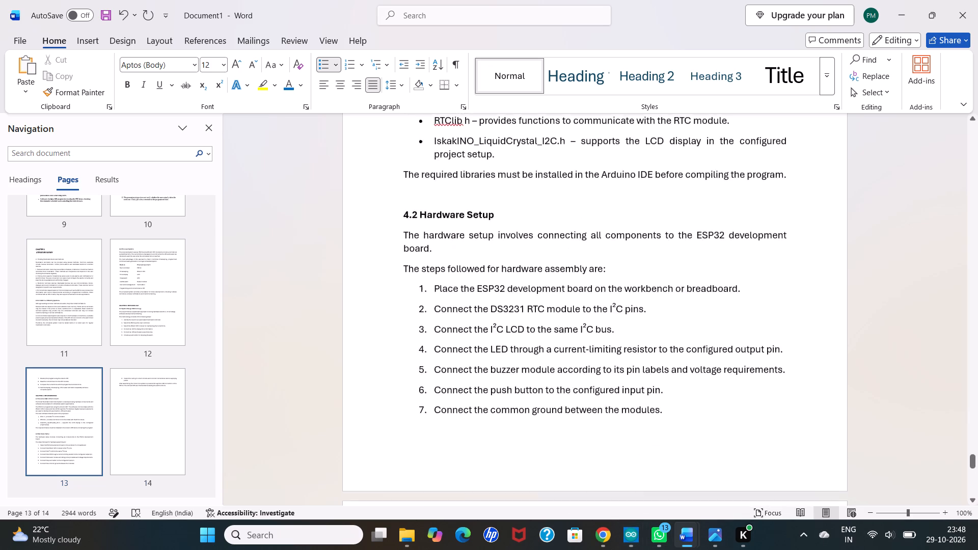
{"action": "scroll", "coordinate": [775, 384], "scroll_direction": "down", "scroll_amount": 6}
{"action": "scroll", "coordinate": [735, 413], "scroll_direction": "down", "scroll_amount": 6}
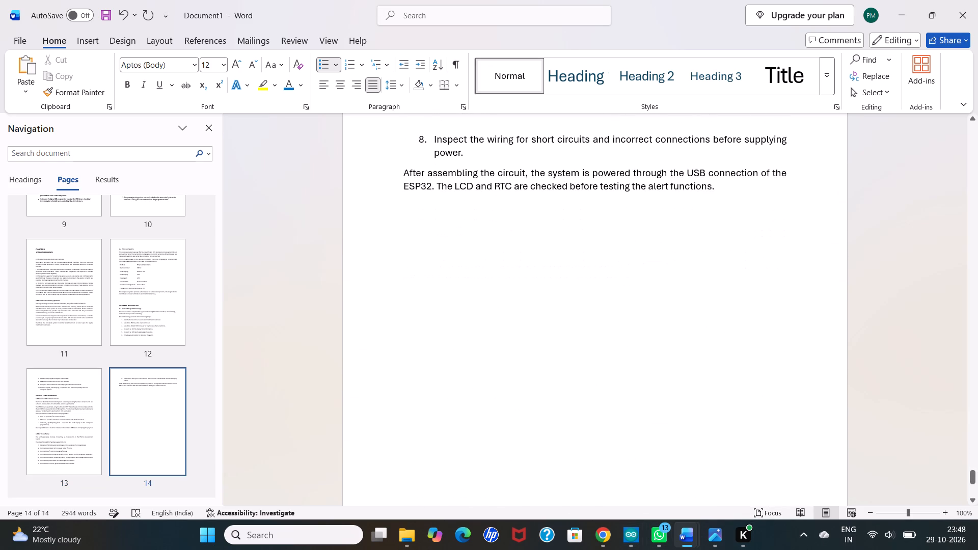
{"action": "left_click", "coordinate": [753, 199]}
{"action": "key", "text": "Return"}
{"action": "key", "text": "Return"}
{"action": "key", "text": "Return"}
{"action": "key", "text": "alt+Tab"}
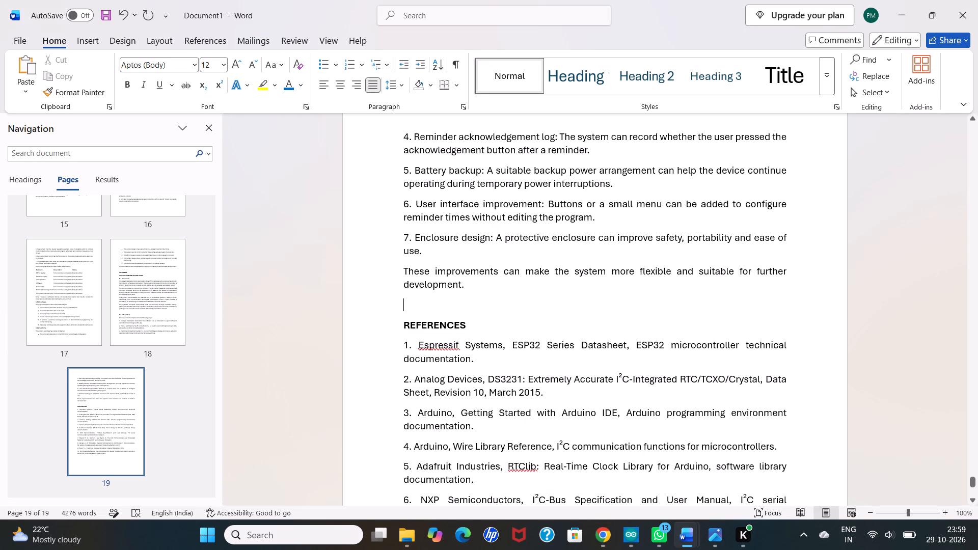
{"action": "left_click", "coordinate": [465, 323]}
{"action": "key", "text": "Return"}
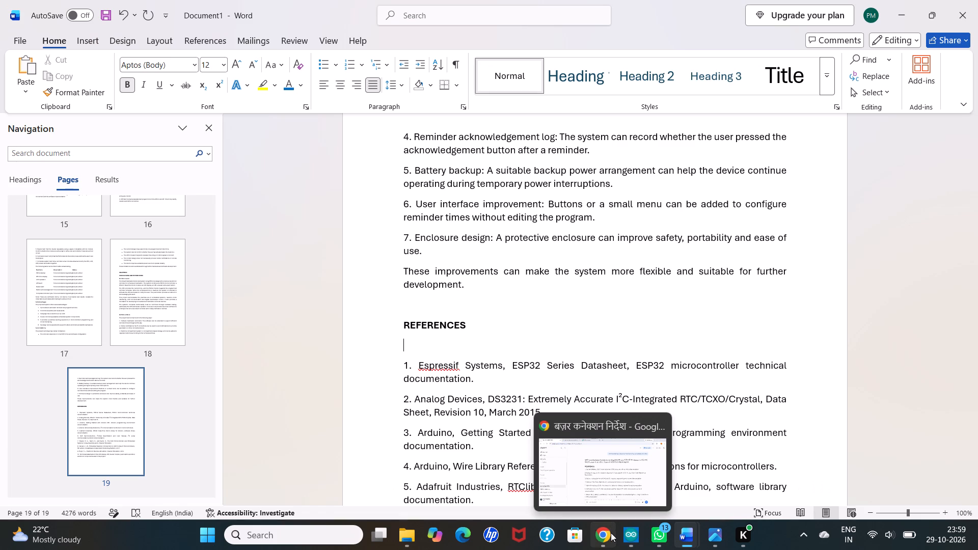
{"action": "left_click", "coordinate": [646, 305]}
Review the pasted References list through its last item and the section 6.2 Future Work text before it.
{"action": "scroll", "coordinate": [650, 309], "scroll_direction": "down", "scroll_amount": 4}
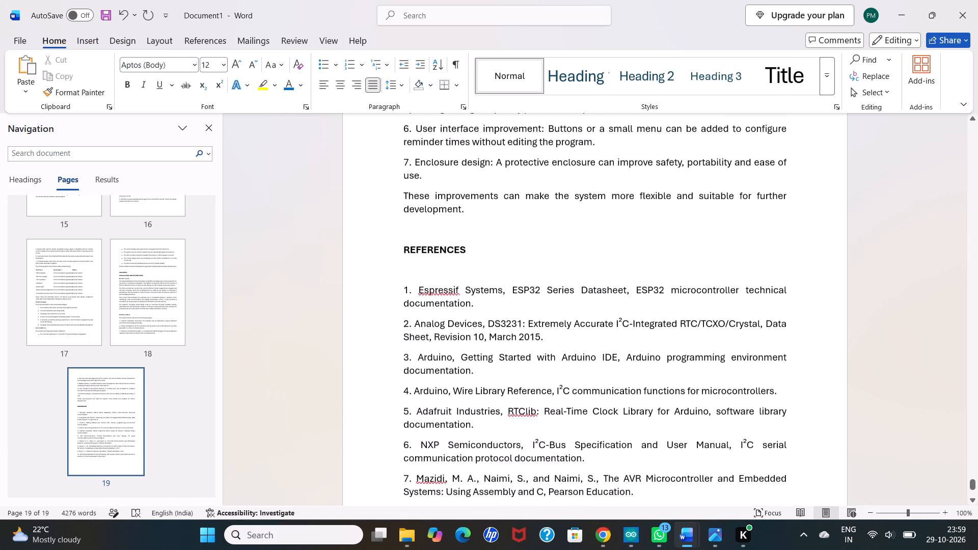
{"action": "scroll", "coordinate": [651, 315], "scroll_direction": "down", "scroll_amount": 7}
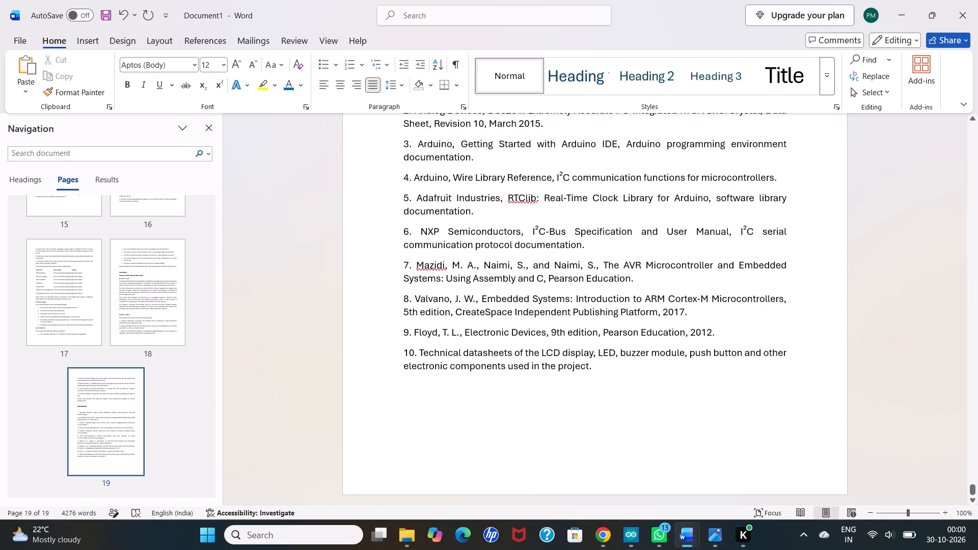
{"action": "scroll", "coordinate": [624, 376], "scroll_direction": "up", "scroll_amount": 1}
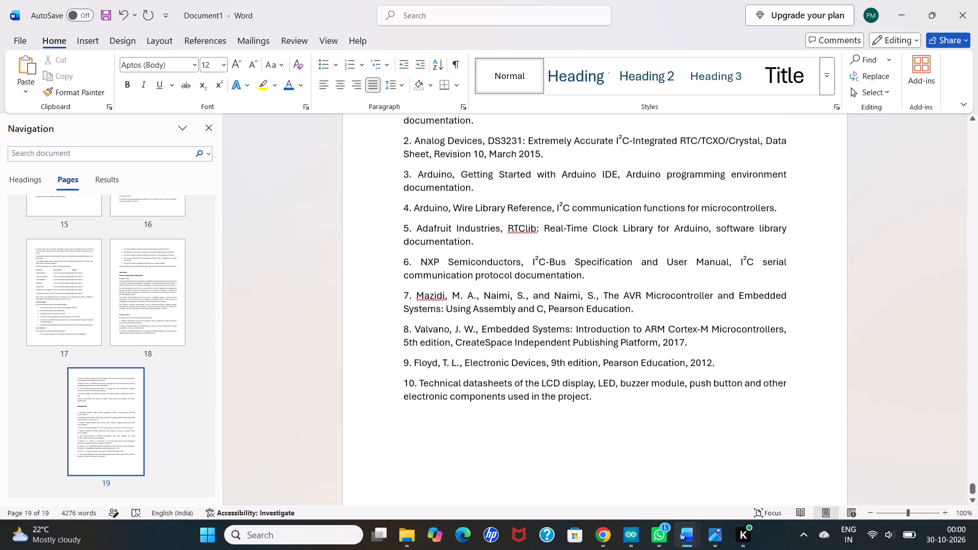
{"action": "scroll", "coordinate": [617, 376], "scroll_direction": "up", "scroll_amount": 10}
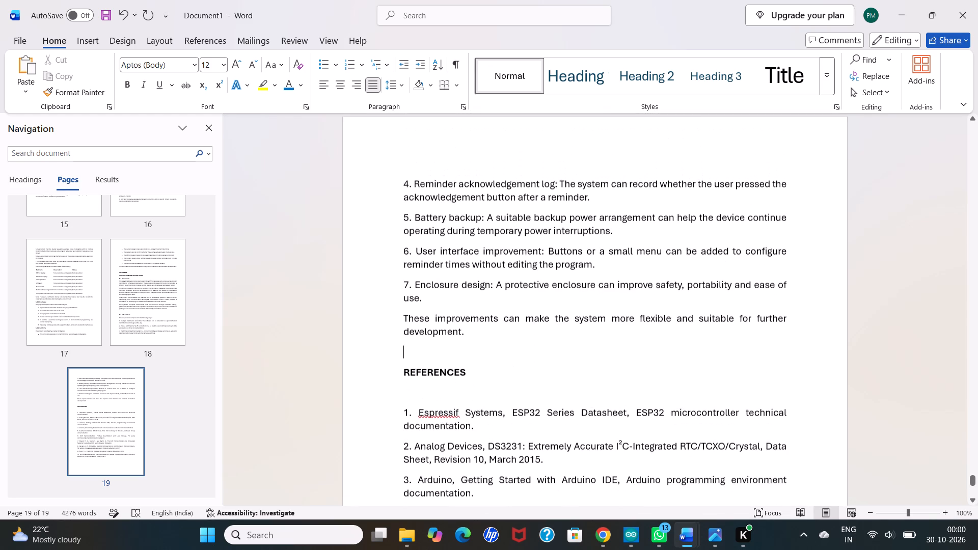
{"action": "scroll", "coordinate": [621, 382], "scroll_direction": "up", "scroll_amount": 11}
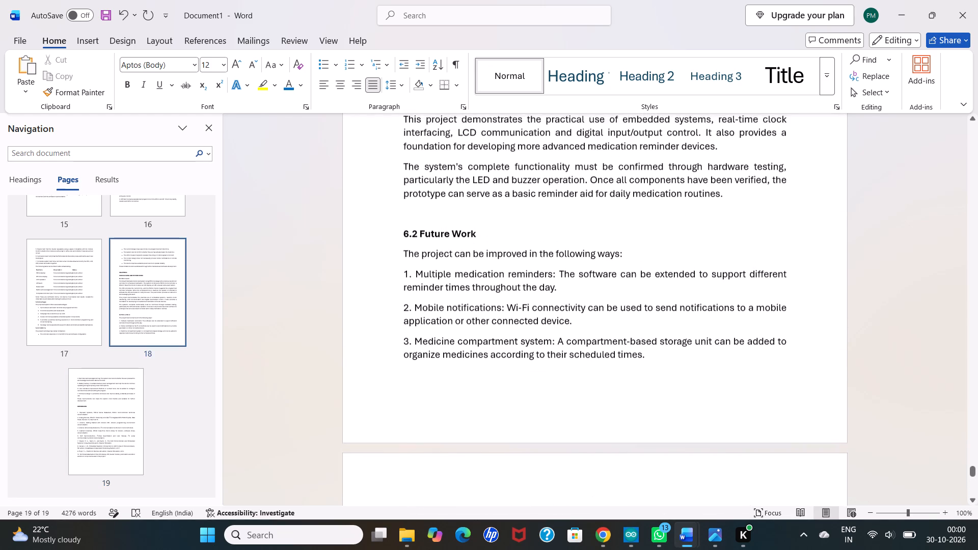
{"action": "scroll", "coordinate": [621, 382], "scroll_direction": "down", "scroll_amount": 3}
{"action": "scroll", "coordinate": [614, 433], "scroll_direction": "down", "scroll_amount": 9}
{"action": "scroll", "coordinate": [609, 437], "scroll_direction": "up", "scroll_amount": 1}
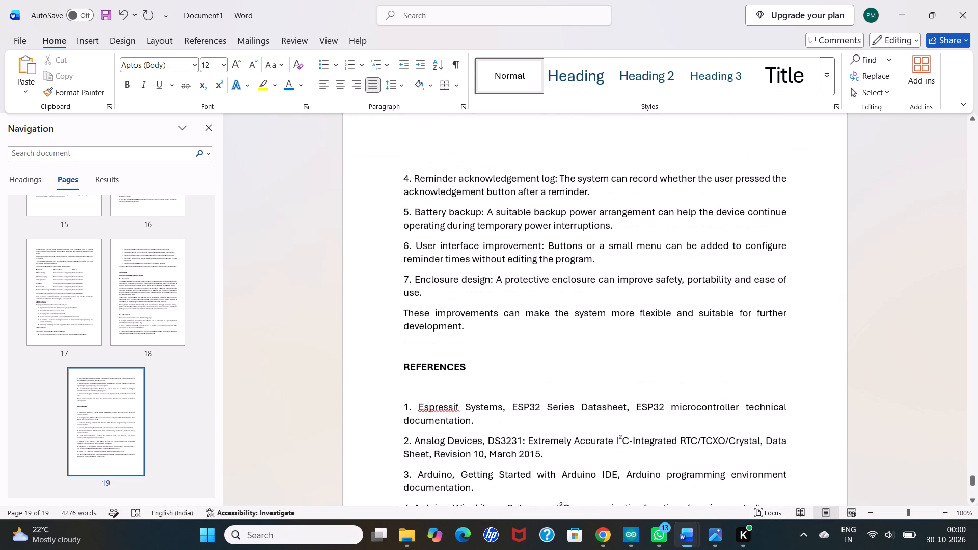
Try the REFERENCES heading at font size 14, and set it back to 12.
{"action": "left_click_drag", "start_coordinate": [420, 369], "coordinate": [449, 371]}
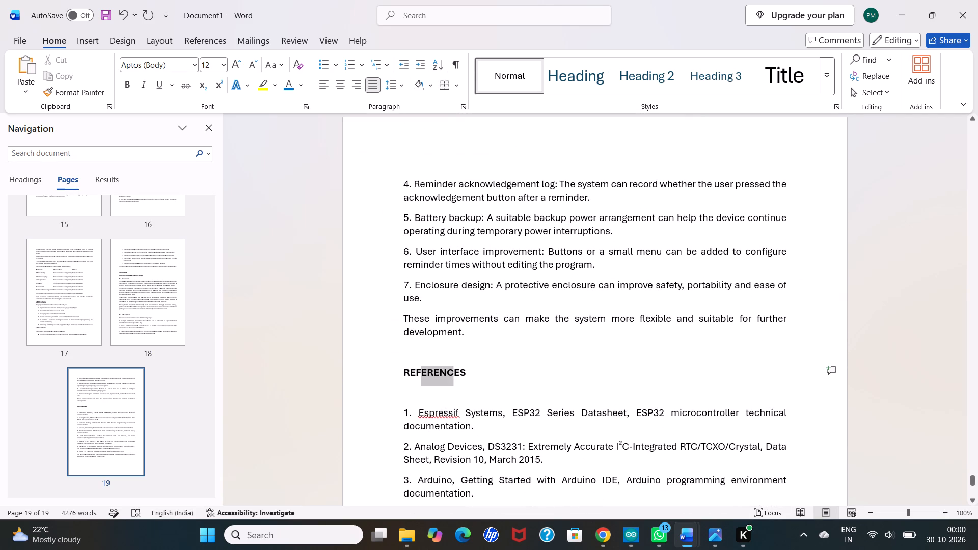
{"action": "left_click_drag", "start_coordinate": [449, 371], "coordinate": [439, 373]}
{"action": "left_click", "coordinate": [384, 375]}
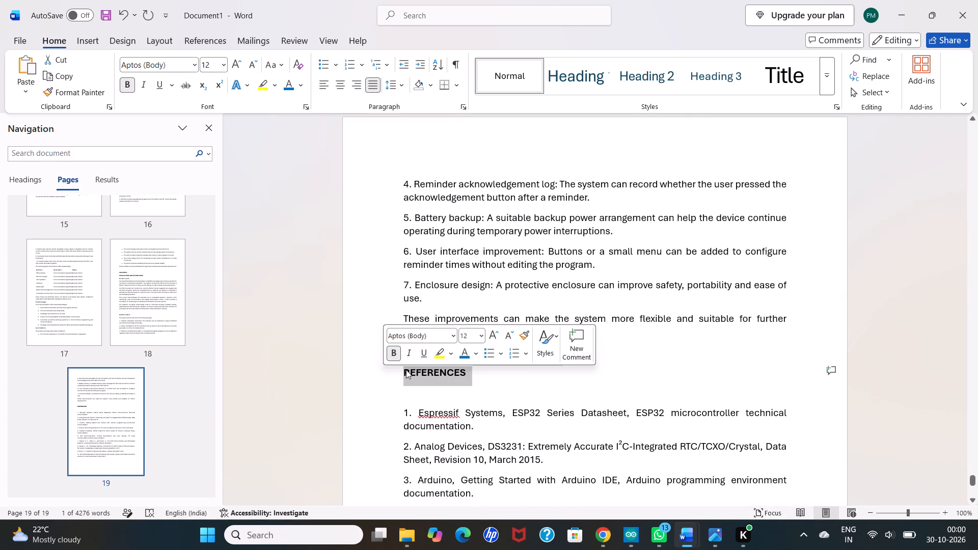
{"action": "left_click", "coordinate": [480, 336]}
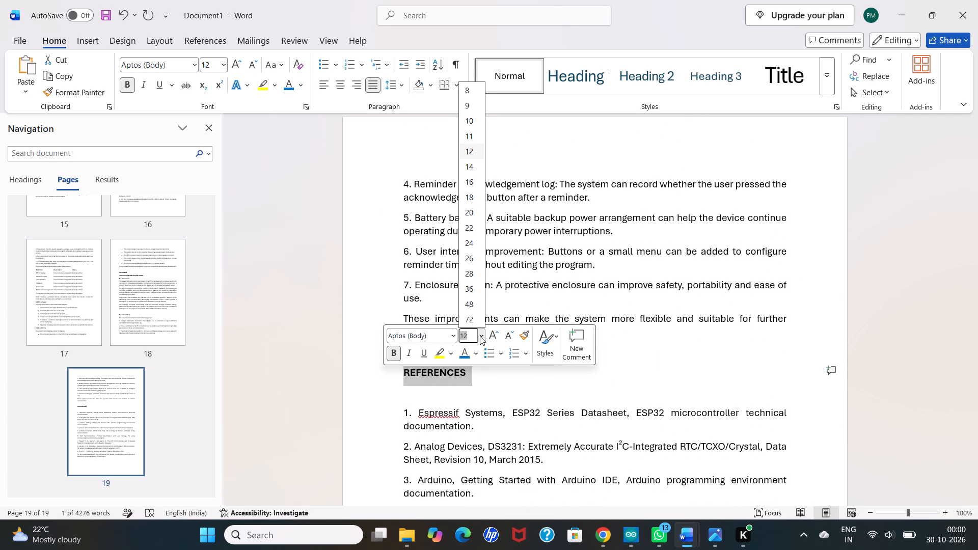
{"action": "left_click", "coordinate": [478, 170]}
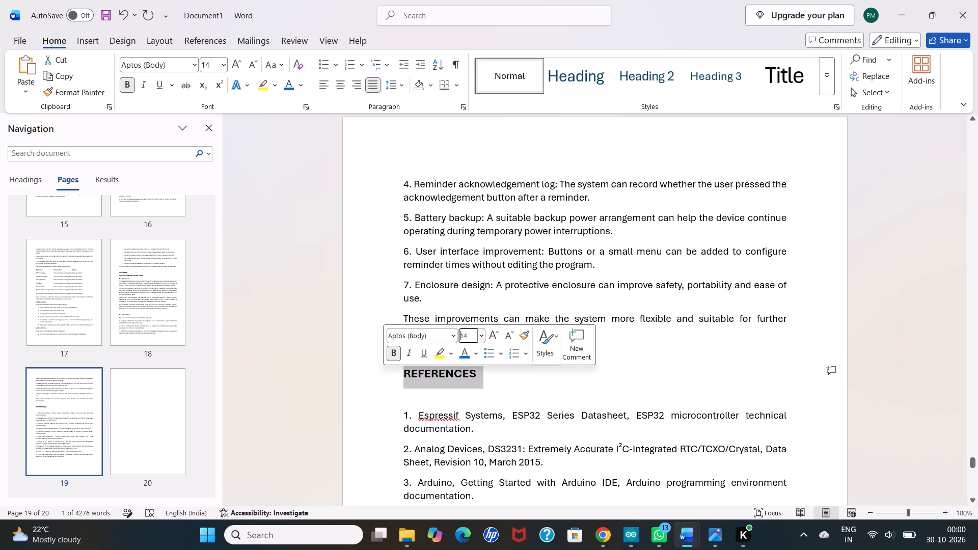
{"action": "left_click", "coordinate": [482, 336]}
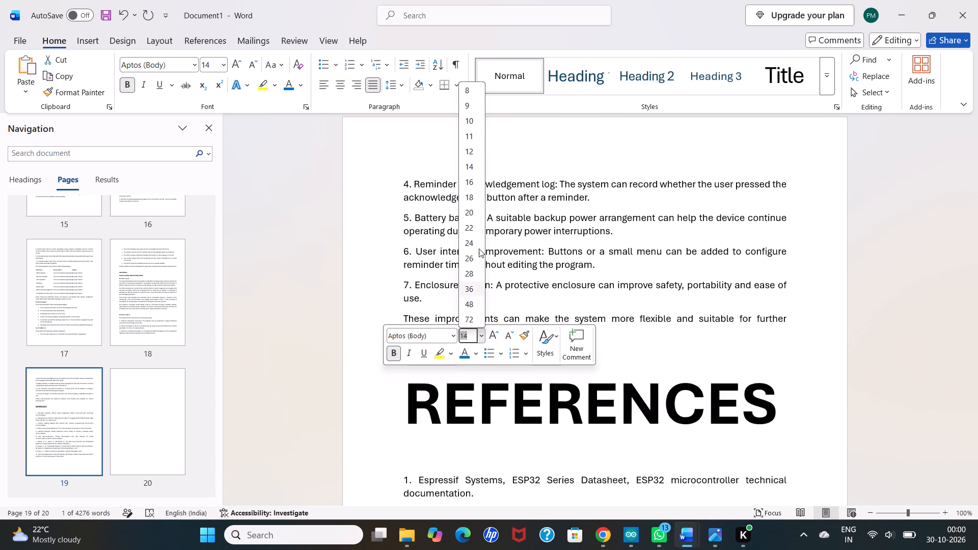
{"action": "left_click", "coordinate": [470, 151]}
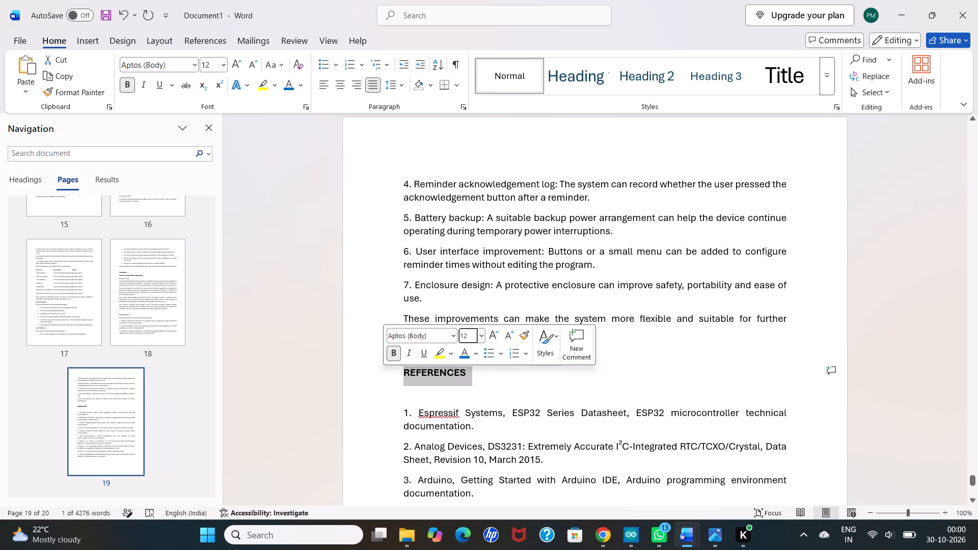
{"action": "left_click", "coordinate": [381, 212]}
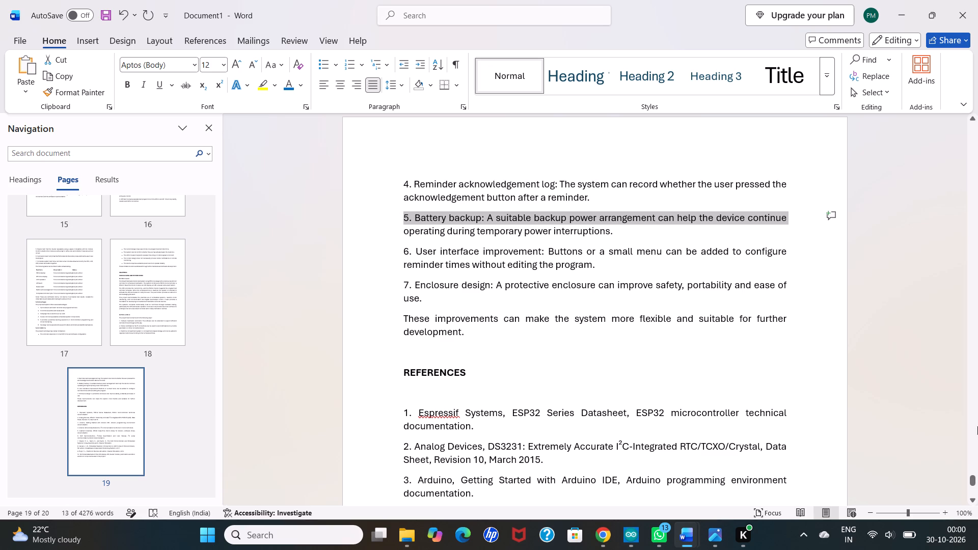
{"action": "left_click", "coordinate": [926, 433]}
Review the report backwards from section 6.2 through Chapter 6 and Chapter 5, checking headings, tables and page breaks.
{"action": "scroll", "coordinate": [698, 365], "scroll_direction": "up", "scroll_amount": 8}
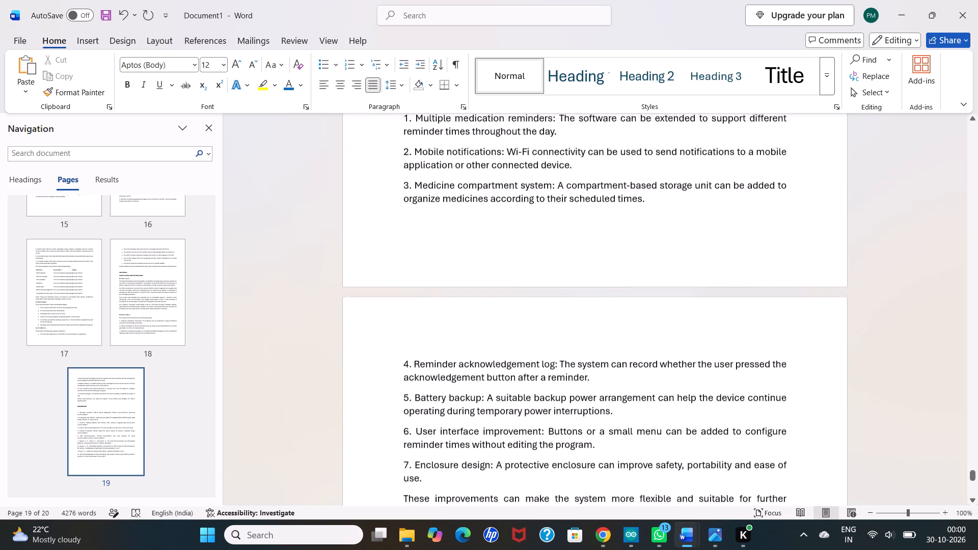
{"action": "scroll", "coordinate": [696, 365], "scroll_direction": "up", "scroll_amount": 12}
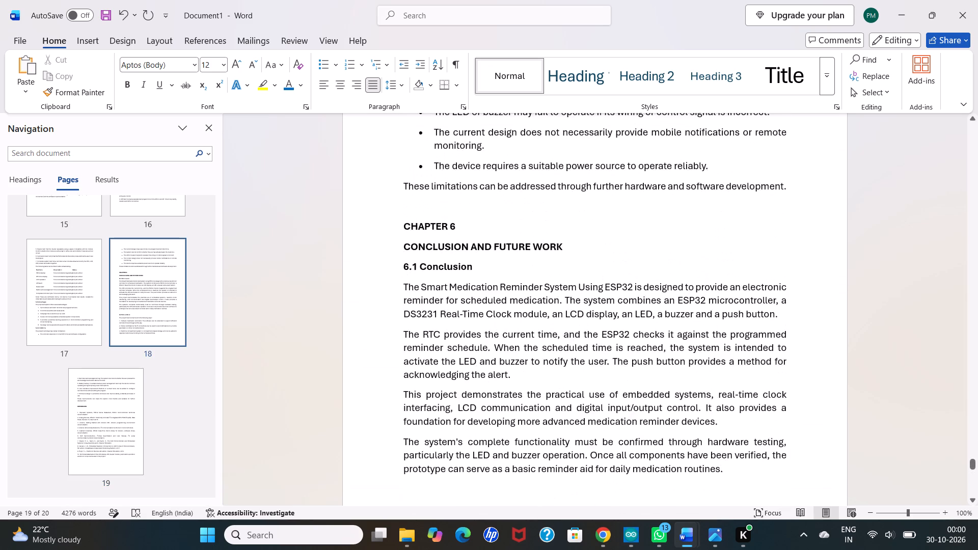
{"action": "scroll", "coordinate": [696, 365], "scroll_direction": "up", "scroll_amount": 15}
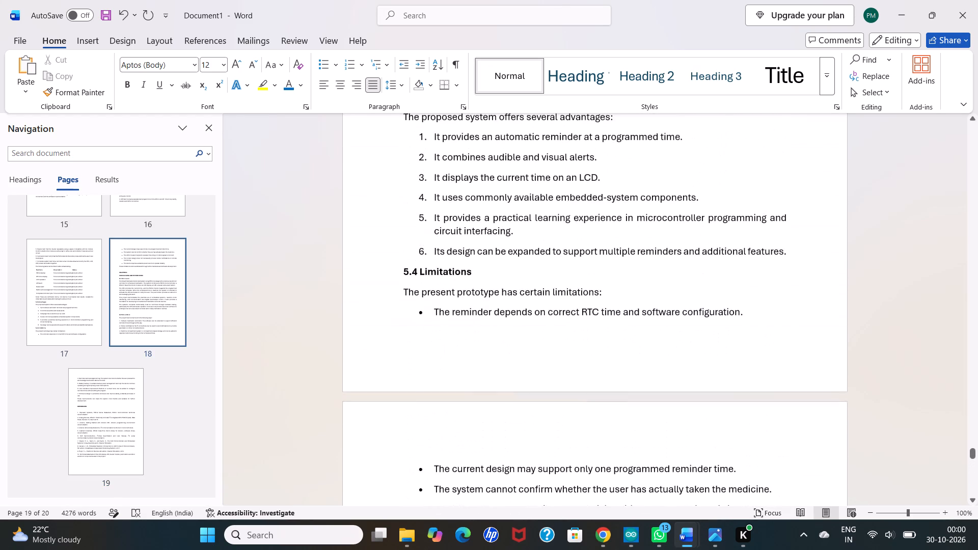
{"action": "scroll", "coordinate": [696, 365], "scroll_direction": "up", "scroll_amount": 9}
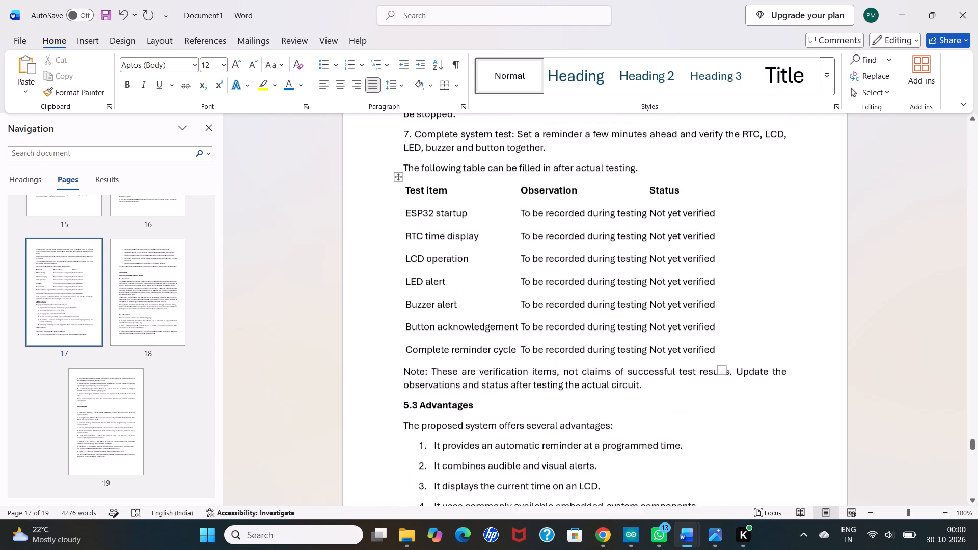
{"action": "scroll", "coordinate": [696, 365], "scroll_direction": "up", "scroll_amount": 8}
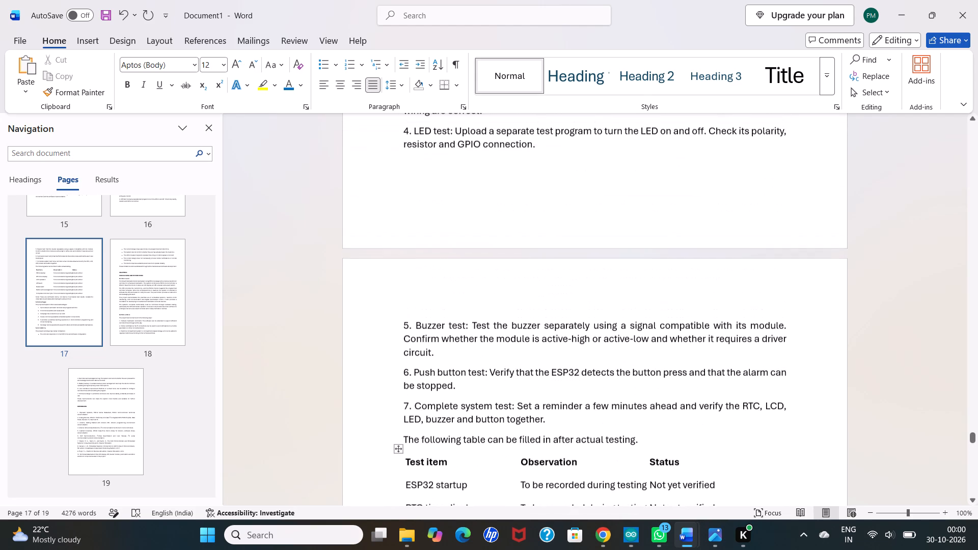
{"action": "scroll", "coordinate": [696, 365], "scroll_direction": "up", "scroll_amount": 16}
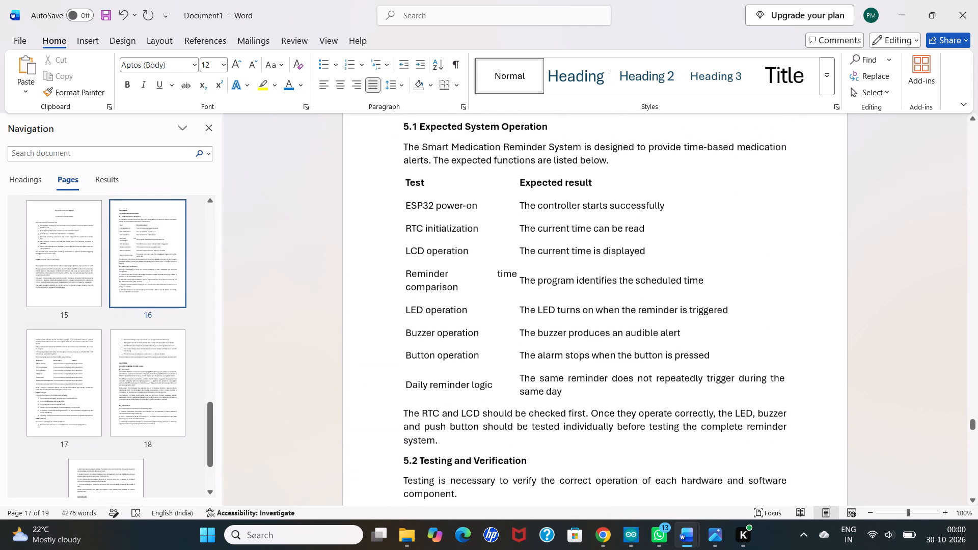
{"action": "scroll", "coordinate": [696, 365], "scroll_direction": "up", "scroll_amount": 9}
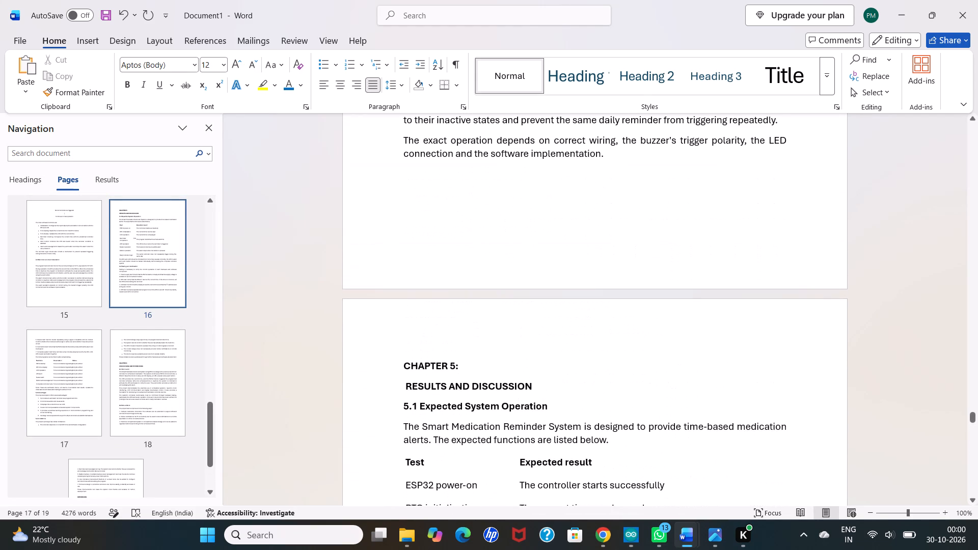
Review Chapter 4 backwards from section 4.5 to the IMPLEMENTATION heading, including the software algorithm flow.
{"action": "scroll", "coordinate": [696, 365], "scroll_direction": "up", "scroll_amount": 18}
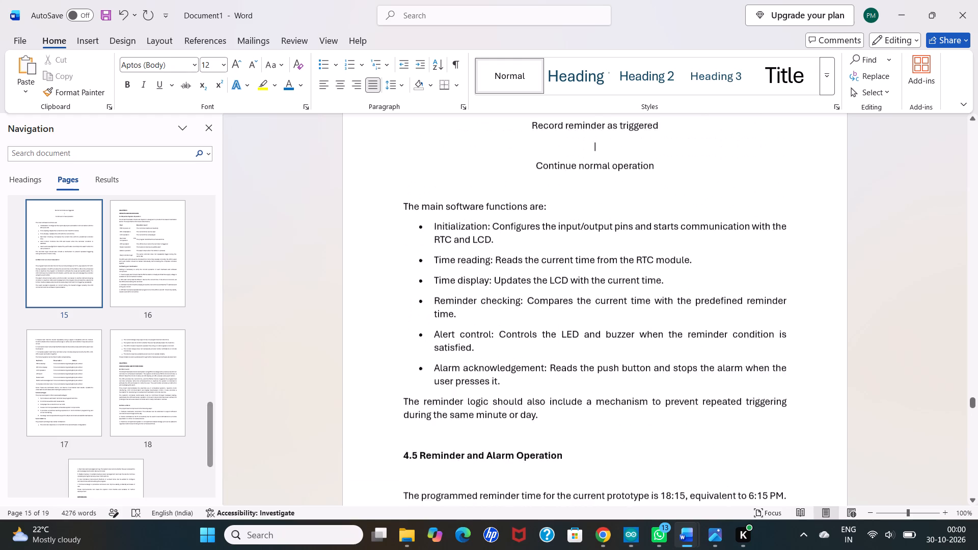
{"action": "scroll", "coordinate": [696, 365], "scroll_direction": "up", "scroll_amount": 8}
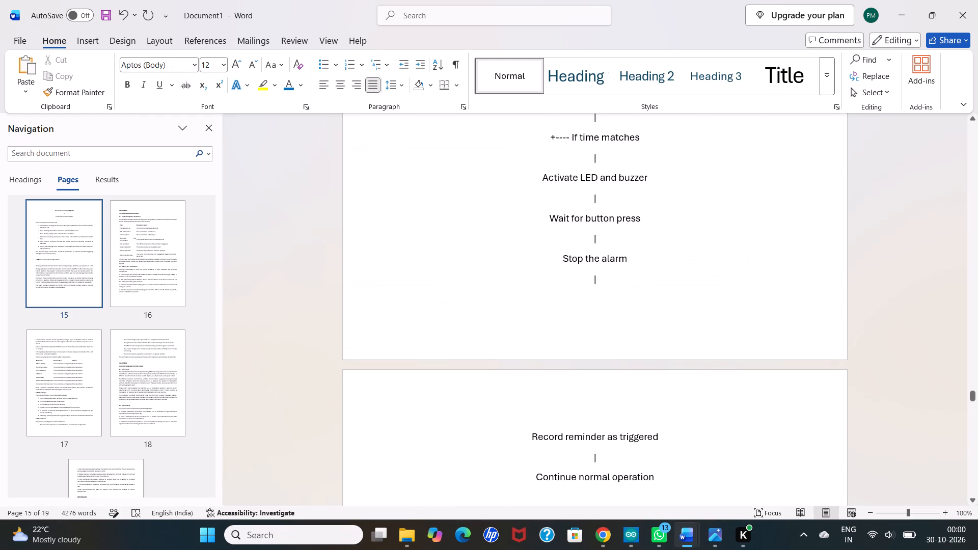
{"action": "scroll", "coordinate": [696, 365], "scroll_direction": "up", "scroll_amount": 17}
{"action": "scroll", "coordinate": [696, 365], "scroll_direction": "up", "scroll_amount": 5}
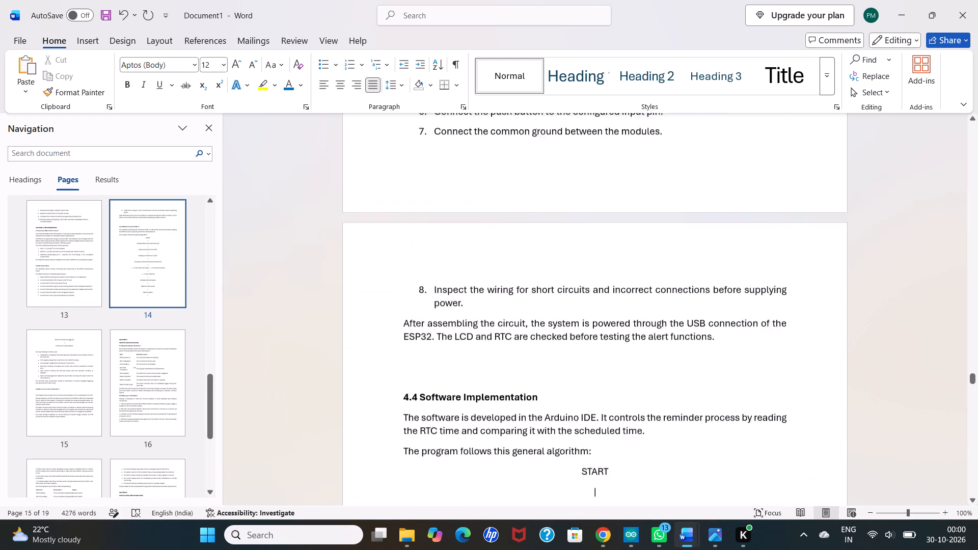
{"action": "scroll", "coordinate": [696, 365], "scroll_direction": "up", "scroll_amount": 19}
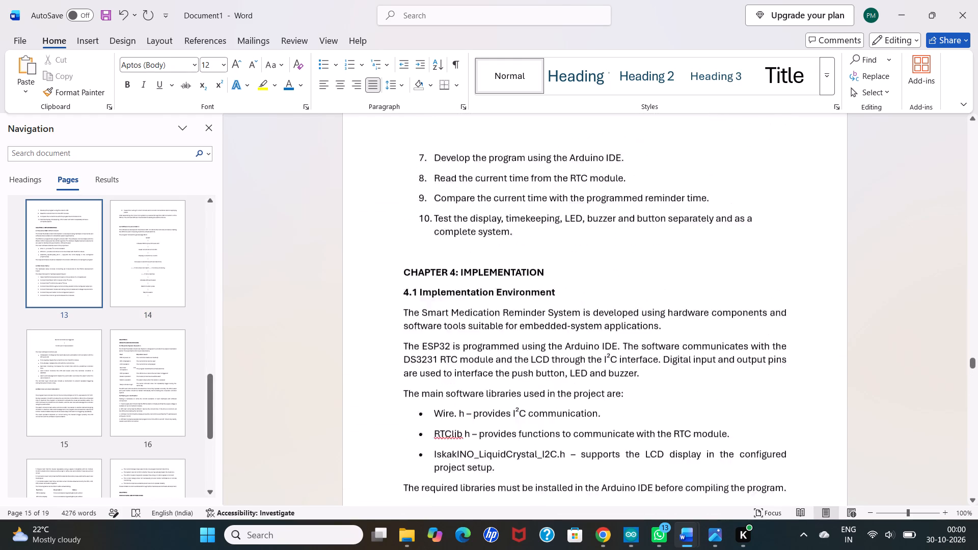
Review Chapters 3 and 2, from the methodology steps back to the LITERATURE SURVEY heading and the section 2.4 table.
{"action": "scroll", "coordinate": [696, 365], "scroll_direction": "up", "scroll_amount": 18}
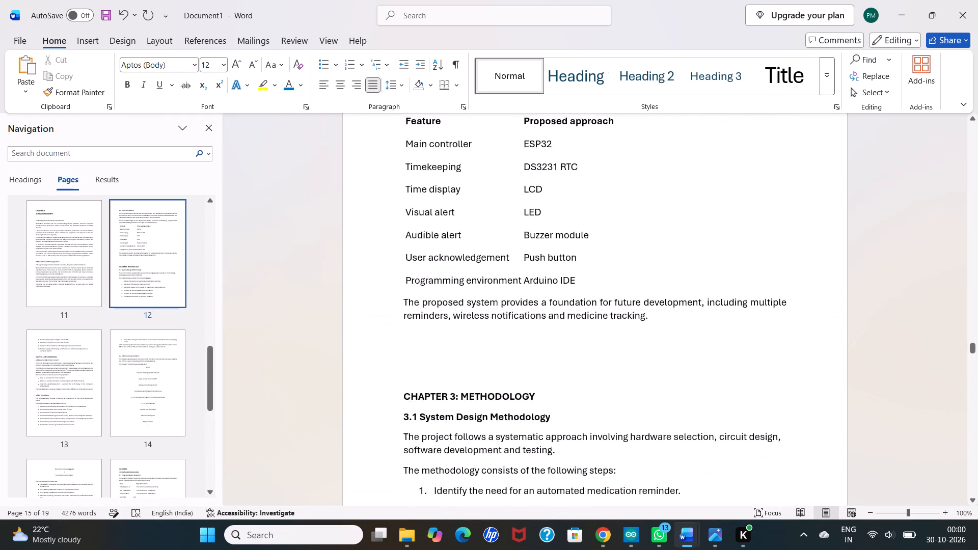
{"action": "scroll", "coordinate": [696, 365], "scroll_direction": "up", "scroll_amount": 10}
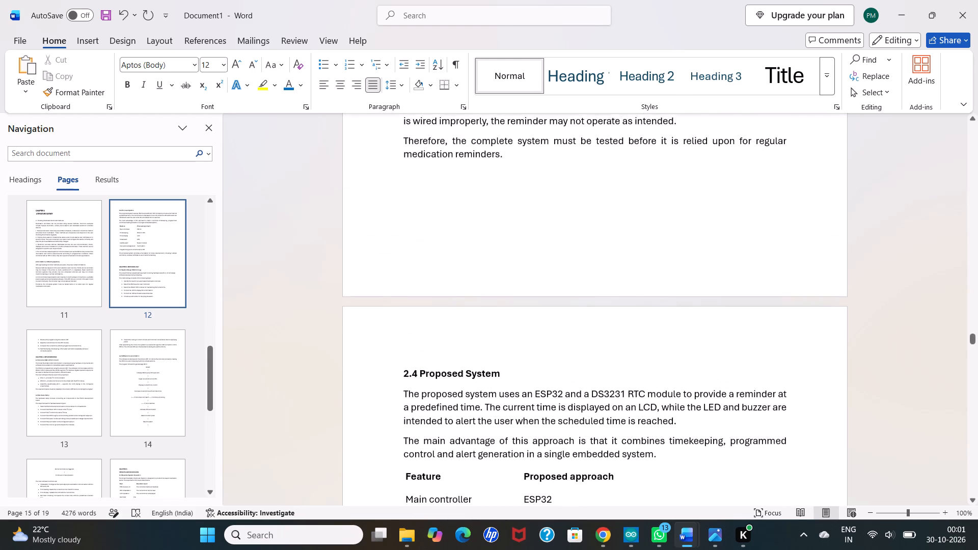
{"action": "scroll", "coordinate": [696, 365], "scroll_direction": "up", "scroll_amount": 13}
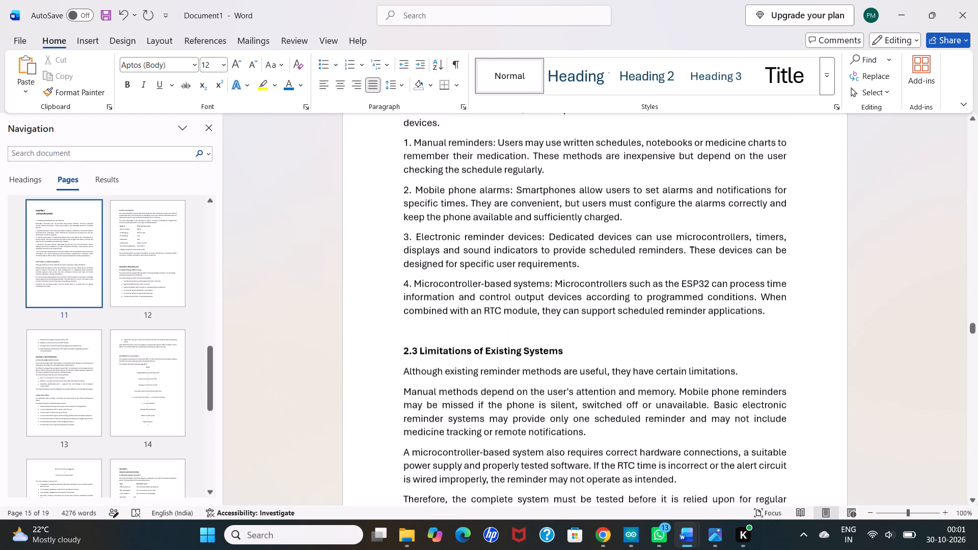
{"action": "scroll", "coordinate": [696, 365], "scroll_direction": "up", "scroll_amount": 8}
{"action": "scroll", "coordinate": [696, 365], "scroll_direction": "down", "scroll_amount": 9}
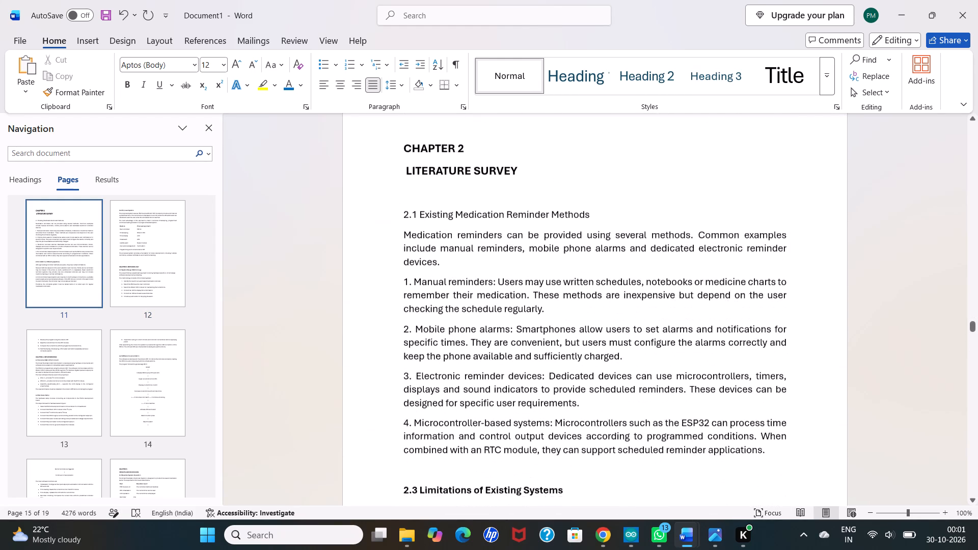
{"action": "scroll", "coordinate": [696, 365], "scroll_direction": "down", "scroll_amount": 20}
{"action": "scroll", "coordinate": [696, 365], "scroll_direction": "down", "scroll_amount": 4}
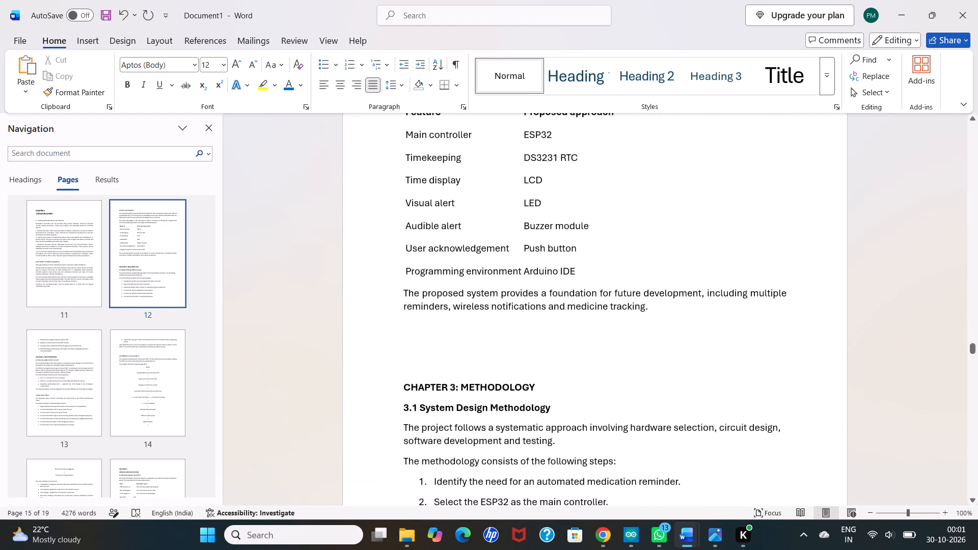
{"action": "scroll", "coordinate": [670, 377], "scroll_direction": "up", "scroll_amount": 3}
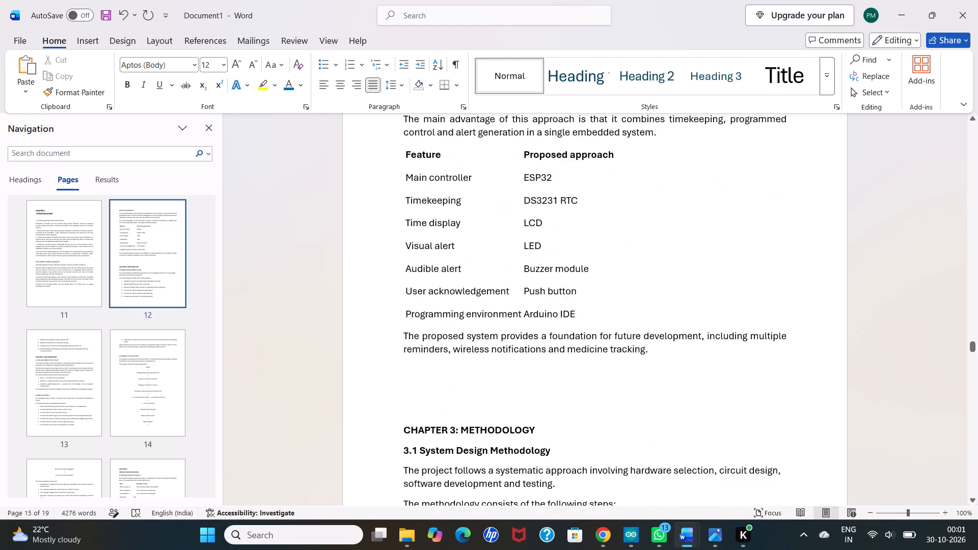
{"action": "scroll", "coordinate": [670, 377], "scroll_direction": "up", "scroll_amount": 12}
{"action": "scroll", "coordinate": [670, 377], "scroll_direction": "down", "scroll_amount": 2}
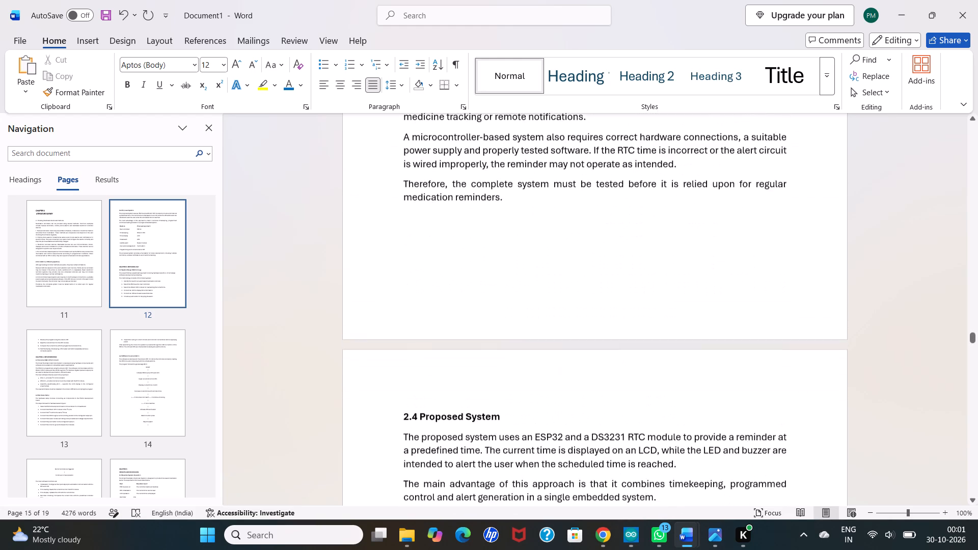
{"action": "scroll", "coordinate": [670, 377], "scroll_direction": "down", "scroll_amount": 4}
Go to page 13 and examine Chapter 4 from section 4.1 through 4.2 Hardware Setup to the start of 4.4.
{"action": "left_click", "coordinate": [53, 378]}
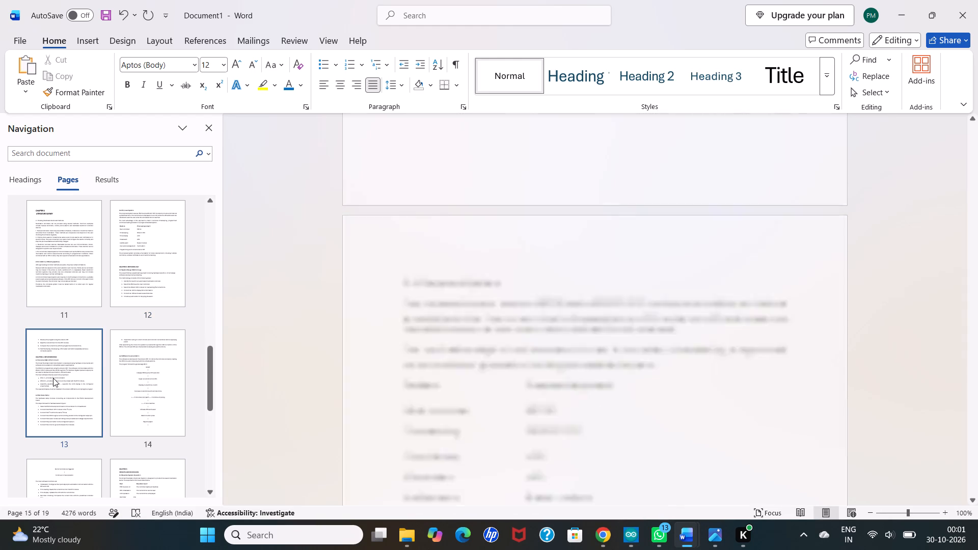
{"action": "scroll", "coordinate": [483, 346], "scroll_direction": "up", "scroll_amount": 4}
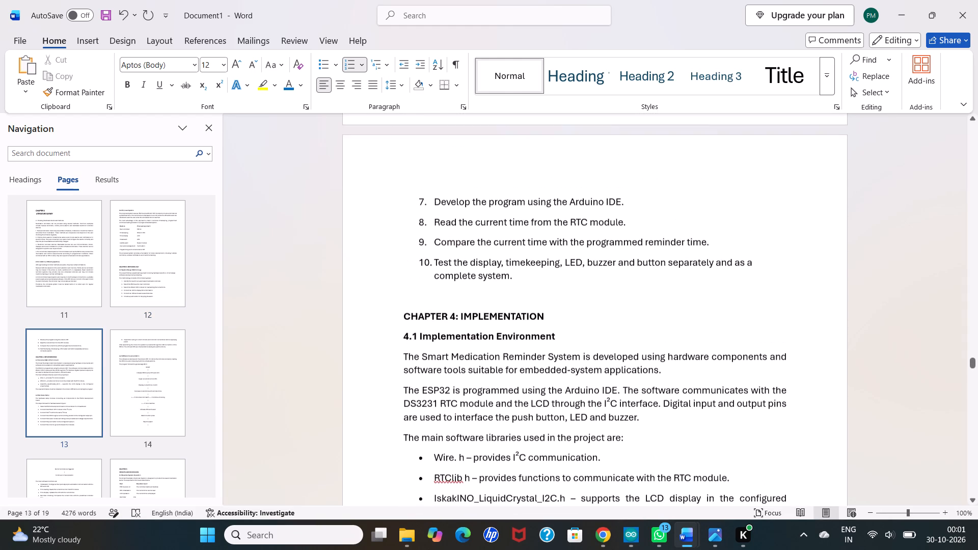
{"action": "scroll", "coordinate": [483, 346], "scroll_direction": "up", "scroll_amount": 3}
{"action": "scroll", "coordinate": [483, 346], "scroll_direction": "down", "scroll_amount": 4}
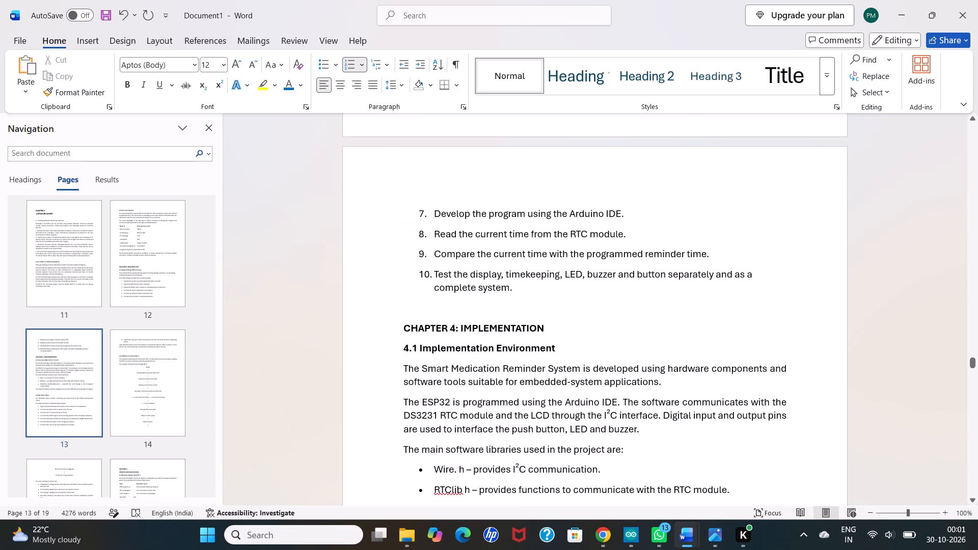
{"action": "scroll", "coordinate": [471, 346], "scroll_direction": "down", "scroll_amount": 4}
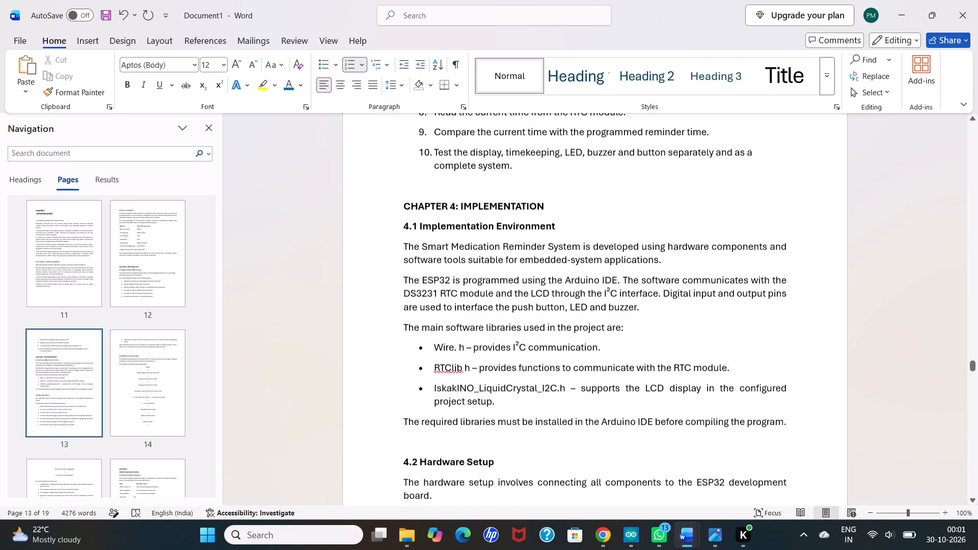
{"action": "scroll", "coordinate": [471, 346], "scroll_direction": "down", "scroll_amount": 15}
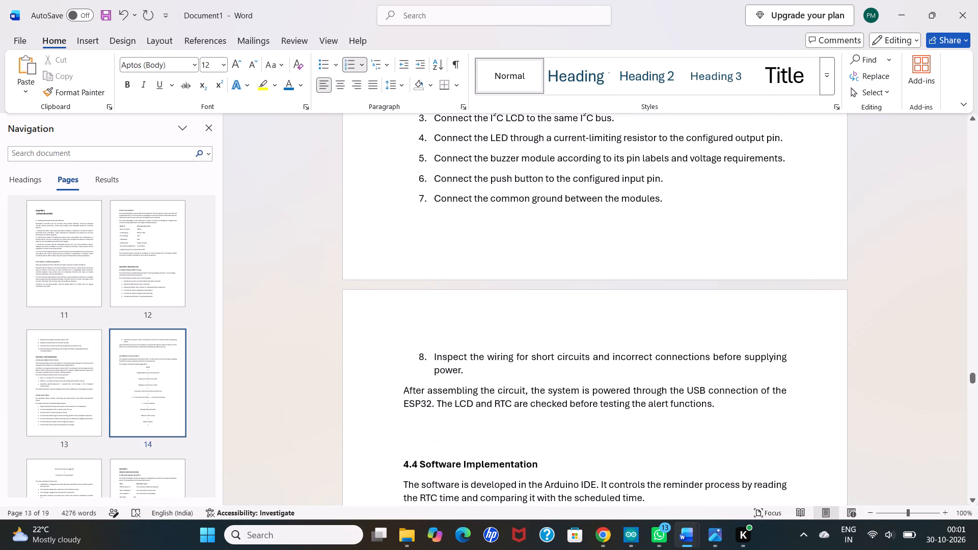
{"action": "scroll", "coordinate": [471, 346], "scroll_direction": "down", "scroll_amount": 5}
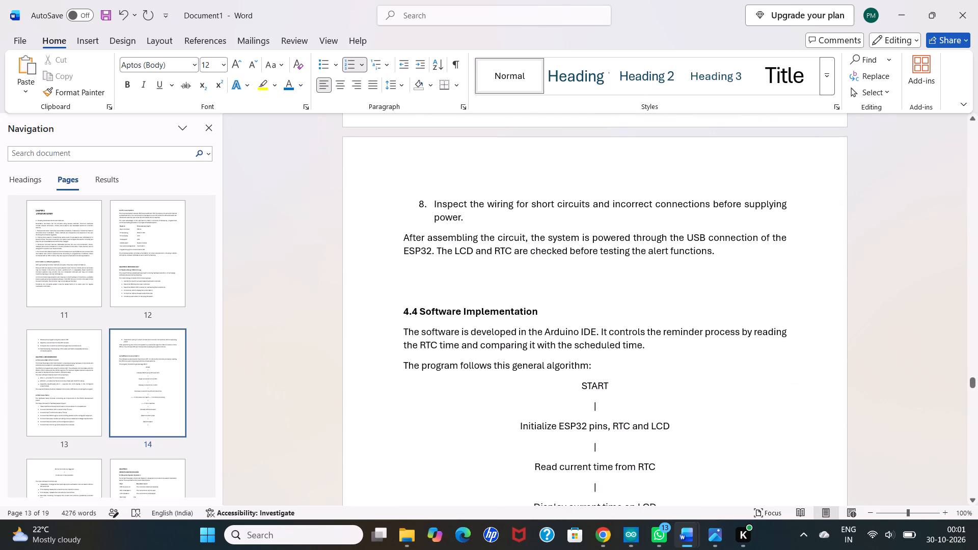
{"action": "scroll", "coordinate": [471, 346], "scroll_direction": "up", "scroll_amount": 4}
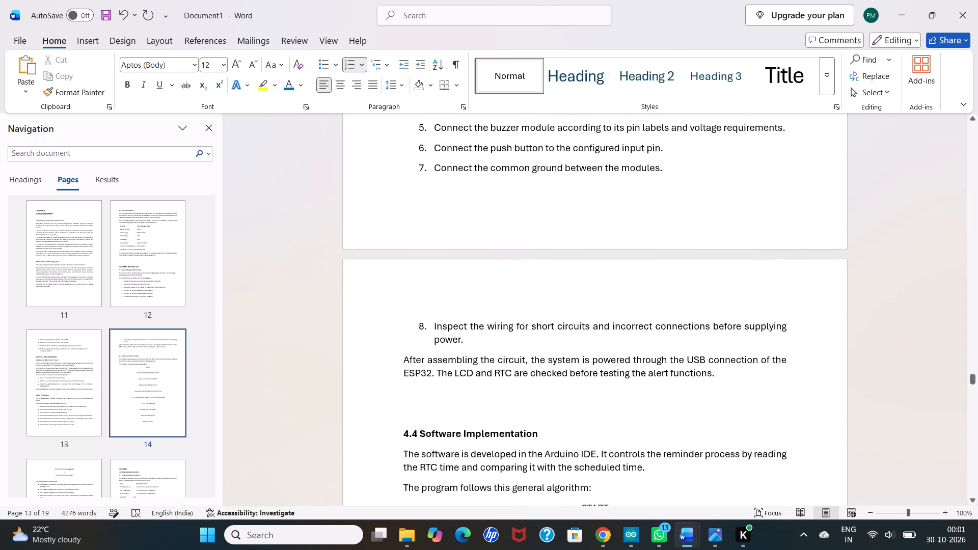
{"action": "scroll", "coordinate": [471, 346], "scroll_direction": "up", "scroll_amount": 13}
{"action": "scroll", "coordinate": [471, 346], "scroll_direction": "down", "scroll_amount": 4}
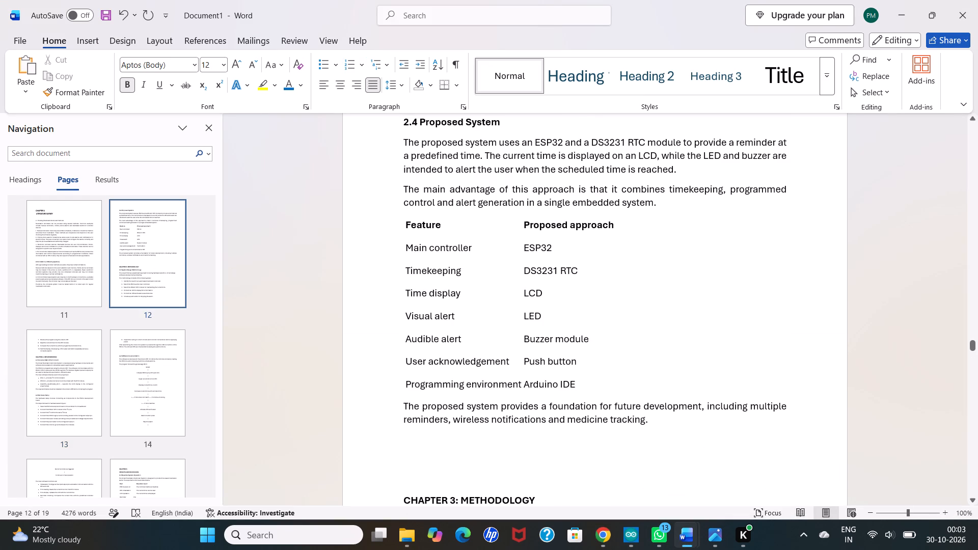
{"action": "scroll", "coordinate": [693, 370], "scroll_direction": "down", "scroll_amount": 4, "text": "ctrl"}
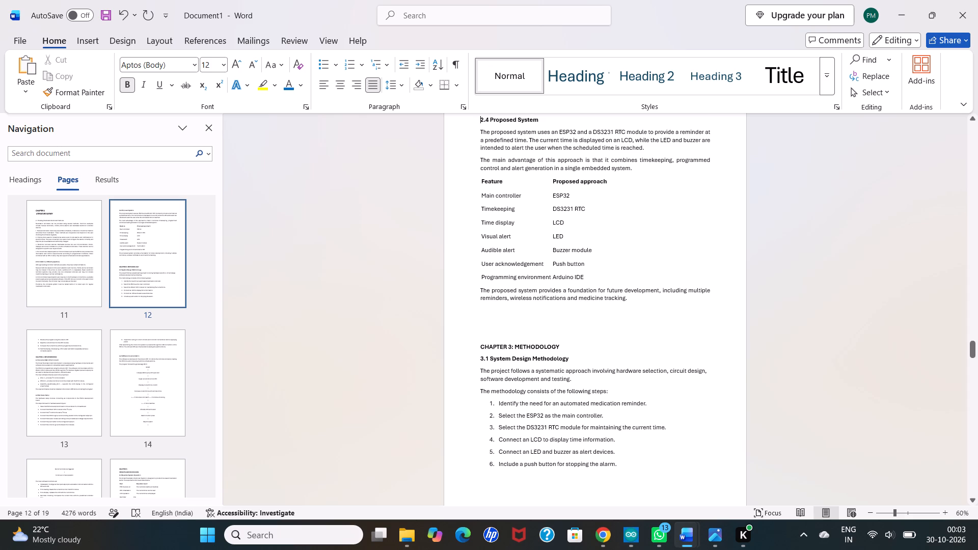
{"action": "scroll", "coordinate": [753, 334], "scroll_direction": "down", "scroll_amount": 10}
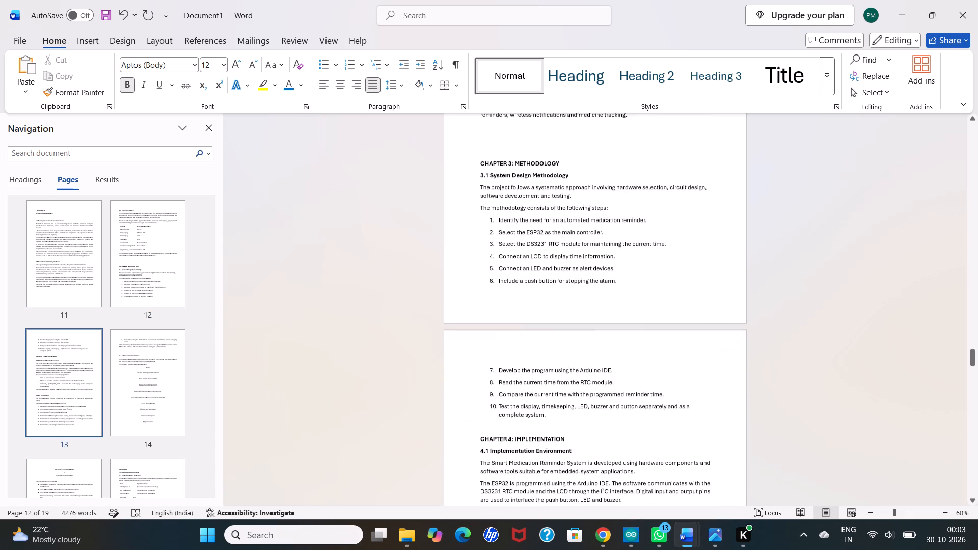
{"action": "scroll", "coordinate": [624, 403], "scroll_direction": "down", "scroll_amount": 1}
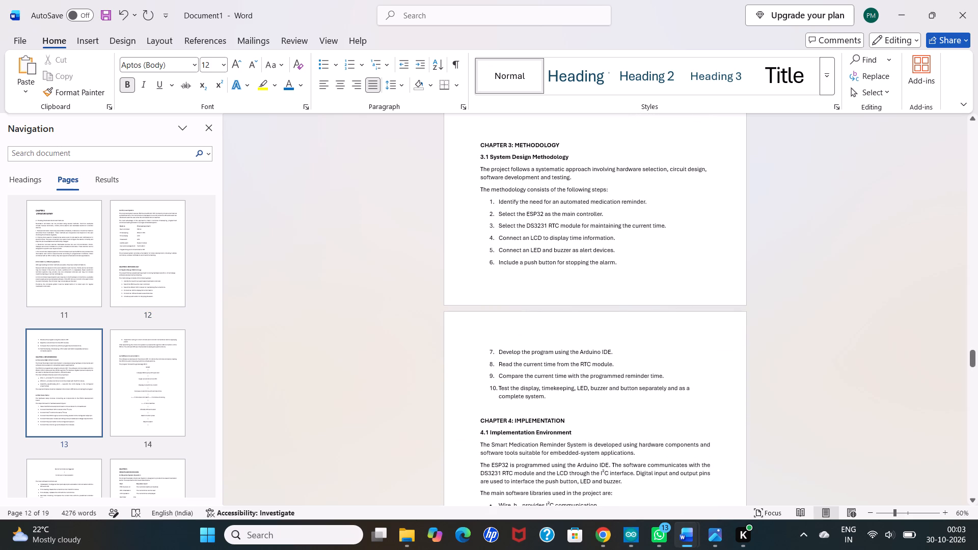
{"action": "left_click", "coordinate": [554, 399]}
{"action": "scroll", "coordinate": [553, 399], "scroll_direction": "up", "scroll_amount": 4, "text": "ctrl"}
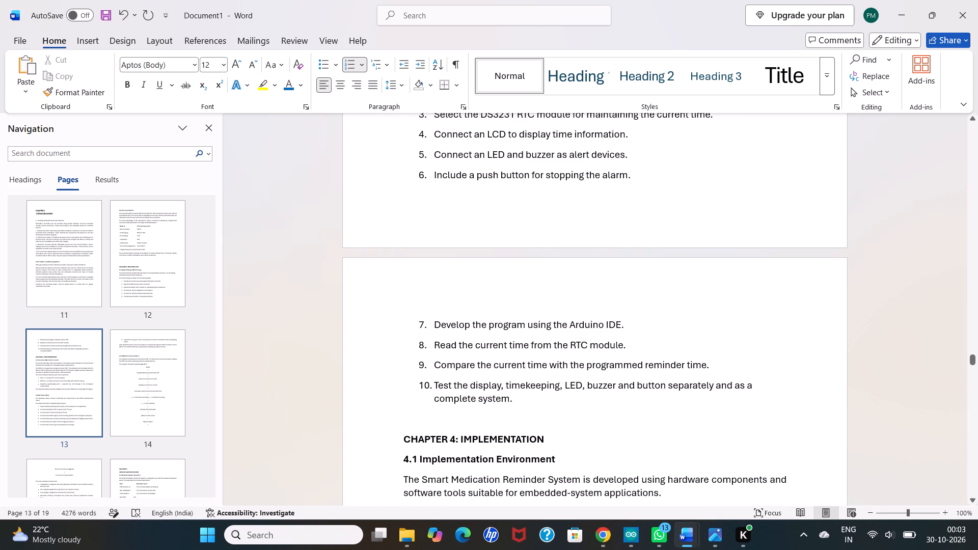
{"action": "key", "text": "Return"}
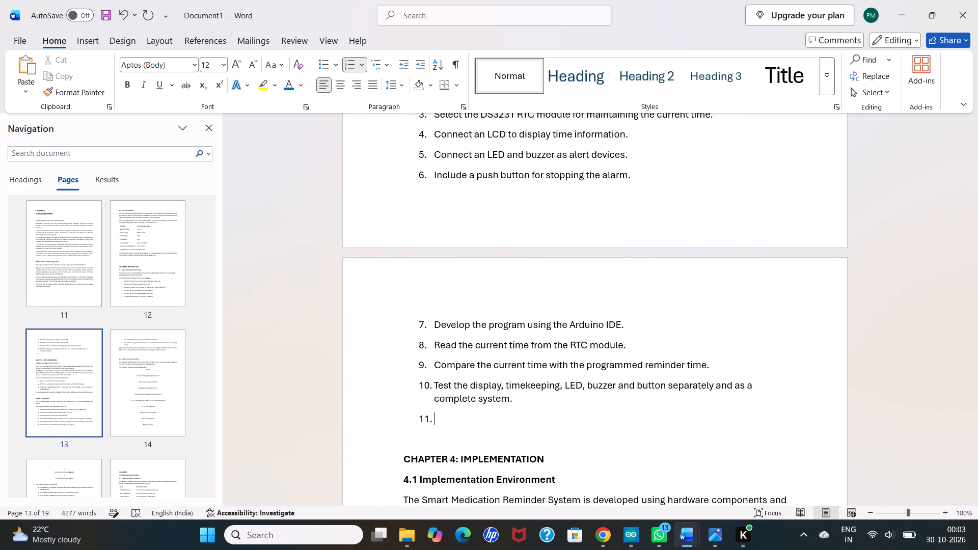
{"action": "key", "text": "BackSpace"}
{"action": "key", "text": "Return"}
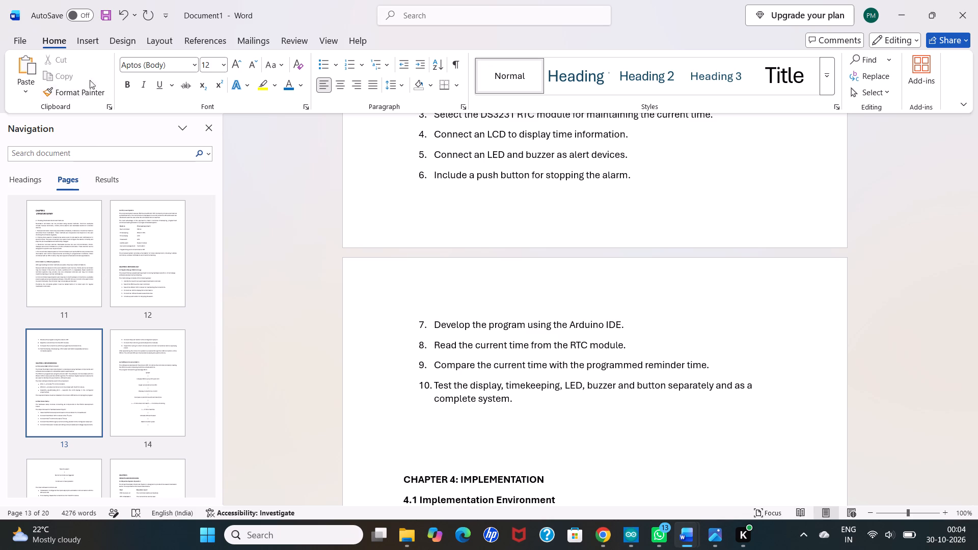
Insert the picture "ESP32 Wiring Diagram with Modules" from the Downloads folder below the methodology list, before Chapter 4.
{"action": "left_click", "coordinate": [93, 44]}
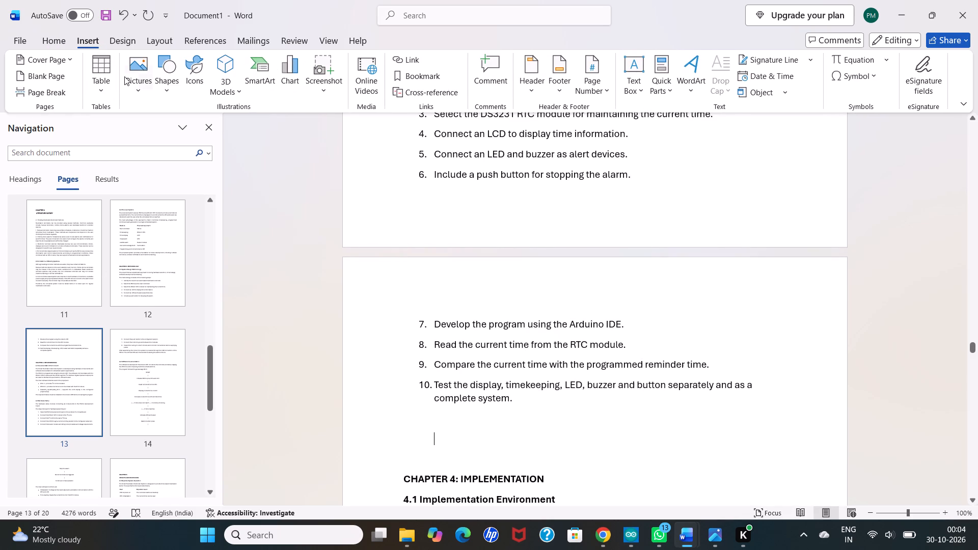
{"action": "left_click", "coordinate": [135, 72]}
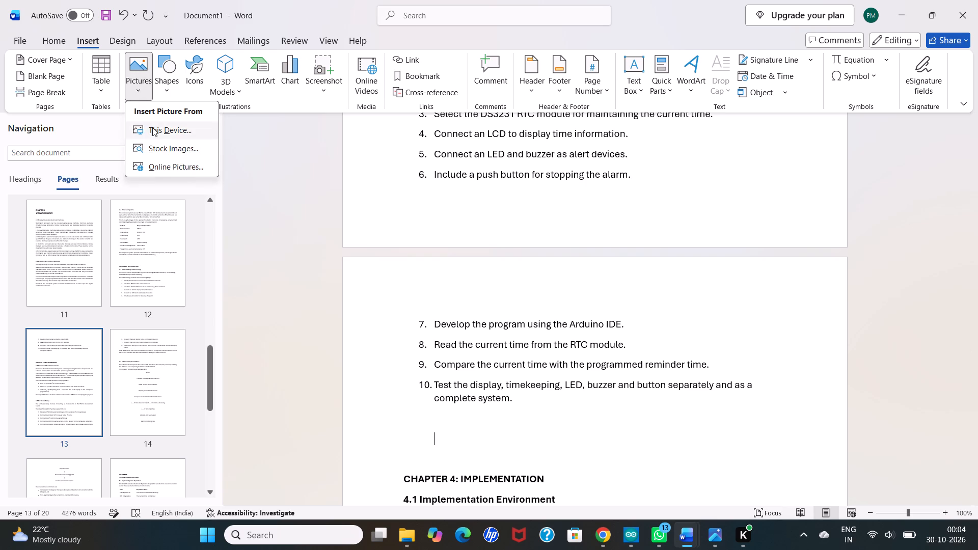
{"action": "left_click", "coordinate": [152, 127]}
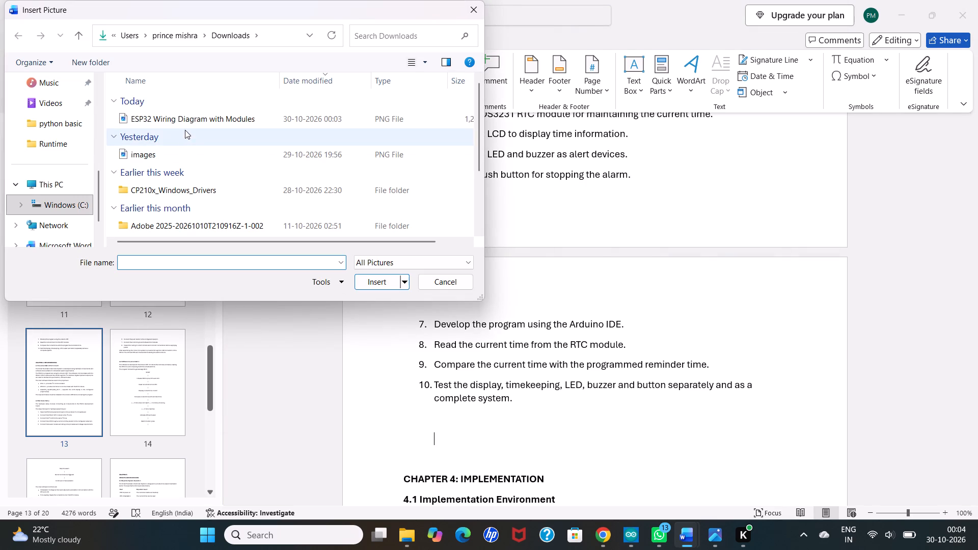
{"action": "left_click", "coordinate": [185, 121]}
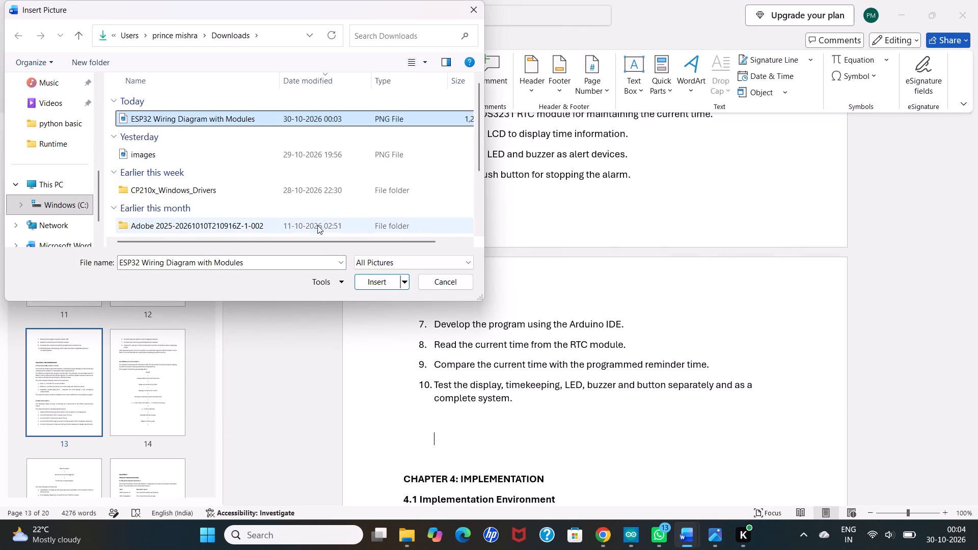
{"action": "left_click", "coordinate": [366, 286]}
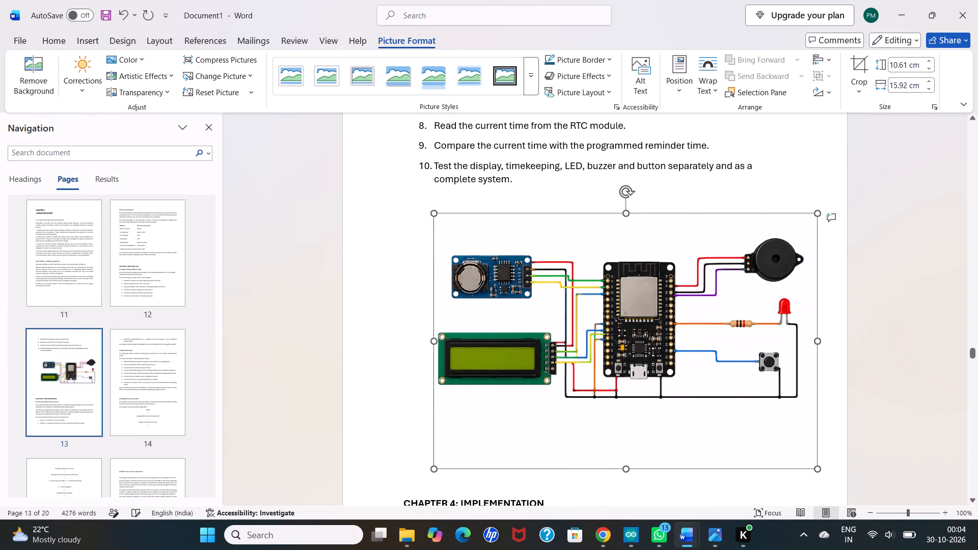
{"action": "left_click", "coordinate": [303, 271]}
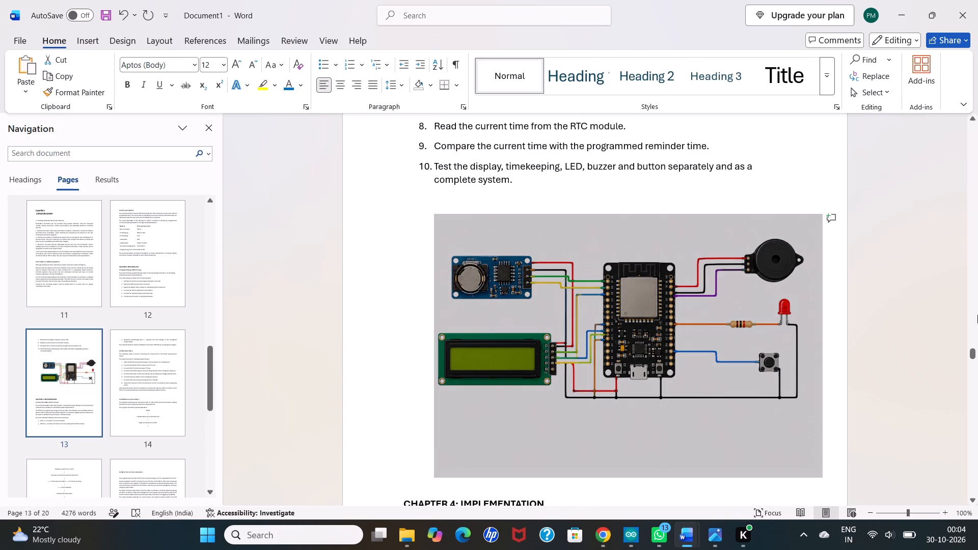
Check the circuit diagram's placement and the surrounding page layout from Chapter 3 to section 4.2 Hardware Setup.
{"action": "left_click", "coordinate": [977, 315]}
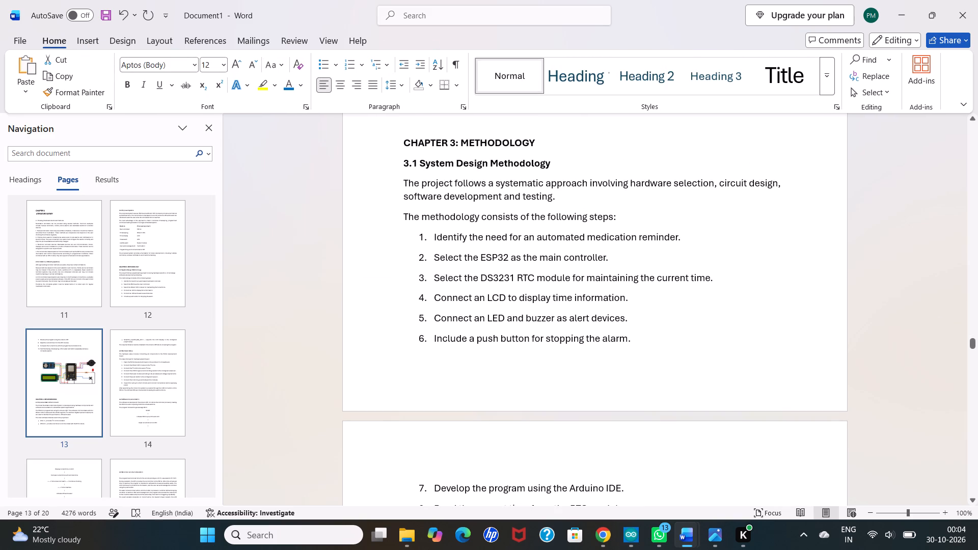
{"action": "scroll", "coordinate": [900, 309], "scroll_direction": "down", "scroll_amount": 13}
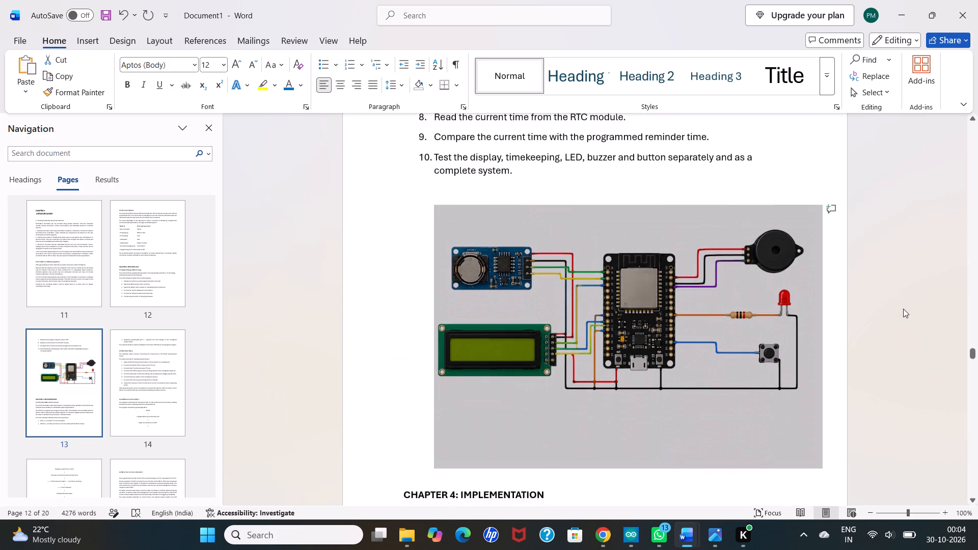
{"action": "scroll", "coordinate": [903, 309], "scroll_direction": "down", "scroll_amount": 3}
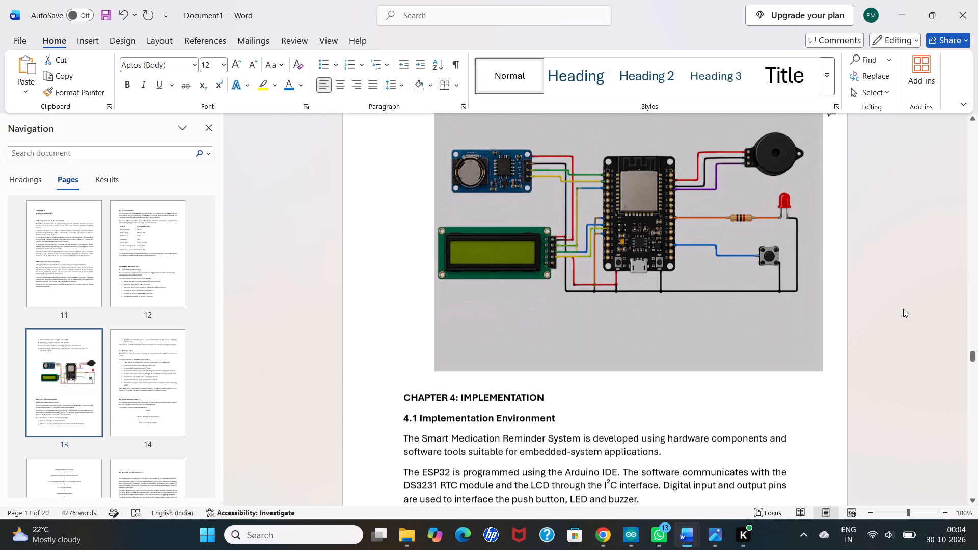
{"action": "left_click", "coordinate": [903, 309]}
{"action": "scroll", "coordinate": [828, 331], "scroll_direction": "up", "scroll_amount": 1}
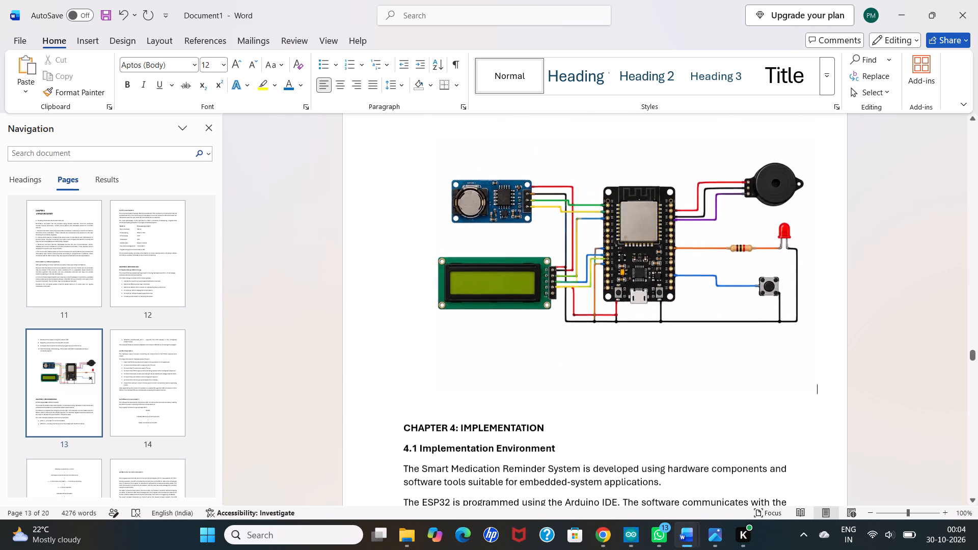
{"action": "scroll", "coordinate": [828, 331], "scroll_direction": "up", "scroll_amount": 3}
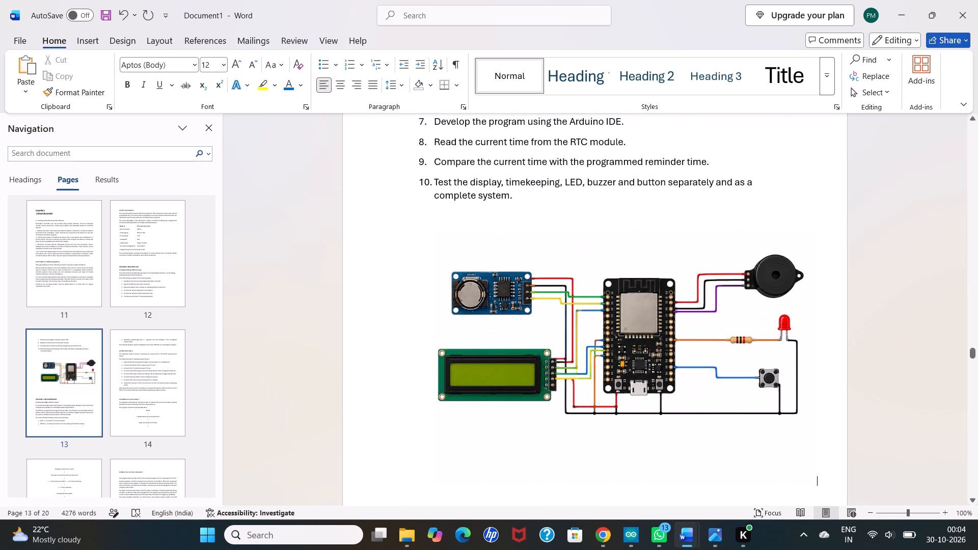
{"action": "scroll", "coordinate": [849, 305], "scroll_direction": "down", "scroll_amount": 16}
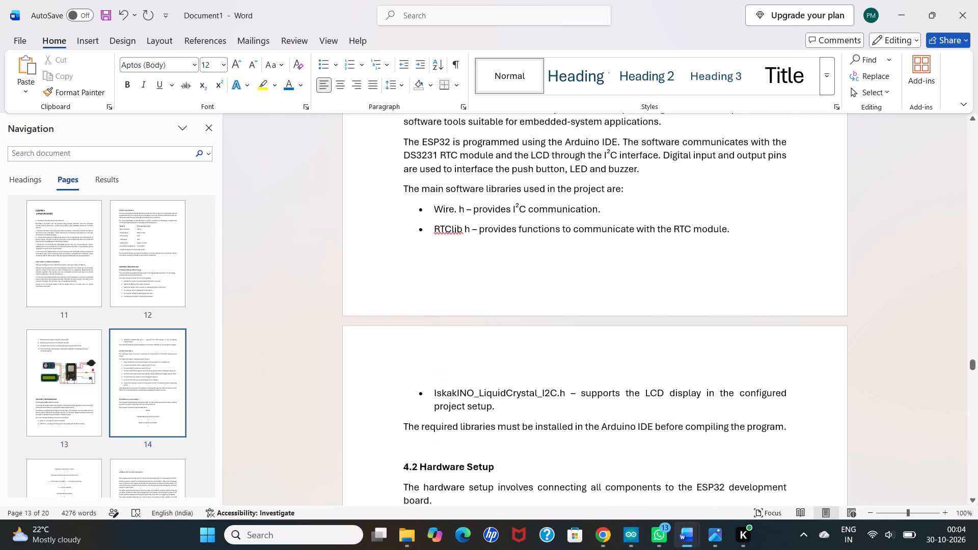
{"action": "scroll", "coordinate": [855, 306], "scroll_direction": "down", "scroll_amount": 13}
{"action": "scroll", "coordinate": [840, 318], "scroll_direction": "up", "scroll_amount": 15}
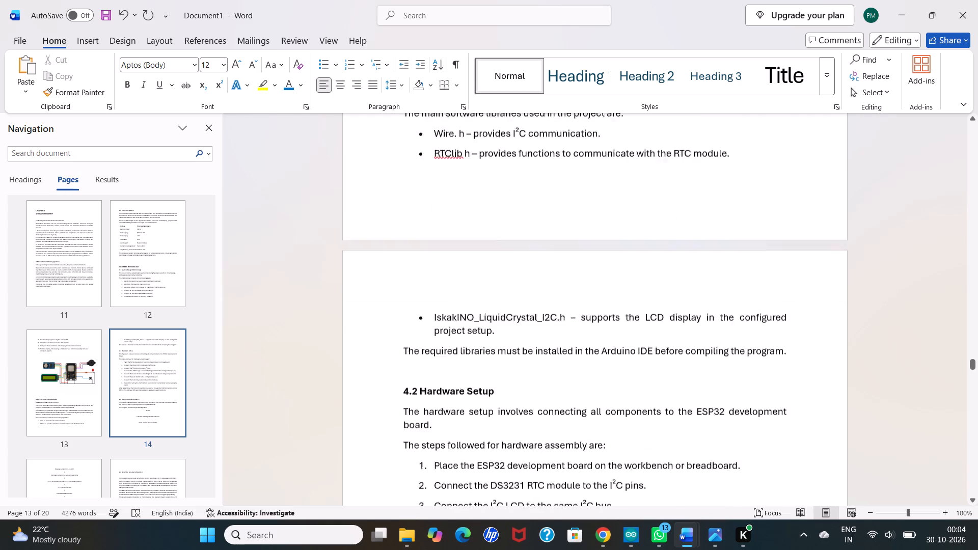
{"action": "scroll", "coordinate": [840, 318], "scroll_direction": "up", "scroll_amount": 17}
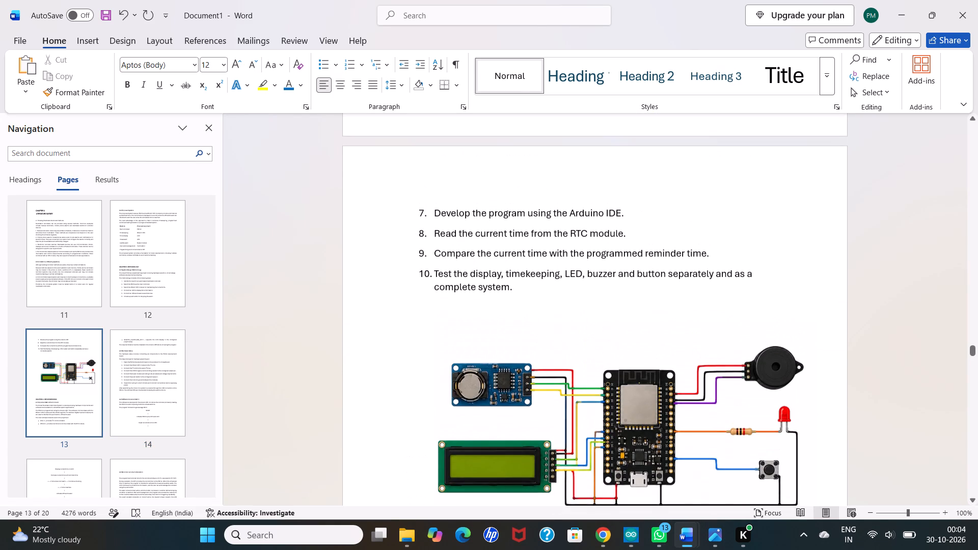
Review the report backwards from Chapter 3 through Chapters 2 and 1 to the List of Figures page.
{"action": "scroll", "coordinate": [58, 272], "scroll_direction": "up", "scroll_amount": 12}
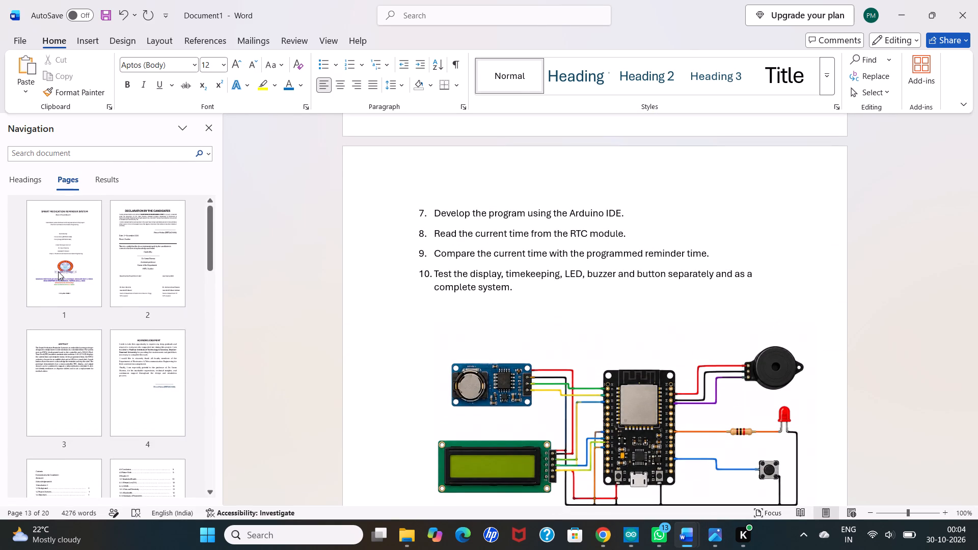
{"action": "scroll", "coordinate": [58, 271], "scroll_direction": "up", "scroll_amount": 1}
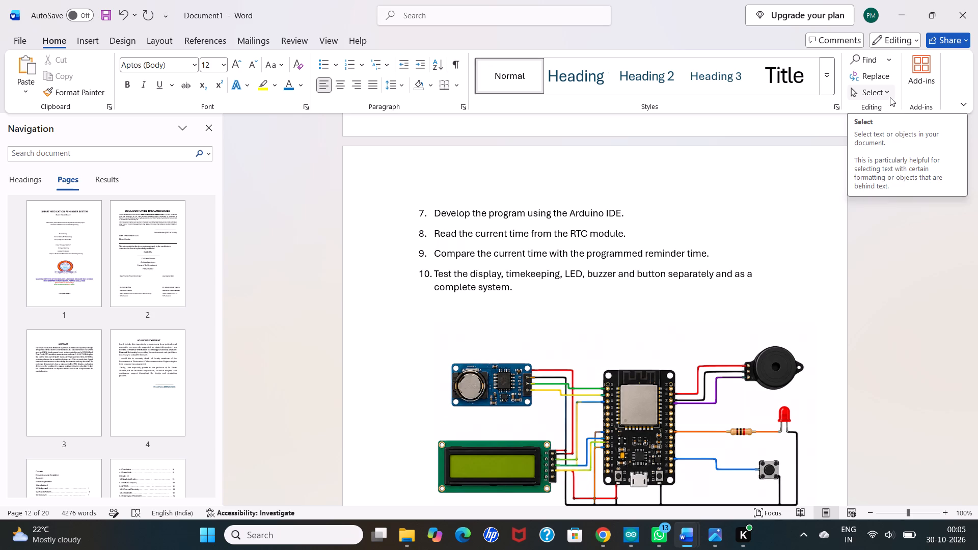
{"action": "scroll", "coordinate": [889, 184], "scroll_direction": "up", "scroll_amount": 12}
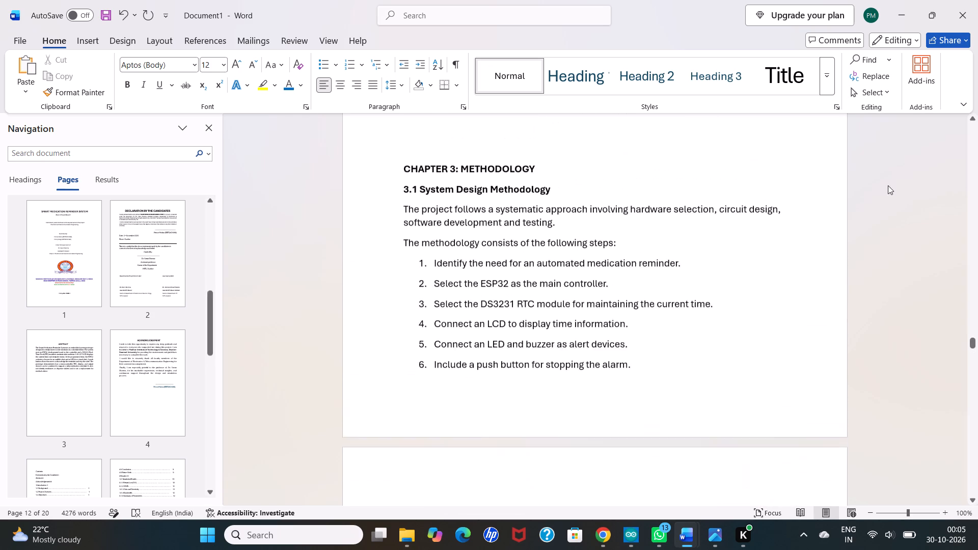
{"action": "scroll", "coordinate": [888, 185], "scroll_direction": "up", "scroll_amount": 16}
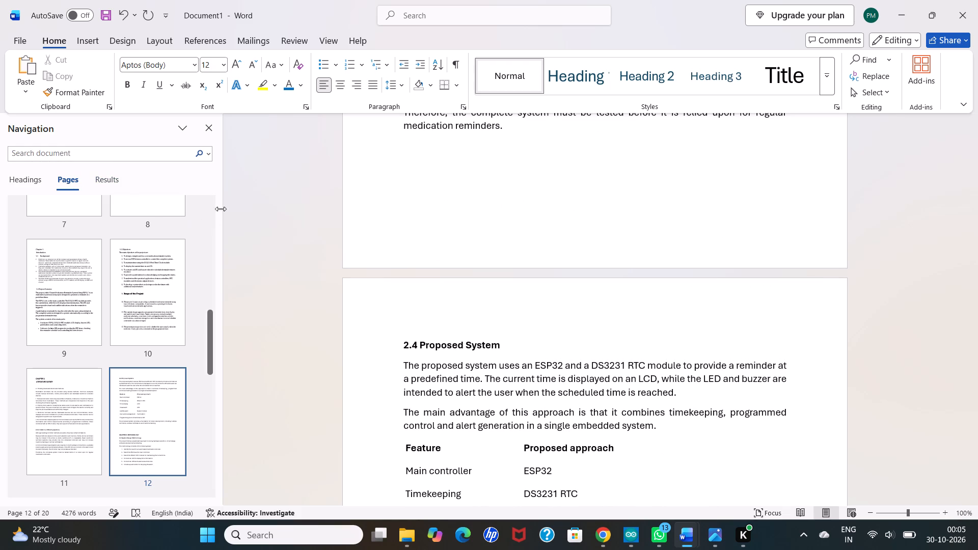
{"action": "left_click", "coordinate": [211, 197]}
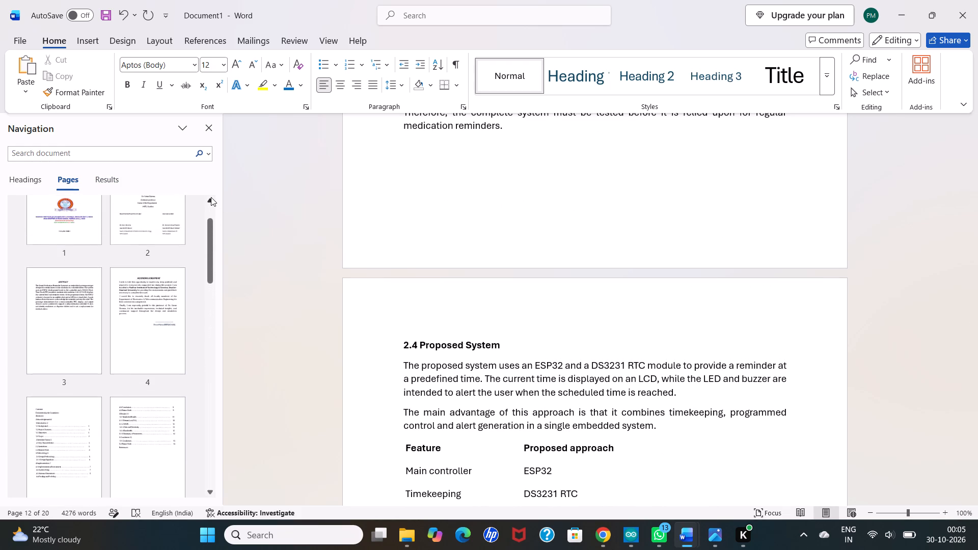
{"action": "scroll", "coordinate": [297, 224], "scroll_direction": "up", "scroll_amount": 2}
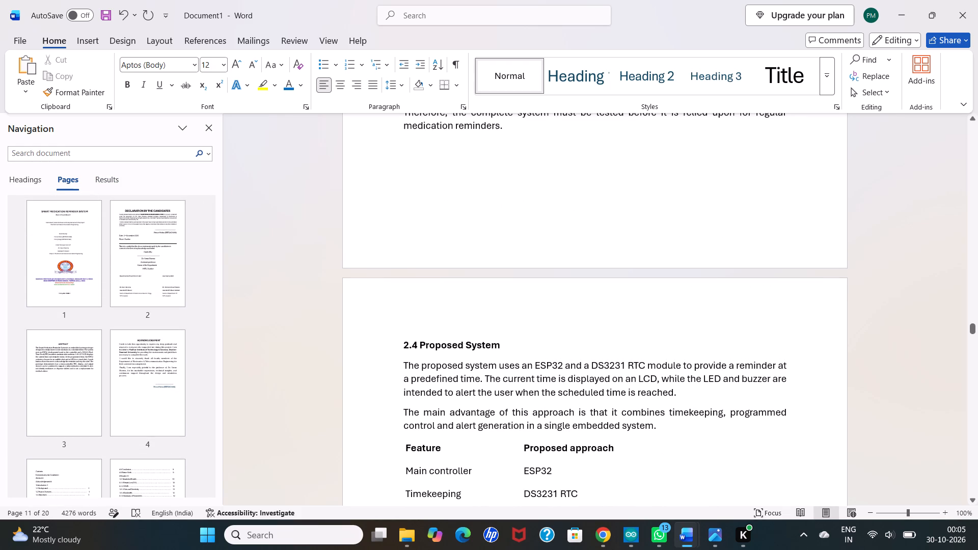
{"action": "scroll", "coordinate": [297, 224], "scroll_direction": "up", "scroll_amount": 20}
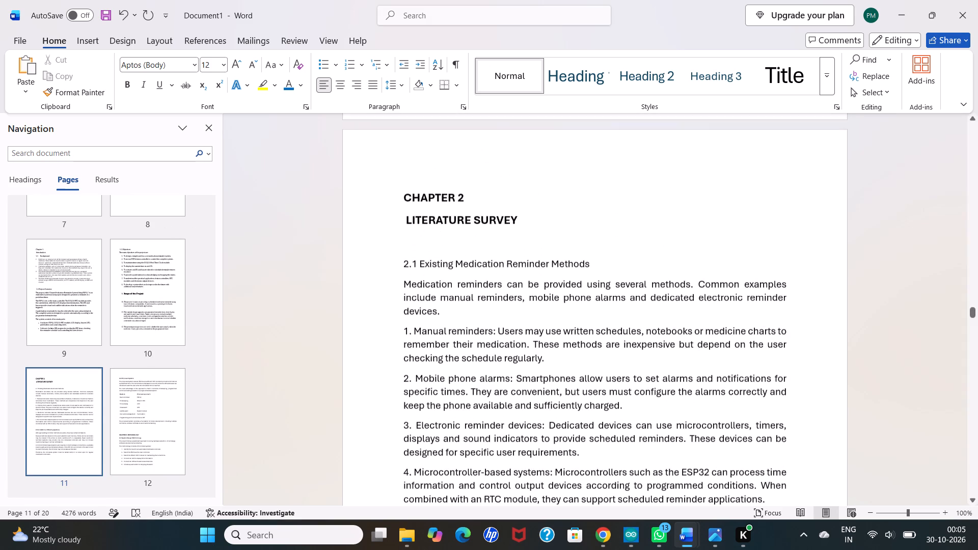
{"action": "scroll", "coordinate": [275, 252], "scroll_direction": "up", "scroll_amount": 20}
{"action": "scroll", "coordinate": [275, 252], "scroll_direction": "up", "scroll_amount": 8}
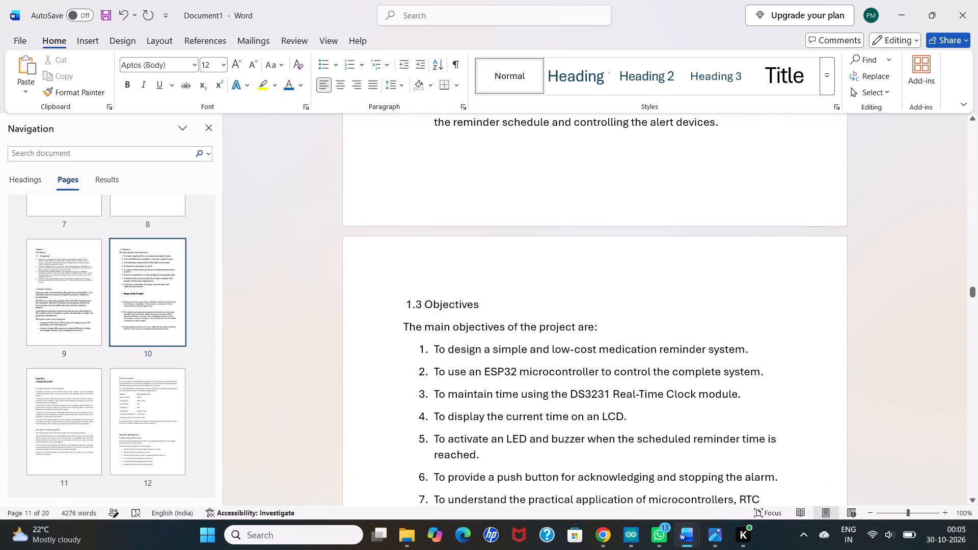
{"action": "scroll", "coordinate": [310, 222], "scroll_direction": "up", "scroll_amount": 20}
{"action": "scroll", "coordinate": [310, 222], "scroll_direction": "up", "scroll_amount": 8}
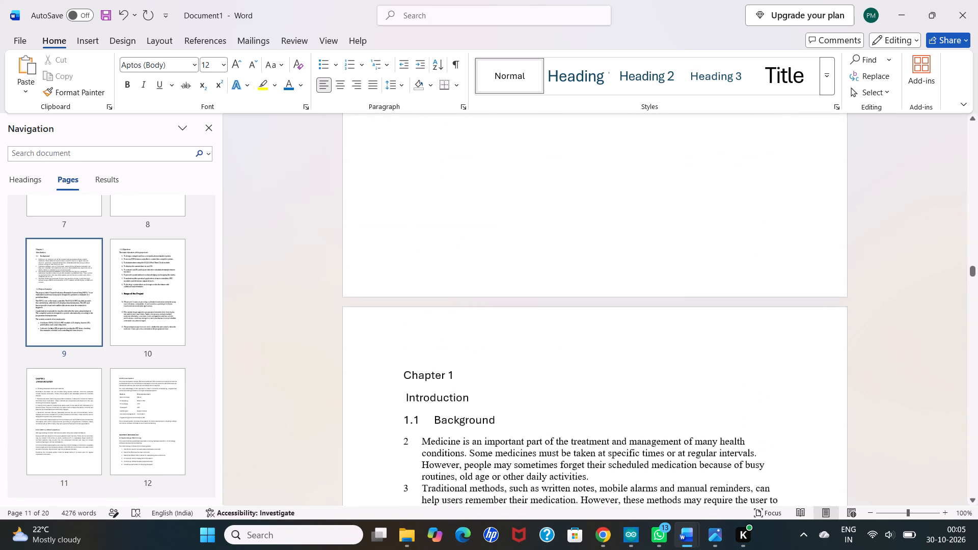
{"action": "scroll", "coordinate": [315, 175], "scroll_direction": "up", "scroll_amount": 19}
{"action": "scroll", "coordinate": [315, 177], "scroll_direction": "up", "scroll_amount": 5}
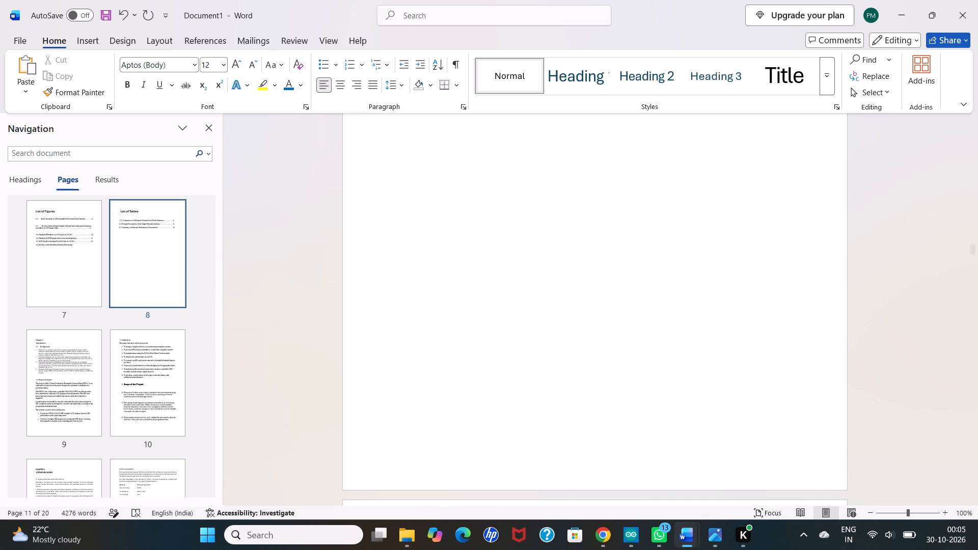
{"action": "scroll", "coordinate": [316, 177], "scroll_direction": "up", "scroll_amount": 14}
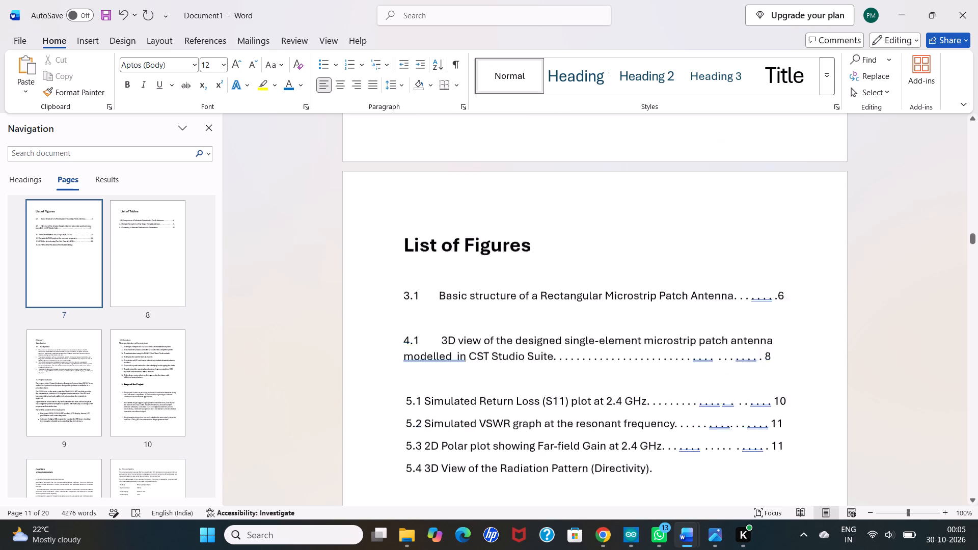
Review the report's front matter backwards from the List of Figures through the contents, Acknowledgement and Abstract to the Declaration by the Candidates.
{"action": "scroll", "coordinate": [316, 177], "scroll_direction": "up", "scroll_amount": 14}
{"action": "scroll", "coordinate": [316, 177], "scroll_direction": "up", "scroll_amount": 14}
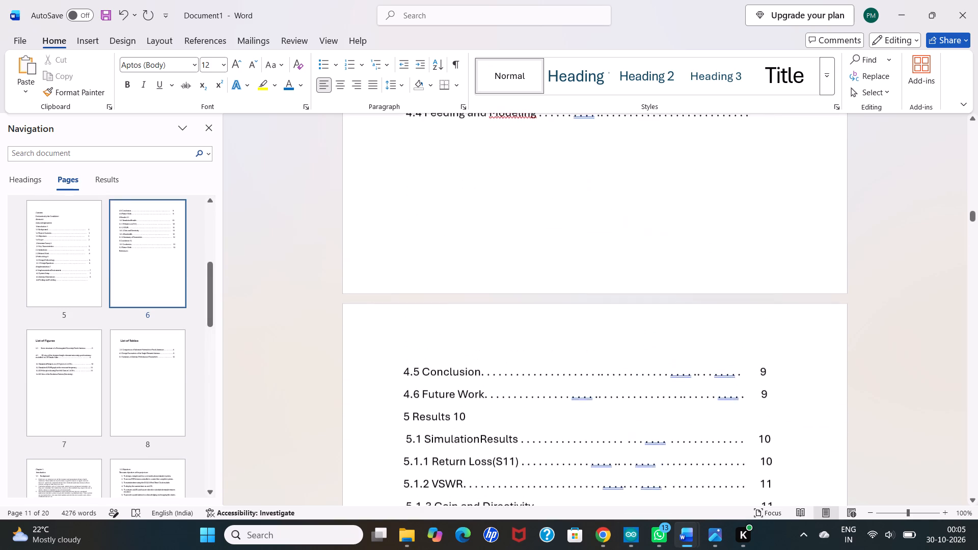
{"action": "scroll", "coordinate": [316, 177], "scroll_direction": "up", "scroll_amount": 20}
{"action": "scroll", "coordinate": [316, 177], "scroll_direction": "up", "scroll_amount": 12}
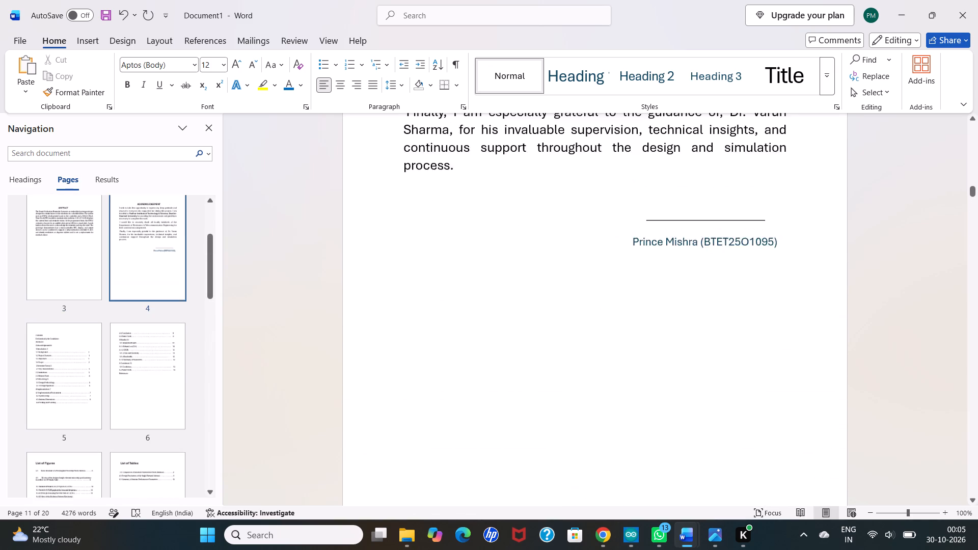
{"action": "scroll", "coordinate": [316, 177], "scroll_direction": "up", "scroll_amount": 15}
{"action": "scroll", "coordinate": [316, 177], "scroll_direction": "up", "scroll_amount": 6}
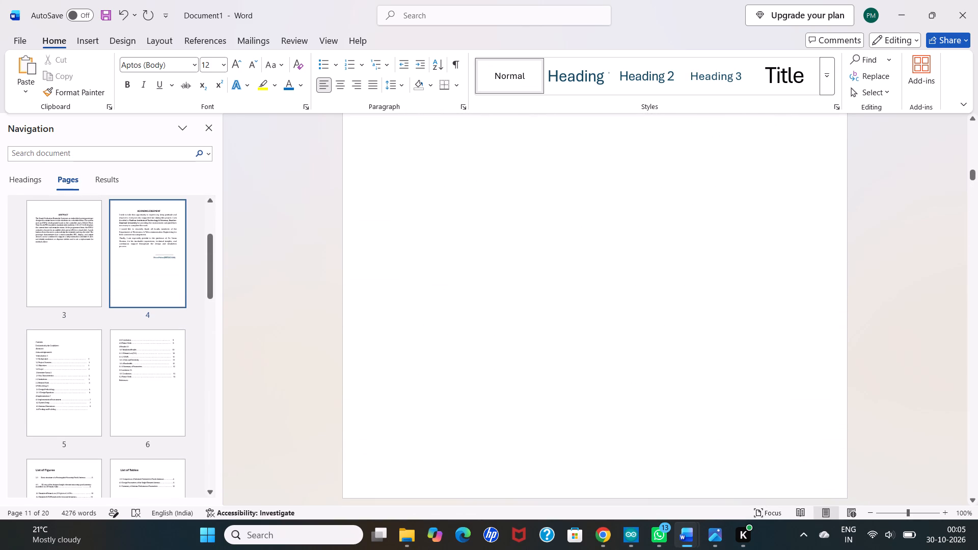
{"action": "scroll", "coordinate": [316, 177], "scroll_direction": "down", "scroll_amount": 14}
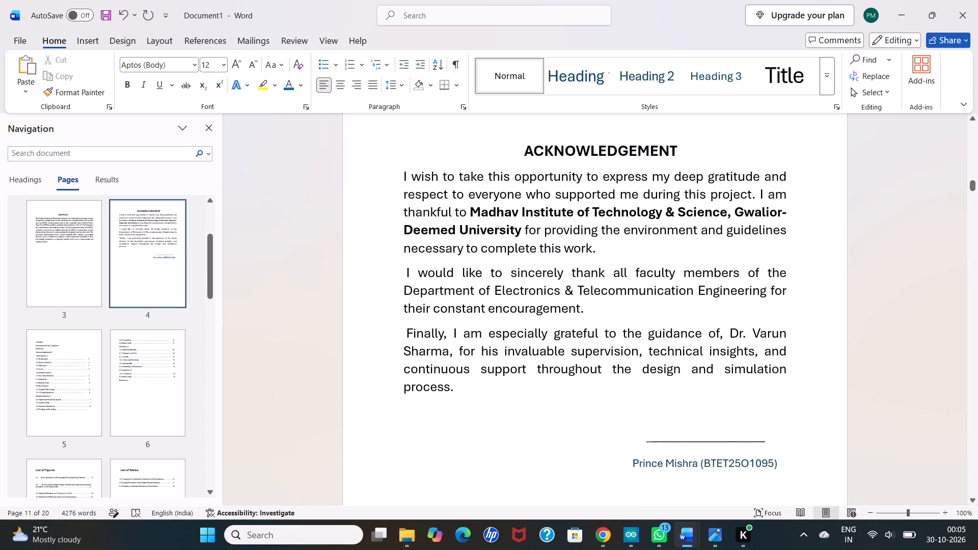
{"action": "scroll", "coordinate": [316, 177], "scroll_direction": "up", "scroll_amount": 8}
{"action": "scroll", "coordinate": [316, 177], "scroll_direction": "up", "scroll_amount": 14}
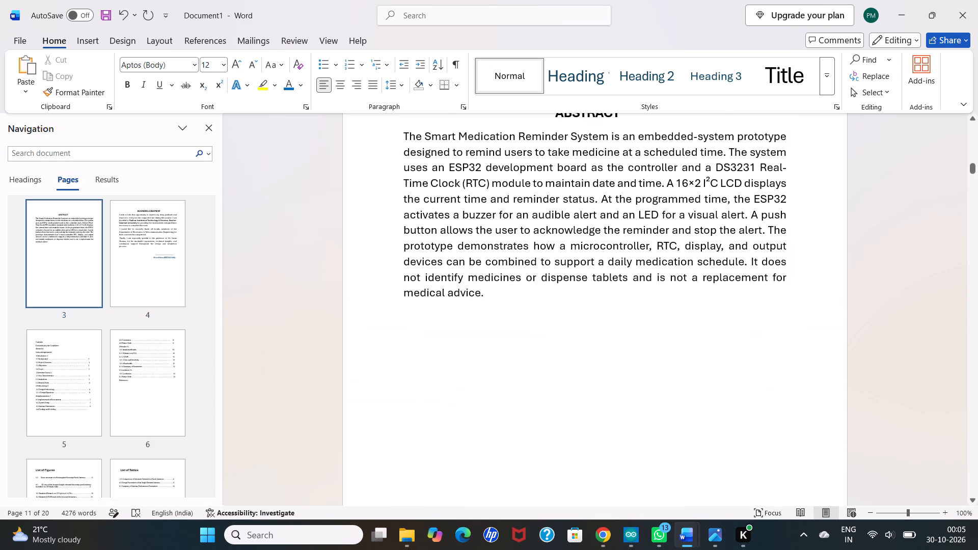
{"action": "scroll", "coordinate": [316, 177], "scroll_direction": "up", "scroll_amount": 15}
{"action": "scroll", "coordinate": [316, 177], "scroll_direction": "up", "scroll_amount": 7}
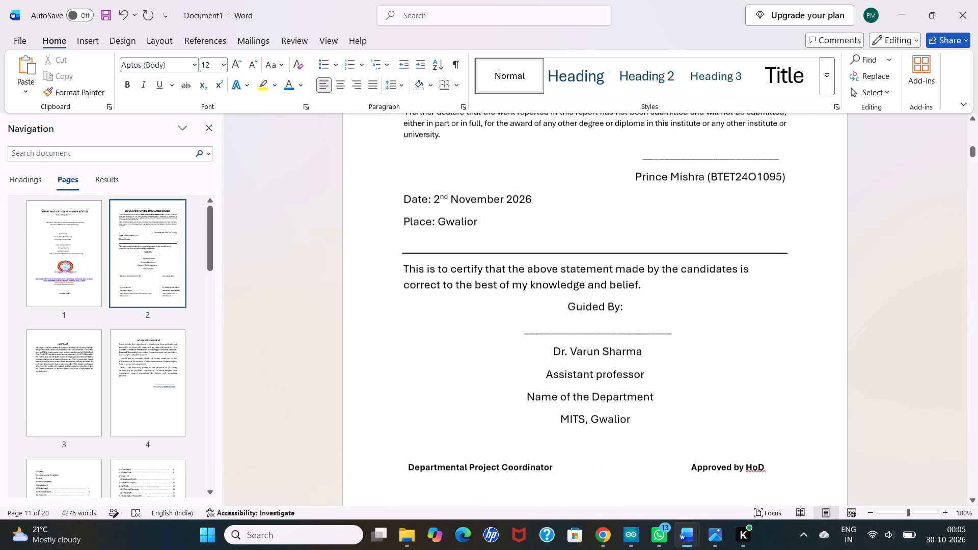
{"action": "scroll", "coordinate": [316, 177], "scroll_direction": "up", "scroll_amount": 4}
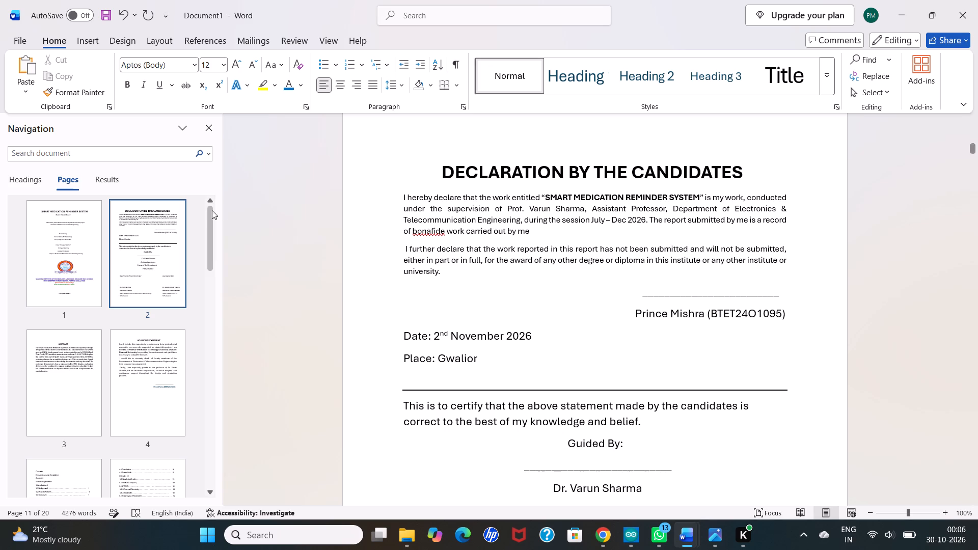
Examine the cover page and the Declaration by the Candidates page, comparing the title, submission, supervisor and session details.
{"action": "left_click", "coordinate": [62, 254]}
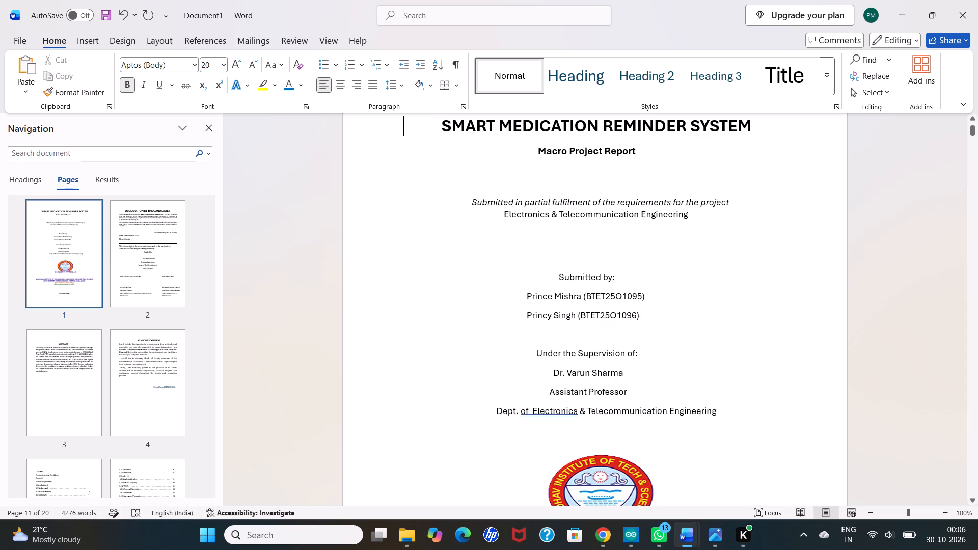
{"action": "left_click", "coordinate": [120, 266]}
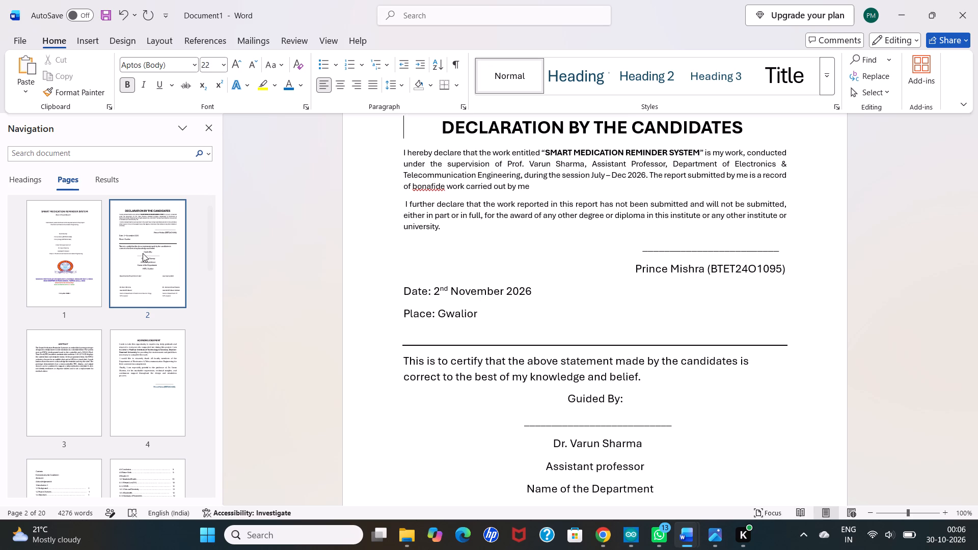
{"action": "scroll", "coordinate": [168, 255], "scroll_direction": "up", "scroll_amount": 2}
{"action": "scroll", "coordinate": [218, 246], "scroll_direction": "up", "scroll_amount": 3}
{"action": "scroll", "coordinate": [465, 284], "scroll_direction": "up", "scroll_amount": 8}
{"action": "scroll", "coordinate": [463, 260], "scroll_direction": "down", "scroll_amount": 5}
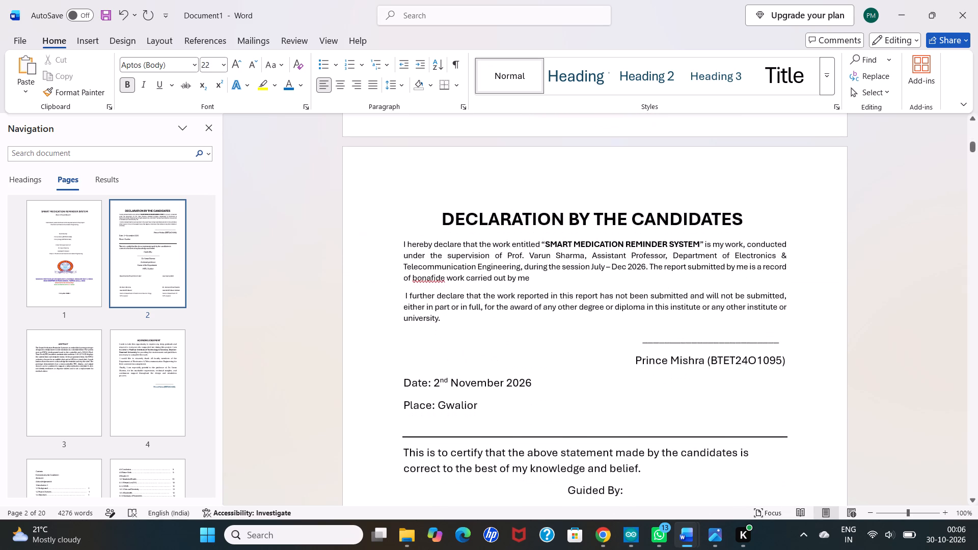
{"action": "scroll", "coordinate": [460, 259], "scroll_direction": "down", "scroll_amount": 5}
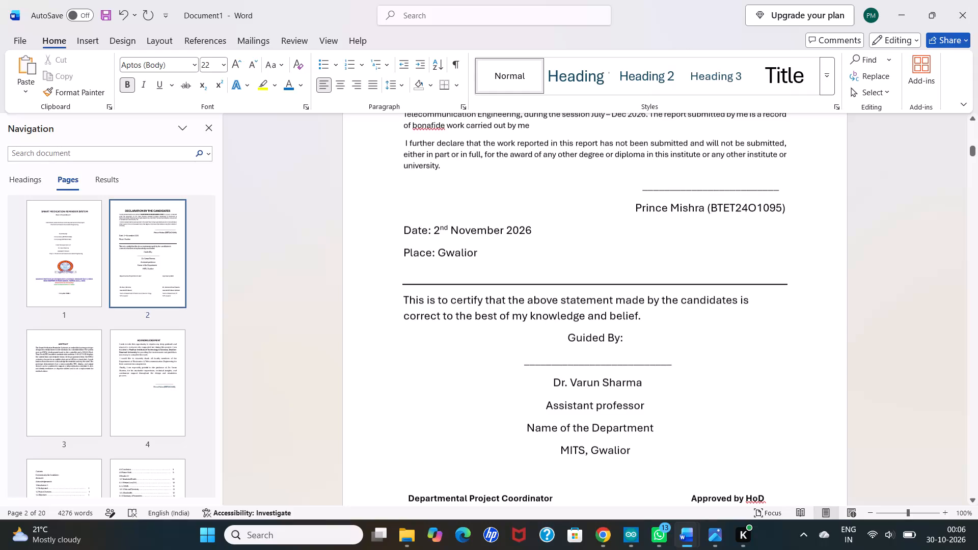
{"action": "scroll", "coordinate": [466, 253], "scroll_direction": "up", "scroll_amount": 6}
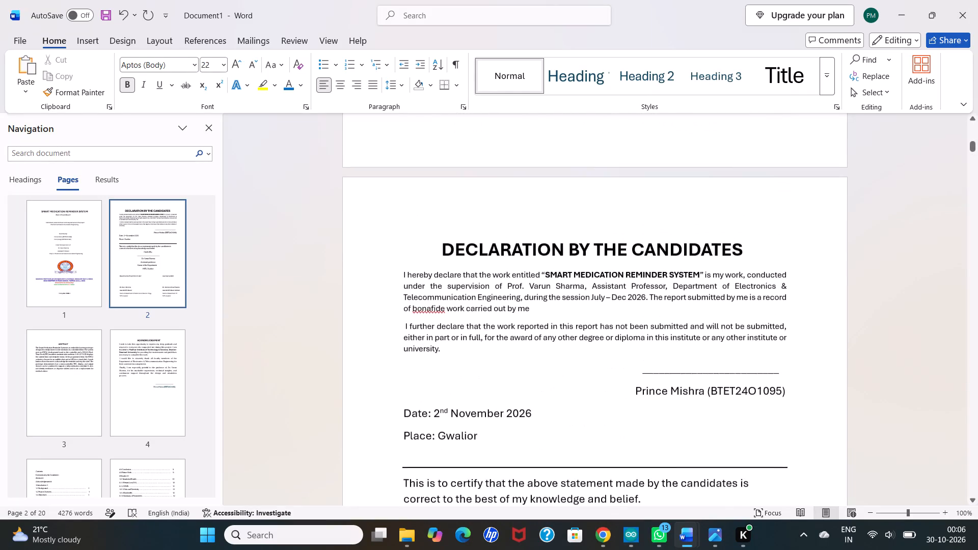
{"action": "scroll", "coordinate": [533, 224], "scroll_direction": "up", "scroll_amount": 6}
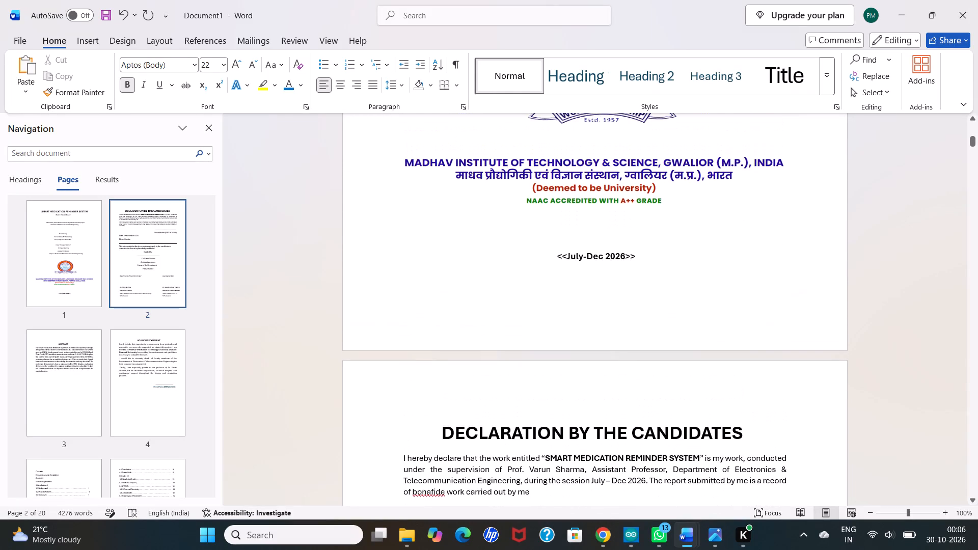
{"action": "scroll", "coordinate": [533, 224], "scroll_direction": "up", "scroll_amount": 5}
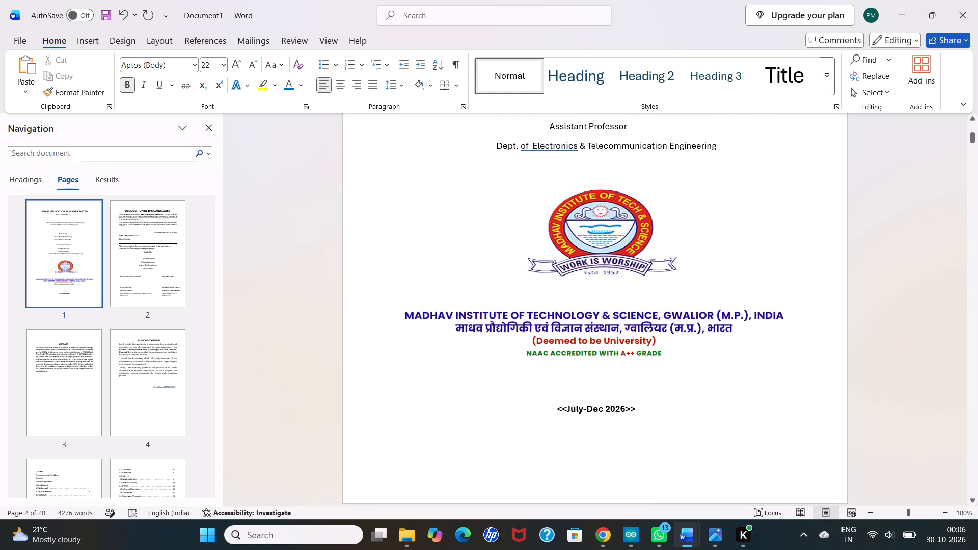
{"action": "scroll", "coordinate": [533, 224], "scroll_direction": "up", "scroll_amount": 7}
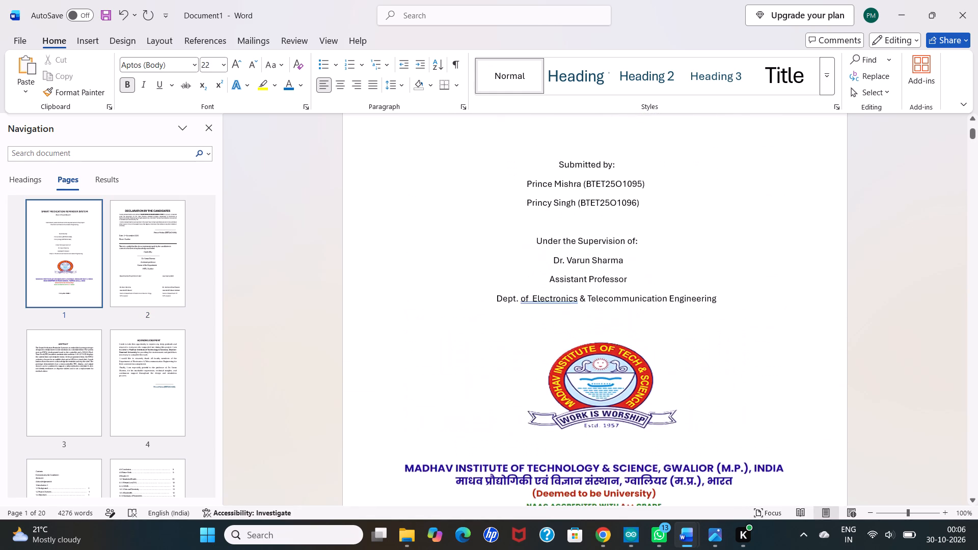
{"action": "scroll", "coordinate": [533, 224], "scroll_direction": "up", "scroll_amount": 17}
Read forward from the cover page through the declaration's certification and approval blocks to the start of the Abstract.
{"action": "scroll", "coordinate": [533, 224], "scroll_direction": "down", "scroll_amount": 5}
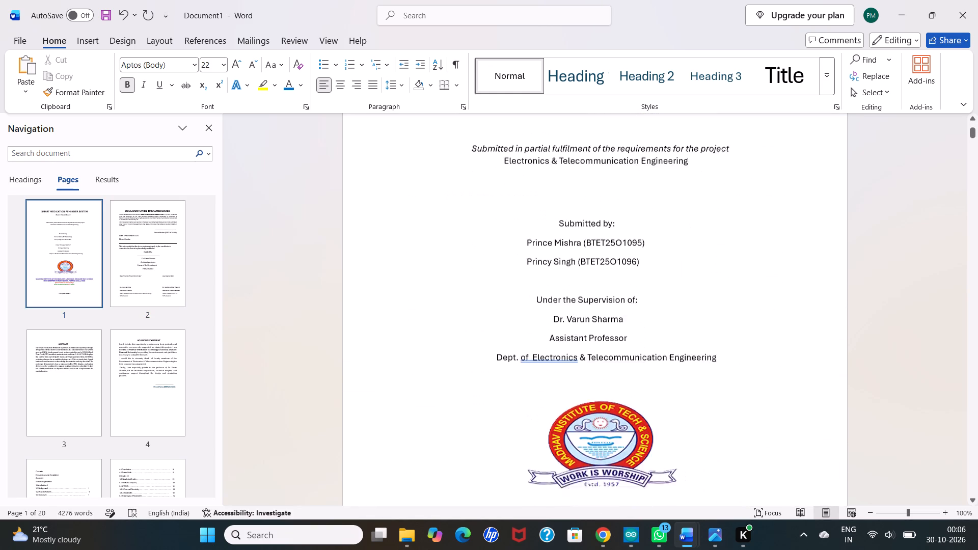
{"action": "scroll", "coordinate": [533, 224], "scroll_direction": "down", "scroll_amount": 15}
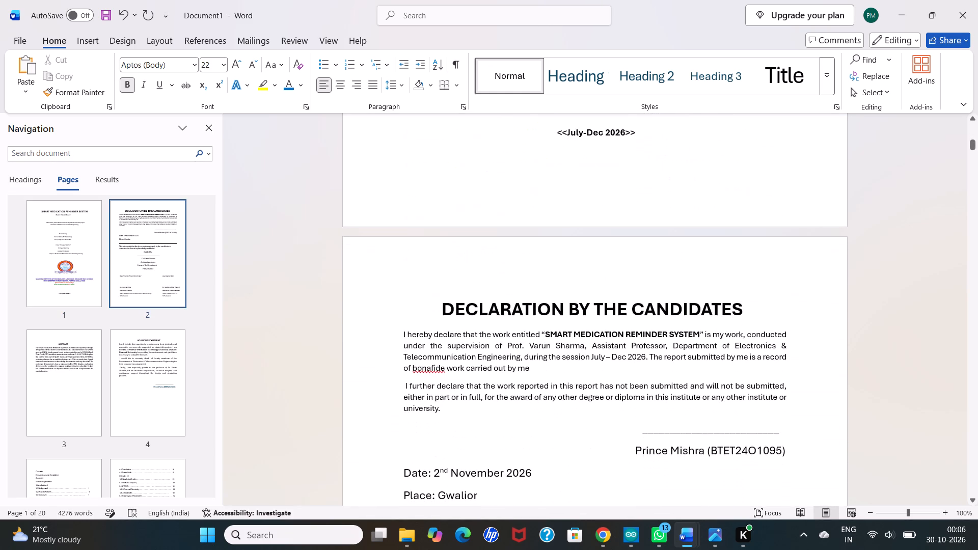
{"action": "scroll", "coordinate": [533, 224], "scroll_direction": "down", "scroll_amount": 15}
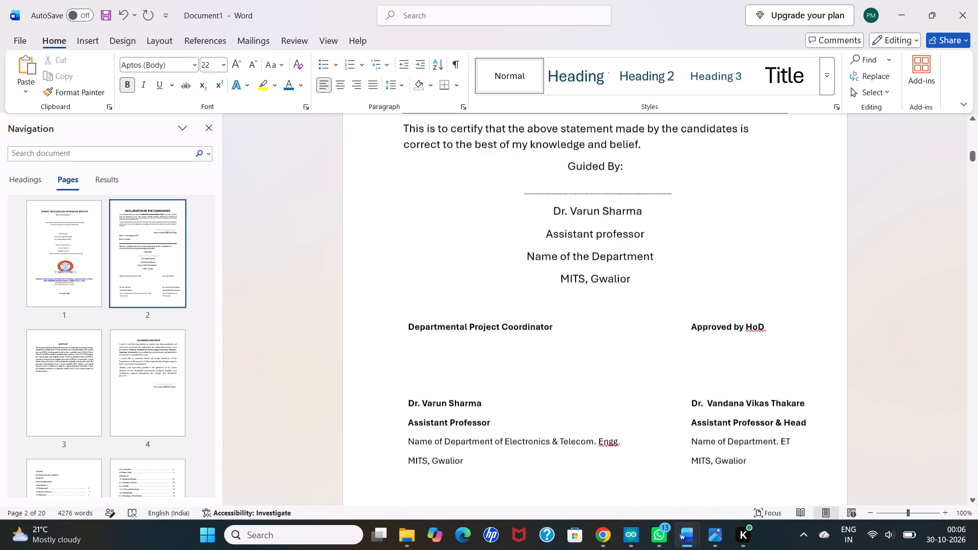
{"action": "scroll", "coordinate": [535, 228], "scroll_direction": "down", "scroll_amount": 6}
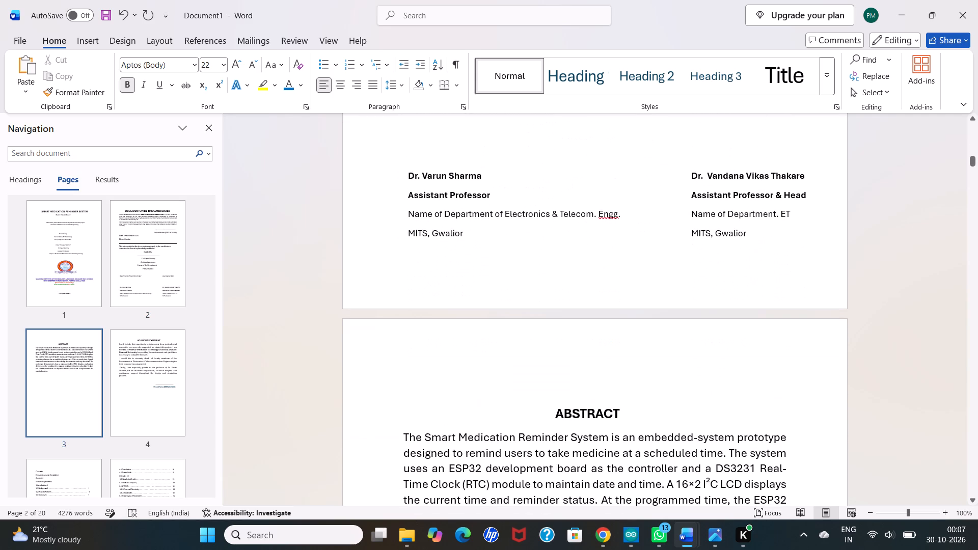
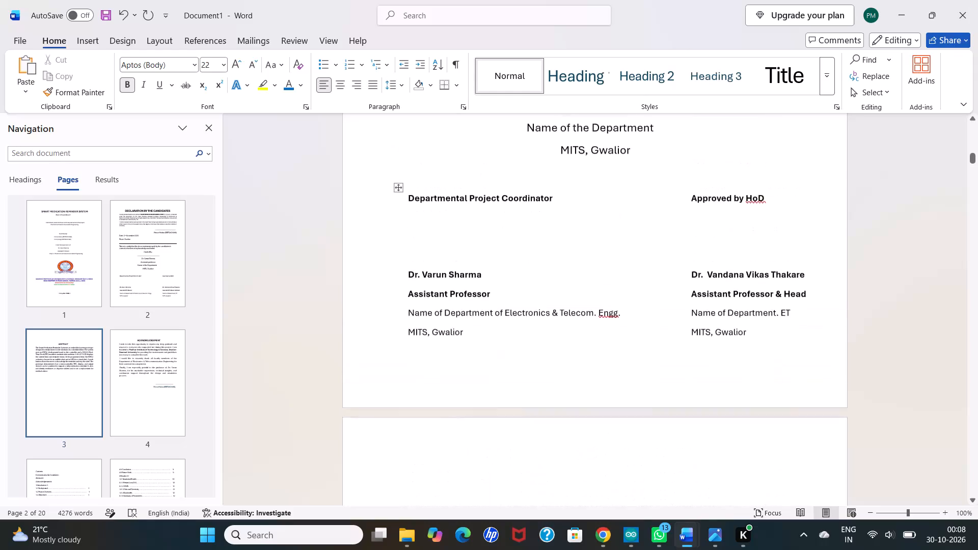
Review the report's cover page and the Declaration by the Candidates page.
{"action": "scroll", "coordinate": [521, 222], "scroll_direction": "up", "scroll_amount": 11}
{"action": "scroll", "coordinate": [506, 215], "scroll_direction": "down", "scroll_amount": 5}
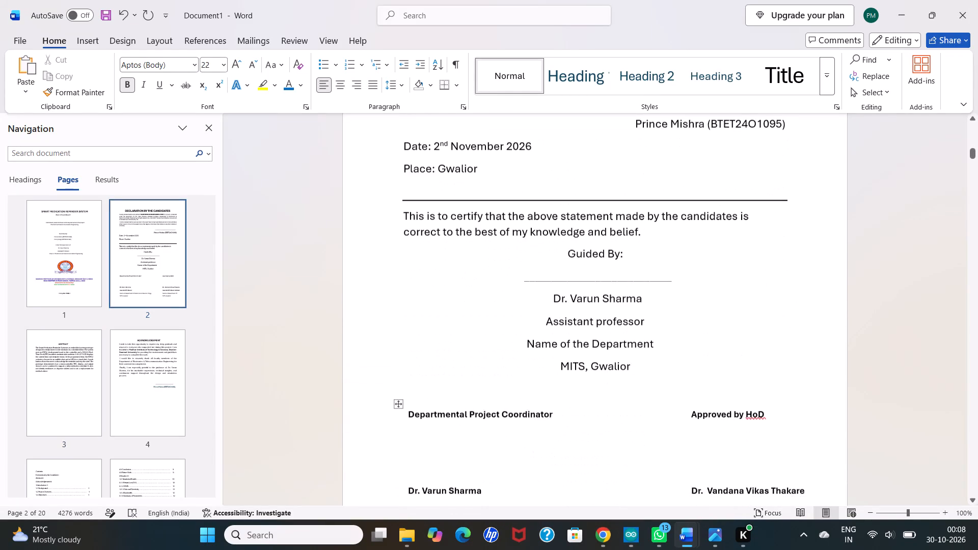
{"action": "scroll", "coordinate": [506, 215], "scroll_direction": "up", "scroll_amount": 10}
{"action": "scroll", "coordinate": [506, 215], "scroll_direction": "up", "scroll_amount": 11}
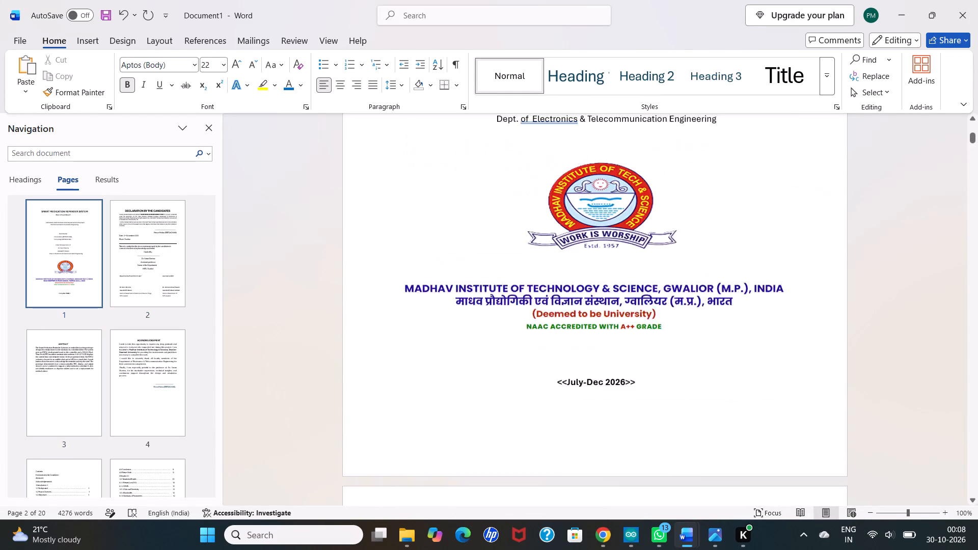
{"action": "scroll", "coordinate": [506, 215], "scroll_direction": "up", "scroll_amount": 15}
{"action": "scroll", "coordinate": [506, 215], "scroll_direction": "down", "scroll_amount": 6}
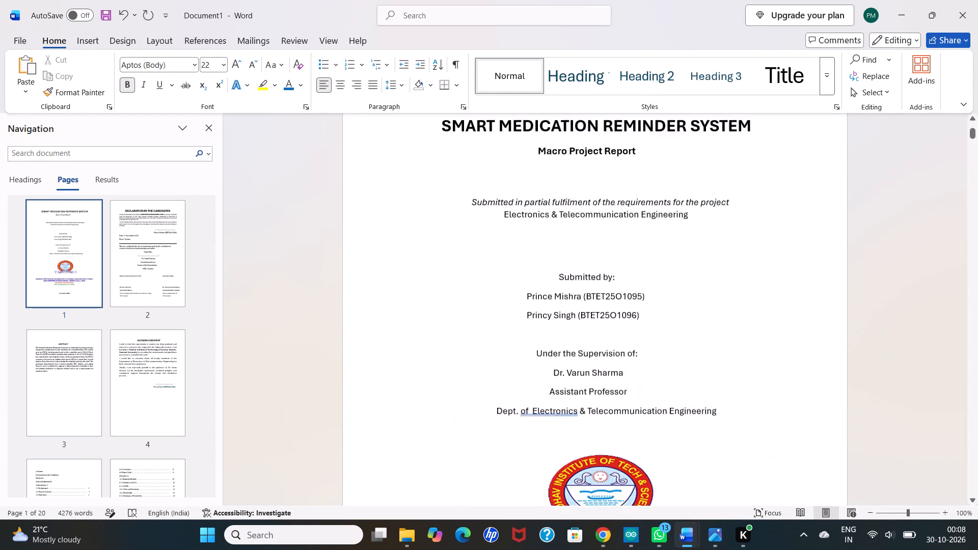
{"action": "scroll", "coordinate": [506, 215], "scroll_direction": "down", "scroll_amount": 16}
{"action": "scroll", "coordinate": [504, 217], "scroll_direction": "down", "scroll_amount": 5}
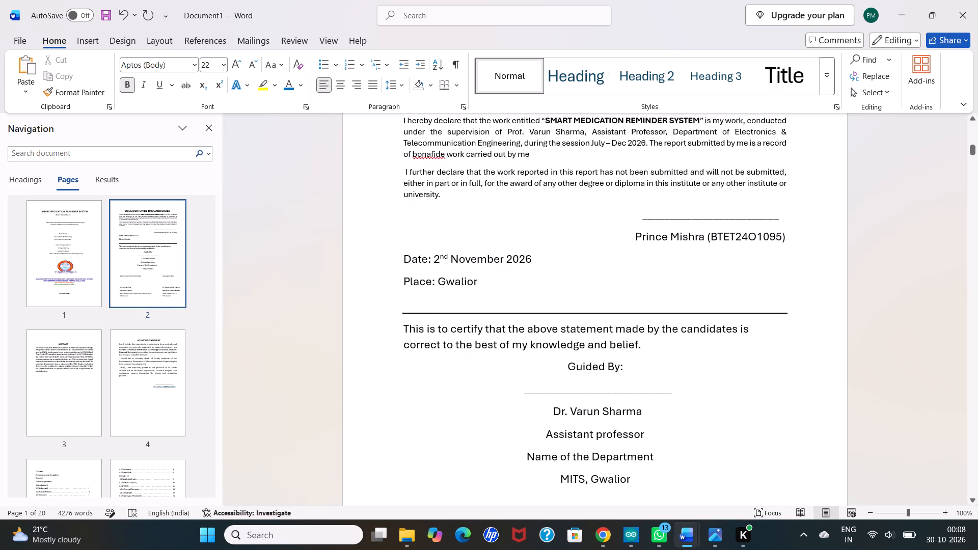
{"action": "scroll", "coordinate": [504, 218], "scroll_direction": "up", "scroll_amount": 20}
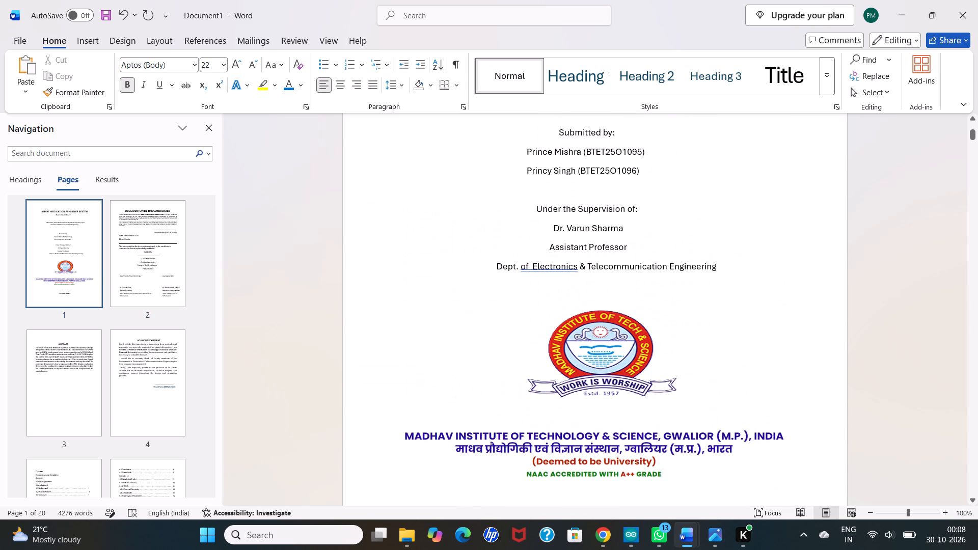
Make the "Submitted by:" label on the cover page bold.
{"action": "scroll", "coordinate": [504, 200], "scroll_direction": "up", "scroll_amount": 4}
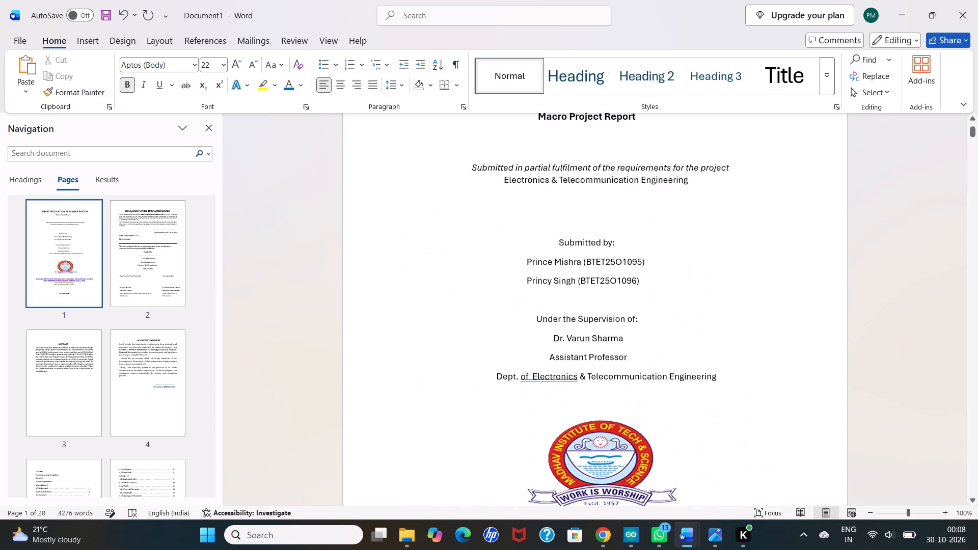
{"action": "scroll", "coordinate": [504, 200], "scroll_direction": "up", "scroll_amount": 3}
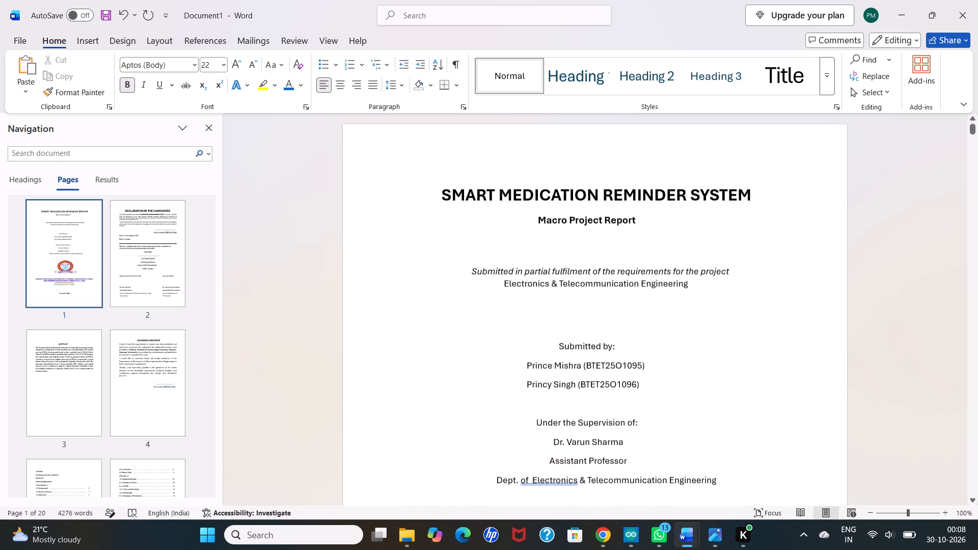
{"action": "scroll", "coordinate": [504, 200], "scroll_direction": "up", "scroll_amount": 3}
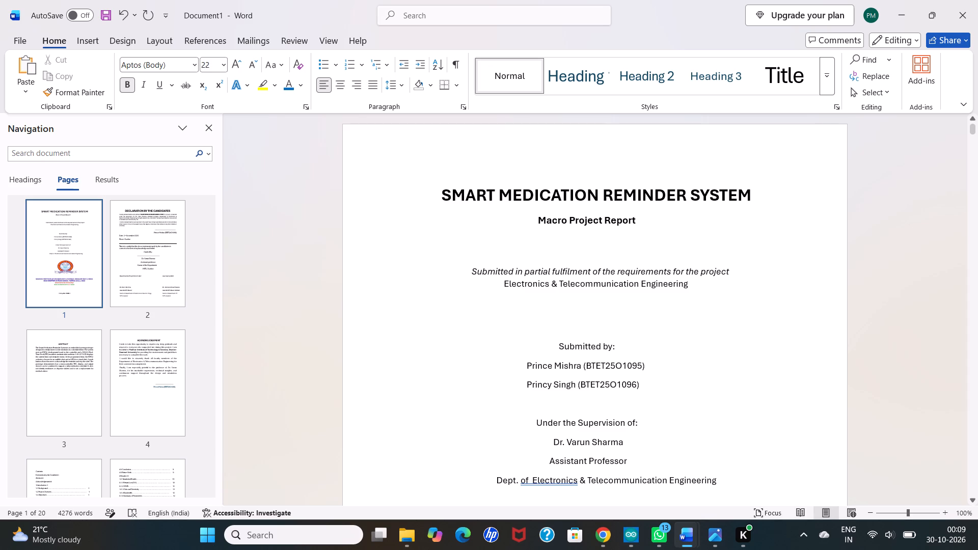
{"action": "left_click_drag", "start_coordinate": [559, 347], "coordinate": [607, 344]}
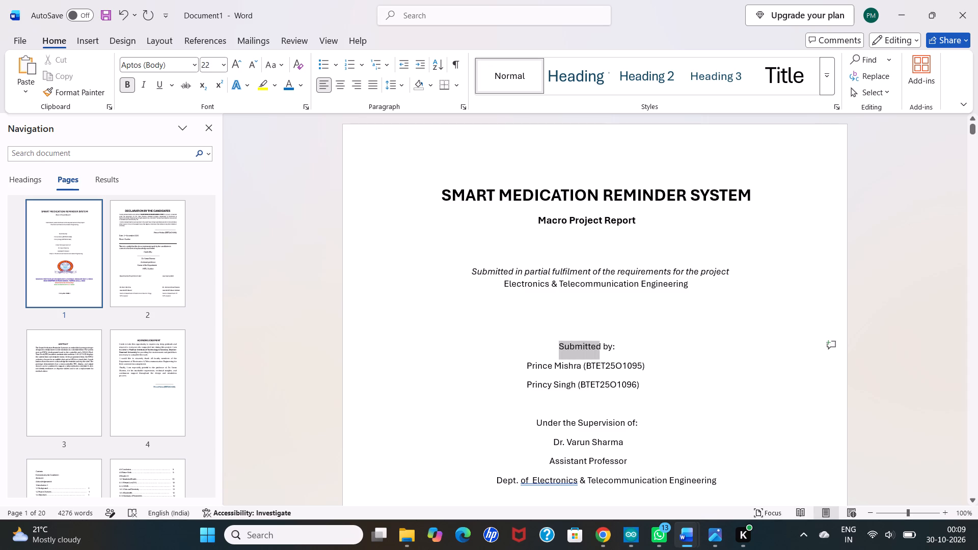
{"action": "left_click_drag", "start_coordinate": [607, 344], "coordinate": [636, 344]}
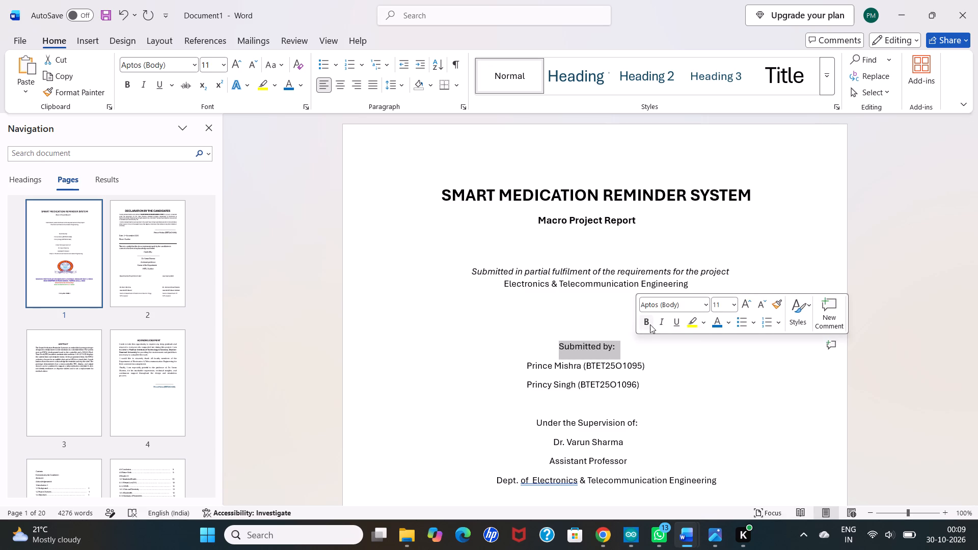
{"action": "left_click", "coordinate": [650, 324]}
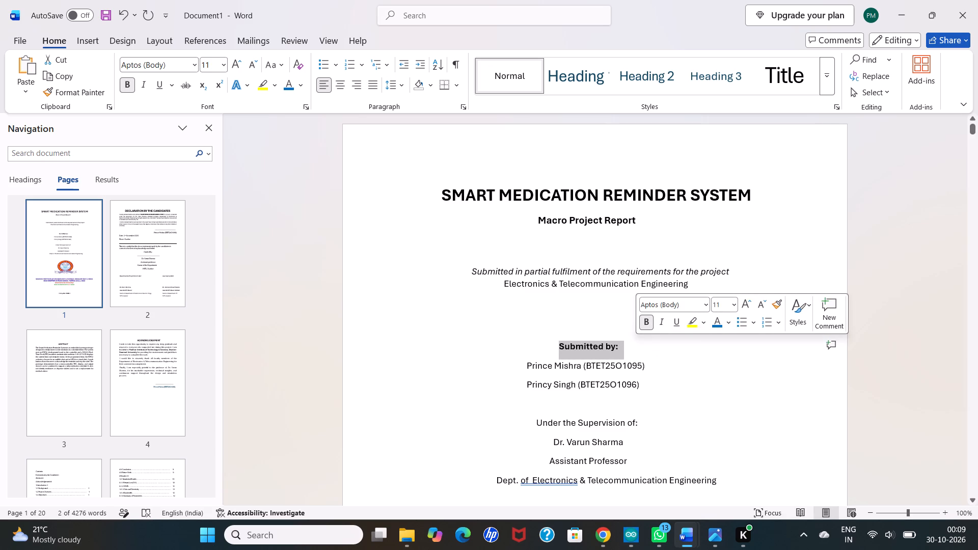
{"action": "left_click", "coordinate": [707, 378]}
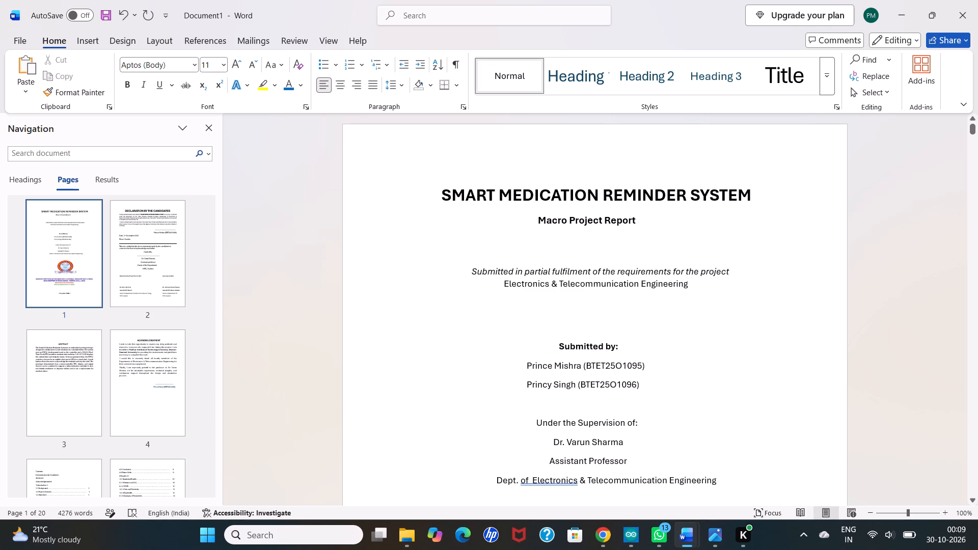
Select the "Under the Supervision of:" label on the cover page.
{"action": "left_click_drag", "start_coordinate": [536, 421], "coordinate": [664, 417]}
{"action": "left_click", "coordinate": [481, 400]}
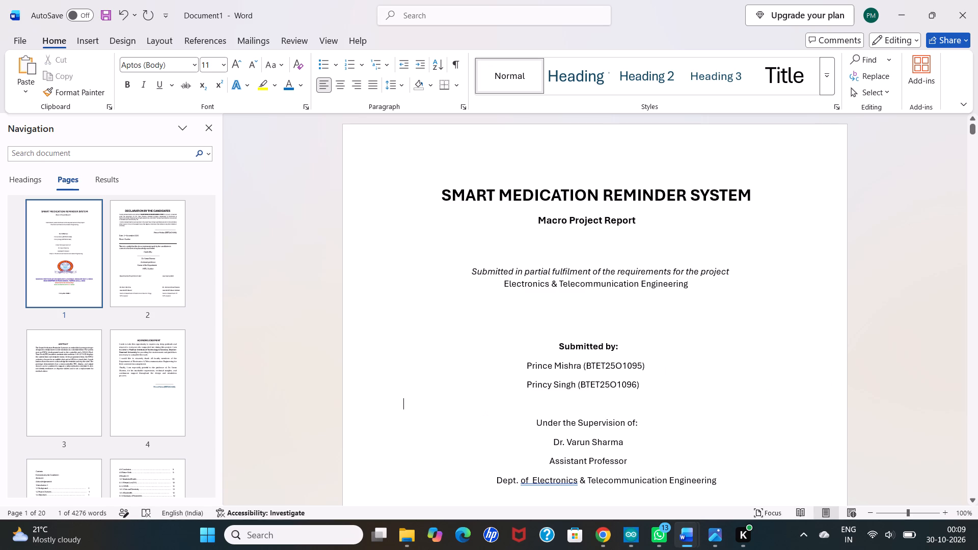
{"action": "left_click_drag", "start_coordinate": [538, 422], "coordinate": [649, 416]}
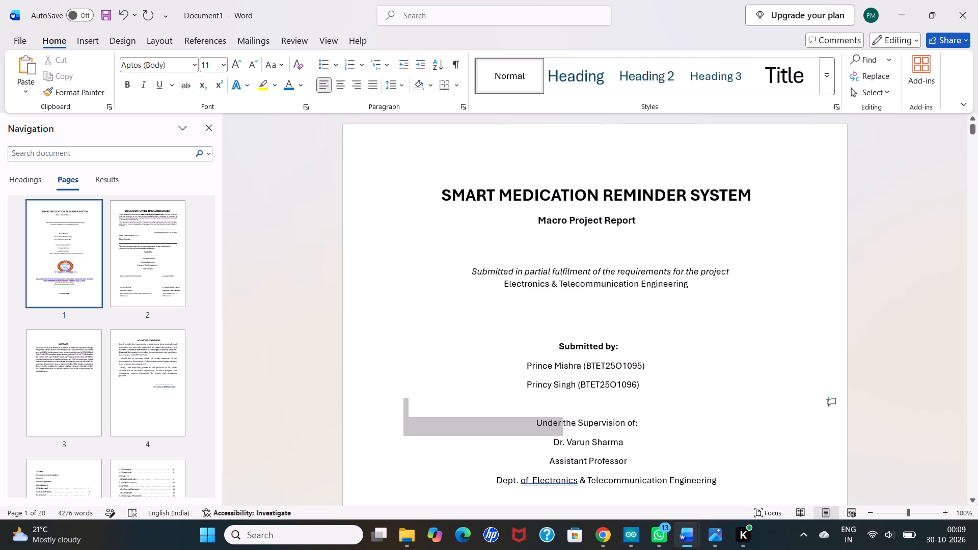
Make the "Under the Supervision of:" line on the cover page bold.
{"action": "left_click_drag", "start_coordinate": [649, 416], "coordinate": [650, 416]}
{"action": "left_click", "coordinate": [663, 434]}
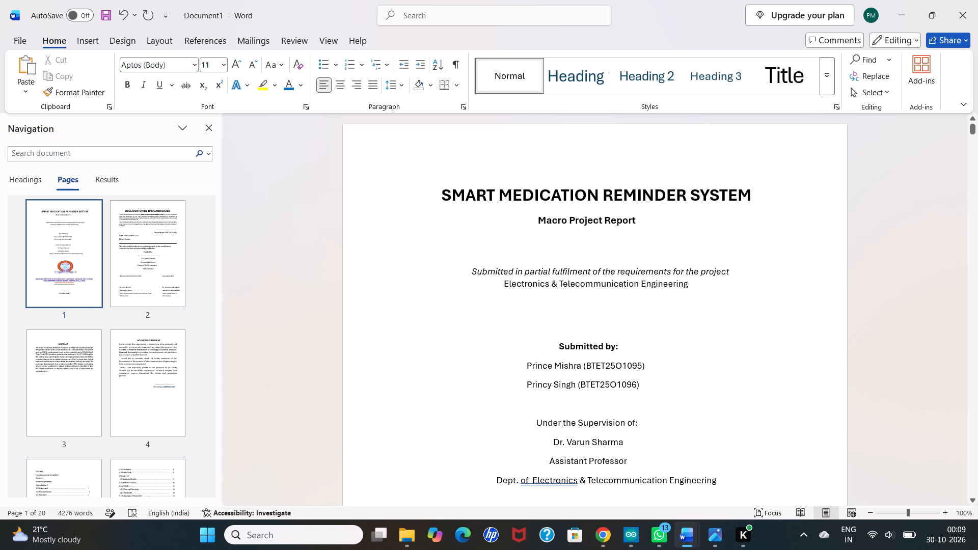
{"action": "left_click_drag", "start_coordinate": [538, 423], "coordinate": [645, 414]}
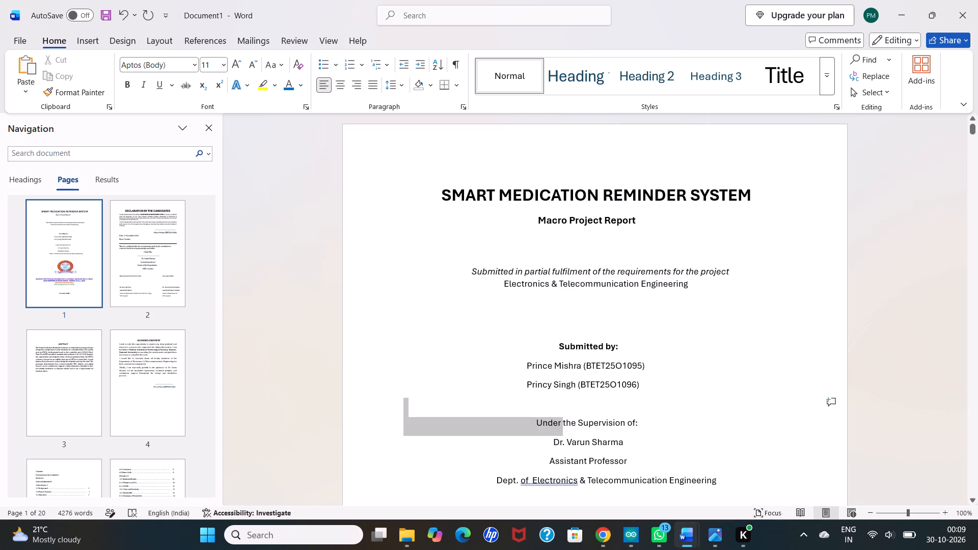
{"action": "left_click_drag", "start_coordinate": [645, 414], "coordinate": [649, 423]}
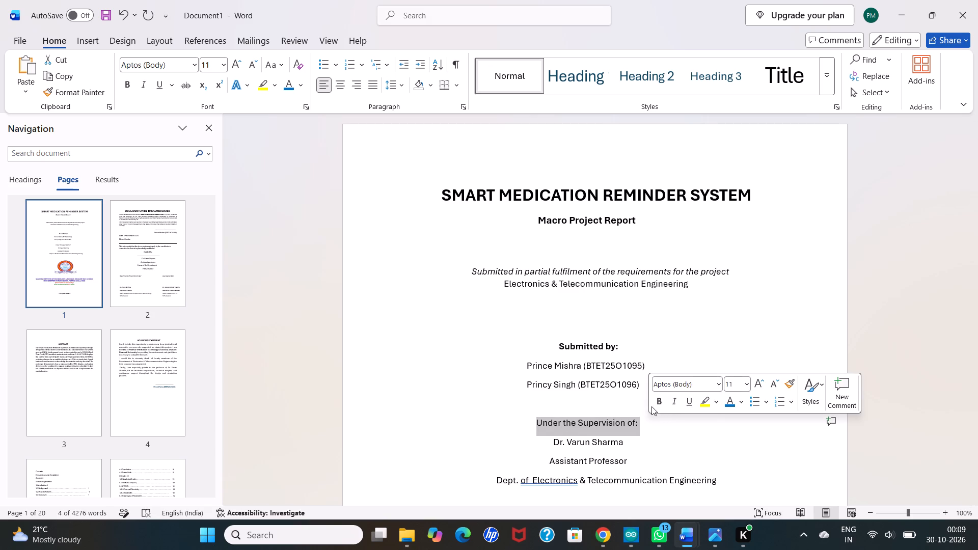
{"action": "left_click", "coordinate": [657, 404]}
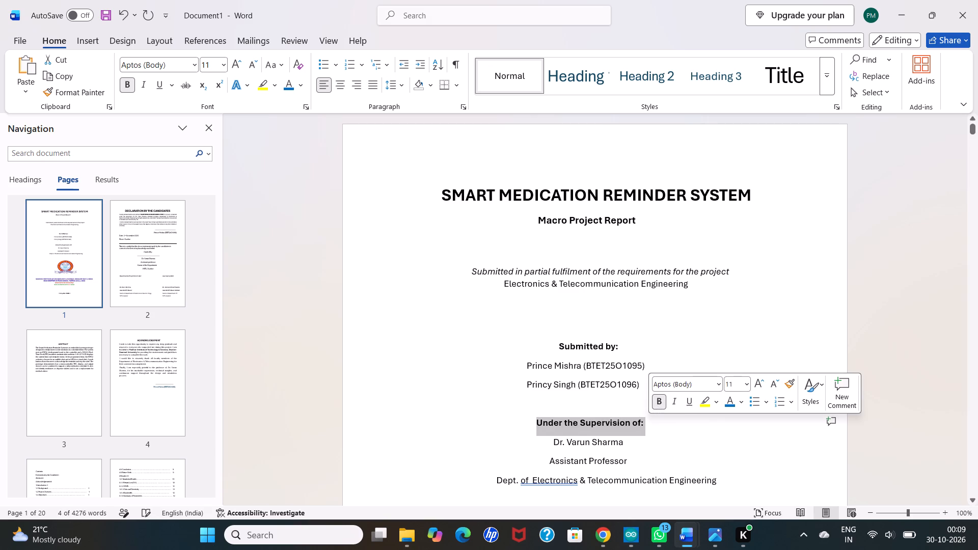
{"action": "left_click", "coordinate": [687, 444]}
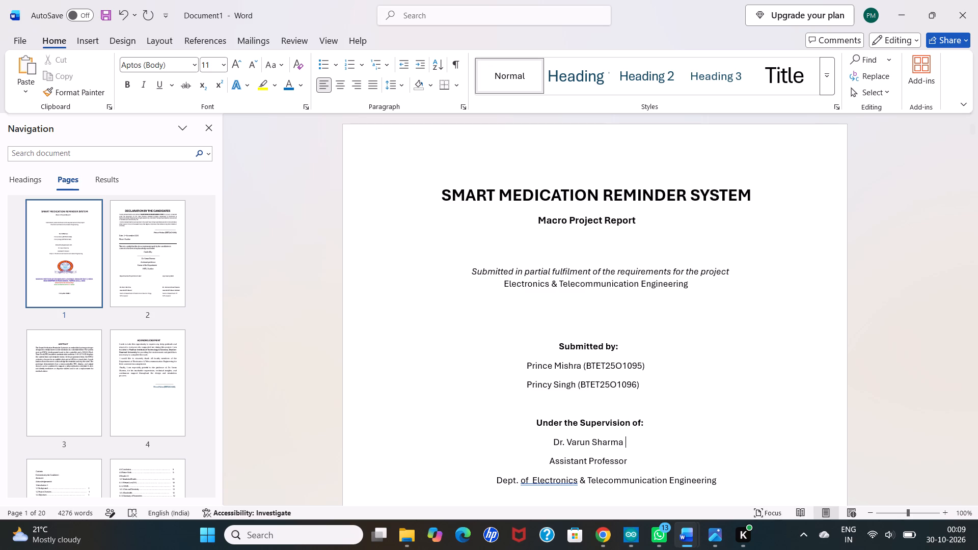
Check the rest of the cover page and the Declaration by the Candidates page with its certification section.
{"action": "scroll", "coordinate": [732, 368], "scroll_direction": "up", "scroll_amount": 2}
{"action": "scroll", "coordinate": [657, 365], "scroll_direction": "down", "scroll_amount": 2}
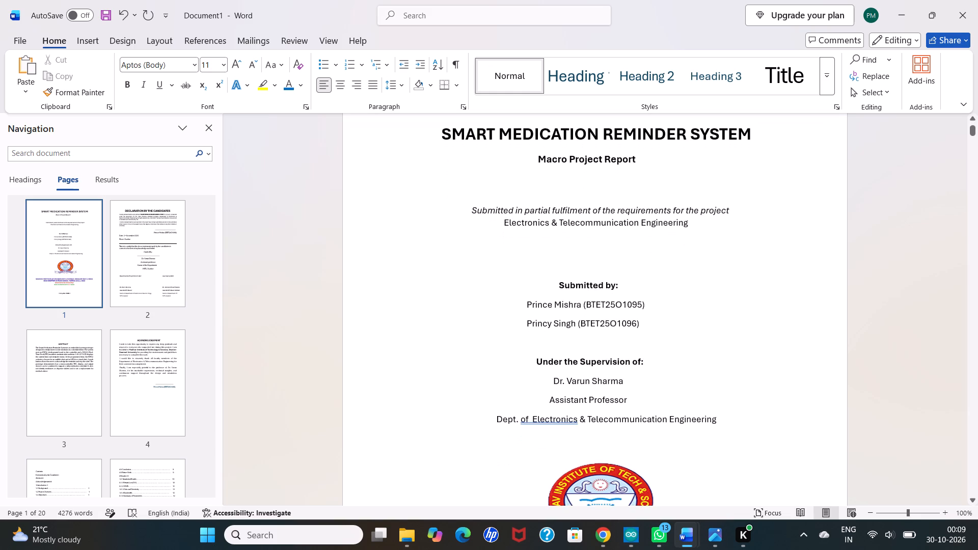
{"action": "scroll", "coordinate": [660, 369], "scroll_direction": "down", "scroll_amount": 9}
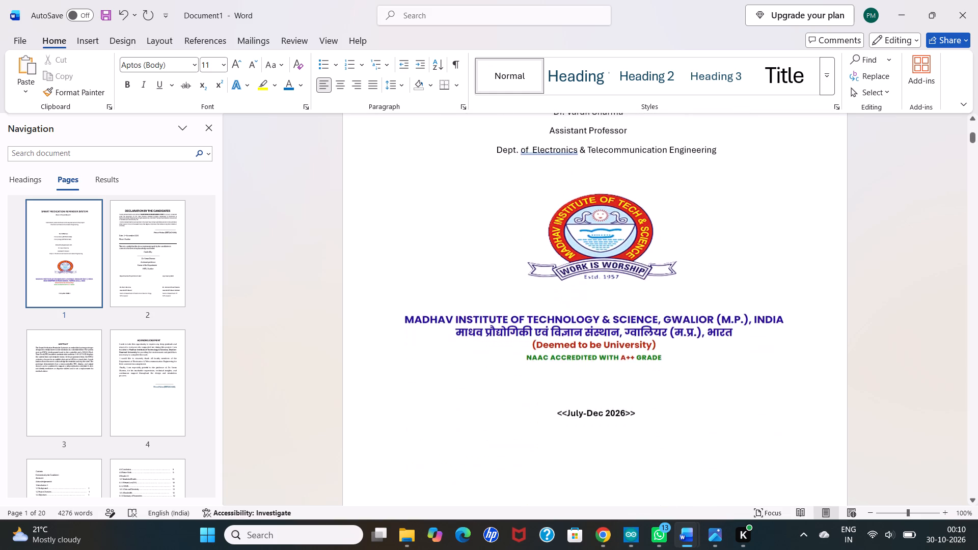
{"action": "scroll", "coordinate": [663, 370], "scroll_direction": "down", "scroll_amount": 12}
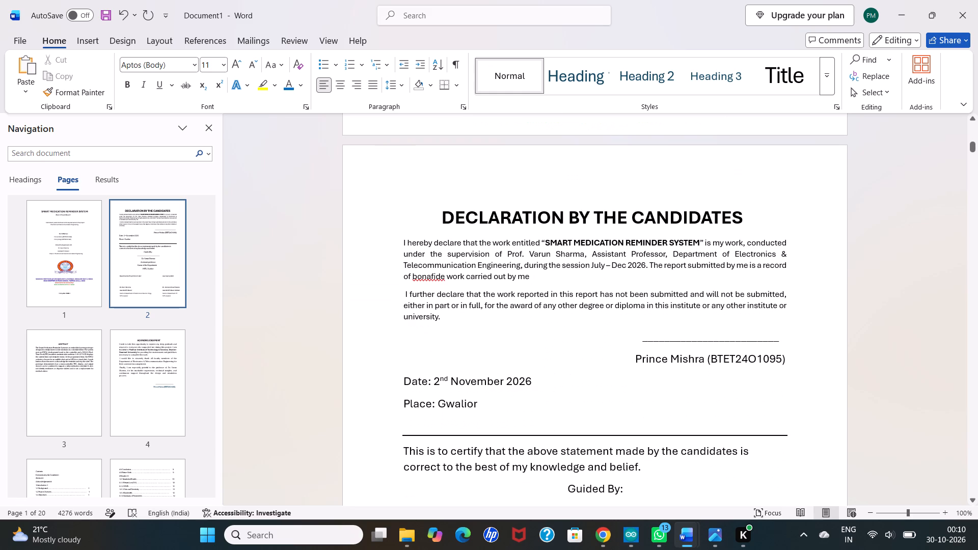
{"action": "scroll", "coordinate": [704, 364], "scroll_direction": "up", "scroll_amount": 2}
{"action": "scroll", "coordinate": [704, 364], "scroll_direction": "down", "scroll_amount": 8}
{"action": "scroll", "coordinate": [124, 372], "scroll_direction": "down", "scroll_amount": 6}
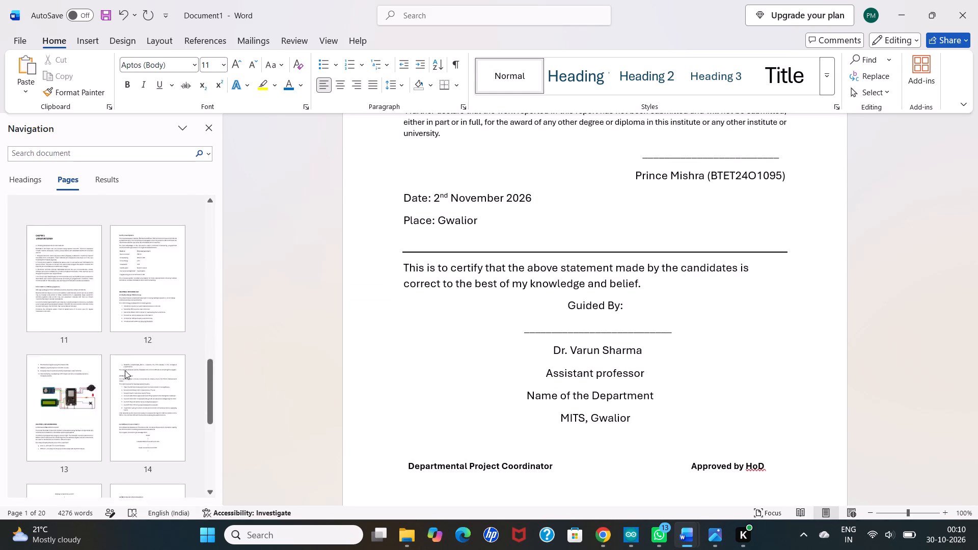
Look through the report's later pages, from the circuit diagram on page 13 to the testing and future work sections.
{"action": "left_click", "coordinate": [72, 325]}
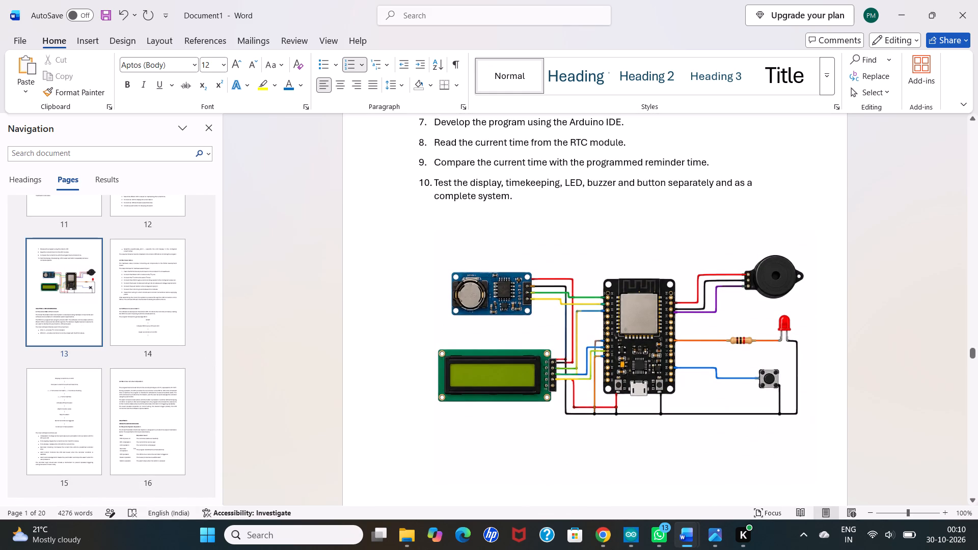
{"action": "scroll", "coordinate": [111, 331], "scroll_direction": "down", "scroll_amount": 12}
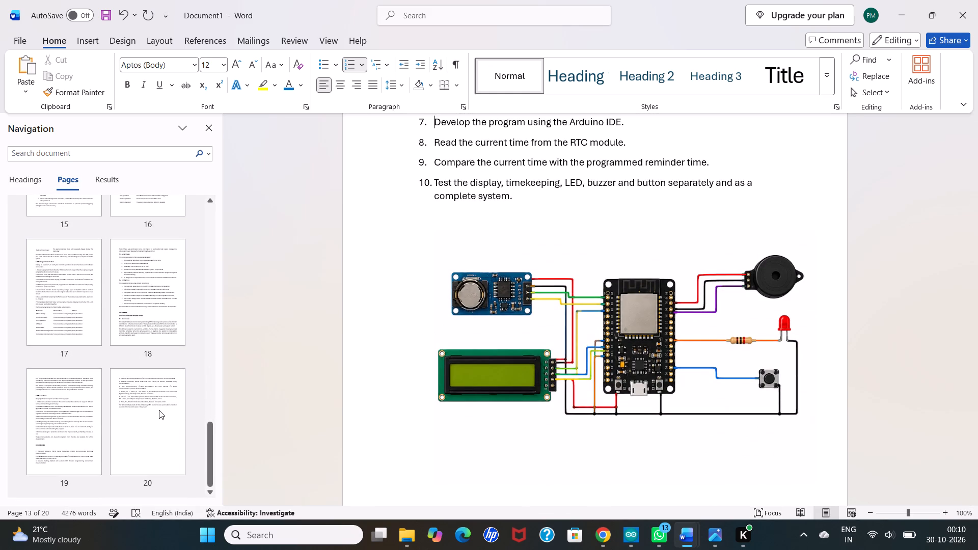
{"action": "left_click", "coordinate": [158, 411]}
{"action": "left_click", "coordinate": [72, 415]}
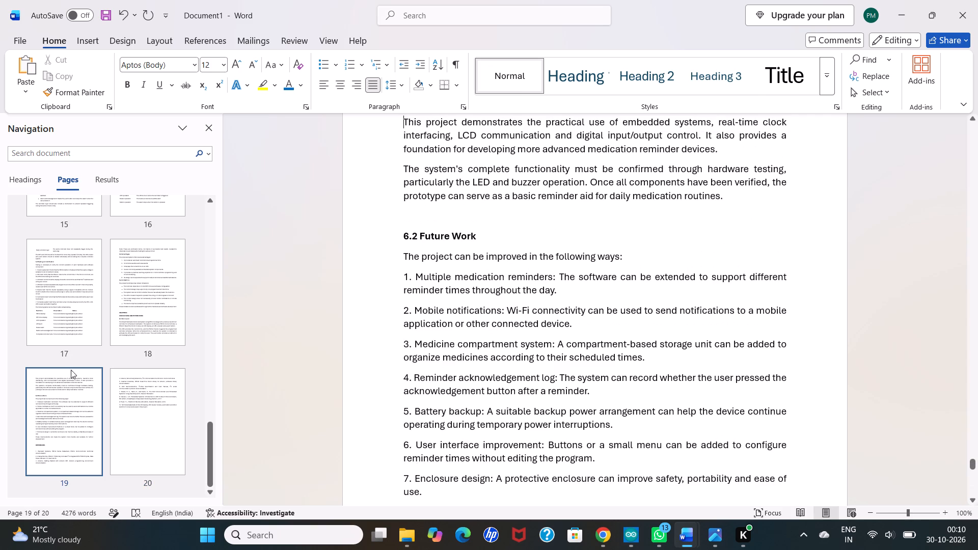
{"action": "left_click", "coordinate": [132, 335]}
{"action": "left_click", "coordinate": [84, 326]}
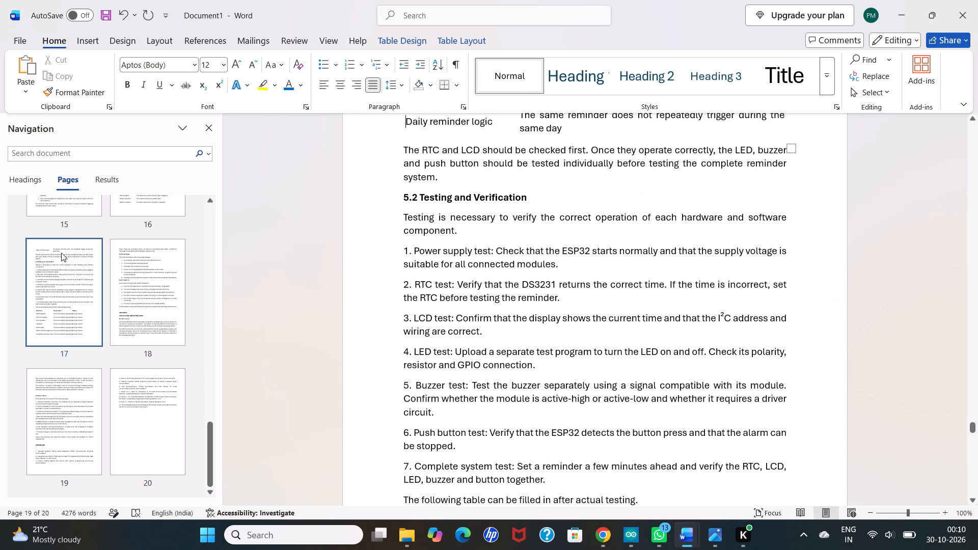
{"action": "left_click", "coordinate": [79, 201]}
{"action": "left_click", "coordinate": [135, 215]}
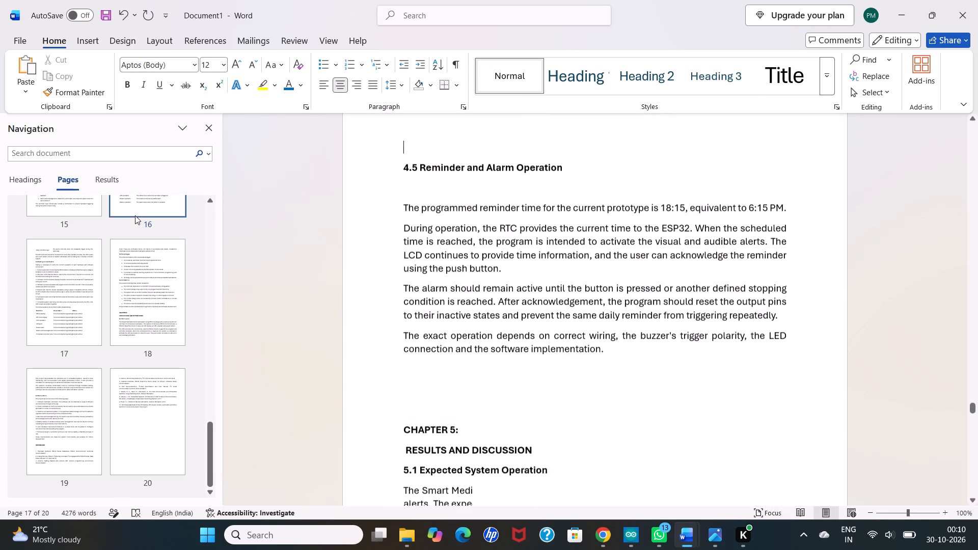
{"action": "scroll", "coordinate": [142, 233], "scroll_direction": "up", "scroll_amount": 5}
{"action": "scroll", "coordinate": [88, 305], "scroll_direction": "down", "scroll_amount": 3}
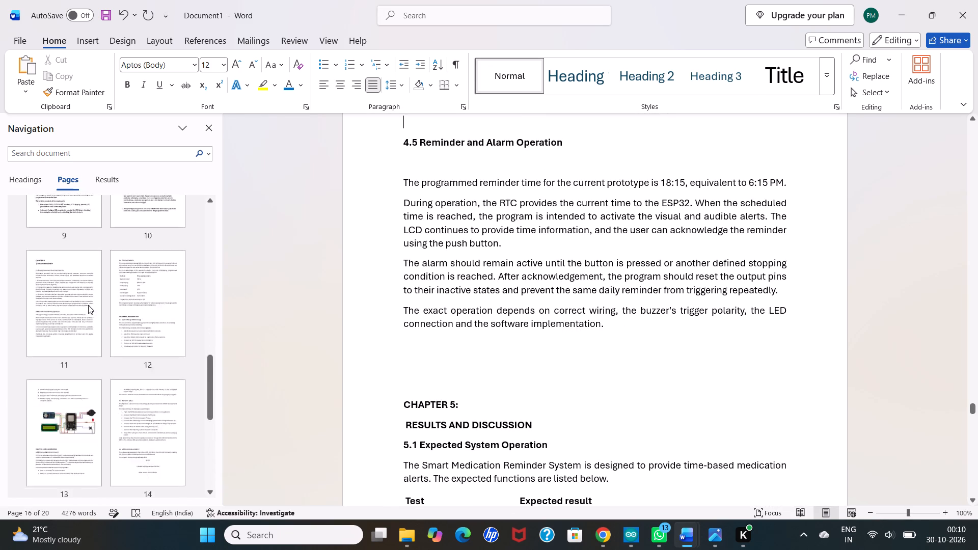
Examine the circuit diagram on page 13 and the Chapter 3 methodology list before it.
{"action": "left_click", "coordinate": [60, 298]}
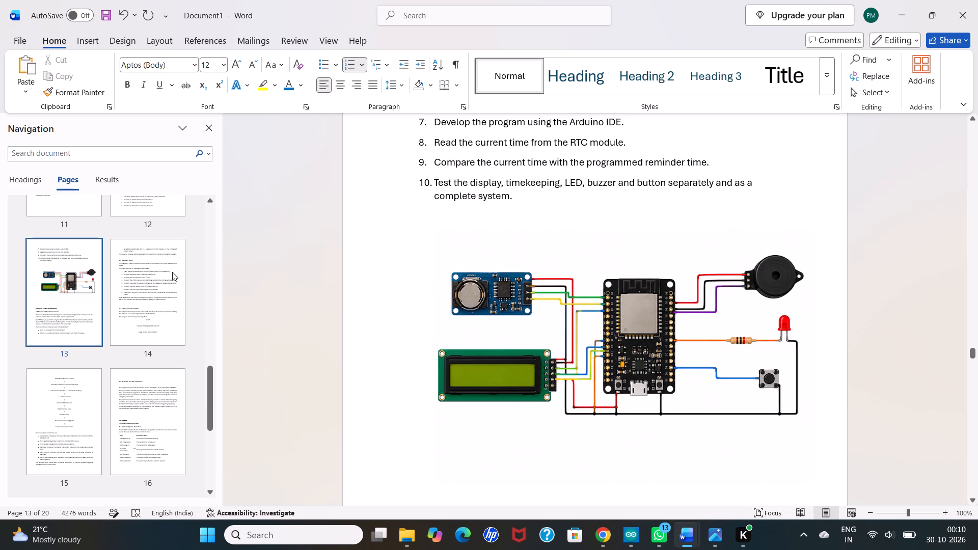
{"action": "scroll", "coordinate": [323, 260], "scroll_direction": "up", "scroll_amount": 4}
{"action": "scroll", "coordinate": [329, 257], "scroll_direction": "down", "scroll_amount": 6}
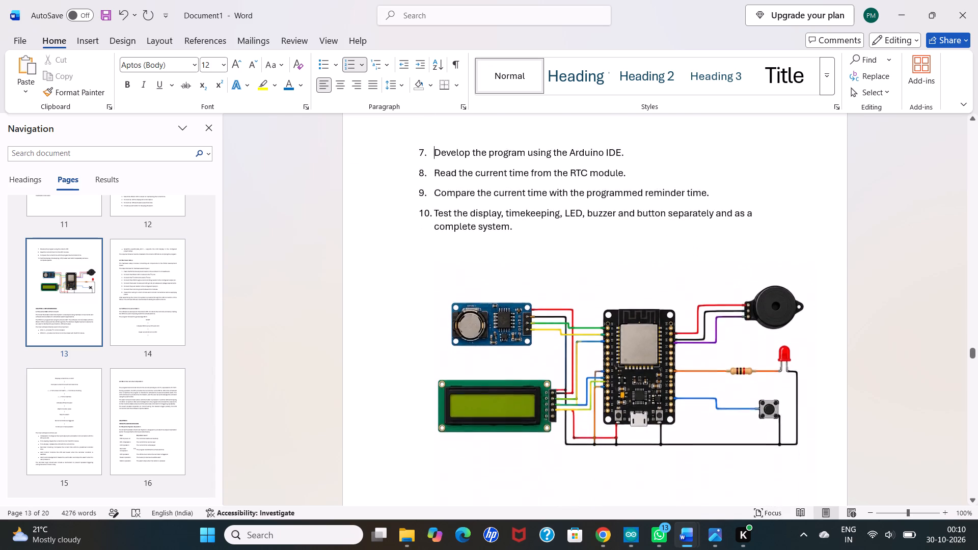
{"action": "scroll", "coordinate": [329, 257], "scroll_direction": "down", "scroll_amount": 4}
{"action": "scroll", "coordinate": [329, 257], "scroll_direction": "up", "scroll_amount": 8}
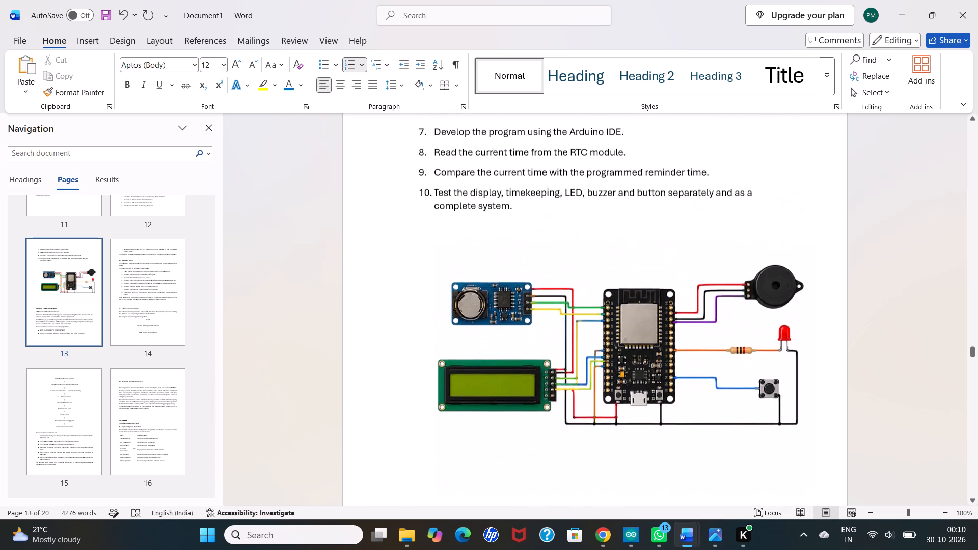
{"action": "scroll", "coordinate": [330, 255], "scroll_direction": "up", "scroll_amount": 5}
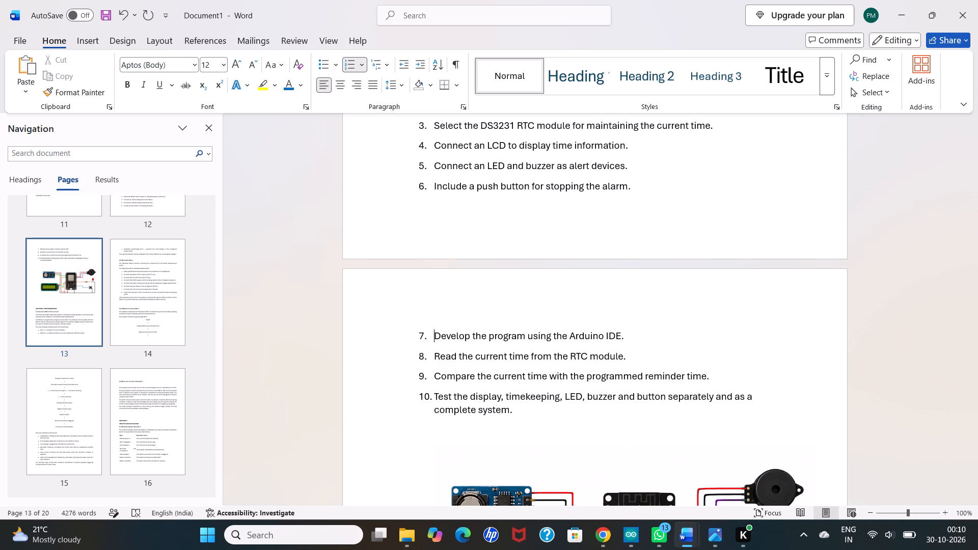
{"action": "scroll", "coordinate": [338, 238], "scroll_direction": "up", "scroll_amount": 9}
{"action": "scroll", "coordinate": [61, 252], "scroll_direction": "up", "scroll_amount": 2}
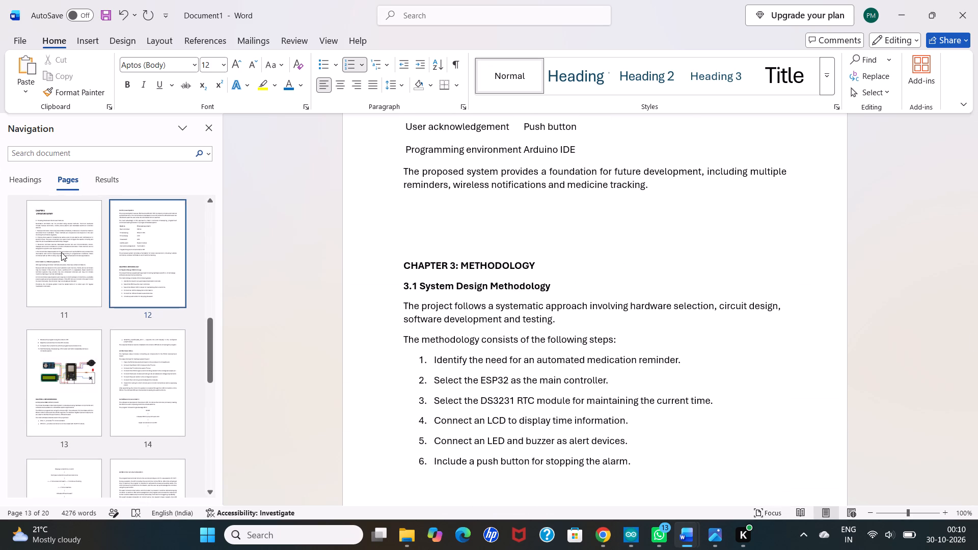
{"action": "scroll", "coordinate": [61, 252], "scroll_direction": "up", "scroll_amount": 3}
{"action": "scroll", "coordinate": [53, 308], "scroll_direction": "up", "scroll_amount": 3}
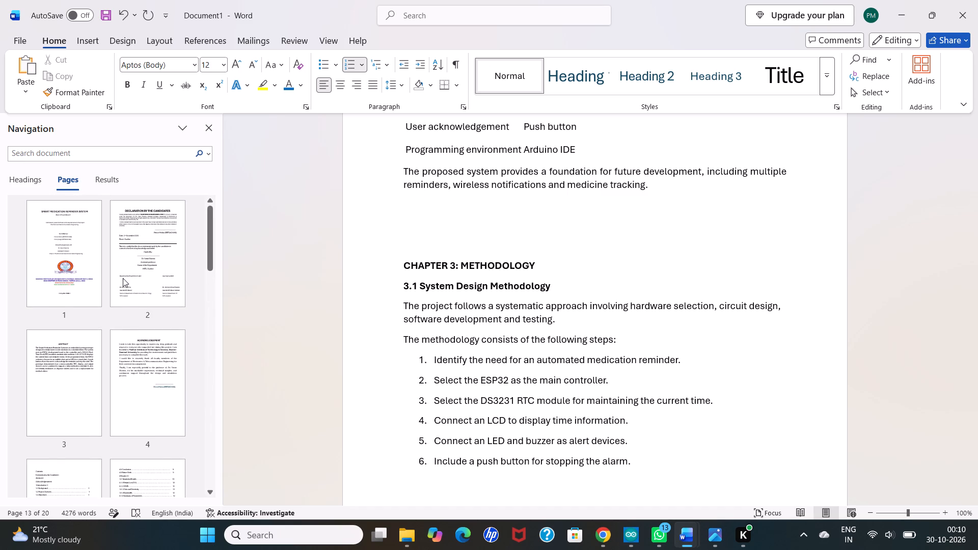
Look over the front matter, including the Abstract, Acknowledgement and Contents pages.
{"action": "left_click", "coordinate": [65, 352]}
{"action": "left_click", "coordinate": [132, 384]}
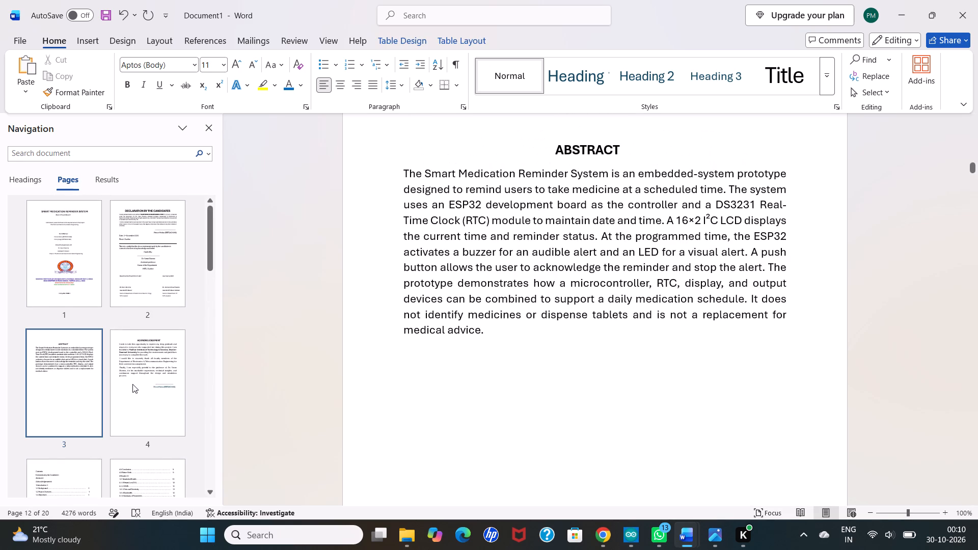
{"action": "left_click", "coordinate": [83, 467]}
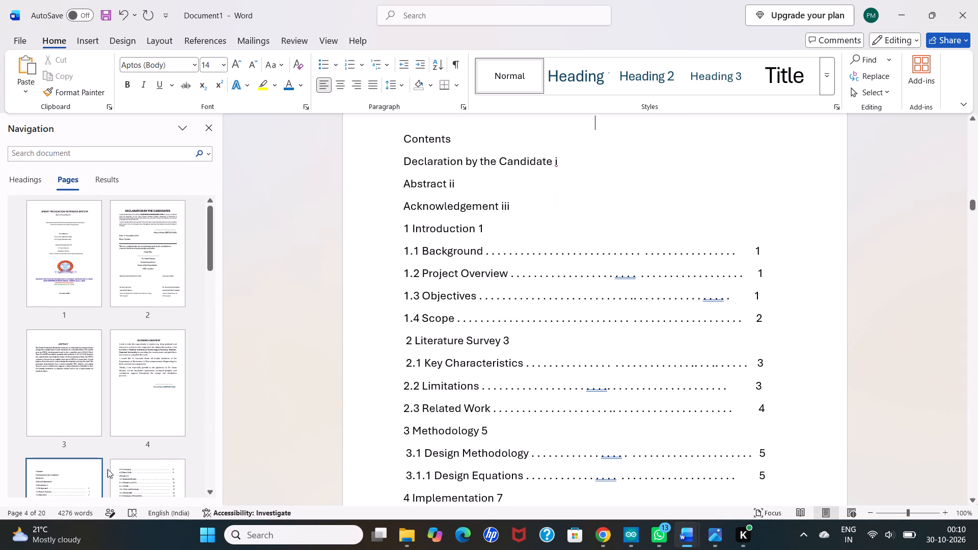
{"action": "left_click", "coordinate": [122, 478]}
{"action": "scroll", "coordinate": [127, 458], "scroll_direction": "down", "scroll_amount": 2}
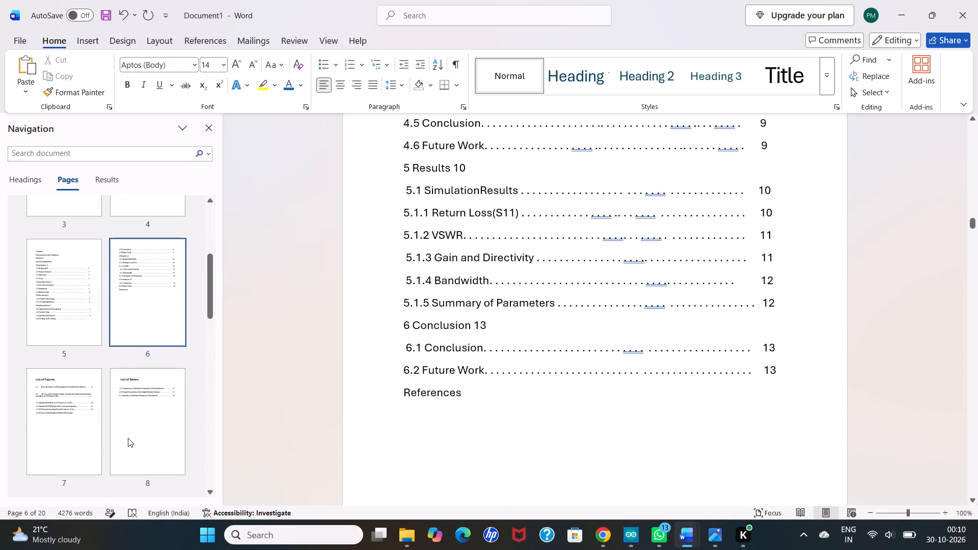
{"action": "scroll", "coordinate": [129, 431], "scroll_direction": "down", "scroll_amount": 3}
{"action": "scroll", "coordinate": [127, 407], "scroll_direction": "up", "scroll_amount": 3}
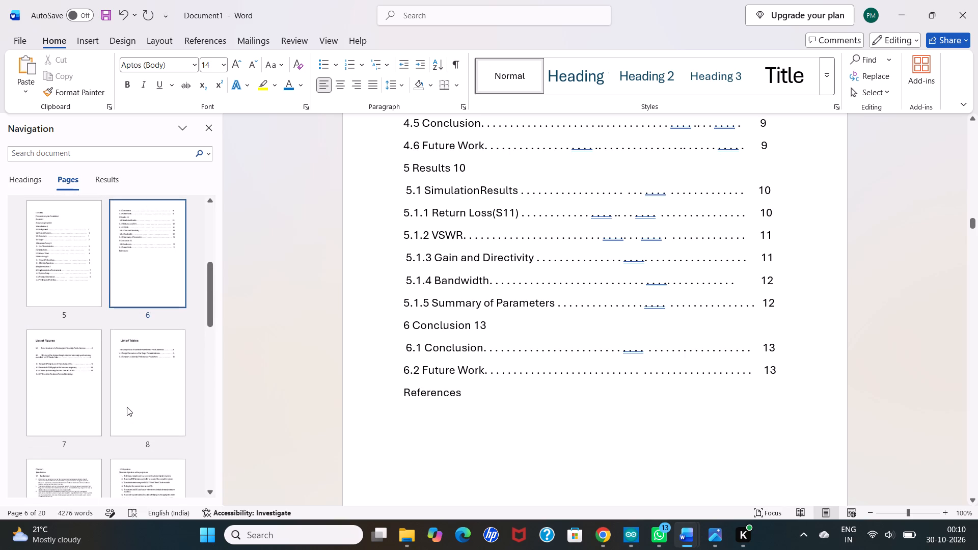
Make the "Chapter 1" heading on page 9 bold and set its font size to 18.
{"action": "left_click", "coordinate": [75, 474]}
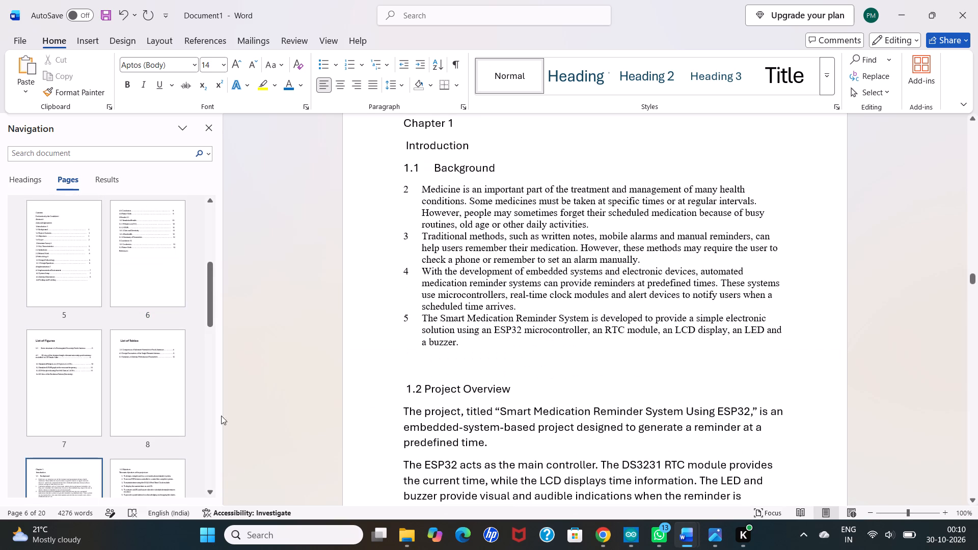
{"action": "scroll", "coordinate": [417, 349], "scroll_direction": "down", "scroll_amount": 2}
{"action": "scroll", "coordinate": [384, 408], "scroll_direction": "up", "scroll_amount": 2}
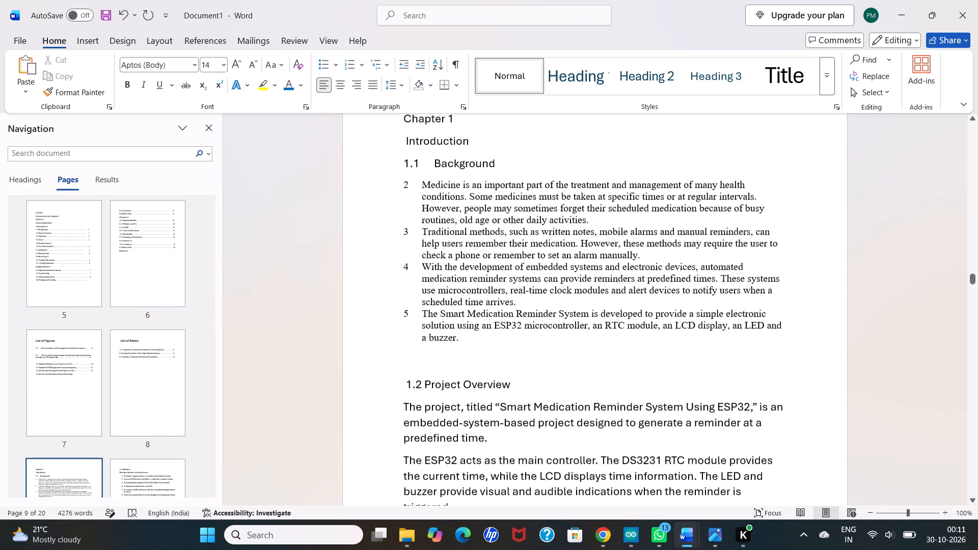
{"action": "scroll", "coordinate": [358, 501], "scroll_direction": "up", "scroll_amount": 3}
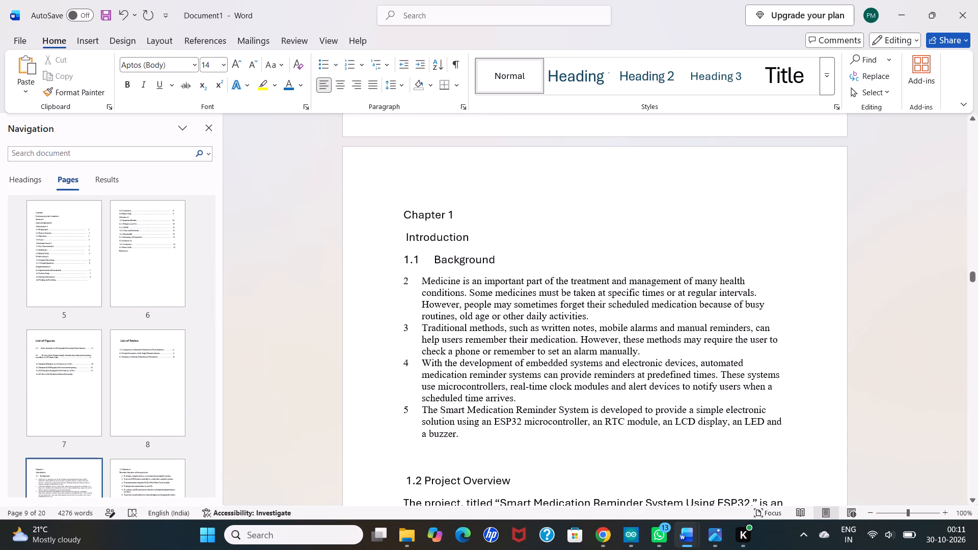
{"action": "left_click_drag", "start_coordinate": [403, 210], "coordinate": [467, 214]}
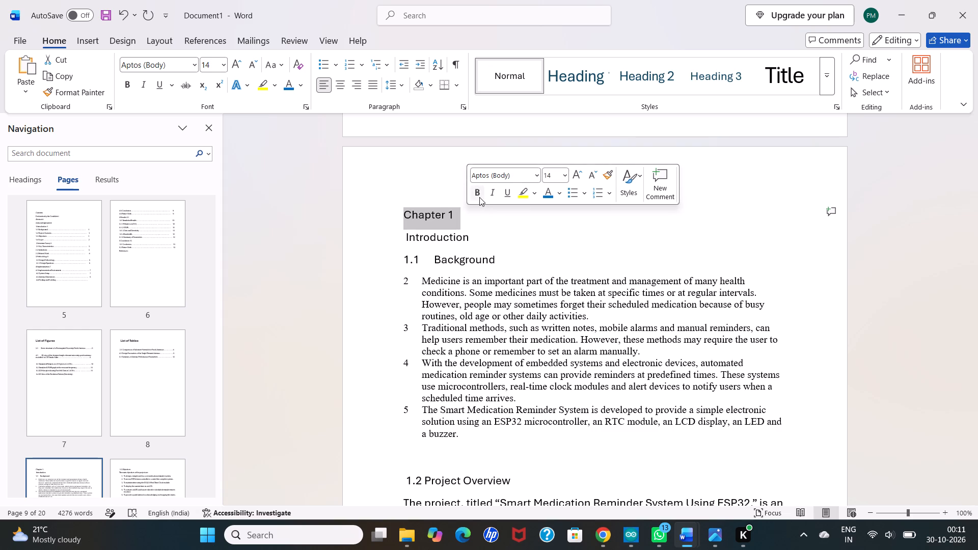
{"action": "left_click", "coordinate": [479, 197]}
{"action": "left_click", "coordinate": [566, 176]}
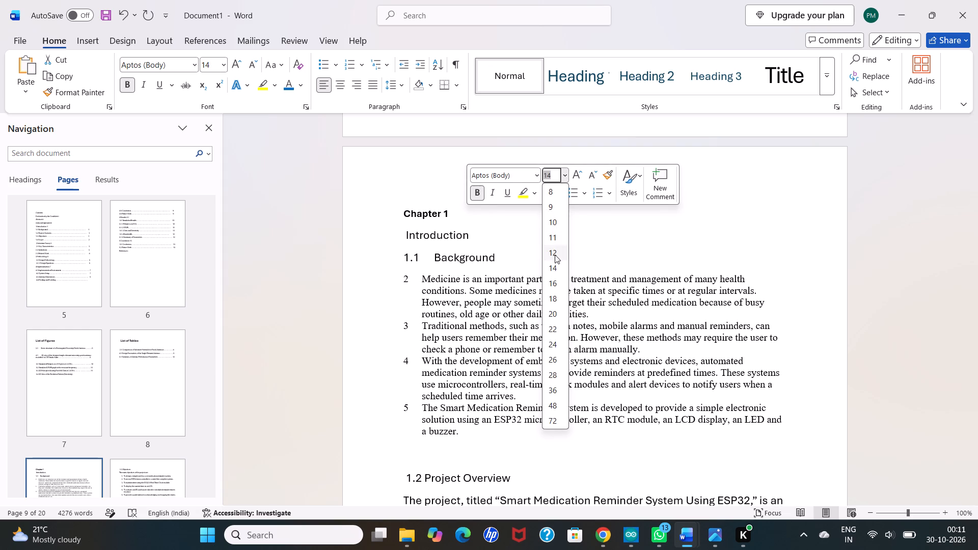
{"action": "left_click", "coordinate": [557, 296]}
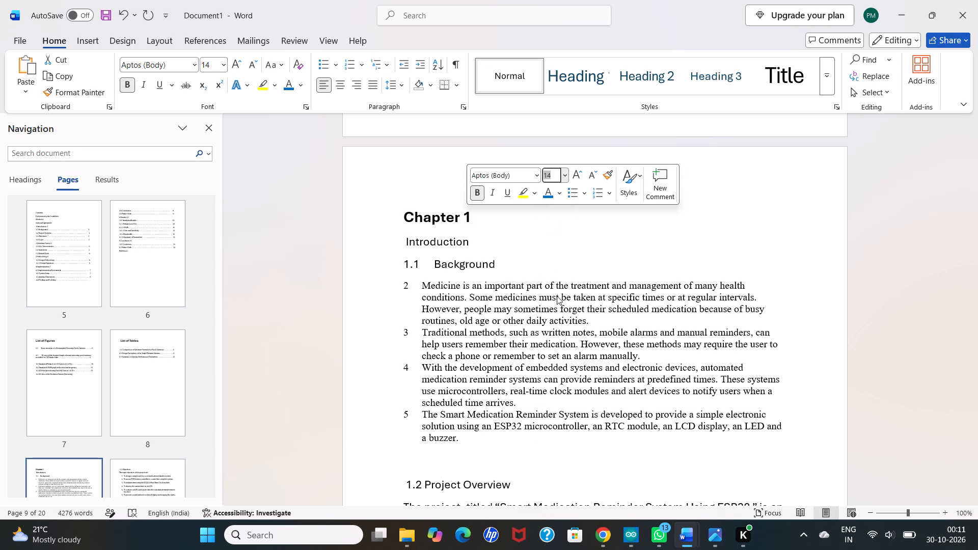
{"action": "left_click", "coordinate": [376, 245]}
Insert blank lines before the "CHAPTER 3: METHODOLOGY" heading so that the chapter starts on a new page.
{"action": "scroll", "coordinate": [399, 241], "scroll_direction": "down", "scroll_amount": 3}
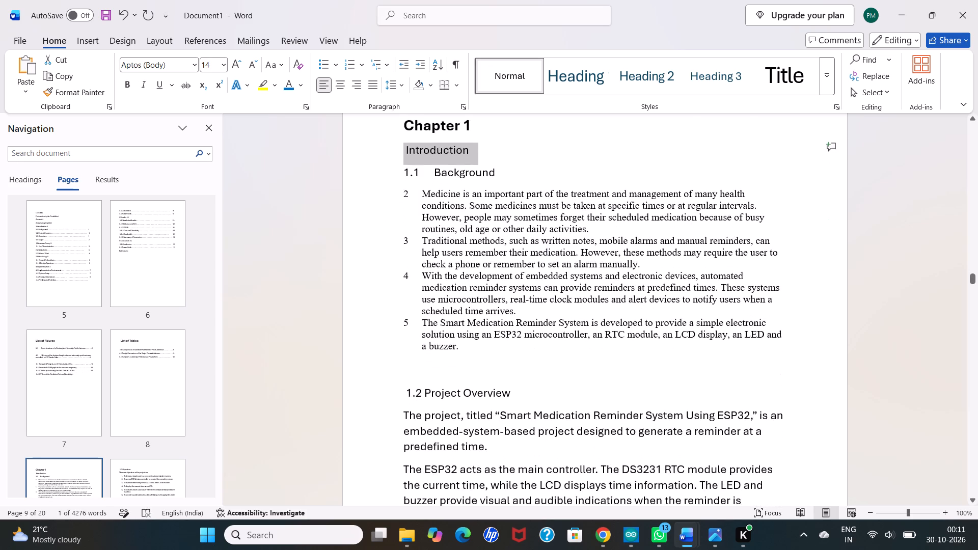
{"action": "scroll", "coordinate": [400, 248], "scroll_direction": "down", "scroll_amount": 20}
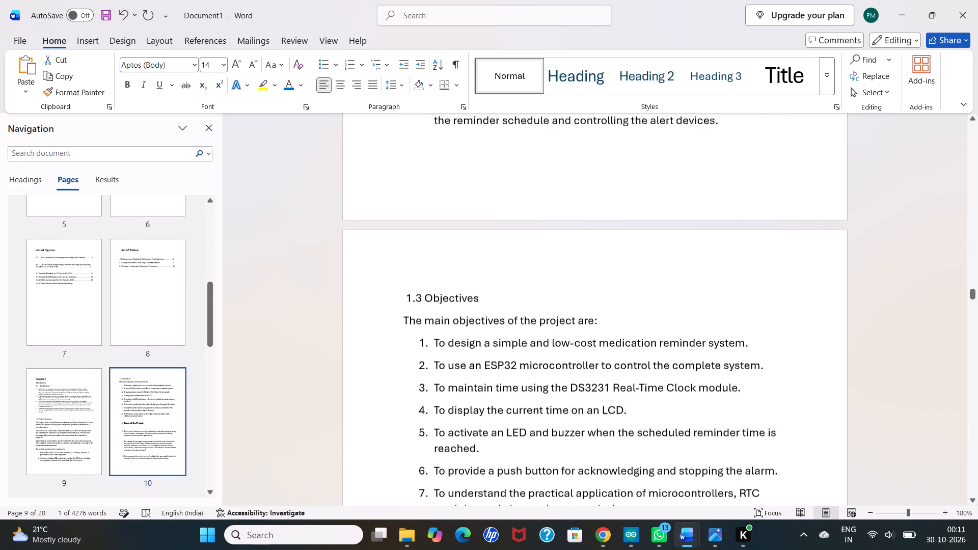
{"action": "scroll", "coordinate": [406, 259], "scroll_direction": "down", "scroll_amount": 13}
{"action": "scroll", "coordinate": [408, 264], "scroll_direction": "down", "scroll_amount": 8}
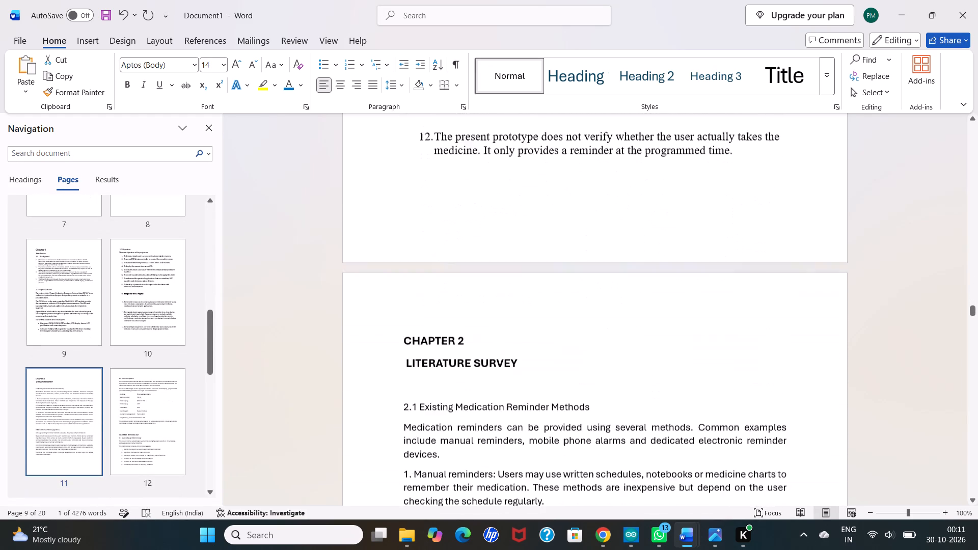
{"action": "scroll", "coordinate": [408, 265], "scroll_direction": "down", "scroll_amount": 20}
{"action": "scroll", "coordinate": [408, 265], "scroll_direction": "down", "scroll_amount": 2}
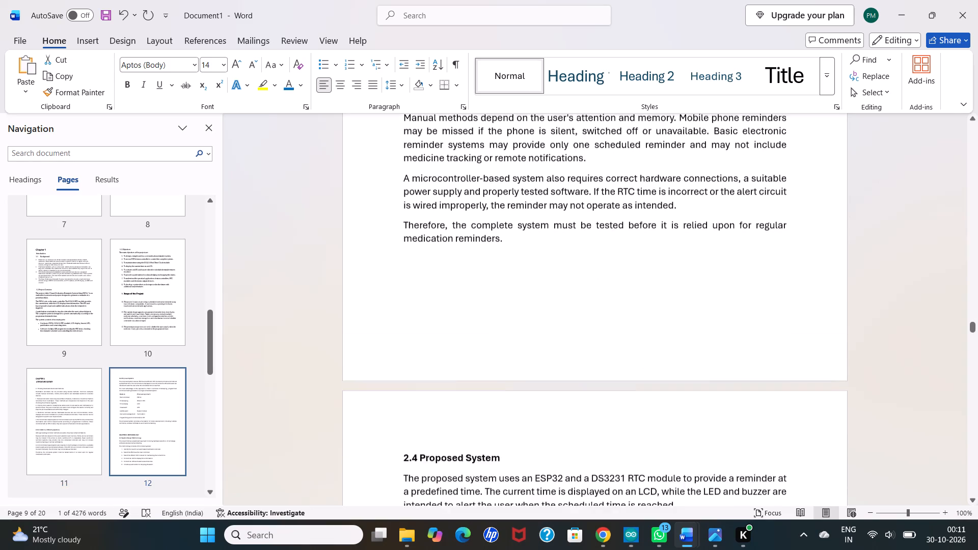
{"action": "scroll", "coordinate": [408, 267], "scroll_direction": "down", "scroll_amount": 16}
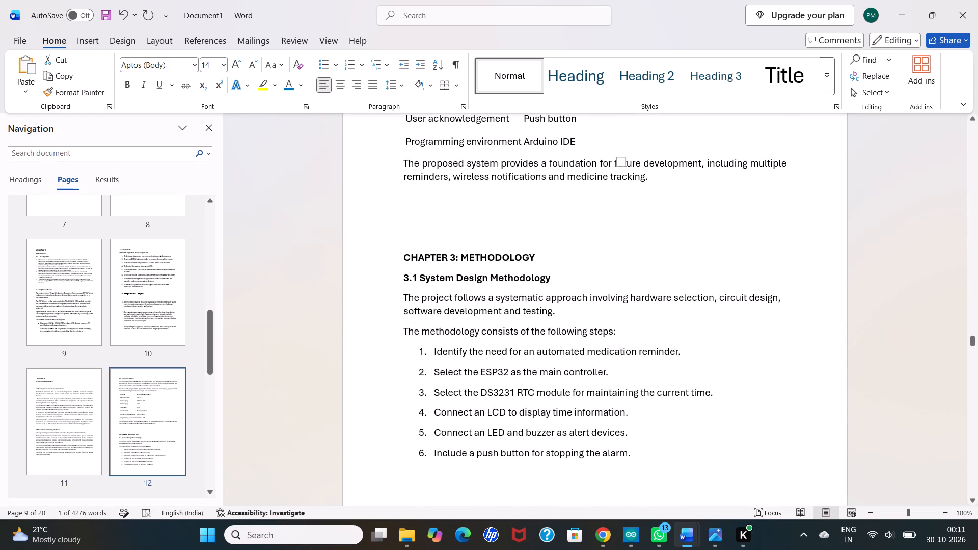
{"action": "left_click", "coordinate": [401, 255]}
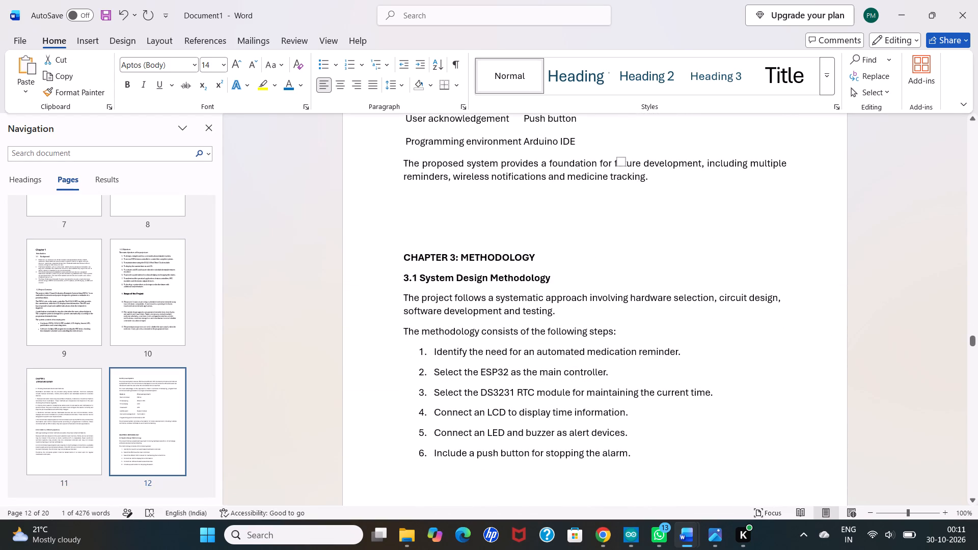
{"action": "key", "text": "Return"}
{"action": "key", "text": "Return"}
{"action": "key", "text": "Return"}
{"action": "key", "text": "Return"}
{"action": "key", "text": "Return"}
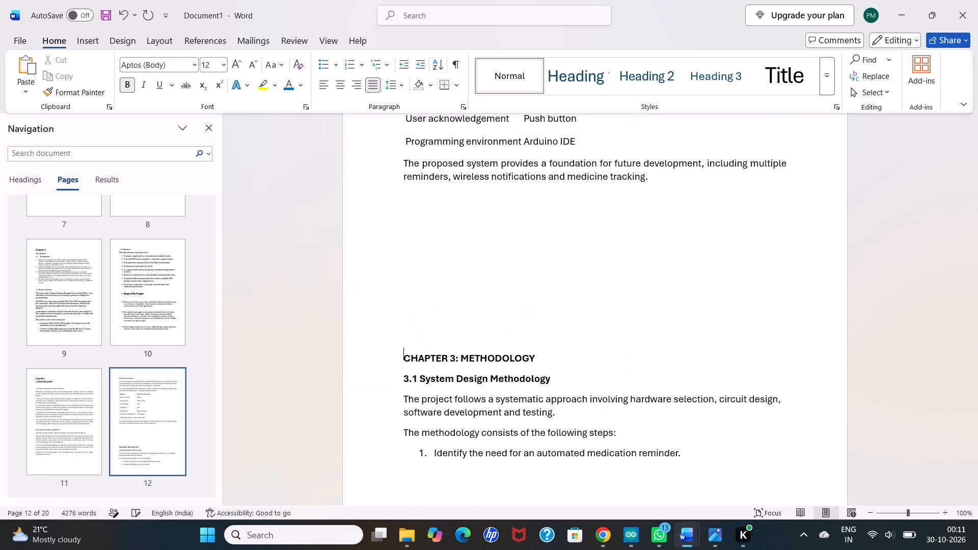
{"action": "key", "text": "Return"}
{"action": "key", "text": "Return"}
{"action": "key", "text": "Return"}
{"action": "key", "text": "Return"}
{"action": "key", "text": "Return"}
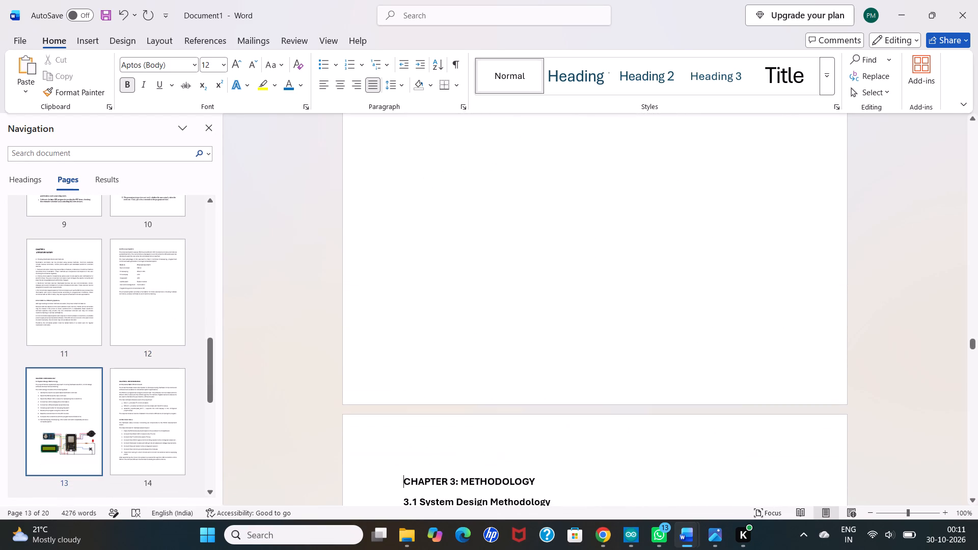
Check the layout from the 2.4 Proposed System section on page 12 to the Chapter 3 heading on page 13.
{"action": "scroll", "coordinate": [474, 254], "scroll_direction": "up", "scroll_amount": 4}
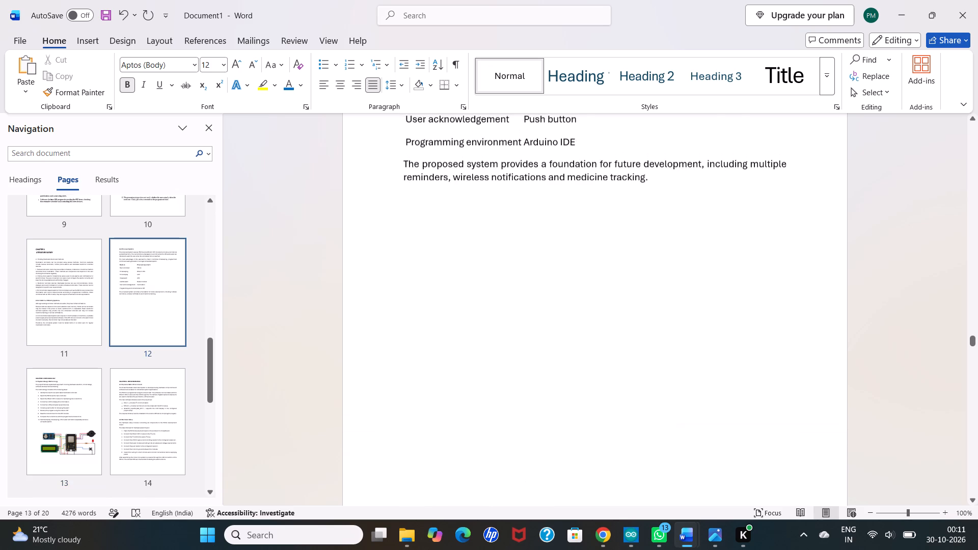
{"action": "scroll", "coordinate": [474, 254], "scroll_direction": "up", "scroll_amount": 13}
{"action": "scroll", "coordinate": [480, 249], "scroll_direction": "down", "scroll_amount": 5}
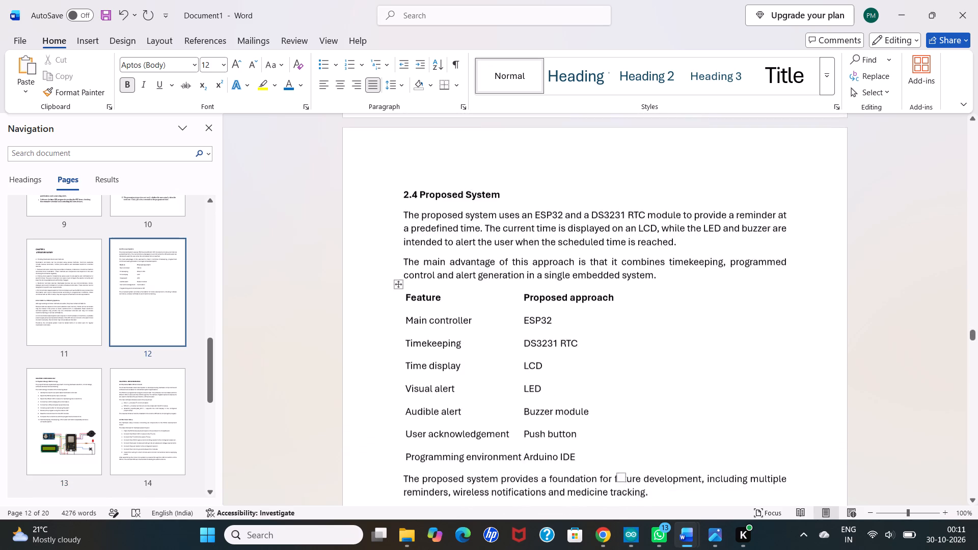
{"action": "scroll", "coordinate": [480, 249], "scroll_direction": "down", "scroll_amount": 18}
{"action": "scroll", "coordinate": [479, 254], "scroll_direction": "up", "scroll_amount": 5}
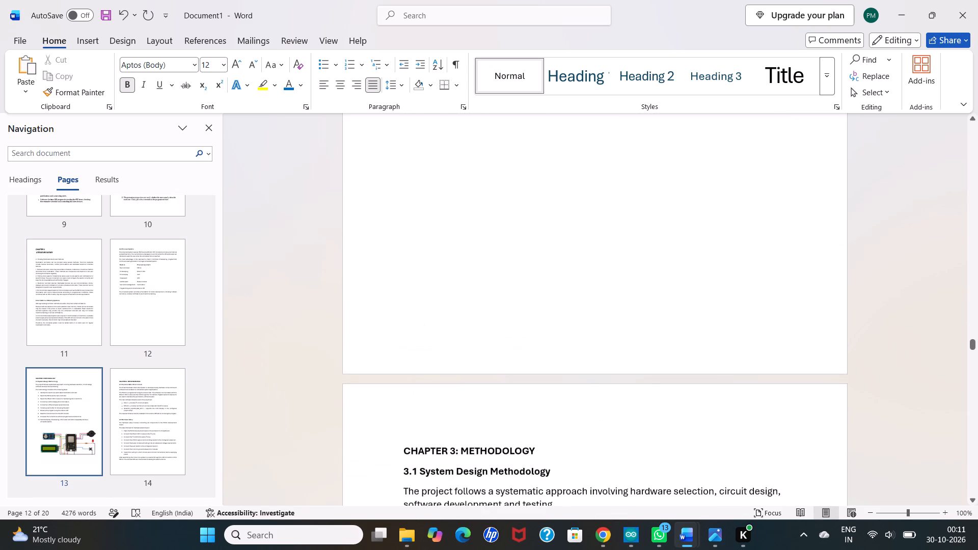
{"action": "scroll", "coordinate": [471, 259], "scroll_direction": "up", "scroll_amount": 6}
{"action": "scroll", "coordinate": [471, 259], "scroll_direction": "down", "scroll_amount": 2}
{"action": "scroll", "coordinate": [471, 259], "scroll_direction": "up", "scroll_amount": 7}
{"action": "scroll", "coordinate": [471, 259], "scroll_direction": "down", "scroll_amount": 7}
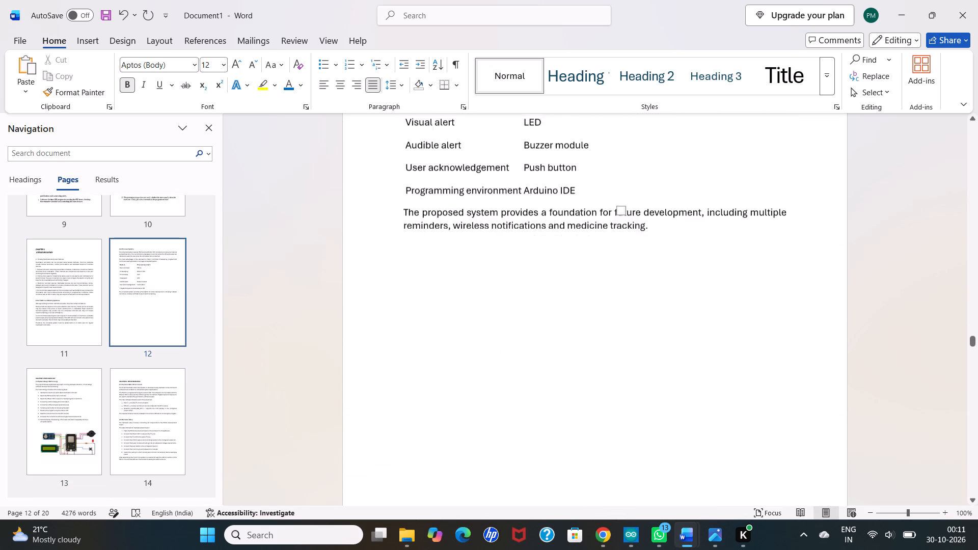
{"action": "scroll", "coordinate": [471, 259], "scroll_direction": "down", "scroll_amount": 12}
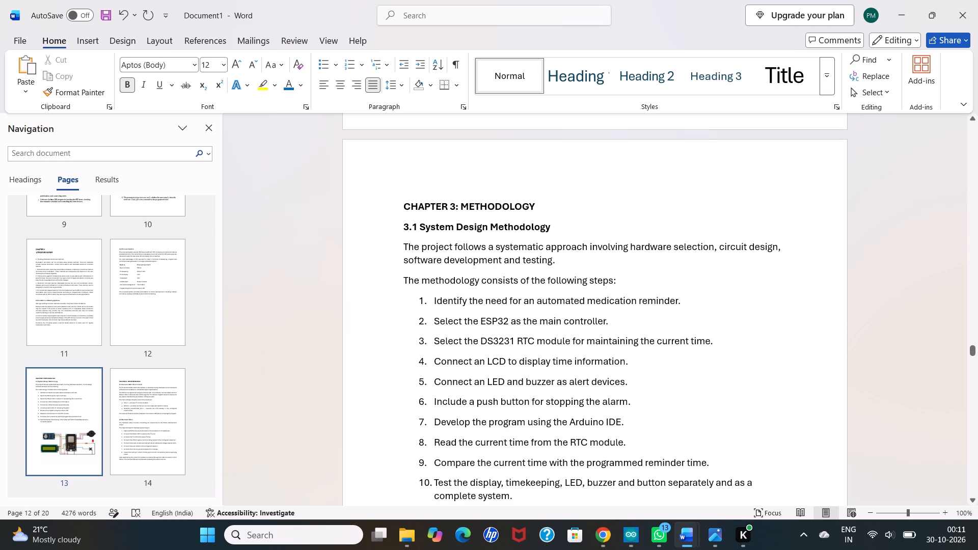
Set the font size of the "CHAPTER 3: METHODOLOGY" heading to 16.
{"action": "left_click_drag", "start_coordinate": [406, 206], "coordinate": [552, 202]}
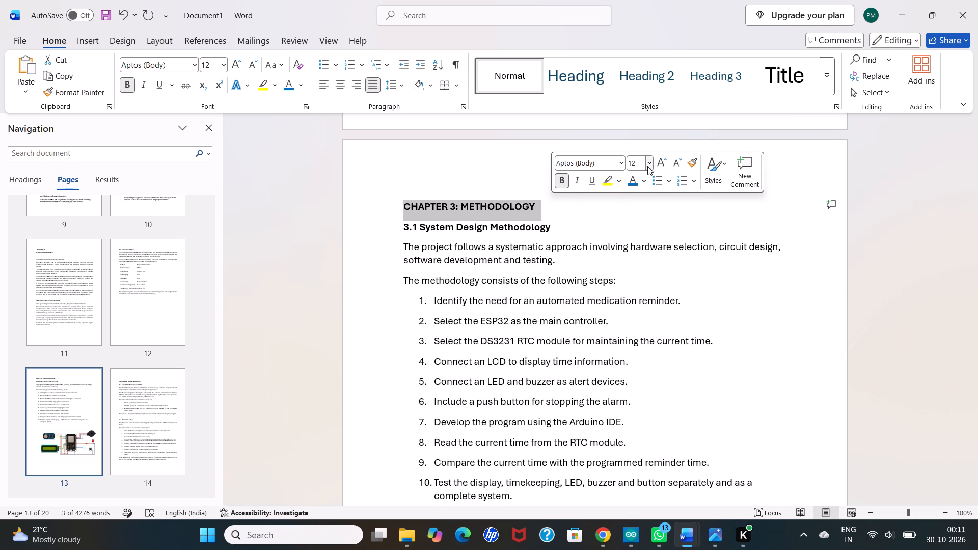
{"action": "left_click", "coordinate": [647, 166]}
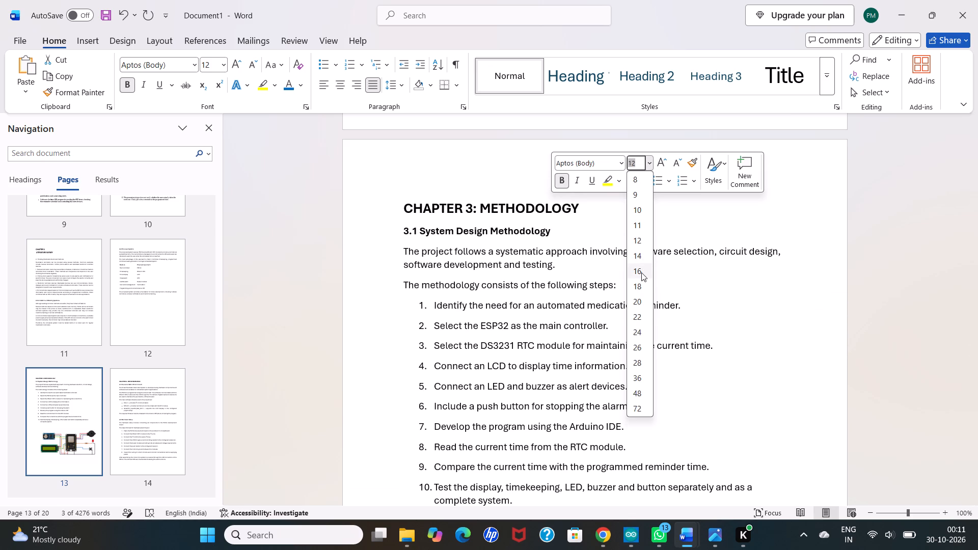
{"action": "left_click", "coordinate": [641, 272]}
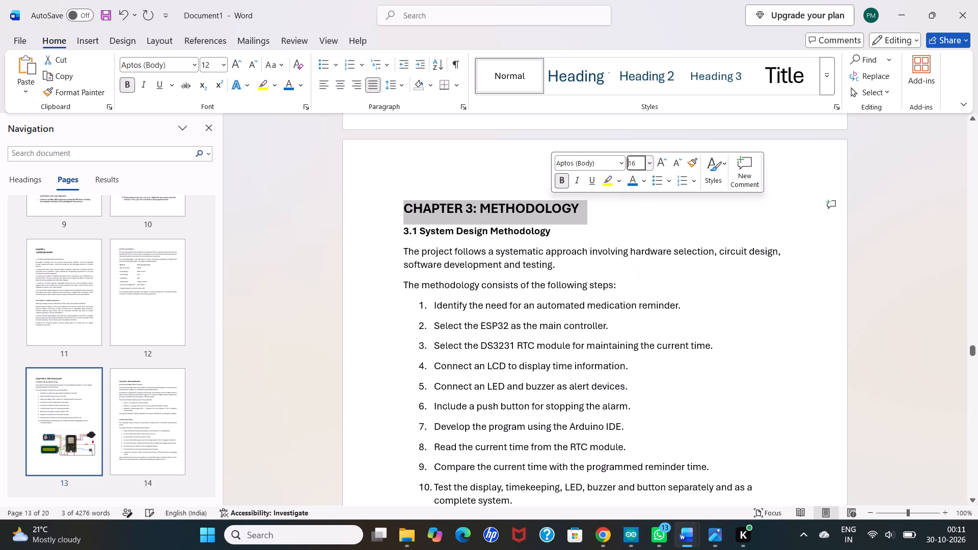
{"action": "left_click", "coordinate": [469, 180]}
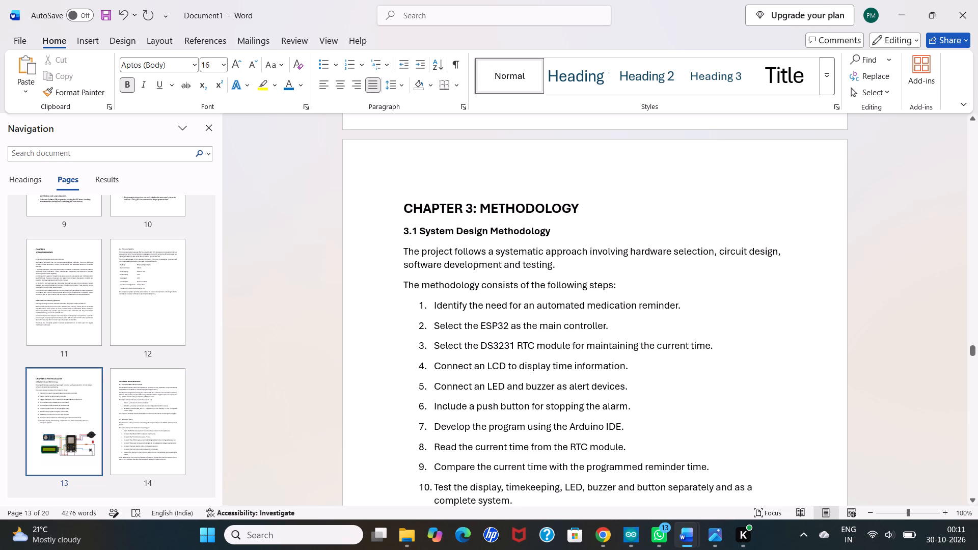
Split the Chapter 3 heading into two lines, "CHAPTER 3" and "METHODOLOGY", and remove the colon.
{"action": "left_click", "coordinate": [476, 208]}
{"action": "key", "text": "Return"}
{"action": "left_click_drag", "start_coordinate": [489, 207], "coordinate": [482, 207]}
{"action": "key", "text": "BackSpace"}
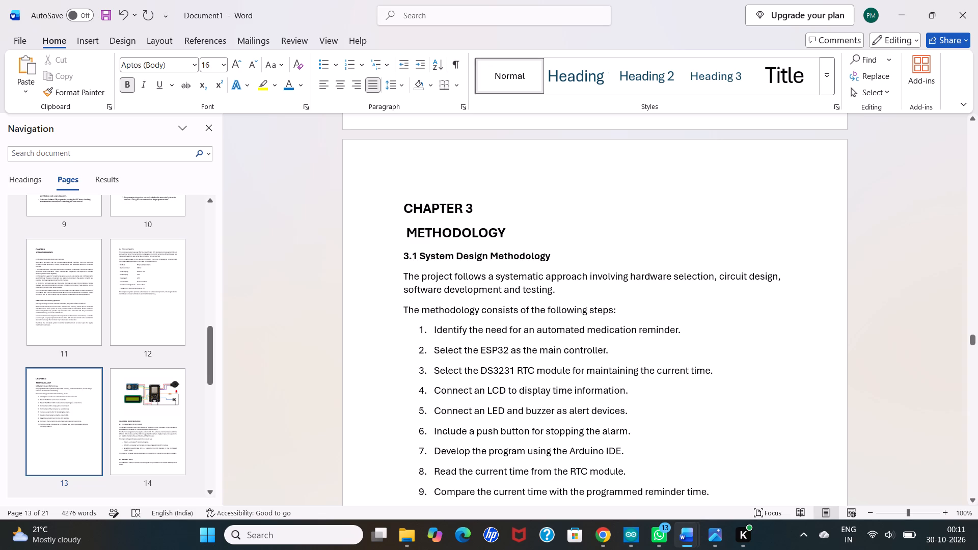
Insert blank lines between the circuit diagram and the "CHAPTER 4: IMPLEMENTATION" heading so that the chapter starts on a new page.
{"action": "scroll", "coordinate": [532, 191], "scroll_direction": "down", "scroll_amount": 8}
{"action": "scroll", "coordinate": [515, 232], "scroll_direction": "down", "scroll_amount": 5}
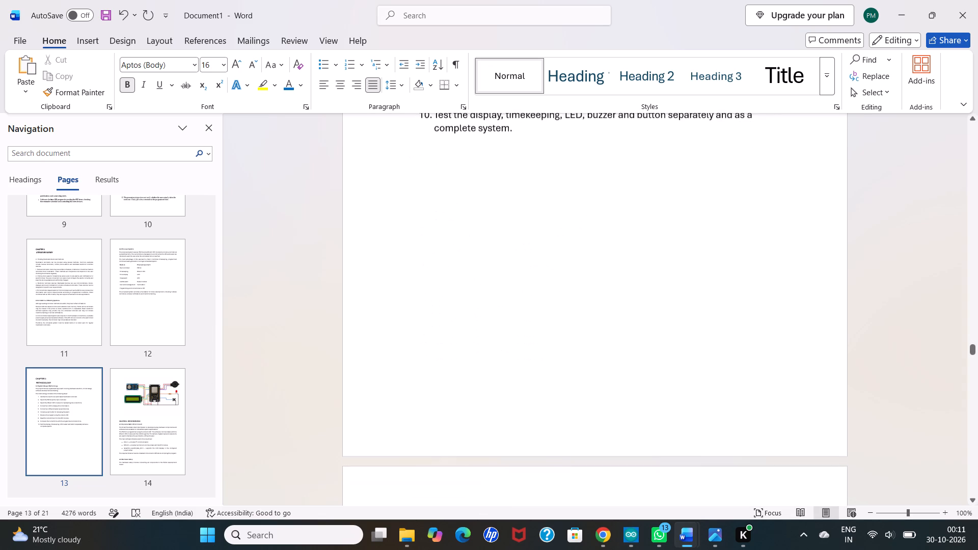
{"action": "scroll", "coordinate": [514, 233], "scroll_direction": "down", "scroll_amount": 9}
{"action": "scroll", "coordinate": [500, 244], "scroll_direction": "down", "scroll_amount": 12}
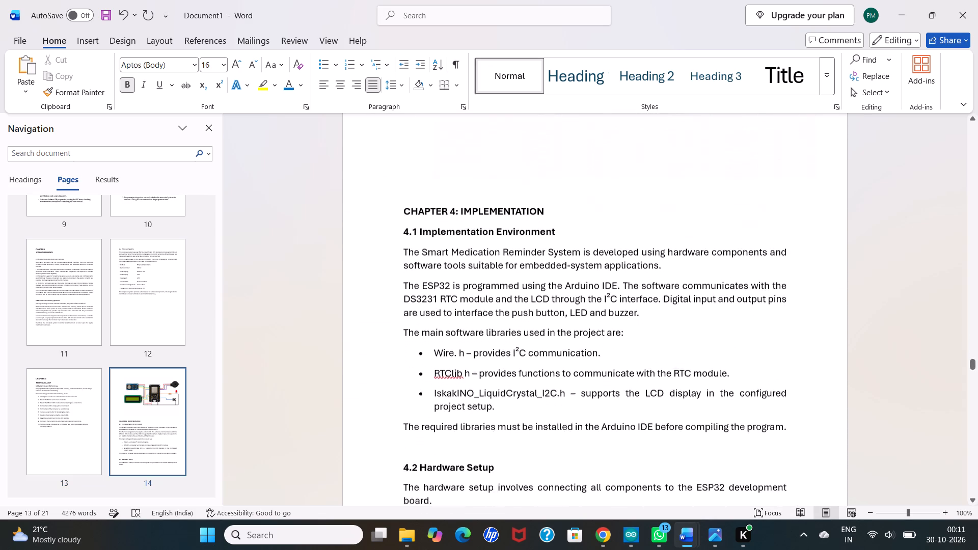
{"action": "scroll", "coordinate": [497, 245], "scroll_direction": "up", "scroll_amount": 1}
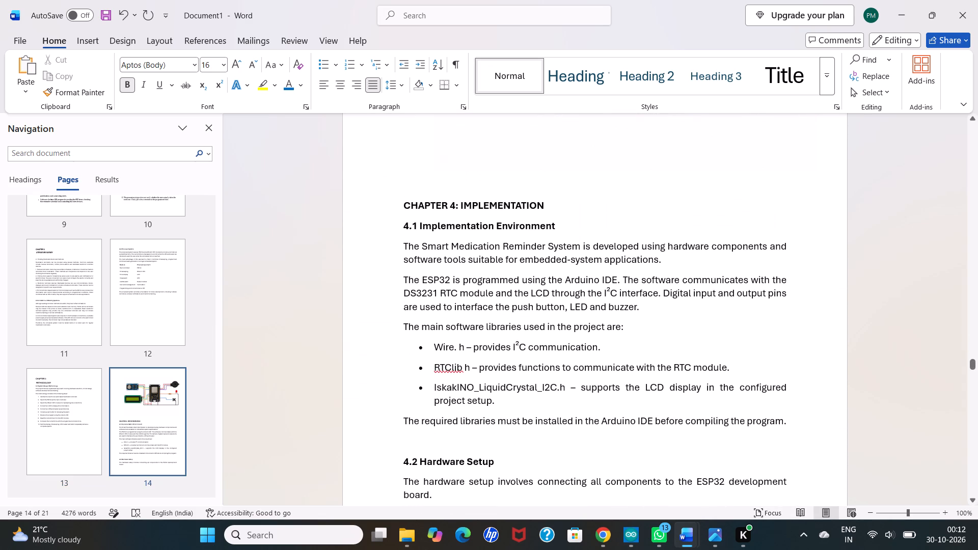
{"action": "left_click", "coordinate": [400, 206]}
{"action": "scroll", "coordinate": [400, 206], "scroll_direction": "up", "scroll_amount": 11}
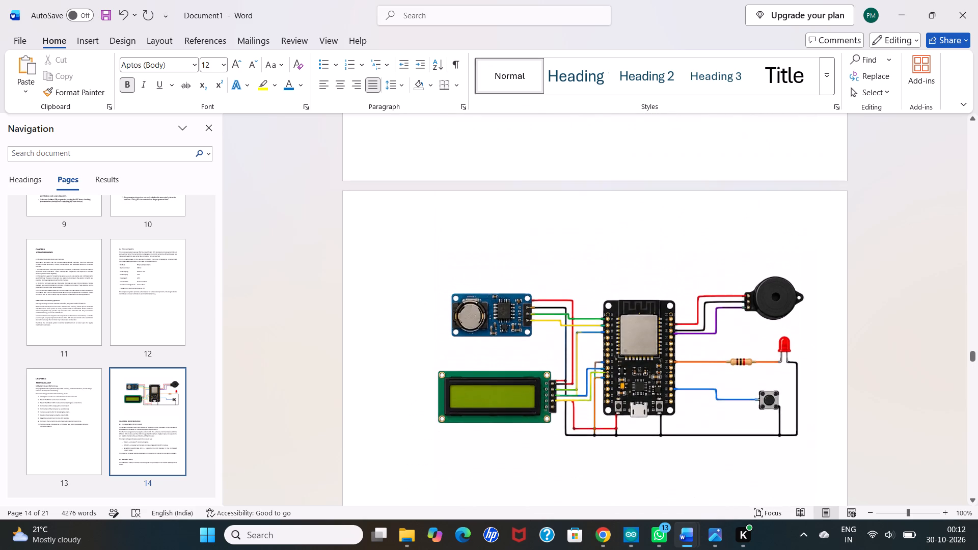
{"action": "scroll", "coordinate": [400, 206], "scroll_direction": "up", "scroll_amount": 3}
{"action": "scroll", "coordinate": [400, 206], "scroll_direction": "down", "scroll_amount": 3}
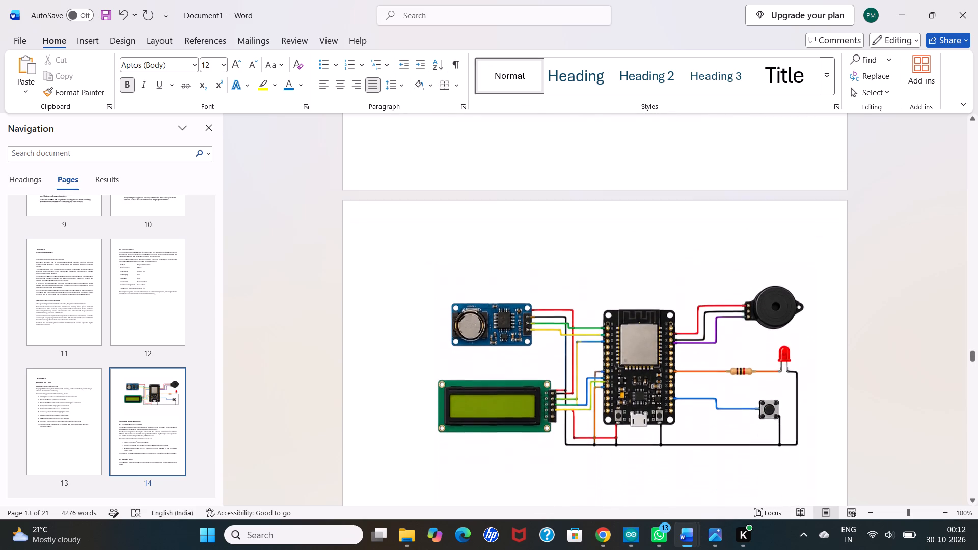
{"action": "scroll", "coordinate": [400, 208], "scroll_direction": "down", "scroll_amount": 10}
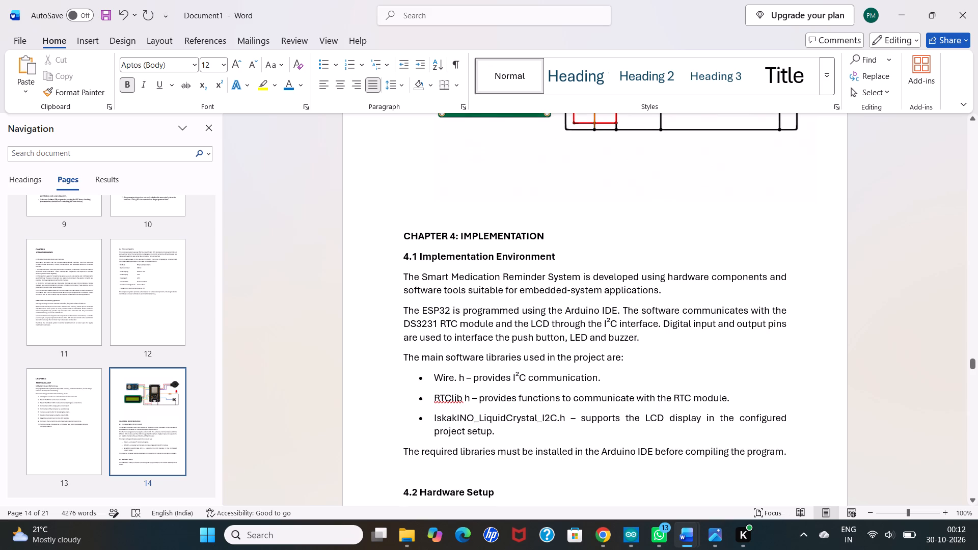
{"action": "key", "text": "Return"}
{"action": "key", "text": "Return"}
{"action": "key", "text": "Return"}
{"action": "key", "text": "Return"}
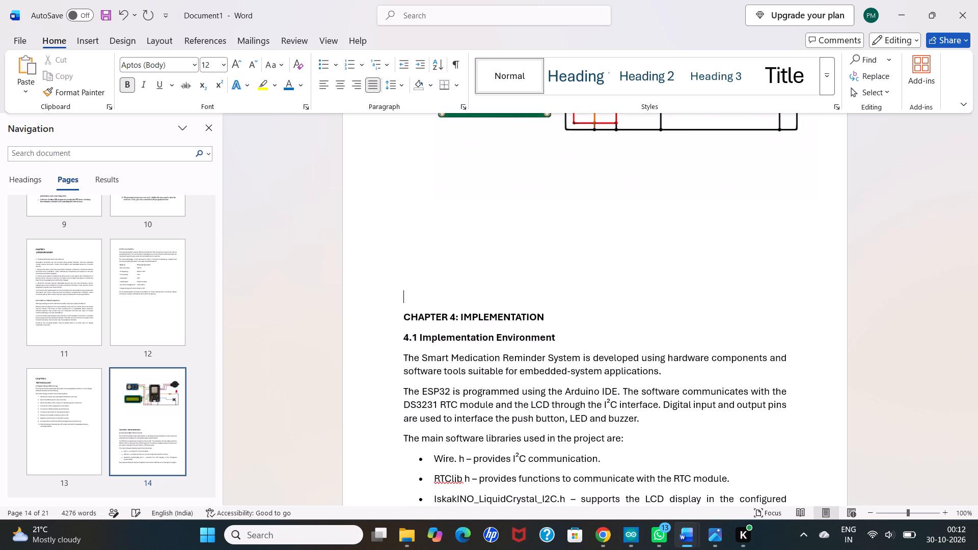
{"action": "key", "text": "Return"}
{"action": "key", "text": "Return"}
{"action": "key", "text": "Return"}
{"action": "key", "text": "Return"}
{"action": "key", "text": "Return"}
{"action": "key", "text": "Return"}
{"action": "key", "text": "Return"}
{"action": "key", "text": "Return"}
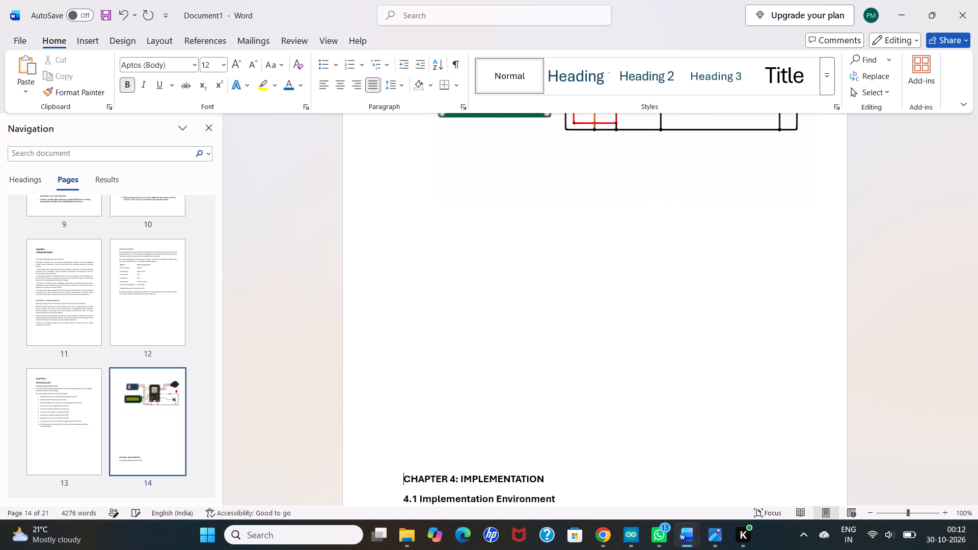
{"action": "key", "text": "Return"}
{"action": "key", "text": "Return"}
{"action": "key", "text": "Return"}
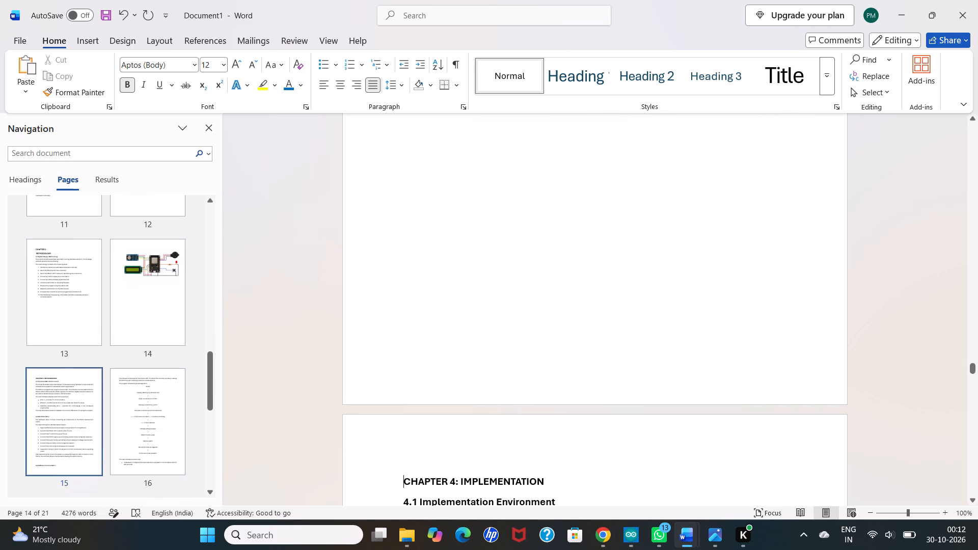
Delete the circuit diagram from the page between the Chapter 3 methodology list and the Chapter 4 heading.
{"action": "scroll", "coordinate": [451, 196], "scroll_direction": "up", "scroll_amount": 15}
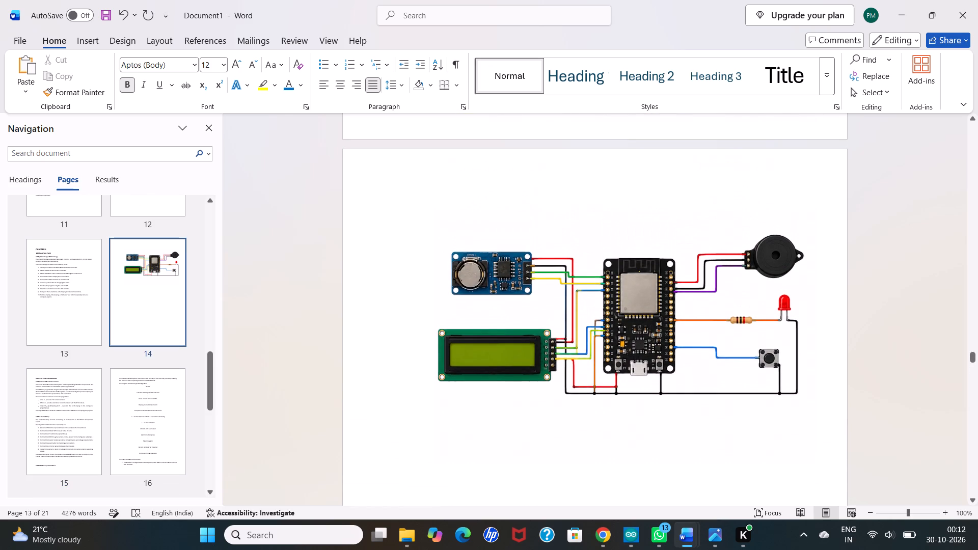
{"action": "left_click", "coordinate": [432, 276]}
{"action": "left_click_drag", "start_coordinate": [419, 254], "coordinate": [644, 286]}
{"action": "key", "text": "BackSpace"}
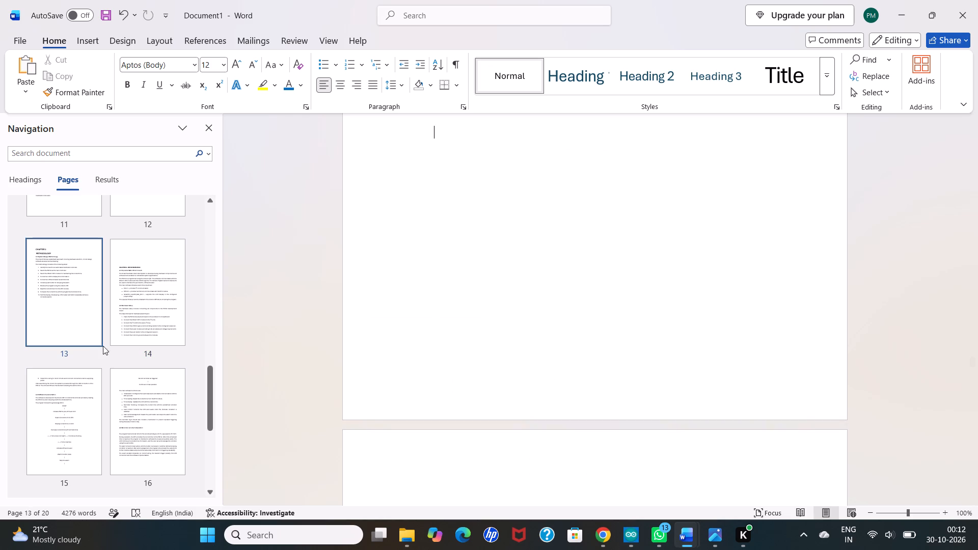
Insert the picture "ESP32 Wiring Diagram with Modules" from Downloads below the ten-item methodology list in Chapter 3.
{"action": "left_click", "coordinate": [84, 321]}
{"action": "scroll", "coordinate": [531, 306], "scroll_direction": "down", "scroll_amount": 4}
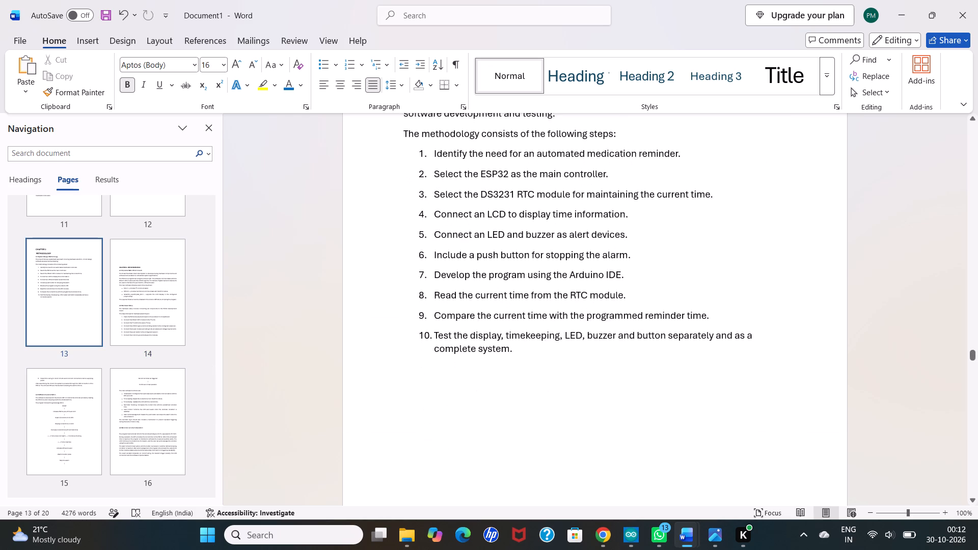
{"action": "left_click", "coordinate": [528, 314]}
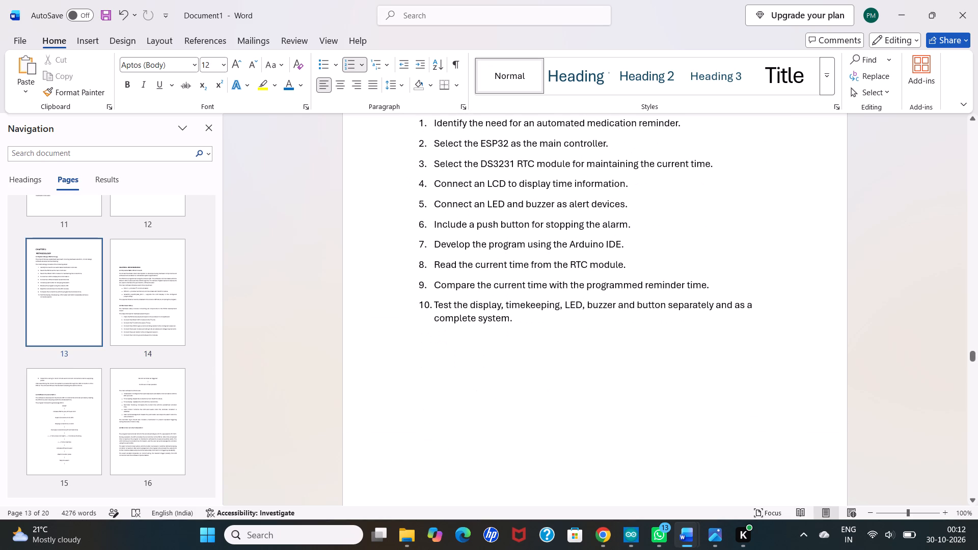
{"action": "key", "text": "Return"}
{"action": "key", "text": "BackSpace"}
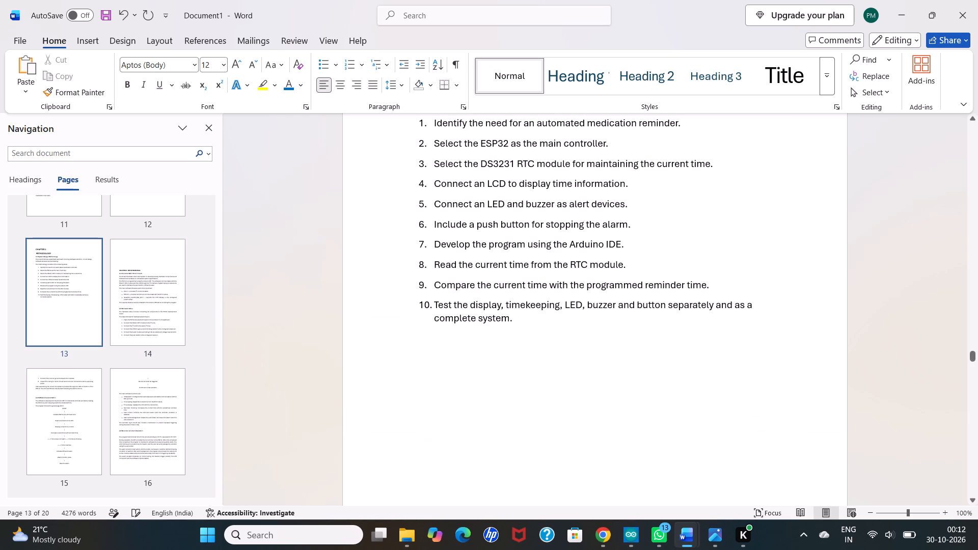
{"action": "left_click", "coordinate": [75, 38]}
{"action": "left_click", "coordinate": [130, 72]}
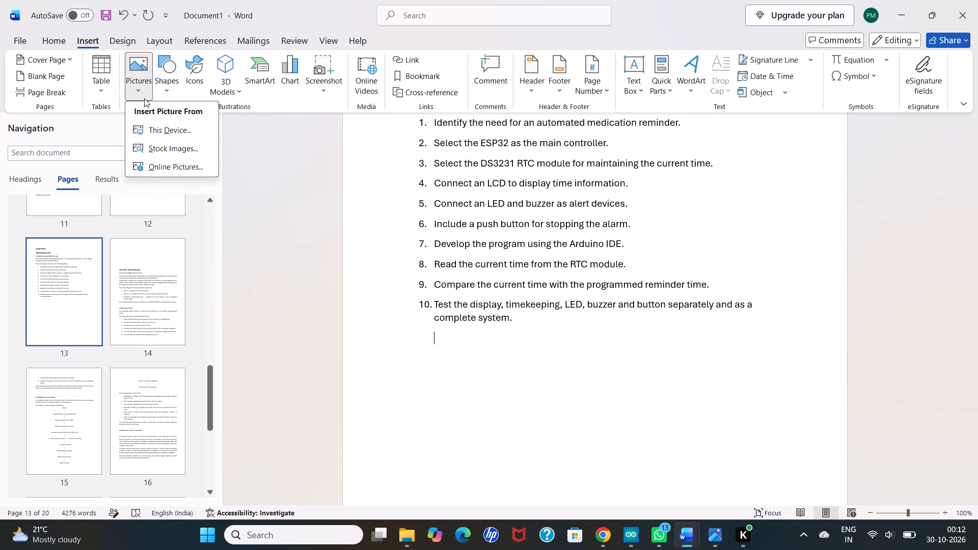
{"action": "left_click", "coordinate": [151, 128]}
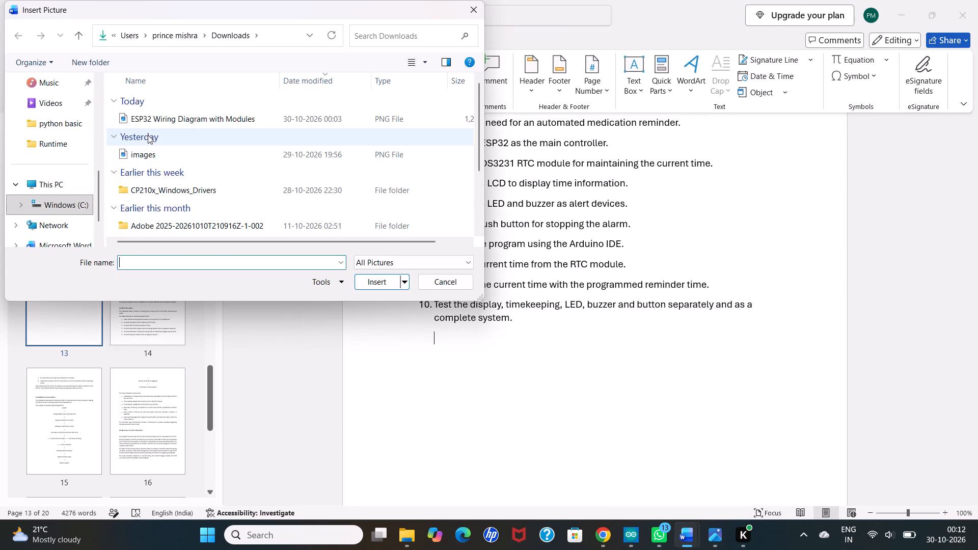
{"action": "left_click", "coordinate": [149, 123]}
{"action": "left_click", "coordinate": [378, 280]}
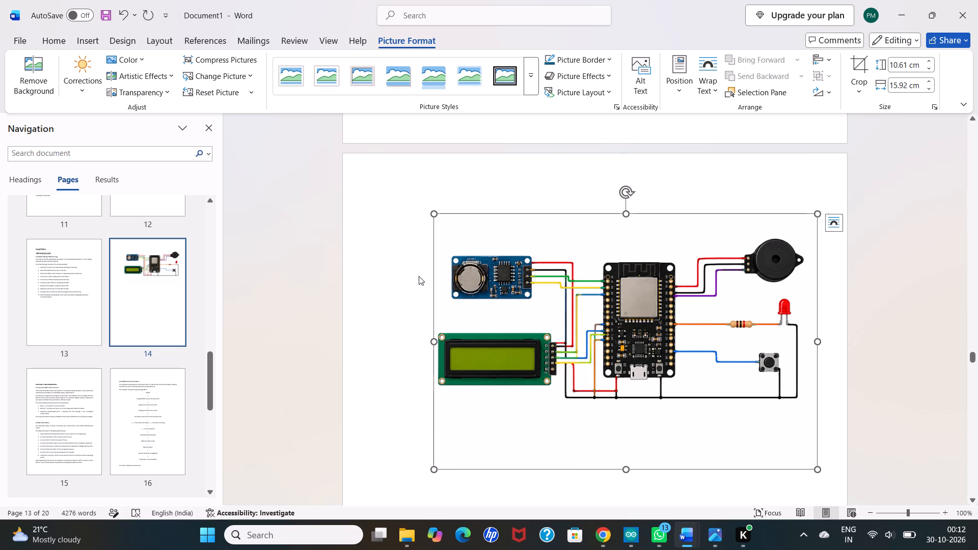
Resize the wiring diagram to about 9.6 cm high so that it fits below the methodology list on page 13.
{"action": "left_click_drag", "start_coordinate": [625, 210], "coordinate": [623, 297]}
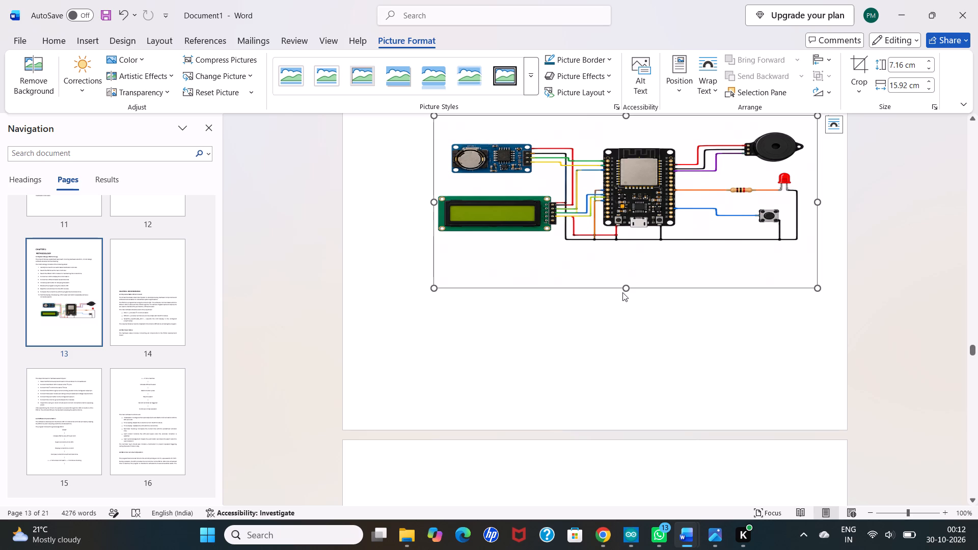
{"action": "left_click_drag", "start_coordinate": [626, 286], "coordinate": [629, 332]}
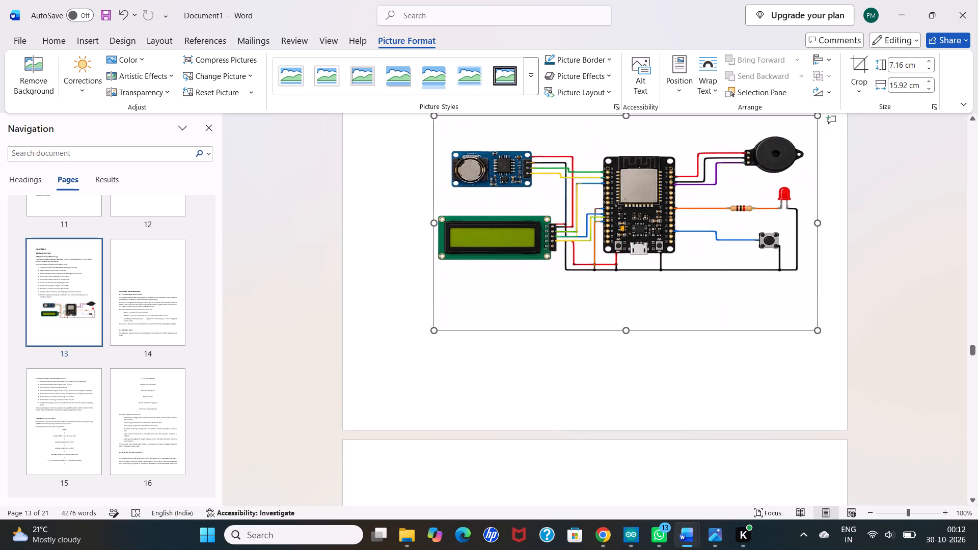
{"action": "left_click_drag", "start_coordinate": [629, 332], "coordinate": [630, 348]}
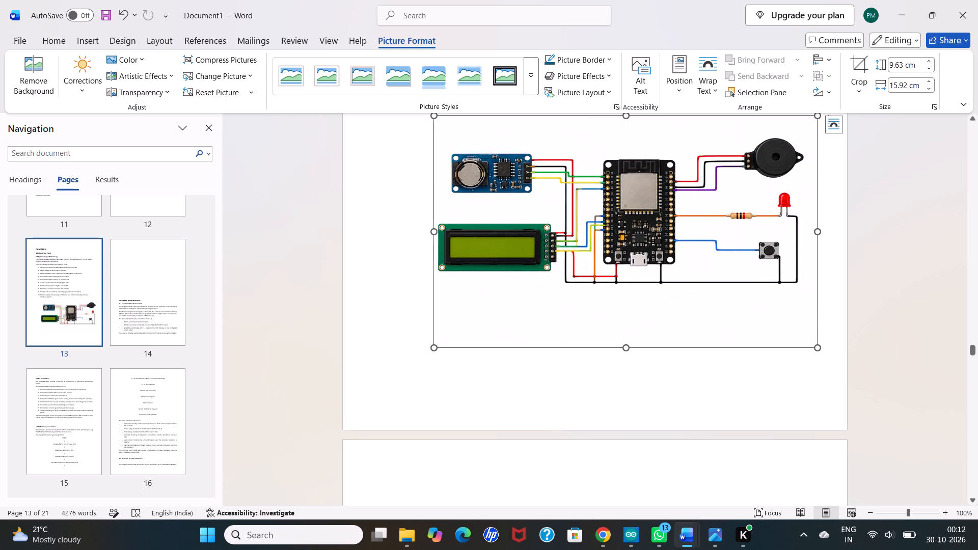
{"action": "left_click", "coordinate": [313, 334]}
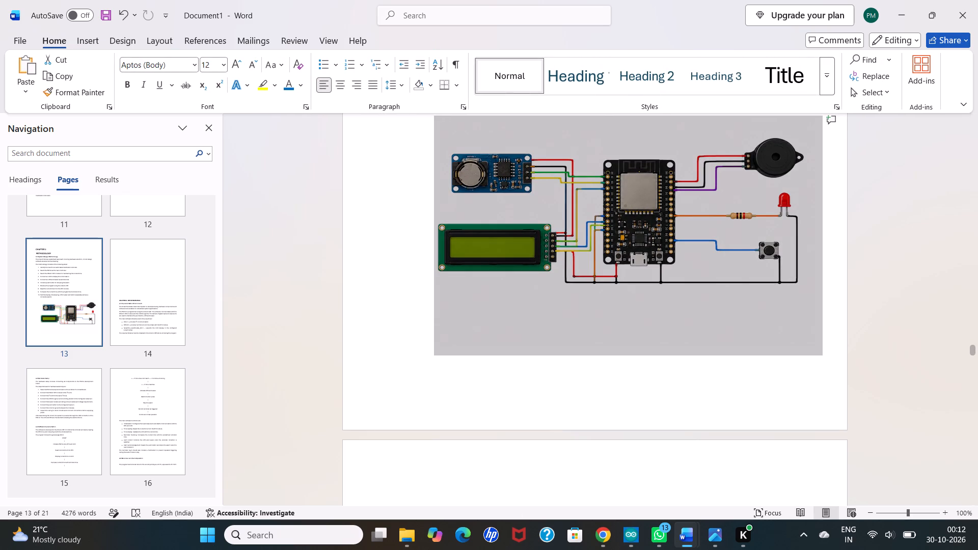
Remove the surplus blank lines above "CHAPTER 4: IMPLEMENTATION" so that the heading starts at the top of page 14.
{"action": "scroll", "coordinate": [449, 326], "scroll_direction": "down", "scroll_amount": 2}
{"action": "scroll", "coordinate": [429, 371], "scroll_direction": "down", "scroll_amount": 12}
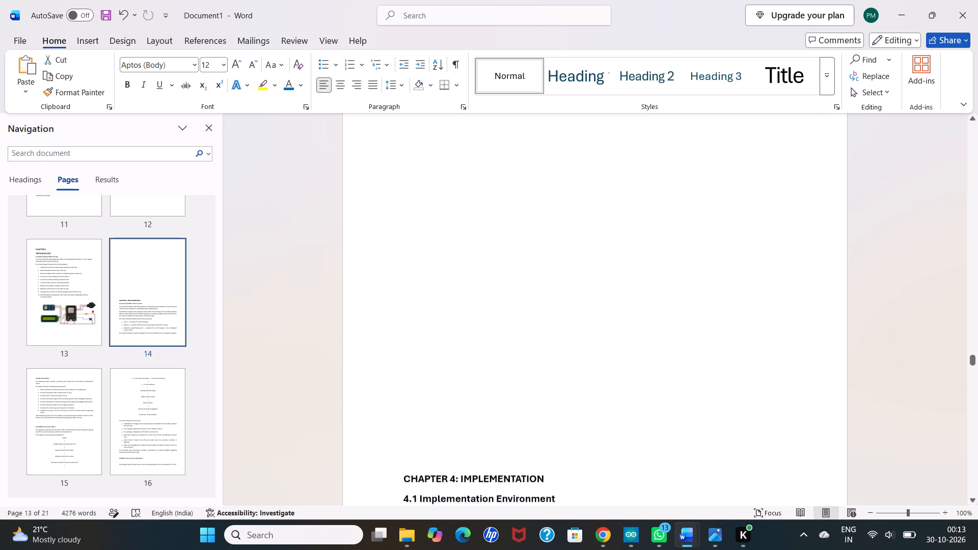
{"action": "scroll", "coordinate": [423, 410], "scroll_direction": "down", "scroll_amount": 1}
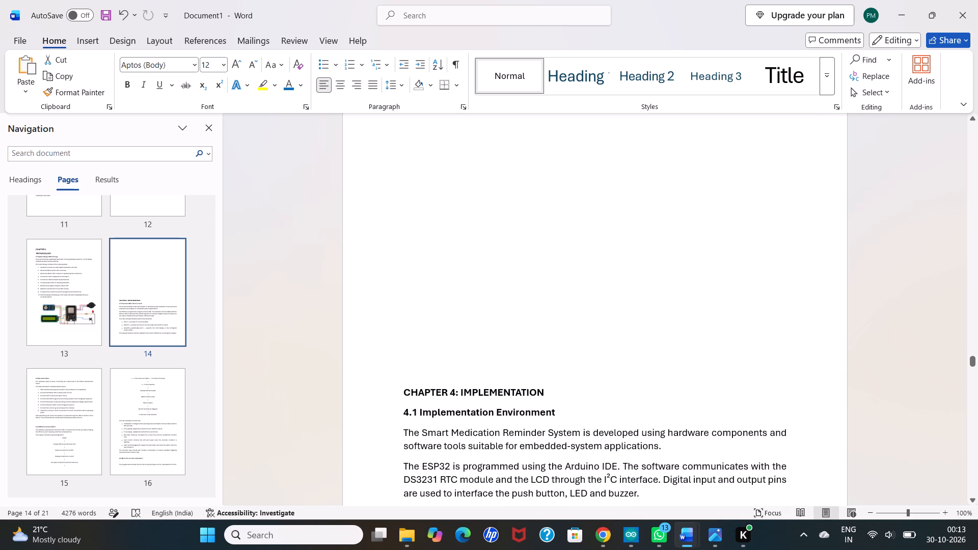
{"action": "scroll", "coordinate": [473, 206], "scroll_direction": "up", "scroll_amount": 4}
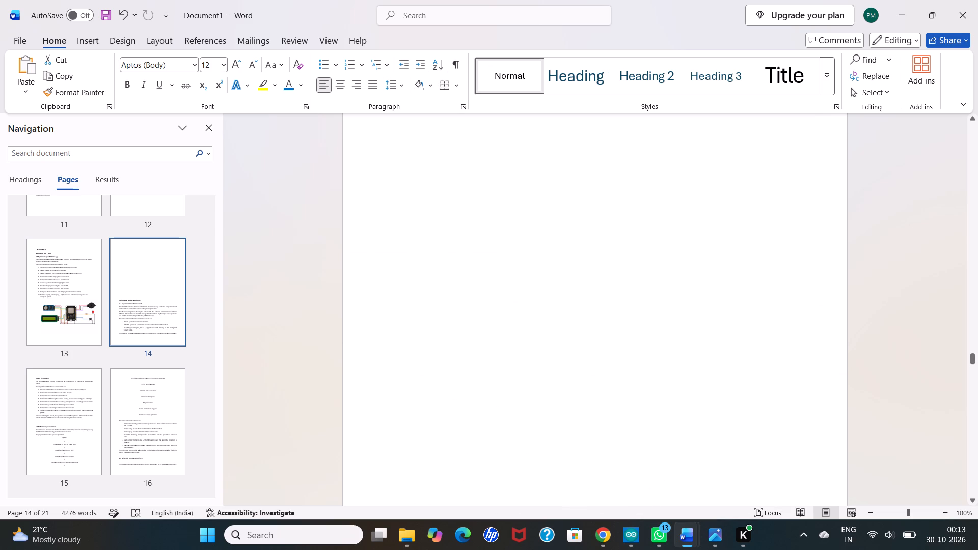
{"action": "scroll", "coordinate": [579, 309], "scroll_direction": "down", "scroll_amount": 3}
{"action": "left_click", "coordinate": [542, 394]}
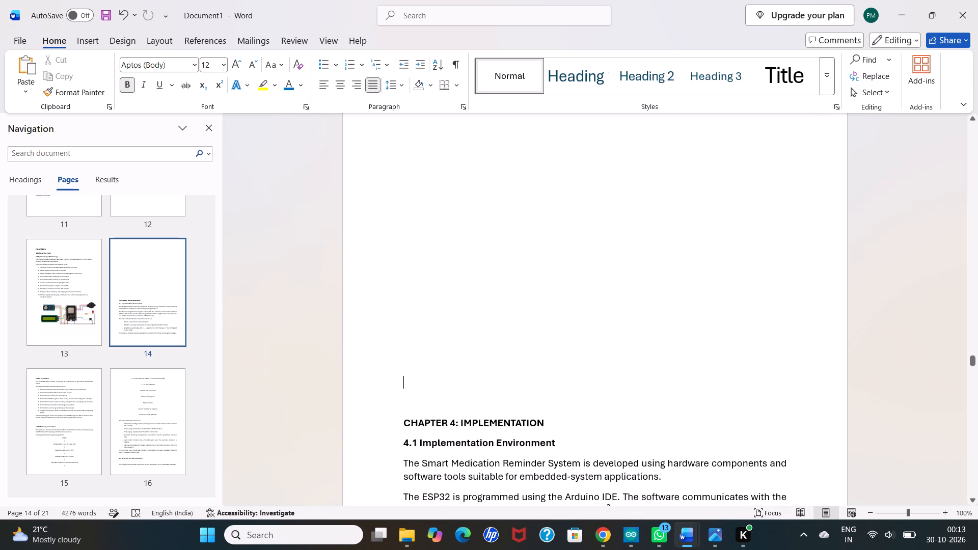
{"action": "key", "text": "BackSpace"}
{"action": "key", "text": "BackSpace"}
{"action": "key", "text": "BackSpace"}
{"action": "key", "text": "BackSpace"}
{"action": "key", "text": "BackSpace"}
{"action": "key", "text": "BackSpace"}
{"action": "key", "text": "BackSpace"}
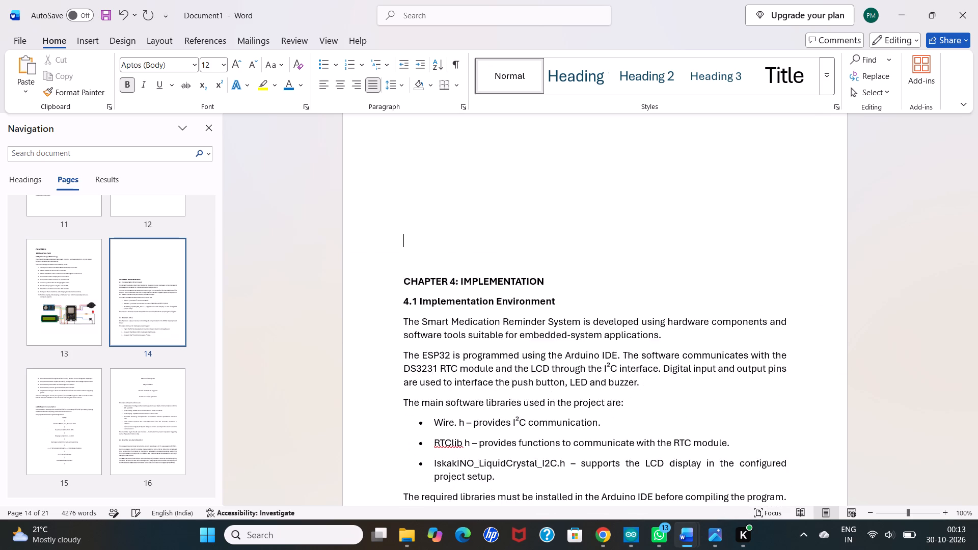
{"action": "key", "text": "BackSpace"}
{"action": "key", "text": "BackSpace"}
{"action": "key", "text": "BackSpace"}
{"action": "key", "text": "BackSpace"}
{"action": "key", "text": "BackSpace"}
{"action": "key", "text": "BackSpace"}
{"action": "key", "text": "BackSpace"}
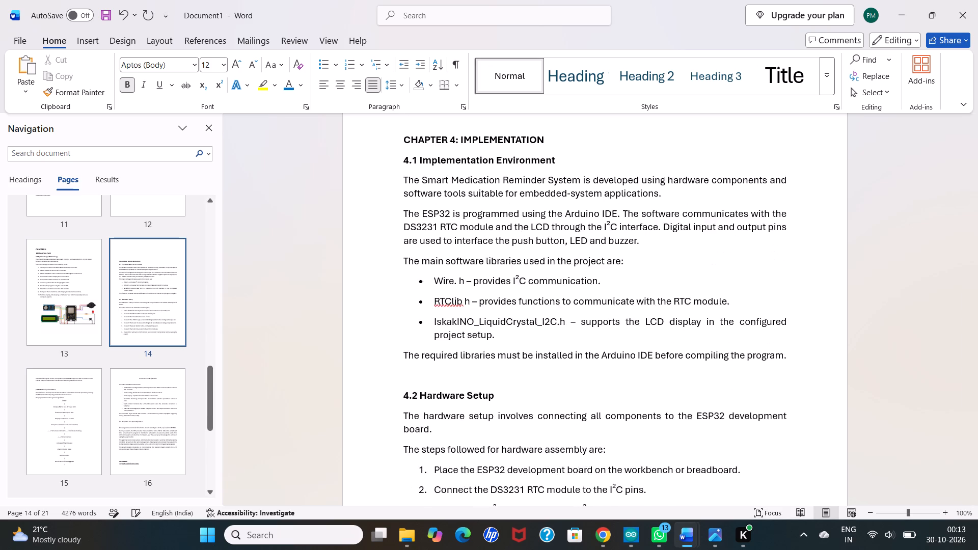
{"action": "key", "text": "BackSpace"}
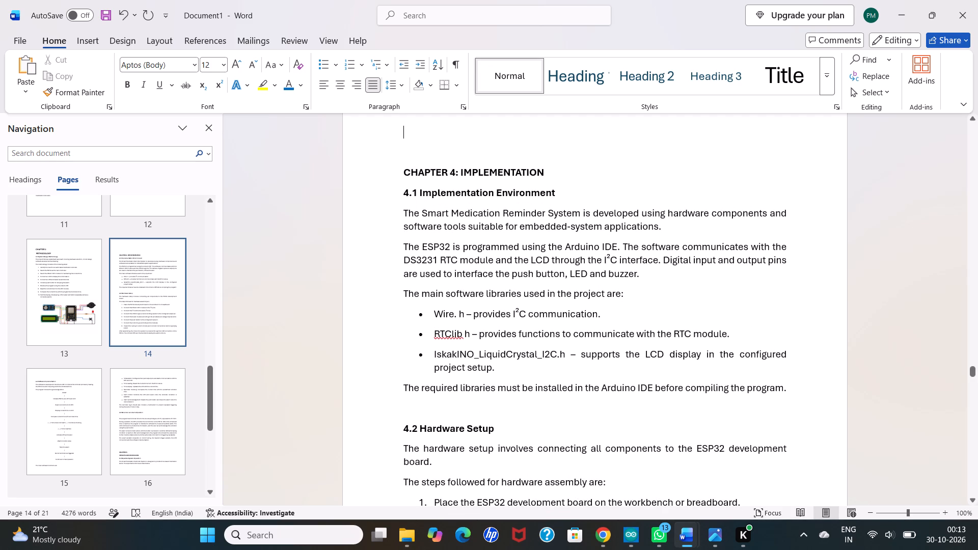
{"action": "key", "text": "BackSpace"}
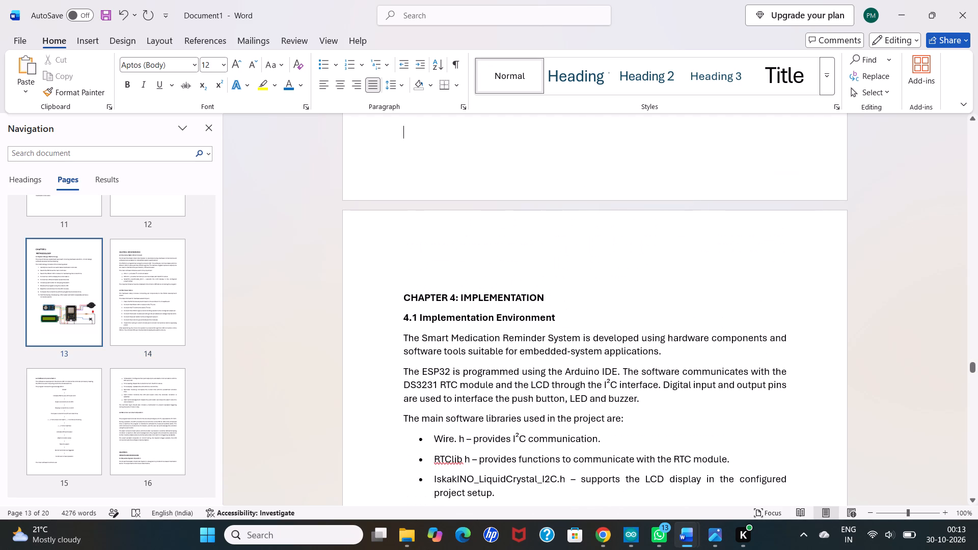
{"action": "left_click", "coordinate": [482, 280]}
{"action": "key", "text": "BackSpace"}
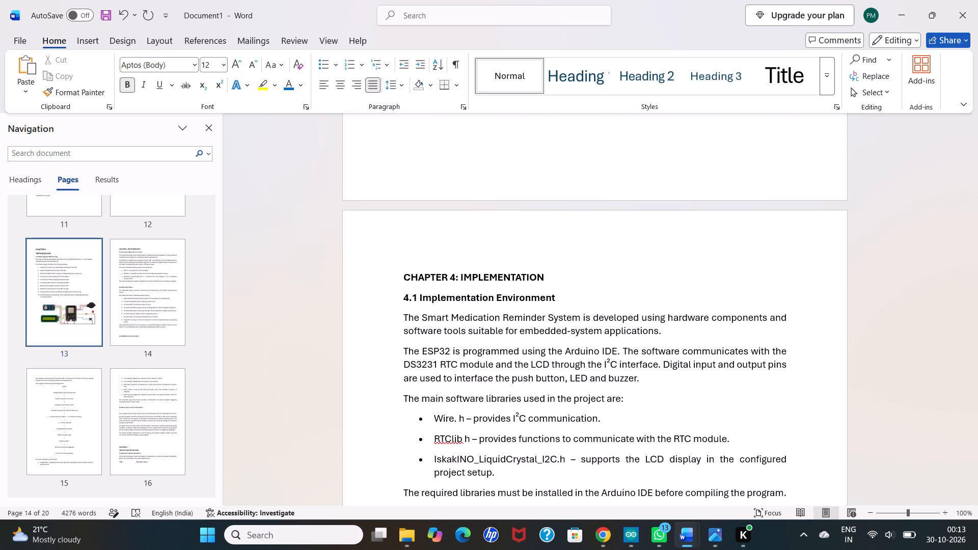
Split the Chapter 4 heading into two lines, "CHAPTER 4" and "IMPLEMENTATION", and remove the colon.
{"action": "left_click", "coordinate": [459, 273]}
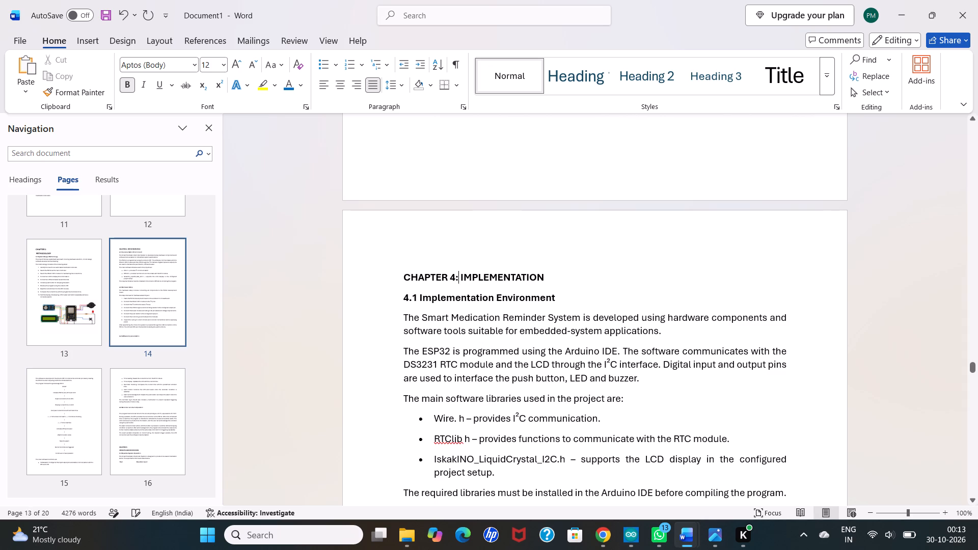
{"action": "key", "text": "BackSpace"}
{"action": "key", "text": "Return"}
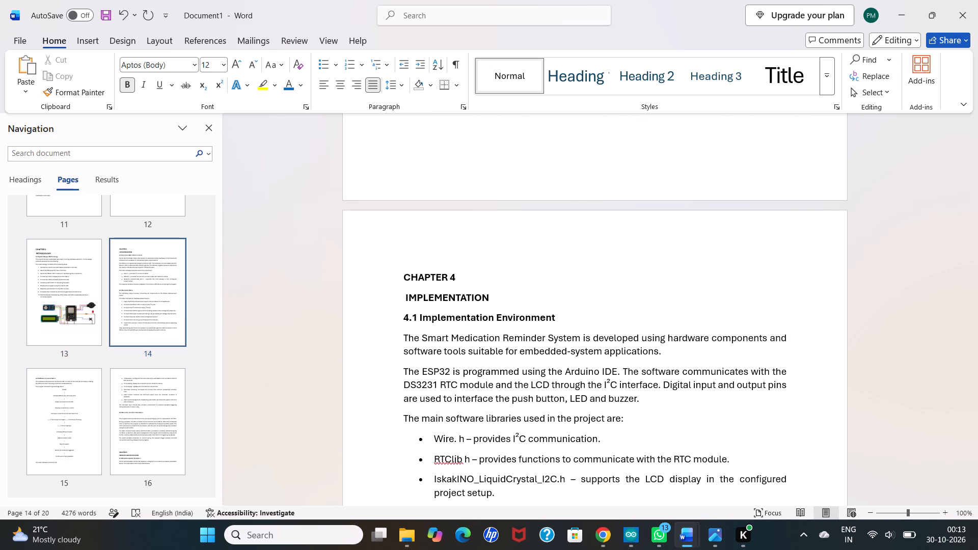
Set the font size of both lines of the "CHAPTER 4 IMPLEMENTATION" heading to 16.
{"action": "left_click_drag", "start_coordinate": [403, 272], "coordinate": [480, 303]}
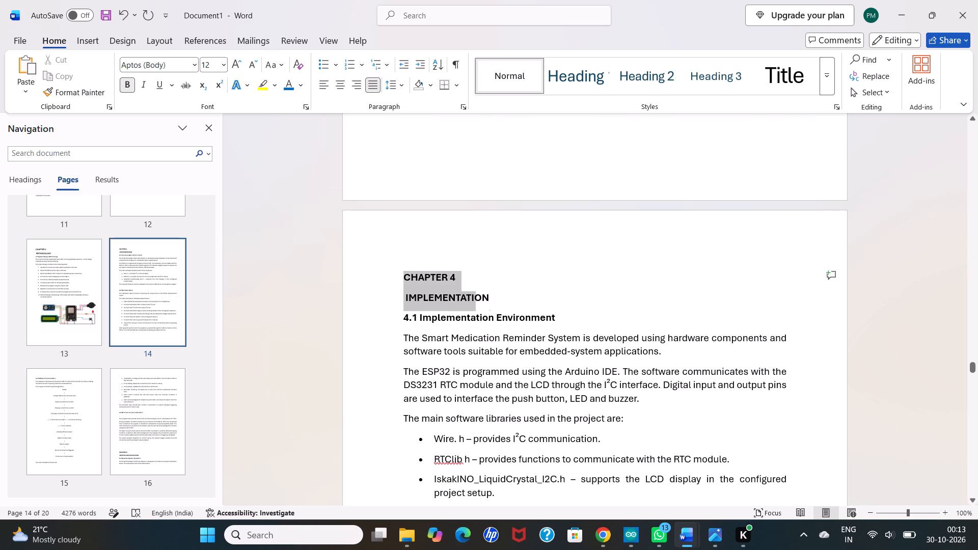
{"action": "left_click_drag", "start_coordinate": [480, 303], "coordinate": [494, 304]}
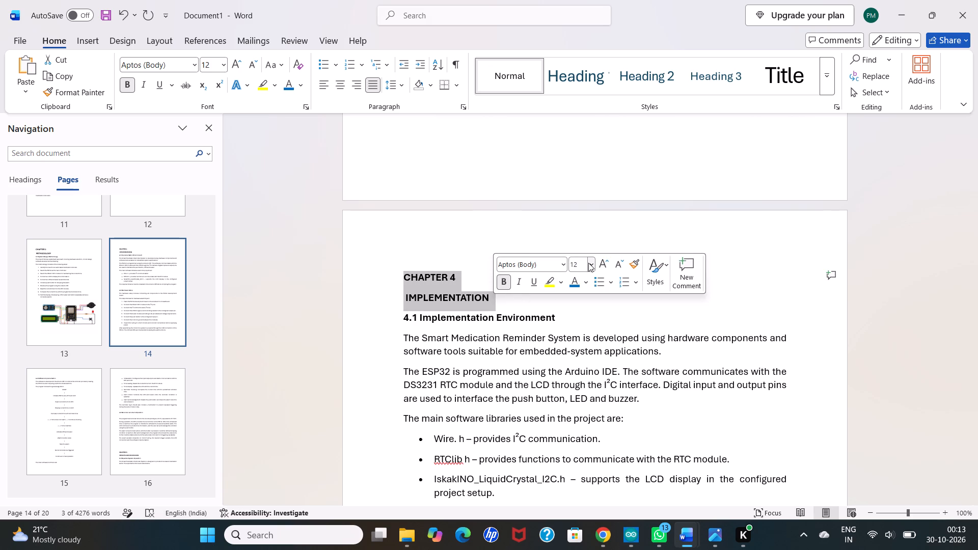
{"action": "left_click", "coordinate": [588, 263]}
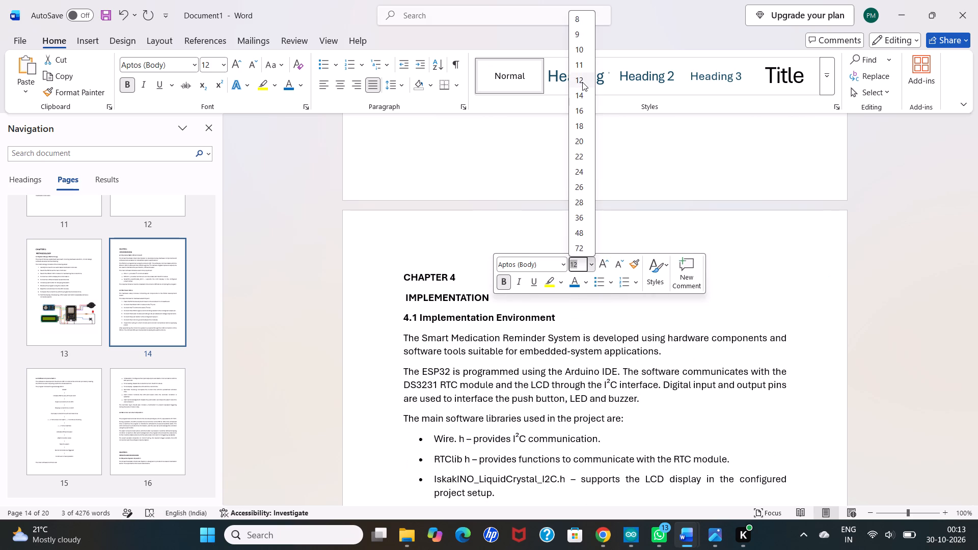
{"action": "left_click", "coordinate": [582, 116]}
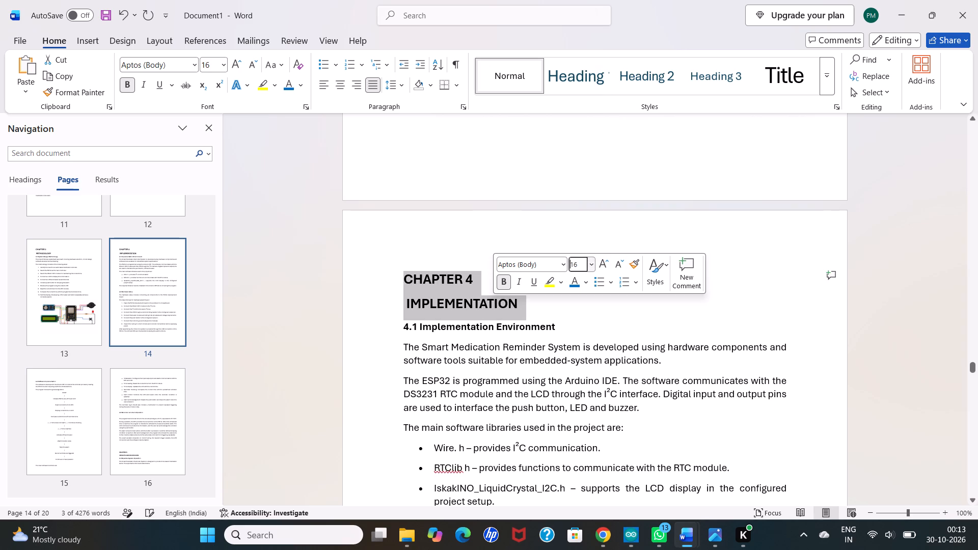
{"action": "left_click", "coordinate": [727, 221]}
Insert blank lines between the end of section 4.5 and the "CHAPTER 5:" heading so that the chapter starts on a new page.
{"action": "scroll", "coordinate": [717, 230], "scroll_direction": "down", "scroll_amount": 5}
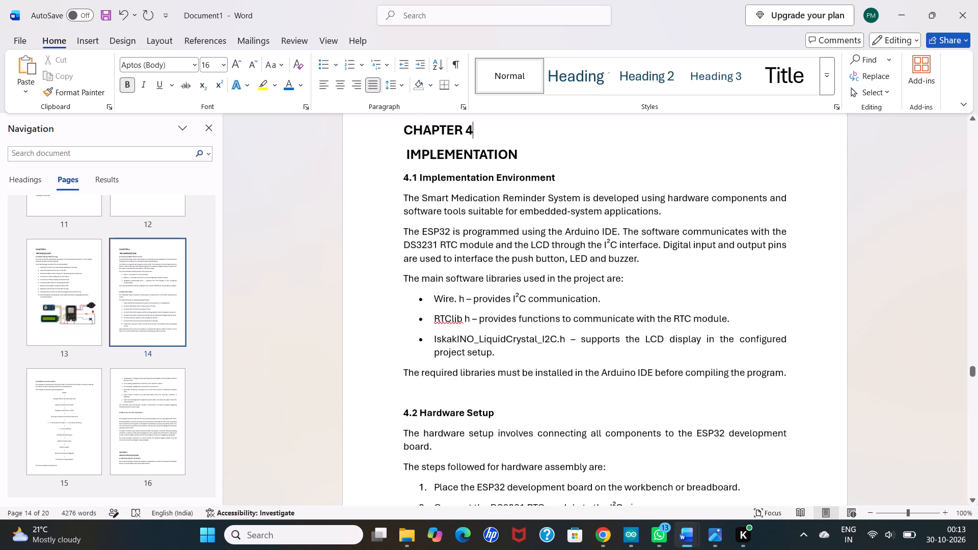
{"action": "scroll", "coordinate": [682, 259], "scroll_direction": "down", "scroll_amount": 11}
{"action": "scroll", "coordinate": [663, 269], "scroll_direction": "up", "scroll_amount": 2}
{"action": "scroll", "coordinate": [601, 217], "scroll_direction": "up", "scroll_amount": 4}
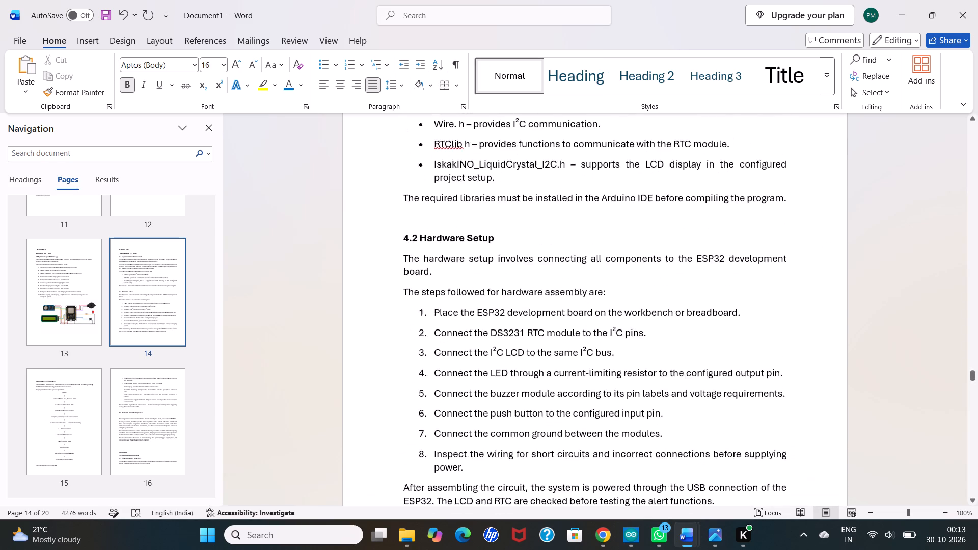
{"action": "scroll", "coordinate": [601, 217], "scroll_direction": "down", "scroll_amount": 17}
{"action": "scroll", "coordinate": [586, 240], "scroll_direction": "down", "scroll_amount": 7}
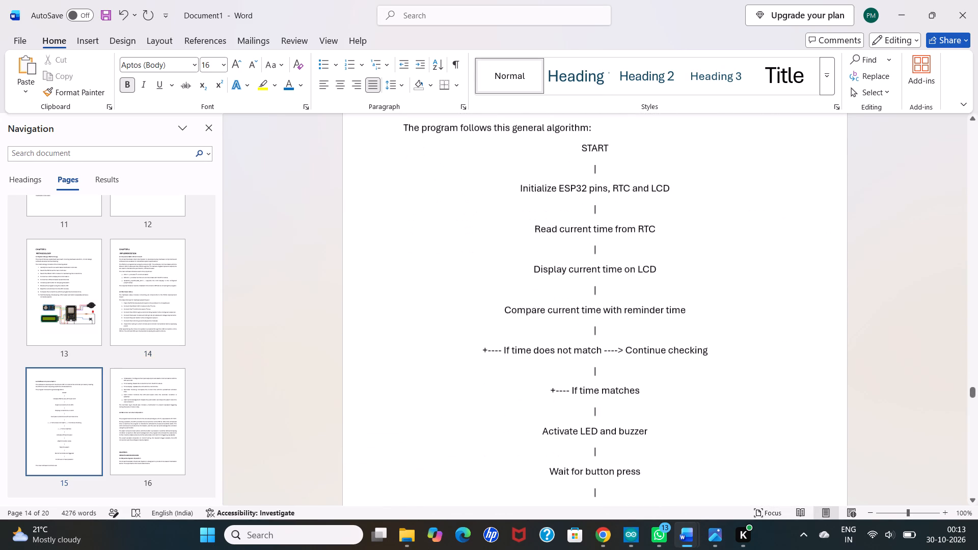
{"action": "scroll", "coordinate": [559, 263], "scroll_direction": "down", "scroll_amount": 20}
{"action": "scroll", "coordinate": [559, 263], "scroll_direction": "down", "scroll_amount": 7}
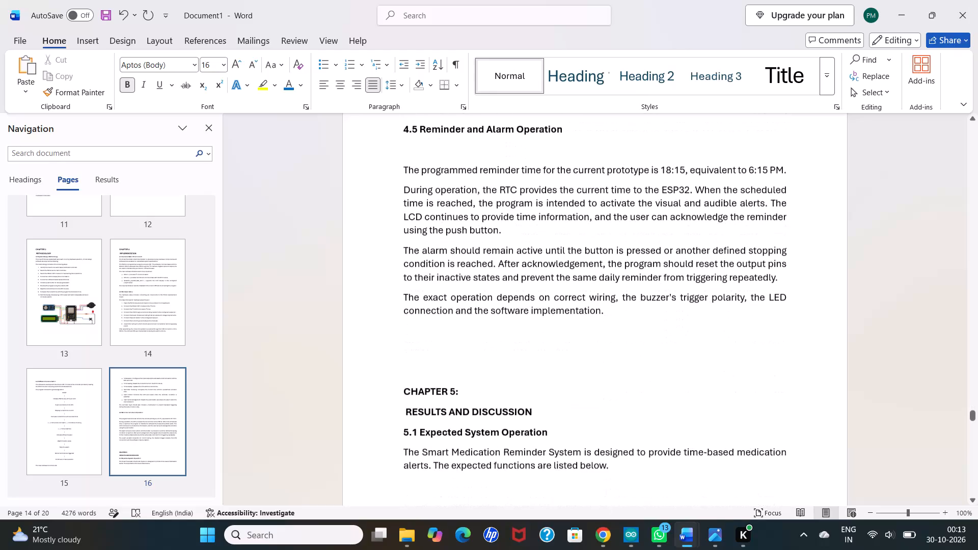
{"action": "scroll", "coordinate": [542, 278], "scroll_direction": "down", "scroll_amount": 6}
{"action": "scroll", "coordinate": [629, 187], "scroll_direction": "up", "scroll_amount": 4}
{"action": "left_click_drag", "start_coordinate": [402, 273], "coordinate": [392, 278]}
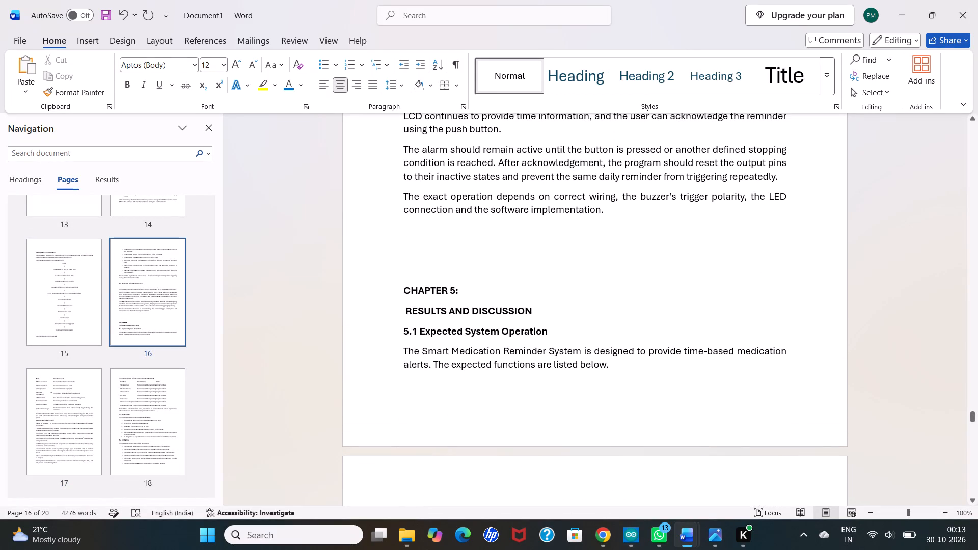
{"action": "key", "text": "Return"}
{"action": "key", "text": "Return"}
{"action": "key", "text": "Return"}
{"action": "key", "text": "Return"}
{"action": "key", "text": "Return"}
{"action": "key", "text": "Return"}
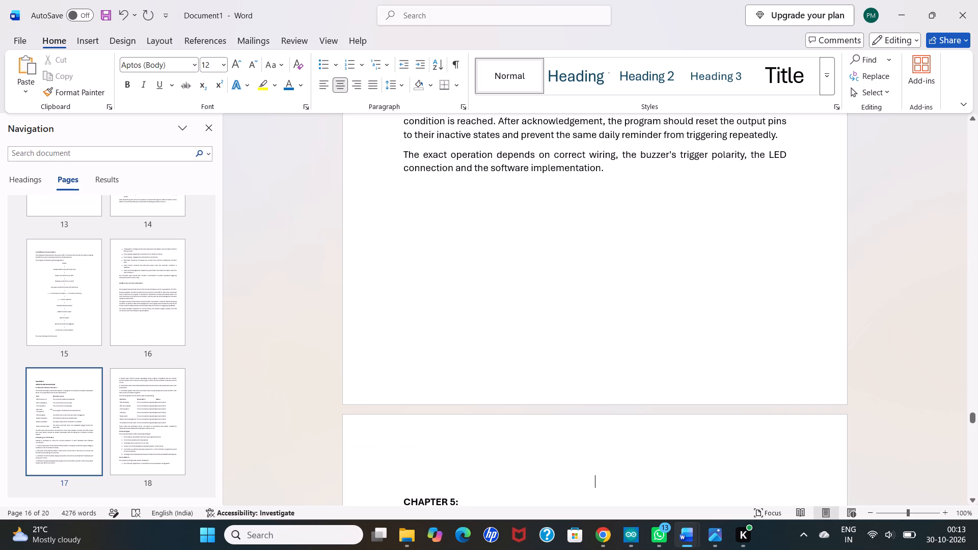
{"action": "scroll", "coordinate": [405, 273], "scroll_direction": "up", "scroll_amount": 2}
{"action": "scroll", "coordinate": [403, 270], "scroll_direction": "down", "scroll_amount": 9}
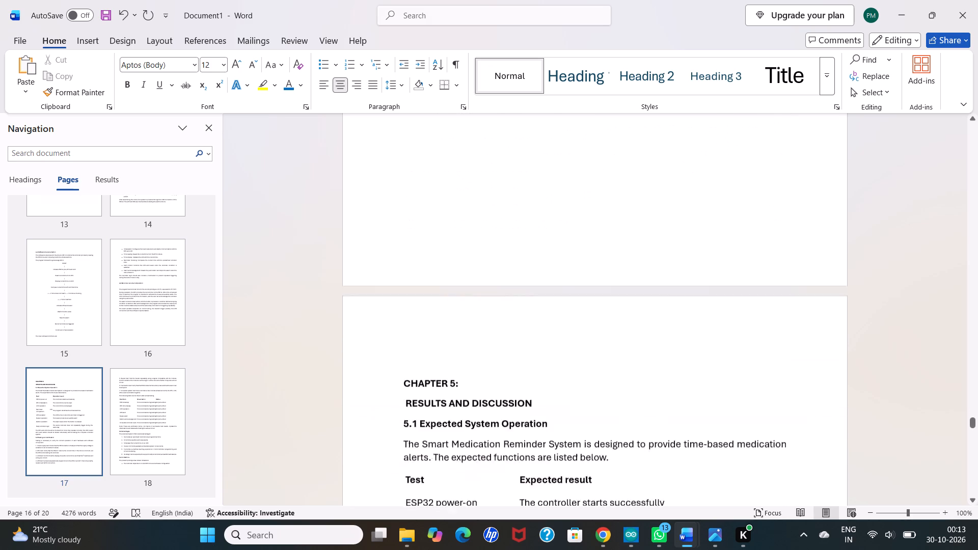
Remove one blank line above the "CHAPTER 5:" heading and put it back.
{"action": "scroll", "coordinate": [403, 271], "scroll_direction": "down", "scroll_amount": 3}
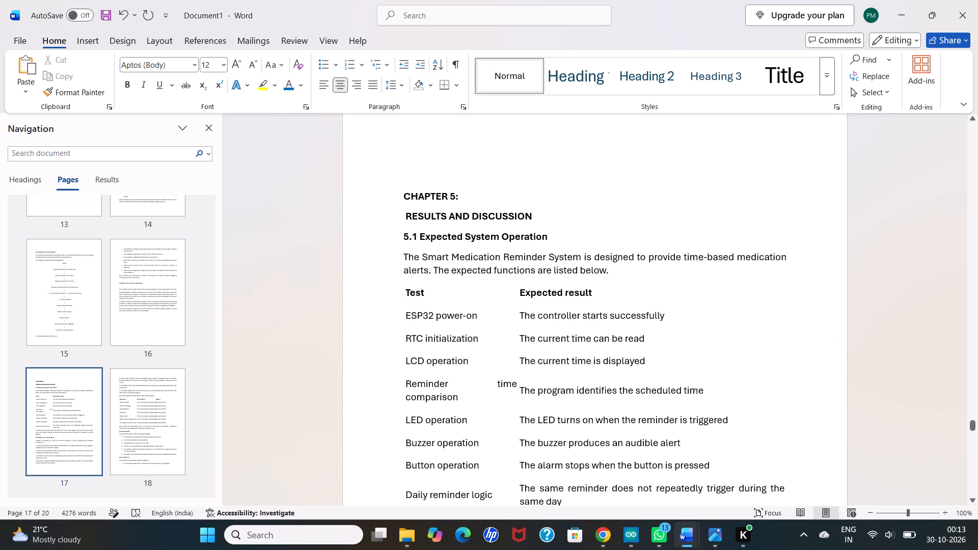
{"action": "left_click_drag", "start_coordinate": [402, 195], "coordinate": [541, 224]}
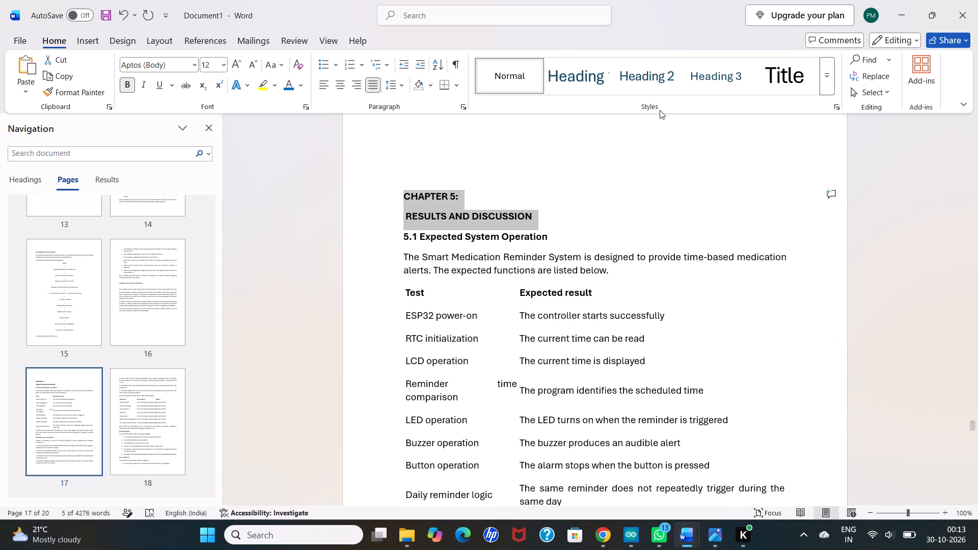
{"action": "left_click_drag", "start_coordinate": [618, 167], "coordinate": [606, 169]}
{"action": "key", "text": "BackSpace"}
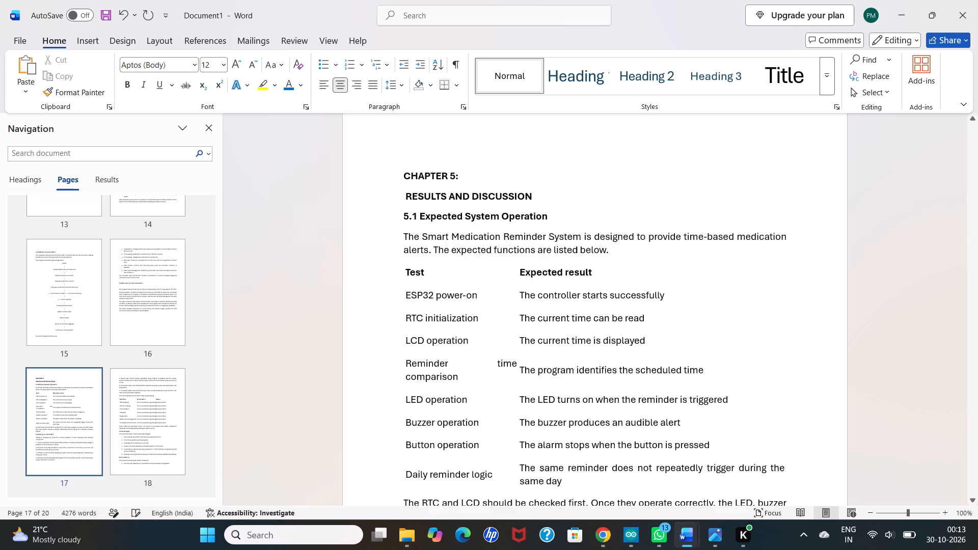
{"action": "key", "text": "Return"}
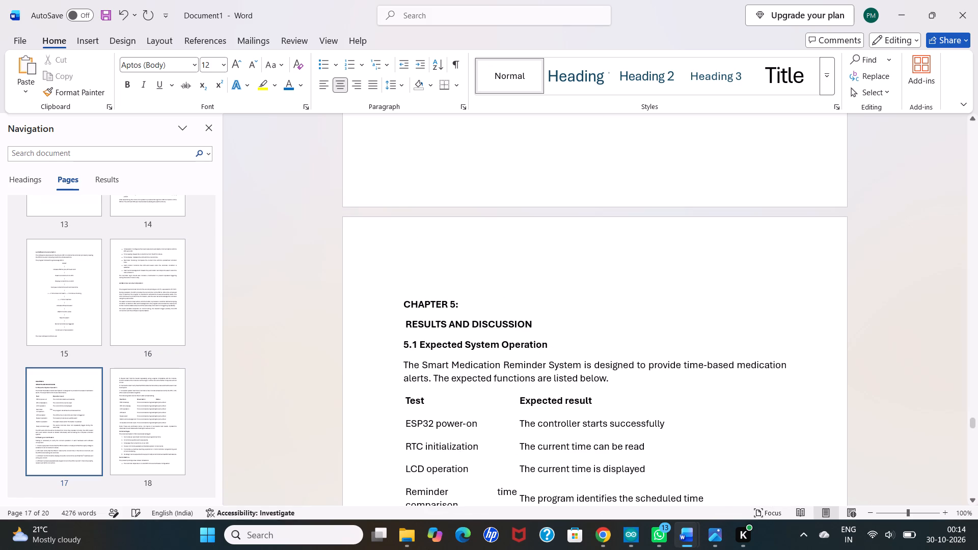
Set the font size of both lines of the "CHAPTER 5: RESULTS AND DISCUSSION" heading to 16.
{"action": "left_click_drag", "start_coordinate": [404, 303], "coordinate": [520, 334]}
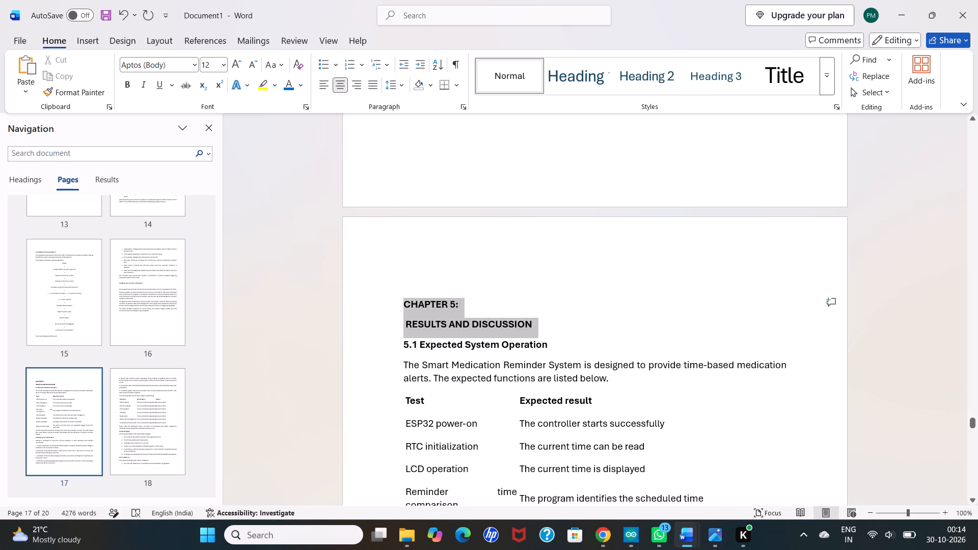
{"action": "left_click_drag", "start_coordinate": [520, 334], "coordinate": [525, 334]}
{"action": "left_click", "coordinate": [622, 294]}
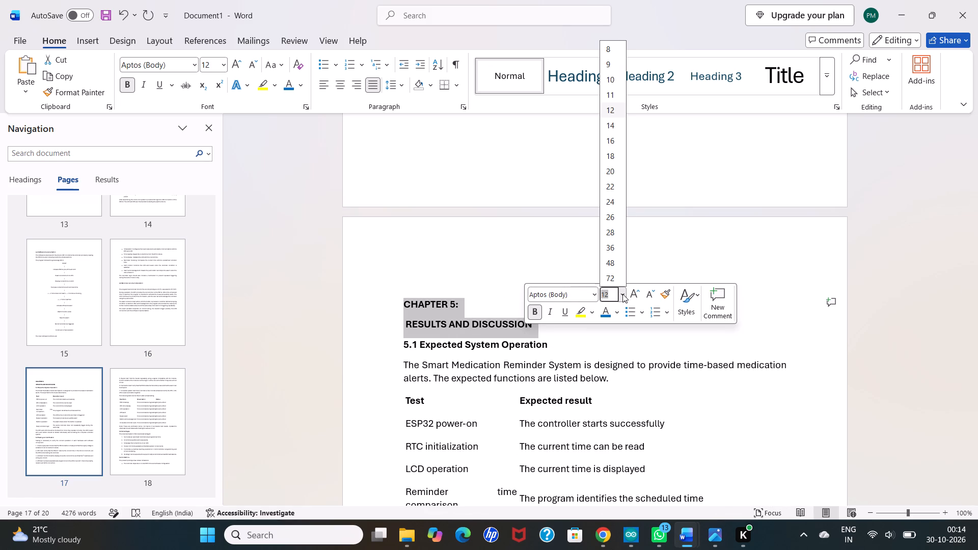
{"action": "left_click", "coordinate": [609, 142]}
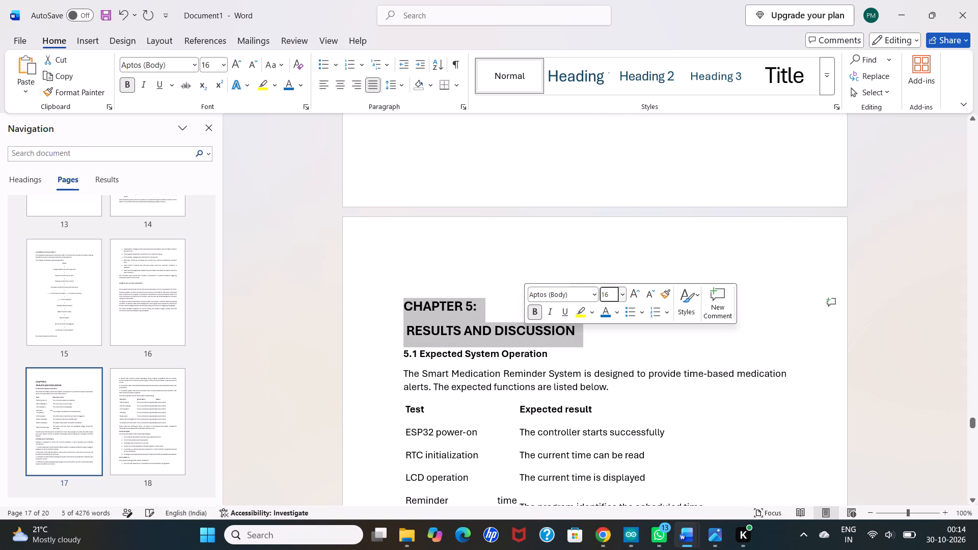
{"action": "left_click", "coordinate": [575, 268]}
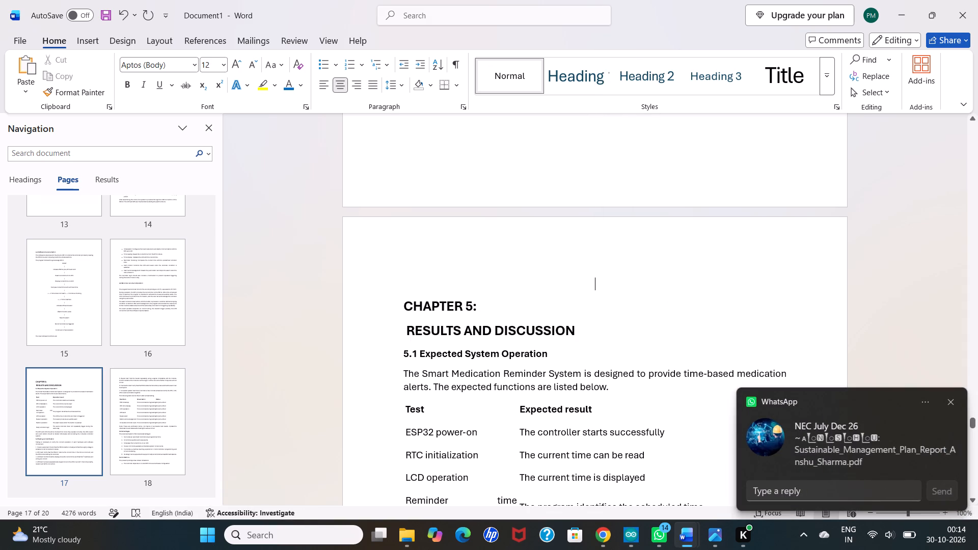
Remove the colon after "CHAPTER 5" in the heading.
{"action": "left_click", "coordinate": [484, 305]}
{"action": "key", "text": "BackSpace"}
Insert blank lines between the end of section 5.4 and the "CHAPTER 6" heading so that the chapter starts on a new page.
{"action": "scroll", "coordinate": [483, 302], "scroll_direction": "down", "scroll_amount": 20}
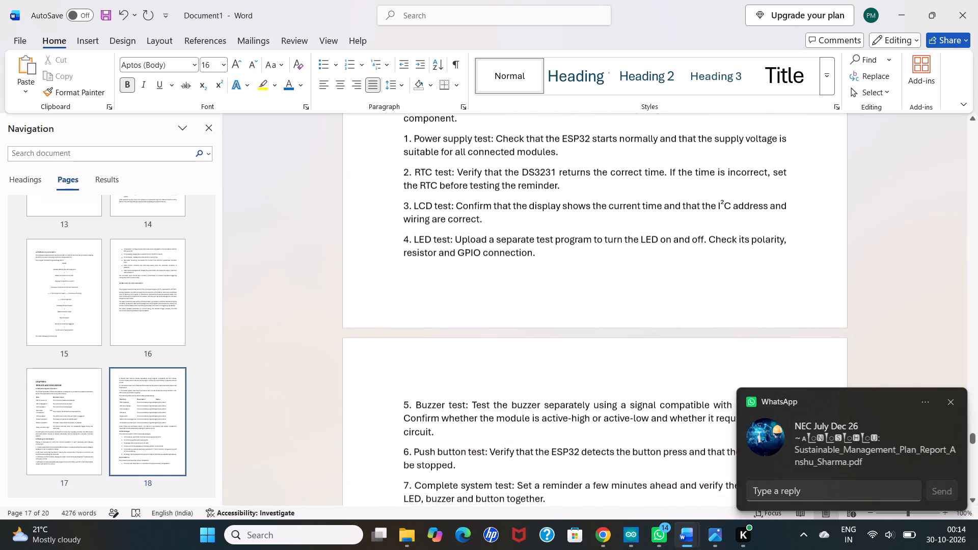
{"action": "scroll", "coordinate": [479, 328], "scroll_direction": "down", "scroll_amount": 18}
{"action": "scroll", "coordinate": [477, 331], "scroll_direction": "down", "scroll_amount": 7}
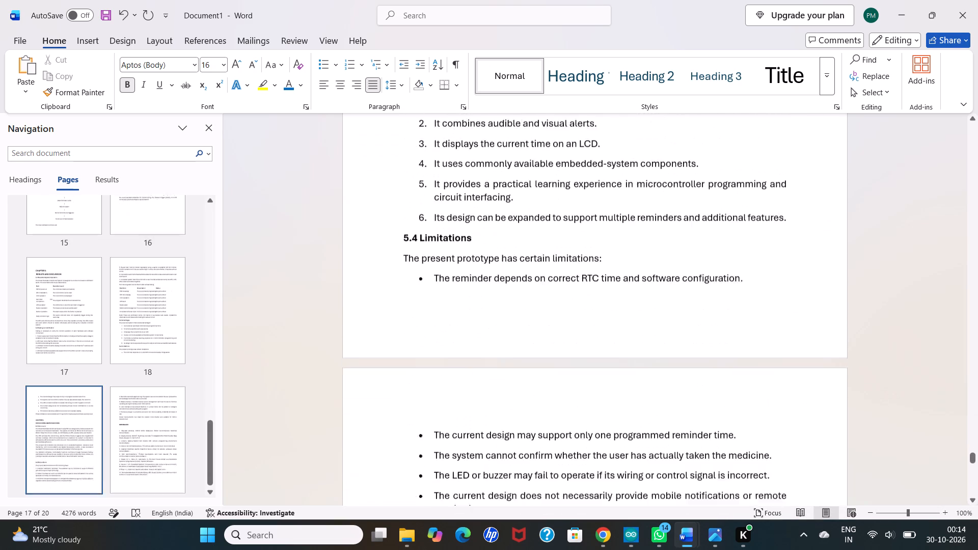
{"action": "scroll", "coordinate": [477, 331], "scroll_direction": "down", "scroll_amount": 10}
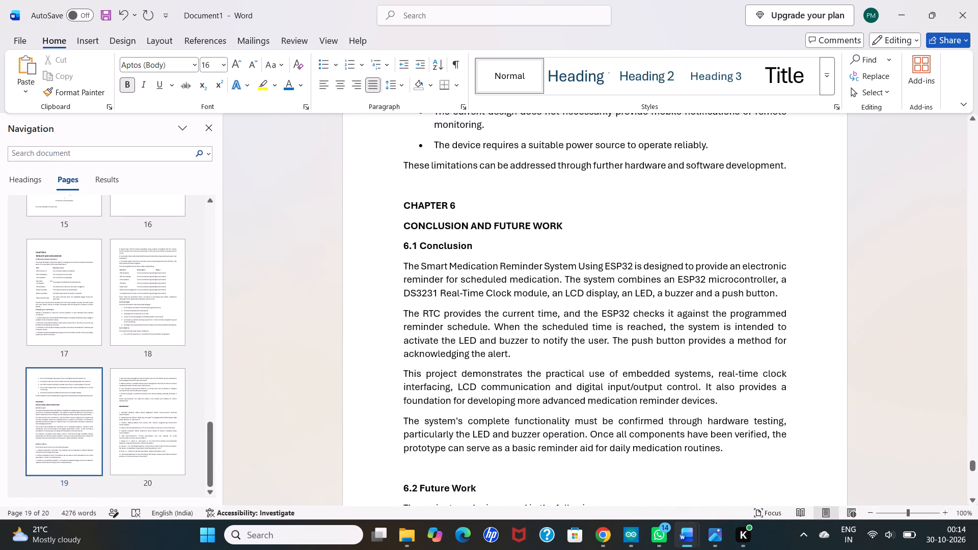
{"action": "left_click", "coordinate": [792, 168]}
{"action": "key", "text": "Return"}
{"action": "key", "text": "Return"}
{"action": "key", "text": "Return"}
{"action": "key", "text": "Return"}
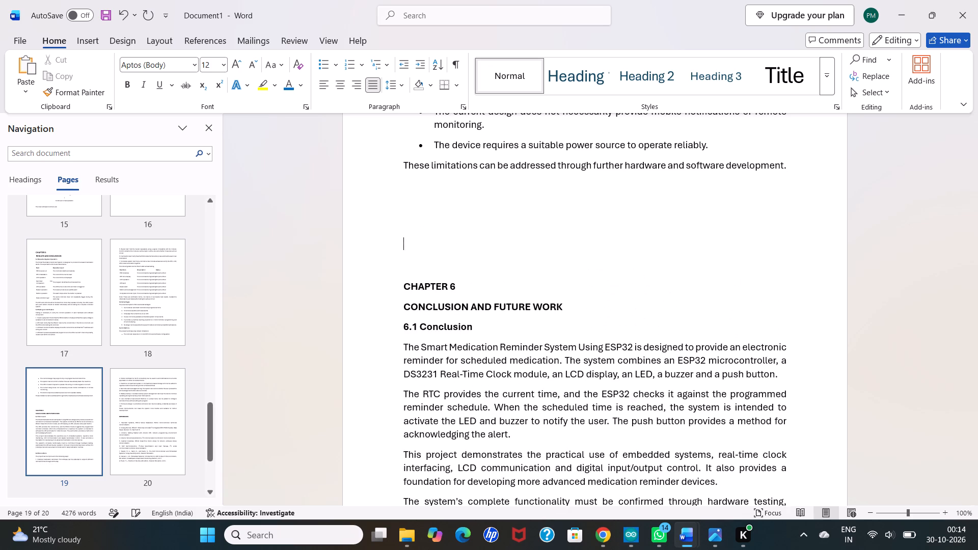
{"action": "key", "text": "Return"}
{"action": "key", "text": "Return"}
{"action": "key", "text": "Return"}
{"action": "key", "text": "Return"}
{"action": "key", "text": "Return"}
{"action": "key", "text": "Return"}
{"action": "key", "text": "Return"}
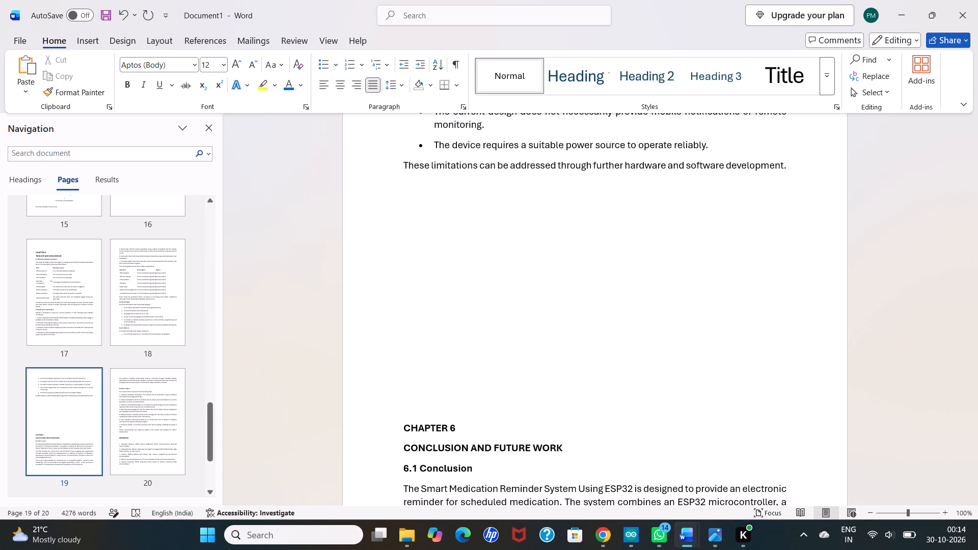
{"action": "key", "text": "Return"}
{"action": "key", "text": "Return"}
{"action": "key", "text": "Return"}
{"action": "key", "text": "Return"}
{"action": "key", "text": "Return"}
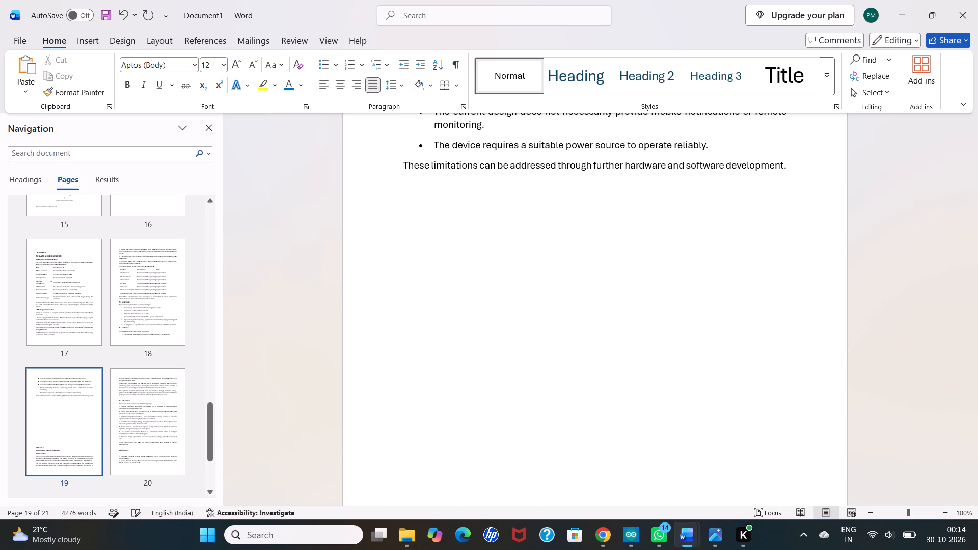
{"action": "key", "text": "Return"}
{"action": "key", "text": "Return"}
{"action": "key", "text": "Return"}
{"action": "key", "text": "Return"}
{"action": "key", "text": "Return"}
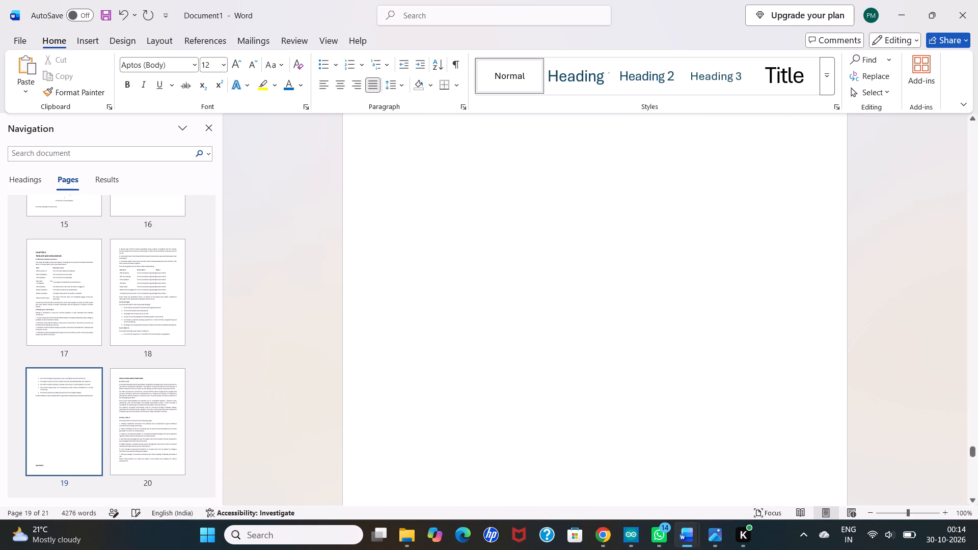
{"action": "key", "text": "Return"}
{"action": "key", "text": "Return"}
{"action": "key", "text": "Return"}
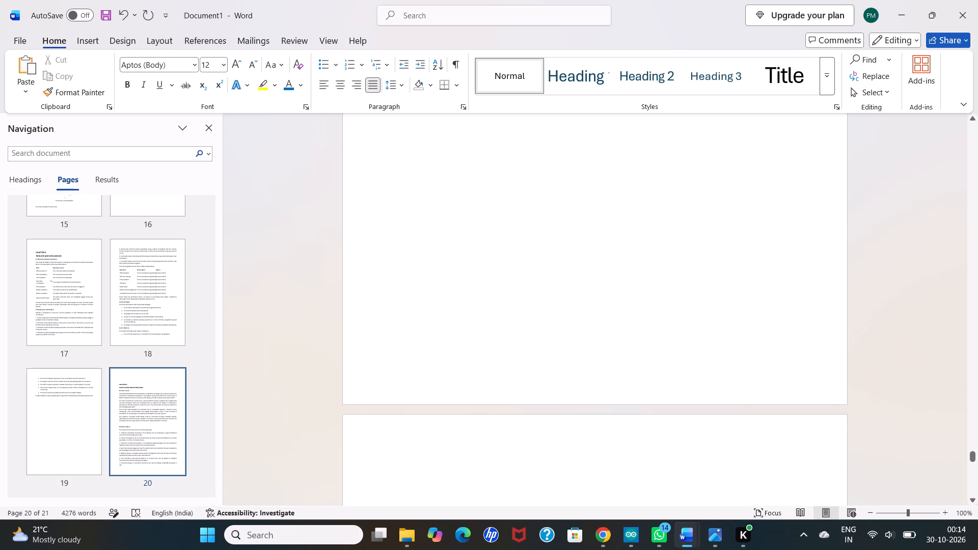
Remove the surplus blank lines above "CHAPTER 6" so that the heading starts at the top of page 20.
{"action": "scroll", "coordinate": [791, 167], "scroll_direction": "down", "scroll_amount": 3}
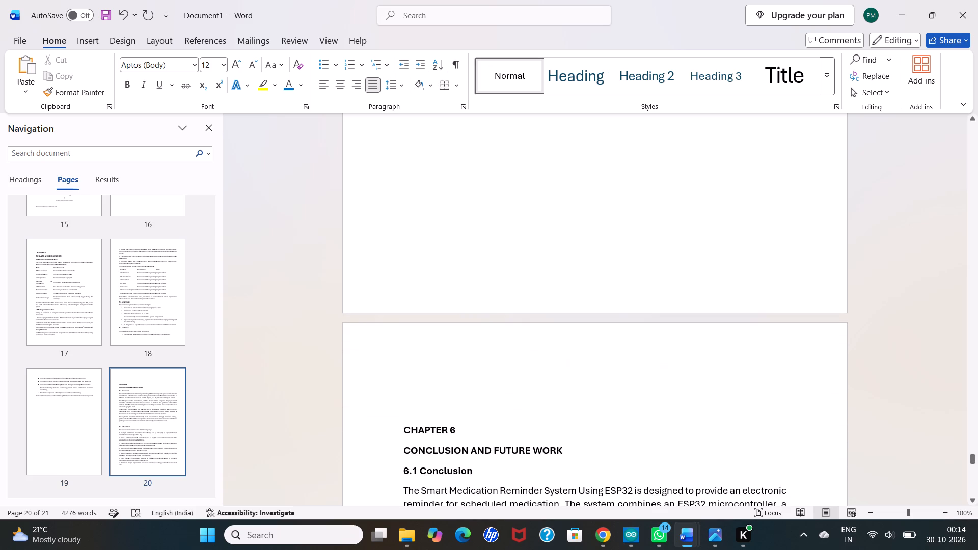
{"action": "left_click", "coordinate": [402, 430]}
{"action": "key", "text": "BackSpace"}
{"action": "key", "text": "BackSpace"}
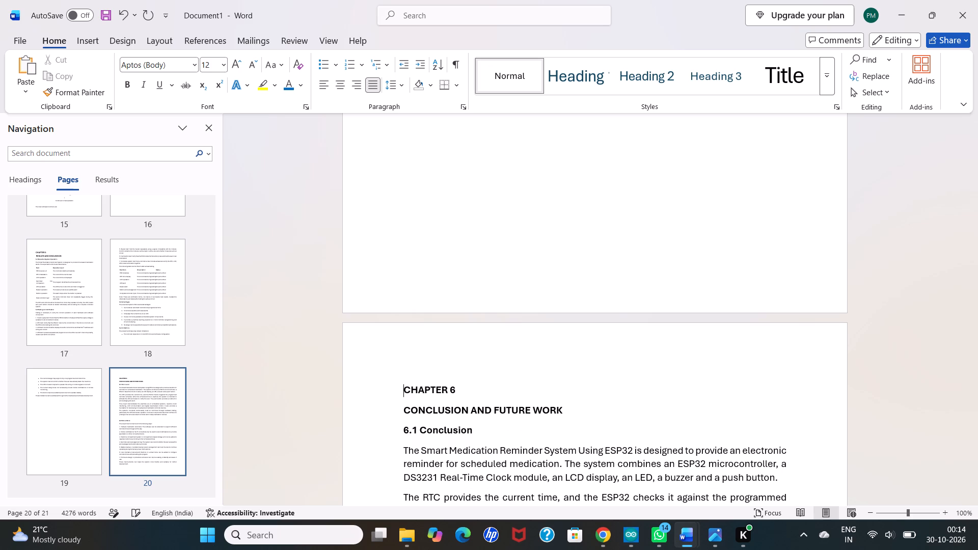
{"action": "key", "text": "BackSpace"}
{"action": "key", "text": "Return"}
Set the font size of both lines of the "CHAPTER 6 CONCLUSION AND FUTURE WORK" heading to 16.
{"action": "left_click_drag", "start_coordinate": [407, 392], "coordinate": [580, 427]}
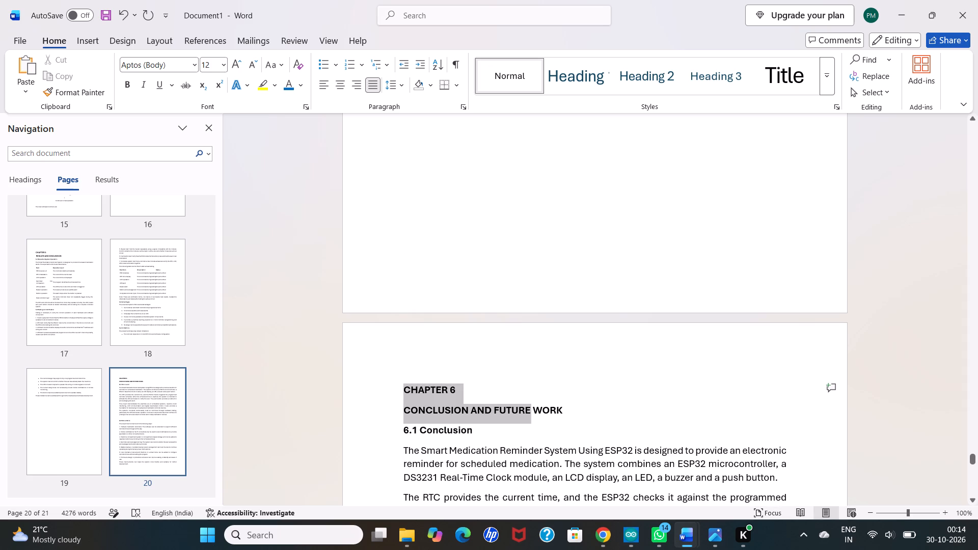
{"action": "left_click_drag", "start_coordinate": [580, 427], "coordinate": [574, 411]}
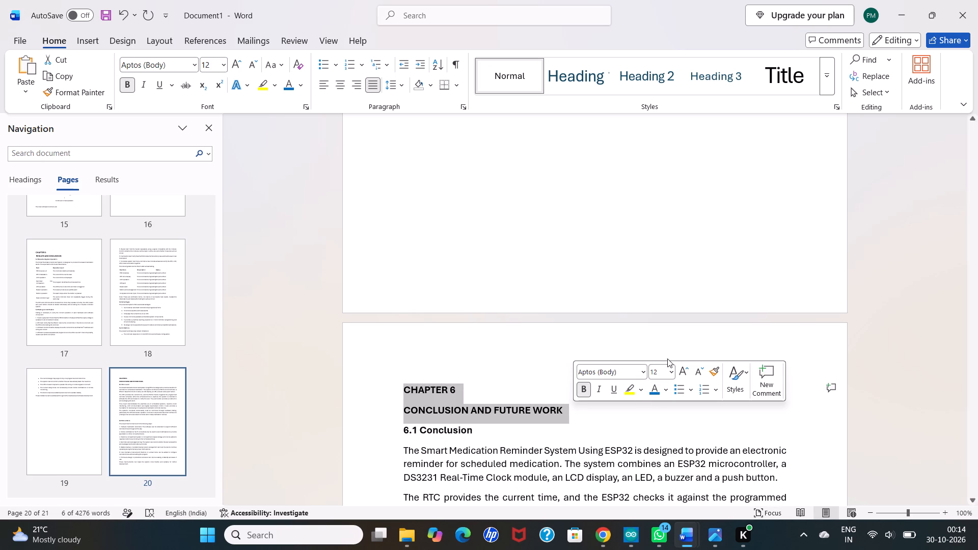
{"action": "left_click", "coordinate": [668, 374]}
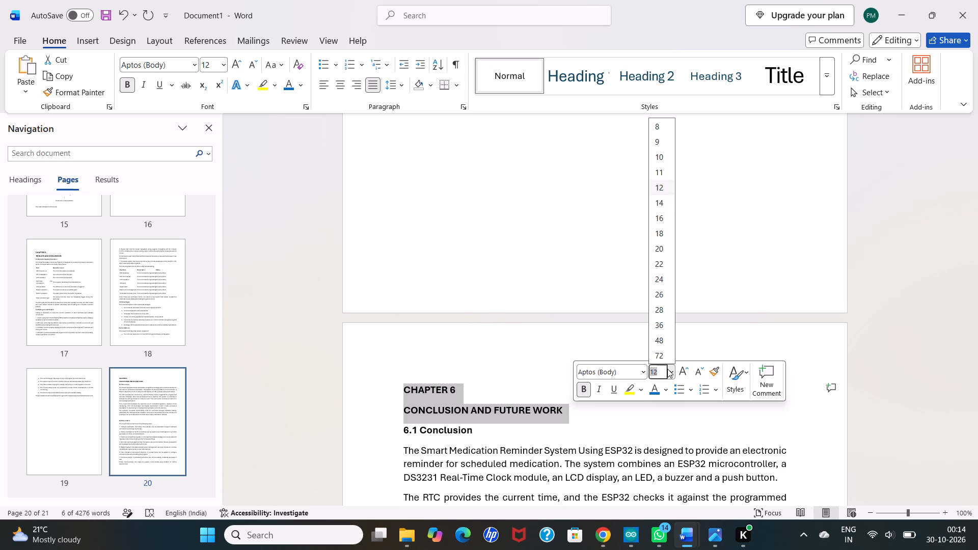
{"action": "left_click", "coordinate": [664, 221]}
Set the font size of the "REFERENCES" heading to 16.
{"action": "scroll", "coordinate": [569, 317], "scroll_direction": "down", "scroll_amount": 8}
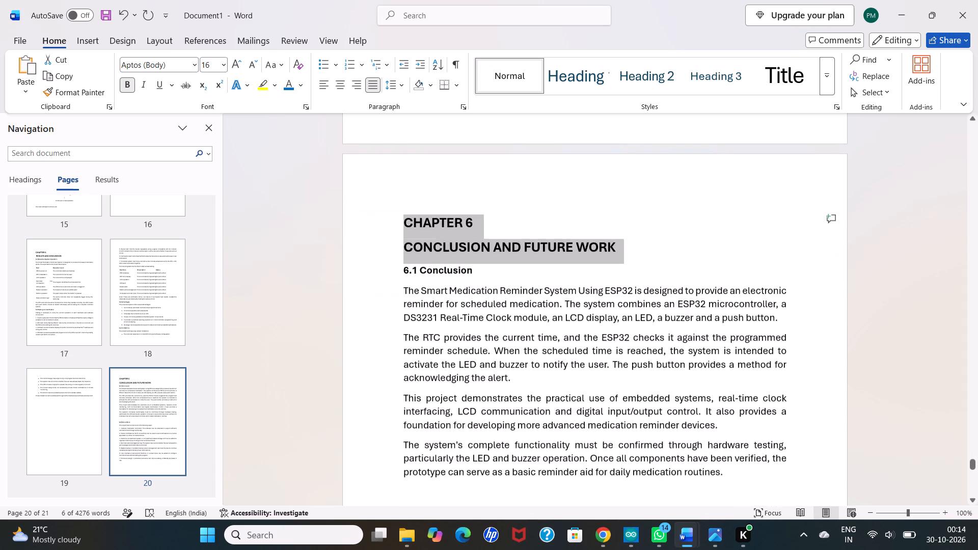
{"action": "scroll", "coordinate": [544, 327], "scroll_direction": "down", "scroll_amount": 13}
{"action": "scroll", "coordinate": [506, 299], "scroll_direction": "down", "scroll_amount": 6}
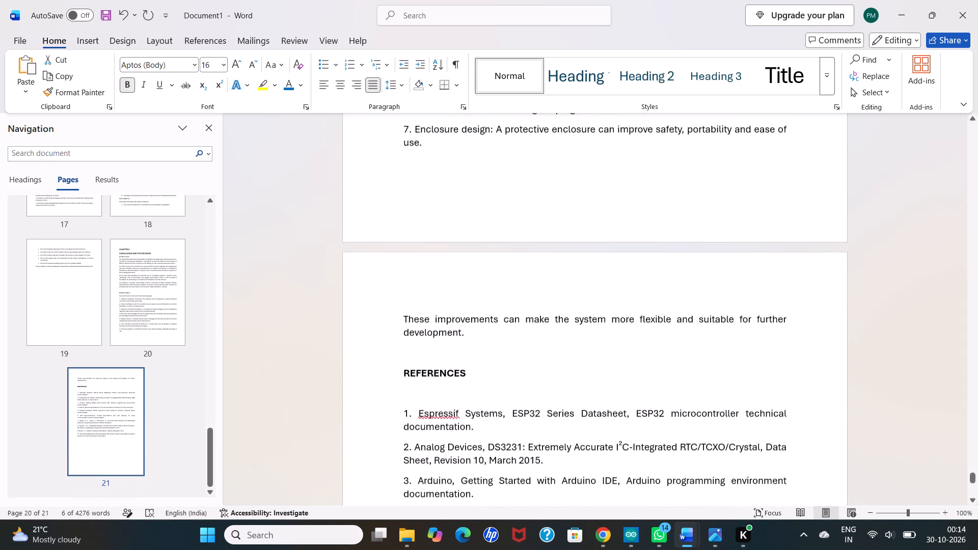
{"action": "scroll", "coordinate": [501, 306], "scroll_direction": "down", "scroll_amount": 2}
{"action": "scroll", "coordinate": [388, 299], "scroll_direction": "down", "scroll_amount": 2}
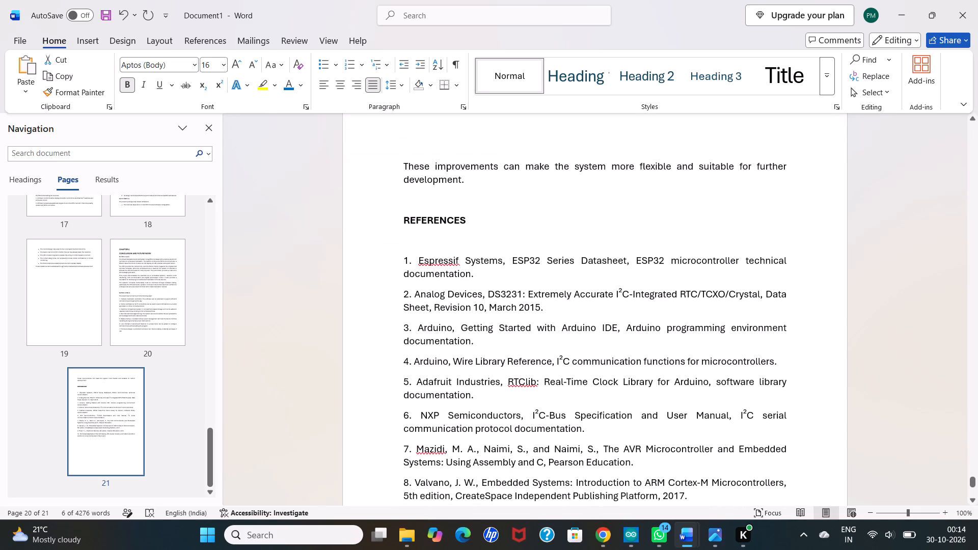
{"action": "left_click_drag", "start_coordinate": [403, 219], "coordinate": [519, 219]}
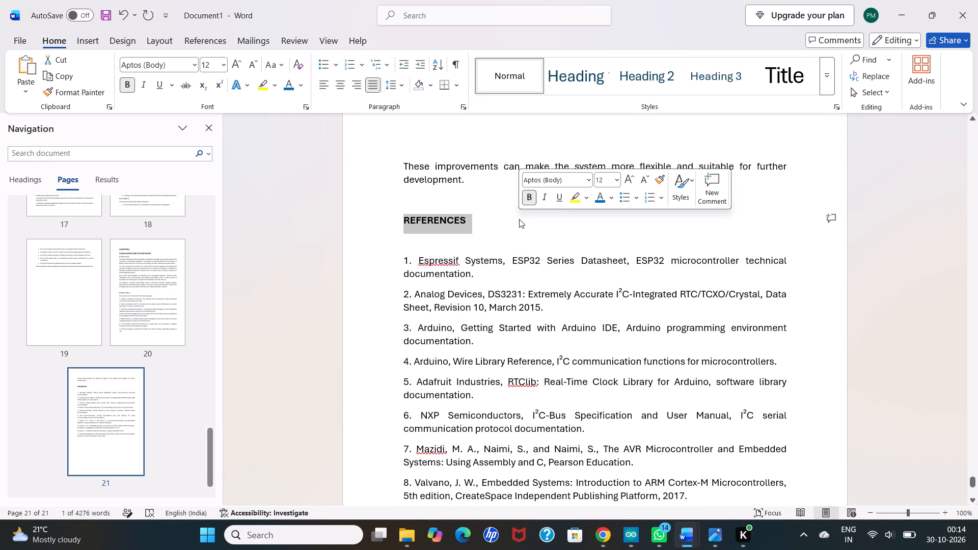
{"action": "left_click", "coordinate": [611, 176]}
{"action": "left_click", "coordinate": [619, 180]}
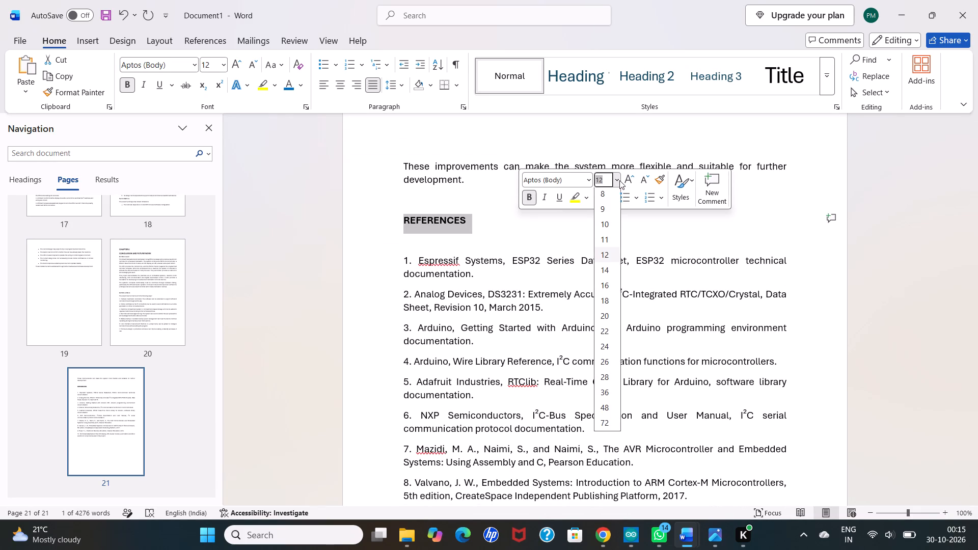
{"action": "left_click", "coordinate": [609, 285]}
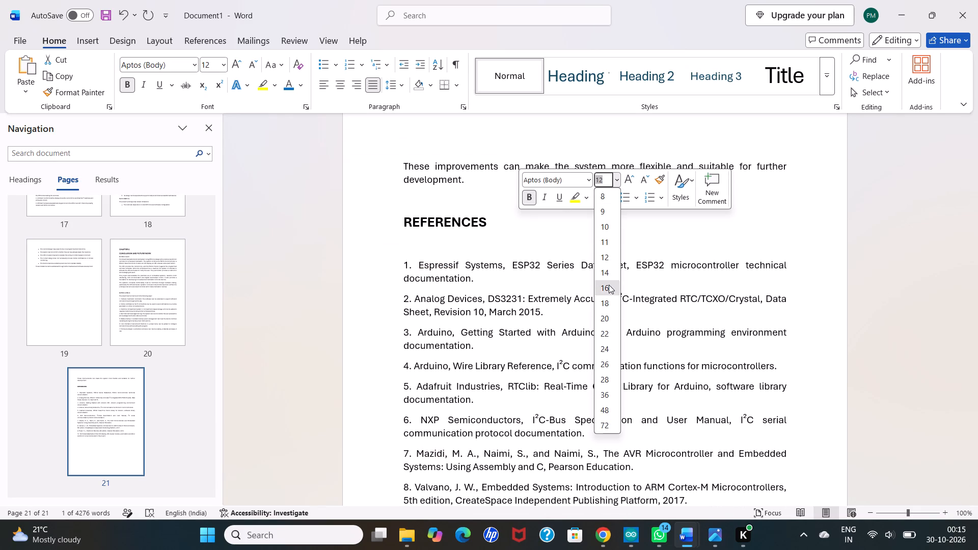
{"action": "left_click", "coordinate": [793, 203]}
Look over the reference list to its end and go back to the start of Chapter 6.
{"action": "scroll", "coordinate": [761, 180], "scroll_direction": "down", "scroll_amount": 1}
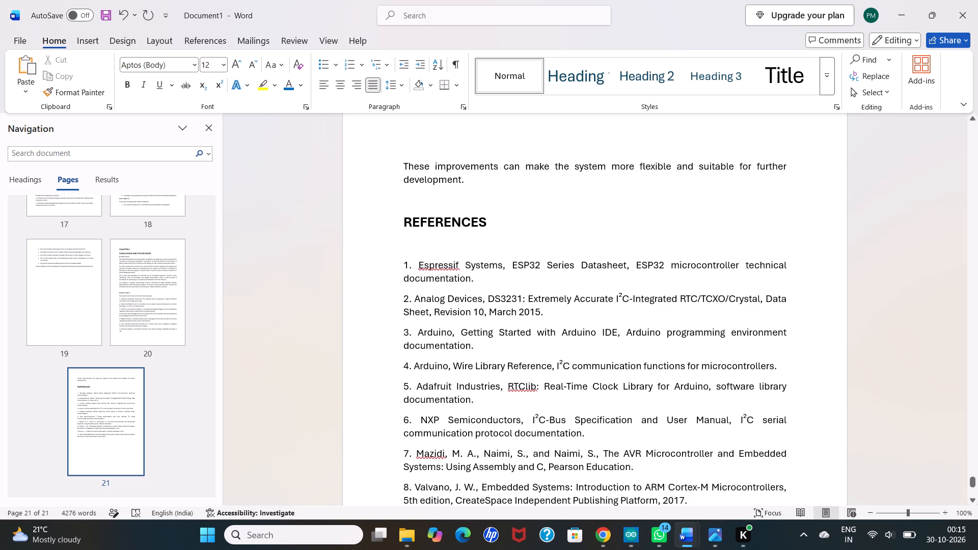
{"action": "scroll", "coordinate": [761, 180], "scroll_direction": "down", "scroll_amount": 2}
{"action": "scroll", "coordinate": [726, 141], "scroll_direction": "down", "scroll_amount": 4}
{"action": "scroll", "coordinate": [637, 218], "scroll_direction": "down", "scroll_amount": 4}
{"action": "scroll", "coordinate": [600, 244], "scroll_direction": "down", "scroll_amount": 8}
{"action": "scroll", "coordinate": [572, 267], "scroll_direction": "up", "scroll_amount": 2}
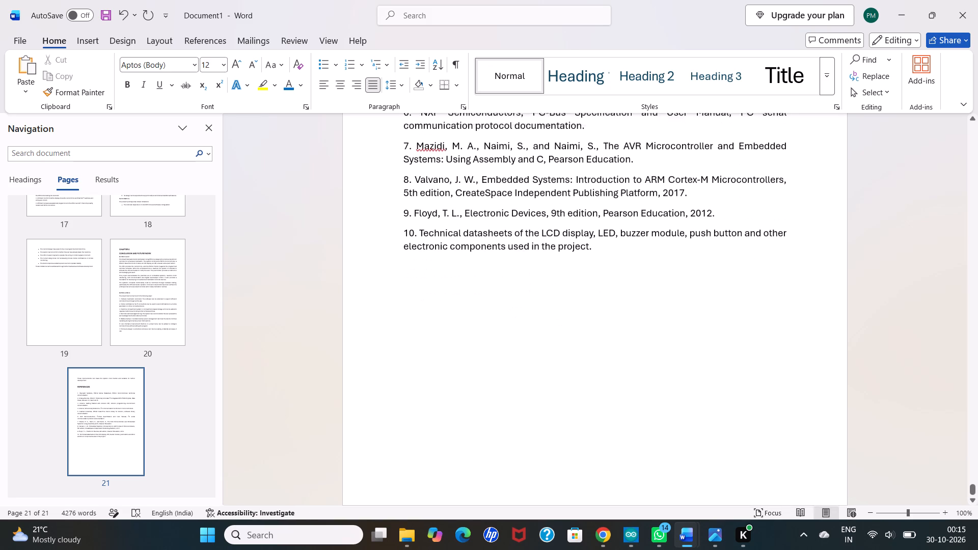
{"action": "scroll", "coordinate": [572, 267], "scroll_direction": "up", "scroll_amount": 20}
{"action": "scroll", "coordinate": [572, 267], "scroll_direction": "up", "scroll_amount": 18}
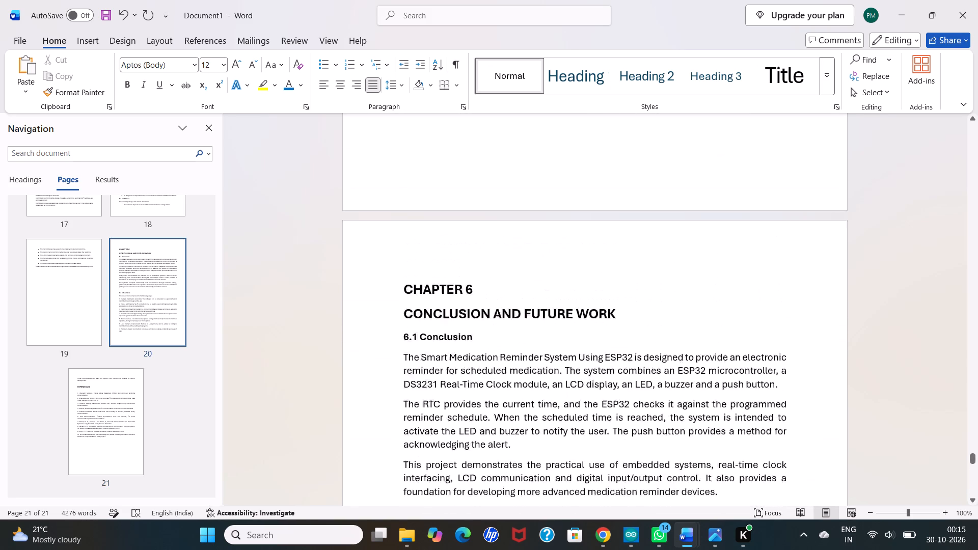
Look back through the report from Chapter 6 to the front matter, checking the declaration, abstract and acknowledgement pages.
{"action": "scroll", "coordinate": [536, 262], "scroll_direction": "up", "scroll_amount": 20}
{"action": "scroll", "coordinate": [536, 262], "scroll_direction": "up", "scroll_amount": 18}
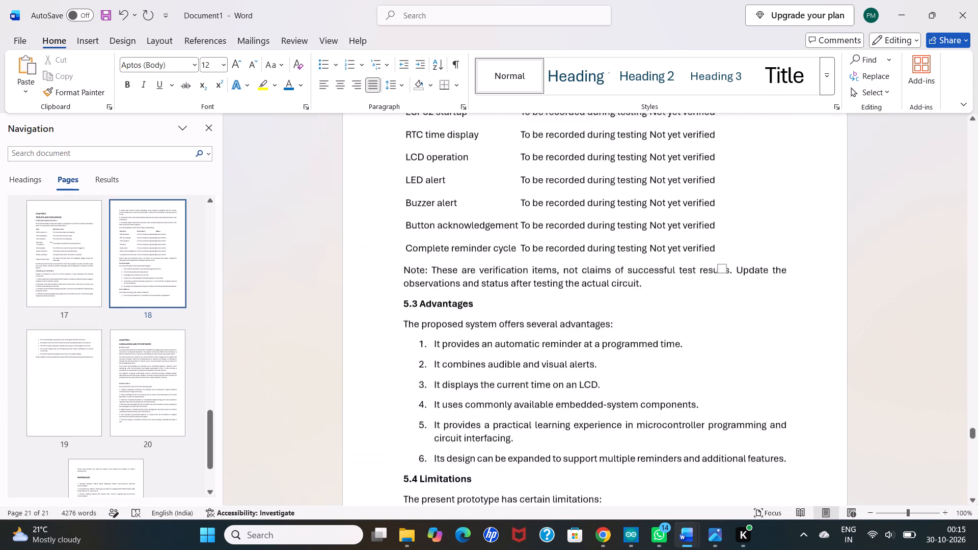
{"action": "scroll", "coordinate": [519, 161], "scroll_direction": "up", "scroll_amount": 10}
{"action": "scroll", "coordinate": [520, 147], "scroll_direction": "up", "scroll_amount": 19}
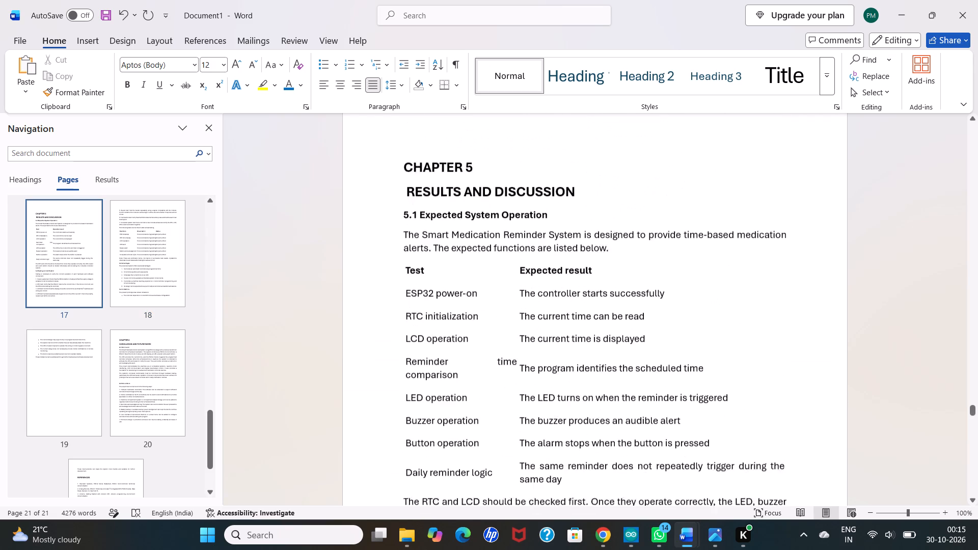
{"action": "scroll", "coordinate": [458, 141], "scroll_direction": "up", "scroll_amount": 11}
{"action": "scroll", "coordinate": [28, 294], "scroll_direction": "up", "scroll_amount": 10}
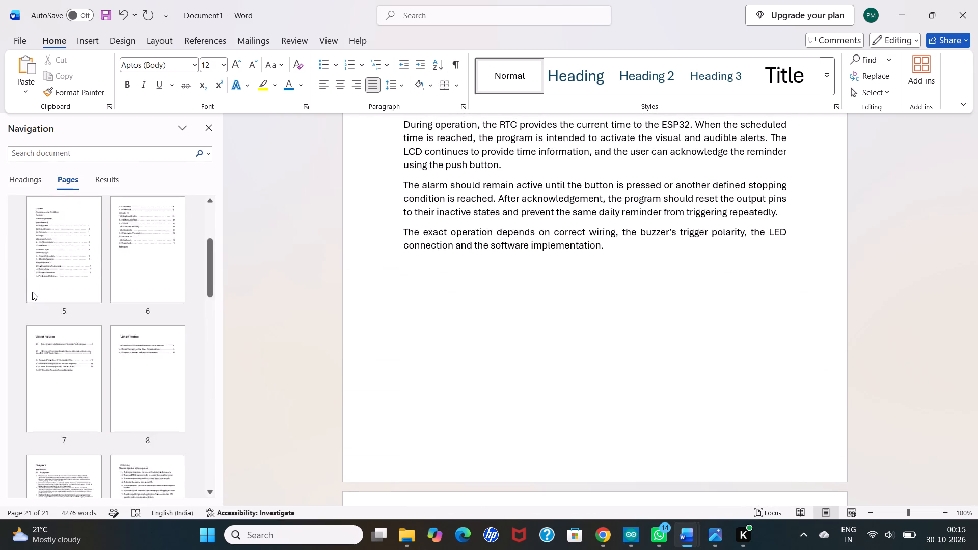
{"action": "scroll", "coordinate": [32, 292], "scroll_direction": "up", "scroll_amount": 8}
{"action": "left_click", "coordinate": [98, 261]}
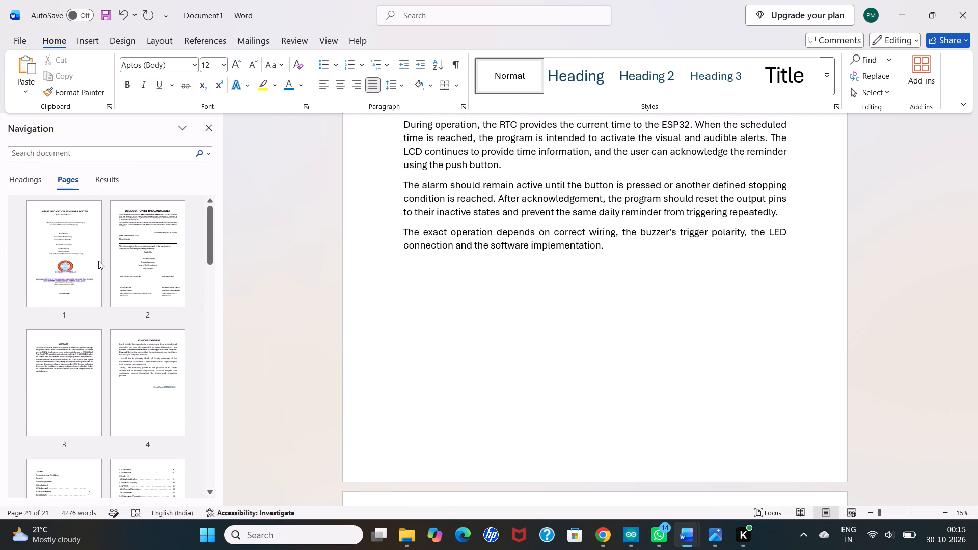
{"action": "left_click", "coordinate": [133, 259]}
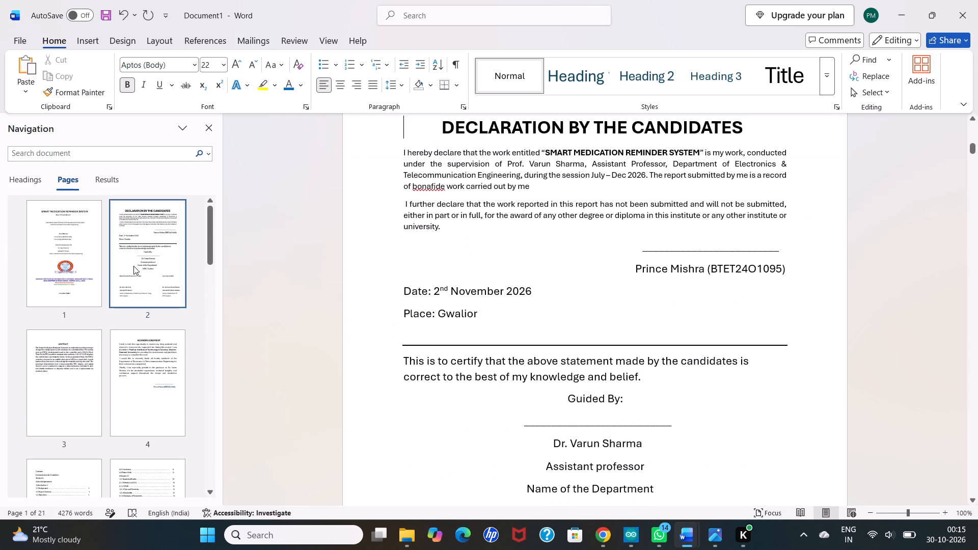
{"action": "left_click", "coordinate": [59, 363]}
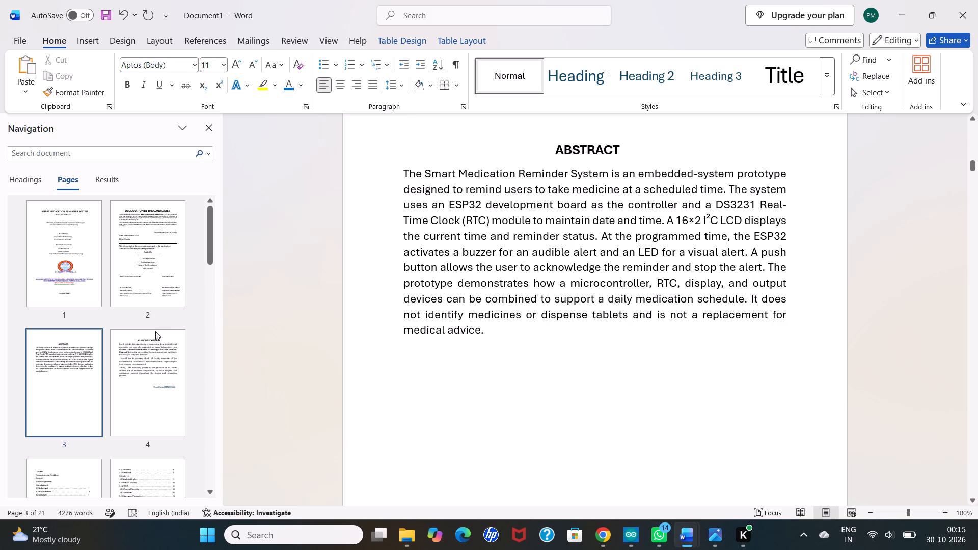
{"action": "left_click_drag", "start_coordinate": [122, 370], "coordinate": [133, 356]}
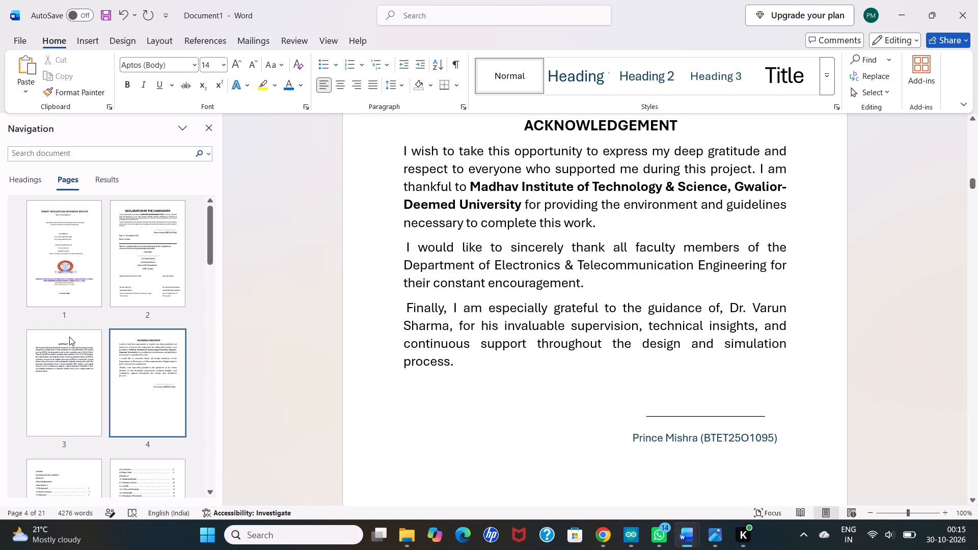
{"action": "scroll", "coordinate": [97, 325], "scroll_direction": "down", "scroll_amount": 2}
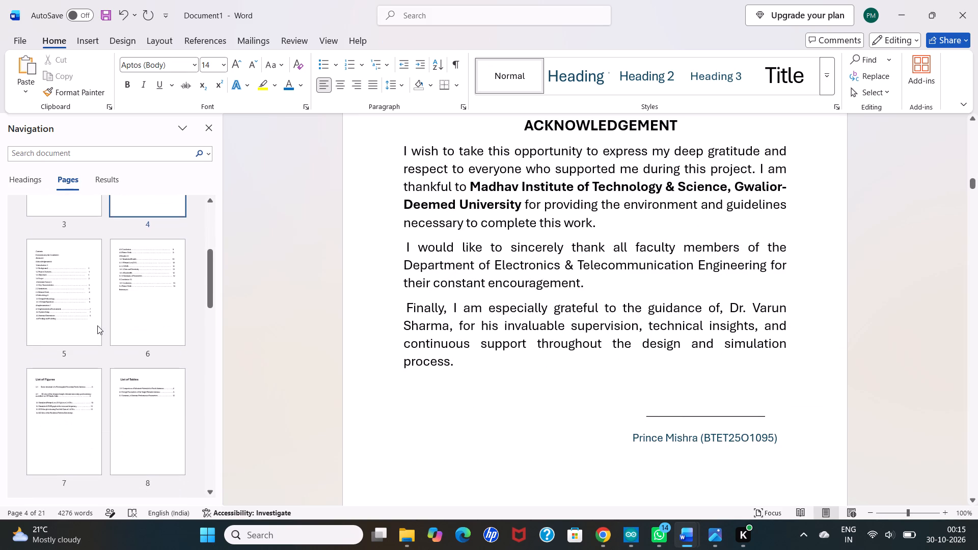
{"action": "scroll", "coordinate": [97, 325], "scroll_direction": "up", "scroll_amount": 2}
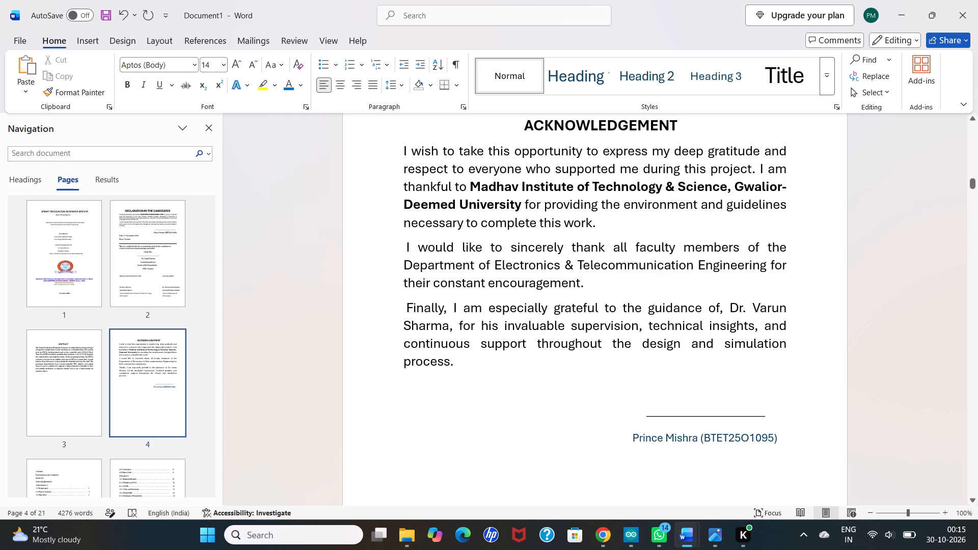
Add a line below the student's name on the Acknowledgement page with the second student's name and, after an opening bracket, enrolment number.
{"action": "left_click", "coordinate": [633, 453]}
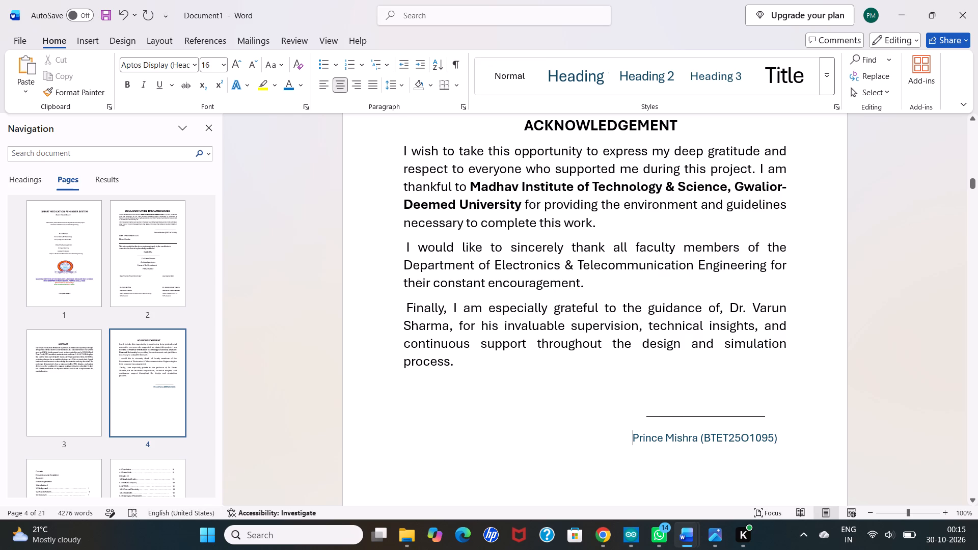
{"action": "left_click", "coordinate": [778, 436]}
{"action": "key", "text": "Return"}
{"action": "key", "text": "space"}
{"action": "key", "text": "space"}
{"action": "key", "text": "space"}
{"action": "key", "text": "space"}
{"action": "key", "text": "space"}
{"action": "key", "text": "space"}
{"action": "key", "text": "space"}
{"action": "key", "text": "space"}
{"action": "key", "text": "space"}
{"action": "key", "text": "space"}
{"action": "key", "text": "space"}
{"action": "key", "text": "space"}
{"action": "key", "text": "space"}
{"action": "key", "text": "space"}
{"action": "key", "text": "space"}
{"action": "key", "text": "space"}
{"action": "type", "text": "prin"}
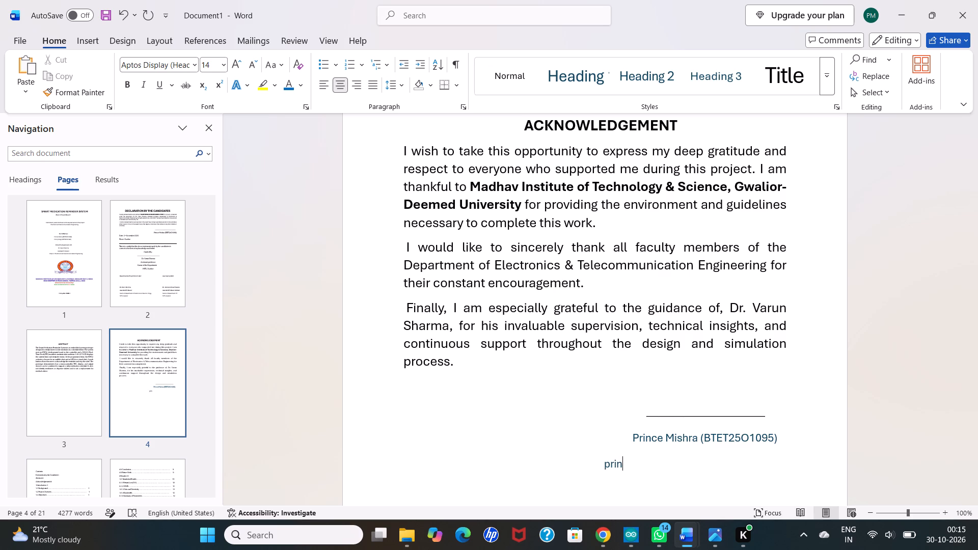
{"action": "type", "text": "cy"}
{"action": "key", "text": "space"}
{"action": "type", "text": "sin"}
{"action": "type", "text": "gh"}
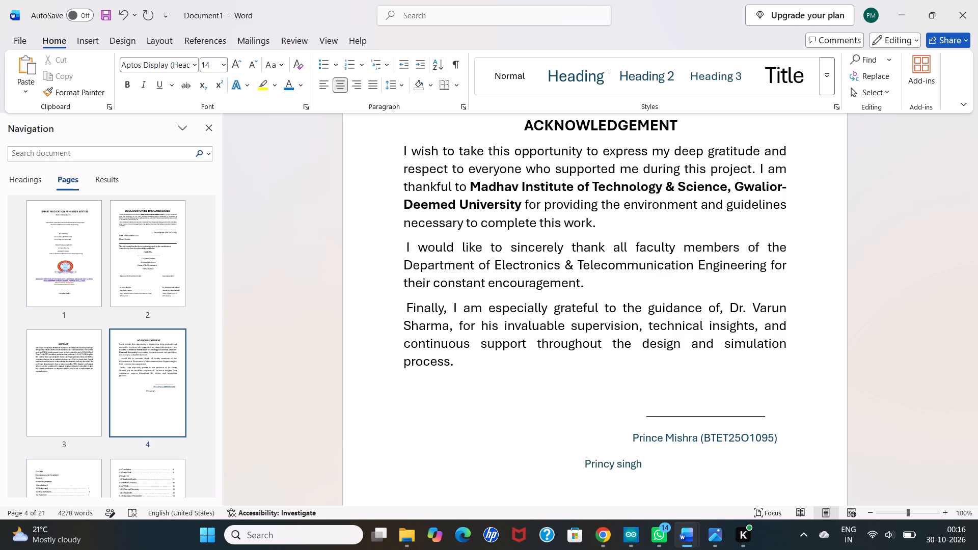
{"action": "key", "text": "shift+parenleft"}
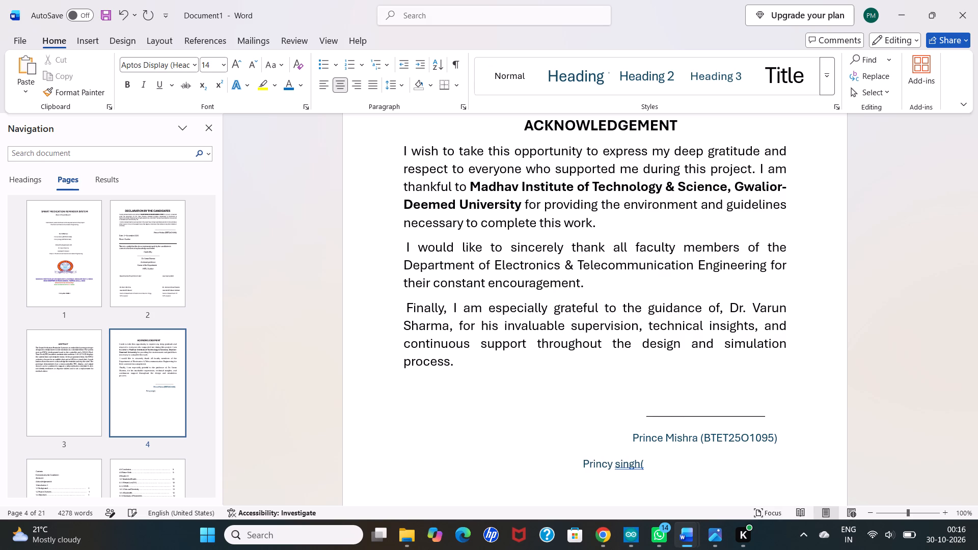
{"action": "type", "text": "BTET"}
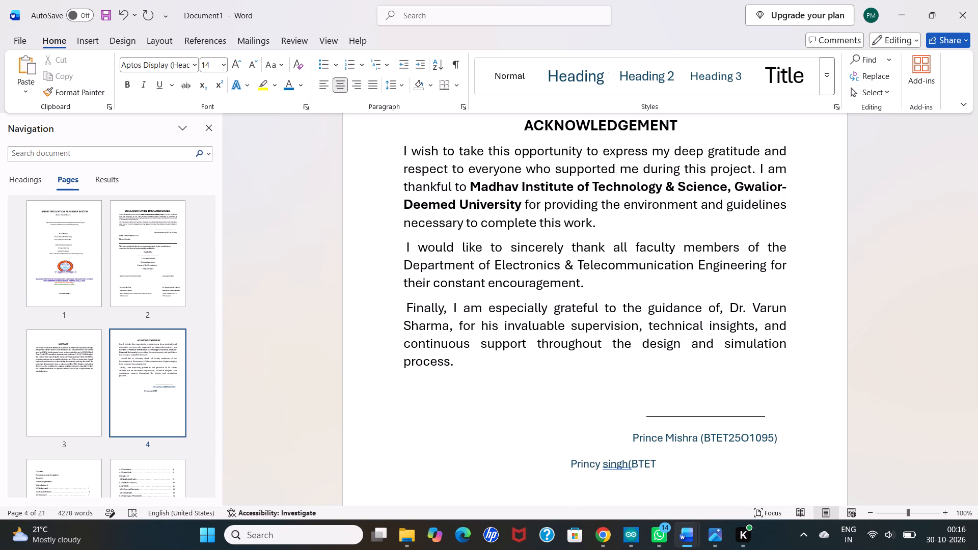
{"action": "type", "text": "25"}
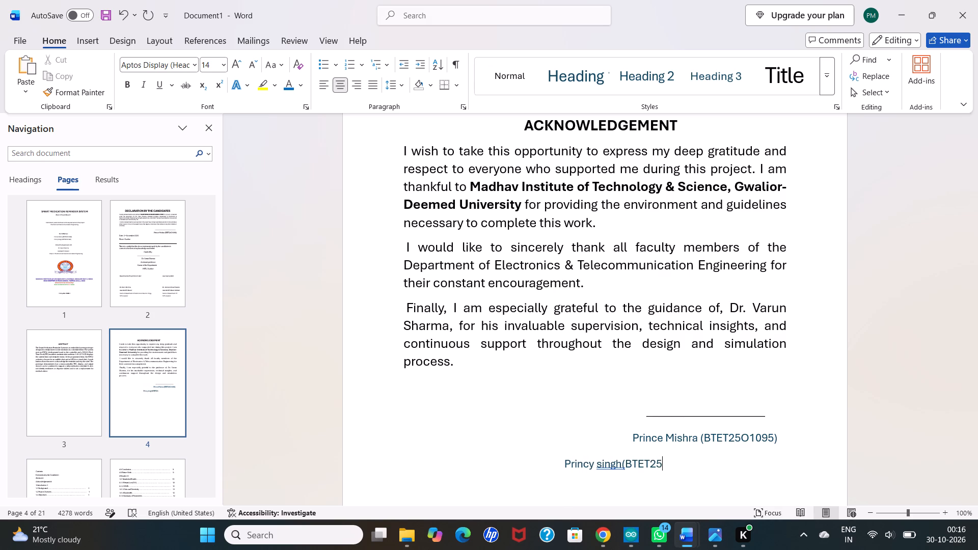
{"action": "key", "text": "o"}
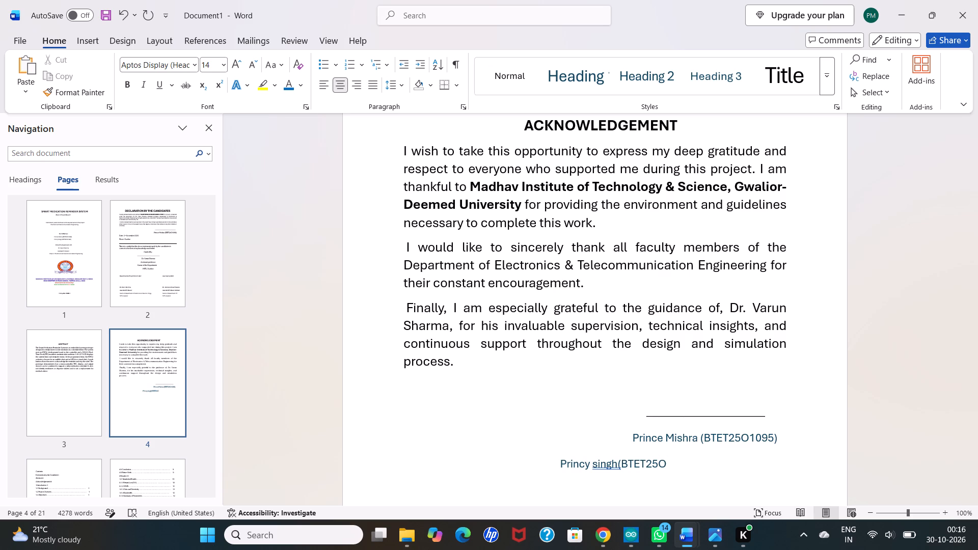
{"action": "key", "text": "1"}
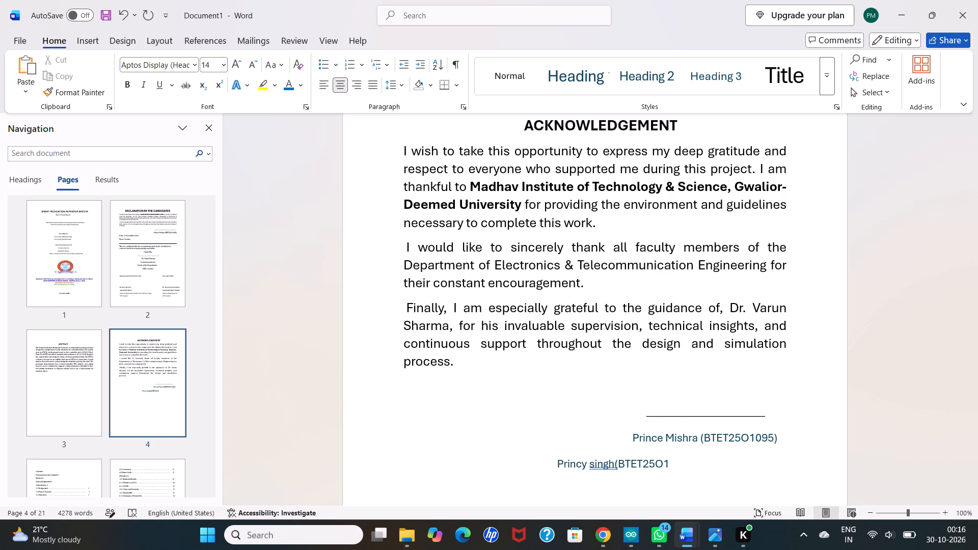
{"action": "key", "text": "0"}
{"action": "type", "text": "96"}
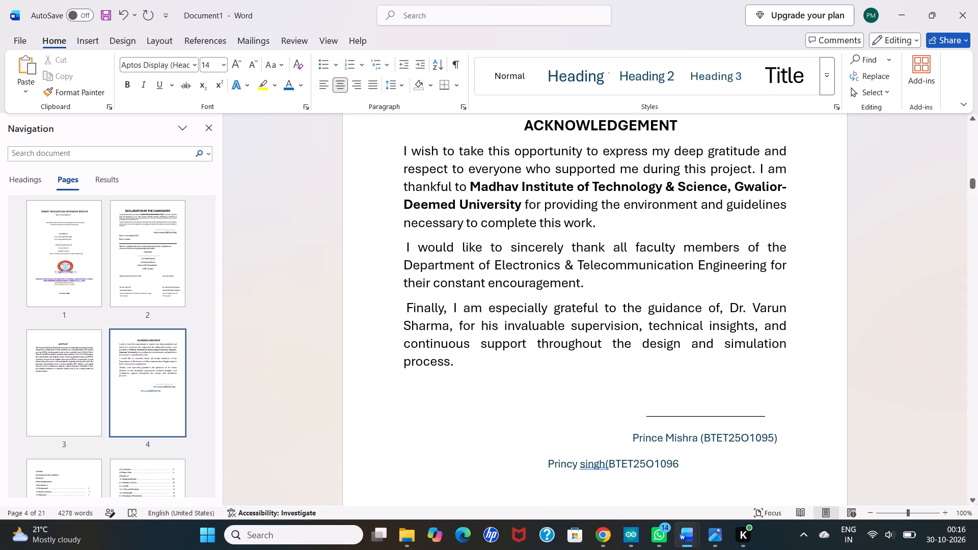
Insert a space between the second student's surname and the opening bracket.
{"action": "left_click", "coordinate": [603, 465]}
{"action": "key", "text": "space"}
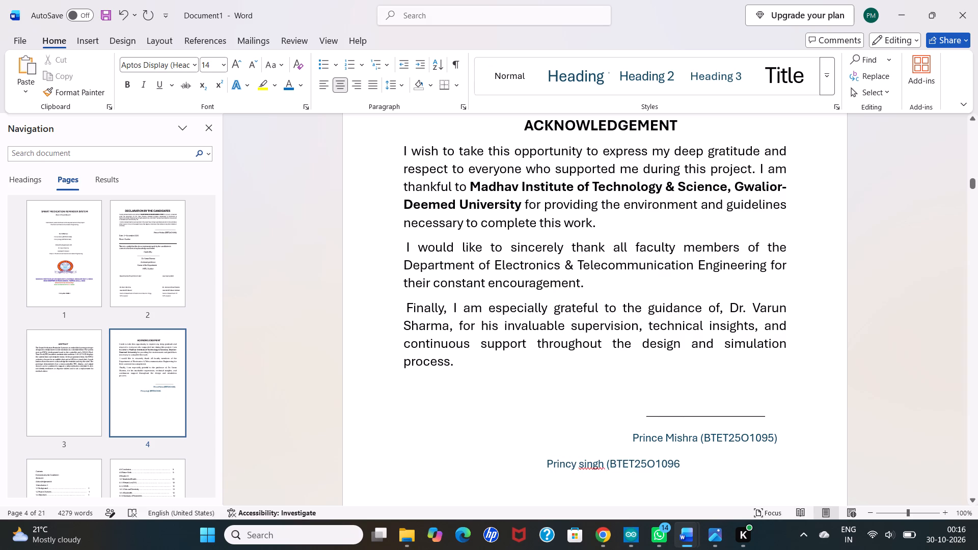
Pad the start of the second student's line with spaces so that it sits beneath the first student's name.
{"action": "left_click", "coordinate": [541, 463]}
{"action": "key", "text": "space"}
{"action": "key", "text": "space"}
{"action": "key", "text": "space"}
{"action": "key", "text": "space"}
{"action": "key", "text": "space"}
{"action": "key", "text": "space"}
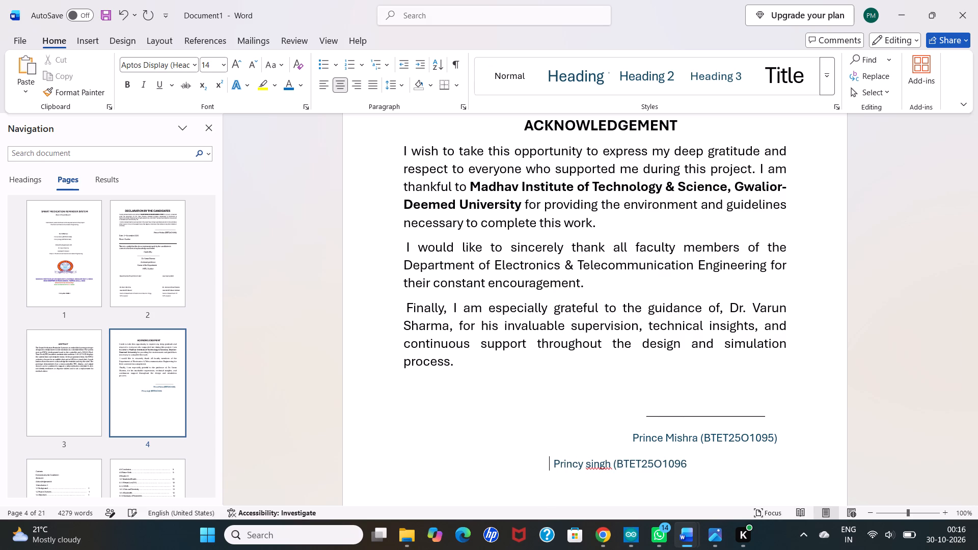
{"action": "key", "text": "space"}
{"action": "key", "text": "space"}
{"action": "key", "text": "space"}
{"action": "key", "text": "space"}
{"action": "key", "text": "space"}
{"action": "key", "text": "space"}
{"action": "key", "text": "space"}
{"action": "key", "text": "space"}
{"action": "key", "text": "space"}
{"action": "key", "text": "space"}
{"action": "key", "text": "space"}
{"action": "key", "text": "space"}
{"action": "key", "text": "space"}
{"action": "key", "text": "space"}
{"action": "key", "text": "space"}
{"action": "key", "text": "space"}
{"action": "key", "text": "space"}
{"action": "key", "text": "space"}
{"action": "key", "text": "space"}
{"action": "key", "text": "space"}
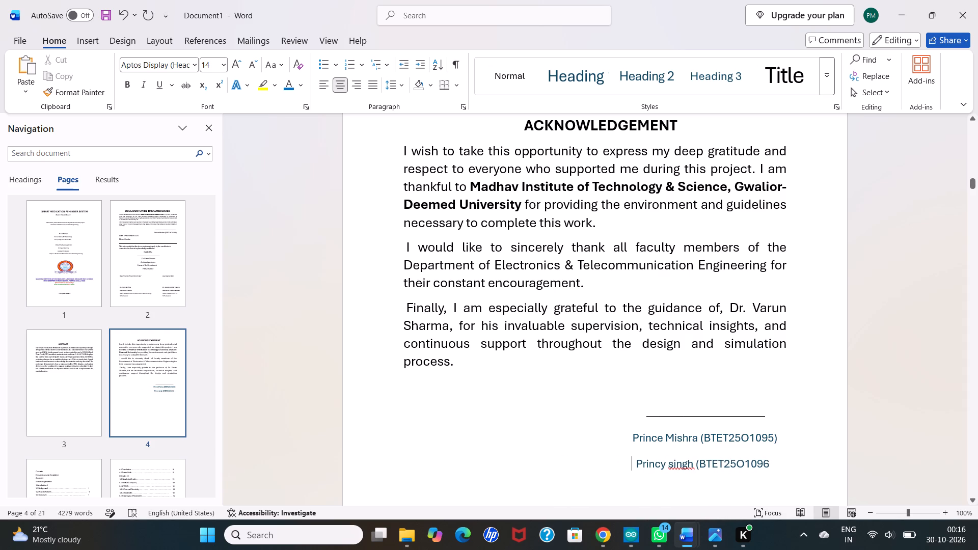
Capitalise the first letter of the second student's surname on the Acknowledgement page.
{"action": "left_click", "coordinate": [672, 464]}
{"action": "key", "text": "BackSpace"}
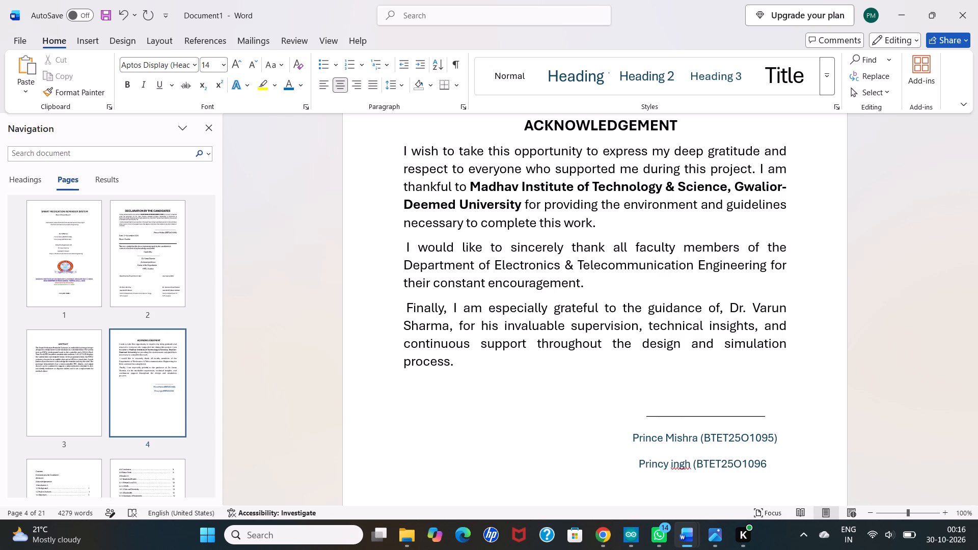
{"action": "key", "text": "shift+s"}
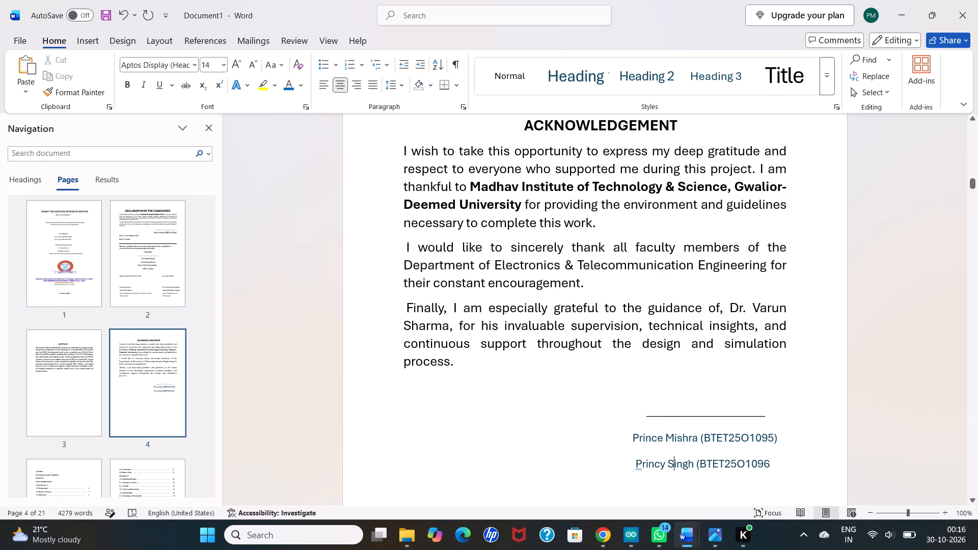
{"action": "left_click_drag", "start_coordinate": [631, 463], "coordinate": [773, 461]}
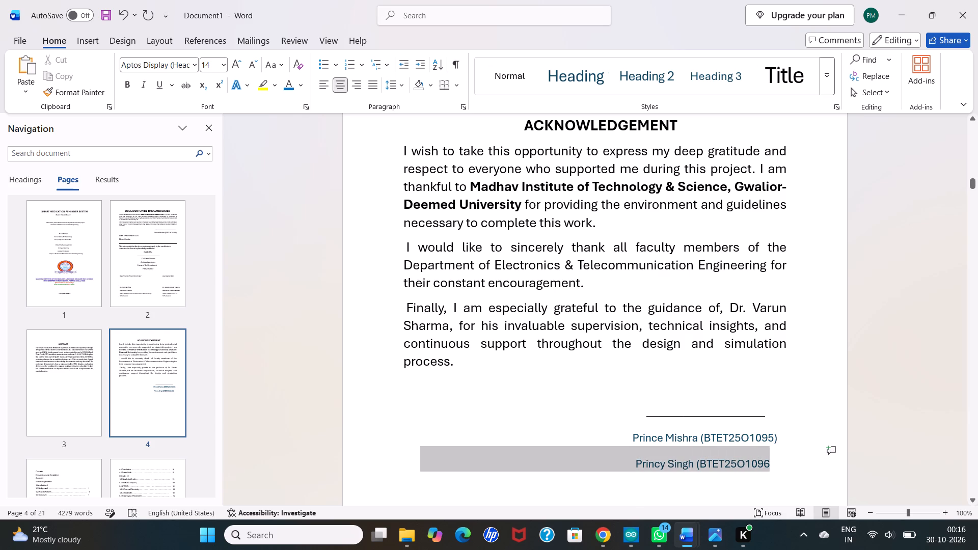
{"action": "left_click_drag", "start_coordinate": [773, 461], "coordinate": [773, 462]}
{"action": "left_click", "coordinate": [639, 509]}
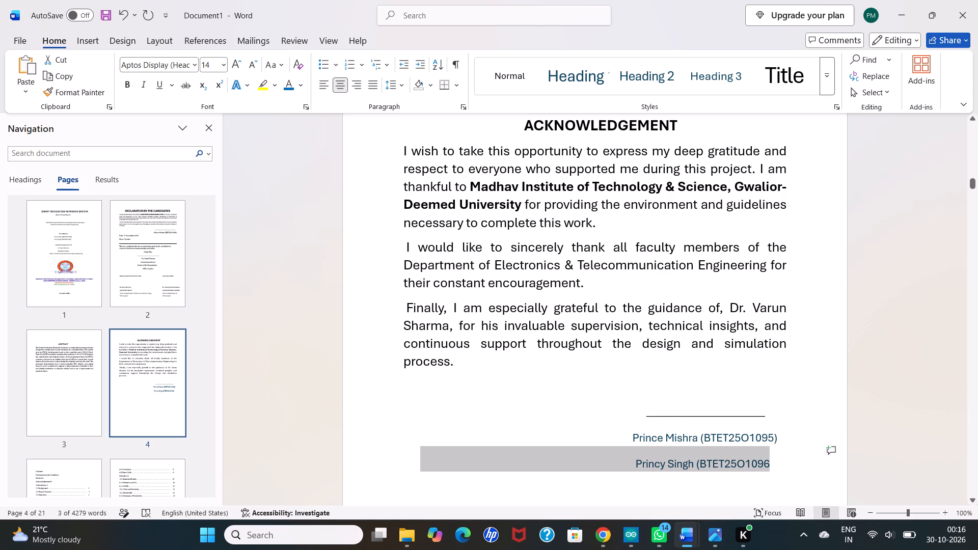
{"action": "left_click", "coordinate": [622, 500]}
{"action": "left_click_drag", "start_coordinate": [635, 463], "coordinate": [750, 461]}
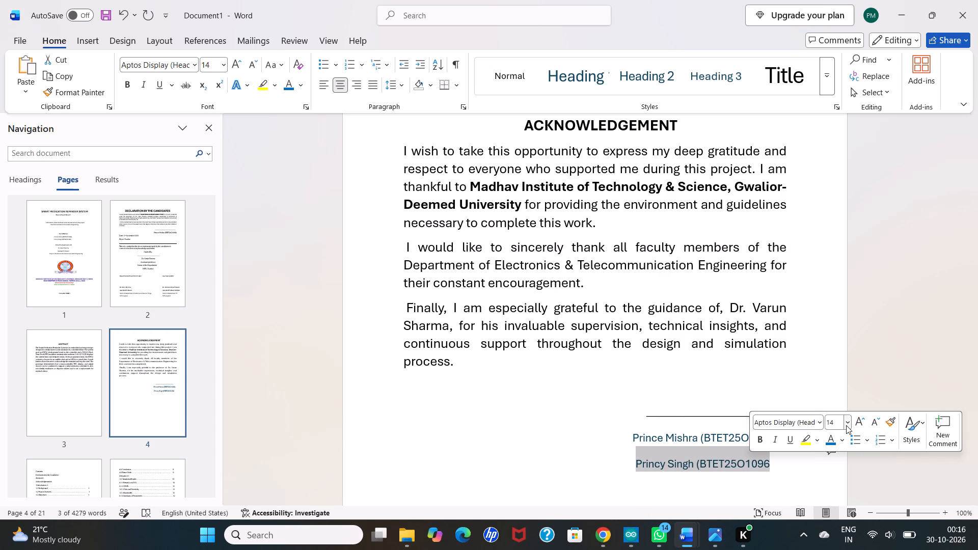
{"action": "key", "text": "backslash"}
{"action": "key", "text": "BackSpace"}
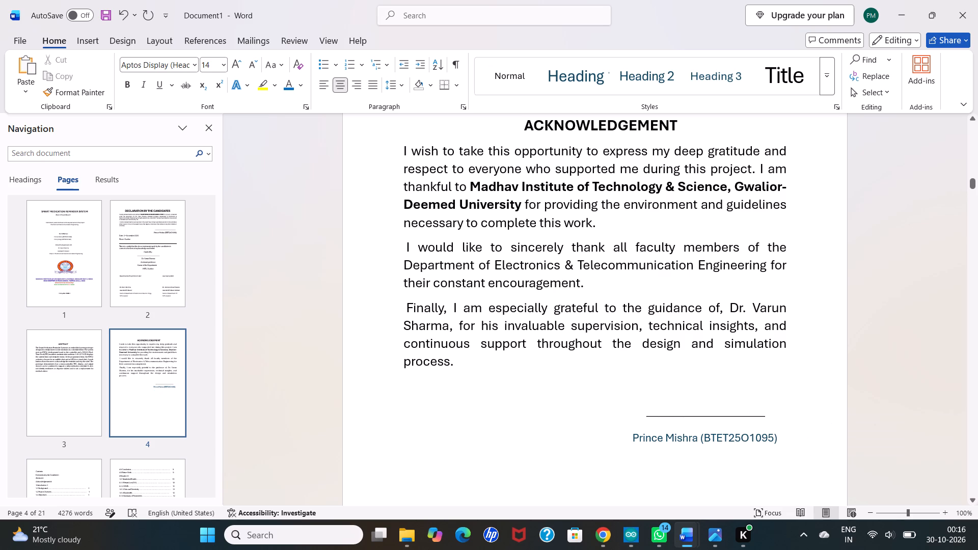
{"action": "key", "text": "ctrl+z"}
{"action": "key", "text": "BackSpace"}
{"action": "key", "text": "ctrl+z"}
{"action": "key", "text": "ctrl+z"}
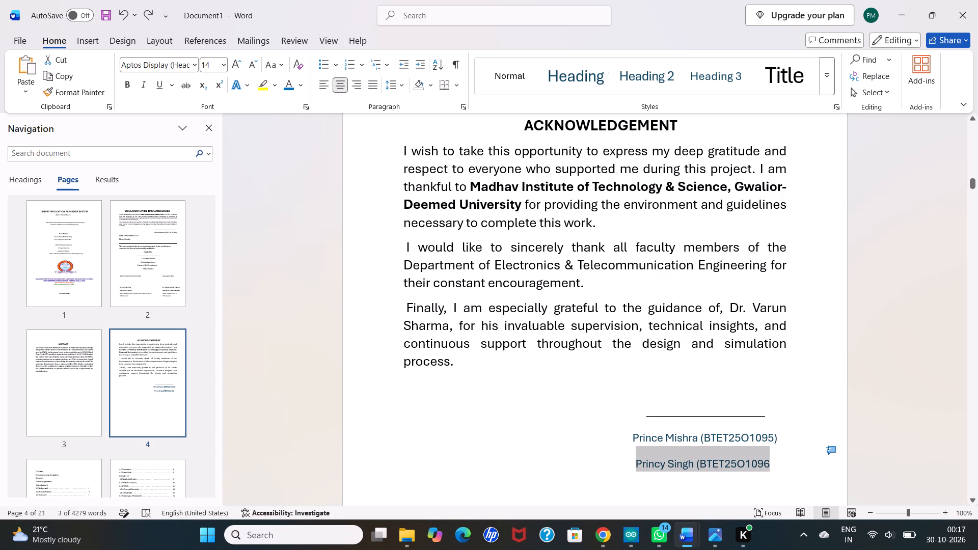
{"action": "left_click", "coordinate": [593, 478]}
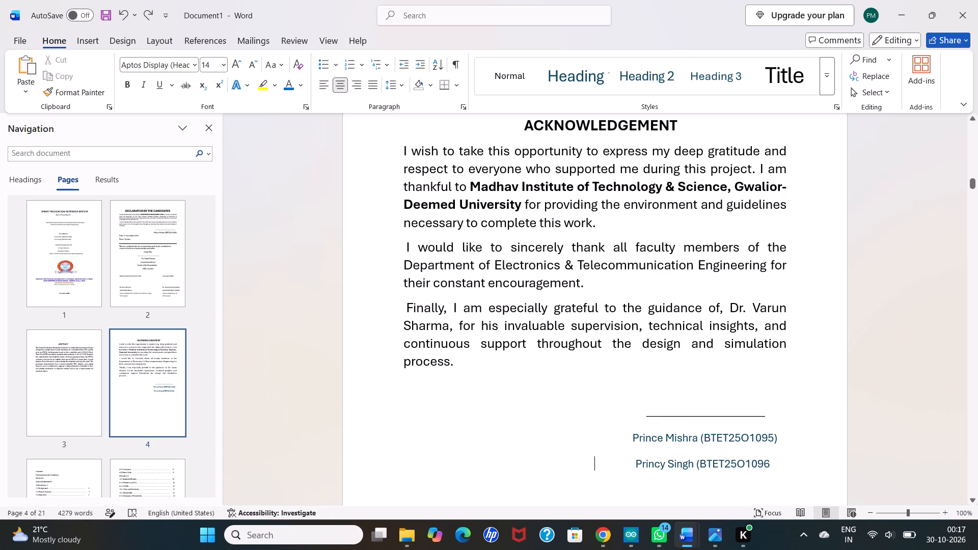
Set the second student's name and enrolment line on the Acknowledgement page to font size 14.
{"action": "left_click_drag", "start_coordinate": [633, 464], "coordinate": [747, 462]}
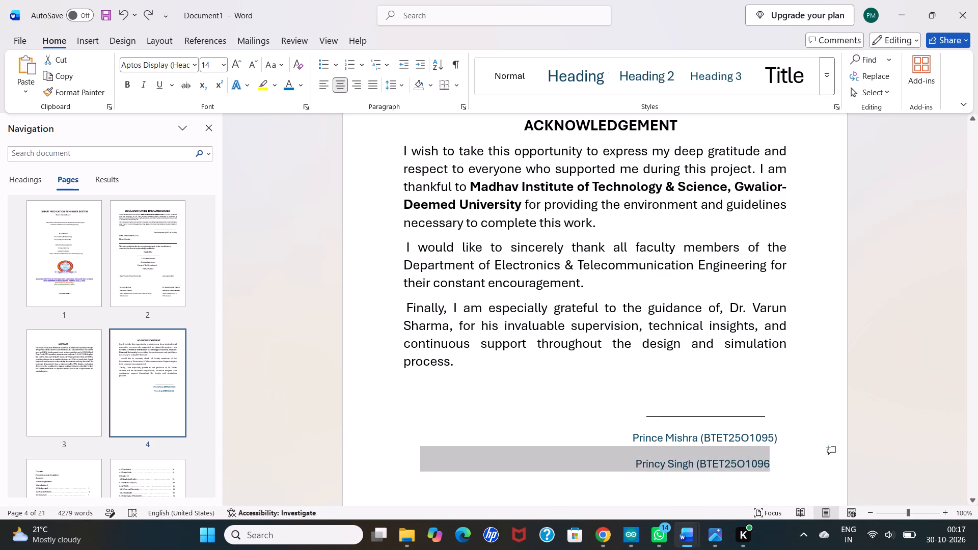
{"action": "left_click_drag", "start_coordinate": [530, 420], "coordinate": [535, 420]}
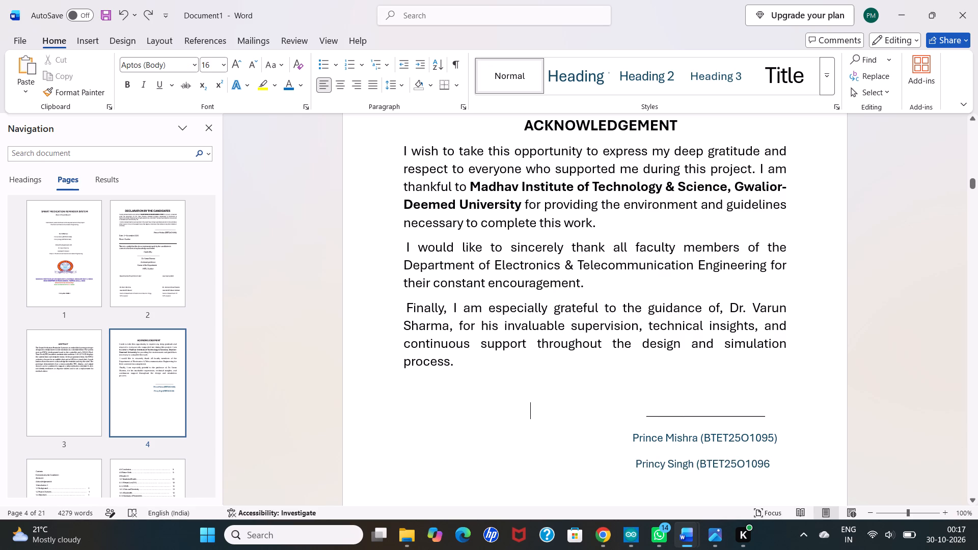
{"action": "left_click_drag", "start_coordinate": [634, 463], "coordinate": [700, 461]}
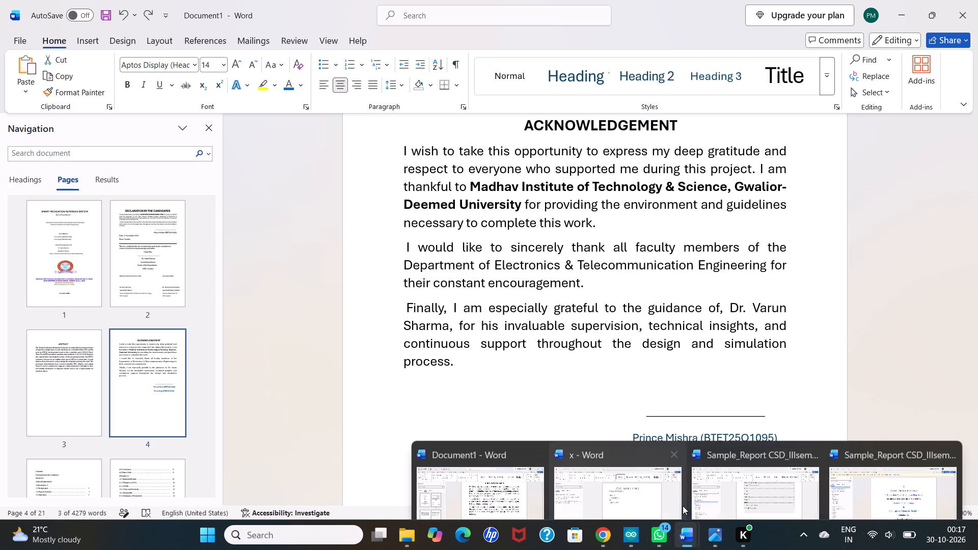
{"action": "left_click", "coordinate": [949, 329]}
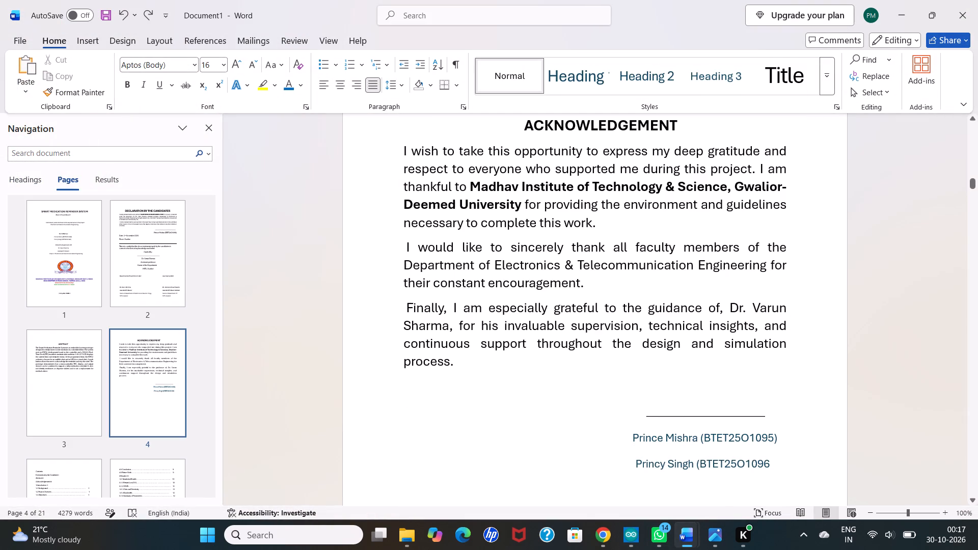
{"action": "left_click_drag", "start_coordinate": [636, 462], "coordinate": [700, 428]}
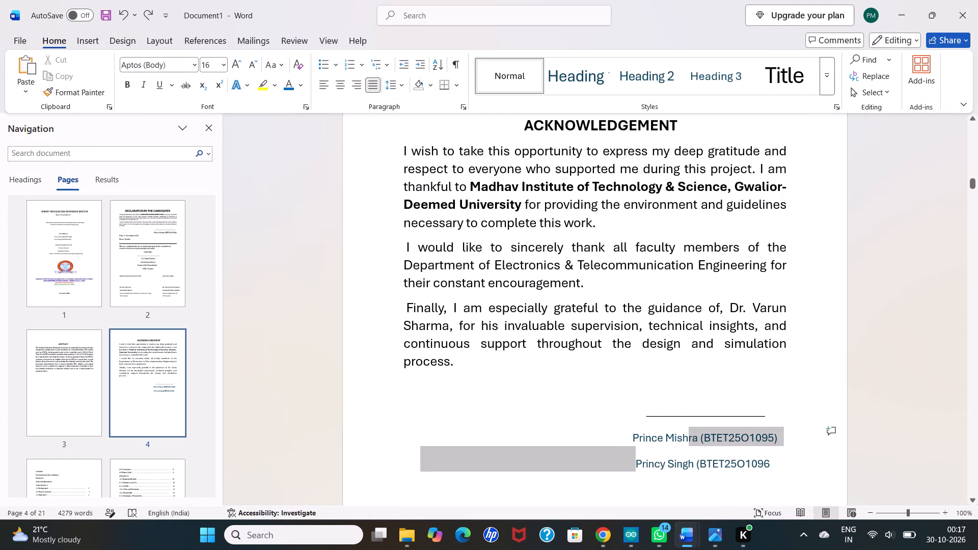
{"action": "left_click_drag", "start_coordinate": [700, 428], "coordinate": [758, 462]}
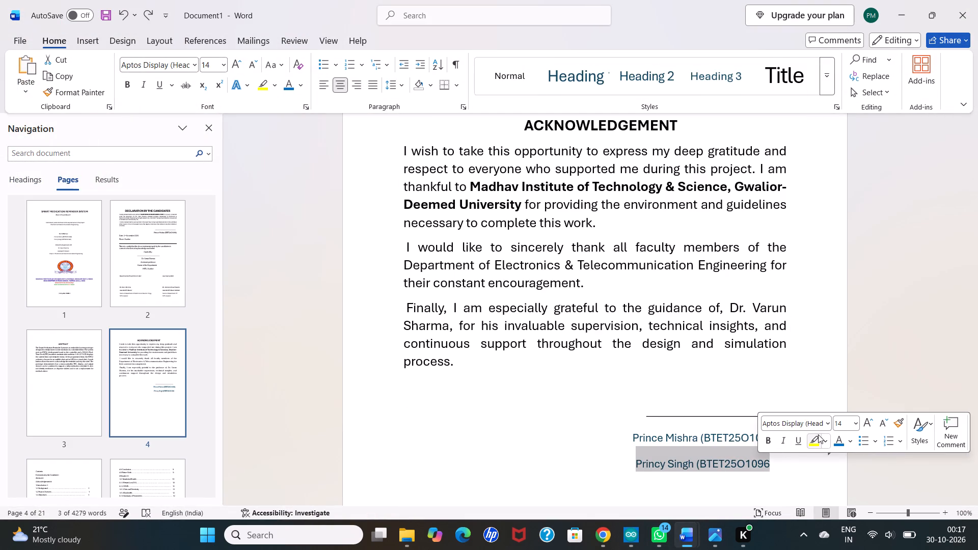
{"action": "left_click", "coordinate": [856, 426]}
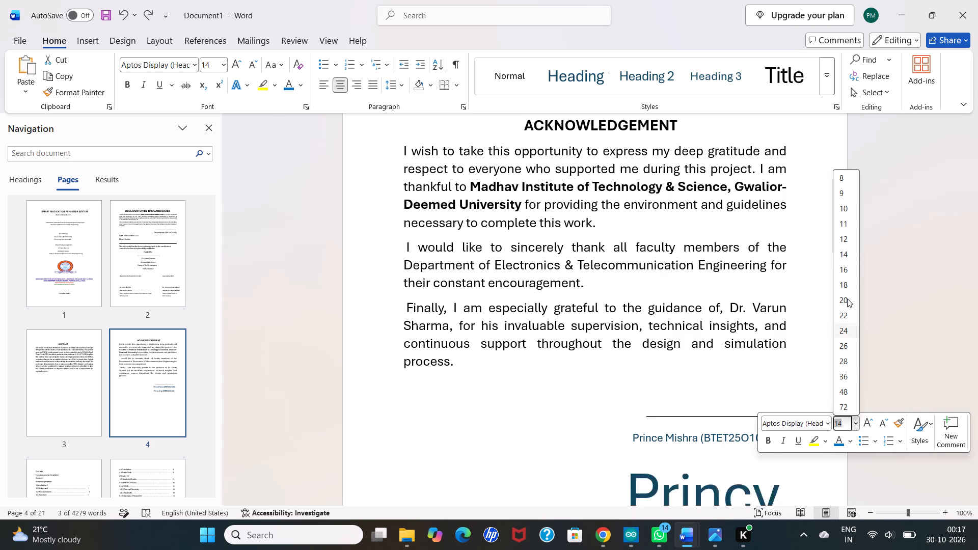
{"action": "left_click", "coordinate": [846, 255]}
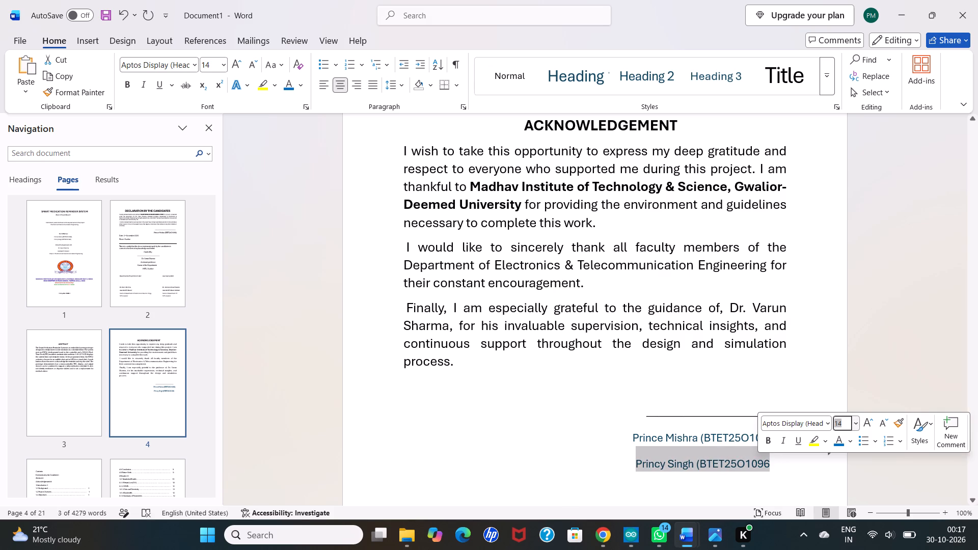
{"action": "left_click", "coordinate": [565, 493]}
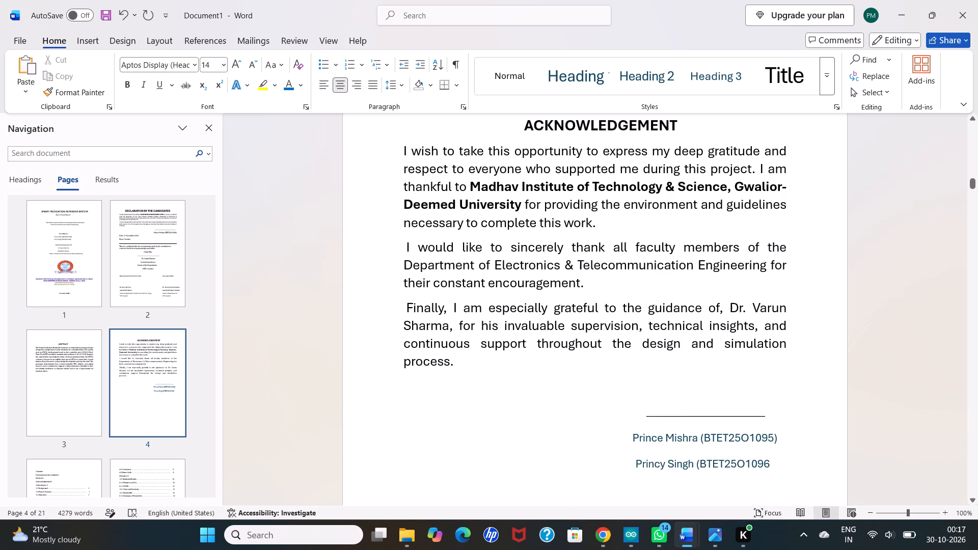
Add the closing bracket after the second student's enrolment number on the Acknowledgement page.
{"action": "left_click", "coordinate": [772, 464]}
{"action": "key", "text": "shift+parenright"}
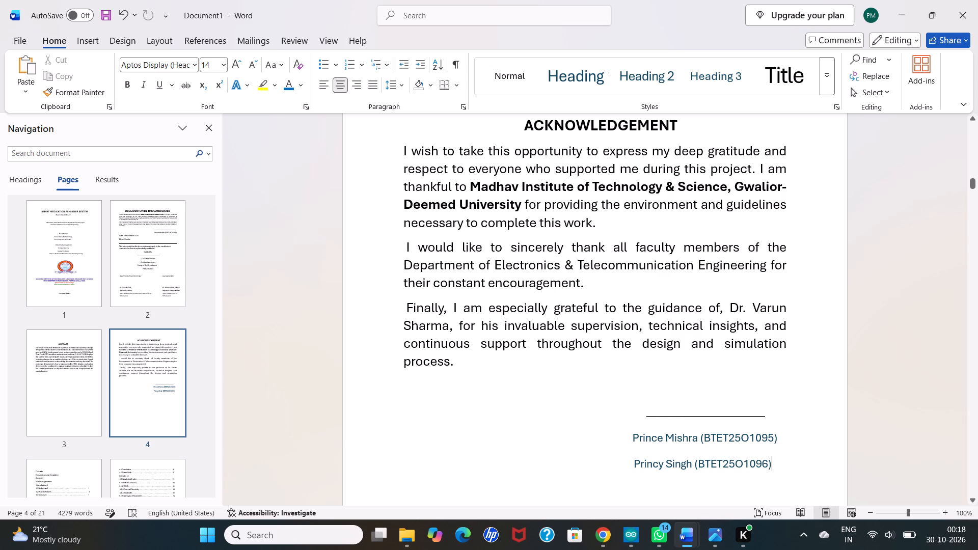
Insert a new line between the two students' names and pad it with spaces until it reaches just past the names' starting point.
{"action": "left_click", "coordinate": [782, 435]}
{"action": "key", "text": "Return"}
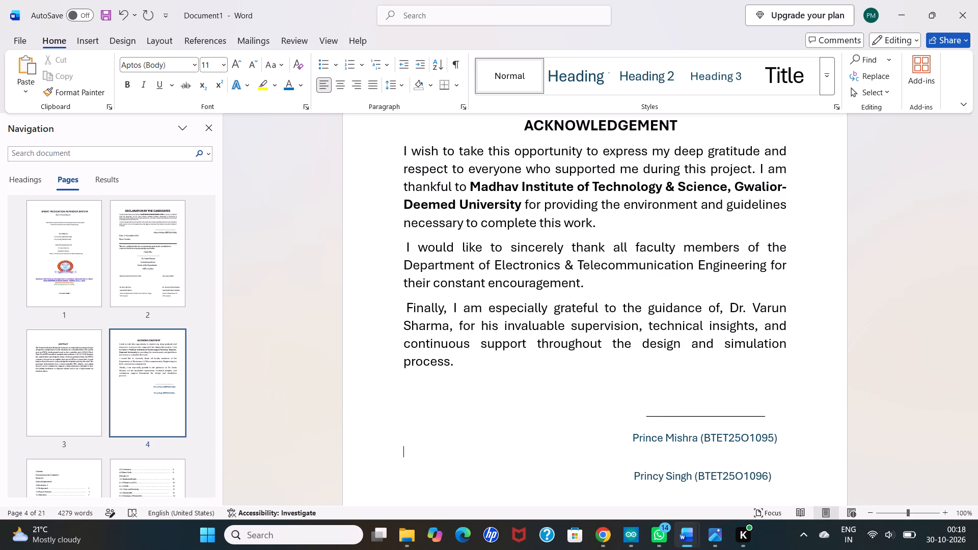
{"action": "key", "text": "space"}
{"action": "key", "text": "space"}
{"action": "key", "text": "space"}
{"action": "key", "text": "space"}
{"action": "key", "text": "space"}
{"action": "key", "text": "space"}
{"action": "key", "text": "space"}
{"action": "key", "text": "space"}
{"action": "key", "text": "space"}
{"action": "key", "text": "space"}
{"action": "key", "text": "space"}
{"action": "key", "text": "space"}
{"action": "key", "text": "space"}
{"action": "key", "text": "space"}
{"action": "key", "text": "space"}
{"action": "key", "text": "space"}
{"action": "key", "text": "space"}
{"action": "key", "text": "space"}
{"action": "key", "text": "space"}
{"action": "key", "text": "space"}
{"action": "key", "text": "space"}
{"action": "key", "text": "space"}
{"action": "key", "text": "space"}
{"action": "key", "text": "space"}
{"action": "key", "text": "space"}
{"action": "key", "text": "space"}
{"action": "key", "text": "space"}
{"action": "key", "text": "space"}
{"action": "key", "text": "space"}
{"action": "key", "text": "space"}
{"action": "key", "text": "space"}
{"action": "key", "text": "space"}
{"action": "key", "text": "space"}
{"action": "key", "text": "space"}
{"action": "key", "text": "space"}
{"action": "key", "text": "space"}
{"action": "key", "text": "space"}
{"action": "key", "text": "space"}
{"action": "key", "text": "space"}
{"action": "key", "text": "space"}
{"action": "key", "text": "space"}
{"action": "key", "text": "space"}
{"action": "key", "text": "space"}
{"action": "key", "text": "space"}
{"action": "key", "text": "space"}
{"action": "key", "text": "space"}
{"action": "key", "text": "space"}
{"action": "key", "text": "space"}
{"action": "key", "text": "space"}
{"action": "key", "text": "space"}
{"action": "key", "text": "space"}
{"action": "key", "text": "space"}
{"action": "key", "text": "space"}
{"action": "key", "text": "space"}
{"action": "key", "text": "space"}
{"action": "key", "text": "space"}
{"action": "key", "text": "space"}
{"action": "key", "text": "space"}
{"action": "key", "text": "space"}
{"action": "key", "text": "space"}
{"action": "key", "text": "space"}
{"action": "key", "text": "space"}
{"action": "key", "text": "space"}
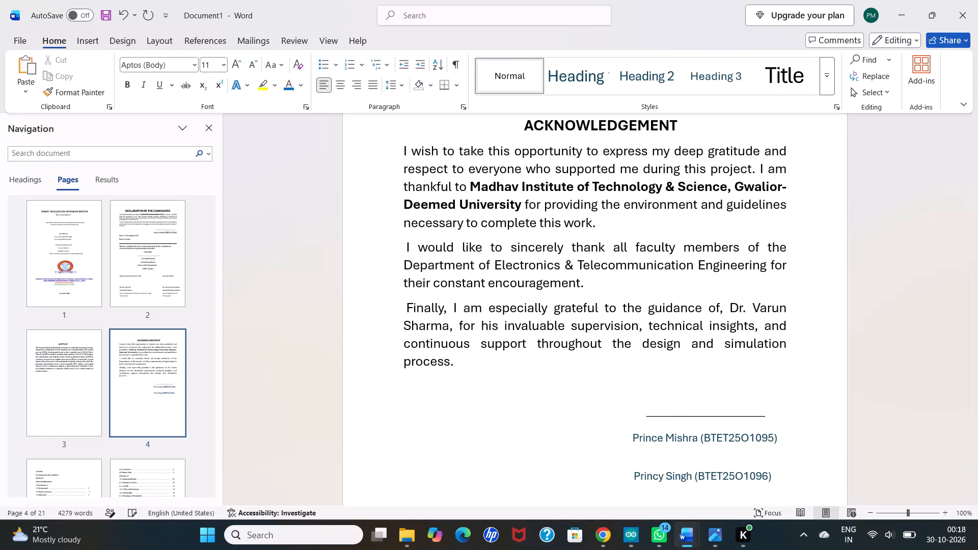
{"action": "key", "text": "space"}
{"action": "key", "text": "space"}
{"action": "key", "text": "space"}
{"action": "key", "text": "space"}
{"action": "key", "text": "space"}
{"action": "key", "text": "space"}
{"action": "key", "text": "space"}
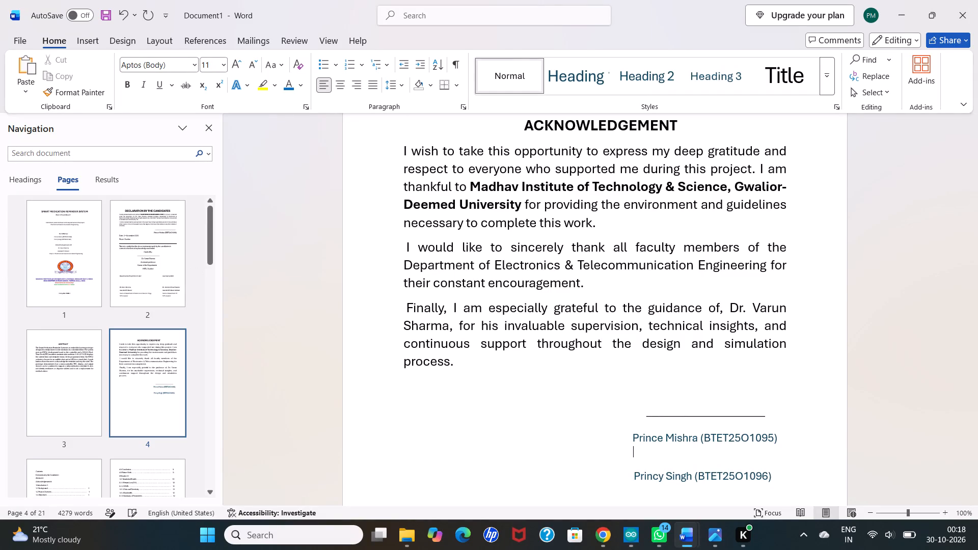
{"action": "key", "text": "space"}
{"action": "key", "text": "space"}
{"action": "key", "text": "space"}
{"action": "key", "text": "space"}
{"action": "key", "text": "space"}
Add a signature line of 22 underscores above the second student's name, about as wide as that name line.
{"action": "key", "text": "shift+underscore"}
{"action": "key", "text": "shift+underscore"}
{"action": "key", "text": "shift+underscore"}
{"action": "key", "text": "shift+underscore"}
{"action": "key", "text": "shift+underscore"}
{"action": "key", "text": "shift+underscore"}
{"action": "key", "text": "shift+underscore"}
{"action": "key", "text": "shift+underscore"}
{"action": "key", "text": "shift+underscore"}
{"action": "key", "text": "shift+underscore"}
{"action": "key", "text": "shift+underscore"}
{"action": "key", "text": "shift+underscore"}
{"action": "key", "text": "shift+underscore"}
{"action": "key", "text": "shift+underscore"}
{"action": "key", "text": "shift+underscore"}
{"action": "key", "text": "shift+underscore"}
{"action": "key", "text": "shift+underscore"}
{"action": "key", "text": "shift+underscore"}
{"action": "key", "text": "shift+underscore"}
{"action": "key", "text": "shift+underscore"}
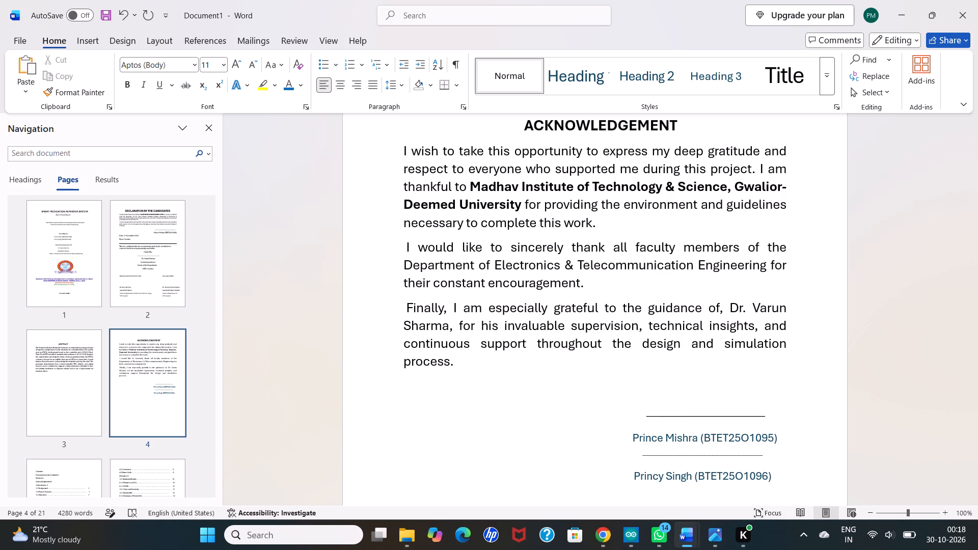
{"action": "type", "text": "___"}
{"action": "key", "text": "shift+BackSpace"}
Insert a blank line between the first student's name and the second student's signature line.
{"action": "left_click", "coordinate": [777, 437]}
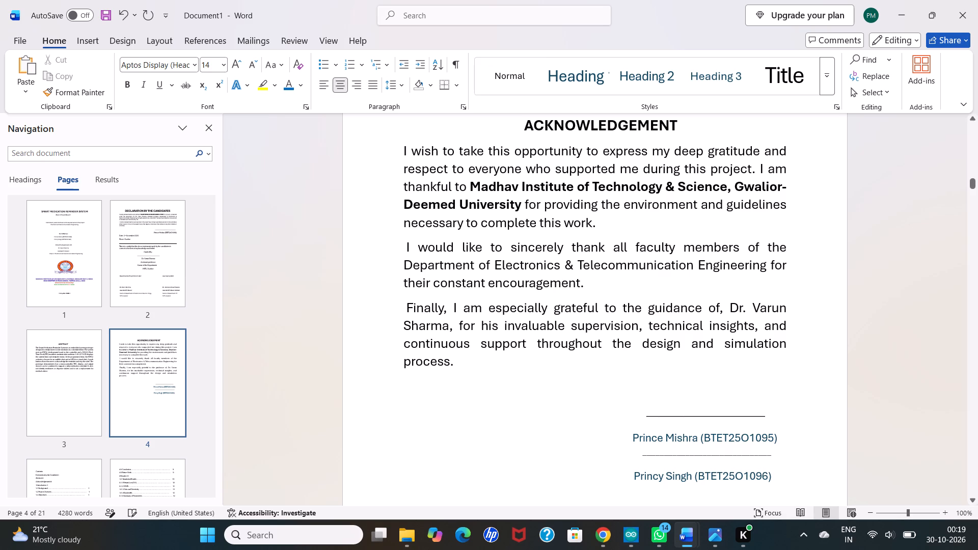
{"action": "key", "text": "Return"}
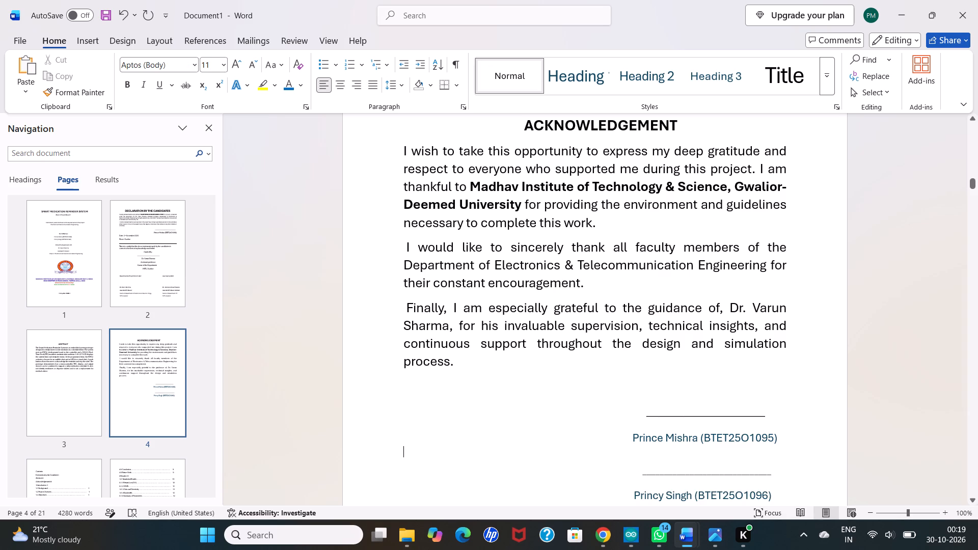
{"action": "left_click", "coordinate": [444, 468]}
{"action": "scroll", "coordinate": [444, 468], "scroll_direction": "down", "scroll_amount": 11}
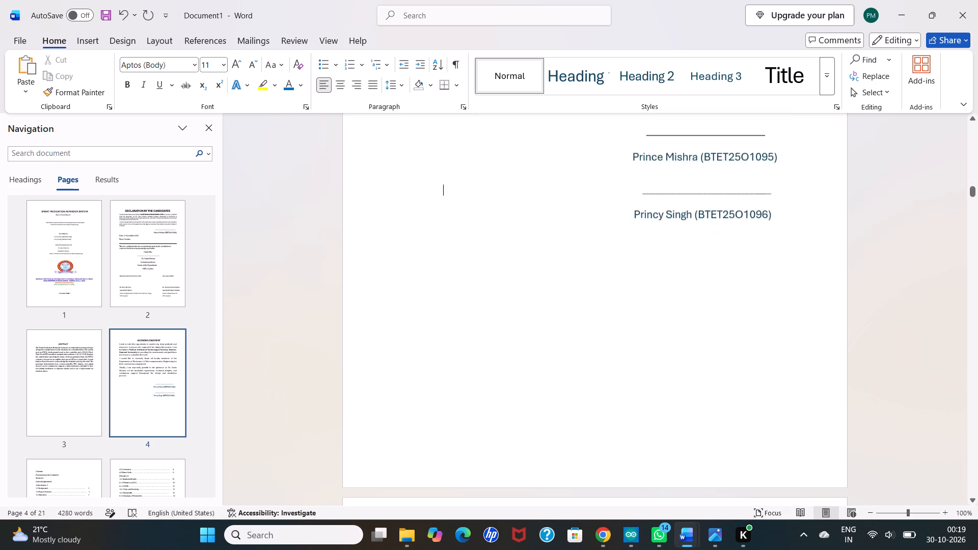
Look over the Acknowledgement, Abstract and Declaration pages to check their formatting and signature blocks.
{"action": "scroll", "coordinate": [443, 468], "scroll_direction": "down", "scroll_amount": 5}
{"action": "scroll", "coordinate": [443, 470], "scroll_direction": "up", "scroll_amount": 15}
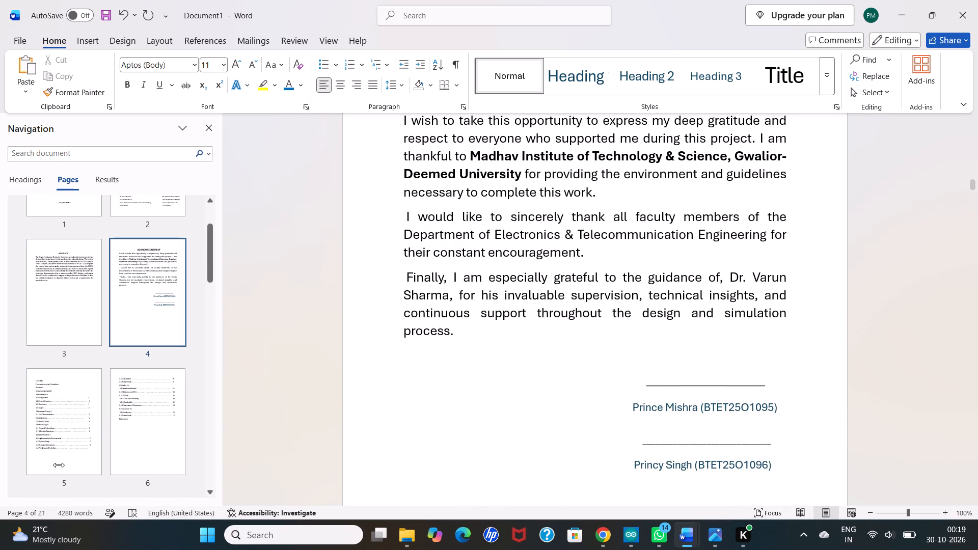
{"action": "scroll", "coordinate": [613, 437], "scroll_direction": "up", "scroll_amount": 18}
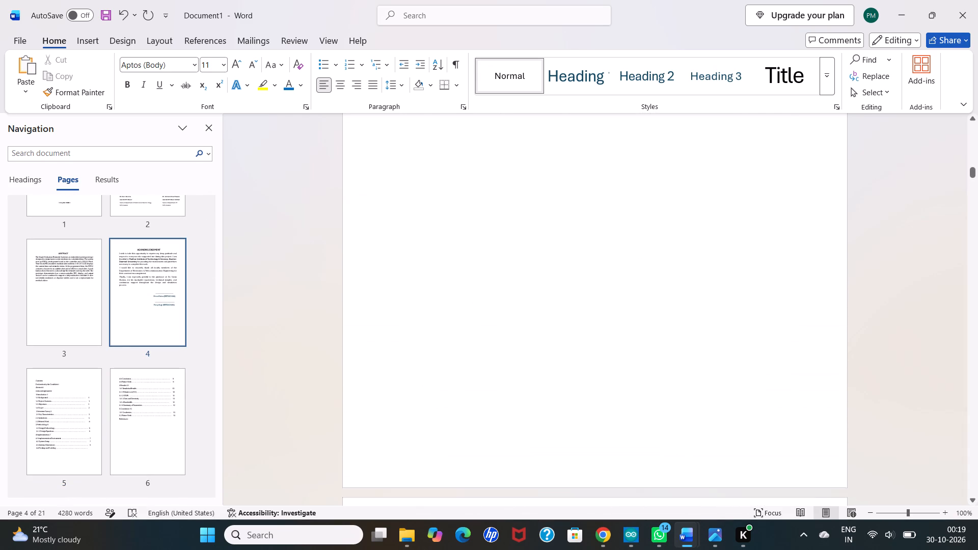
{"action": "scroll", "coordinate": [580, 446], "scroll_direction": "up", "scroll_amount": 12}
{"action": "scroll", "coordinate": [9, 451], "scroll_direction": "up", "scroll_amount": 6}
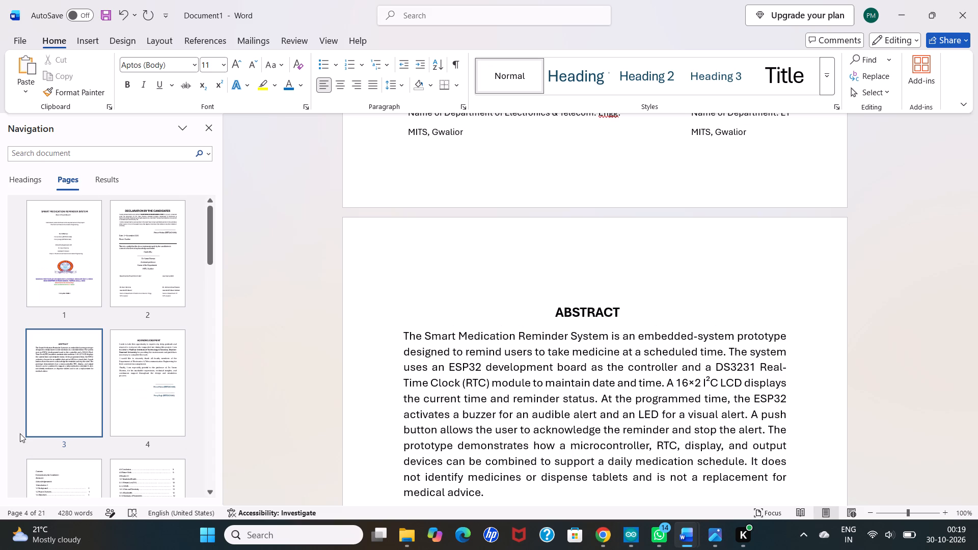
{"action": "left_click", "coordinate": [135, 266]}
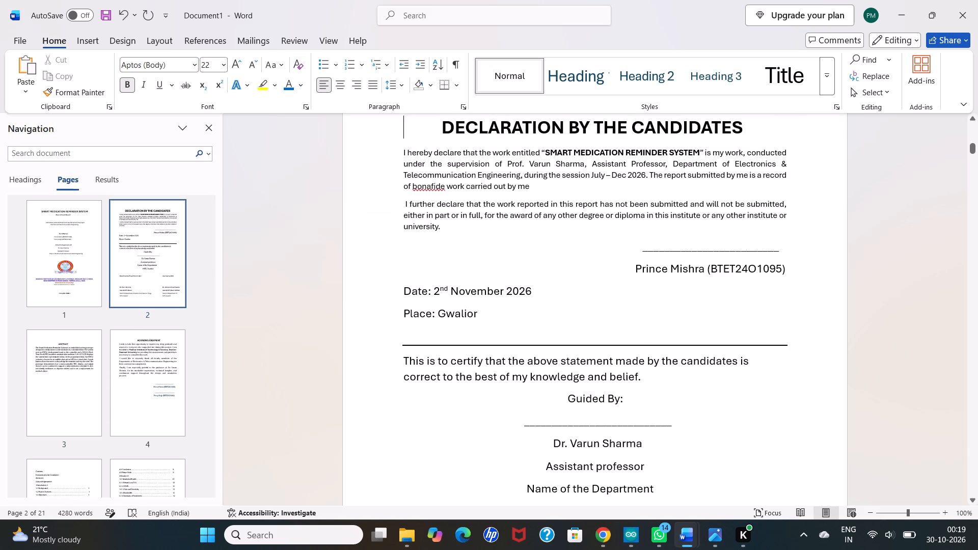
{"action": "scroll", "coordinate": [499, 305], "scroll_direction": "up", "scroll_amount": 1}
{"action": "scroll", "coordinate": [561, 301], "scroll_direction": "down", "scroll_amount": 1}
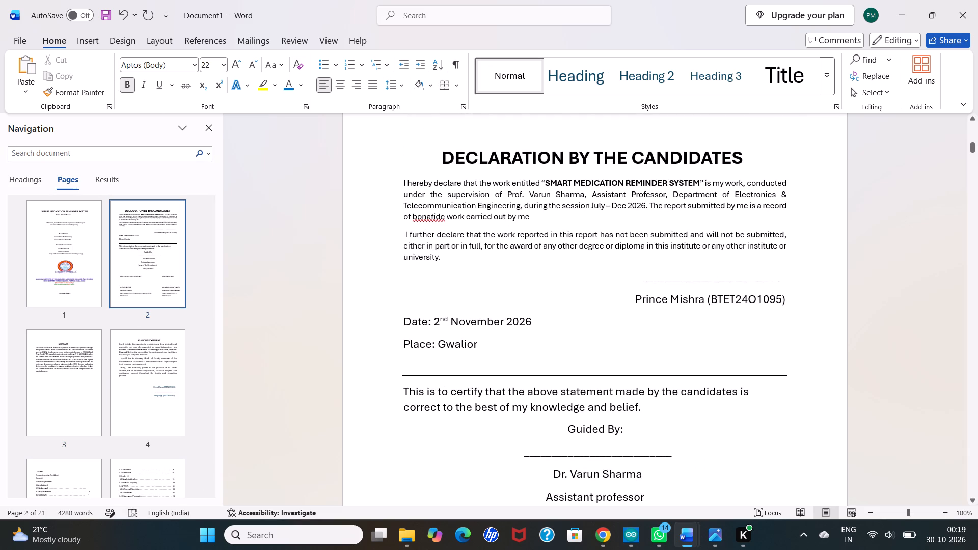
{"action": "scroll", "coordinate": [561, 301], "scroll_direction": "down", "scroll_amount": 2}
{"action": "scroll", "coordinate": [519, 322], "scroll_direction": "down", "scroll_amount": 11}
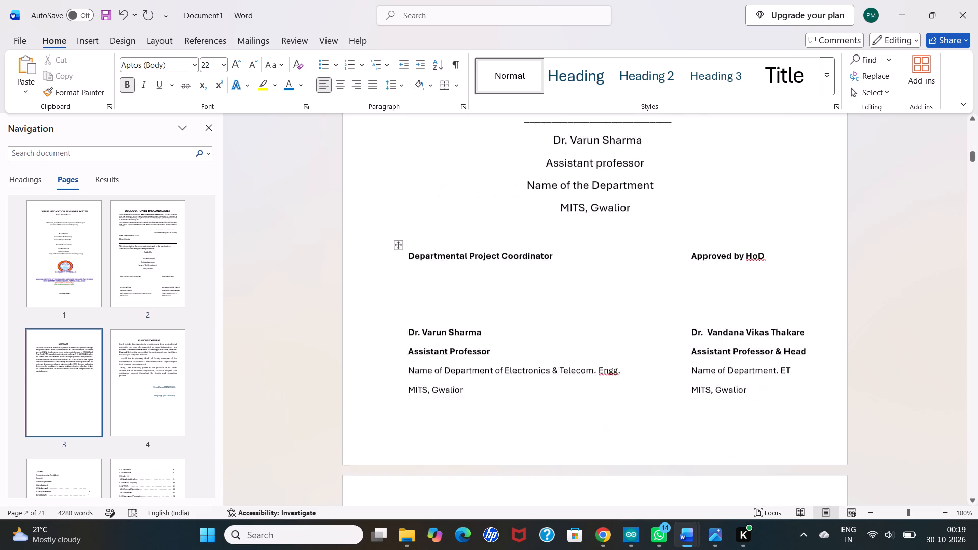
Set the Abstract's body text to font size 12.
{"action": "scroll", "coordinate": [499, 319], "scroll_direction": "down", "scroll_amount": 4}
{"action": "scroll", "coordinate": [540, 339], "scroll_direction": "down", "scroll_amount": 6}
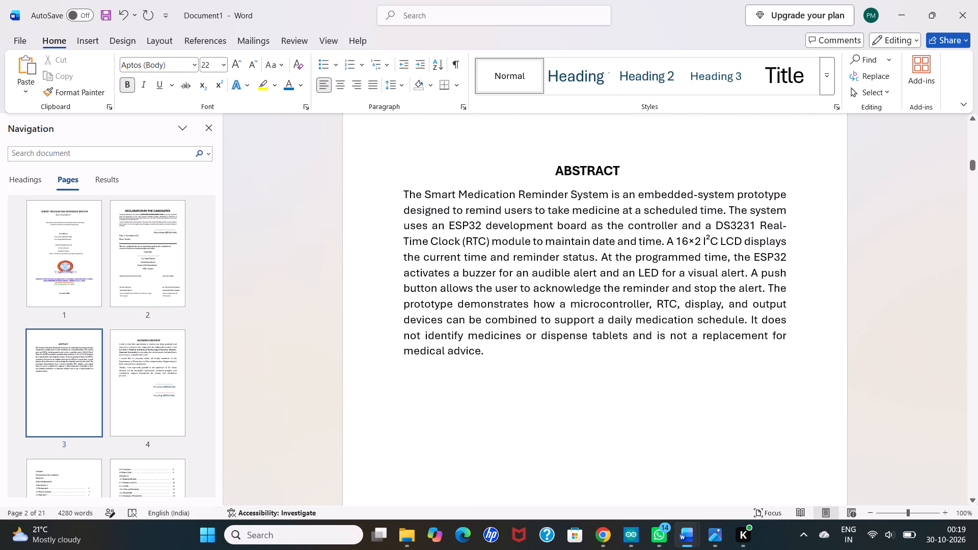
{"action": "left_click_drag", "start_coordinate": [400, 194], "coordinate": [441, 204]}
{"action": "left_click_drag", "start_coordinate": [441, 204], "coordinate": [659, 450]}
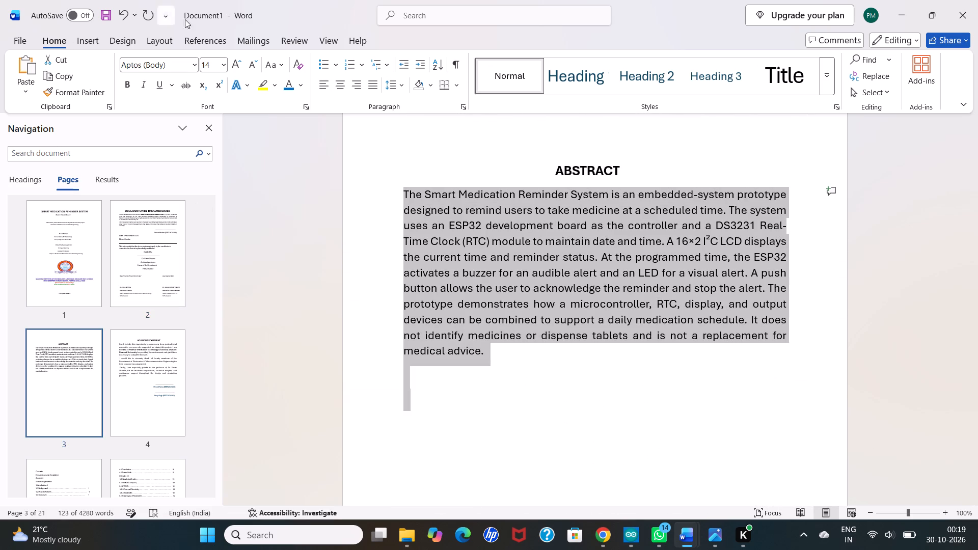
{"action": "left_click", "coordinate": [225, 66]}
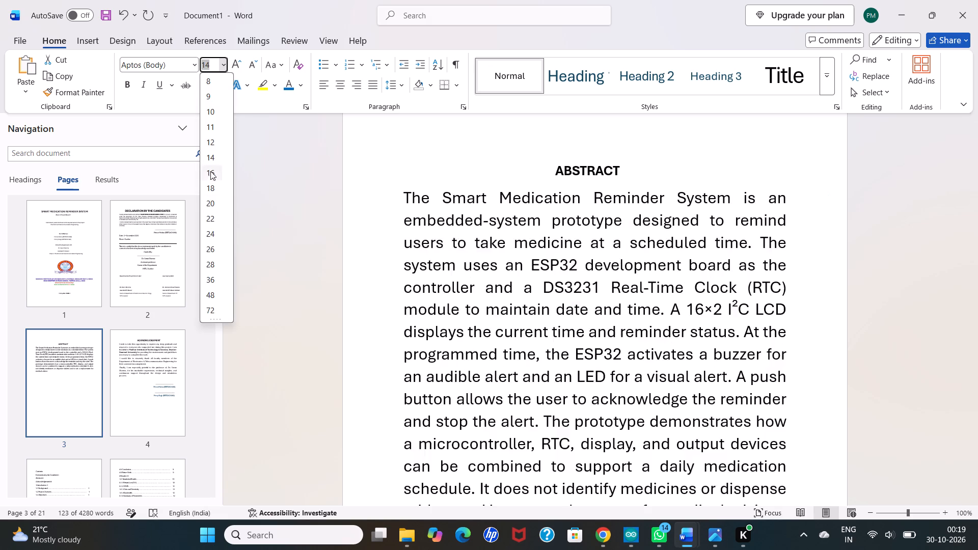
{"action": "left_click", "coordinate": [211, 147]}
{"action": "left_click", "coordinate": [567, 401]}
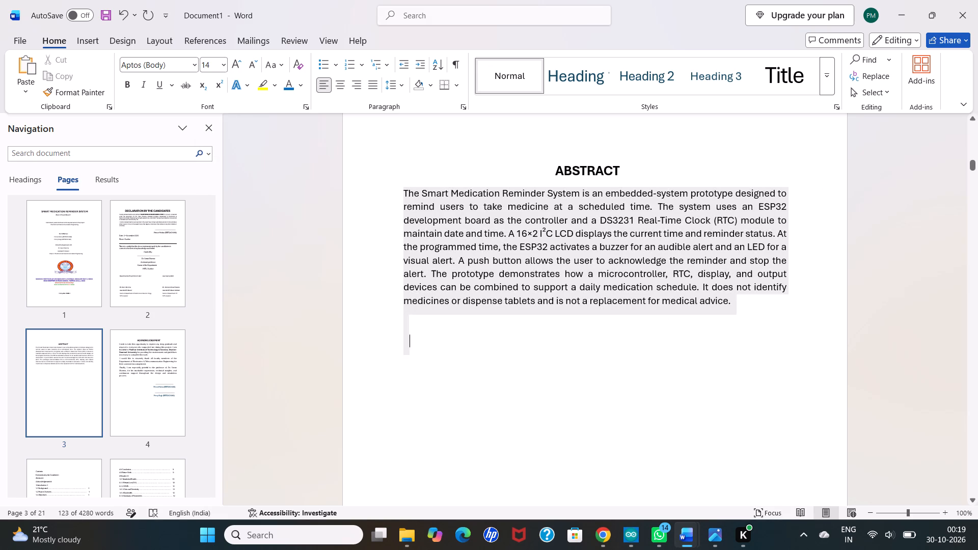
Set the "DECLARATION BY THE CANDIDATES" heading to font size 16.
{"action": "scroll", "coordinate": [706, 280], "scroll_direction": "up", "scroll_amount": 3}
{"action": "scroll", "coordinate": [530, 366], "scroll_direction": "up", "scroll_amount": 11}
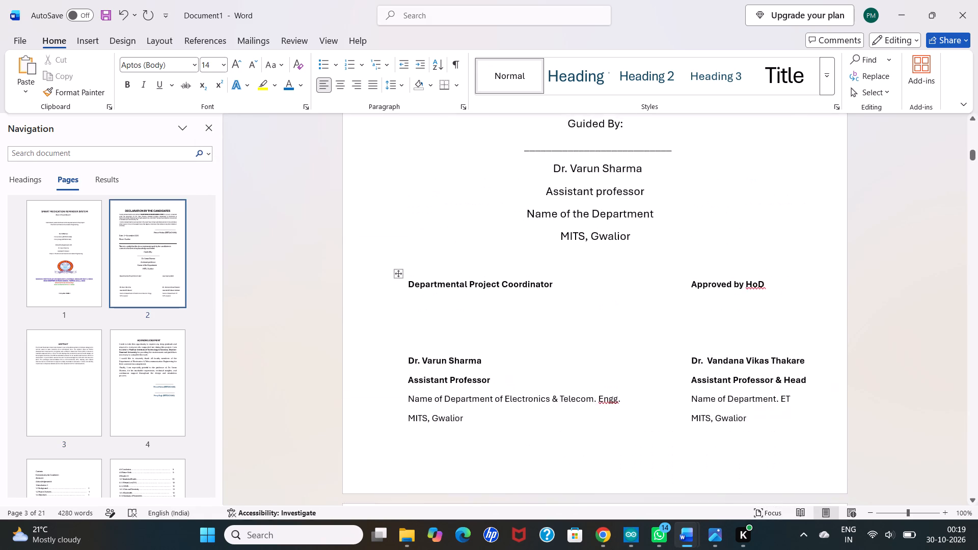
{"action": "scroll", "coordinate": [530, 366], "scroll_direction": "up", "scroll_amount": 12}
{"action": "scroll", "coordinate": [530, 366], "scroll_direction": "down", "scroll_amount": 12}
{"action": "scroll", "coordinate": [530, 367], "scroll_direction": "up", "scroll_amount": 5}
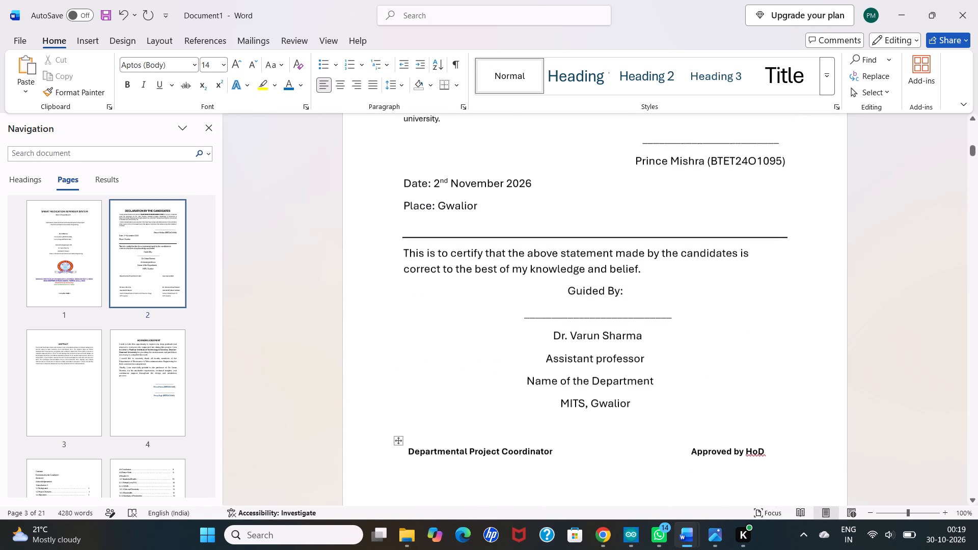
{"action": "scroll", "coordinate": [529, 367], "scroll_direction": "up", "scroll_amount": 8}
{"action": "left_click_drag", "start_coordinate": [765, 253], "coordinate": [732, 252]}
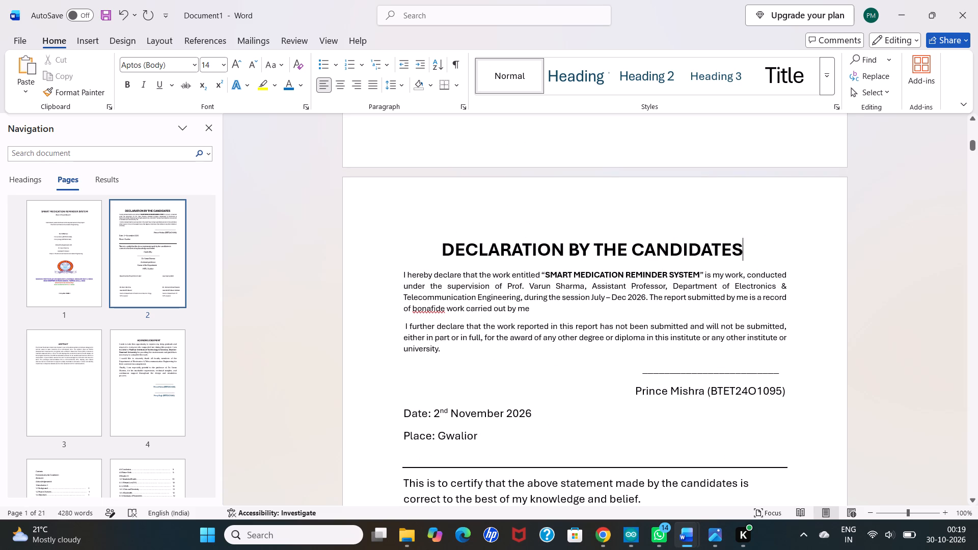
{"action": "left_click_drag", "start_coordinate": [732, 252], "coordinate": [144, 261]}
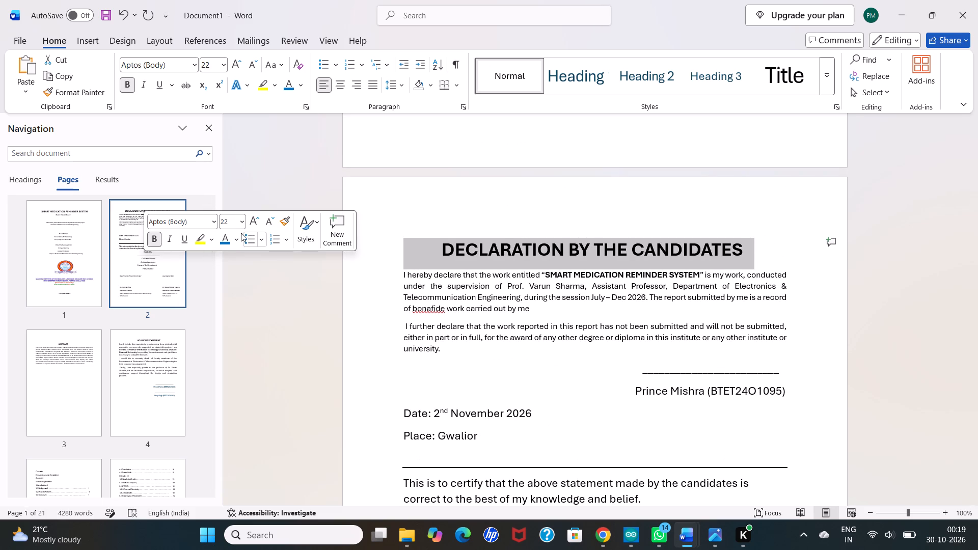
{"action": "left_click", "coordinate": [243, 222]}
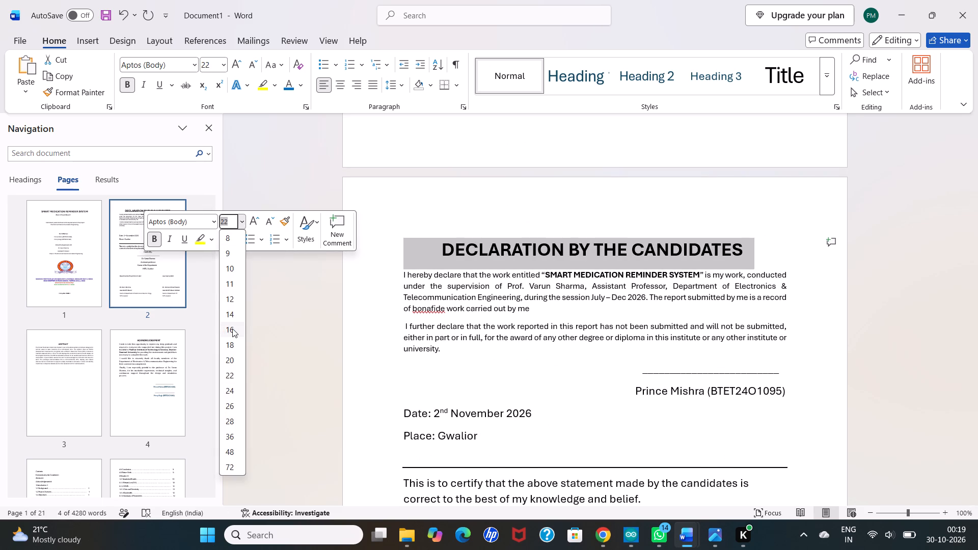
{"action": "left_click", "coordinate": [232, 328]}
{"action": "left_click_drag", "start_coordinate": [328, 308], "coordinate": [355, 294]}
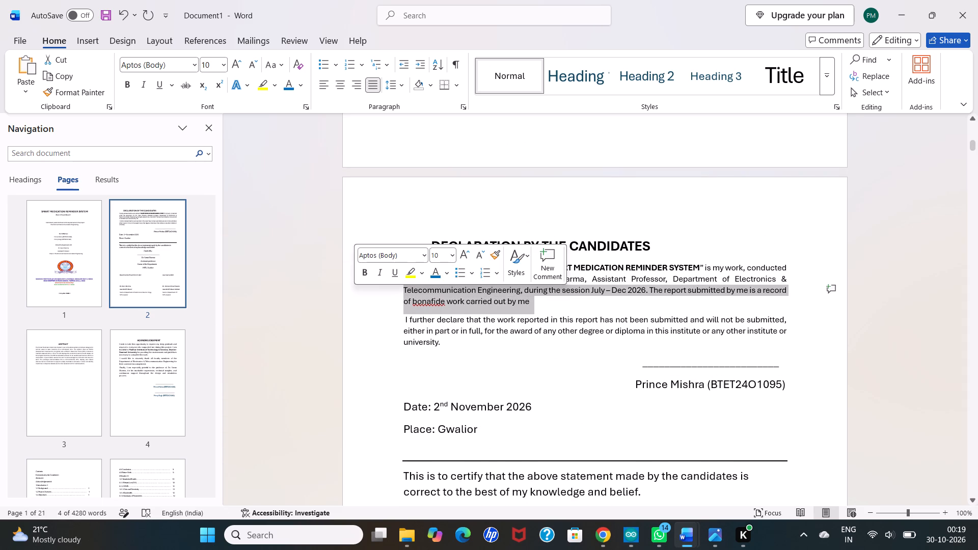
{"action": "left_click", "coordinate": [454, 226]}
Re-centre the "DECLARATION BY THE CANDIDATES" heading over the text by inserting 19 spaces in front of it.
{"action": "left_click", "coordinate": [426, 249]}
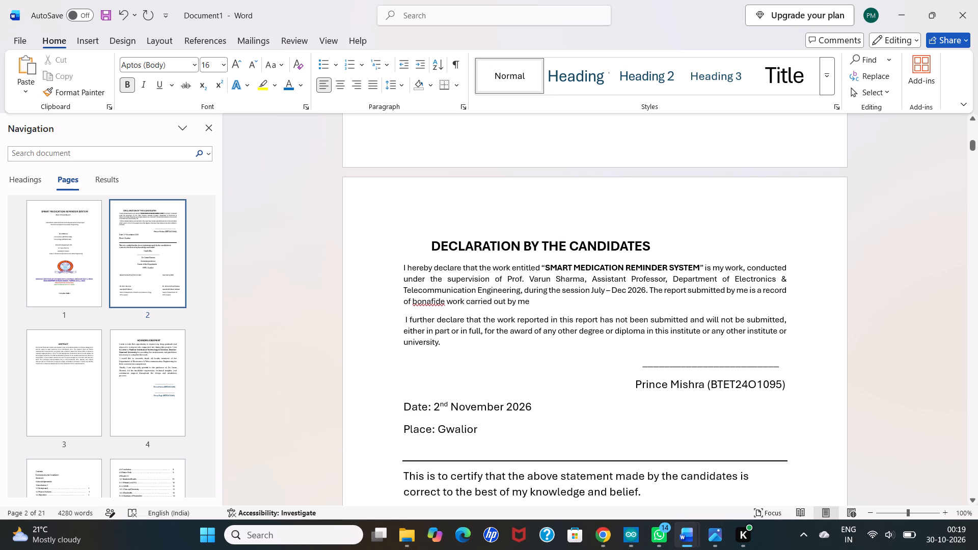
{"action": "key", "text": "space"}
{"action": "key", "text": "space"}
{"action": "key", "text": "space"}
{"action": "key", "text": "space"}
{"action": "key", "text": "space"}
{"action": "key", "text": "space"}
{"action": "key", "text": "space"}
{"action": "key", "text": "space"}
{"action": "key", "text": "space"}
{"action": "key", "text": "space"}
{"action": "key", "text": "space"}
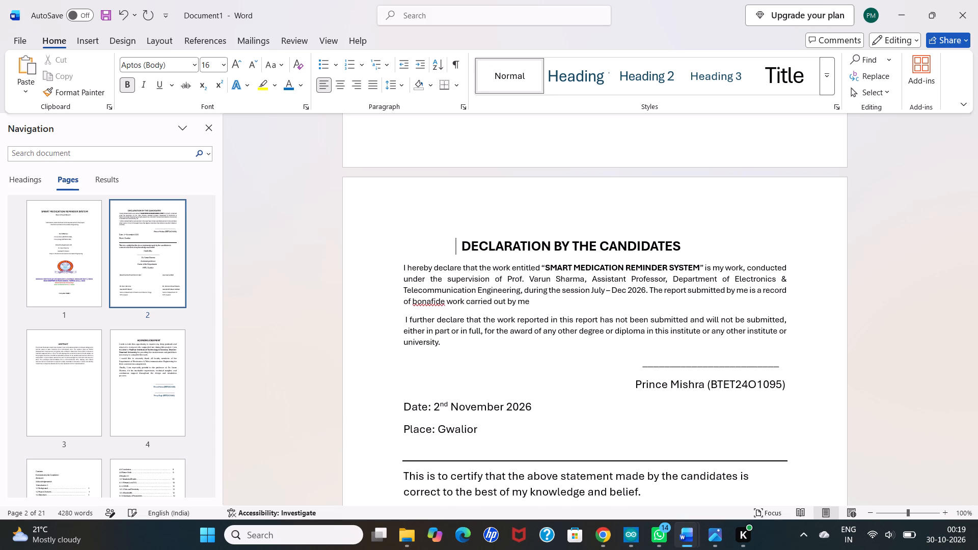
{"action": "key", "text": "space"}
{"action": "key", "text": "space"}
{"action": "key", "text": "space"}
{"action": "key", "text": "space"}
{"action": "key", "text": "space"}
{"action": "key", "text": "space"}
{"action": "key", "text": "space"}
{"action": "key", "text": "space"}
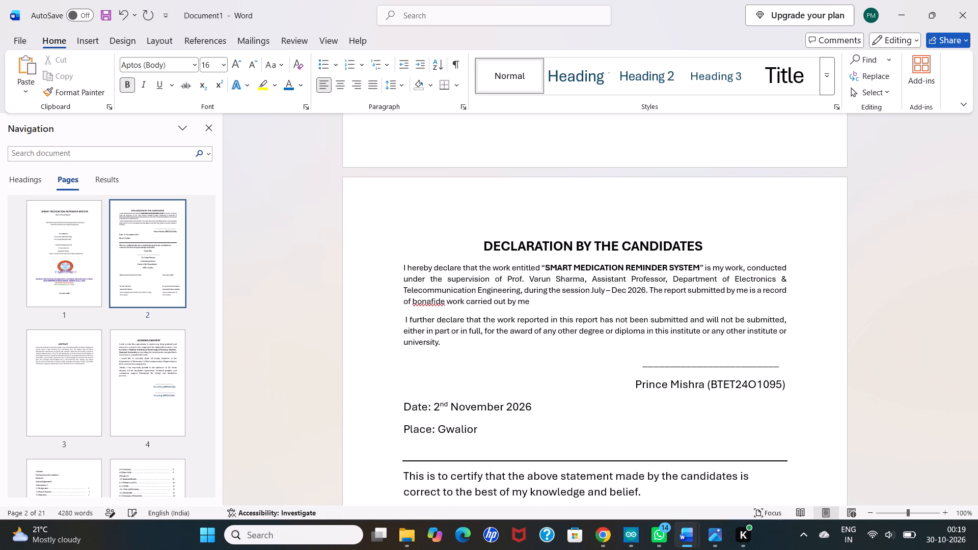
Insert a blank line between the student's name and the date on the Declaration page.
{"action": "left_click", "coordinate": [788, 380]}
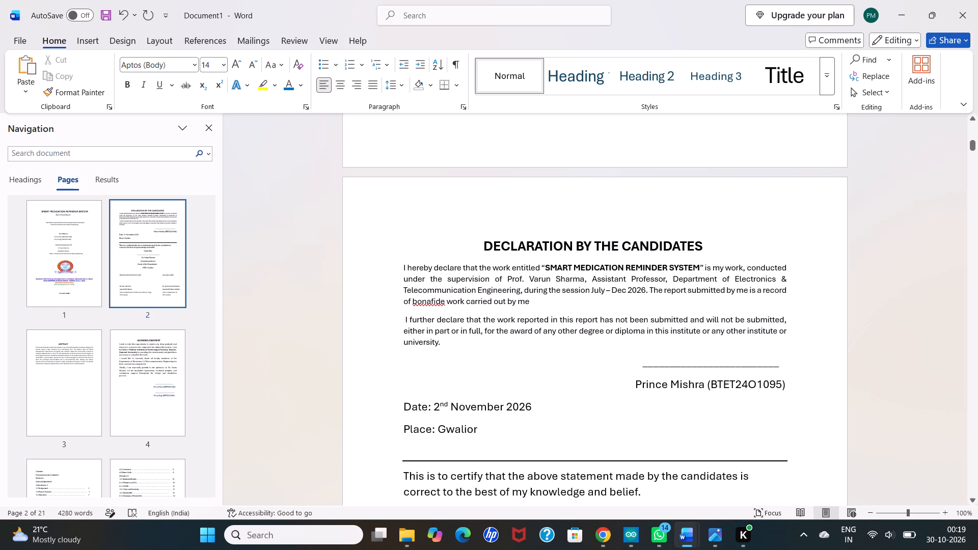
{"action": "key", "text": "Return"}
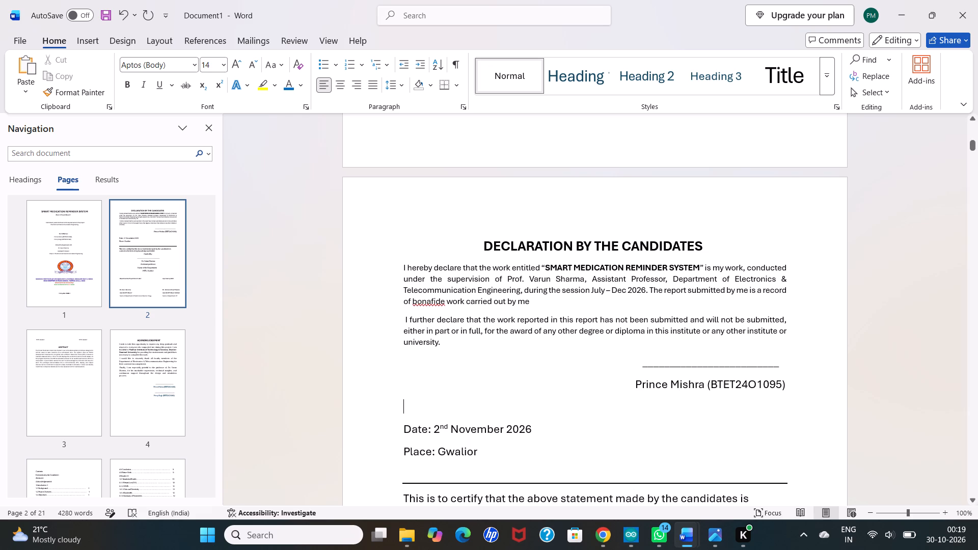
Copy the signature line above the student's name on the Declaration page and paste it on a new line below the name.
{"action": "left_click_drag", "start_coordinate": [646, 366], "coordinate": [665, 364]}
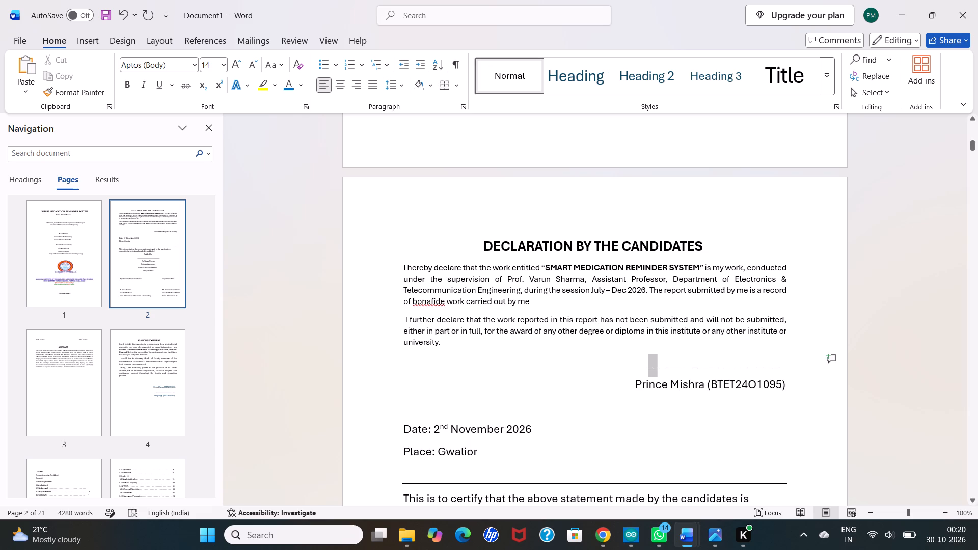
{"action": "left_click_drag", "start_coordinate": [665, 364], "coordinate": [663, 364]}
{"action": "left_click", "coordinate": [598, 378]}
{"action": "left_click_drag", "start_coordinate": [639, 368], "coordinate": [643, 366]}
{"action": "left_click_drag", "start_coordinate": [643, 366], "coordinate": [634, 363]}
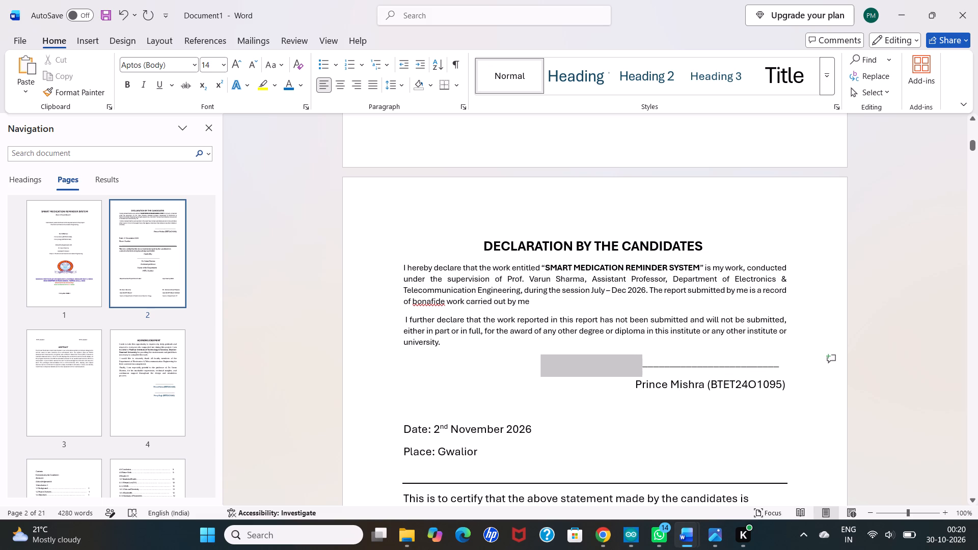
{"action": "left_click_drag", "start_coordinate": [634, 363], "coordinate": [592, 367]}
{"action": "left_click", "coordinate": [539, 428]}
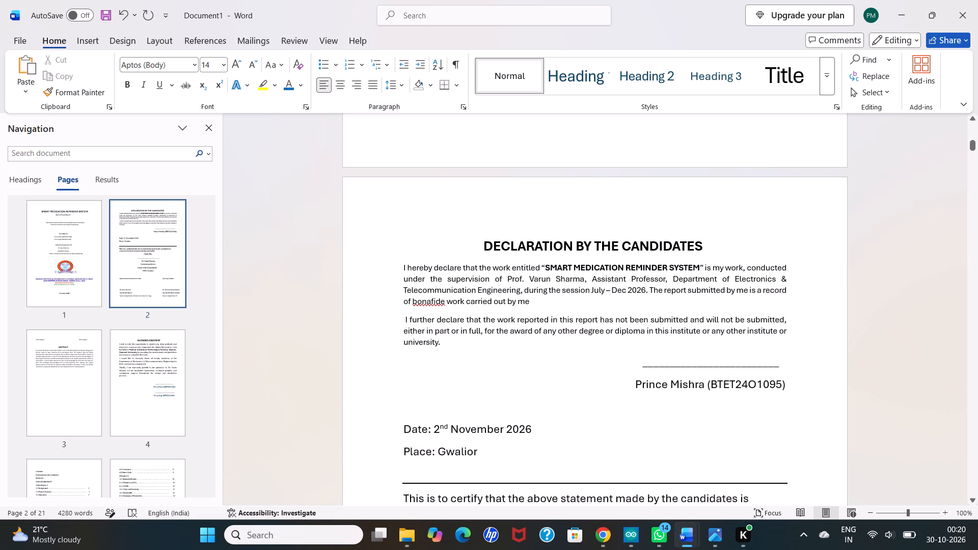
{"action": "left_click_drag", "start_coordinate": [640, 363], "coordinate": [663, 368]}
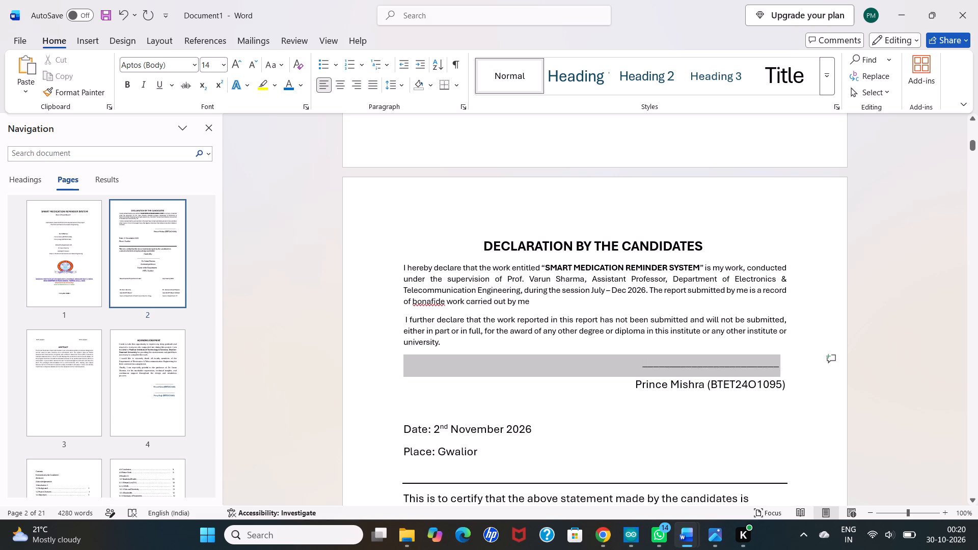
{"action": "left_click_drag", "start_coordinate": [663, 368], "coordinate": [606, 380]}
{"action": "left_click", "coordinate": [591, 435]}
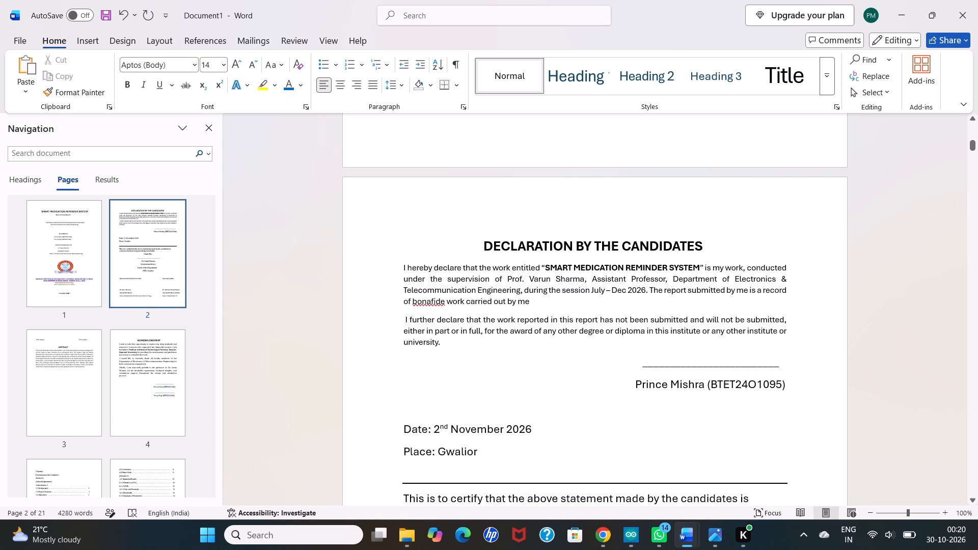
{"action": "left_click_drag", "start_coordinate": [639, 367], "coordinate": [664, 370]}
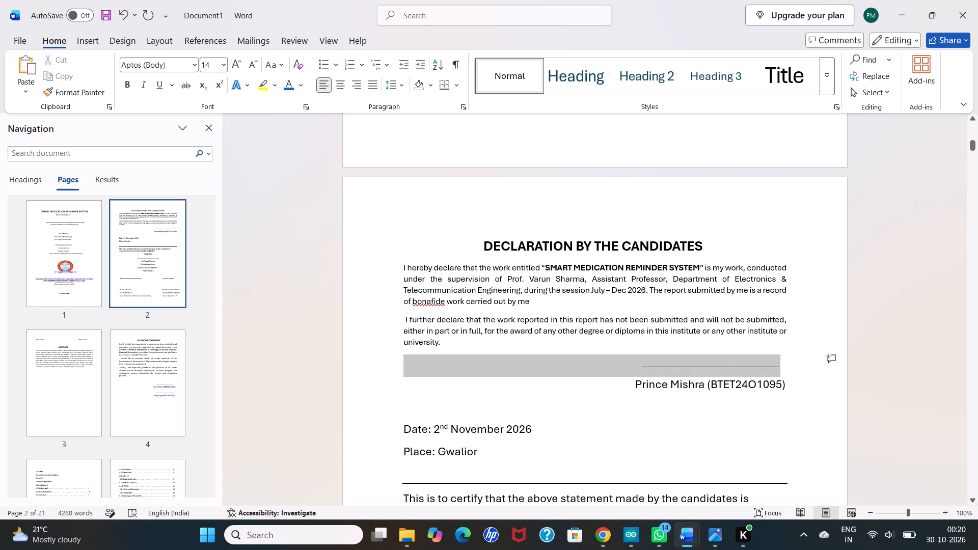
{"action": "left_click_drag", "start_coordinate": [664, 370], "coordinate": [547, 445]}
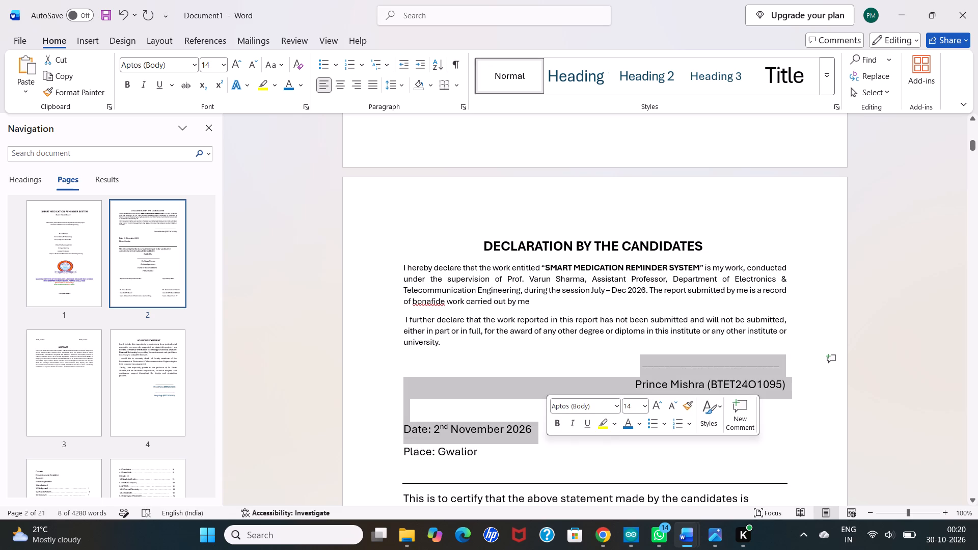
{"action": "left_click", "coordinate": [629, 458]}
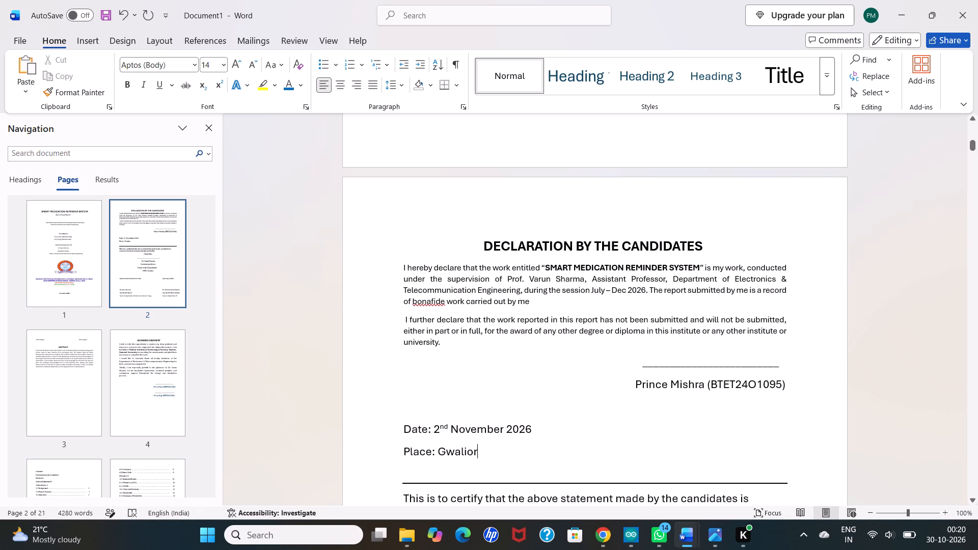
{"action": "left_click_drag", "start_coordinate": [642, 366], "coordinate": [700, 366]}
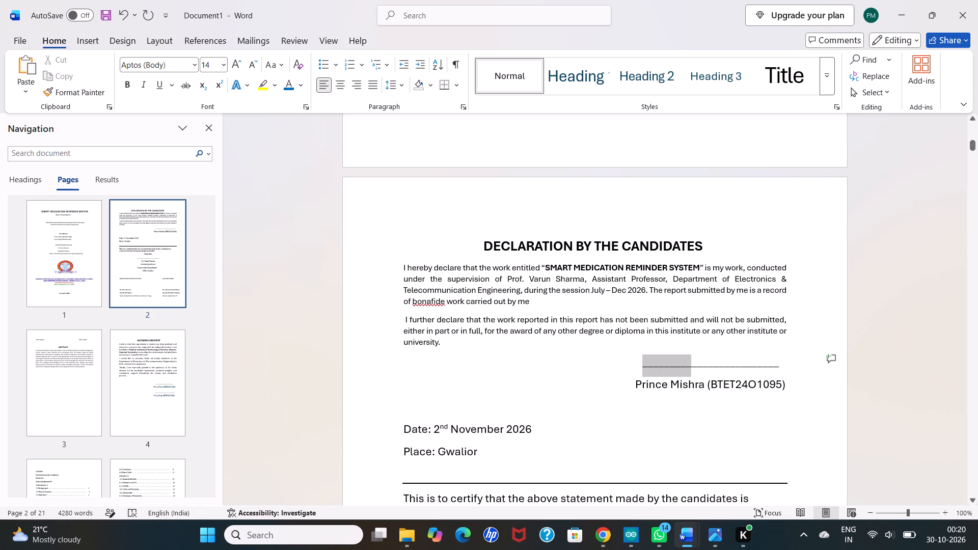
{"action": "left_click_drag", "start_coordinate": [700, 366], "coordinate": [778, 365]}
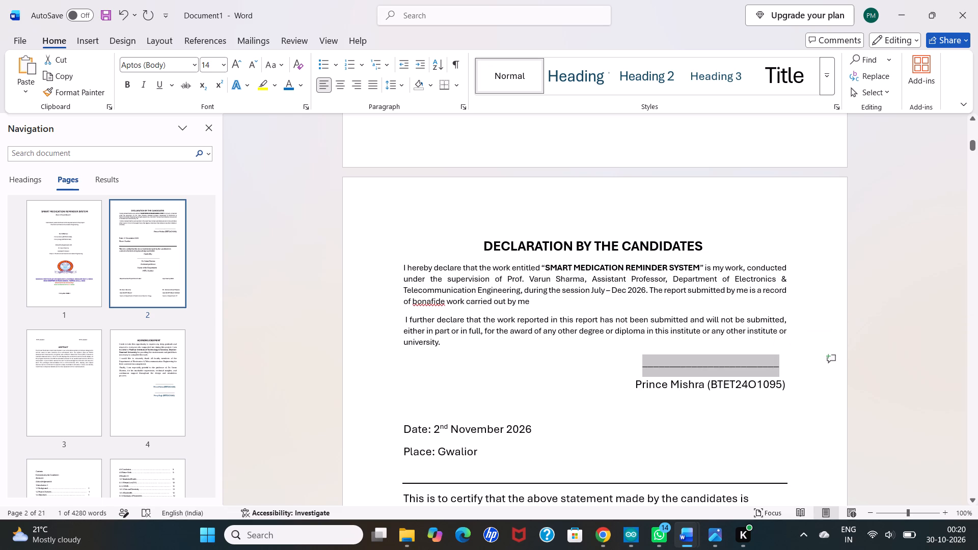
{"action": "key", "text": "ctrl+c"}
{"action": "left_click", "coordinate": [790, 387]}
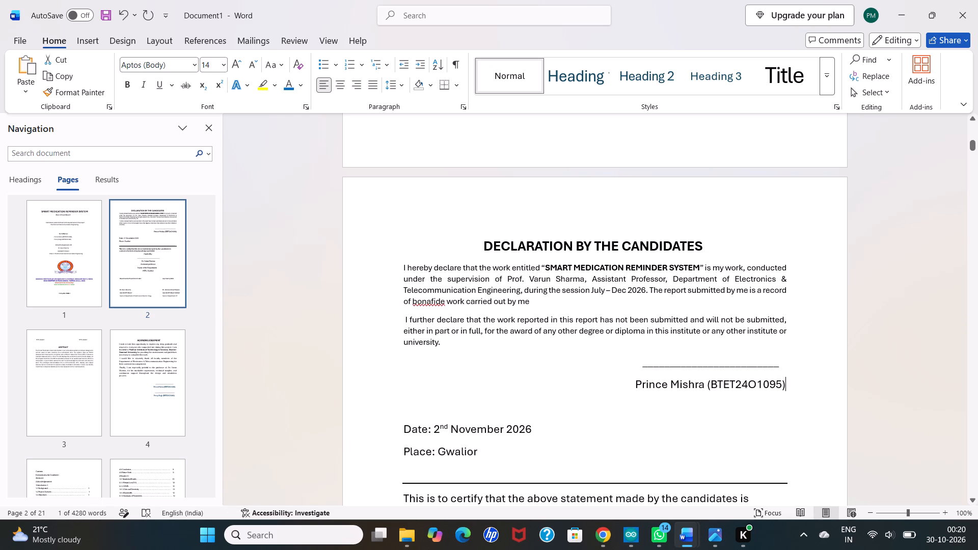
{"action": "key", "text": "Return"}
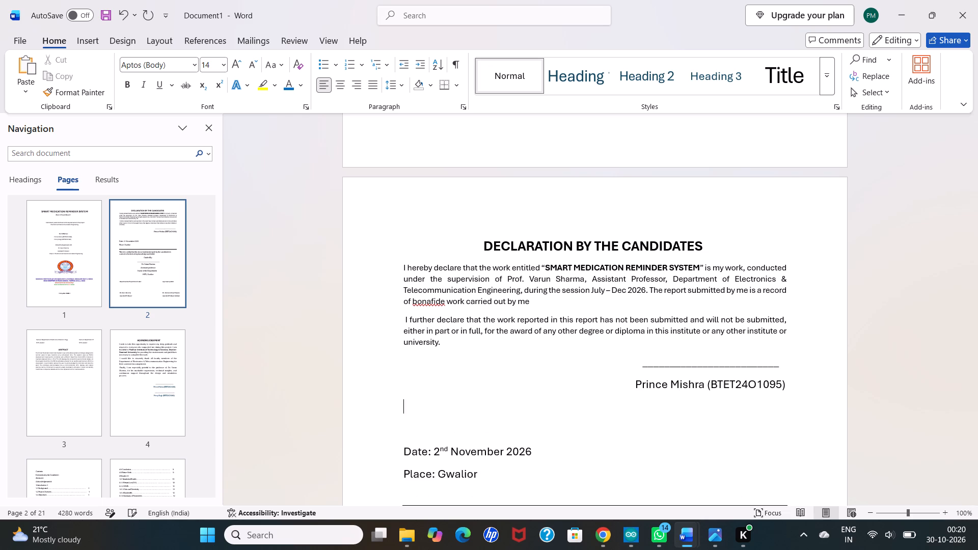
{"action": "key", "text": "ctrl+v"}
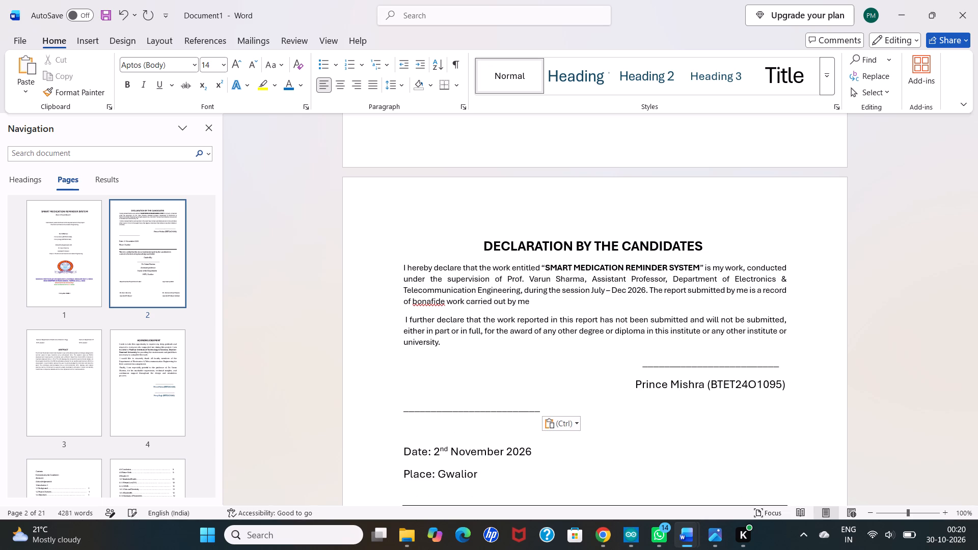
Indent the pasted second signature line with leading spaces so it sits beneath the student's name.
{"action": "left_click", "coordinate": [401, 404]}
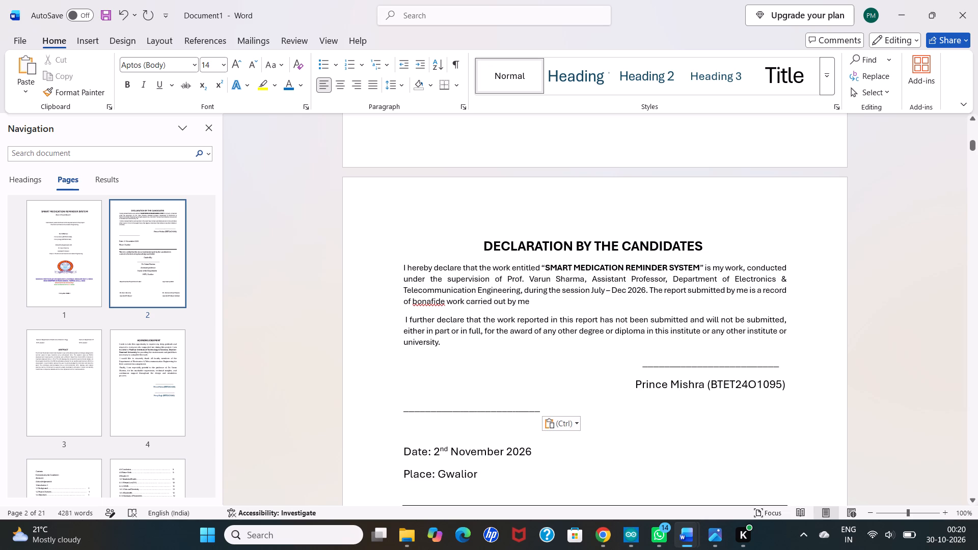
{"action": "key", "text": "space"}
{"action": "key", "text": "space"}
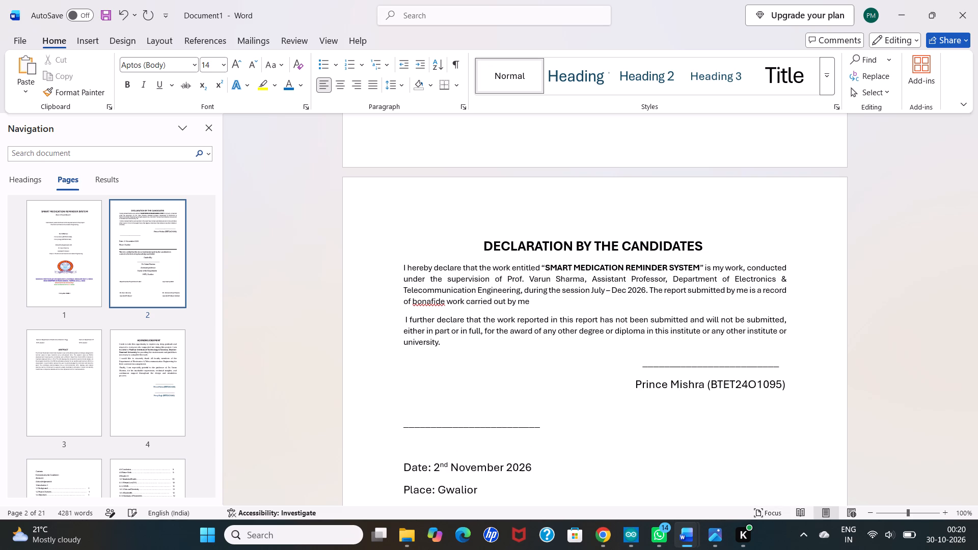
{"action": "key", "text": "BackSpace"}
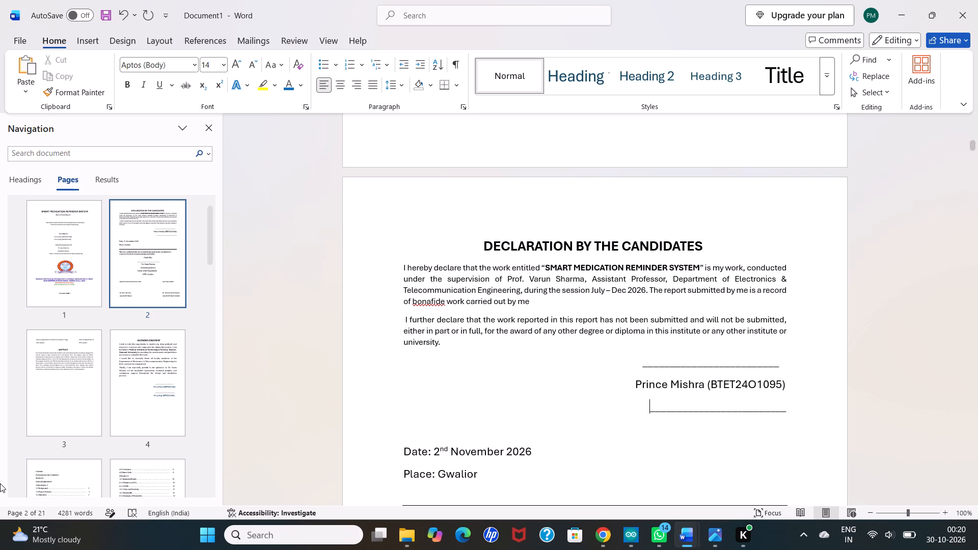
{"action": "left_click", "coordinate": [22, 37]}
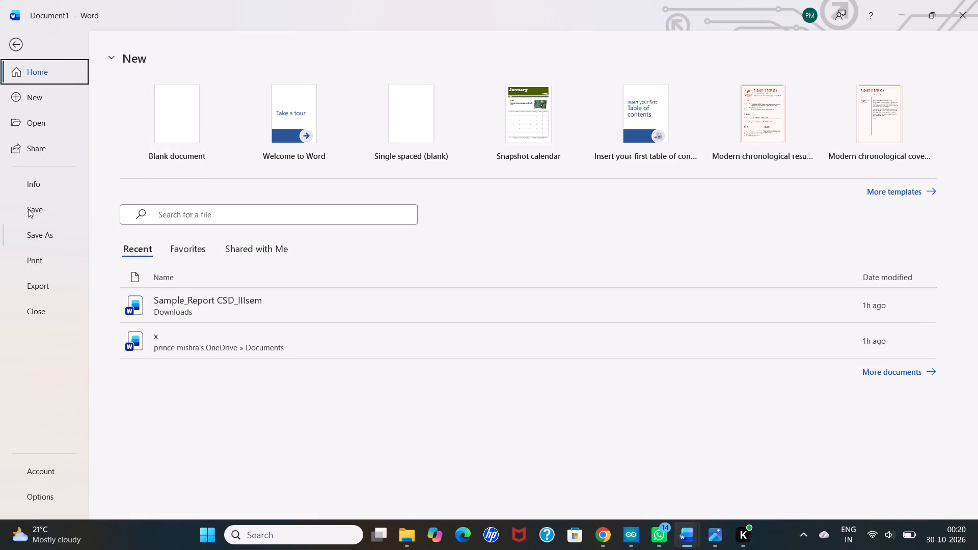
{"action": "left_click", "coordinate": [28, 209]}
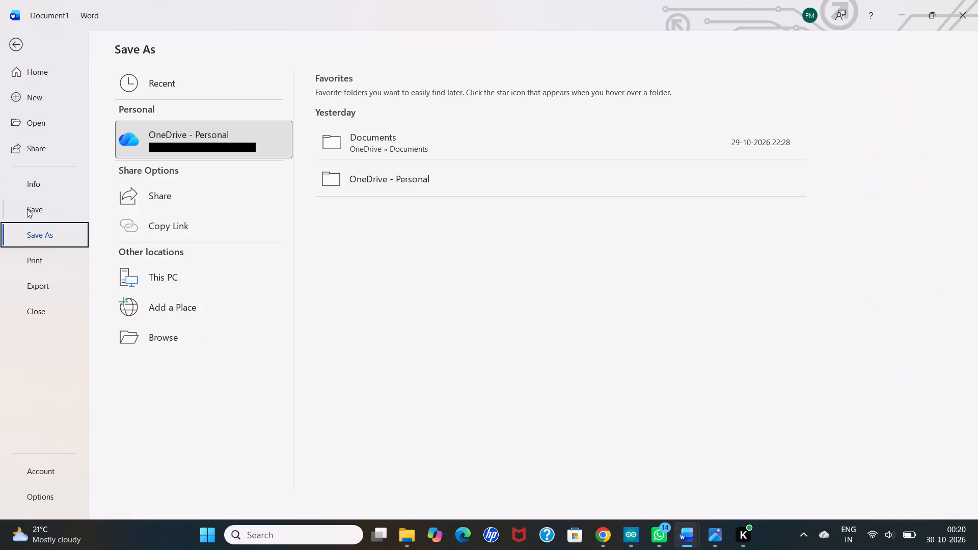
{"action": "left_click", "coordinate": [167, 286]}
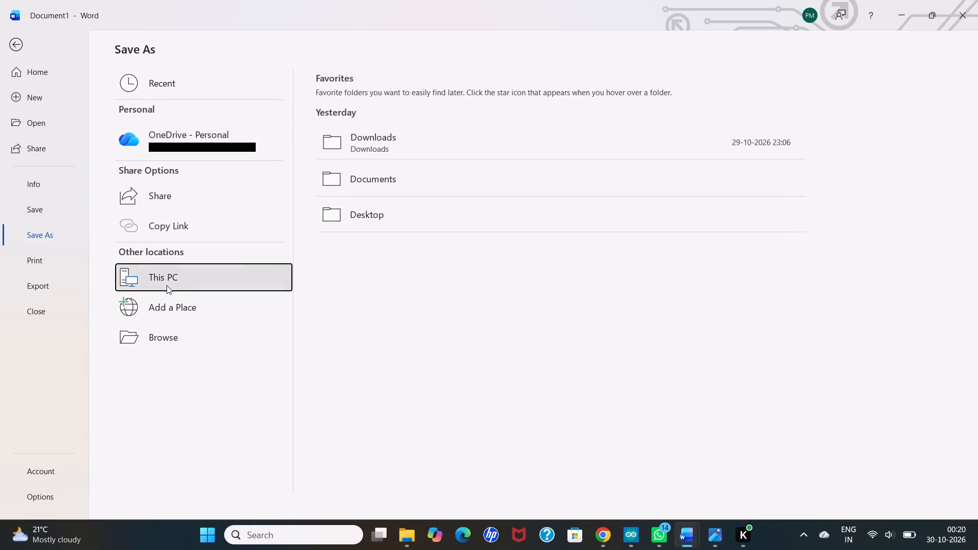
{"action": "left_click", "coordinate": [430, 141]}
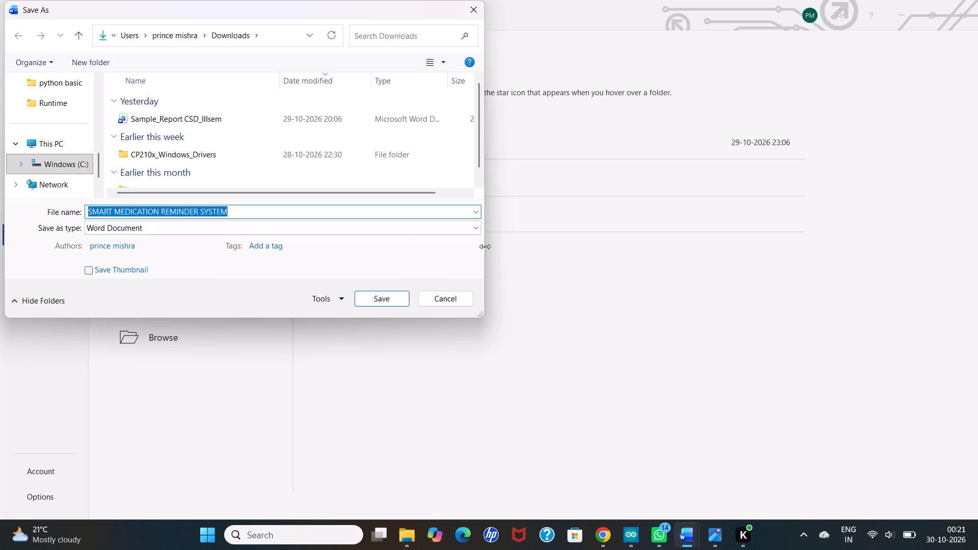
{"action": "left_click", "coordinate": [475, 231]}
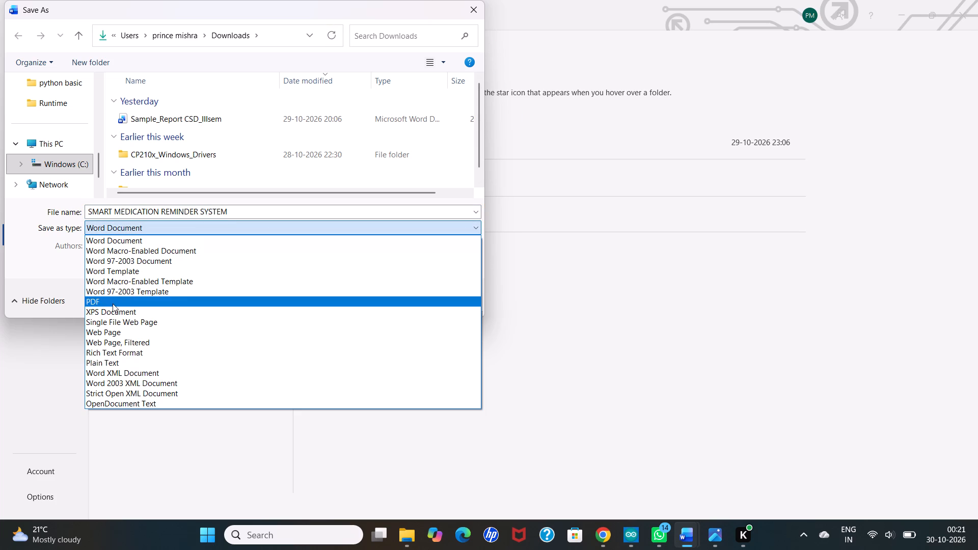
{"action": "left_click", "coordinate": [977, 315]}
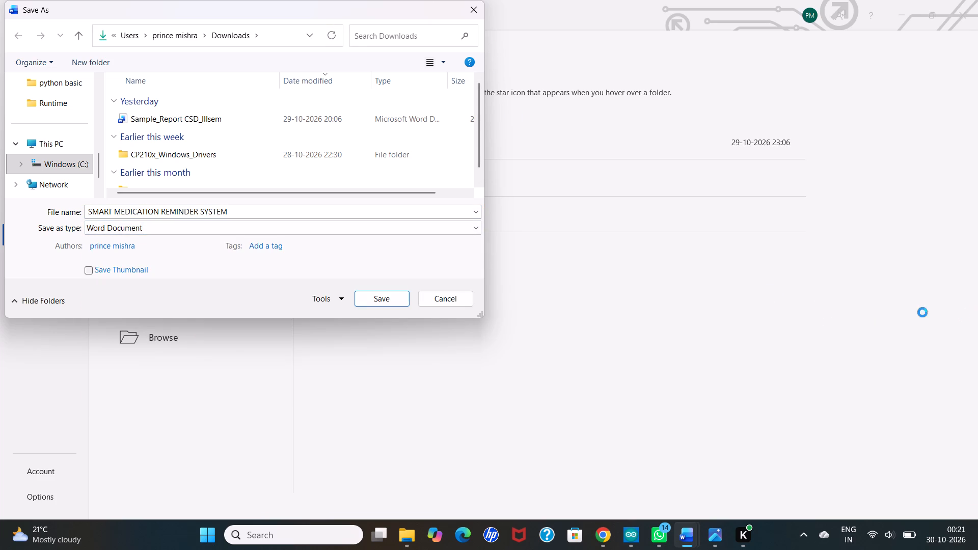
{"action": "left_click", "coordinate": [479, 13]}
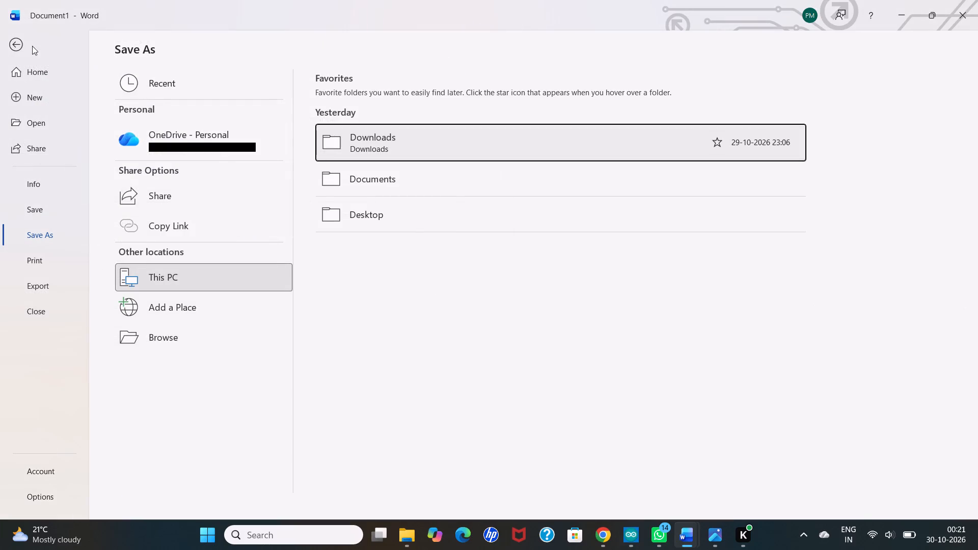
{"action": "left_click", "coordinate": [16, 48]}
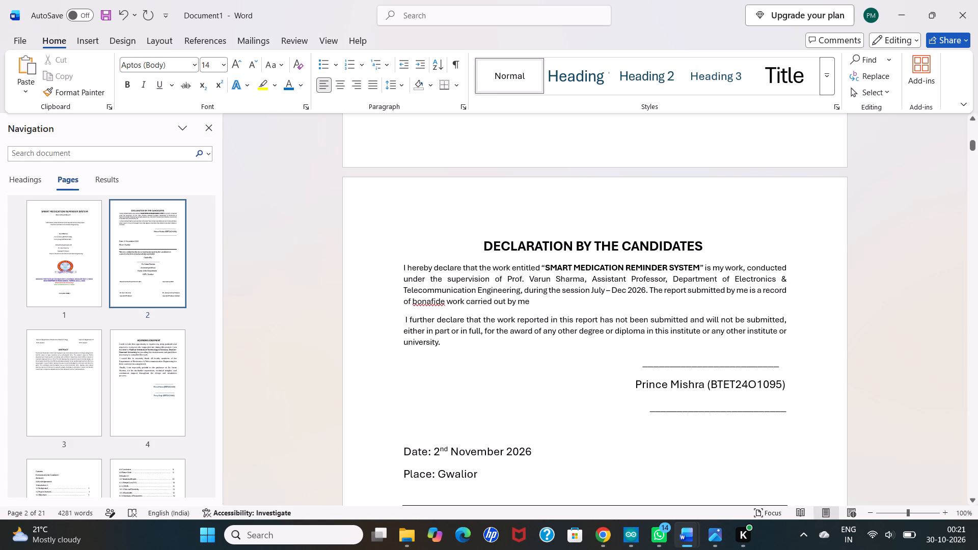
Remove two leading spaces from the second signature line to bring it closer into line with the first one.
{"action": "key", "text": "BackSpace"}
{"action": "key", "text": "BackSpace"}
Insert a blank line between the student's name and the second signature line.
{"action": "left_click", "coordinate": [789, 379]}
{"action": "key", "text": "Return"}
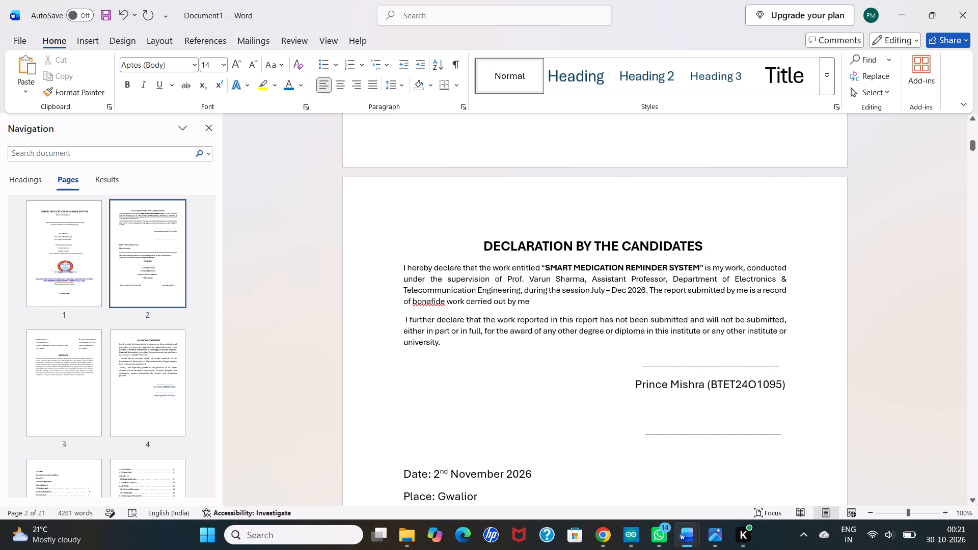
Start a new line below the second signature line on the Declaration page and indent it with spaces to that line's start.
{"action": "left_click", "coordinate": [785, 434]}
{"action": "key", "text": "Return"}
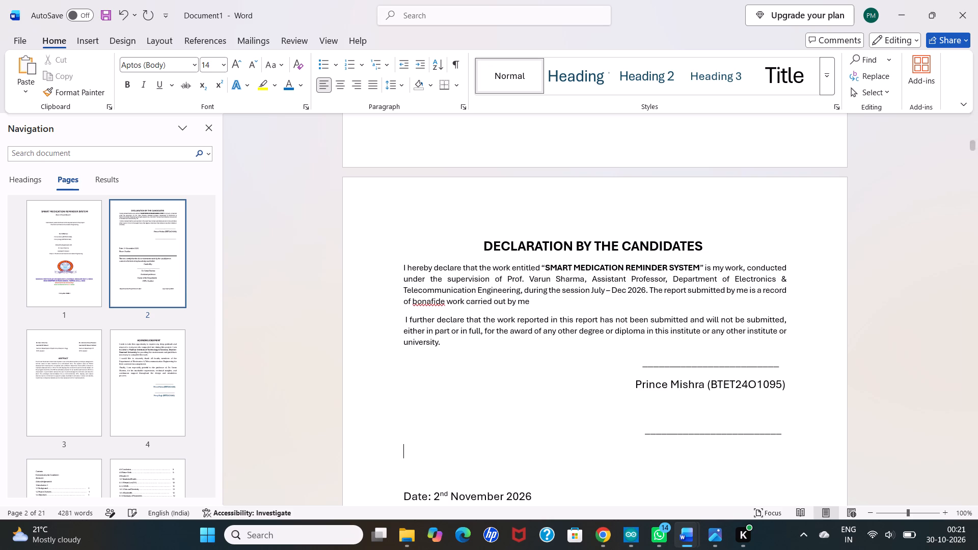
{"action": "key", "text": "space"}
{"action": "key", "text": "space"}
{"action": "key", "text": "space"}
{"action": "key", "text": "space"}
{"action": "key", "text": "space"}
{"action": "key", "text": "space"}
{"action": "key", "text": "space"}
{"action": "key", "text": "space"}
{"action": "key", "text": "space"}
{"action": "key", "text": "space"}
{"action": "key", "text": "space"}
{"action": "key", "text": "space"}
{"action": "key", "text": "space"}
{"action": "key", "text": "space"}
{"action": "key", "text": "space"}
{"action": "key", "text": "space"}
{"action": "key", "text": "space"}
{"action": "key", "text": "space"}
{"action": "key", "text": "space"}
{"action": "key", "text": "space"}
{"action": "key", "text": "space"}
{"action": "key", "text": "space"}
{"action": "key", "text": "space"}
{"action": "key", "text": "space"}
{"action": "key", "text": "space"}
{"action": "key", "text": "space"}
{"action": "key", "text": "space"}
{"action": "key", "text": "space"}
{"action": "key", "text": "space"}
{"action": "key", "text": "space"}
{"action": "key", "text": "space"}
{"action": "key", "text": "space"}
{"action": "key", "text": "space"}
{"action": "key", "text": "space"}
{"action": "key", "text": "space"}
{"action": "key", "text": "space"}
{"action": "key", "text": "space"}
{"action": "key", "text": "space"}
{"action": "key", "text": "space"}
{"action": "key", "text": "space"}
{"action": "key", "text": "BackSpace"}
{"action": "key", "text": "BackSpace"}
{"action": "key", "text": "BackSpace"}
{"action": "key", "text": "BackSpace"}
{"action": "key", "text": "BackSpace"}
{"action": "key", "text": "BackSpace"}
{"action": "key", "text": "BackSpace"}
{"action": "key", "text": "BackSpace"}
{"action": "key", "text": "BackSpace"}
{"action": "key", "text": "BackSpace"}
{"action": "key", "text": "BackSpace"}
{"action": "key", "text": "BackSpace"}
{"action": "key", "text": "BackSpace"}
{"action": "key", "text": "BackSpace"}
{"action": "key", "text": "BackSpace"}
{"action": "key", "text": "BackSpace"}
{"action": "key", "text": "BackSpace"}
{"action": "key", "text": "BackSpace"}
{"action": "key", "text": "BackSpace"}
{"action": "key", "text": "BackSpace"}
{"action": "key", "text": "BackSpace"}
{"action": "key", "text": "BackSpace"}
{"action": "key", "text": "BackSpace"}
{"action": "key", "text": "BackSpace"}
{"action": "key", "text": "BackSpace"}
{"action": "key", "text": "BackSpace"}
{"action": "key", "text": "BackSpace"}
{"action": "key", "text": "BackSpace"}
{"action": "key", "text": "BackSpace"}
{"action": "key", "text": "BackSpace"}
{"action": "key", "text": "BackSpace"}
Enter the second student's name beneath the second signature line, followed by the enrolment number in parentheses.
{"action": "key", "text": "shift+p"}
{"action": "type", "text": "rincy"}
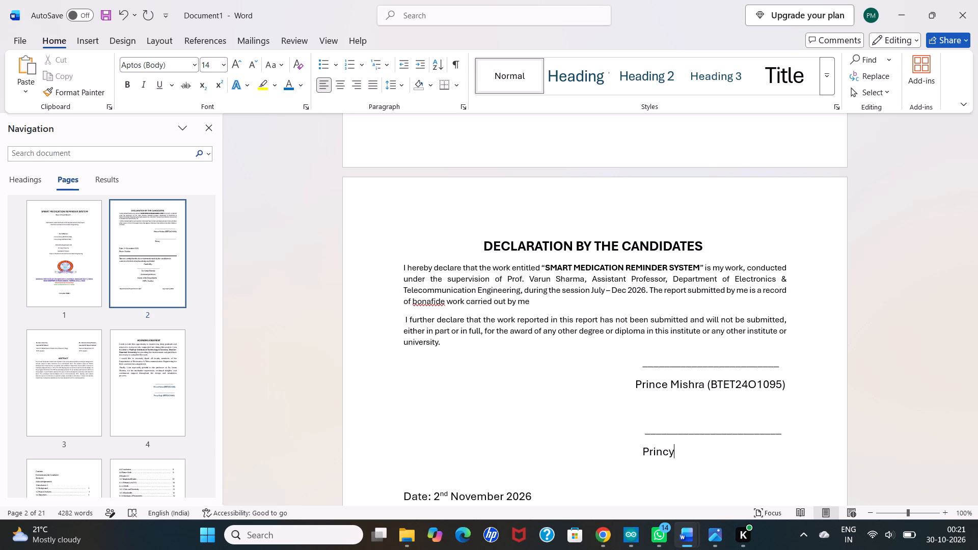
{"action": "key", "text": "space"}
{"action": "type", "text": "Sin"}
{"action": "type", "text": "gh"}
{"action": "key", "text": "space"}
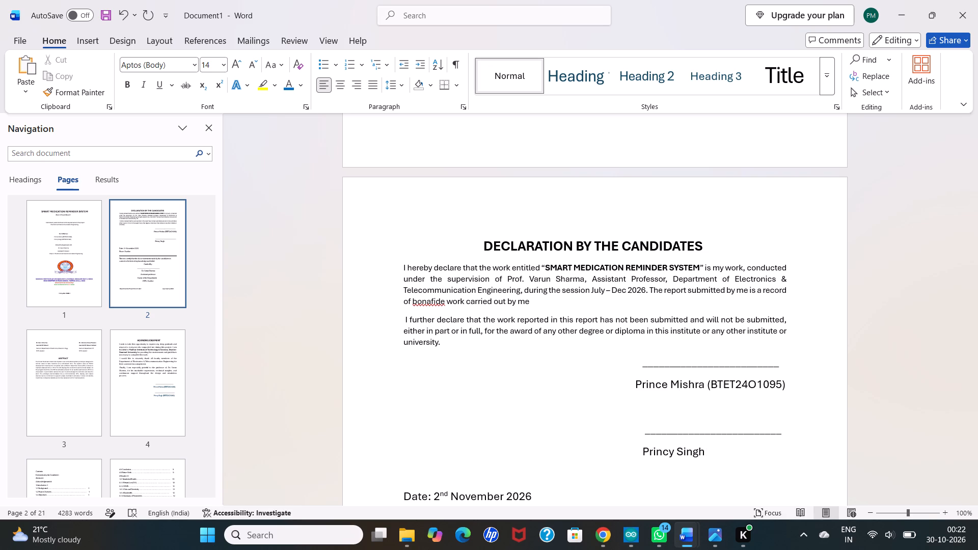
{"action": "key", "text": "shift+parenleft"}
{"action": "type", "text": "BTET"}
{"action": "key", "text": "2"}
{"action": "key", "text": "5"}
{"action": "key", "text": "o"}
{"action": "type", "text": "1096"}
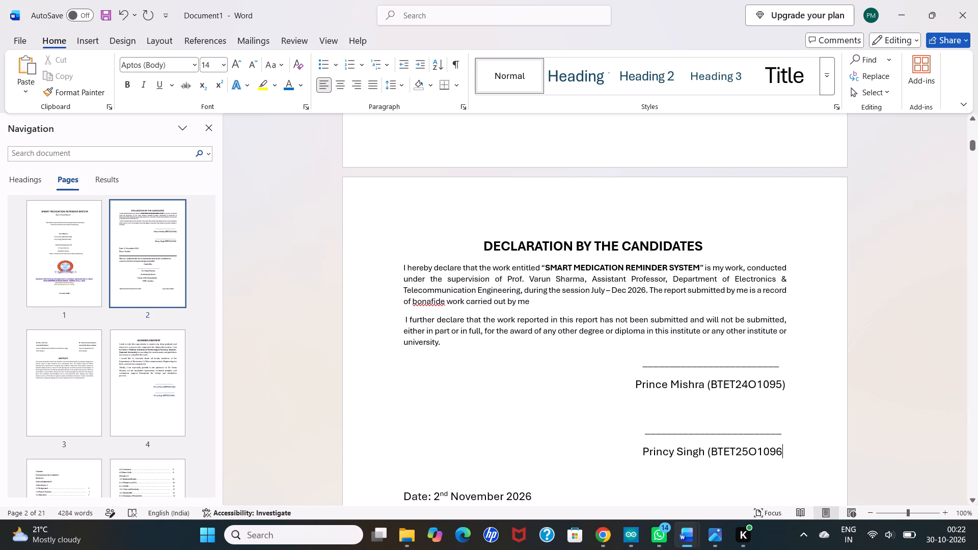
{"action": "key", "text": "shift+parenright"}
Compare the students' names and enrolment numbers on the title page with those on the Declaration page.
{"action": "scroll", "coordinate": [764, 430], "scroll_direction": "down", "scroll_amount": 1}
{"action": "scroll", "coordinate": [722, 482], "scroll_direction": "down", "scroll_amount": 1}
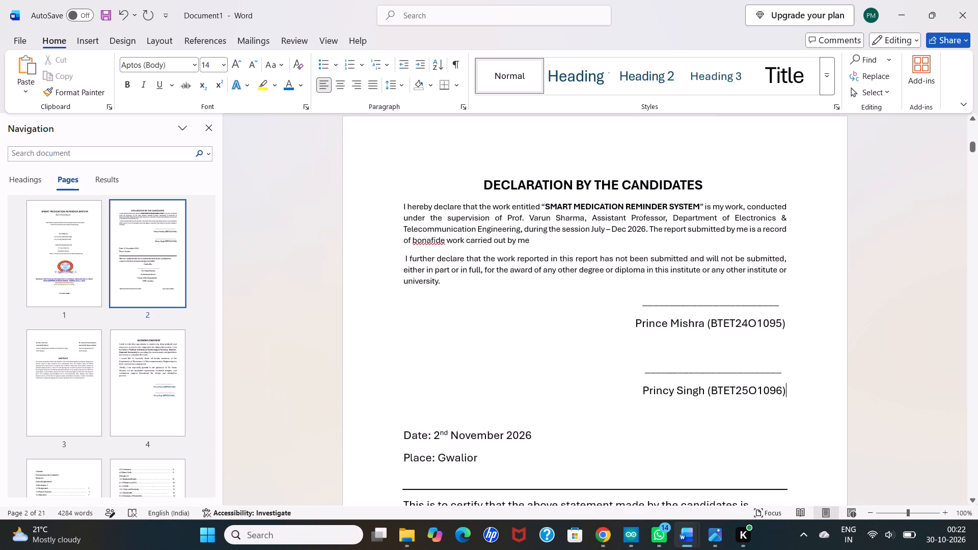
{"action": "scroll", "coordinate": [721, 483], "scroll_direction": "up", "scroll_amount": 16}
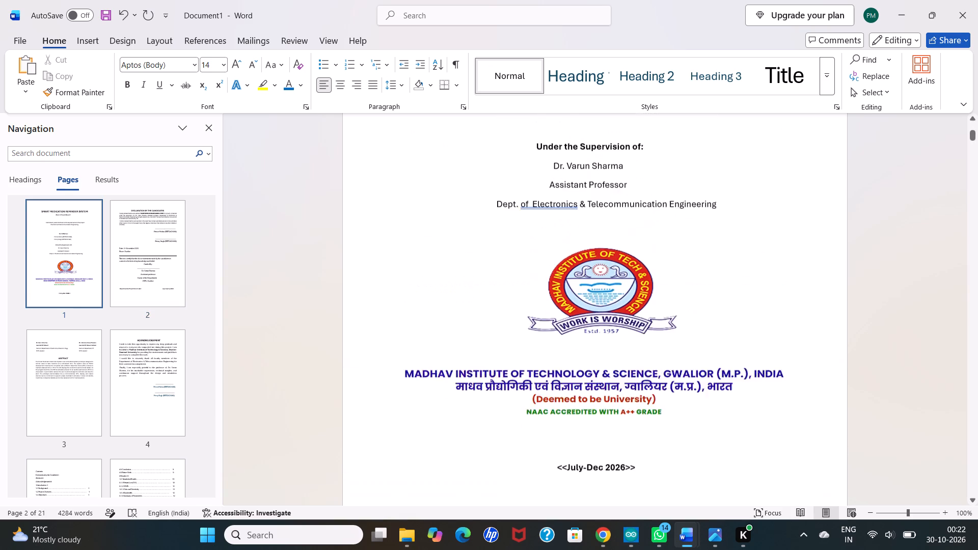
{"action": "scroll", "coordinate": [726, 480], "scroll_direction": "up", "scroll_amount": 4}
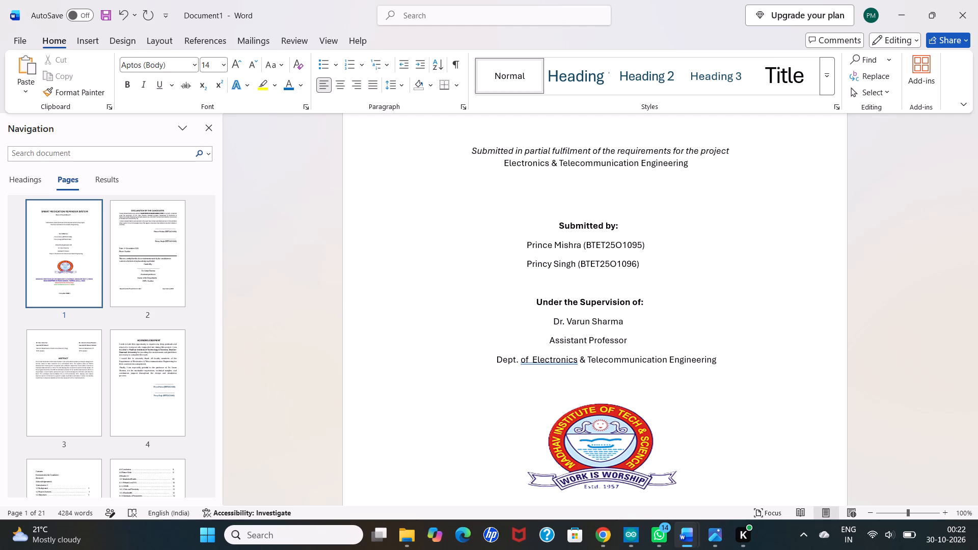
{"action": "scroll", "coordinate": [721, 477], "scroll_direction": "down", "scroll_amount": 6}
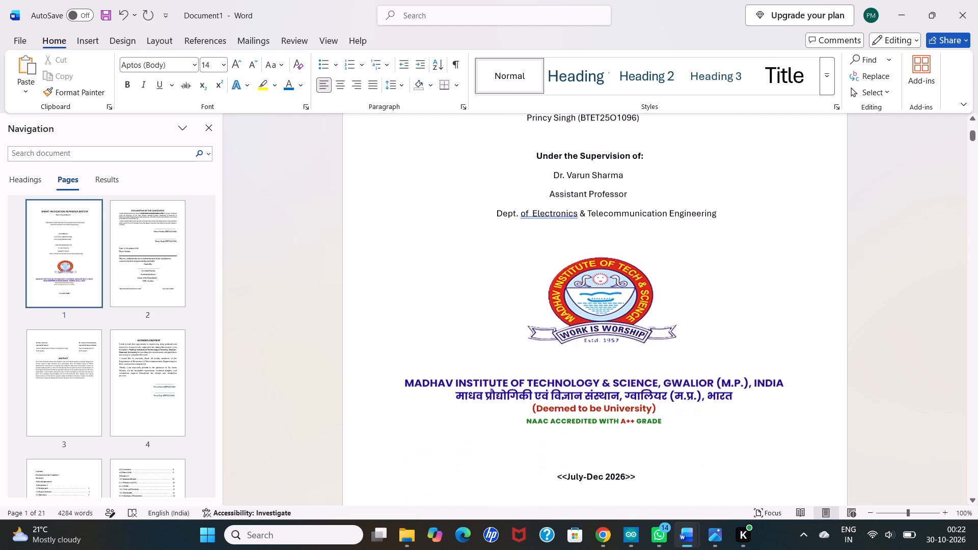
{"action": "scroll", "coordinate": [721, 481], "scroll_direction": "down", "scroll_amount": 18}
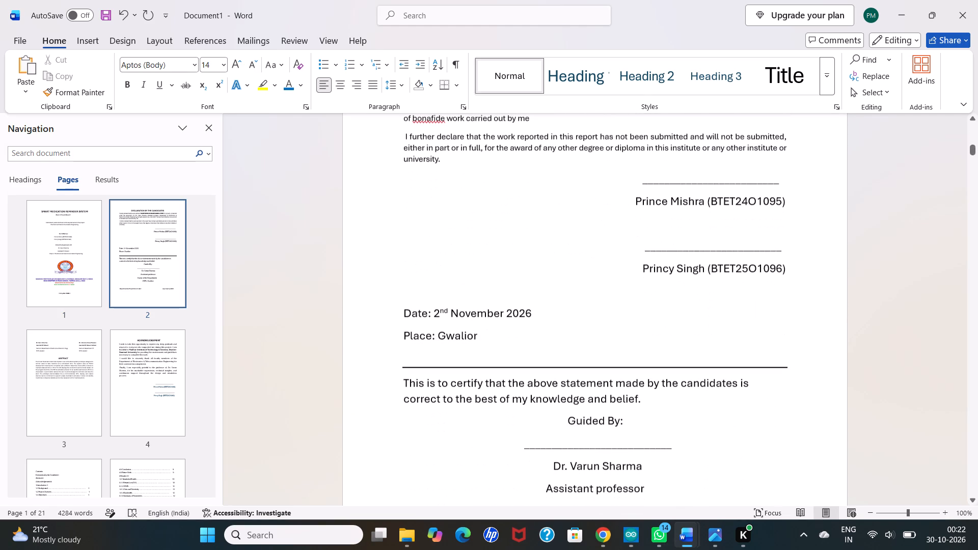
{"action": "scroll", "coordinate": [722, 481], "scroll_direction": "up", "scroll_amount": 4}
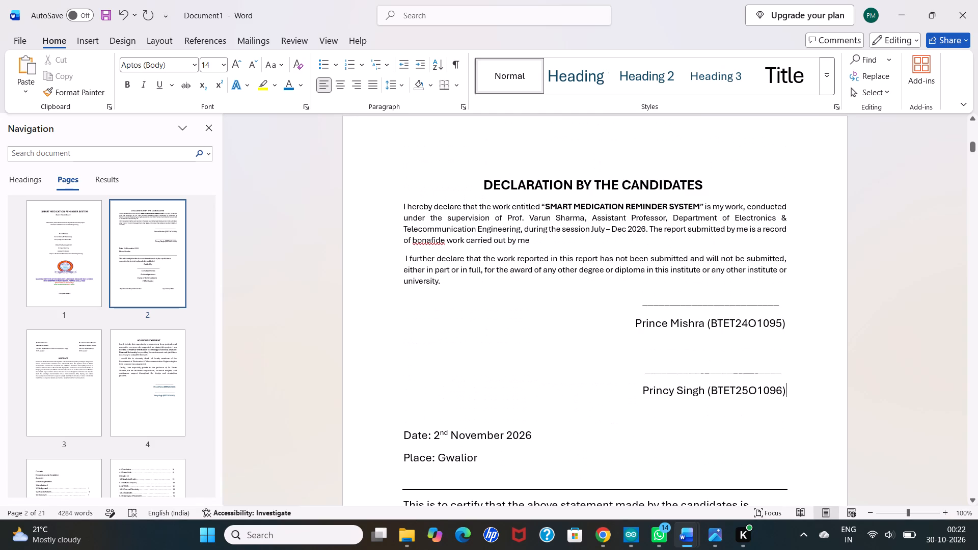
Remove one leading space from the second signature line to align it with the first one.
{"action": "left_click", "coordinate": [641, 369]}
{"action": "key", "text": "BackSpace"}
Remove the blank line between the first student's name and the second signature line, keeping the signature line on its own line.
{"action": "left_click", "coordinate": [411, 363]}
{"action": "key", "text": "BackSpace"}
{"action": "key", "text": "BackSpace"}
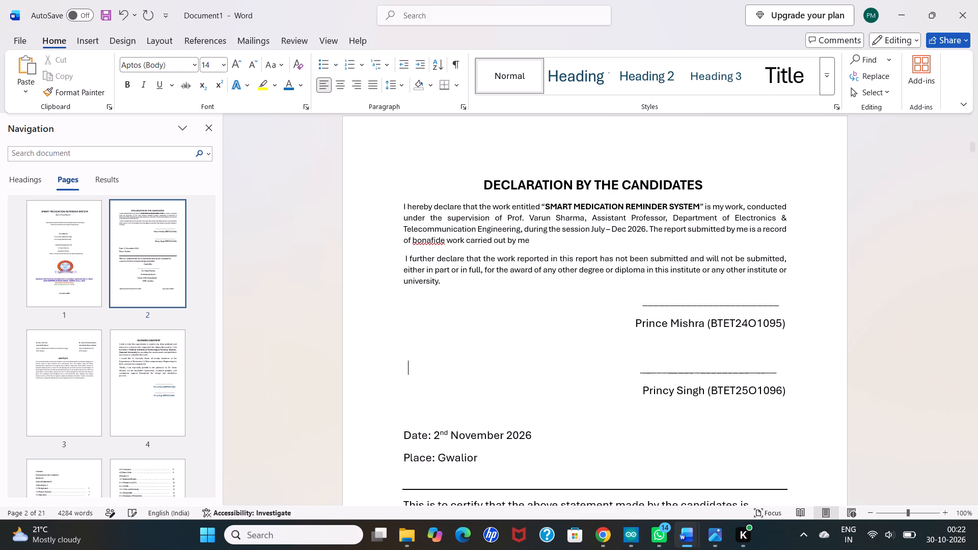
{"action": "key", "text": "BackSpace"}
{"action": "key", "text": "BackSpace"}
{"action": "key", "text": "BackSpace"}
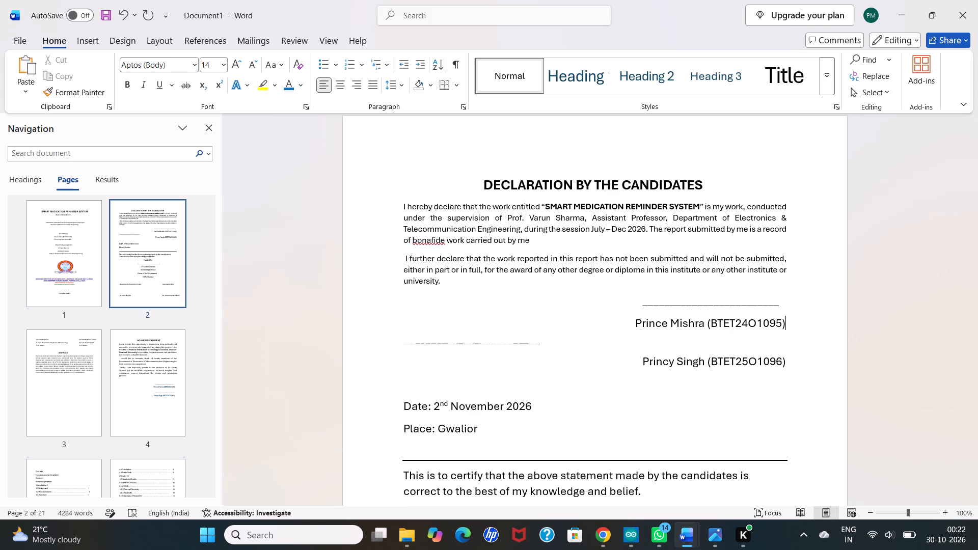
{"action": "key", "text": "Return"}
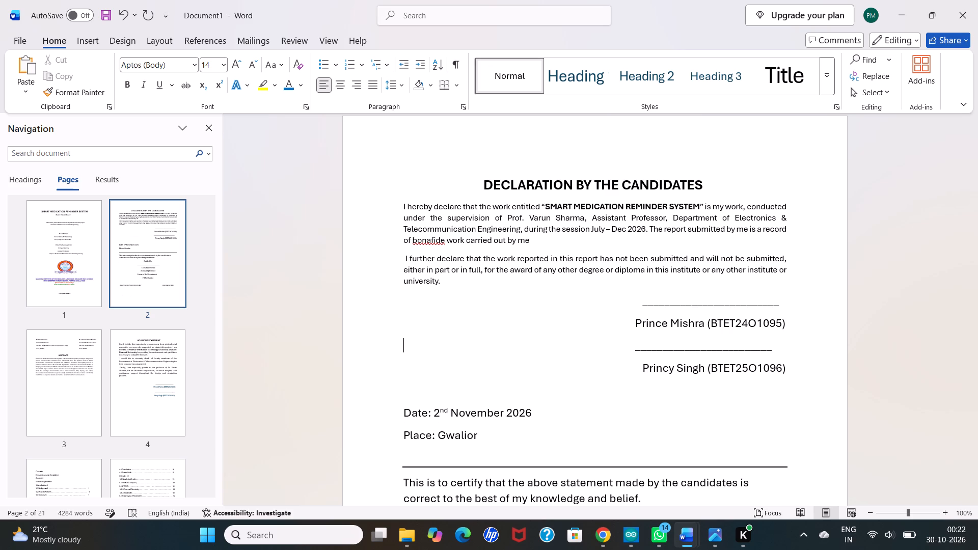
Indent the second signature line by a net four extra leading spaces to position it above the second student's name.
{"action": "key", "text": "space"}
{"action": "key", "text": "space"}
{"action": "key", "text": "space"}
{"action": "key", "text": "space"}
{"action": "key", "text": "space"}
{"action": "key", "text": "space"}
{"action": "key", "text": "BackSpace"}
{"action": "key", "text": "BackSpace"}
{"action": "key", "text": "BackSpace"}
{"action": "key", "text": "BackSpace"}
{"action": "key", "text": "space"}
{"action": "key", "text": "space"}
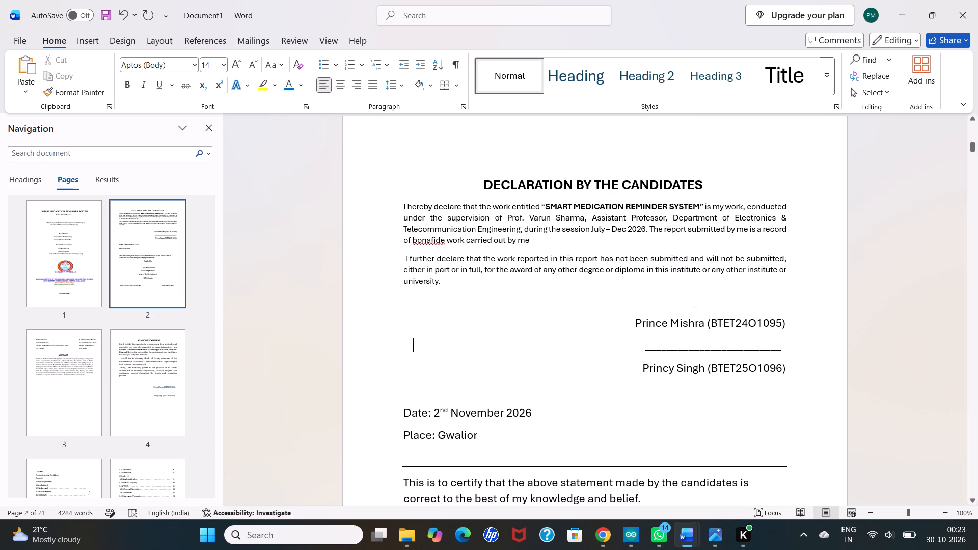
Review the Declaration page's layout from the students' signature blocks down to the guide, coordinator and HoD approval section.
{"action": "left_click", "coordinate": [977, 399]}
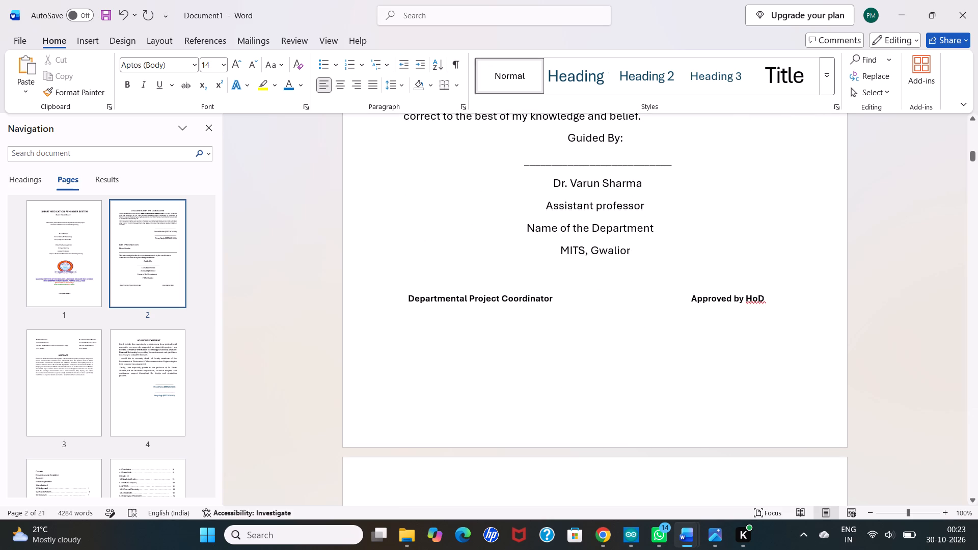
{"action": "scroll", "coordinate": [951, 400], "scroll_direction": "up", "scroll_amount": 2}
{"action": "scroll", "coordinate": [951, 400], "scroll_direction": "down", "scroll_amount": 2}
{"action": "scroll", "coordinate": [951, 400], "scroll_direction": "up", "scroll_amount": 1}
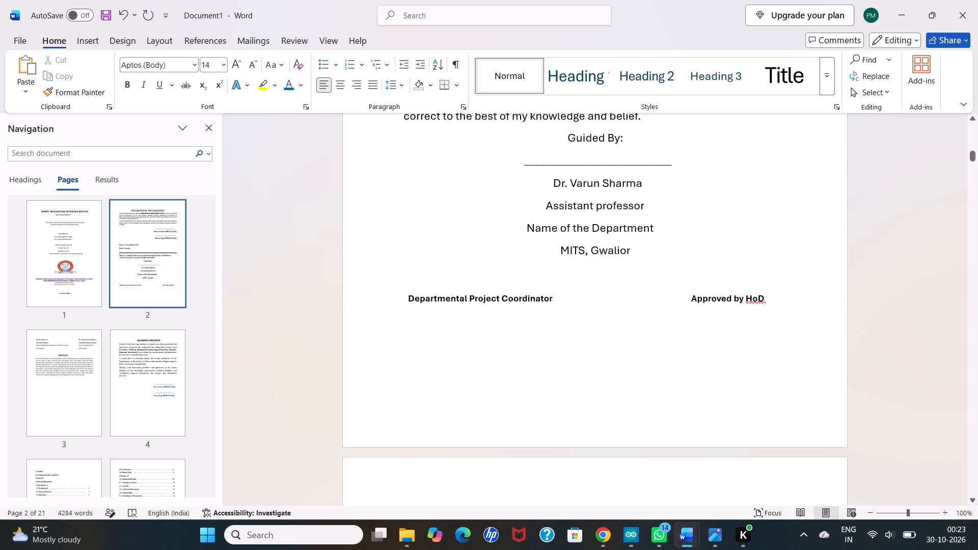
{"action": "scroll", "coordinate": [951, 400], "scroll_direction": "up", "scroll_amount": 6}
{"action": "scroll", "coordinate": [951, 400], "scroll_direction": "down", "scroll_amount": 1}
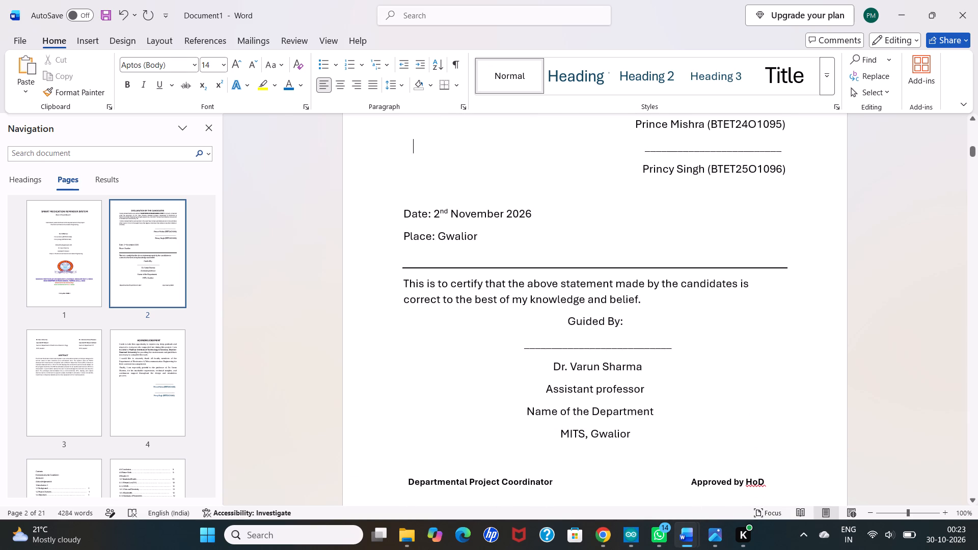
{"action": "scroll", "coordinate": [951, 400], "scroll_direction": "down", "scroll_amount": 1}
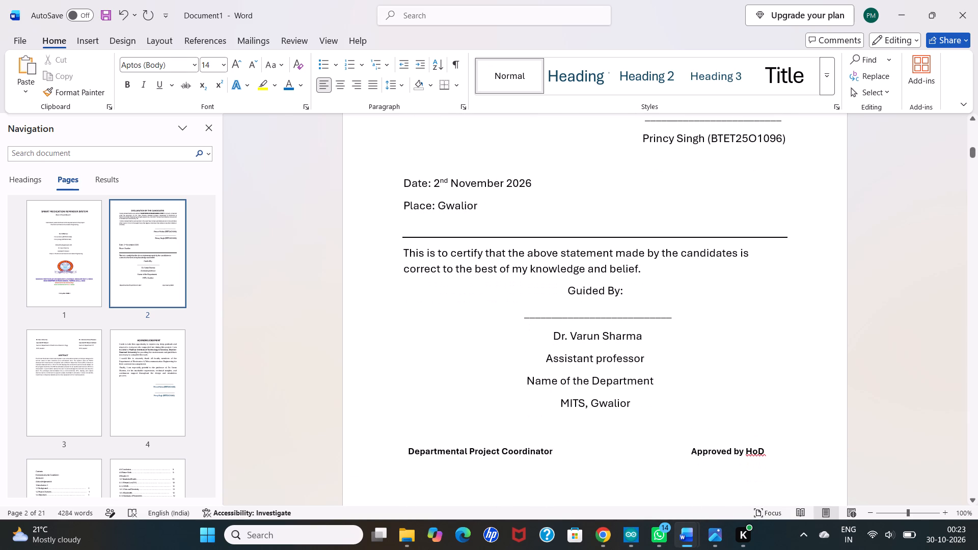
{"action": "scroll", "coordinate": [951, 400], "scroll_direction": "up", "scroll_amount": 1}
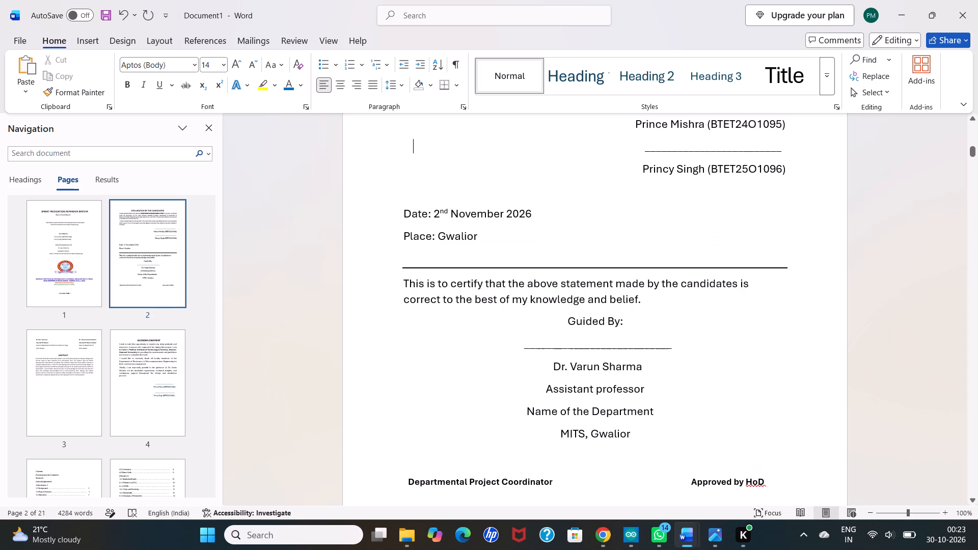
Review the layout from the Declaration page's signature blocks through the approval section to the start of the Abstract.
{"action": "scroll", "coordinate": [951, 400], "scroll_direction": "down", "scroll_amount": 11}
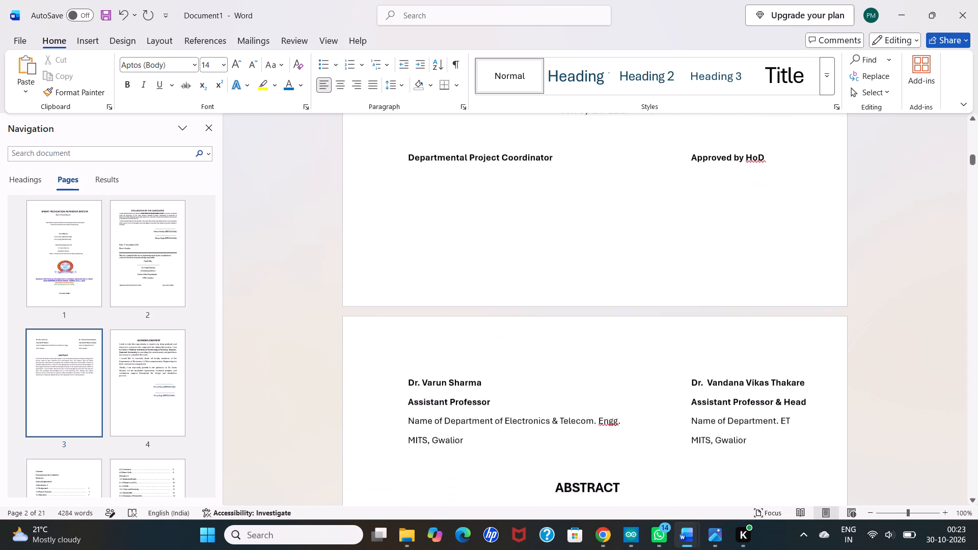
{"action": "scroll", "coordinate": [944, 405], "scroll_direction": "down", "scroll_amount": 2}
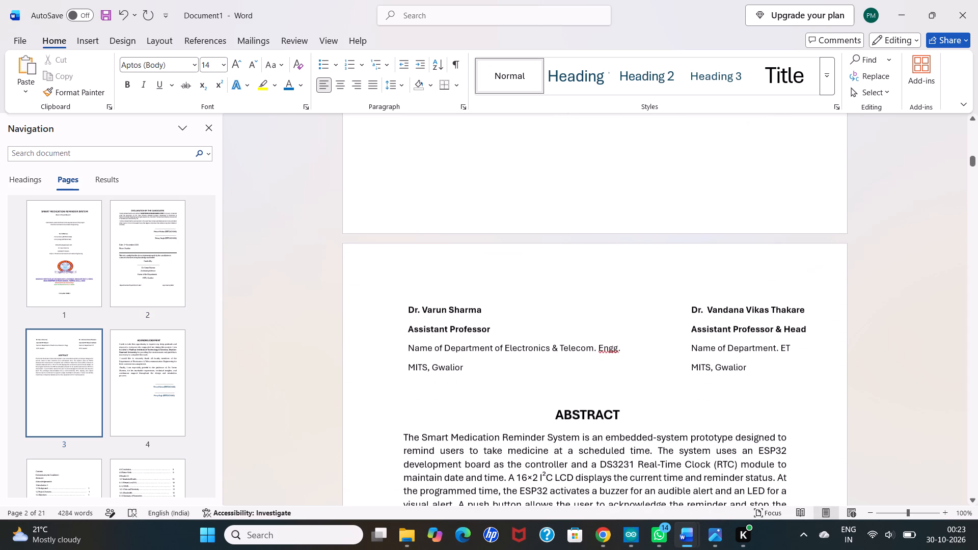
{"action": "scroll", "coordinate": [936, 413], "scroll_direction": "up", "scroll_amount": 18}
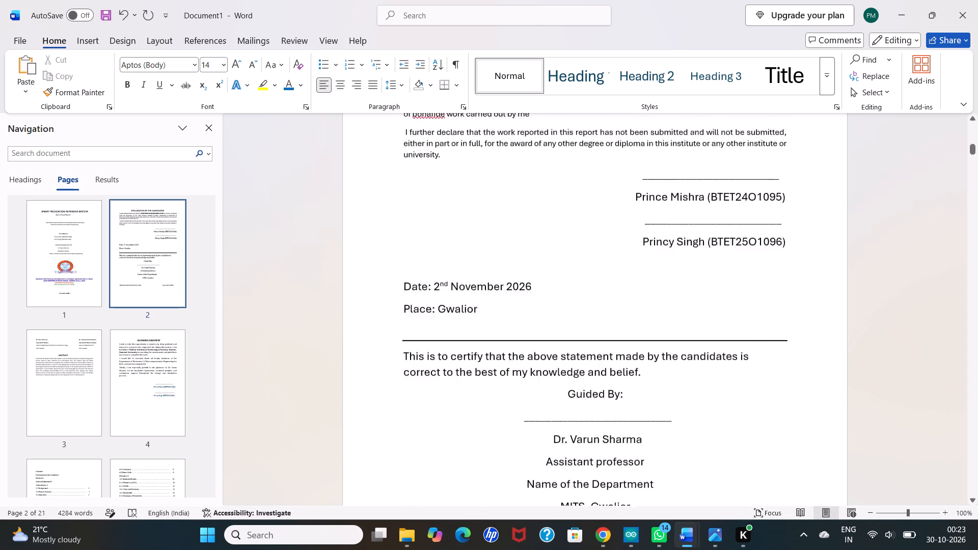
{"action": "scroll", "coordinate": [936, 413], "scroll_direction": "up", "scroll_amount": 3}
{"action": "scroll", "coordinate": [936, 413], "scroll_direction": "down", "scroll_amount": 2}
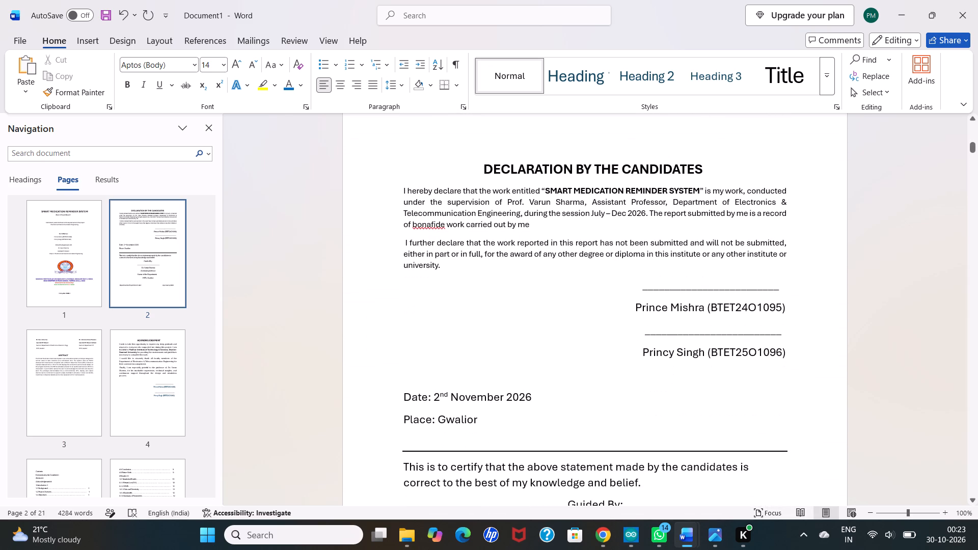
Set the certification statement below the horizontal rule on the Declaration page to font size 12.
{"action": "scroll", "coordinate": [936, 413], "scroll_direction": "down", "scroll_amount": 3}
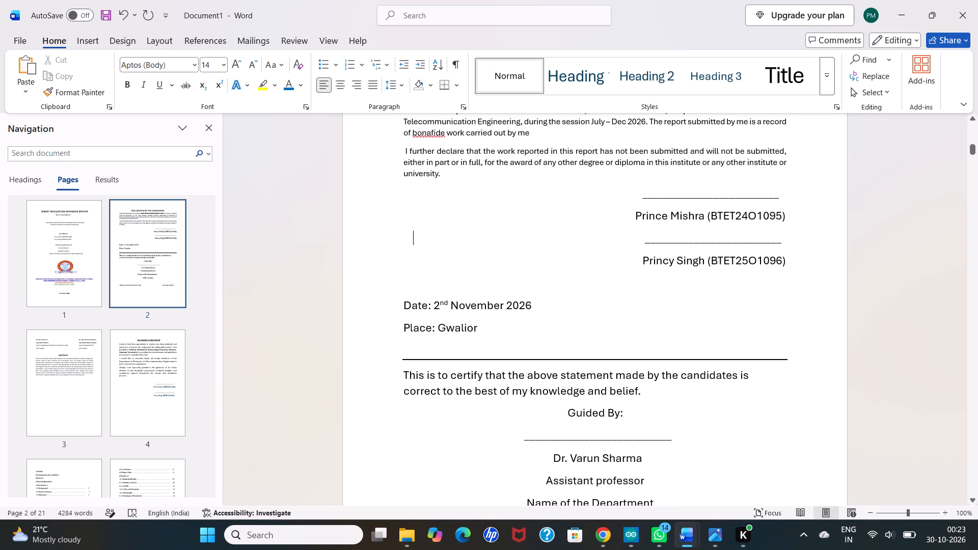
{"action": "left_click_drag", "start_coordinate": [404, 373], "coordinate": [594, 383]}
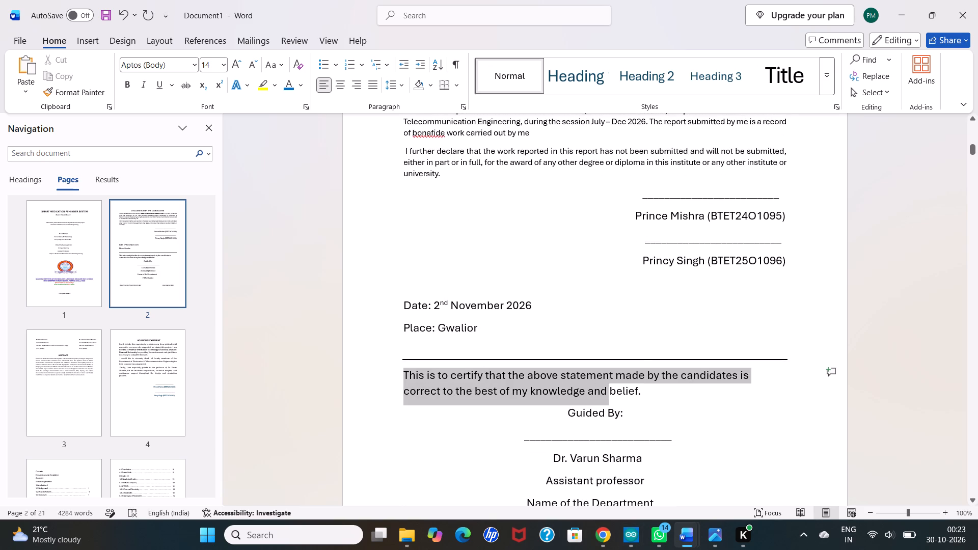
{"action": "left_click_drag", "start_coordinate": [594, 383], "coordinate": [643, 386]}
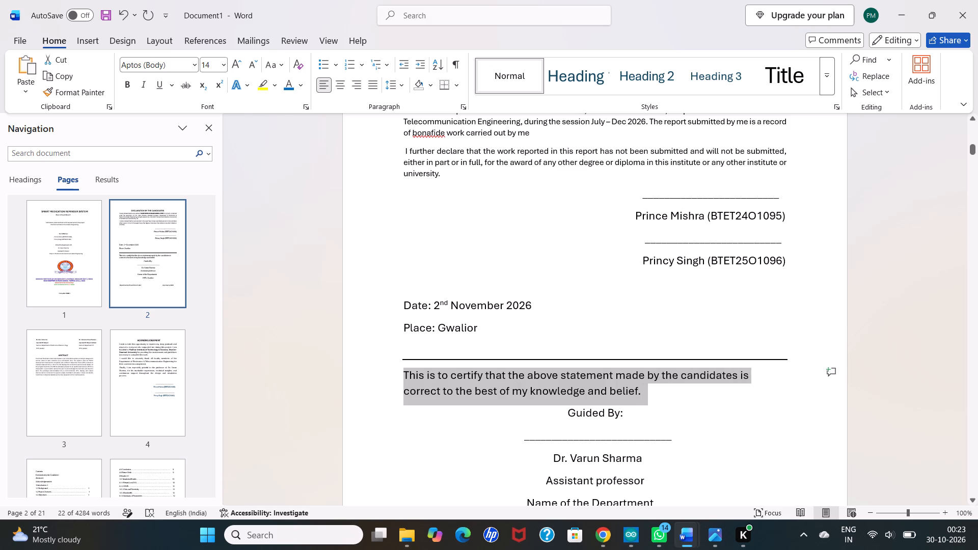
{"action": "left_click", "coordinate": [224, 67]}
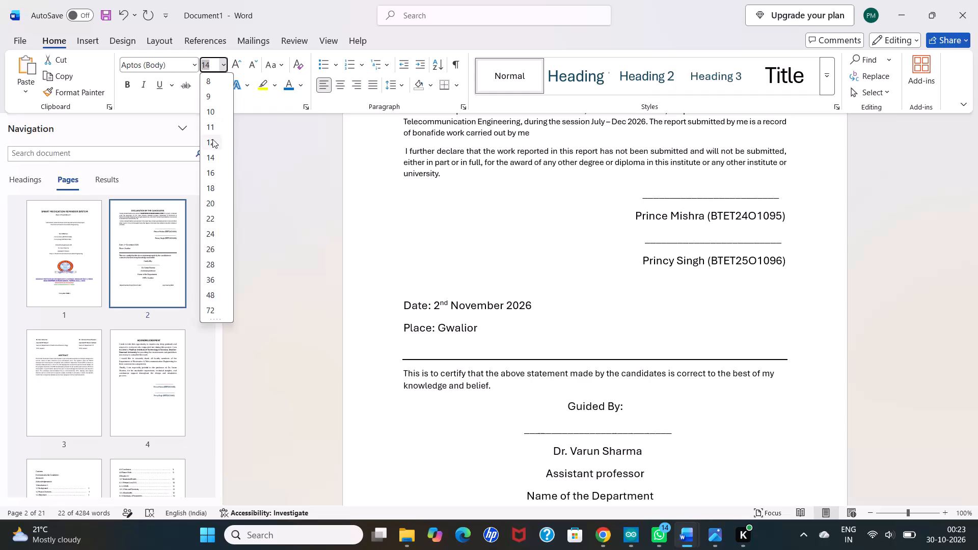
{"action": "left_click", "coordinate": [212, 145]}
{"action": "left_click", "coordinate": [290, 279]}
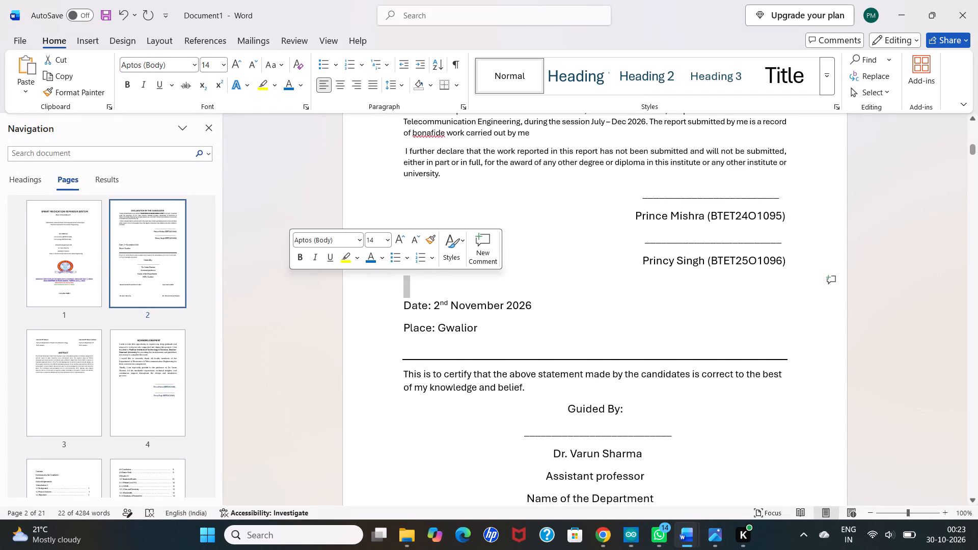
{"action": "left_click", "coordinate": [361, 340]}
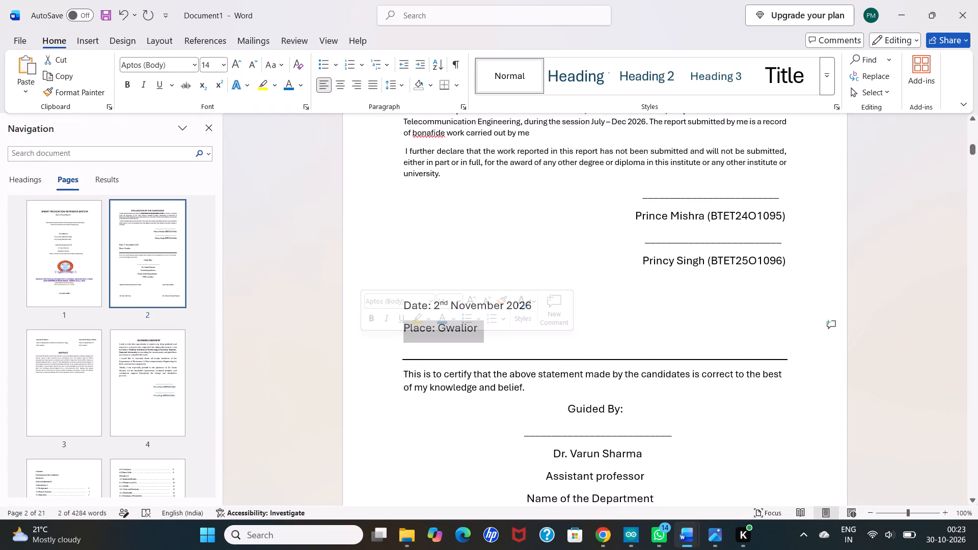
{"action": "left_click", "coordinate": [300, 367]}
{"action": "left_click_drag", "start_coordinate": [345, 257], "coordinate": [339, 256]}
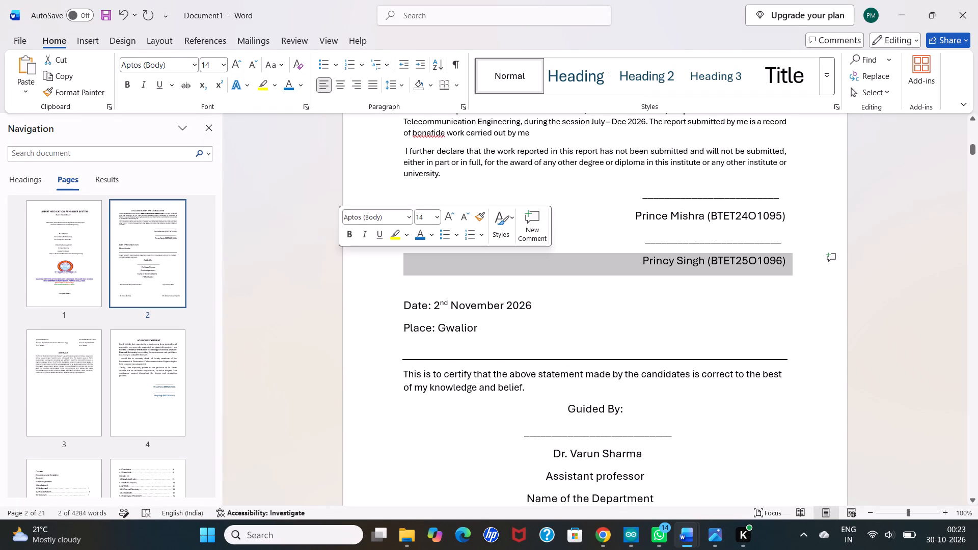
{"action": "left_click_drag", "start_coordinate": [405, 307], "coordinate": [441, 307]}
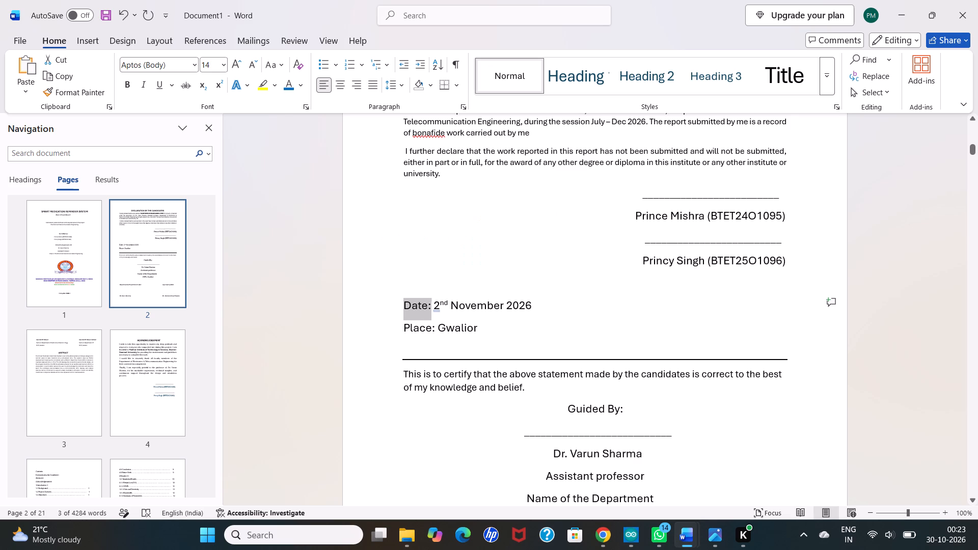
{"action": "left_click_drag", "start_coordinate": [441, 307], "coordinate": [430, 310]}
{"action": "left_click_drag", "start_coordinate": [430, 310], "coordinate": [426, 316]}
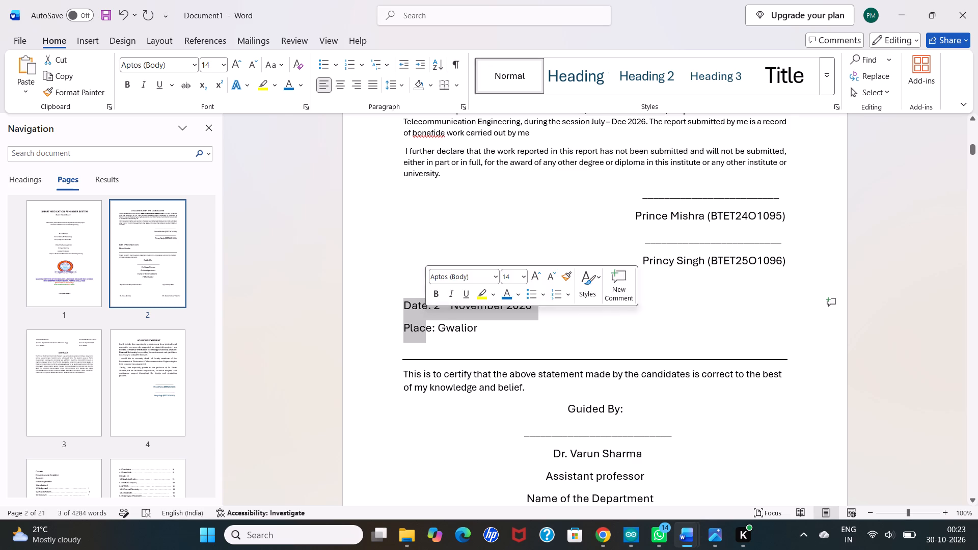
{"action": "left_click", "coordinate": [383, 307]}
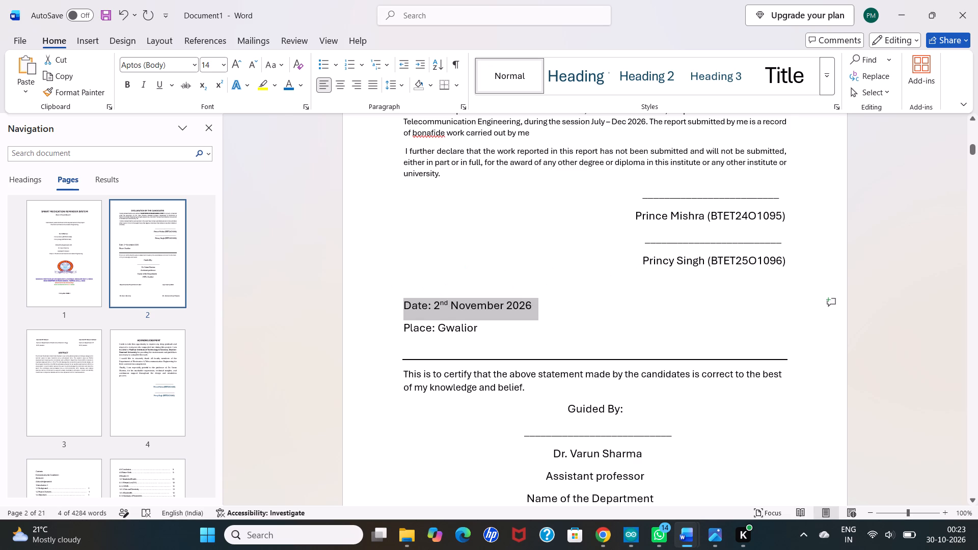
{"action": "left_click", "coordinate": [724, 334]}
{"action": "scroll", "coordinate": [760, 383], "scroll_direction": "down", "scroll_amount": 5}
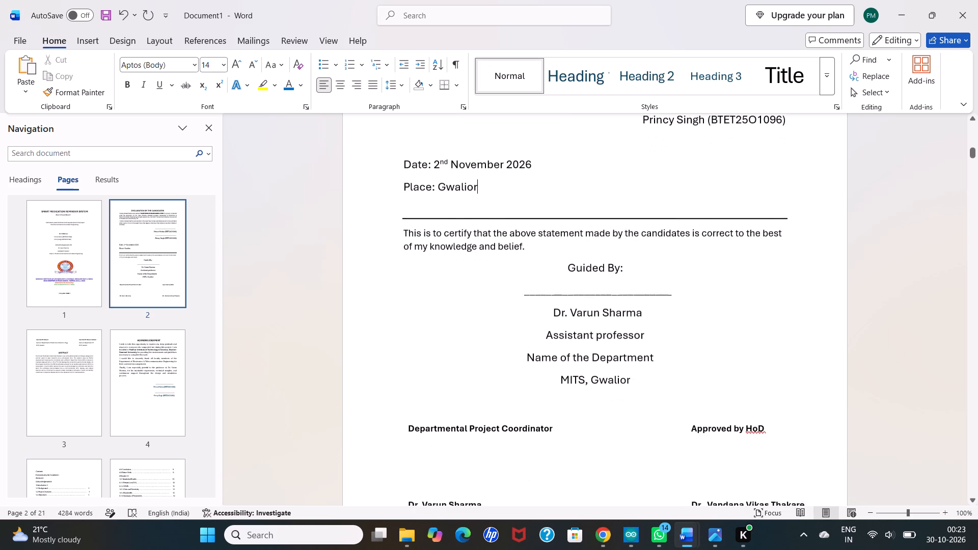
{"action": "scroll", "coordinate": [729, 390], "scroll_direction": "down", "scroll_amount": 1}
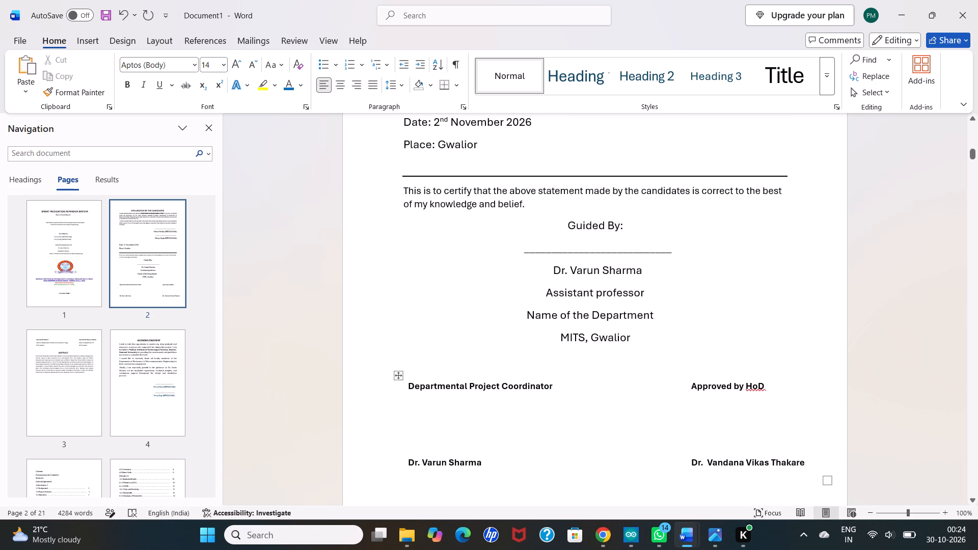
Examine how the coordinator and HoD approval table splits between the Declaration page and the Abstract page.
{"action": "scroll", "coordinate": [665, 353], "scroll_direction": "down", "scroll_amount": 9}
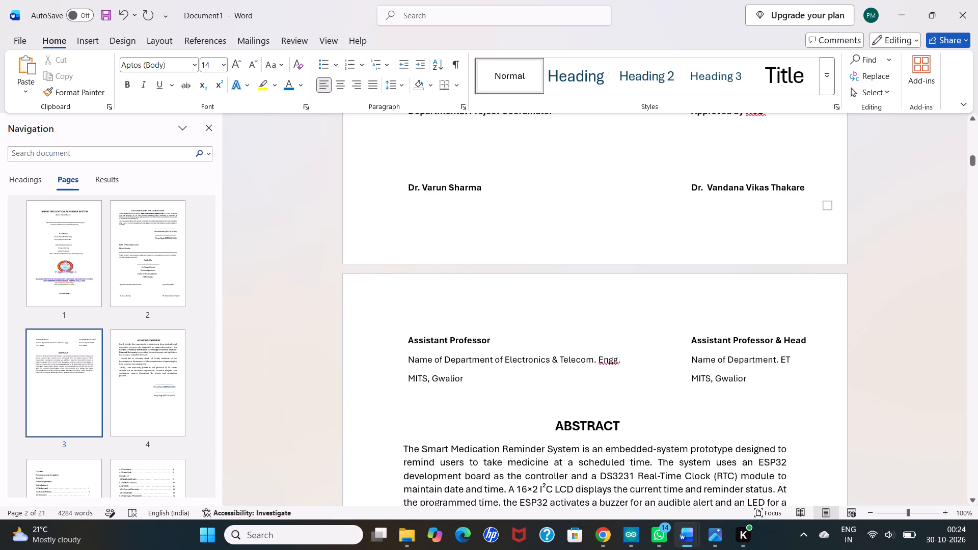
{"action": "scroll", "coordinate": [574, 370], "scroll_direction": "up", "scroll_amount": 6}
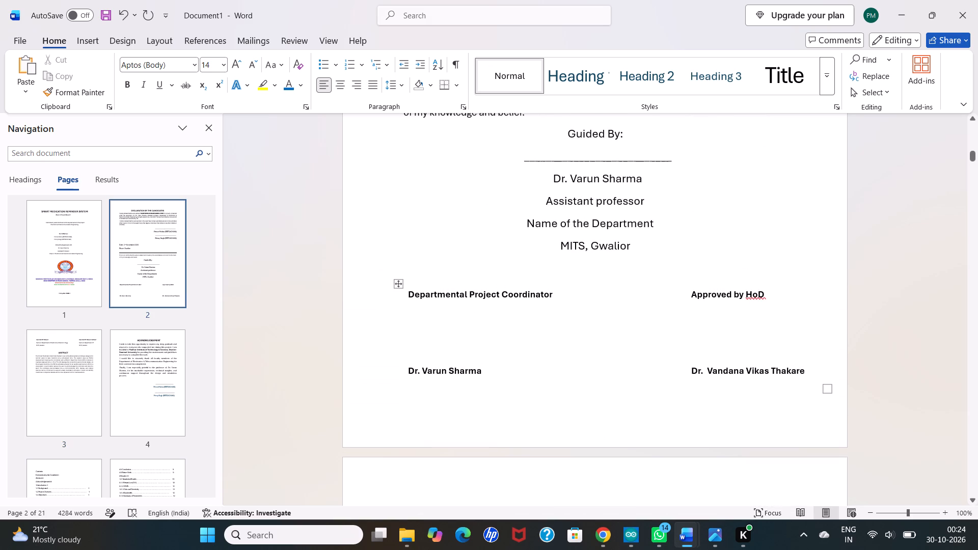
{"action": "left_click", "coordinate": [689, 371]}
{"action": "left_click", "coordinate": [685, 397]}
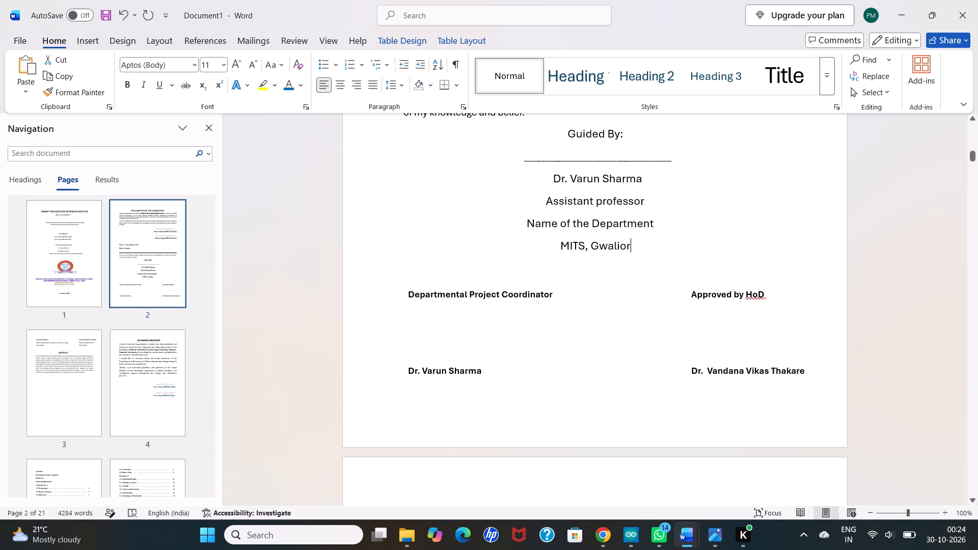
{"action": "left_click", "coordinate": [685, 367]}
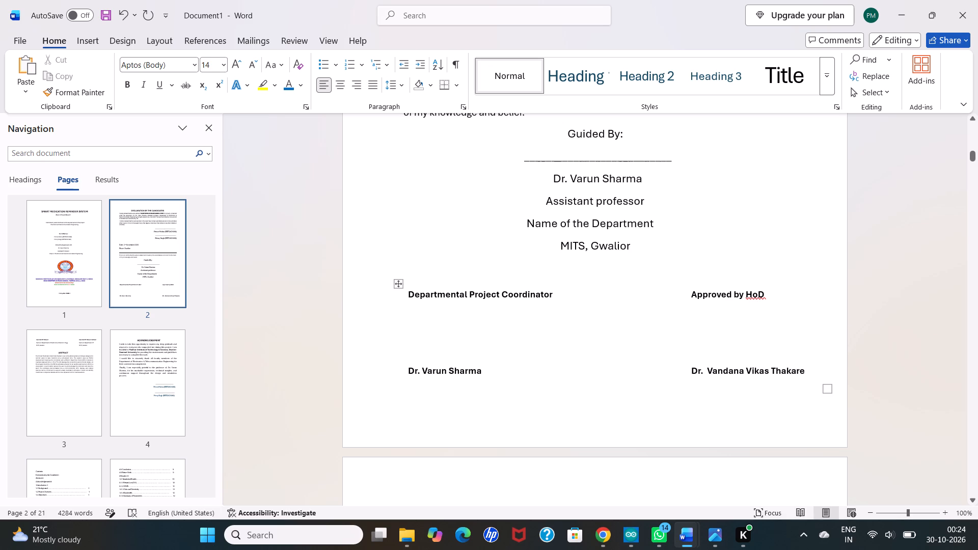
{"action": "left_click", "coordinate": [401, 366]}
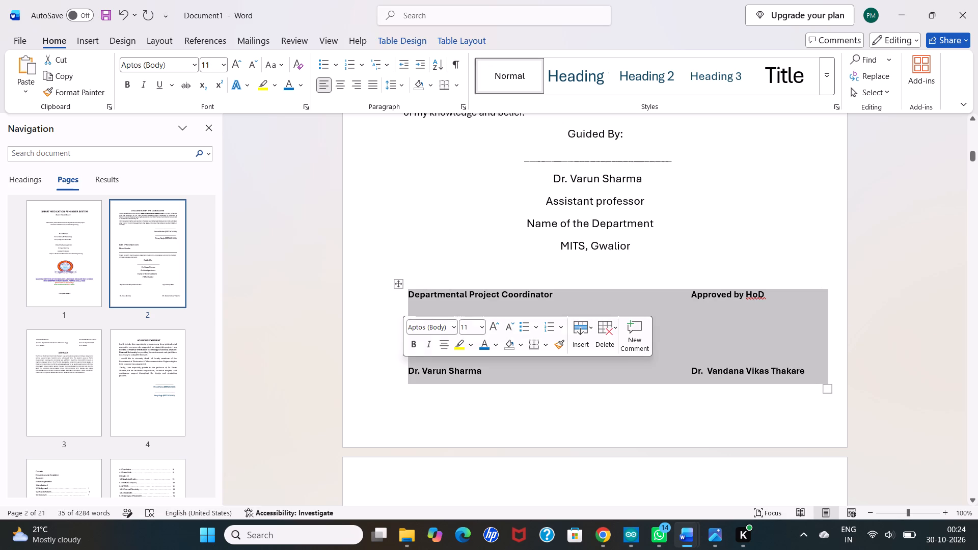
{"action": "left_click", "coordinate": [359, 365]}
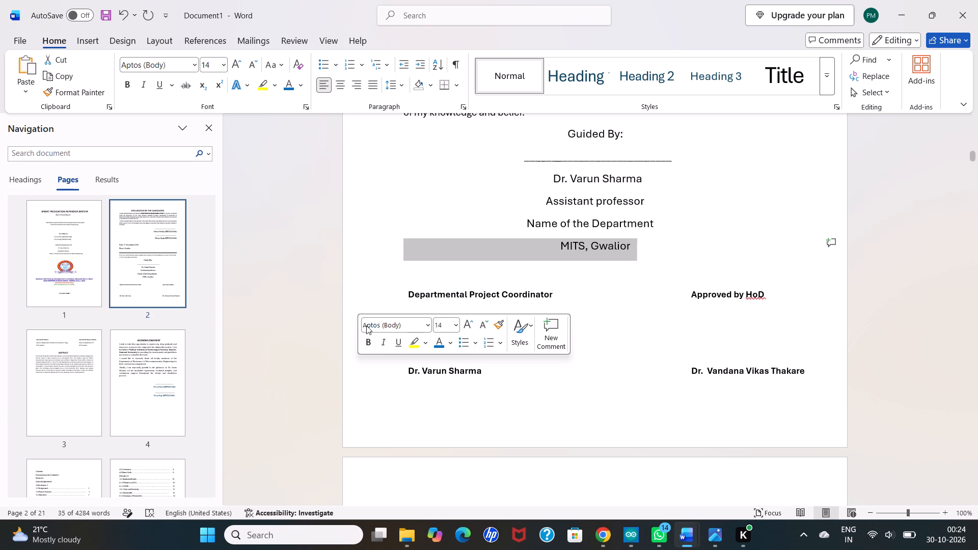
{"action": "left_click", "coordinate": [380, 251]}
{"action": "double_click", "coordinate": [899, 295]}
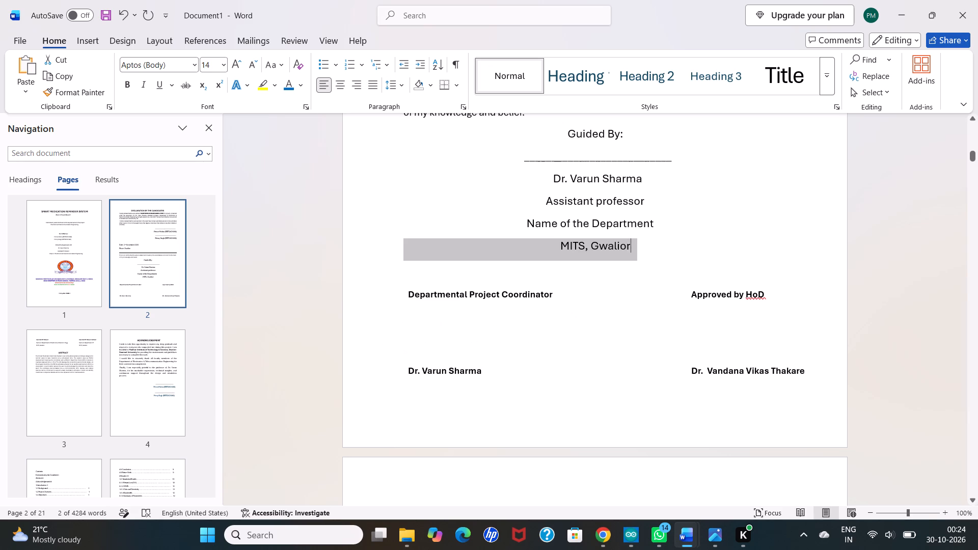
{"action": "scroll", "coordinate": [693, 333], "scroll_direction": "up", "scroll_amount": 1}
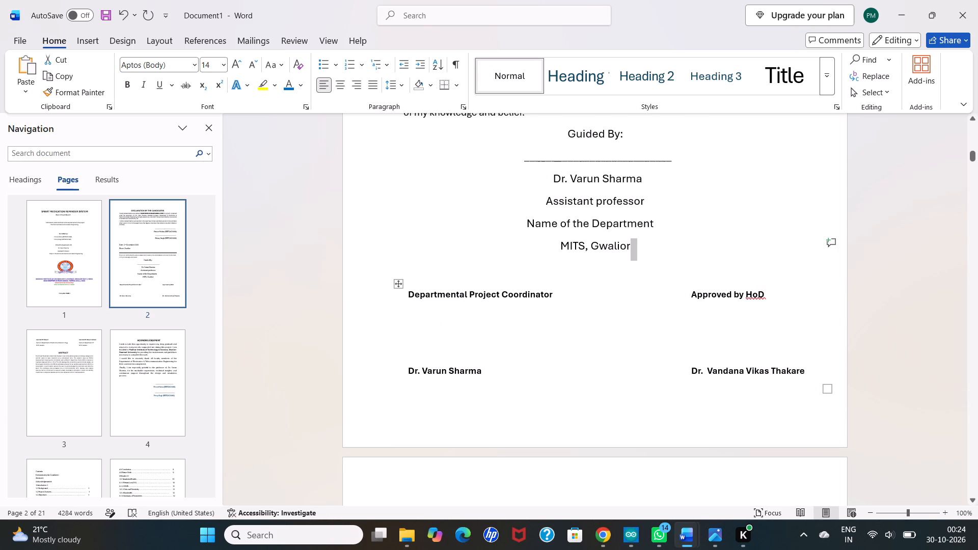
{"action": "scroll", "coordinate": [693, 333], "scroll_direction": "up", "scroll_amount": 6}
{"action": "scroll", "coordinate": [702, 311], "scroll_direction": "down", "scroll_amount": 11}
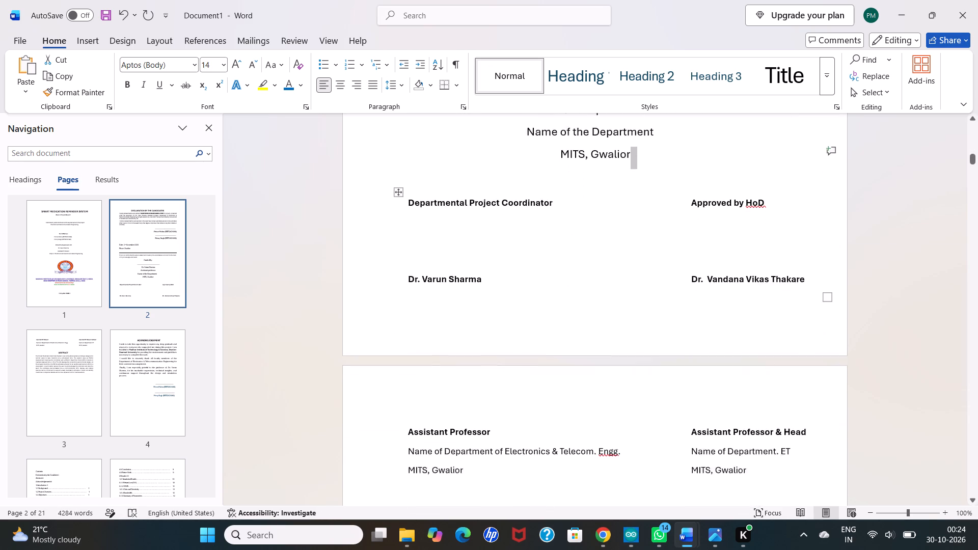
{"action": "scroll", "coordinate": [688, 321], "scroll_direction": "down", "scroll_amount": 2}
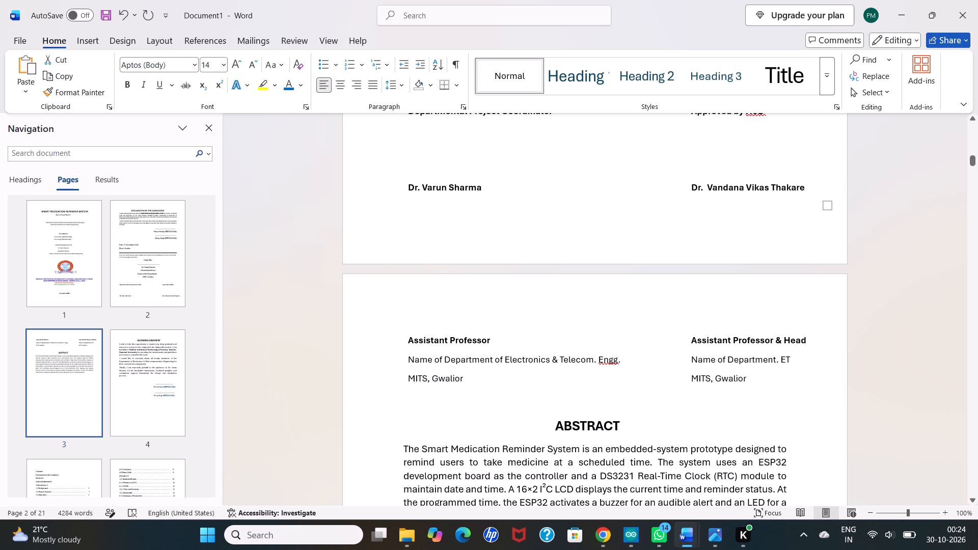
Delete the three blank lines above the coordinator's name and the three above the HoD's name in the approval table.
{"action": "scroll", "coordinate": [401, 196], "scroll_direction": "up", "scroll_amount": 3}
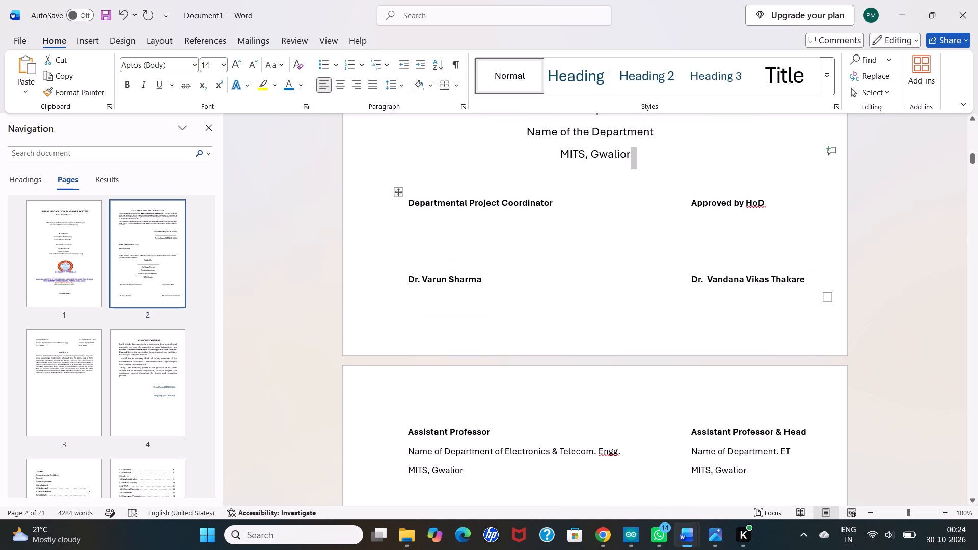
{"action": "left_click", "coordinate": [408, 278]}
{"action": "key", "text": "BackSpace"}
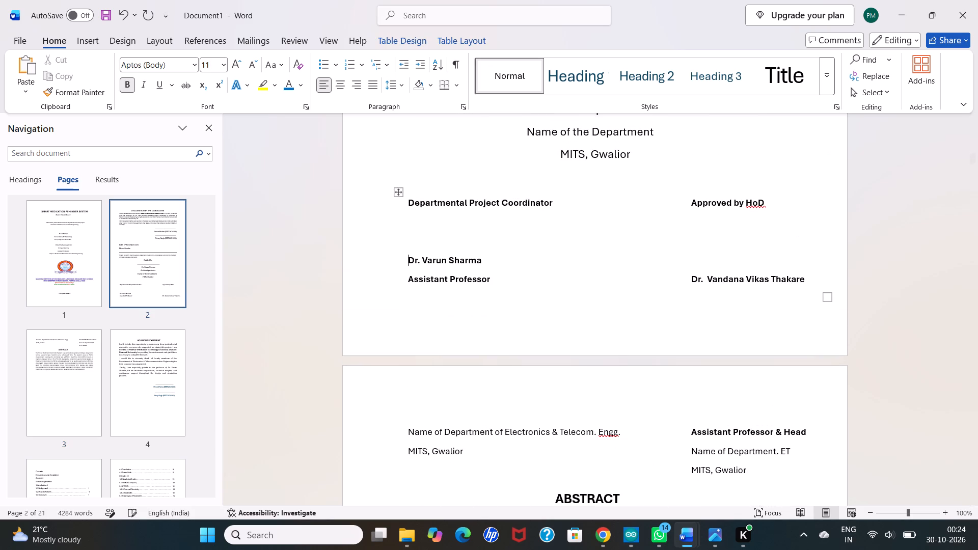
{"action": "key", "text": "BackSpace"}
{"action": "key", "text": "BackSpace"}
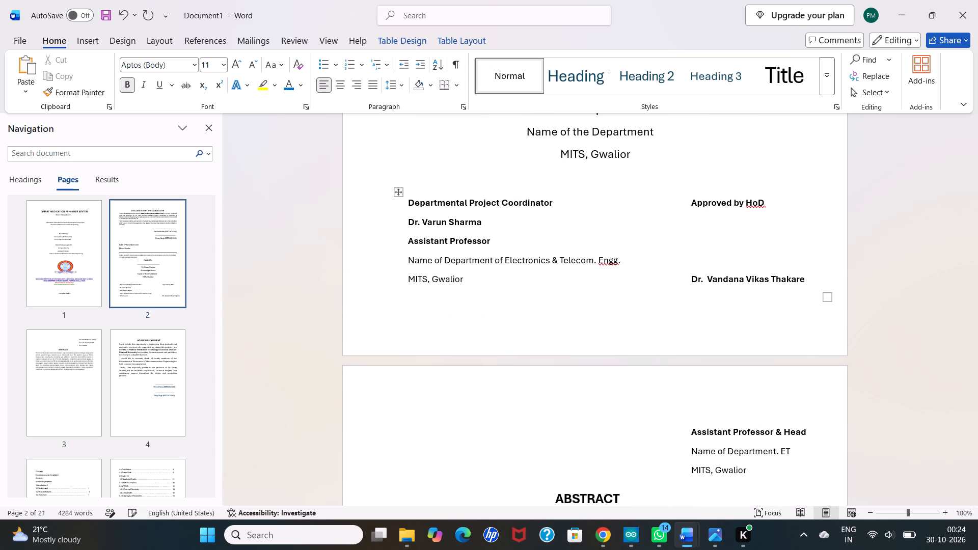
{"action": "left_click", "coordinate": [692, 277]}
{"action": "key", "text": "BackSpace"}
{"action": "key", "text": "BackSpace"}
{"action": "key", "text": "BackSpace"}
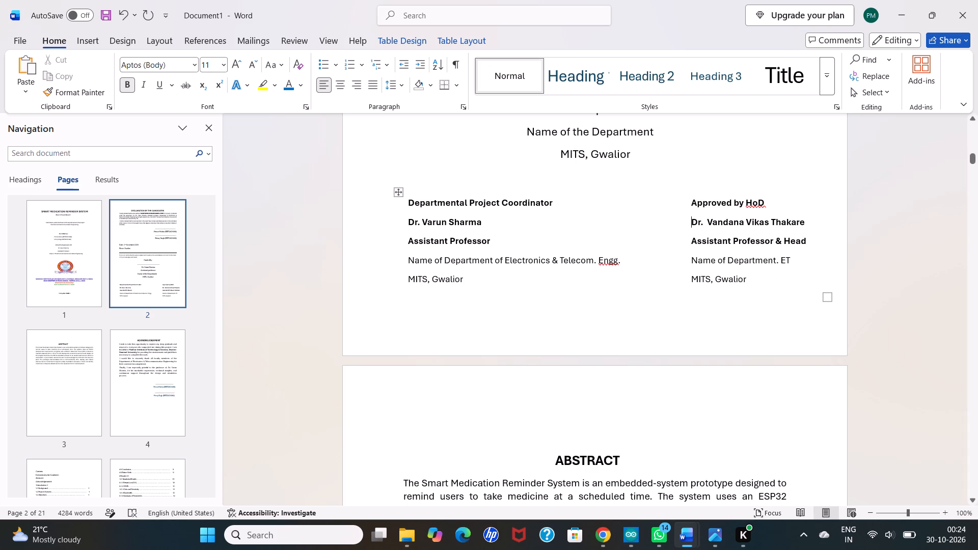
Change "HoD" to "HOD" in the approval label at the end of the Declaration page.
{"action": "left_click", "coordinate": [756, 204]}
{"action": "key", "text": "BackSpace"}
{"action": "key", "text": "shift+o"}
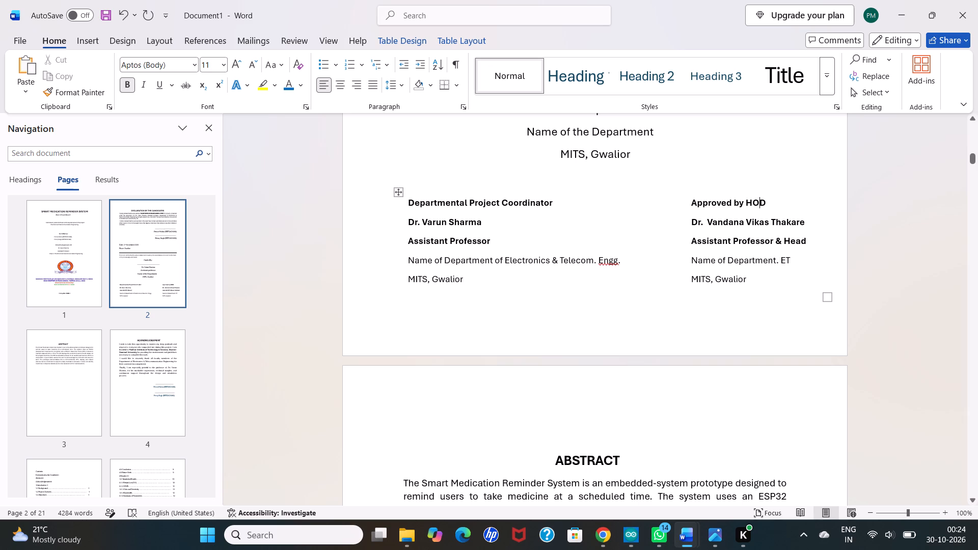
{"action": "left_click", "coordinate": [868, 248]}
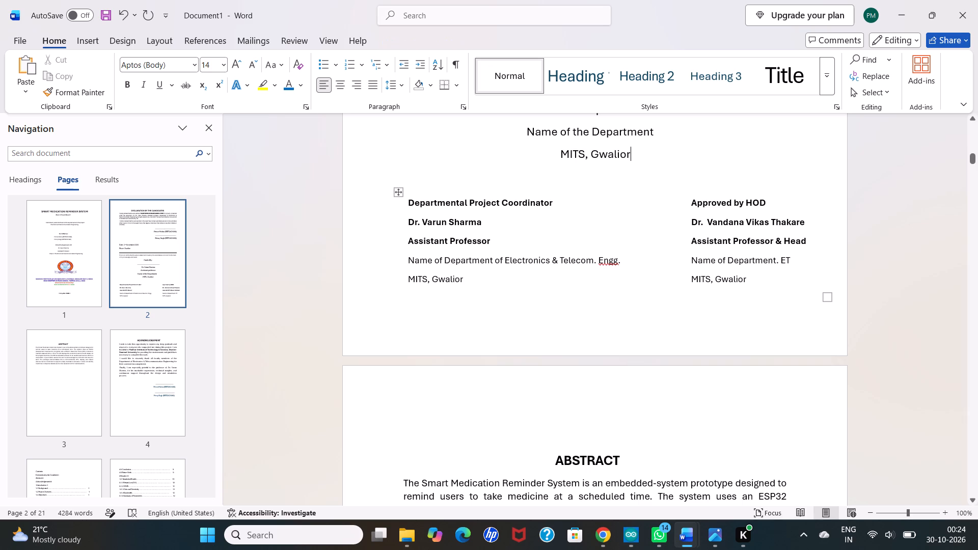
Review the layout from the approval table through the Abstract page to the Acknowledgement page.
{"action": "scroll", "coordinate": [701, 294], "scroll_direction": "down", "scroll_amount": 2}
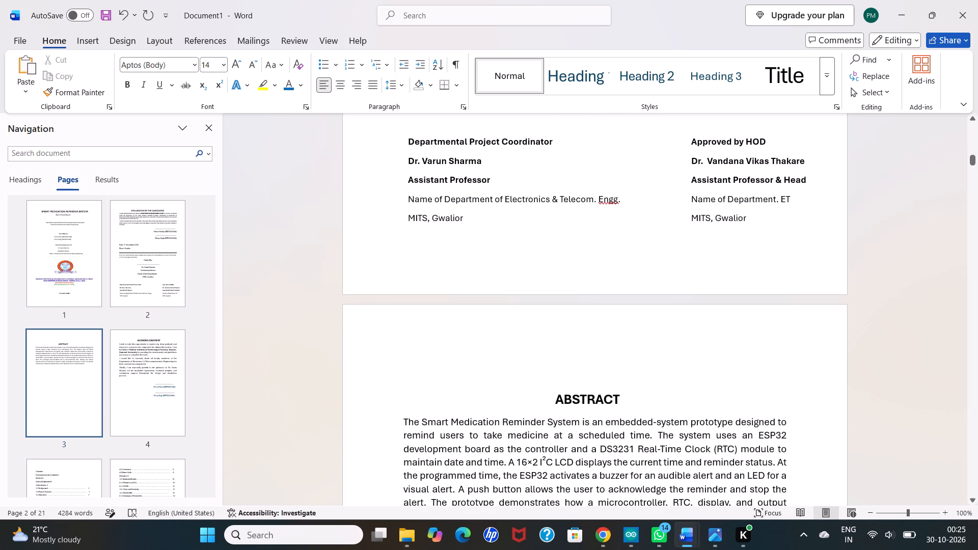
{"action": "scroll", "coordinate": [681, 323], "scroll_direction": "down", "scroll_amount": 5}
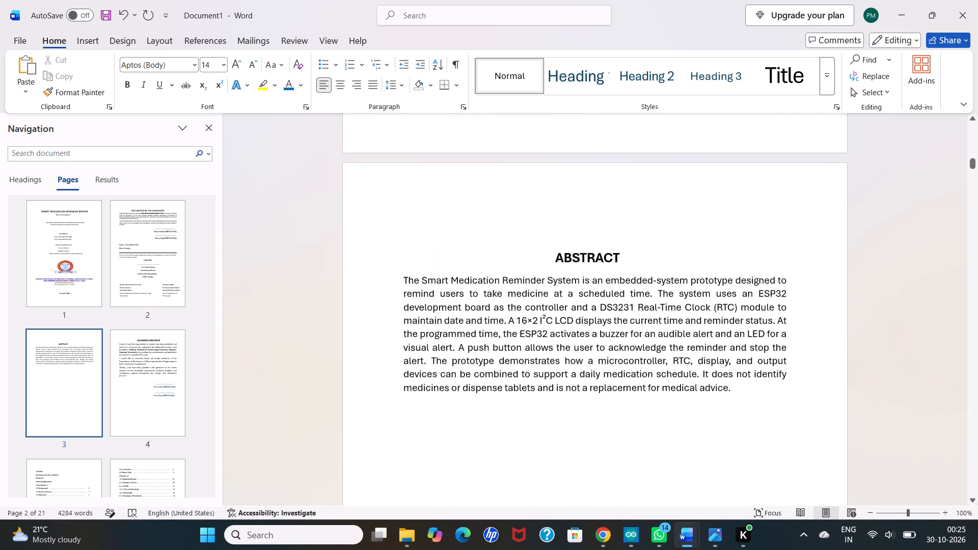
{"action": "scroll", "coordinate": [681, 323], "scroll_direction": "down", "scroll_amount": 16}
{"action": "scroll", "coordinate": [654, 363], "scroll_direction": "down", "scroll_amount": 3}
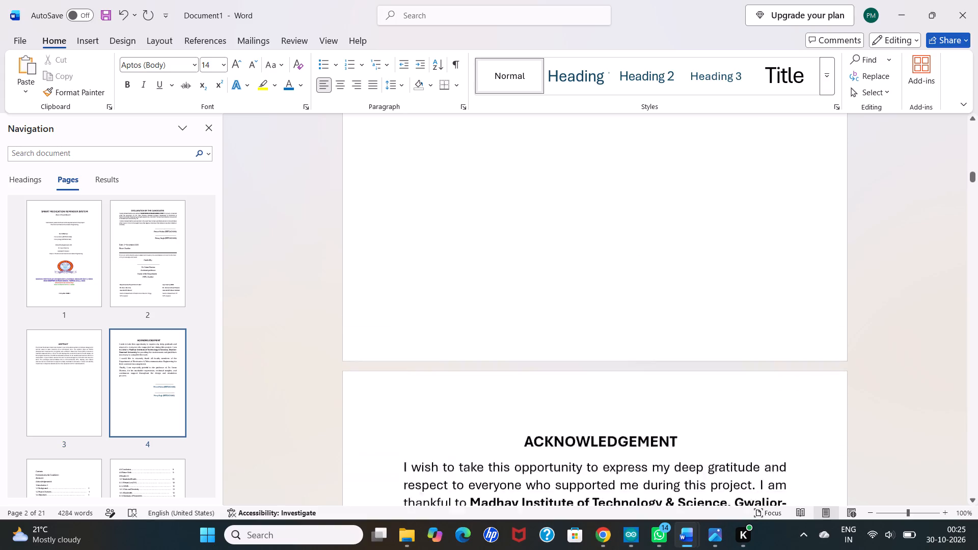
{"action": "scroll", "coordinate": [647, 366], "scroll_direction": "down", "scroll_amount": 4}
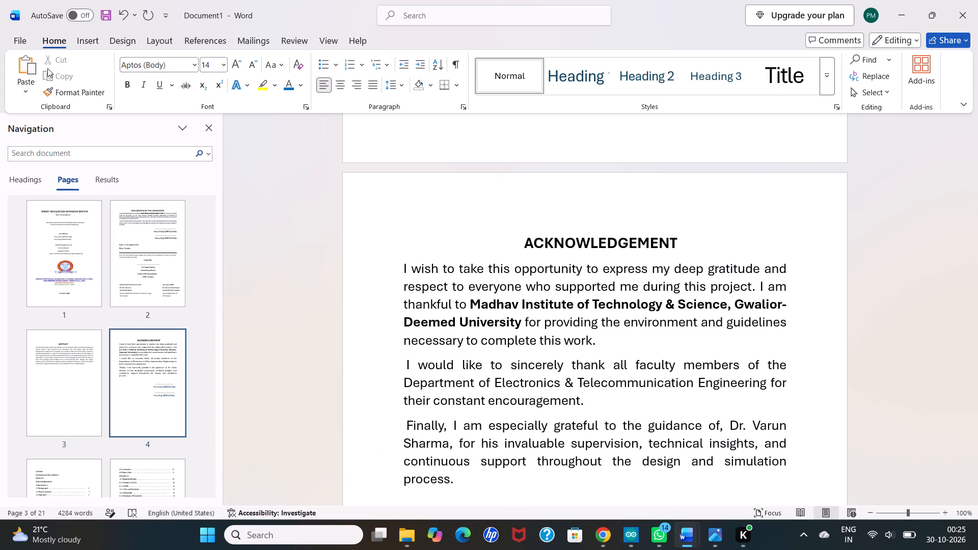
Save the report as a Word document in the Downloads folder on this PC.
{"action": "left_click", "coordinate": [22, 46]}
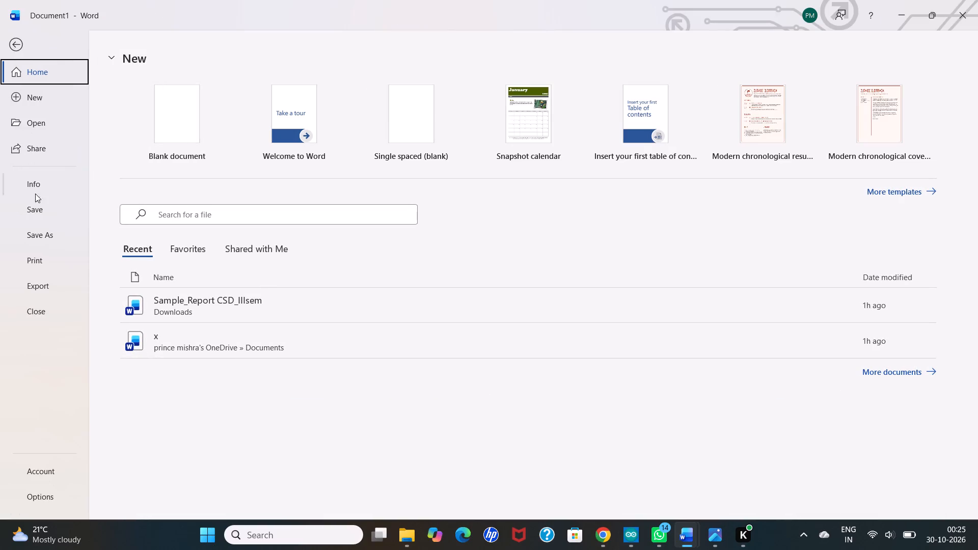
{"action": "left_click", "coordinate": [40, 233]}
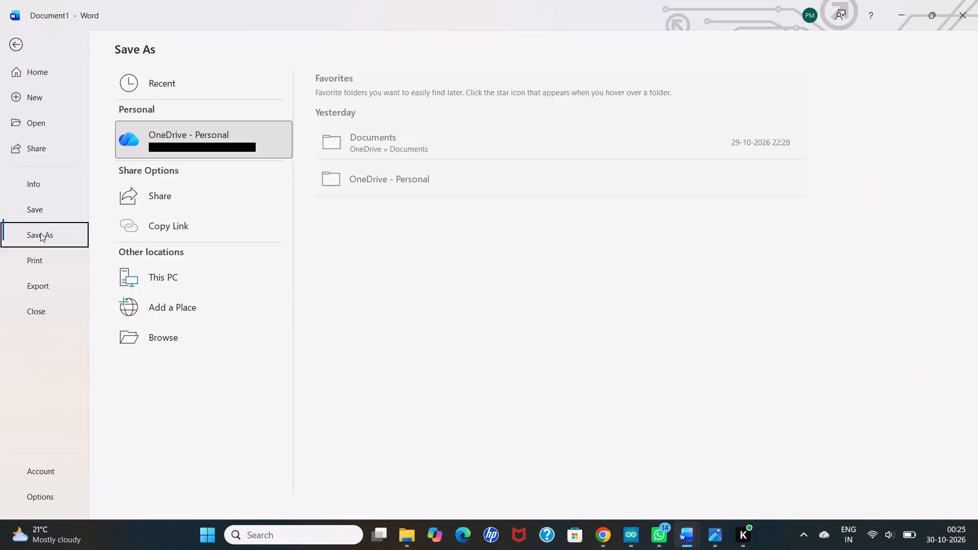
{"action": "left_click", "coordinate": [140, 268]}
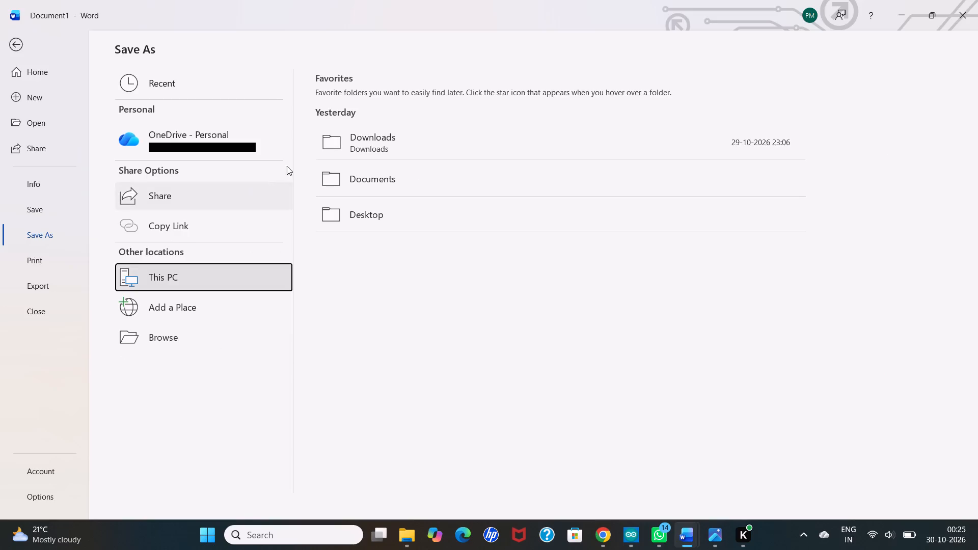
{"action": "left_click", "coordinate": [349, 148]}
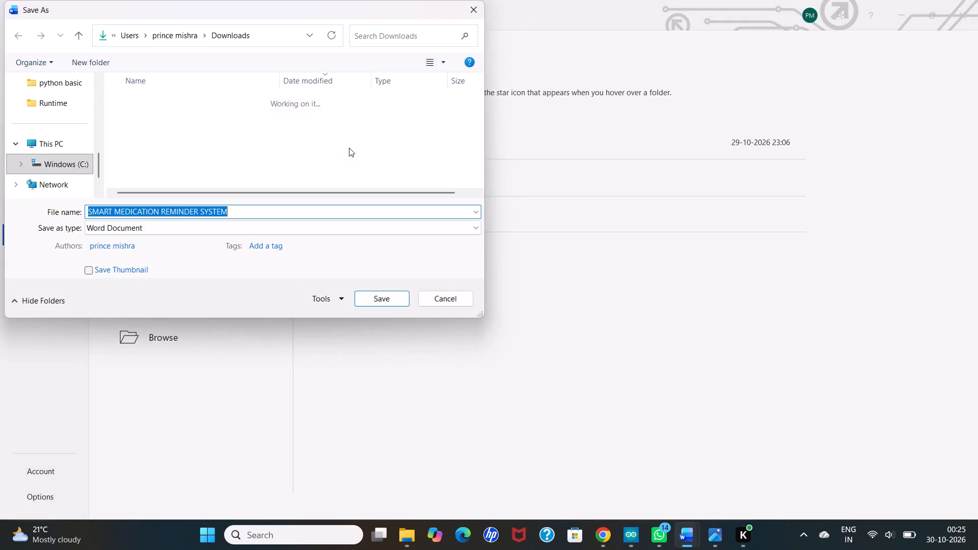
Save the report as a PDF named SMART MEDICATION REMINDER SYSTEM in the Downloads folder.
{"action": "left_click", "coordinate": [196, 234]}
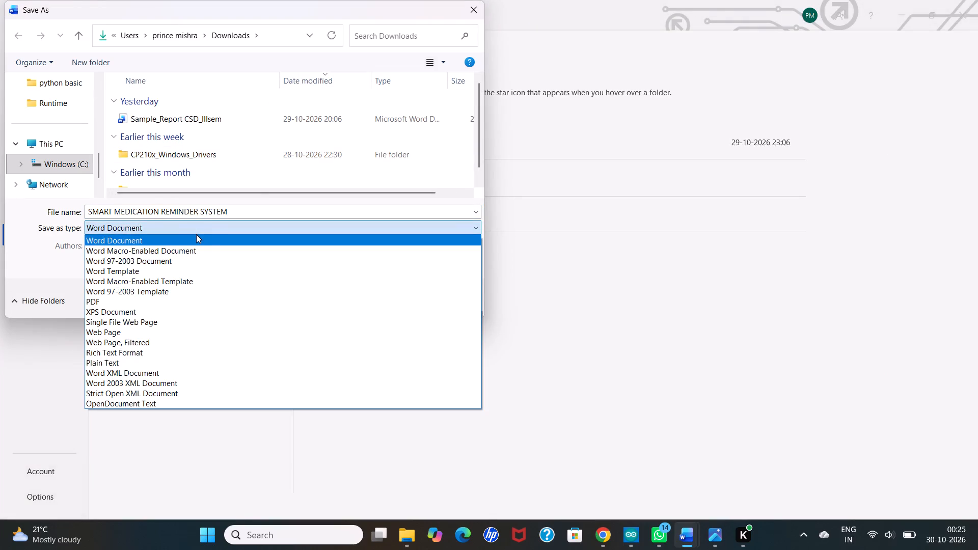
{"action": "left_click", "coordinate": [106, 299]}
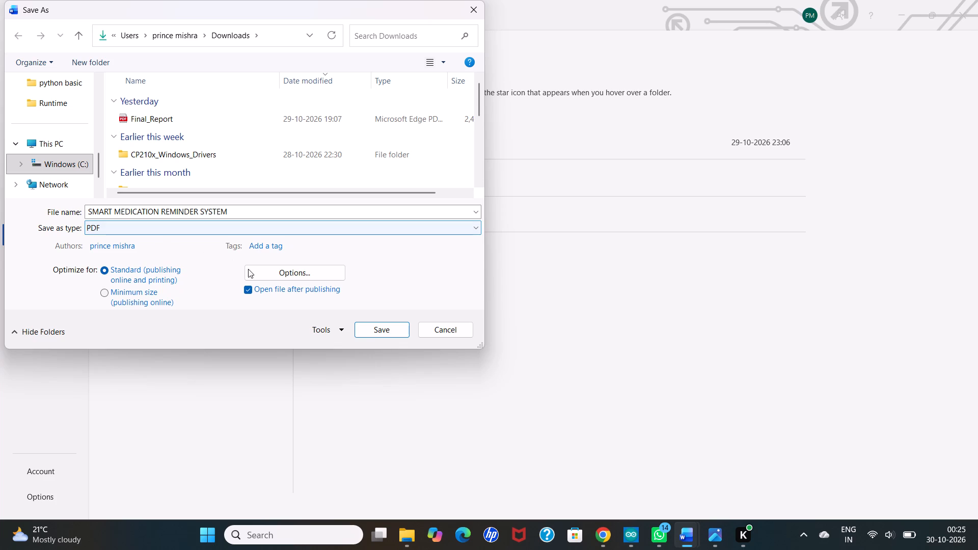
{"action": "left_click", "coordinate": [380, 329]}
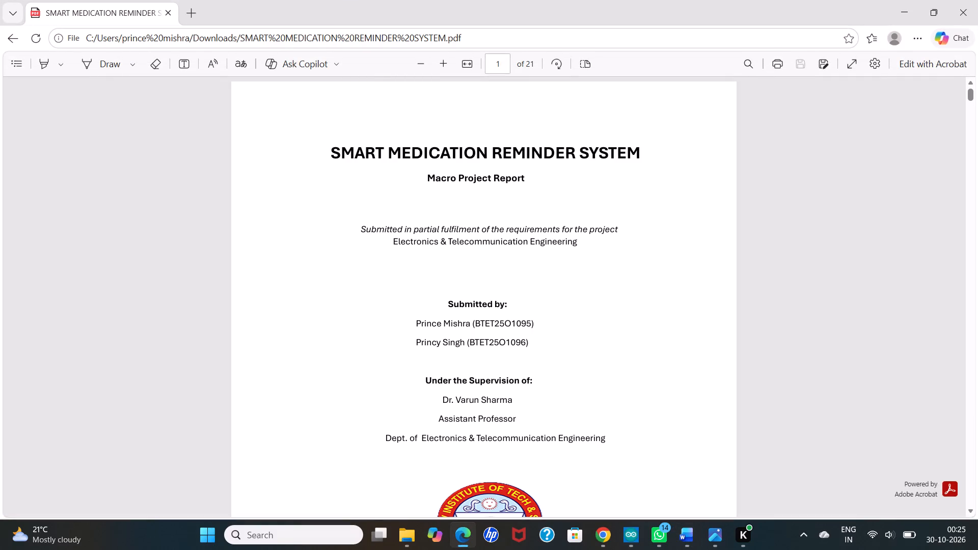
Check the title page and the Declaration page in the exported PDF.
{"action": "scroll", "coordinate": [442, 237], "scroll_direction": "up", "scroll_amount": 2}
{"action": "scroll", "coordinate": [442, 243], "scroll_direction": "down", "scroll_amount": 14}
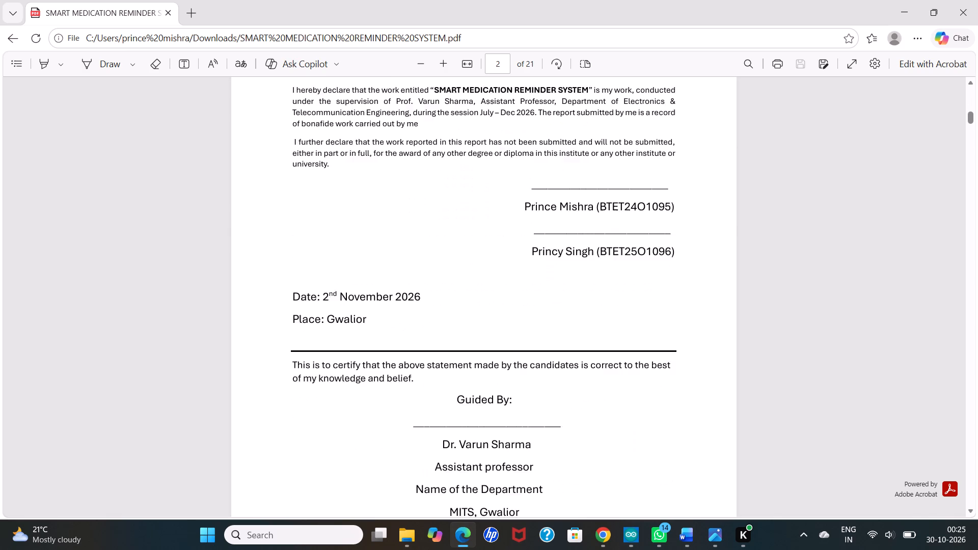
{"action": "scroll", "coordinate": [442, 251], "scroll_direction": "down", "scroll_amount": 1}
{"action": "scroll", "coordinate": [442, 251], "scroll_direction": "up", "scroll_amount": 4}
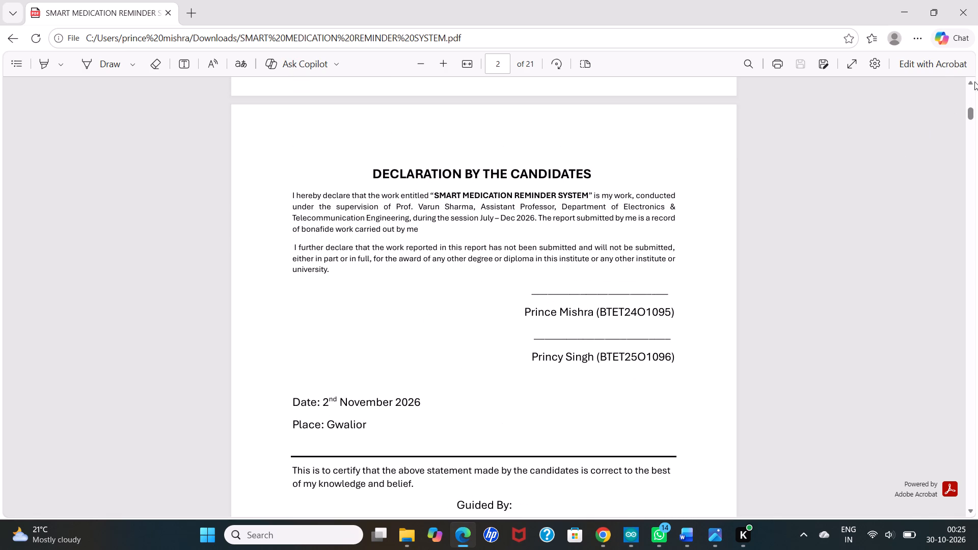
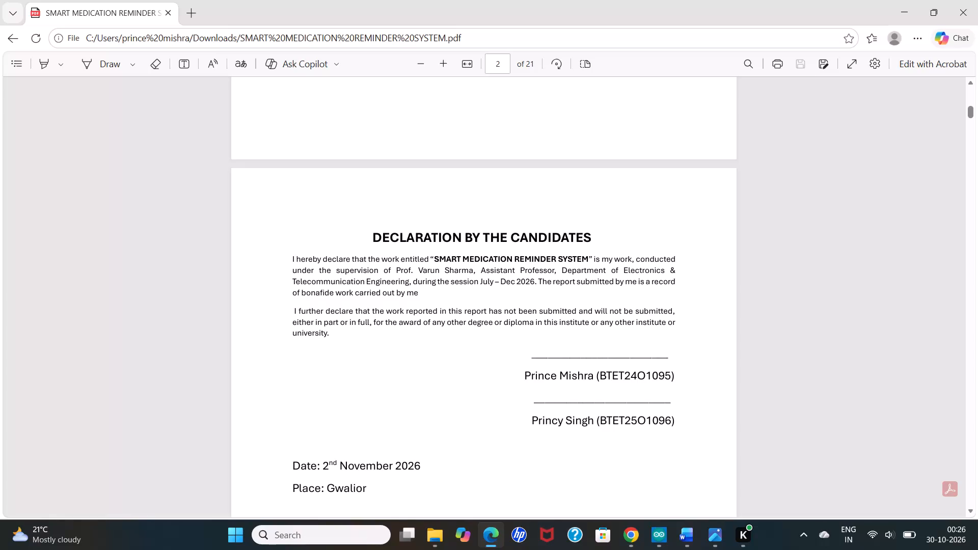
Review the title page and the full Declaration page, down to the approval section, in the exported PDF.
{"action": "scroll", "coordinate": [465, 255], "scroll_direction": "up", "scroll_amount": 12}
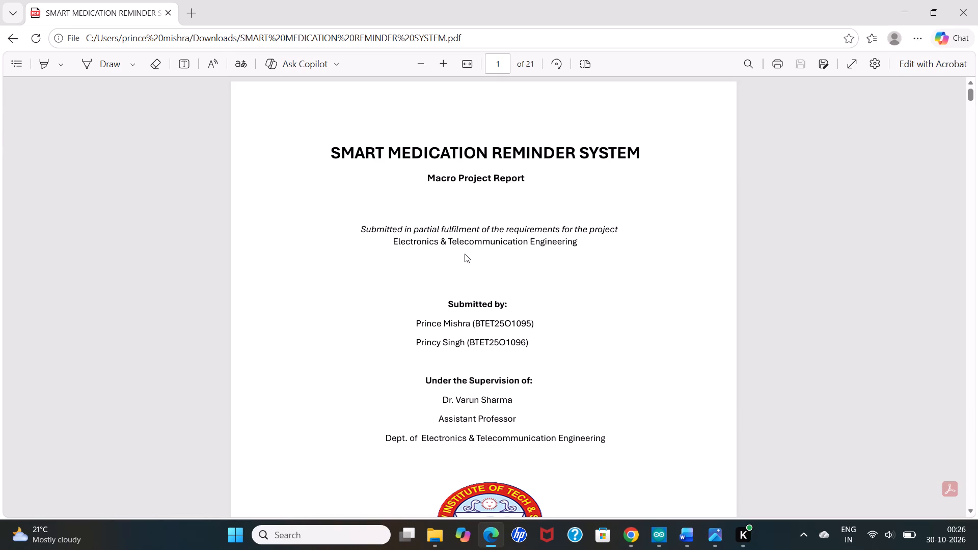
{"action": "scroll", "coordinate": [465, 254], "scroll_direction": "down", "scroll_amount": 2}
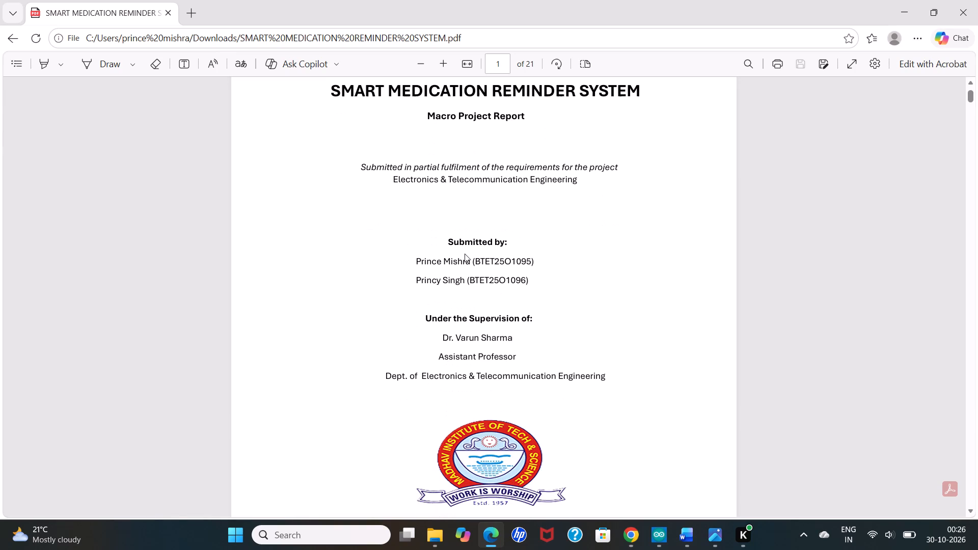
{"action": "scroll", "coordinate": [465, 254], "scroll_direction": "down", "scroll_amount": 4}
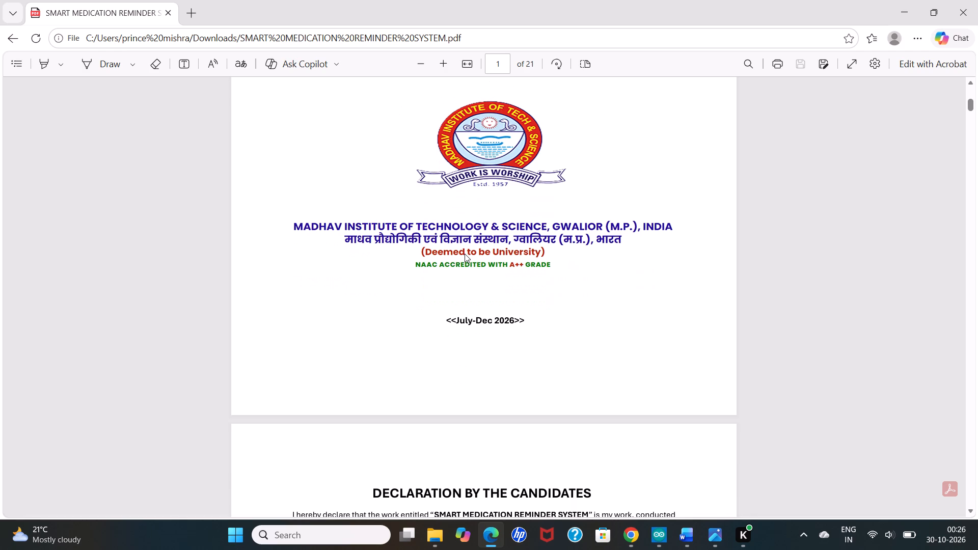
{"action": "scroll", "coordinate": [465, 254], "scroll_direction": "down", "scroll_amount": 5}
{"action": "scroll", "coordinate": [465, 254], "scroll_direction": "up", "scroll_amount": 2}
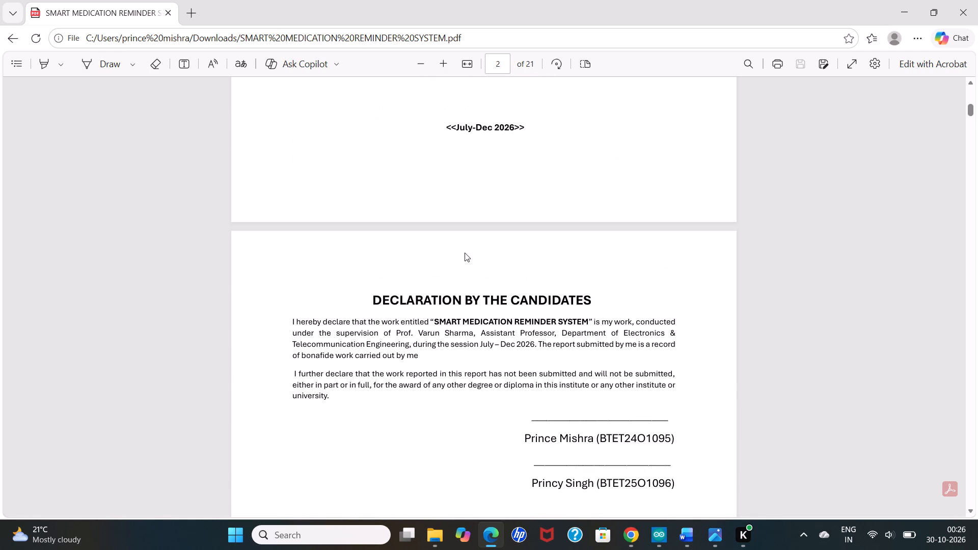
{"action": "scroll", "coordinate": [465, 253], "scroll_direction": "down", "scroll_amount": 3}
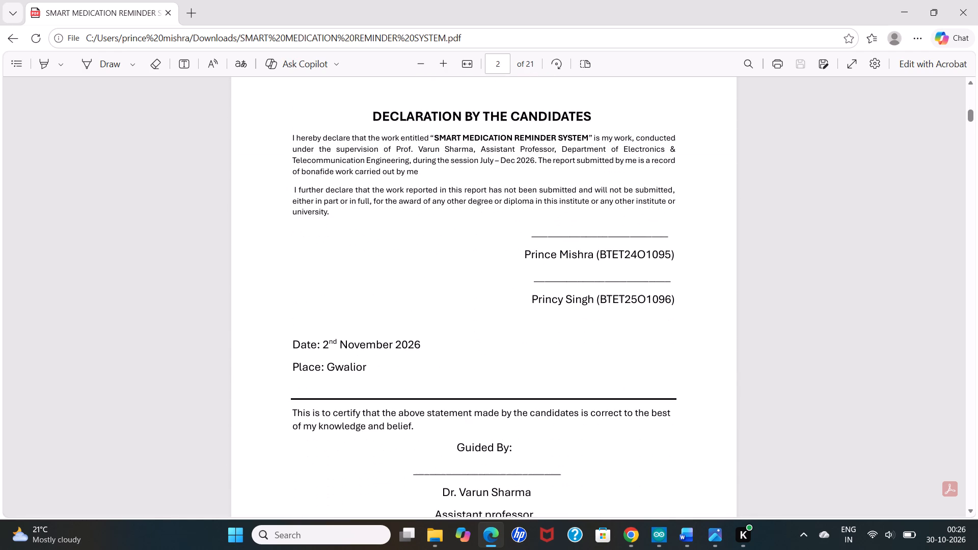
{"action": "scroll", "coordinate": [461, 253], "scroll_direction": "down", "scroll_amount": 2}
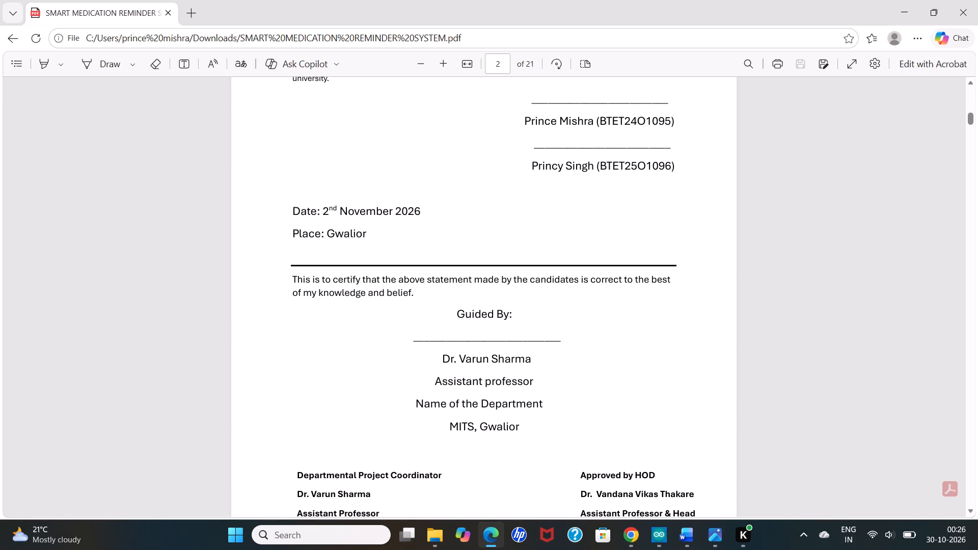
{"action": "scroll", "coordinate": [461, 253], "scroll_direction": "down", "scroll_amount": 3}
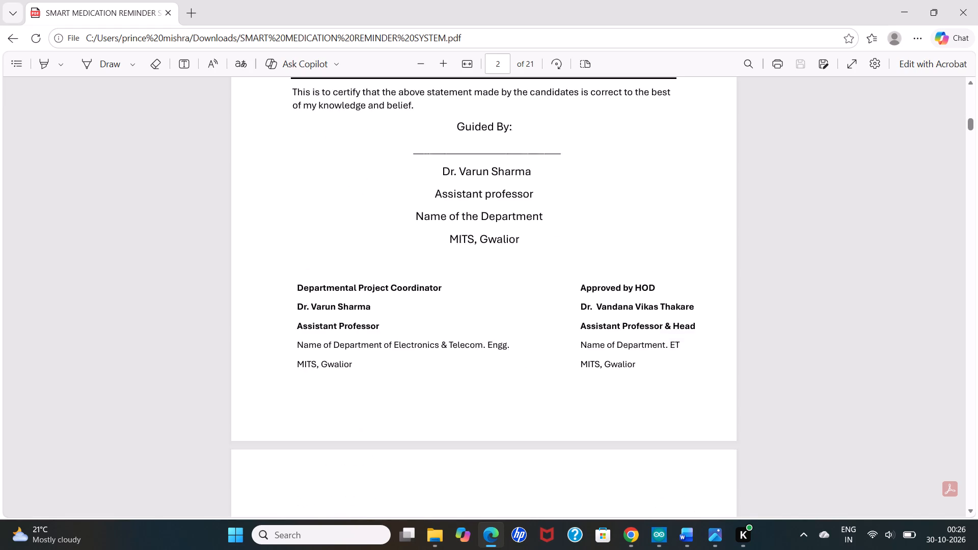
Check the Abstract and the Acknowledgement page with its signature blocks in the exported PDF.
{"action": "scroll", "coordinate": [461, 253], "scroll_direction": "down", "scroll_amount": 6}
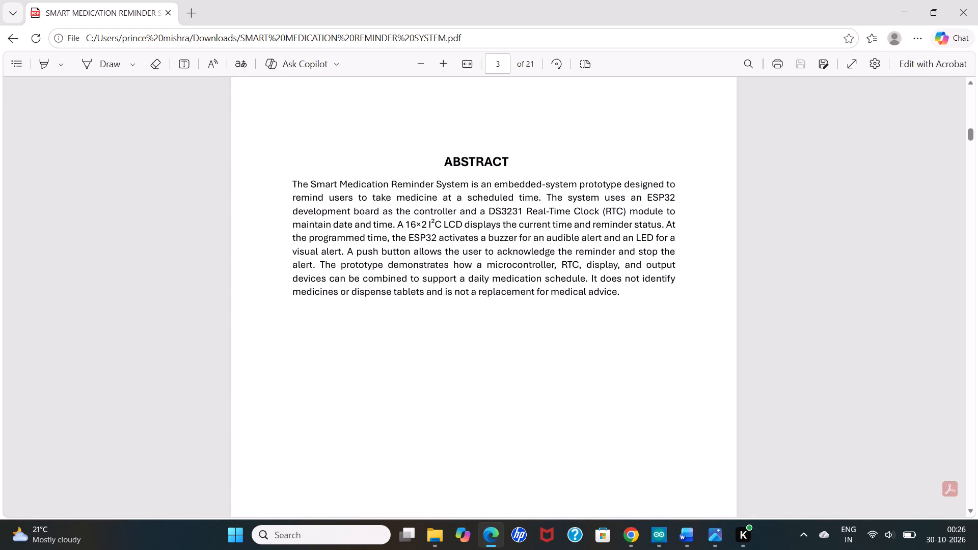
{"action": "scroll", "coordinate": [461, 253], "scroll_direction": "down", "scroll_amount": 10}
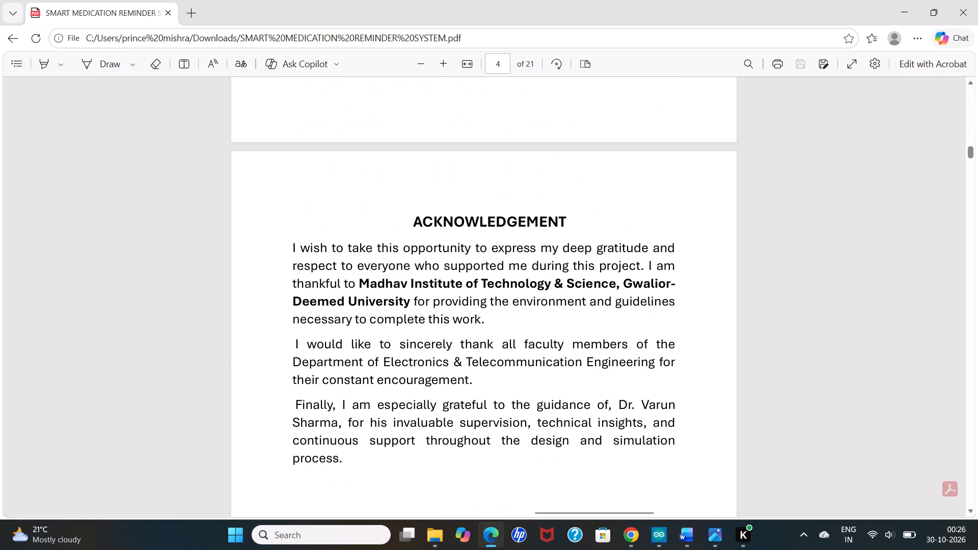
{"action": "scroll", "coordinate": [461, 253], "scroll_direction": "down", "scroll_amount": 4}
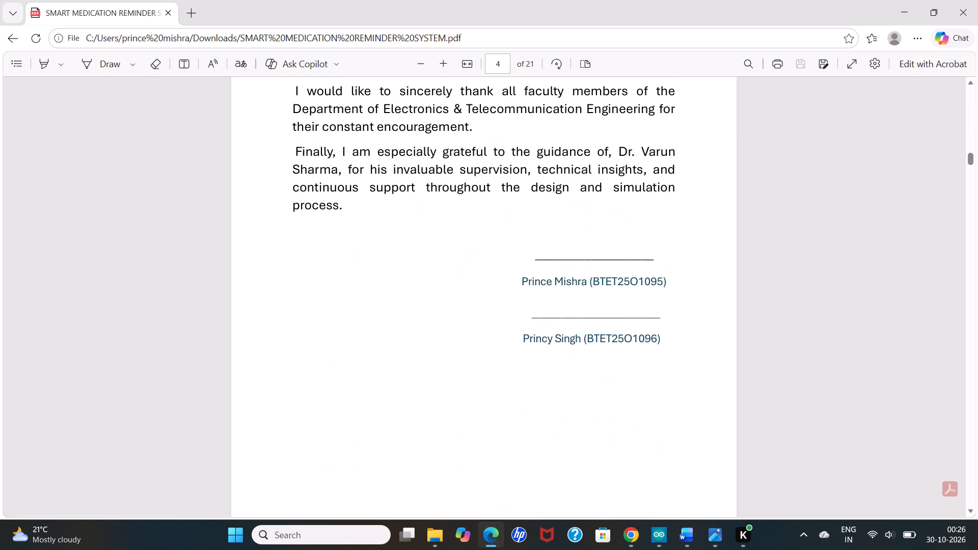
{"action": "scroll", "coordinate": [461, 253], "scroll_direction": "down", "scroll_amount": 7}
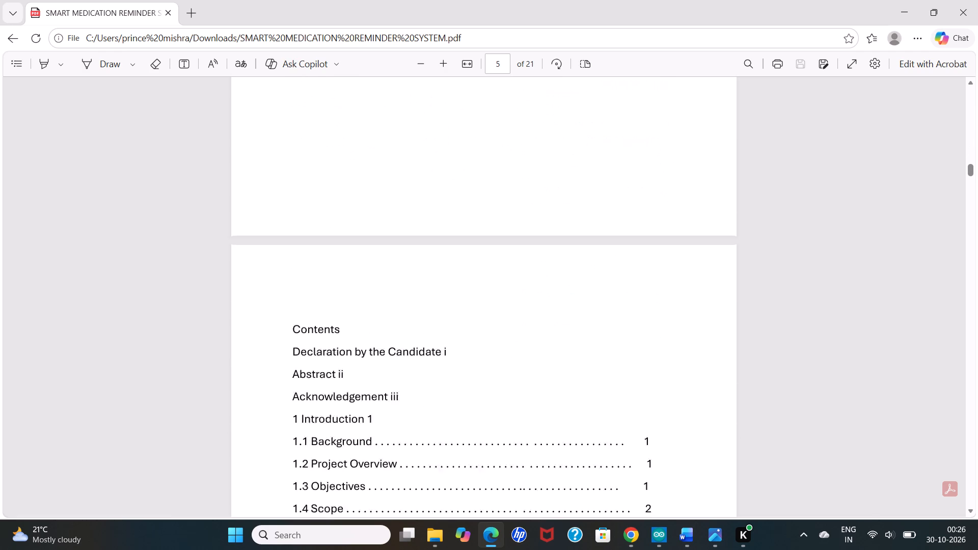
Examine the Contents pages and the List of Figures in the exported PDF.
{"action": "scroll", "coordinate": [461, 253], "scroll_direction": "down", "scroll_amount": 4}
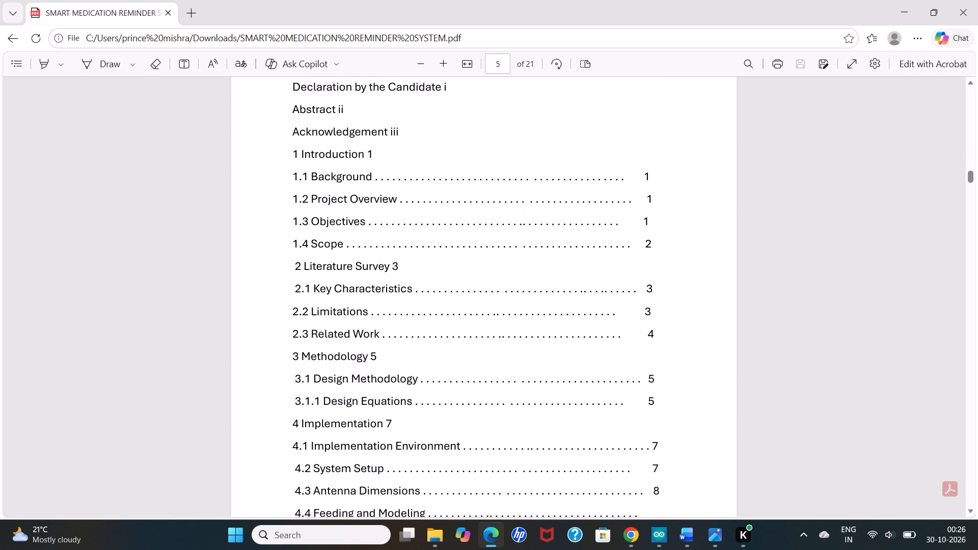
{"action": "scroll", "coordinate": [461, 253], "scroll_direction": "up", "scroll_amount": 4}
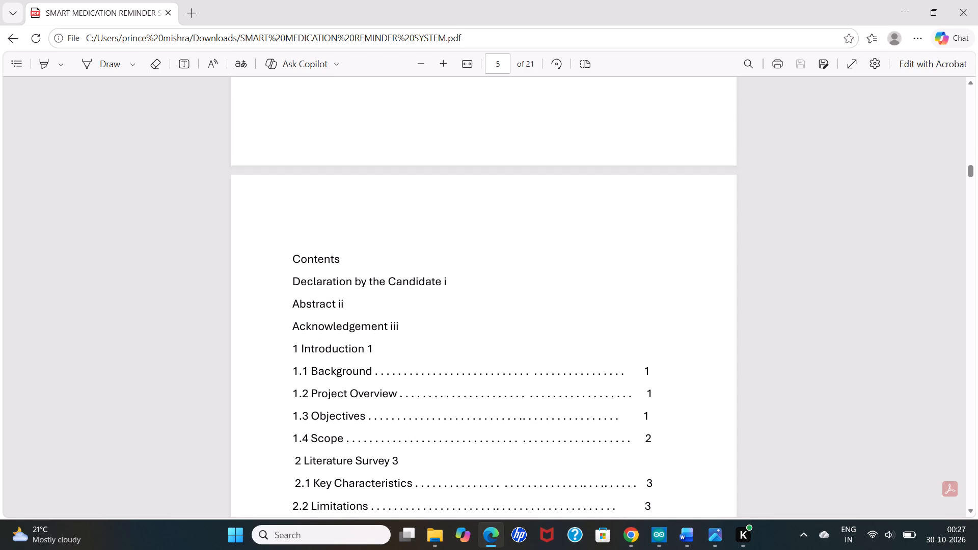
{"action": "scroll", "coordinate": [460, 254], "scroll_direction": "down", "scroll_amount": 6}
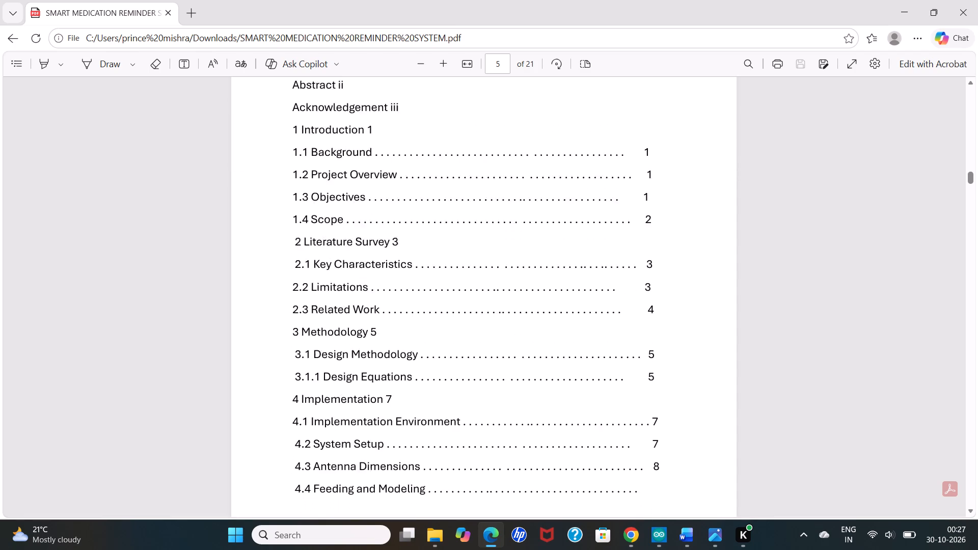
{"action": "scroll", "coordinate": [456, 256], "scroll_direction": "down", "scroll_amount": 2}
{"action": "scroll", "coordinate": [456, 256], "scroll_direction": "up", "scroll_amount": 4}
{"action": "scroll", "coordinate": [456, 256], "scroll_direction": "down", "scroll_amount": 4}
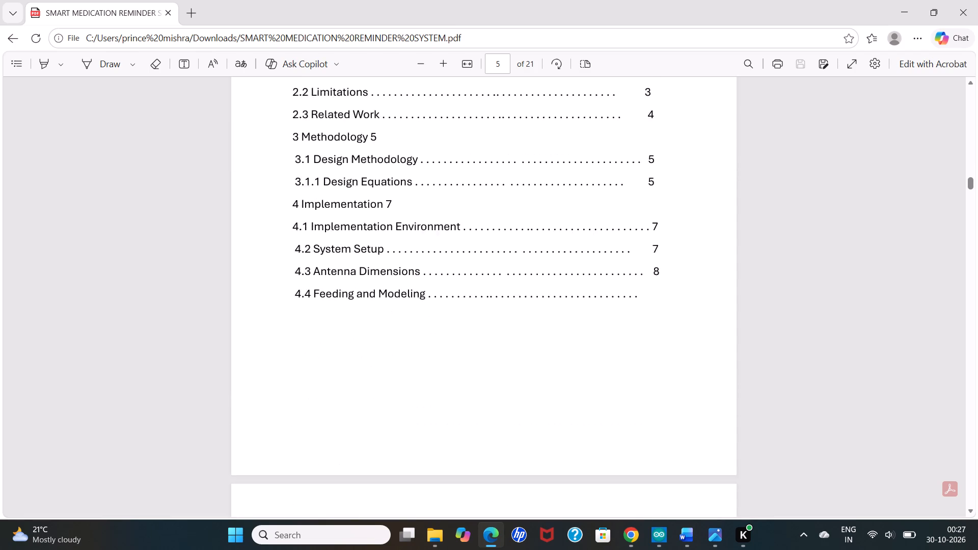
{"action": "scroll", "coordinate": [456, 256], "scroll_direction": "down", "scroll_amount": 5}
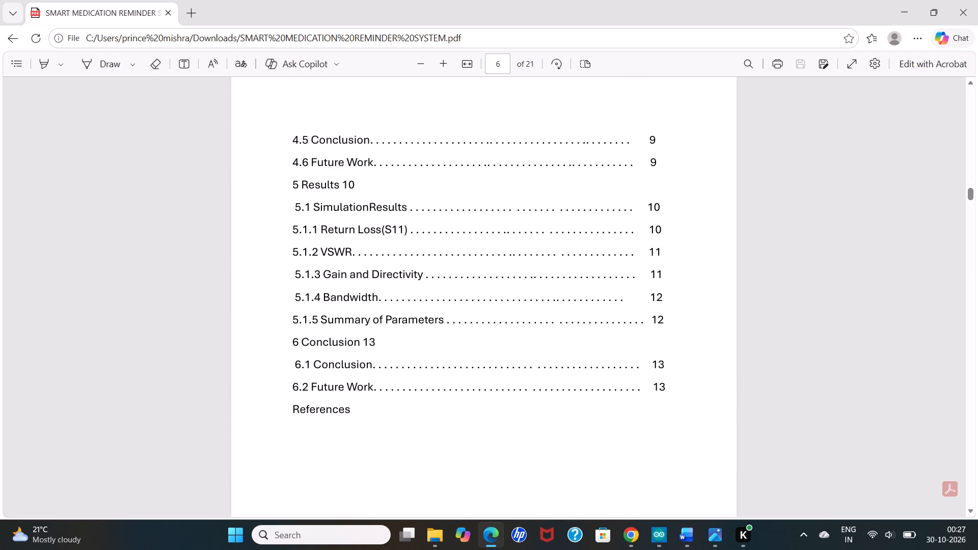
{"action": "scroll", "coordinate": [455, 256], "scroll_direction": "up", "scroll_amount": 5}
{"action": "scroll", "coordinate": [455, 256], "scroll_direction": "down", "scroll_amount": 5}
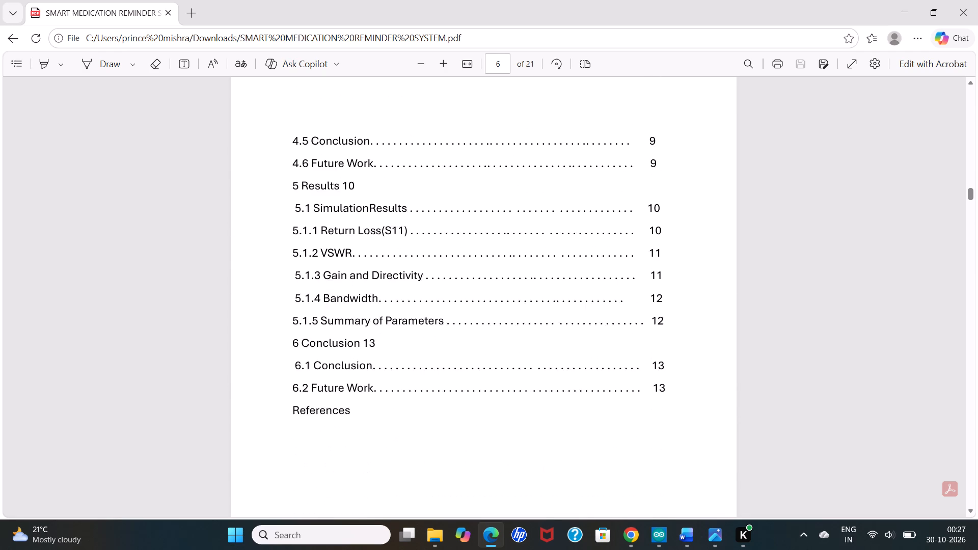
{"action": "scroll", "coordinate": [455, 256], "scroll_direction": "down", "scroll_amount": 4}
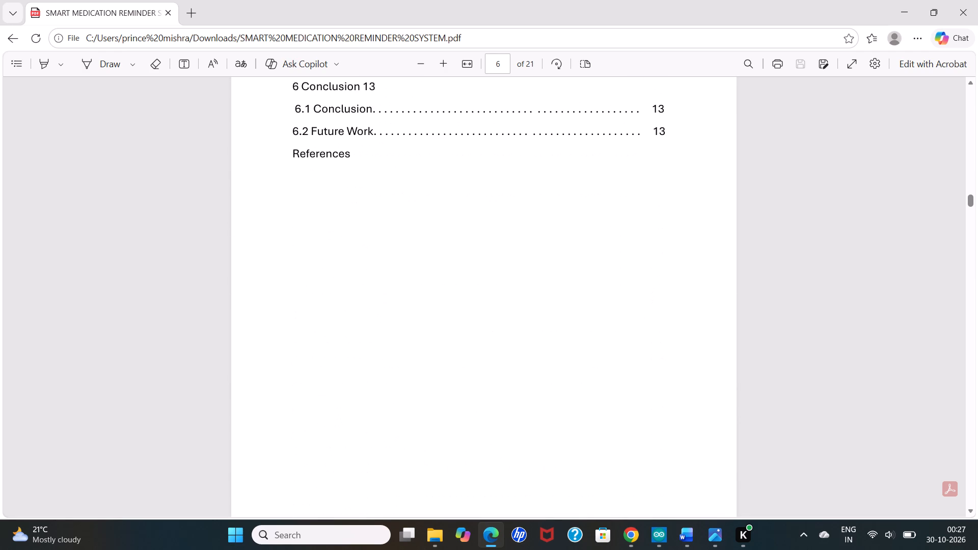
{"action": "scroll", "coordinate": [455, 256], "scroll_direction": "up", "scroll_amount": 1}
{"action": "scroll", "coordinate": [455, 256], "scroll_direction": "down", "scroll_amount": 3}
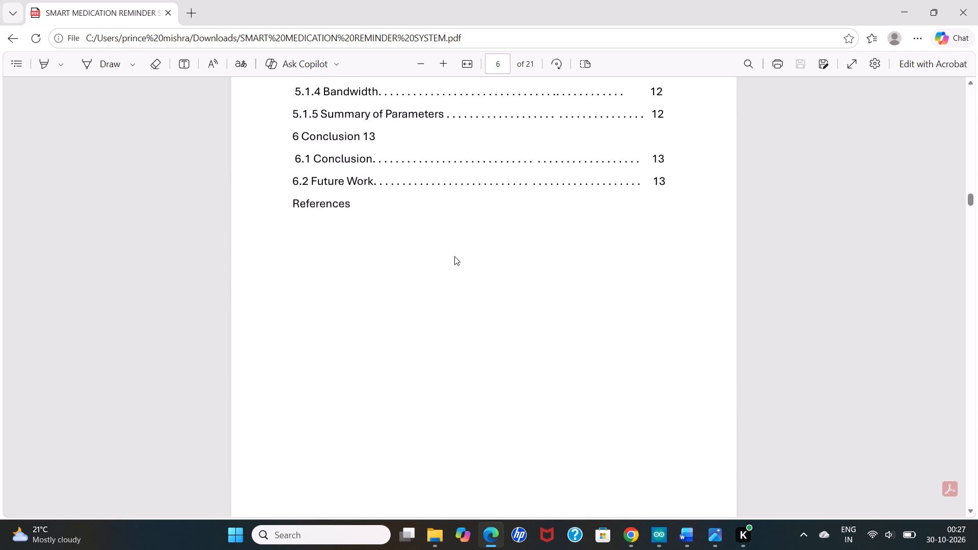
{"action": "scroll", "coordinate": [454, 256], "scroll_direction": "down", "scroll_amount": 4}
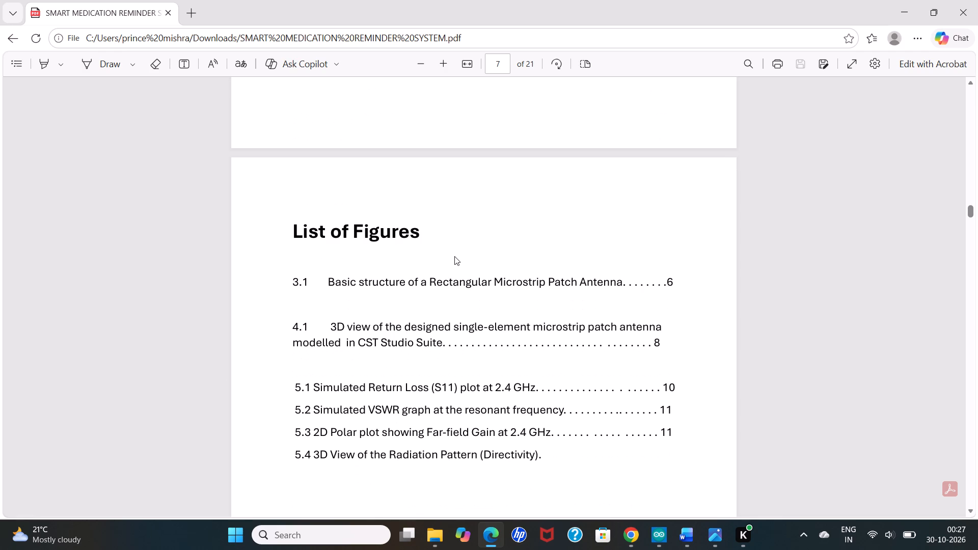
{"action": "scroll", "coordinate": [454, 256], "scroll_direction": "down", "scroll_amount": 2}
{"action": "scroll", "coordinate": [454, 256], "scroll_direction": "up", "scroll_amount": 2}
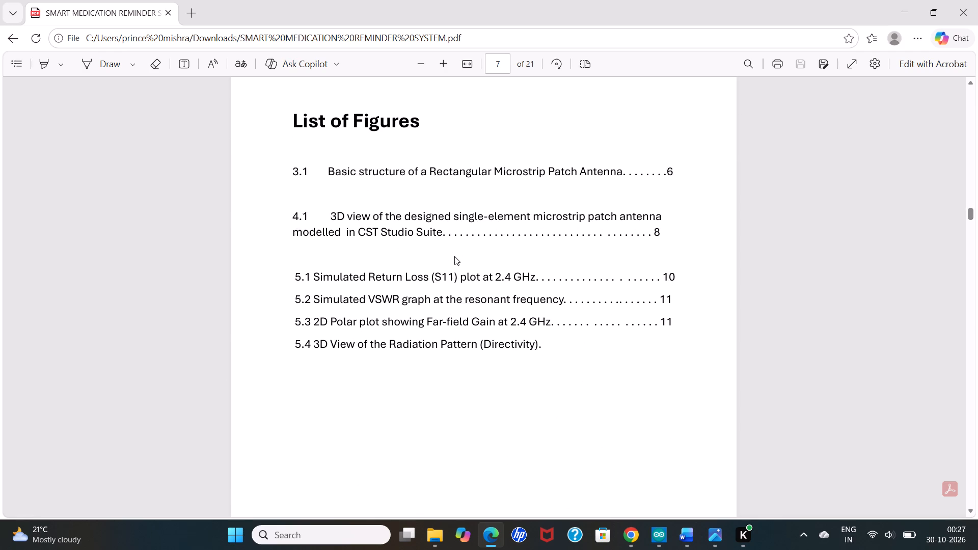
{"action": "scroll", "coordinate": [454, 256], "scroll_direction": "up", "scroll_amount": 9}
{"action": "scroll", "coordinate": [454, 256], "scroll_direction": "down", "scroll_amount": 3}
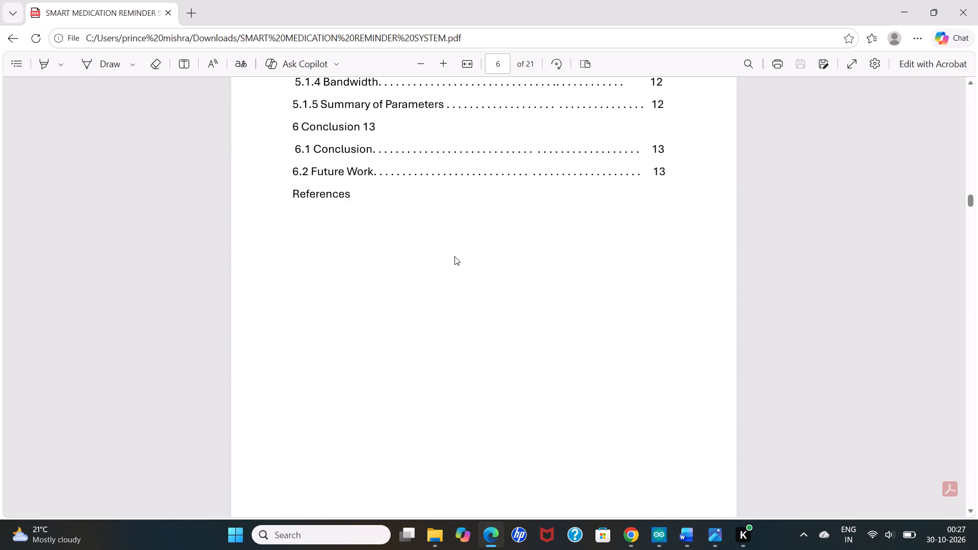
{"action": "scroll", "coordinate": [454, 256], "scroll_direction": "down", "scroll_amount": 6}
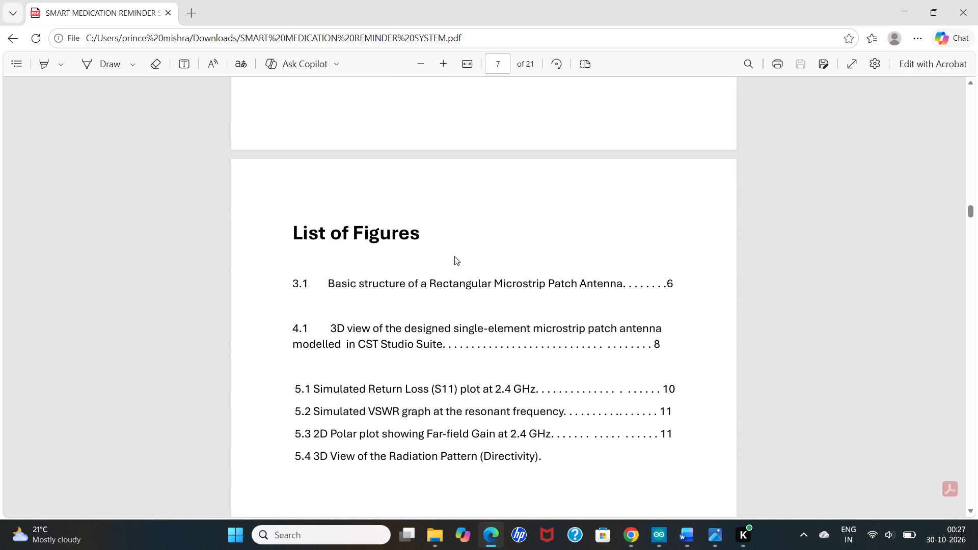
{"action": "scroll", "coordinate": [454, 256], "scroll_direction": "down", "scroll_amount": 7}
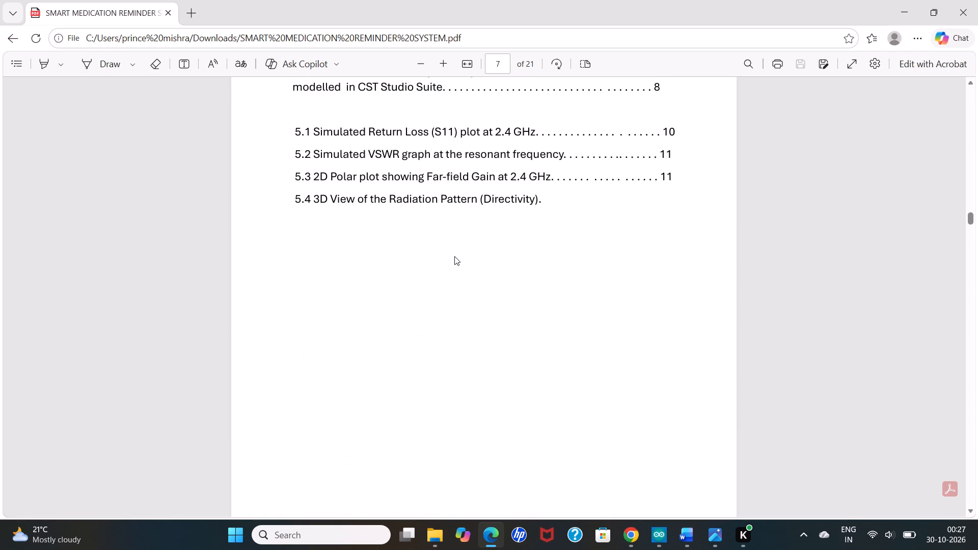
Look through the exported PDF from Chapter 1 to the end of the Chapter 3 Methodology.
{"action": "scroll", "coordinate": [454, 256], "scroll_direction": "down", "scroll_amount": 14}
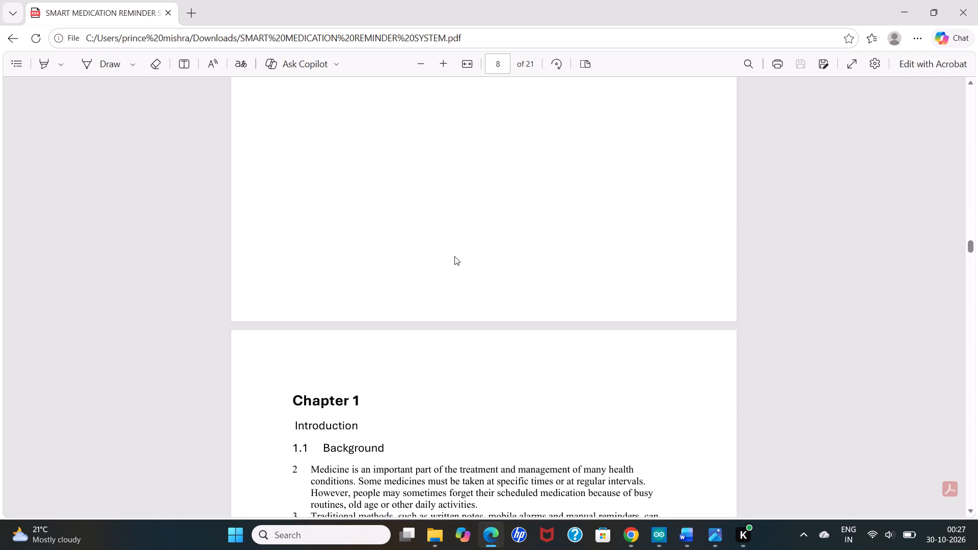
{"action": "scroll", "coordinate": [454, 256], "scroll_direction": "down", "scroll_amount": 11}
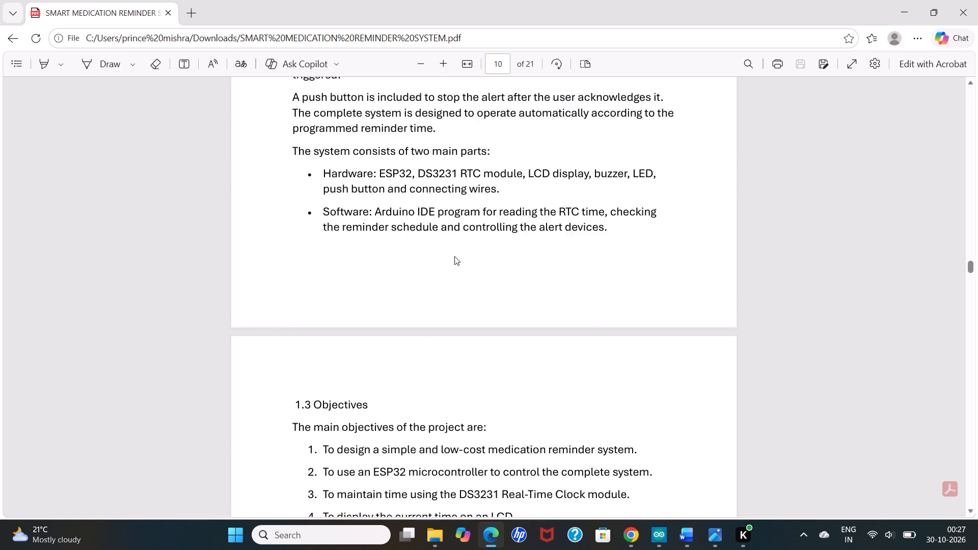
{"action": "scroll", "coordinate": [454, 256], "scroll_direction": "down", "scroll_amount": 19}
{"action": "scroll", "coordinate": [454, 256], "scroll_direction": "down", "scroll_amount": 5}
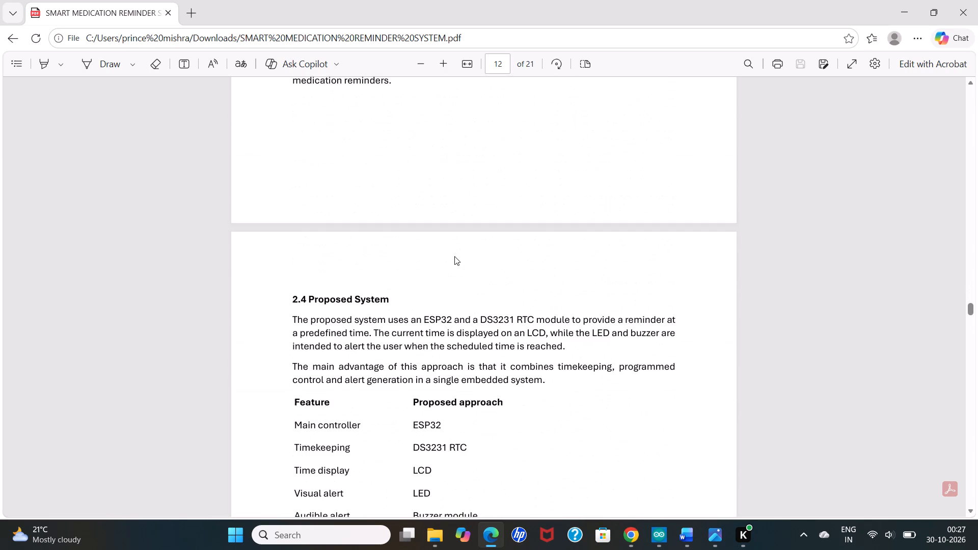
{"action": "scroll", "coordinate": [454, 256], "scroll_direction": "down", "scroll_amount": 13}
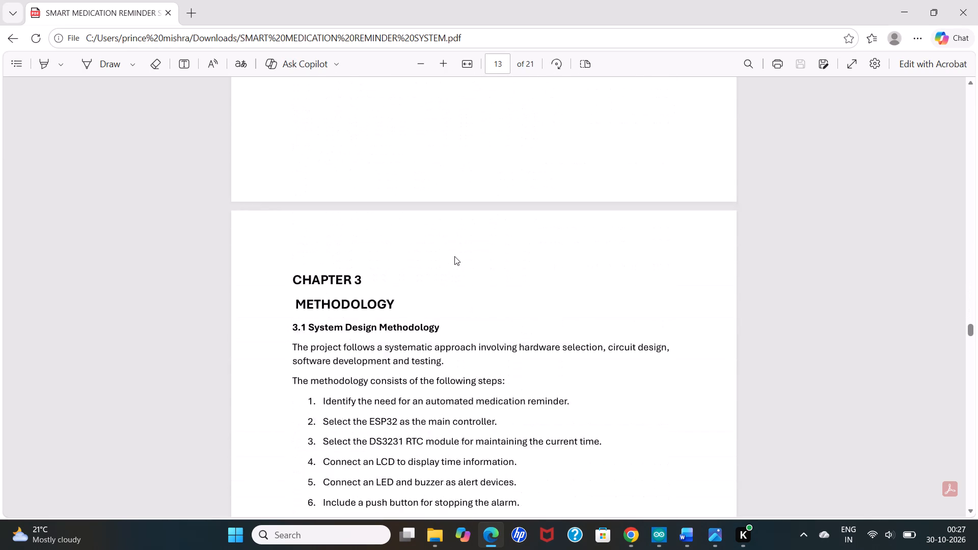
{"action": "scroll", "coordinate": [454, 256], "scroll_direction": "down", "scroll_amount": 10}
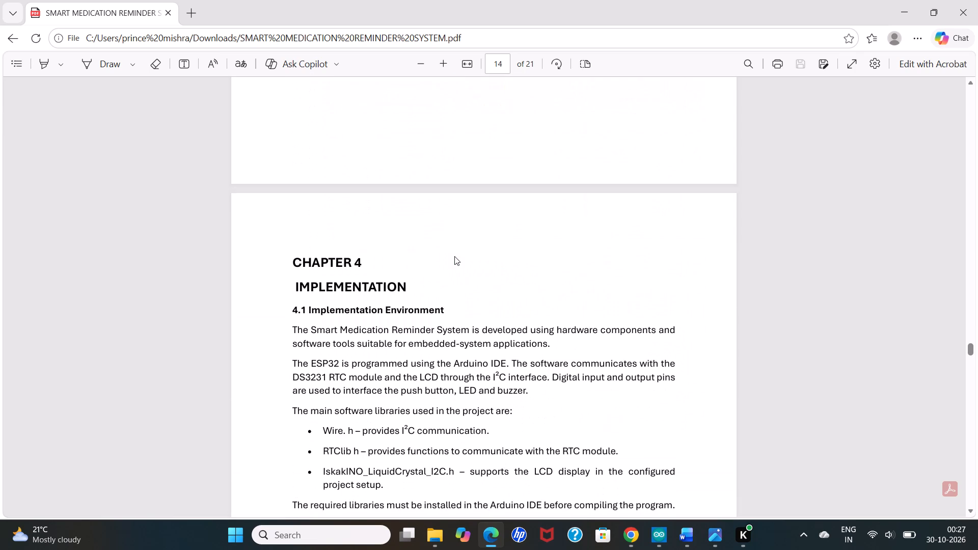
Look through the exported PDF from the Chapter 4 Implementation to the end of the references.
{"action": "scroll", "coordinate": [454, 256], "scroll_direction": "down", "scroll_amount": 12}
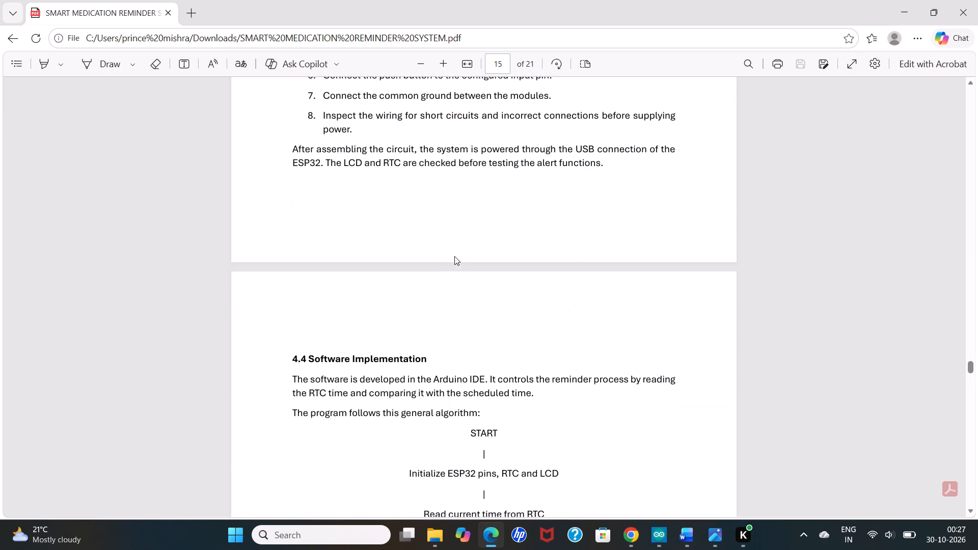
{"action": "scroll", "coordinate": [454, 256], "scroll_direction": "down", "scroll_amount": 18}
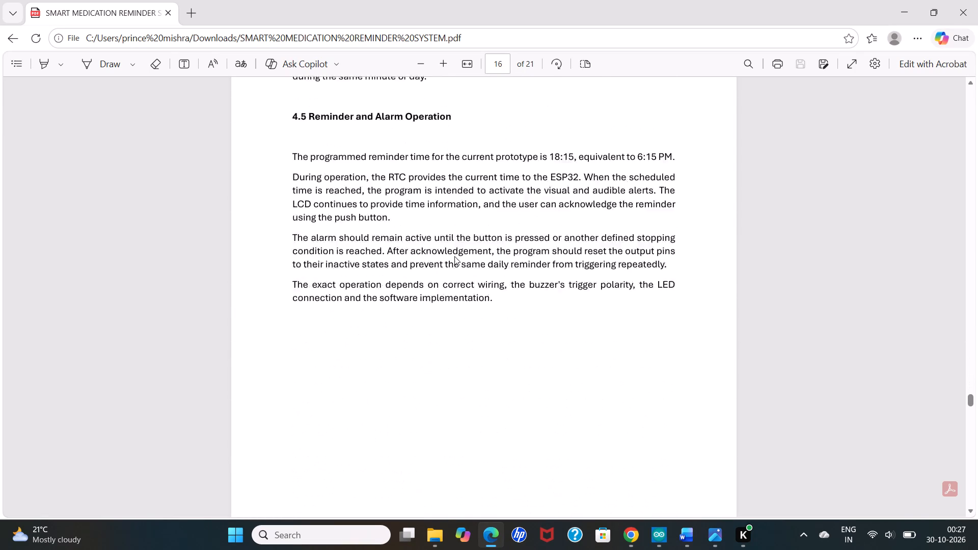
{"action": "scroll", "coordinate": [454, 256], "scroll_direction": "down", "scroll_amount": 20}
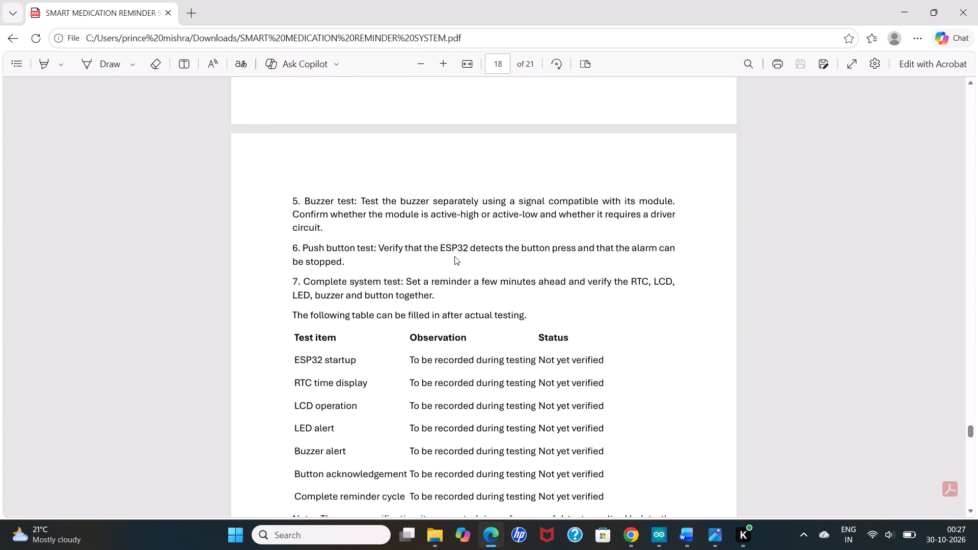
{"action": "scroll", "coordinate": [454, 256], "scroll_direction": "down", "scroll_amount": 10}
{"action": "scroll", "coordinate": [454, 256], "scroll_direction": "down", "scroll_amount": 14}
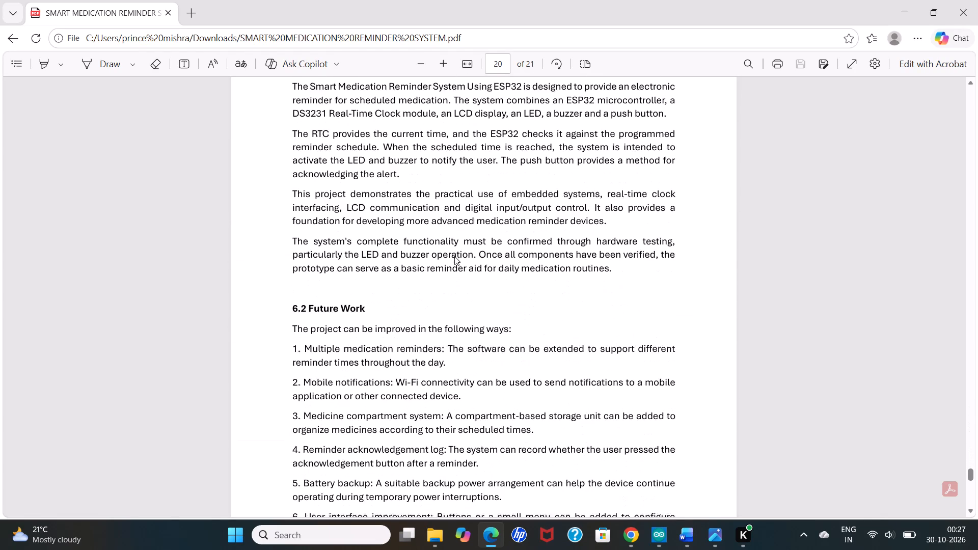
{"action": "scroll", "coordinate": [454, 256], "scroll_direction": "down", "scroll_amount": 17}
{"action": "scroll", "coordinate": [454, 256], "scroll_direction": "down", "scroll_amount": 9}
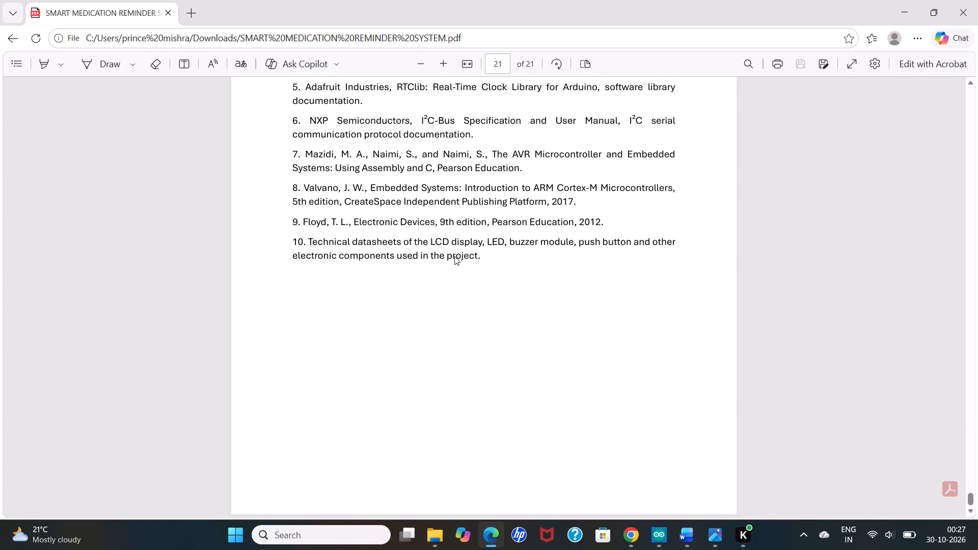
{"action": "scroll", "coordinate": [454, 256], "scroll_direction": "down", "scroll_amount": 5}
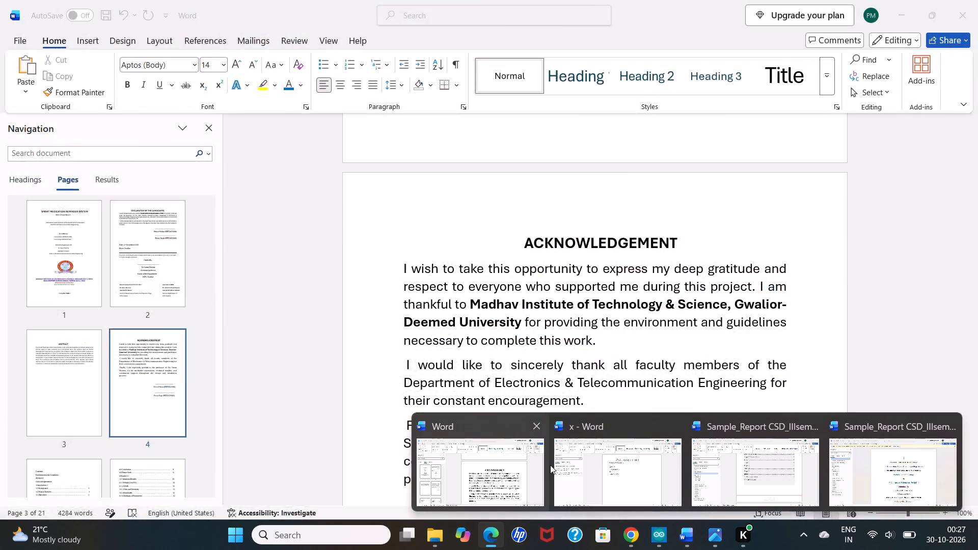
Close the untitled x document and both Sample_Report documents, and switch to the remaining Word report.
{"action": "left_click", "coordinate": [676, 434]}
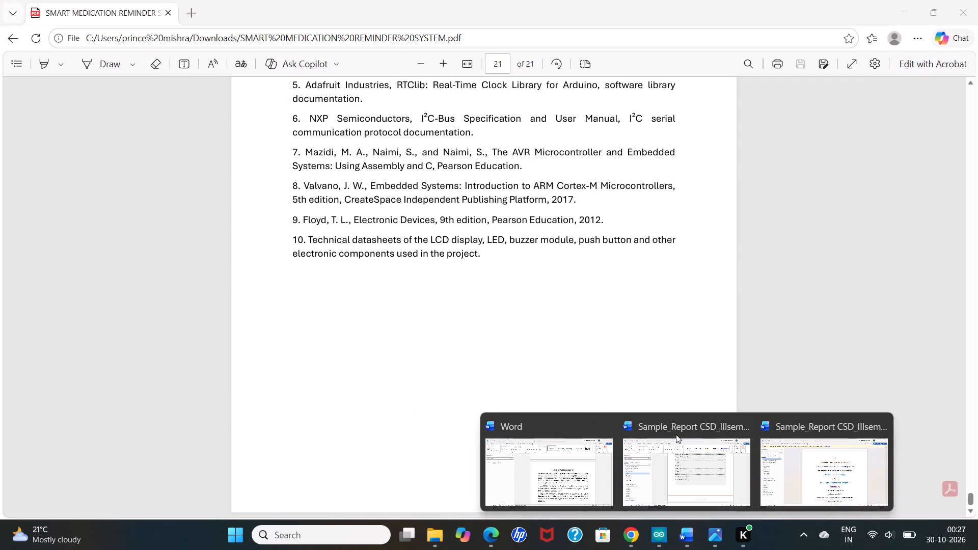
{"action": "left_click", "coordinate": [745, 423]}
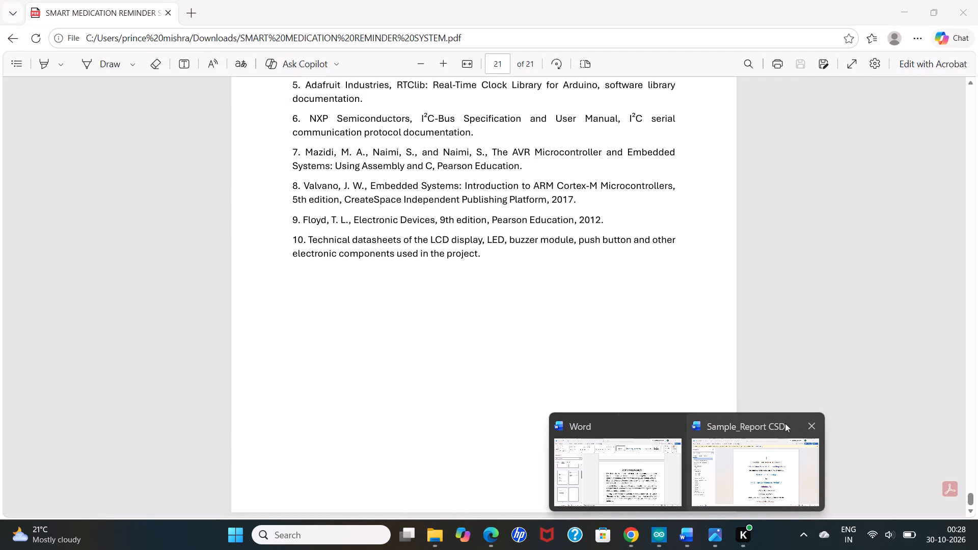
{"action": "left_click", "coordinate": [812, 423]}
{"action": "left_click", "coordinate": [716, 469]}
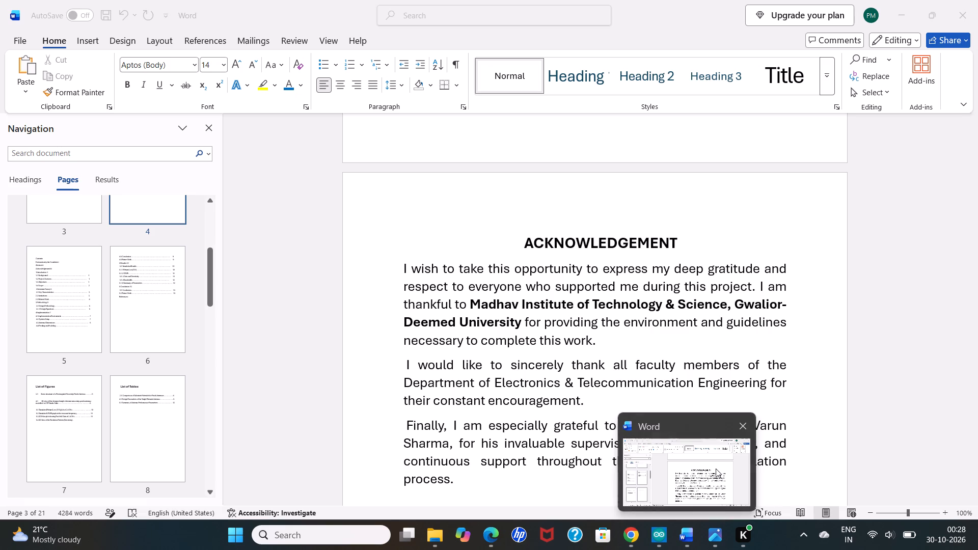
Look through the report's front pages from the cover and Declaration through the Abstract and Acknowledgement to the Contents.
{"action": "scroll", "coordinate": [527, 387], "scroll_direction": "up", "scroll_amount": 8}
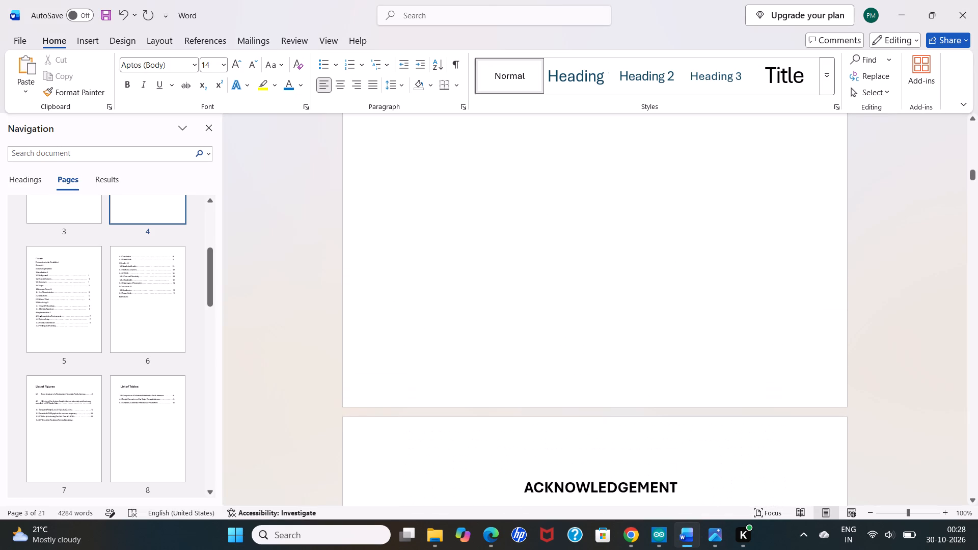
{"action": "scroll", "coordinate": [369, 303], "scroll_direction": "up", "scroll_amount": 18}
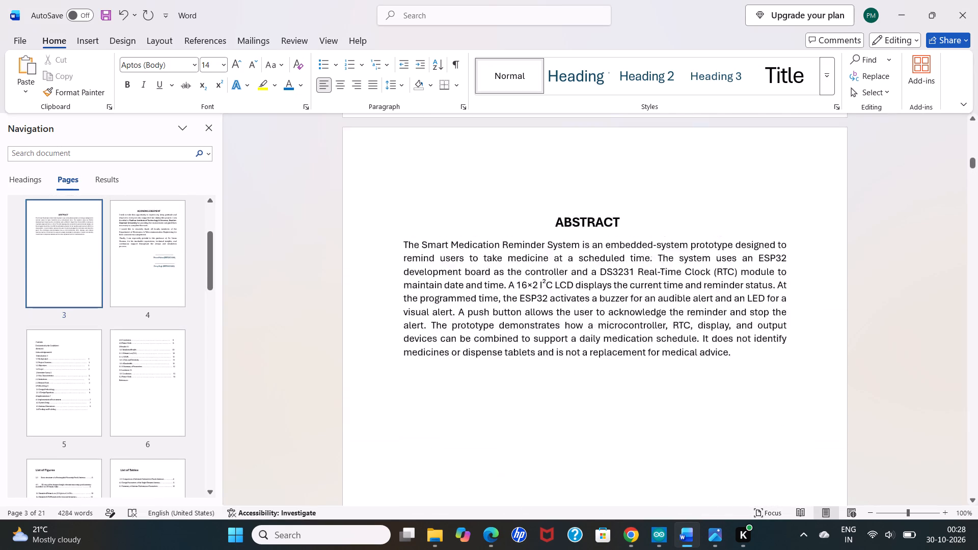
{"action": "scroll", "coordinate": [384, 299], "scroll_direction": "up", "scroll_amount": 20}
{"action": "scroll", "coordinate": [384, 299], "scroll_direction": "up", "scroll_amount": 15}
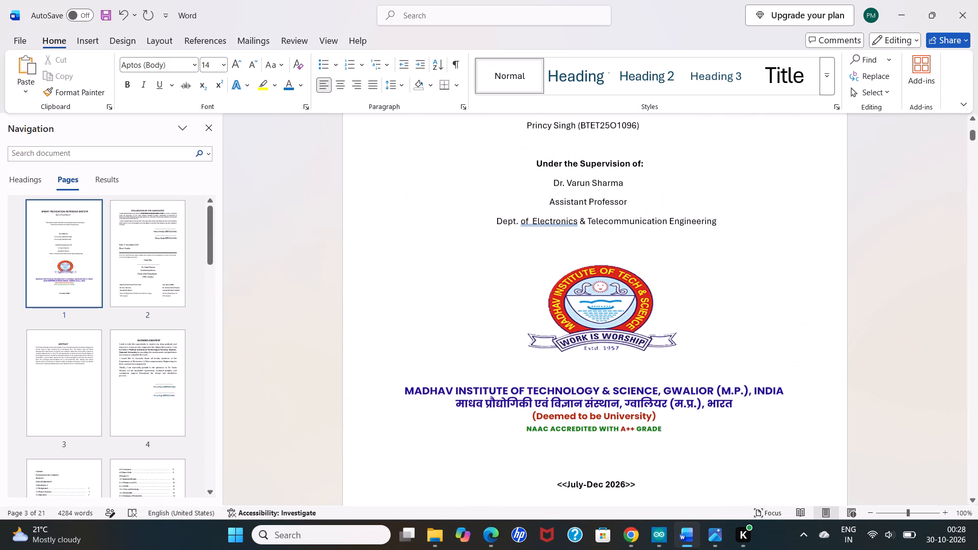
{"action": "scroll", "coordinate": [397, 270], "scroll_direction": "down", "scroll_amount": 19}
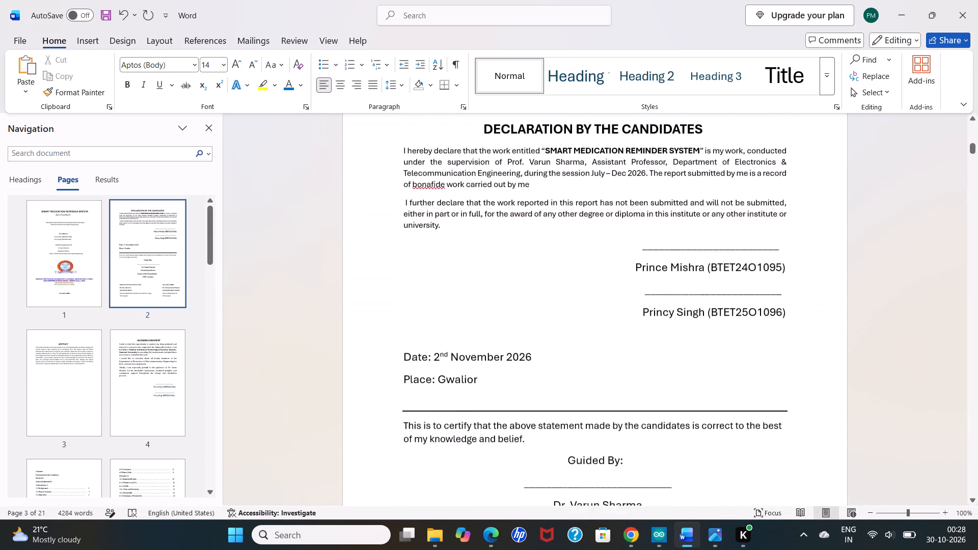
{"action": "scroll", "coordinate": [392, 295], "scroll_direction": "down", "scroll_amount": 17}
{"action": "scroll", "coordinate": [395, 300], "scroll_direction": "down", "scroll_amount": 5}
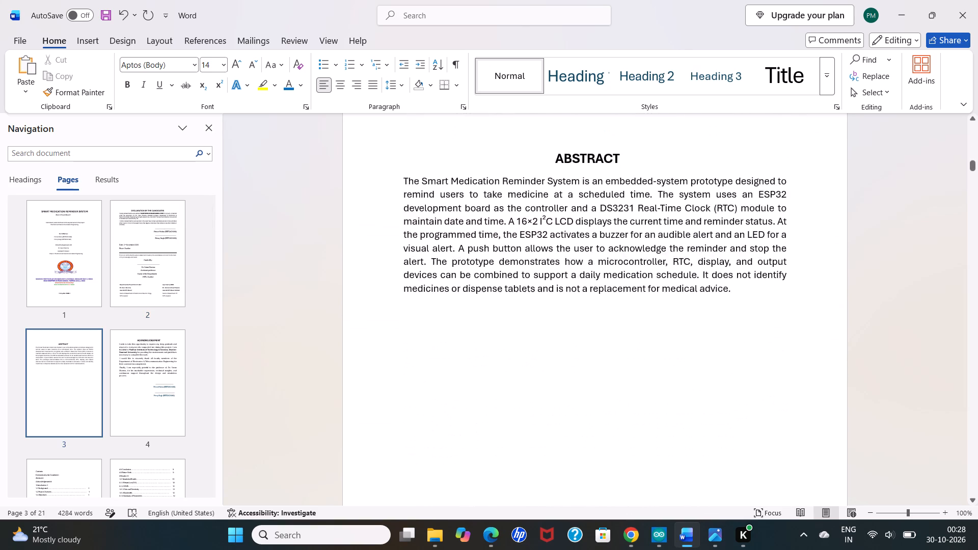
{"action": "scroll", "coordinate": [405, 309], "scroll_direction": "down", "scroll_amount": 17}
{"action": "scroll", "coordinate": [418, 309], "scroll_direction": "down", "scroll_amount": 6}
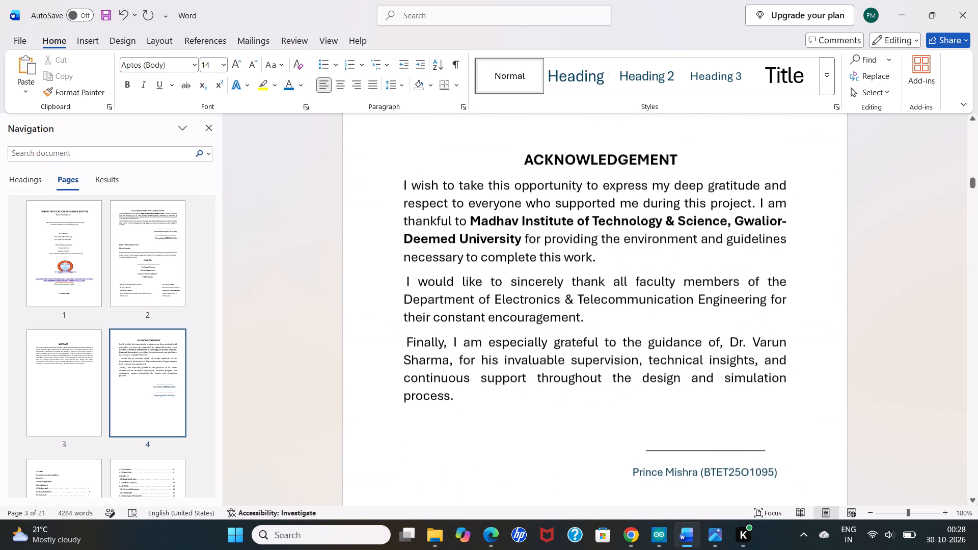
{"action": "scroll", "coordinate": [425, 308], "scroll_direction": "down", "scroll_amount": 18}
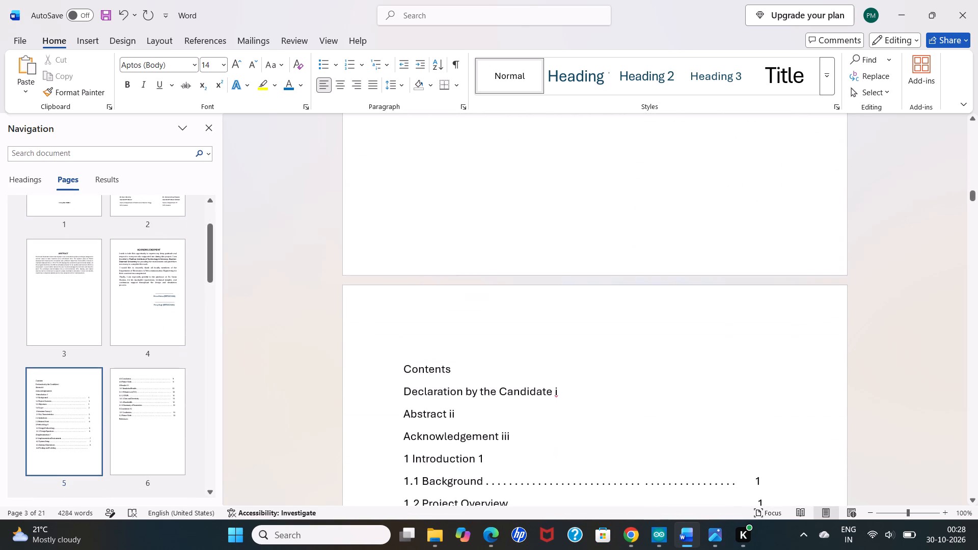
{"action": "scroll", "coordinate": [429, 307], "scroll_direction": "down", "scroll_amount": 5}
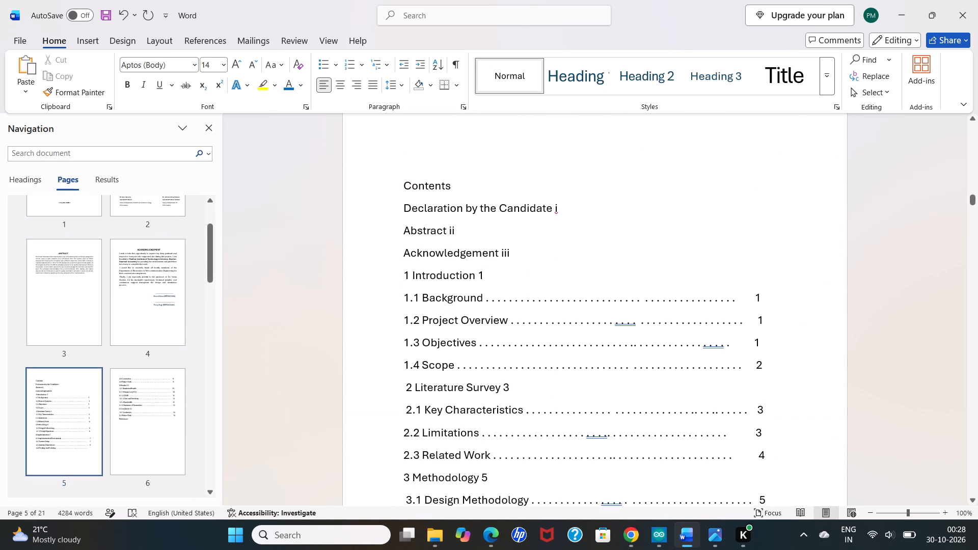
Space the page number ii of the Abstract entry out toward the page-number column of the Contents.
{"action": "left_click", "coordinate": [449, 234]}
{"action": "key", "text": "space"}
{"action": "key", "text": "space"}
{"action": "key", "text": "space"}
{"action": "key", "text": "space"}
{"action": "key", "text": "space"}
{"action": "key", "text": "space"}
{"action": "key", "text": "space"}
{"action": "key", "text": "space"}
{"action": "key", "text": "space"}
{"action": "key", "text": "space"}
{"action": "key", "text": "space"}
{"action": "key", "text": "space"}
{"action": "key", "text": "space"}
{"action": "key", "text": "space"}
{"action": "key", "text": "space"}
{"action": "key", "text": "space"}
{"action": "key", "text": "space"}
{"action": "key", "text": "space"}
{"action": "key", "text": "space"}
{"action": "key", "text": "space"}
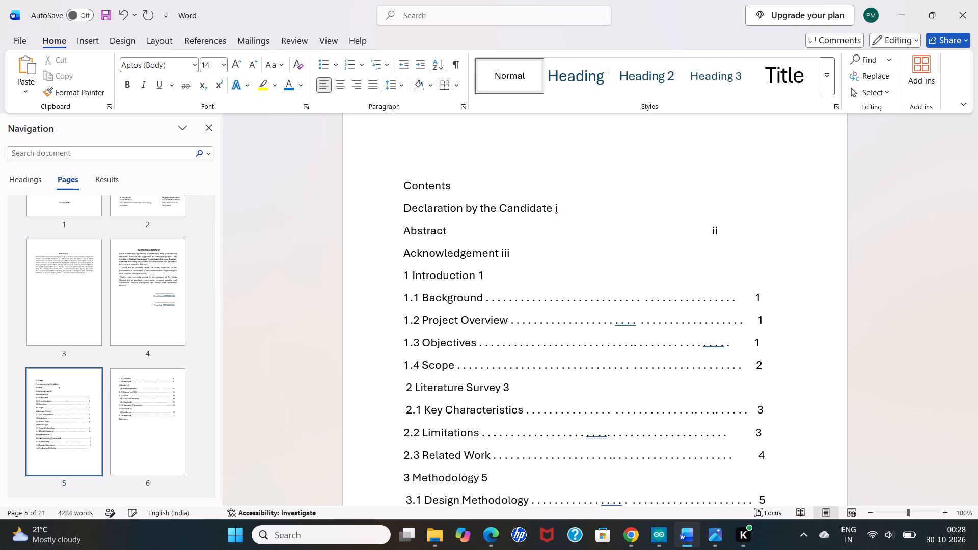
{"action": "key", "text": "space"}
{"action": "key", "text": "space"}
{"action": "key", "text": "space"}
{"action": "key", "text": "space"}
{"action": "key", "text": "space"}
Space the page number i of the Declaration by the Candidate entry out in line with the Abstract's page number.
{"action": "left_click", "coordinate": [553, 208]}
{"action": "key", "text": "space"}
{"action": "key", "text": "space"}
{"action": "key", "text": "space"}
{"action": "key", "text": "space"}
{"action": "key", "text": "space"}
{"action": "key", "text": "space"}
{"action": "key", "text": "space"}
{"action": "key", "text": "space"}
{"action": "key", "text": "space"}
{"action": "key", "text": "space"}
{"action": "key", "text": "space"}
{"action": "key", "text": "space"}
{"action": "key", "text": "space"}
{"action": "key", "text": "space"}
{"action": "key", "text": "space"}
{"action": "key", "text": "space"}
{"action": "key", "text": "space"}
{"action": "key", "text": "space"}
{"action": "key", "text": "space"}
{"action": "key", "text": "space"}
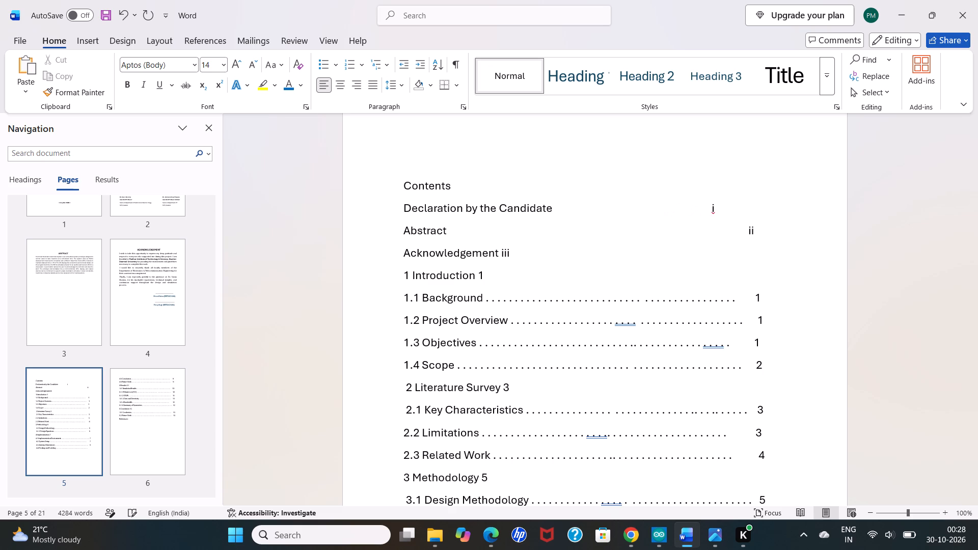
{"action": "key", "text": "space"}
{"action": "key", "text": "space"}
{"action": "key", "text": "space"}
Space the page number iii of the Acknowledgement entry out in line with the two page numbers above it.
{"action": "left_click", "coordinate": [499, 257]}
{"action": "key", "text": "space"}
{"action": "key", "text": "space"}
{"action": "key", "text": "space"}
{"action": "key", "text": "space"}
{"action": "key", "text": "space"}
{"action": "key", "text": "space"}
{"action": "key", "text": "space"}
{"action": "key", "text": "space"}
{"action": "key", "text": "space"}
{"action": "key", "text": "space"}
{"action": "key", "text": "space"}
{"action": "key", "text": "space"}
{"action": "key", "text": "space"}
{"action": "key", "text": "space"}
{"action": "key", "text": "space"}
{"action": "key", "text": "space"}
{"action": "key", "text": "space"}
{"action": "key", "text": "space"}
{"action": "key", "text": "space"}
{"action": "key", "text": "space"}
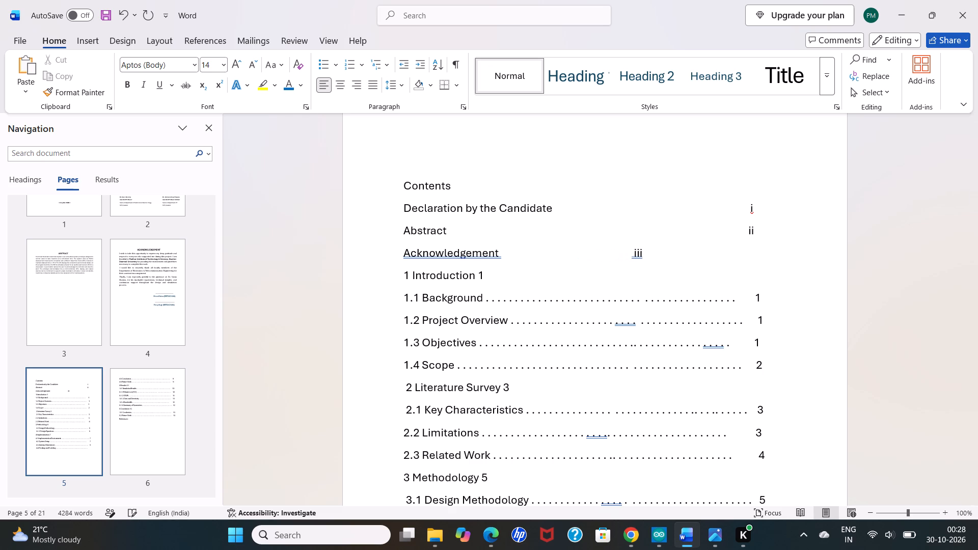
{"action": "key", "text": "space"}
{"action": "key", "text": "space"}
{"action": "key", "text": "space"}
{"action": "key", "text": "space"}
{"action": "key", "text": "space"}
{"action": "key", "text": "space"}
{"action": "key", "text": "space"}
{"action": "key", "text": "space"}
{"action": "key", "text": "space"}
{"action": "key", "text": "space"}
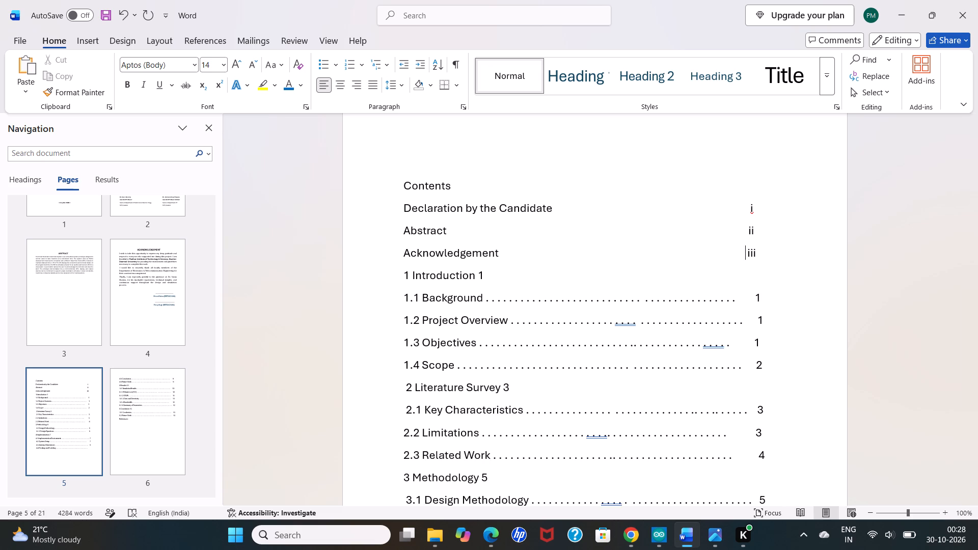
Insert a blank line below the chapter entry 4 Implementation in the Contents.
{"action": "scroll", "coordinate": [499, 260], "scroll_direction": "down", "scroll_amount": 9}
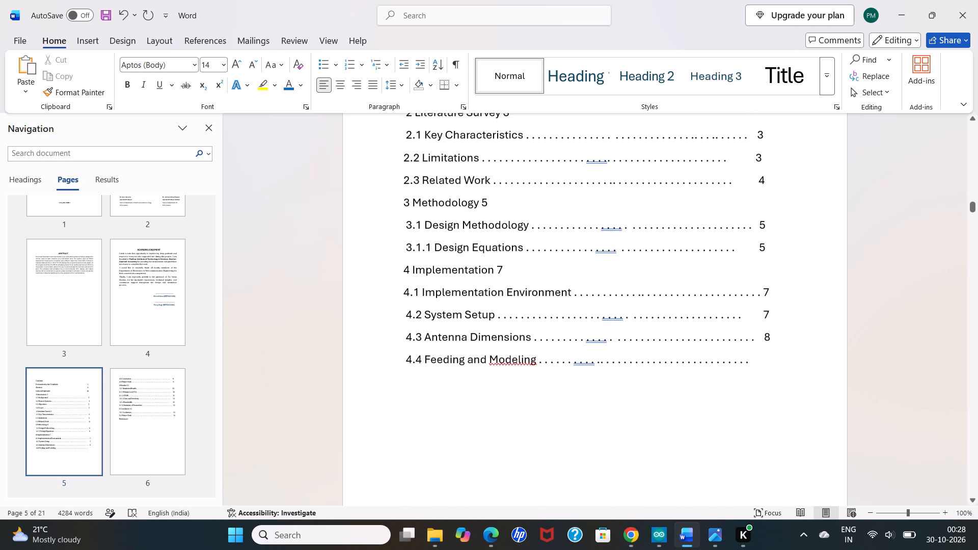
{"action": "left_click", "coordinate": [505, 272]}
{"action": "key", "text": "Return"}
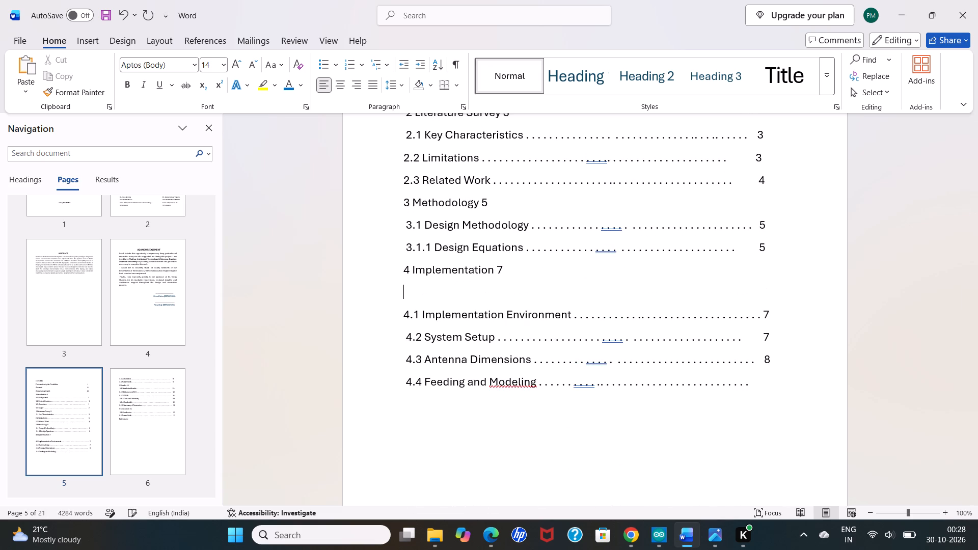
Remove the page number from the chapter entry 3 Methodology in the Contents and insert a blank line below it.
{"action": "scroll", "coordinate": [505, 272], "scroll_direction": "up", "scroll_amount": 3}
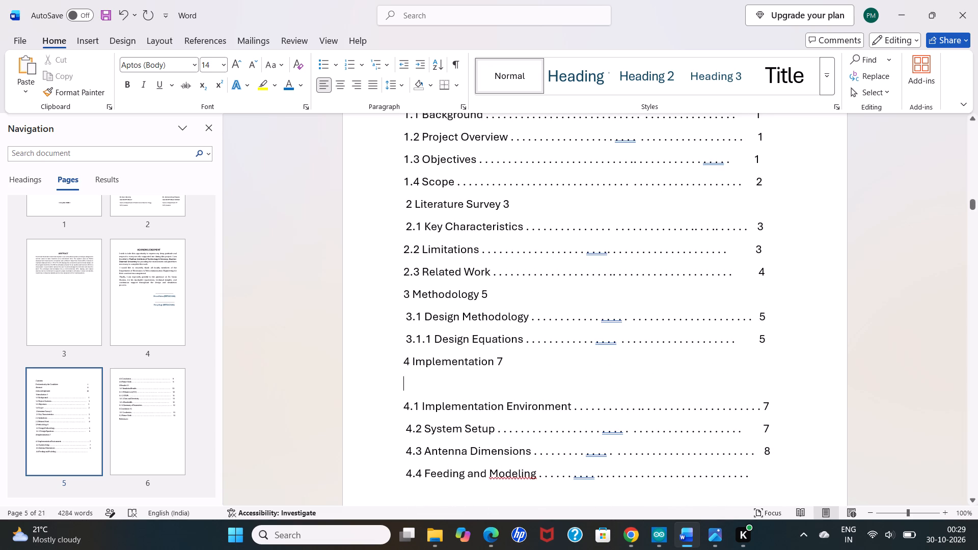
{"action": "left_click", "coordinate": [496, 299]}
{"action": "key", "text": "Return"}
{"action": "key", "text": "BackSpace"}
{"action": "key", "text": "BackSpace"}
{"action": "key", "text": "Return"}
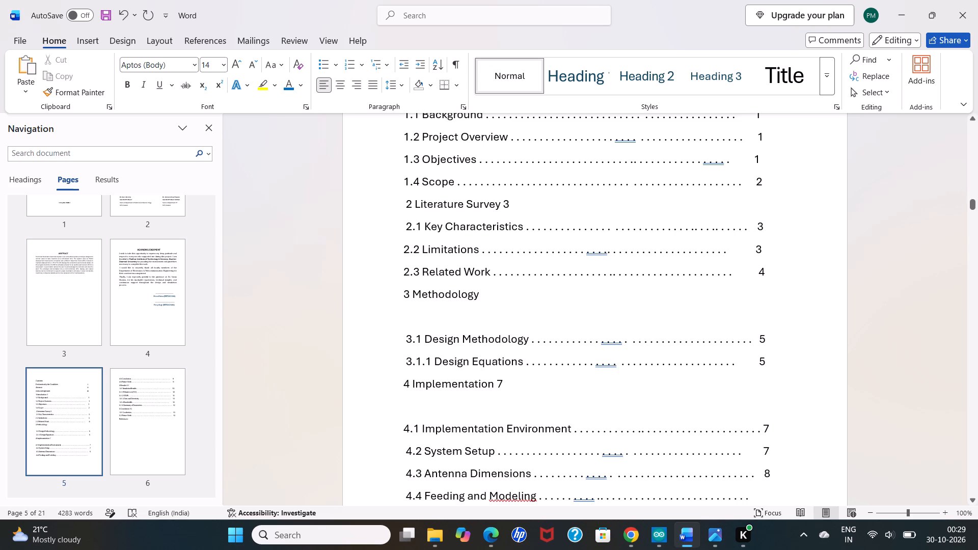
Remove the page number from the chapter entry 4 Implementation in the Contents.
{"action": "left_click", "coordinate": [513, 383]}
{"action": "key", "text": "BackSpace"}
{"action": "key", "text": "BackSpace"}
Remove the page number from the chapter entry 2 Literature Survey in the Contents and insert a blank line below it.
{"action": "scroll", "coordinate": [513, 383], "scroll_direction": "up", "scroll_amount": 2}
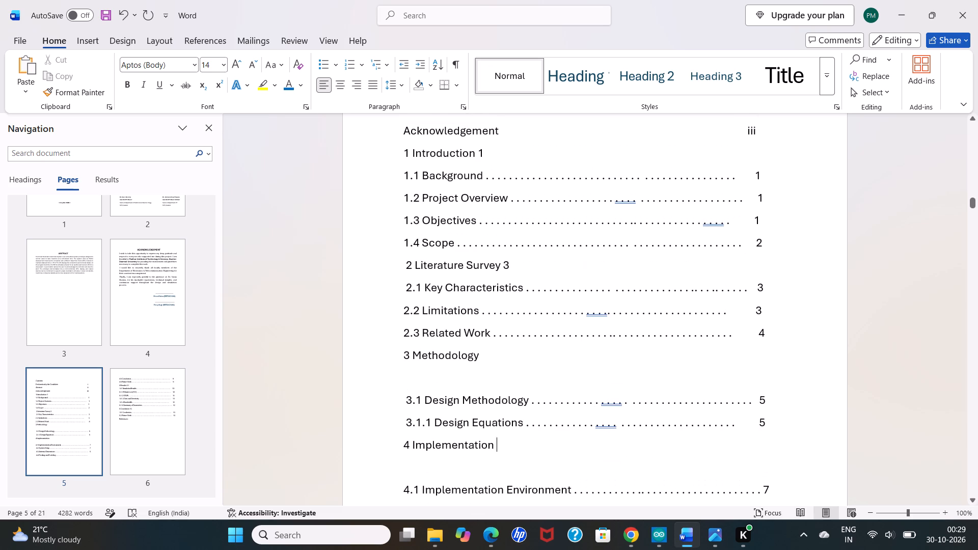
{"action": "left_click", "coordinate": [516, 265]}
{"action": "key", "text": "BackSpace"}
{"action": "key", "text": "Return"}
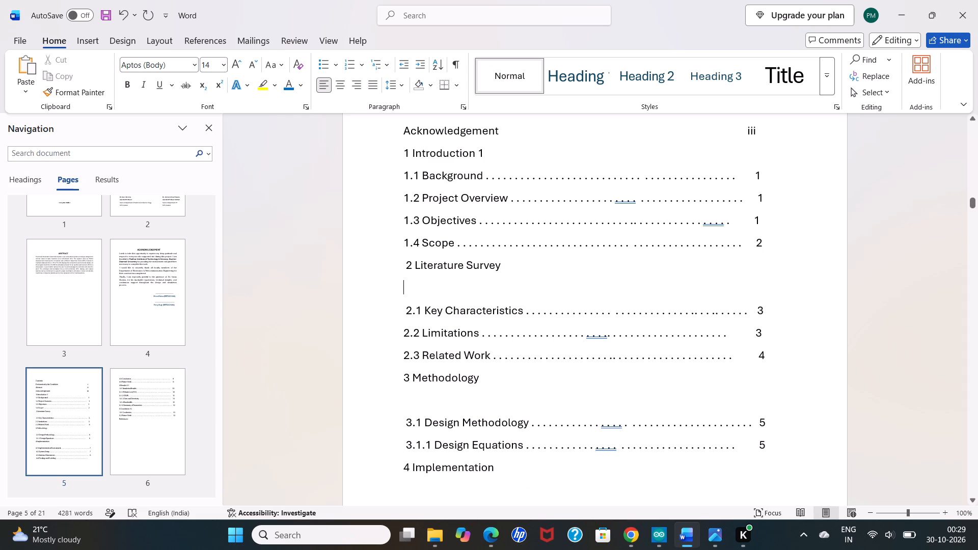
Remove the page number from the chapter entry 1 Introduction in the Contents.
{"action": "scroll", "coordinate": [519, 253], "scroll_direction": "up", "scroll_amount": 2}
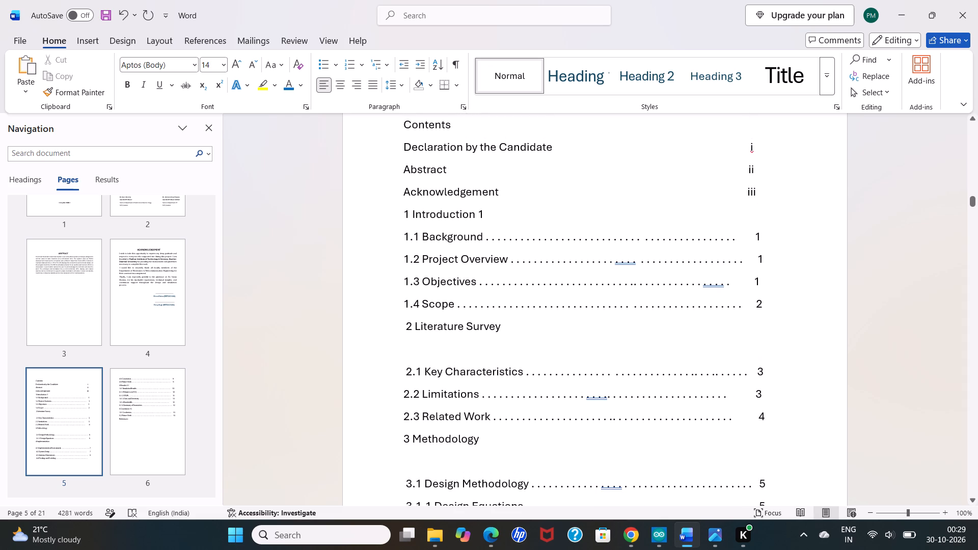
{"action": "left_click", "coordinate": [488, 215]}
{"action": "key", "text": "BackSpace"}
{"action": "key", "text": "BackSpace"}
Insert a blank line below the chapter entry 1 Introduction in the Contents.
{"action": "key", "text": "Return"}
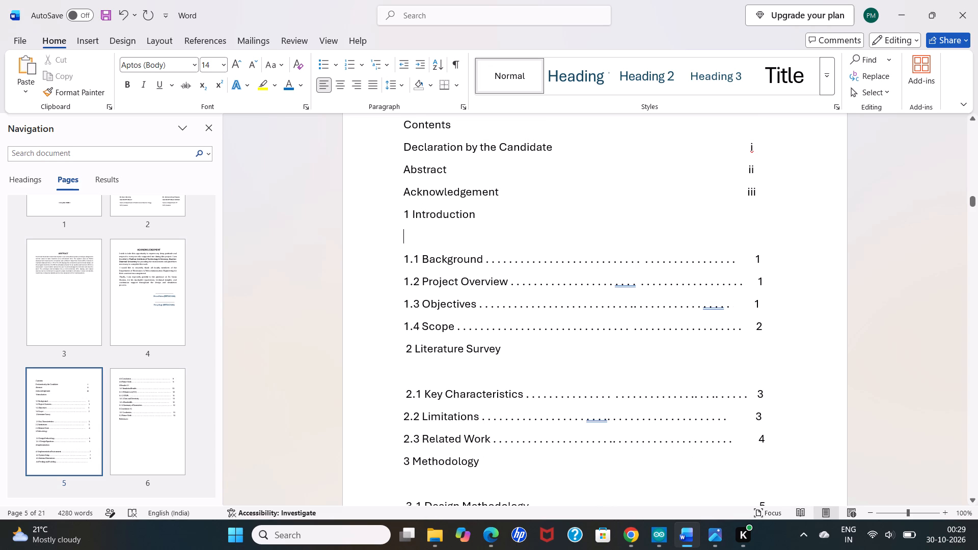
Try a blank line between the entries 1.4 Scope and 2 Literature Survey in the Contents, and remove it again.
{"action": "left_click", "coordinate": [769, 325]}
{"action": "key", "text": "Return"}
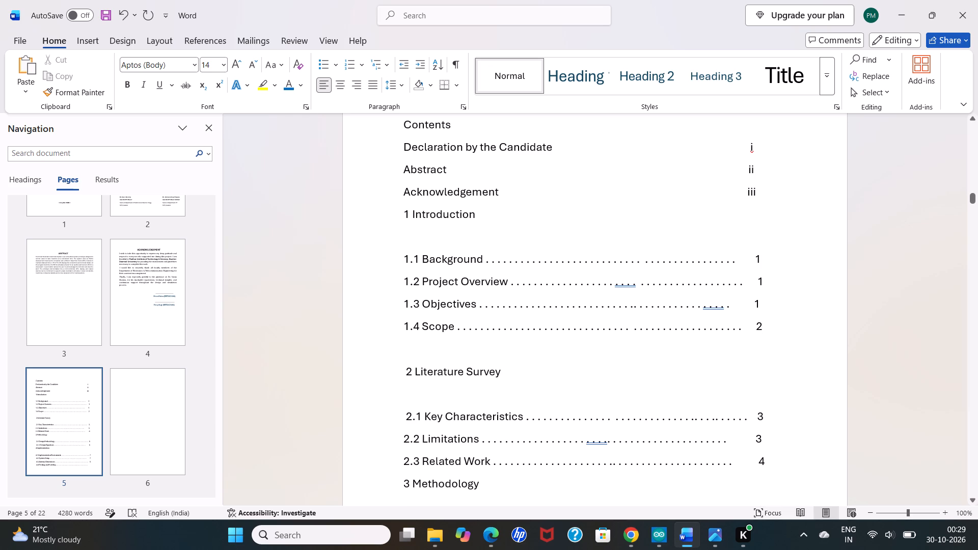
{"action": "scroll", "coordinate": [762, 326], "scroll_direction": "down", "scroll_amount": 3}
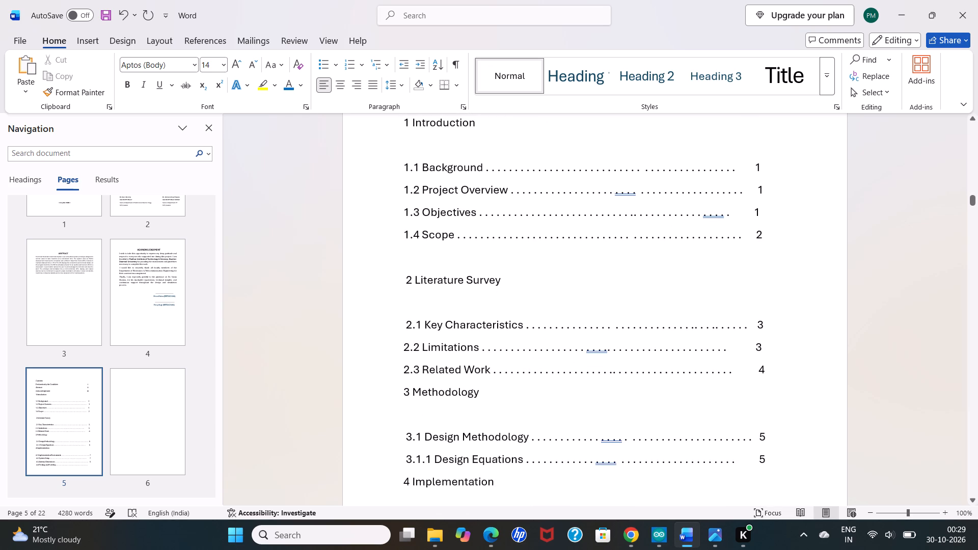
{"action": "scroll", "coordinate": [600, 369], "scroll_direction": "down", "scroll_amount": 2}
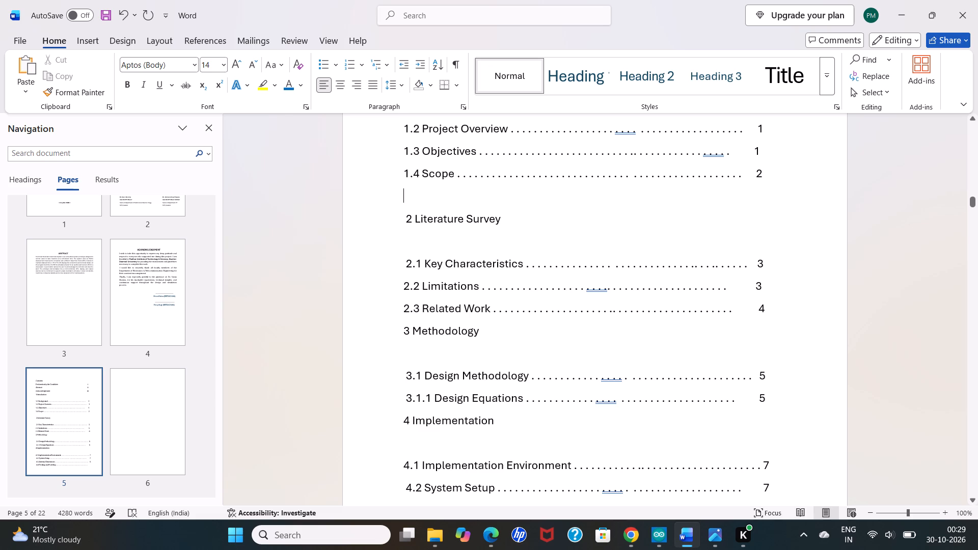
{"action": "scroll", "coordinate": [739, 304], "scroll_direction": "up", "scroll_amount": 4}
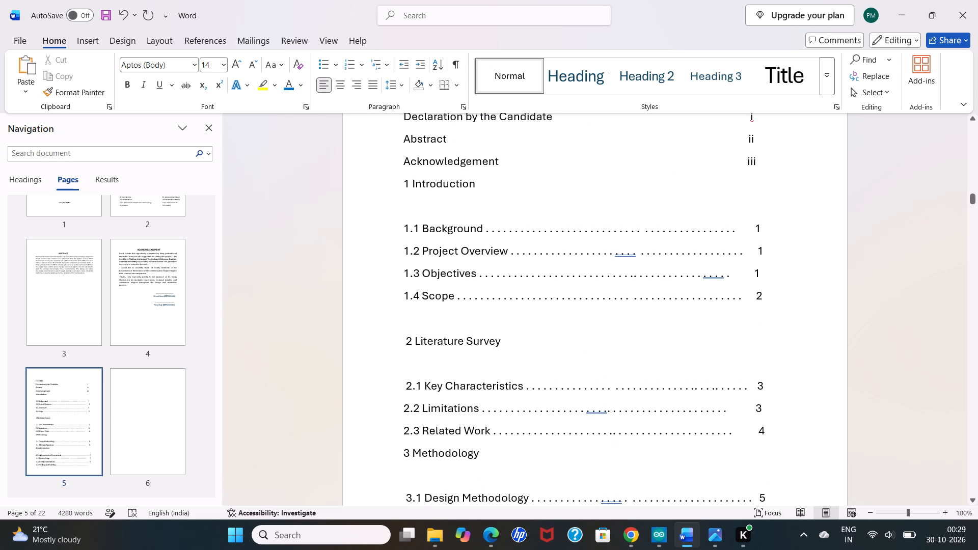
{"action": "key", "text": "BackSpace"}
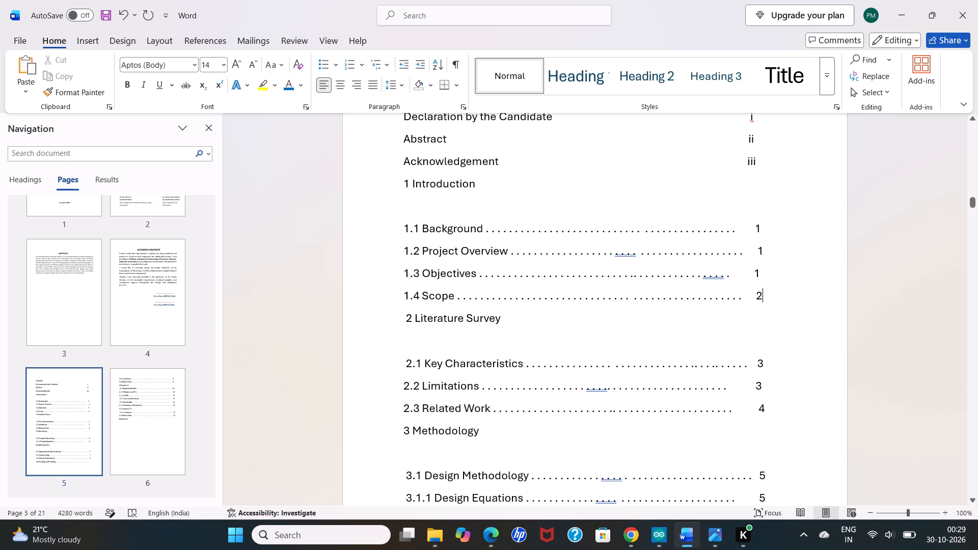
Remove the page number from the chapter entry 5 Results in the Contents and insert blank lines below and above it.
{"action": "scroll", "coordinate": [645, 317], "scroll_direction": "down", "scroll_amount": 5}
{"action": "scroll", "coordinate": [606, 382], "scroll_direction": "down", "scroll_amount": 8}
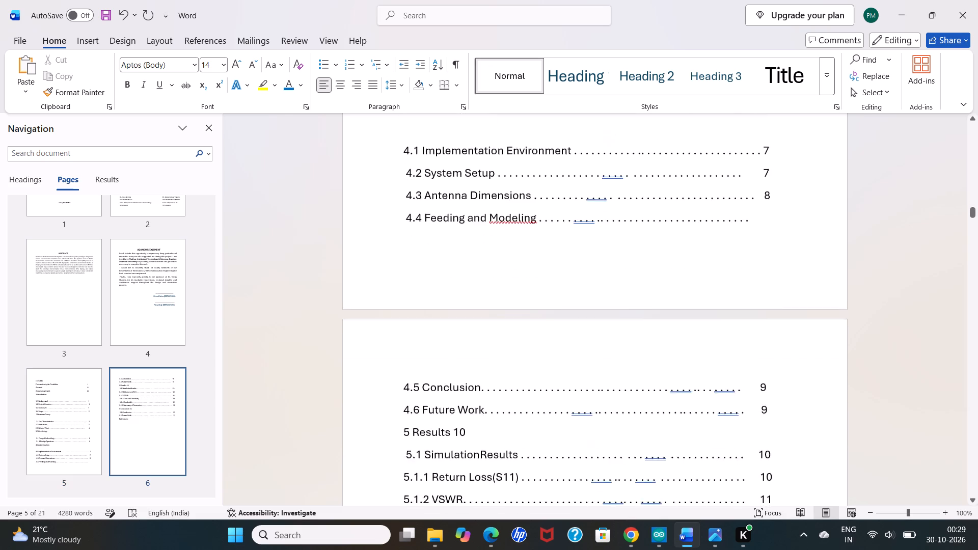
{"action": "scroll", "coordinate": [601, 393], "scroll_direction": "down", "scroll_amount": 3}
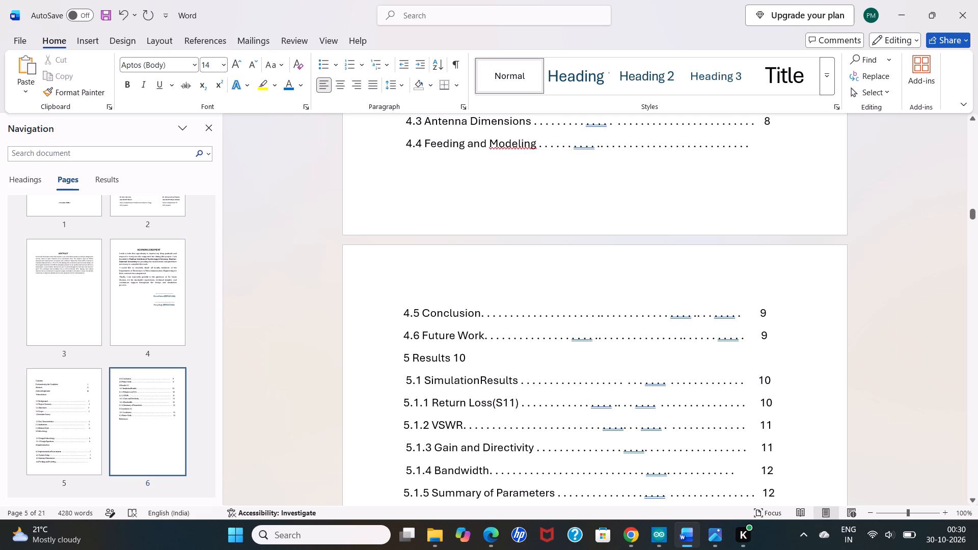
{"action": "left_click", "coordinate": [473, 360]}
{"action": "key", "text": "BackSpace"}
{"action": "key", "text": "BackSpace"}
{"action": "key", "text": "Return"}
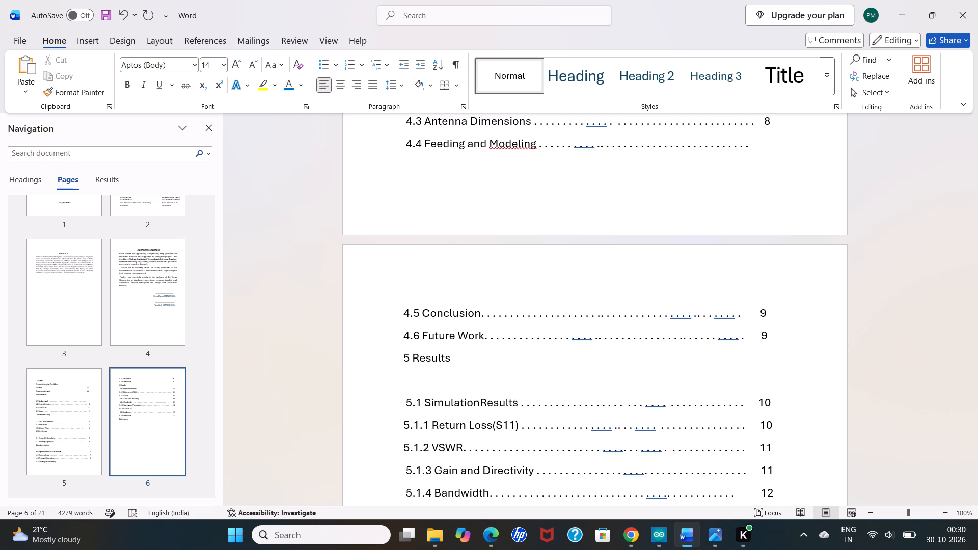
{"action": "left_click", "coordinate": [769, 332]}
{"action": "key", "text": "Return"}
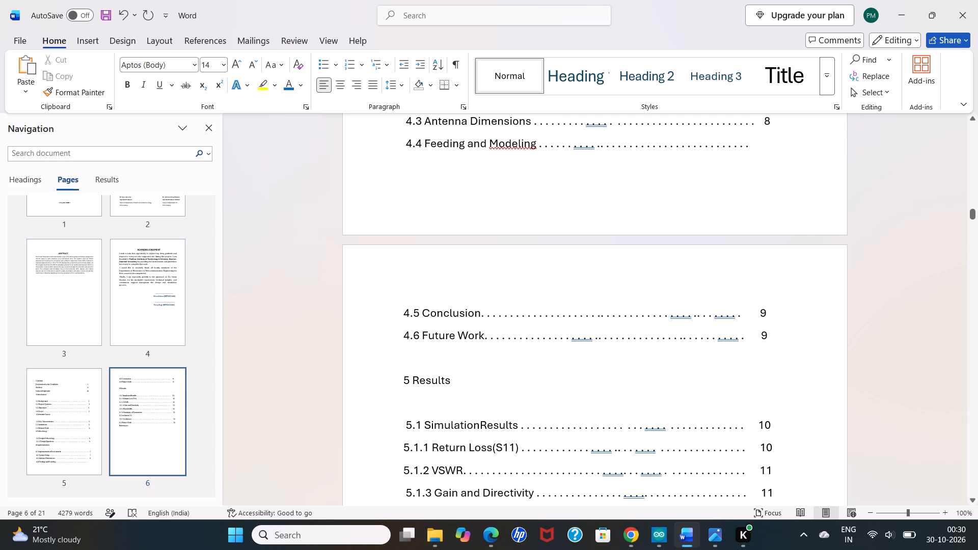
Remove the page number from the chapter entry 6 Conclusion in the Contents and insert blank lines below and above it.
{"action": "scroll", "coordinate": [883, 369], "scroll_direction": "down", "scroll_amount": 4}
{"action": "scroll", "coordinate": [695, 459], "scroll_direction": "down", "scroll_amount": 2}
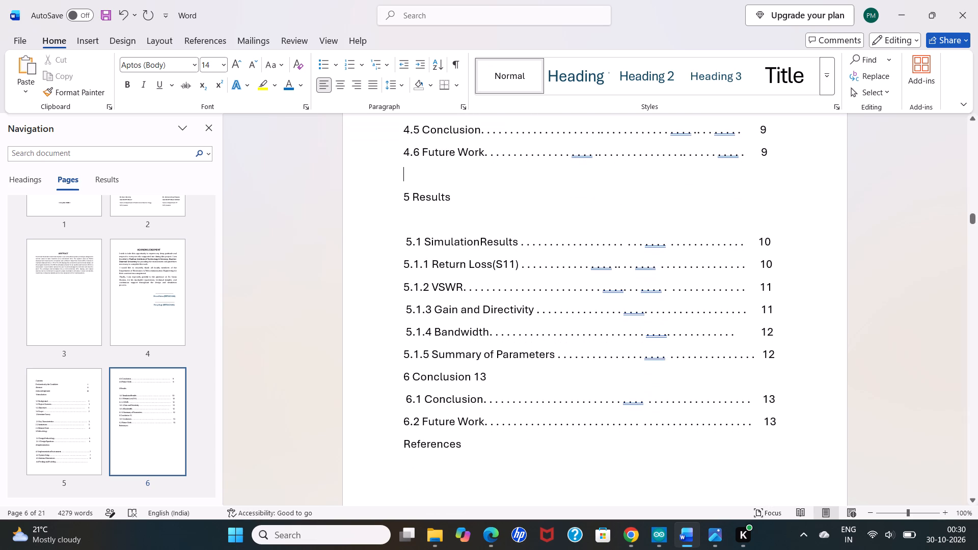
{"action": "left_click", "coordinate": [487, 374]}
{"action": "key", "text": "BackSpace"}
{"action": "key", "text": "BackSpace"}
{"action": "key", "text": "Return"}
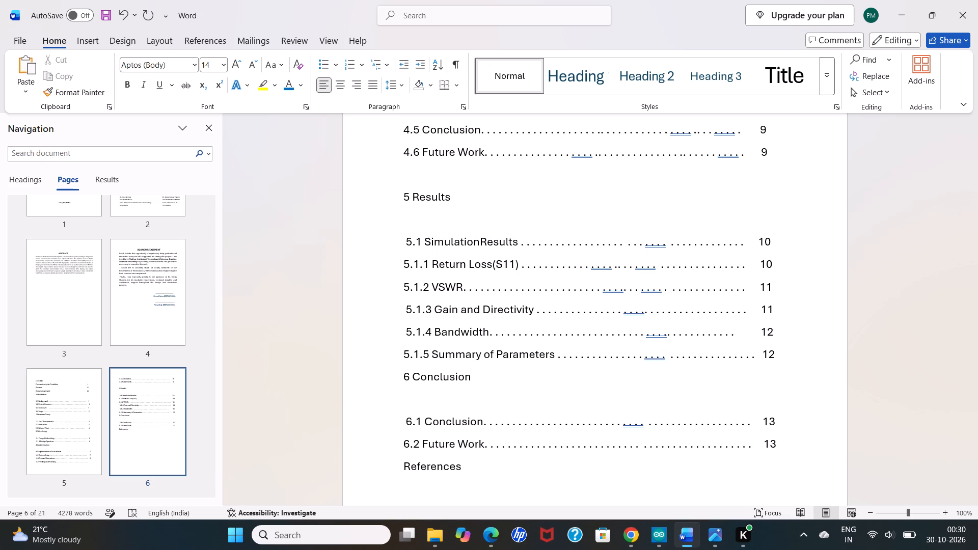
{"action": "left_click", "coordinate": [780, 359]}
{"action": "key", "text": "Return"}
Remove the extra spaces between the number 4.1 and its caption about the single-element patch antenna in the List of Figures.
{"action": "scroll", "coordinate": [777, 359], "scroll_direction": "down", "scroll_amount": 4}
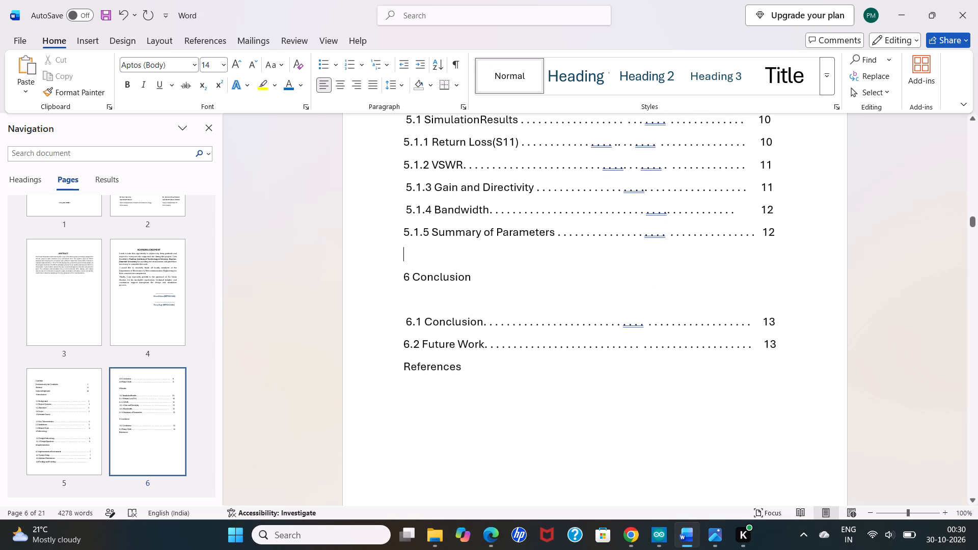
{"action": "scroll", "coordinate": [778, 359], "scroll_direction": "down", "scroll_amount": 7}
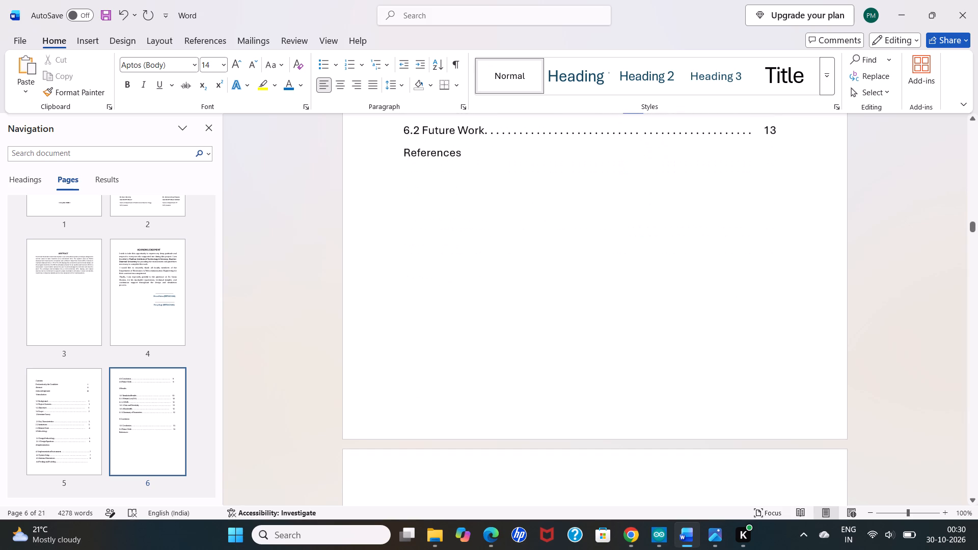
{"action": "scroll", "coordinate": [700, 348], "scroll_direction": "down", "scroll_amount": 10}
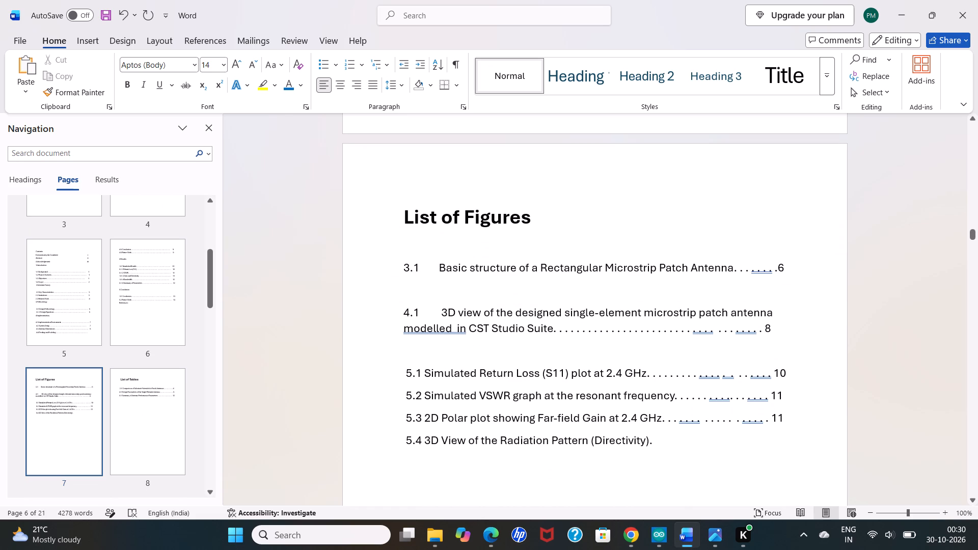
{"action": "scroll", "coordinate": [690, 363], "scroll_direction": "down", "scroll_amount": 2}
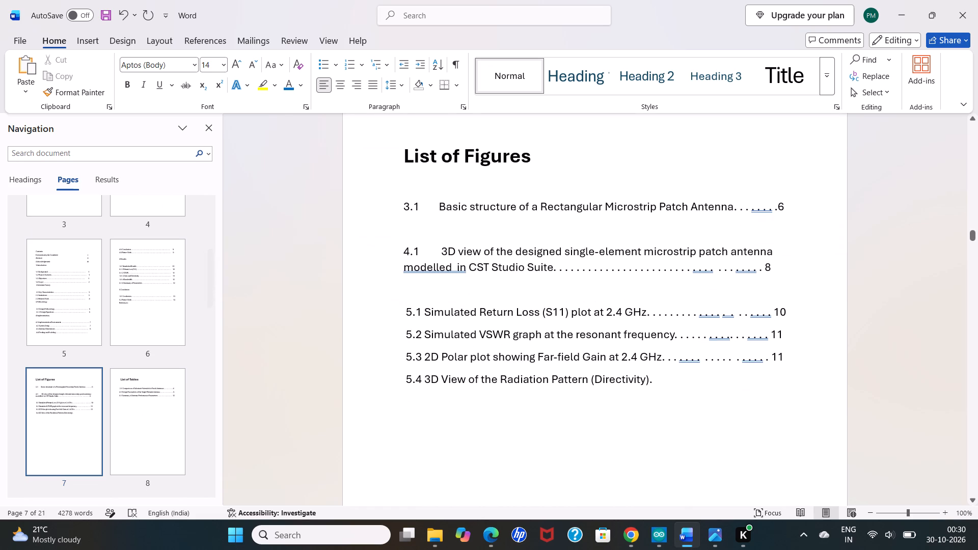
{"action": "left_click", "coordinate": [440, 252]}
{"action": "key", "text": "BackSpace"}
{"action": "key", "text": "BackSpace"}
{"action": "key", "text": "BackSpace"}
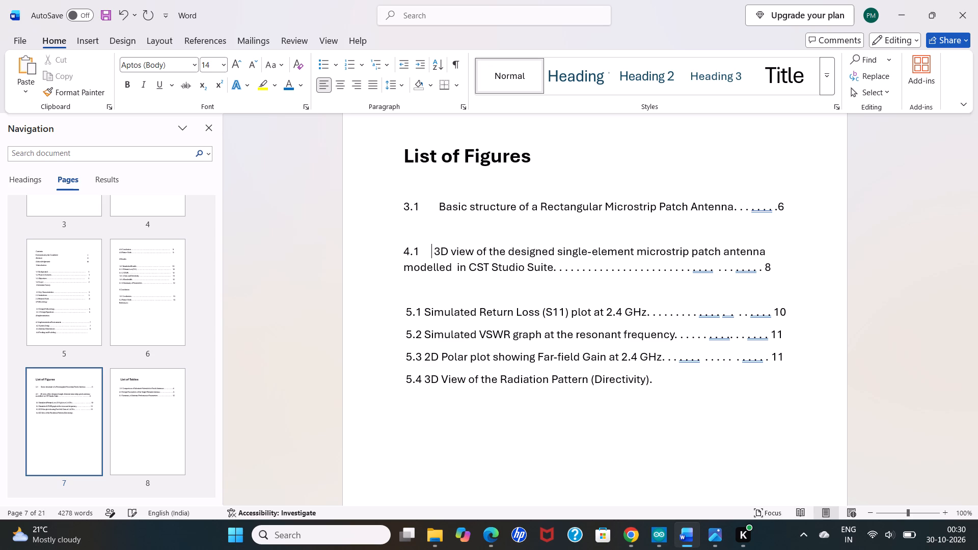
{"action": "key", "text": "BackSpace"}
{"action": "key", "text": "BackSpace"}
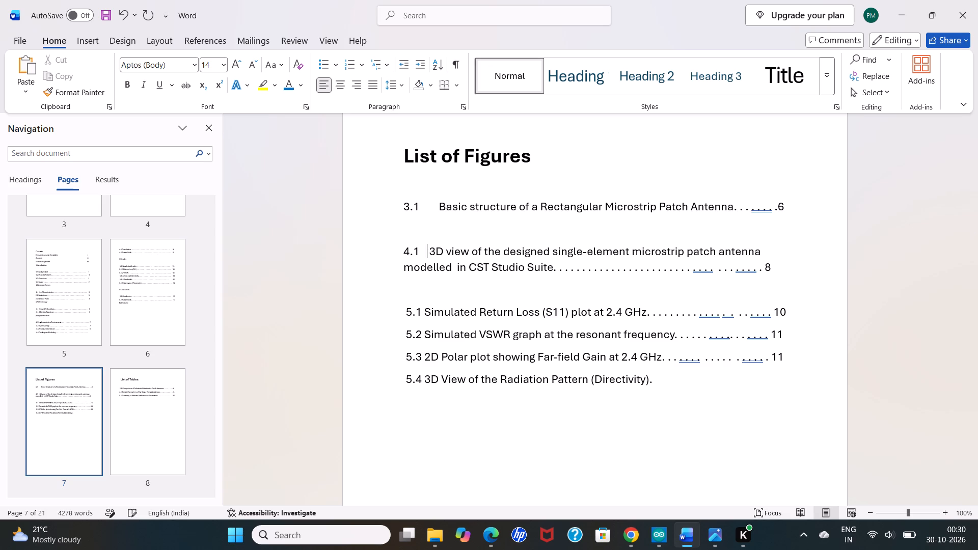
{"action": "key", "text": "BackSpace"}
{"action": "key", "text": "BackSpace"}
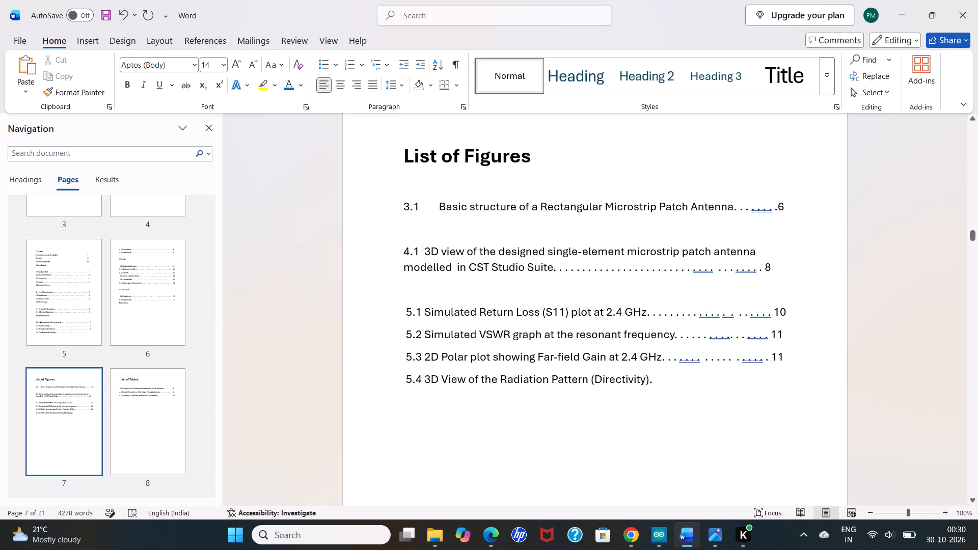
Close the gap between the number 3.1 and its caption in the List of Figures to a single space.
{"action": "left_click", "coordinate": [438, 206]}
{"action": "key", "text": "BackSpace"}
{"action": "key", "text": "BackSpace"}
{"action": "key", "text": "BackSpace"}
{"action": "key", "text": "BackSpace"}
{"action": "key", "text": "BackSpace"}
{"action": "key", "text": "BackSpace"}
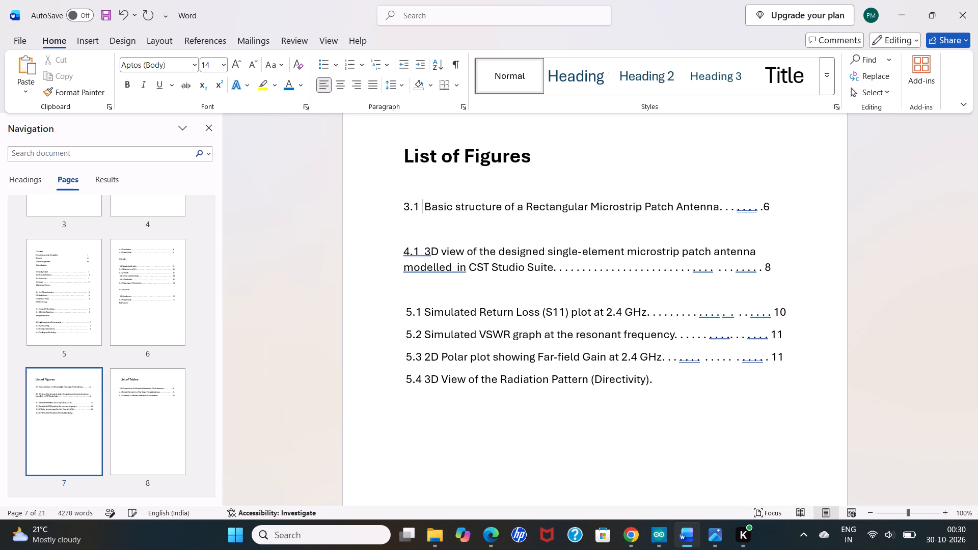
{"action": "key", "text": "BackSpace"}
{"action": "key", "text": "BackSpace"}
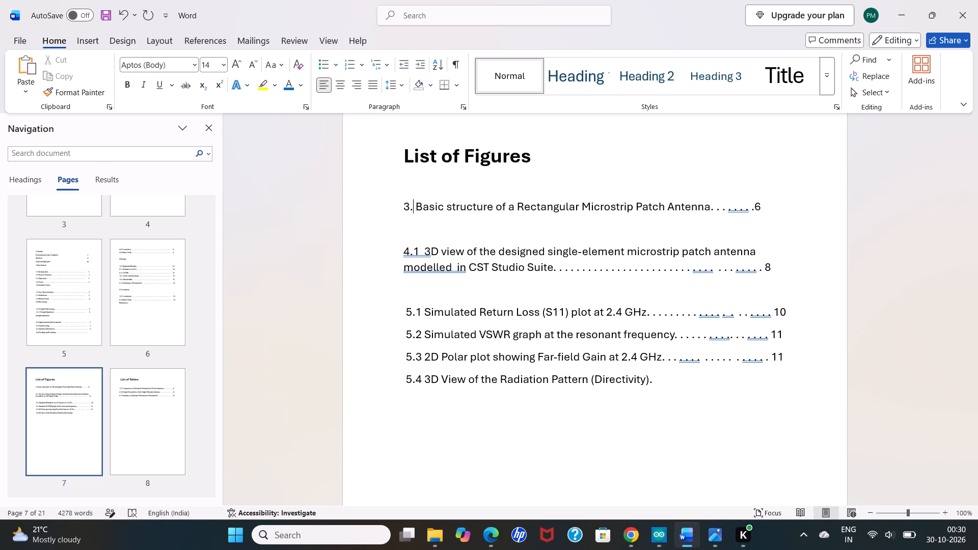
{"action": "key", "text": "1"}
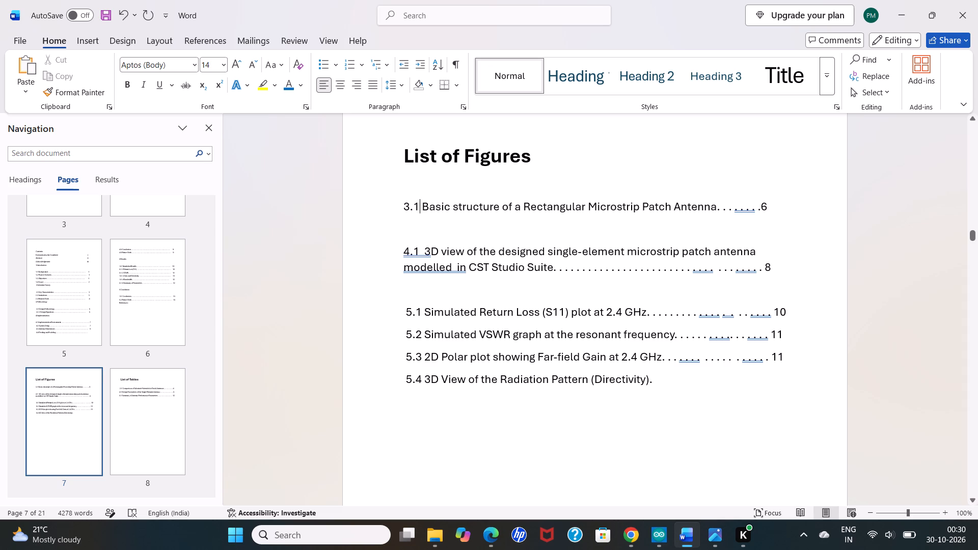
{"action": "left_click", "coordinate": [695, 301]}
Review the entries and layout of the List of Tables and compare them with the List of Figures.
{"action": "scroll", "coordinate": [683, 408], "scroll_direction": "down", "scroll_amount": 12}
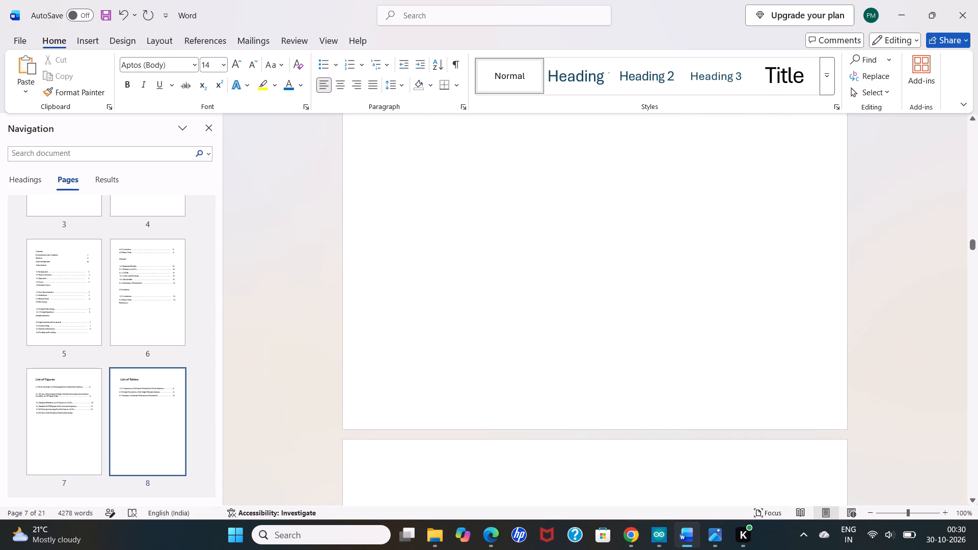
{"action": "scroll", "coordinate": [680, 420], "scroll_direction": "down", "scroll_amount": 3}
{"action": "scroll", "coordinate": [680, 420], "scroll_direction": "up", "scroll_amount": 2}
{"action": "scroll", "coordinate": [680, 420], "scroll_direction": "down", "scroll_amount": 3}
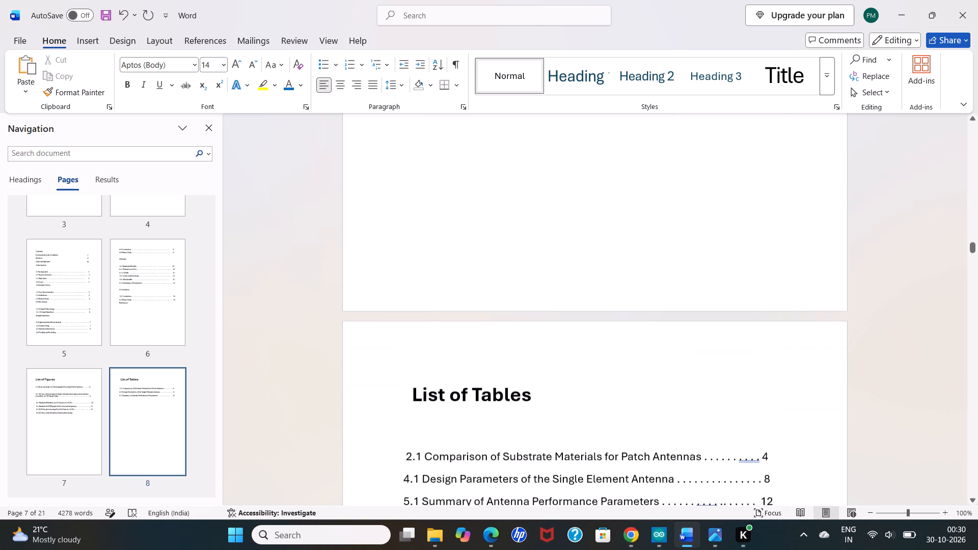
{"action": "scroll", "coordinate": [678, 423], "scroll_direction": "down", "scroll_amount": 8}
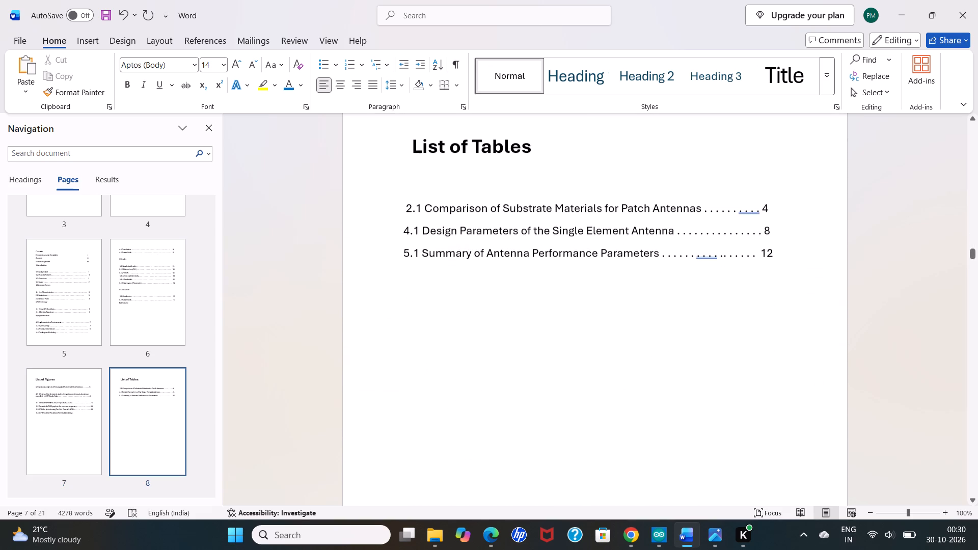
{"action": "scroll", "coordinate": [673, 429], "scroll_direction": "up", "scroll_amount": 8}
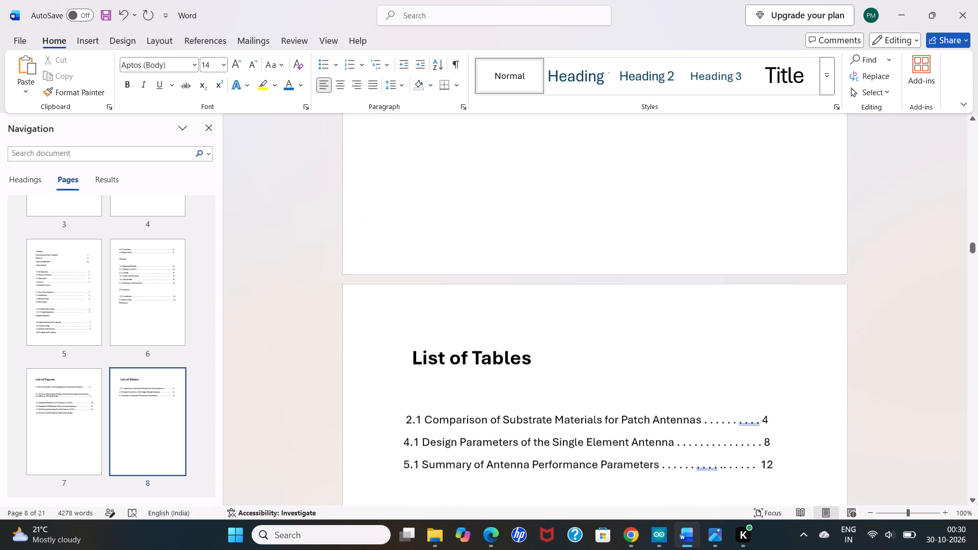
{"action": "scroll", "coordinate": [673, 429], "scroll_direction": "up", "scroll_amount": 11}
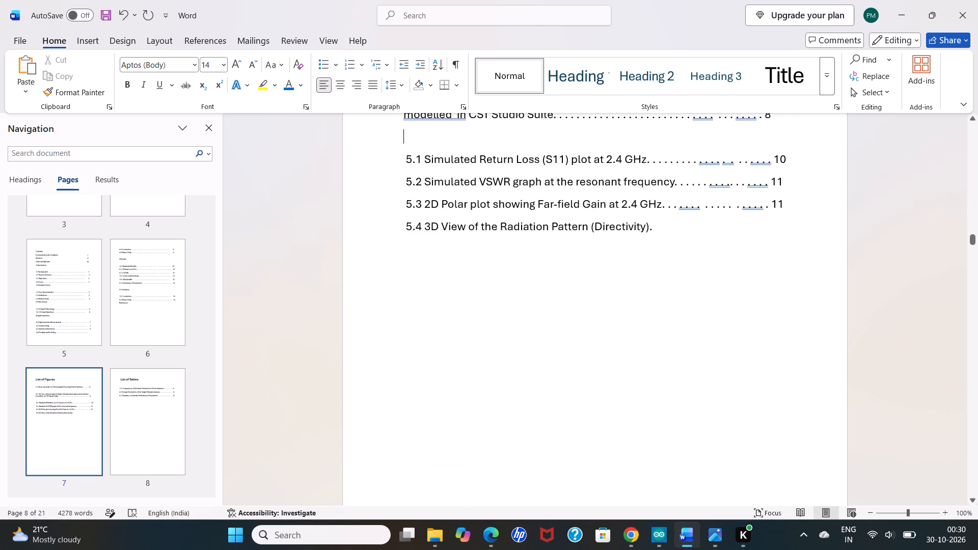
{"action": "scroll", "coordinate": [673, 429], "scroll_direction": "down", "scroll_amount": 9}
{"action": "scroll", "coordinate": [638, 465], "scroll_direction": "down", "scroll_amount": 1}
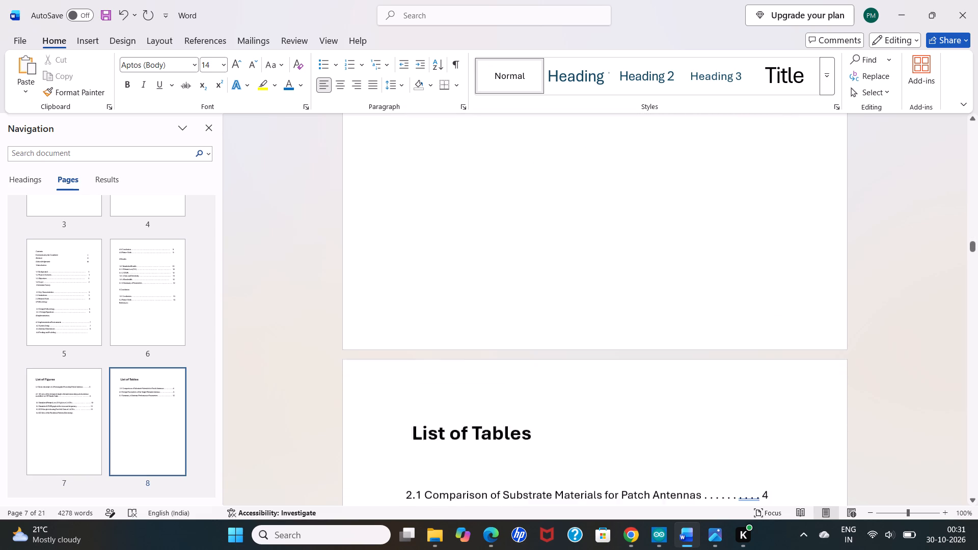
Remove the page break before the List of Tables heading so the list follows directly after the List of Figures entries.
{"action": "scroll", "coordinate": [628, 469], "scroll_direction": "down", "scroll_amount": 1}
{"action": "scroll", "coordinate": [491, 305], "scroll_direction": "up", "scroll_amount": 5}
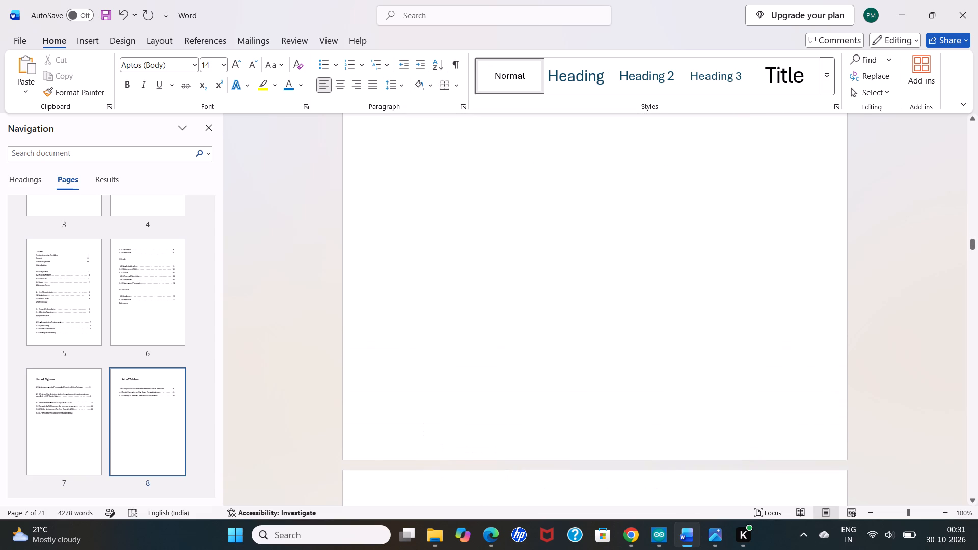
{"action": "left_click", "coordinate": [433, 386]}
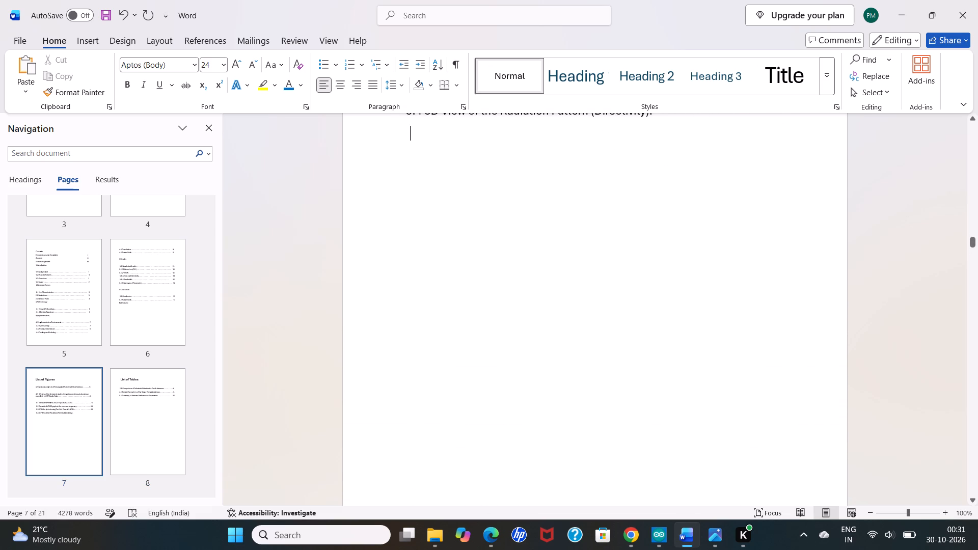
{"action": "scroll", "coordinate": [431, 398], "scroll_direction": "down", "scroll_amount": 8}
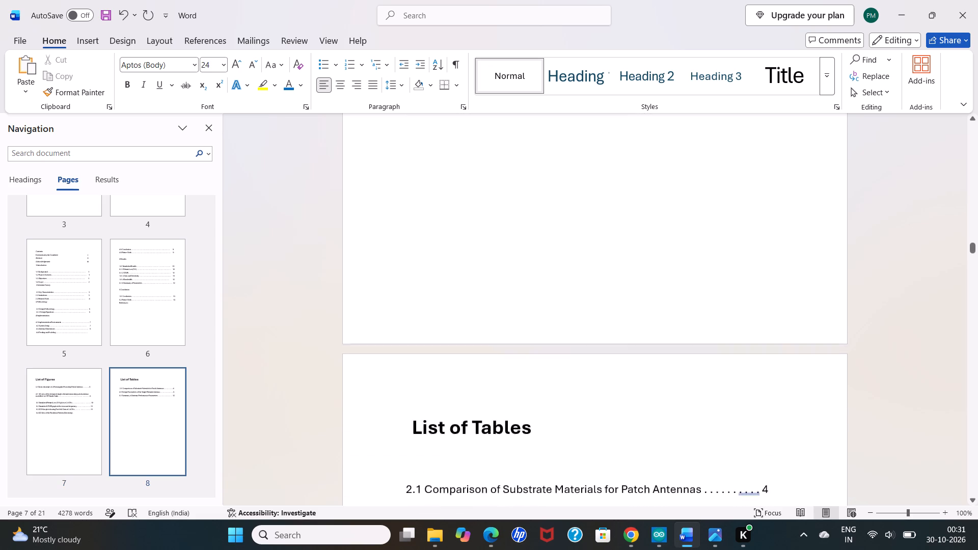
{"action": "left_click", "coordinate": [411, 371]}
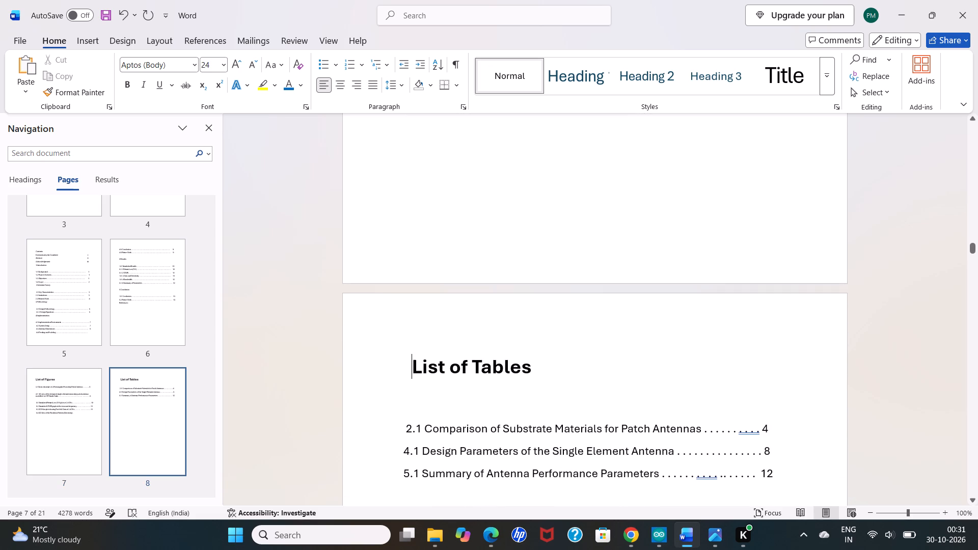
{"action": "key", "text": "BackSpace"}
{"action": "key", "text": "BackSpace"}
{"action": "key", "text": "BackSpace"}
{"action": "key", "text": "BackSpace"}
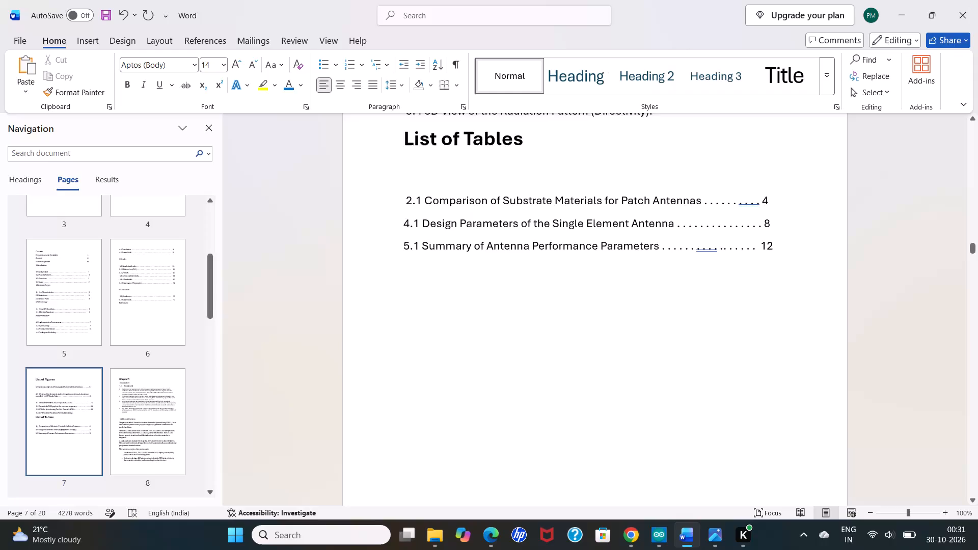
Insert six blank lines between the last List of Figures entry, 5.4, and the List of Tables heading.
{"action": "scroll", "coordinate": [411, 371], "scroll_direction": "up", "scroll_amount": 1}
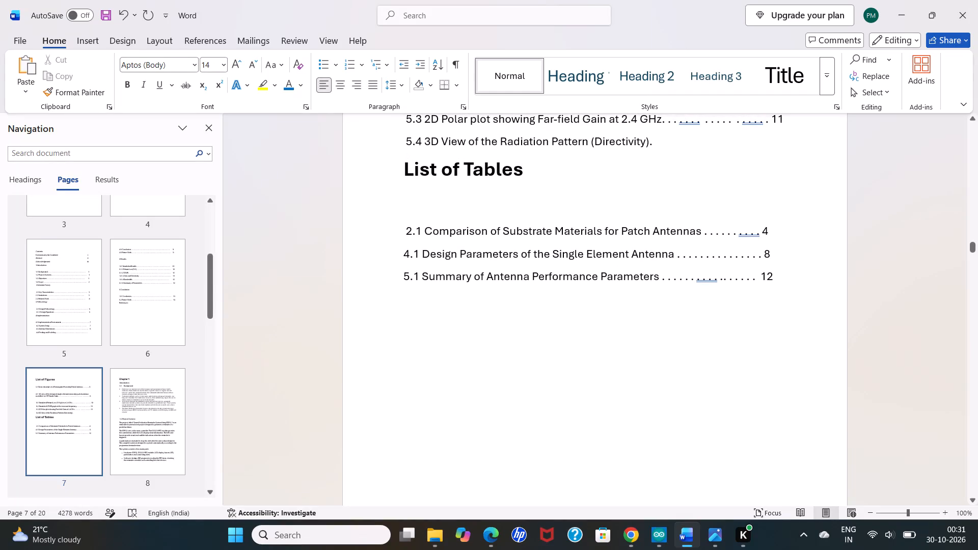
{"action": "left_click", "coordinate": [662, 149]}
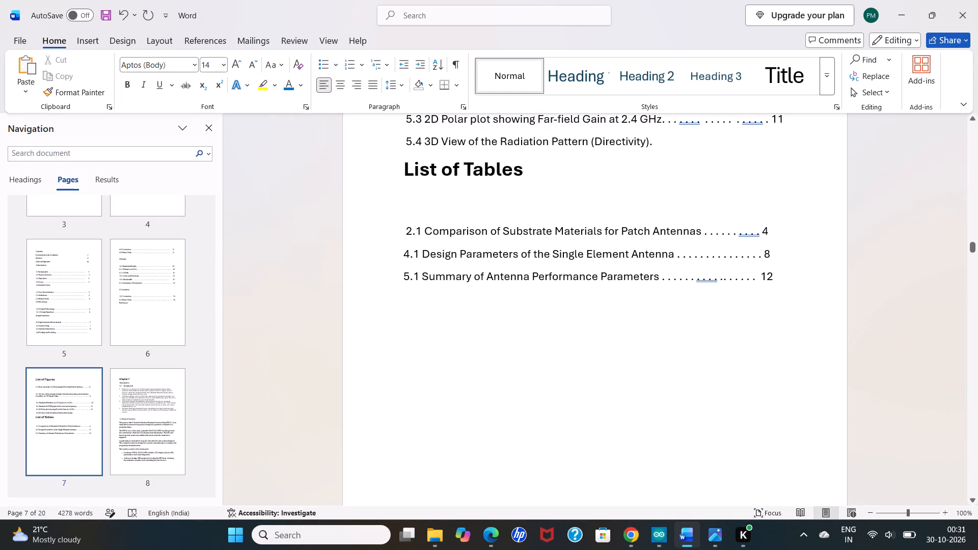
{"action": "key", "text": "Return"}
{"action": "key", "text": "Return"}
{"action": "key", "text": "Return"}
{"action": "key", "text": "Return"}
{"action": "key", "text": "Return"}
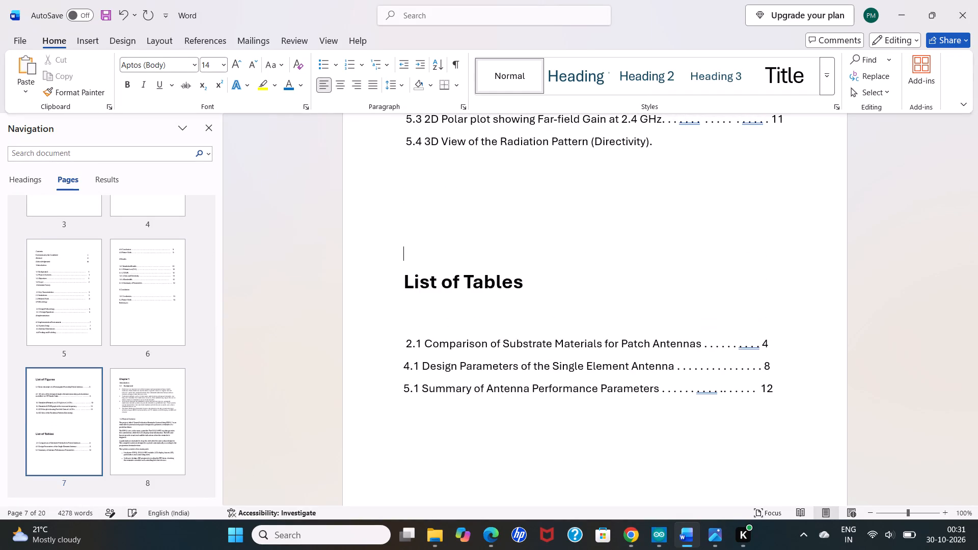
{"action": "key", "text": "Return"}
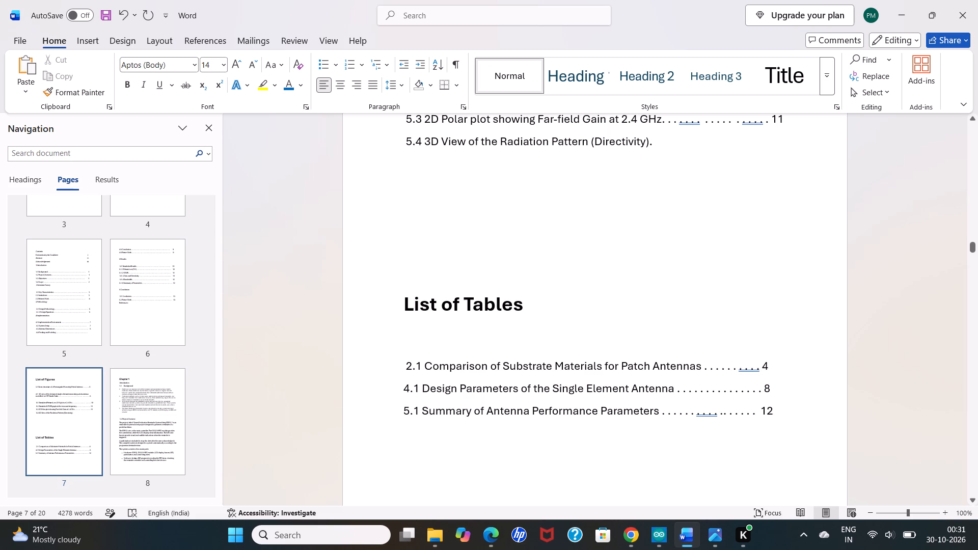
Format the Introduction heading under Chapter 1 as 16 pt bold.
{"action": "scroll", "coordinate": [824, 155], "scroll_direction": "down", "scroll_amount": 5}
{"action": "scroll", "coordinate": [716, 241], "scroll_direction": "down", "scroll_amount": 8}
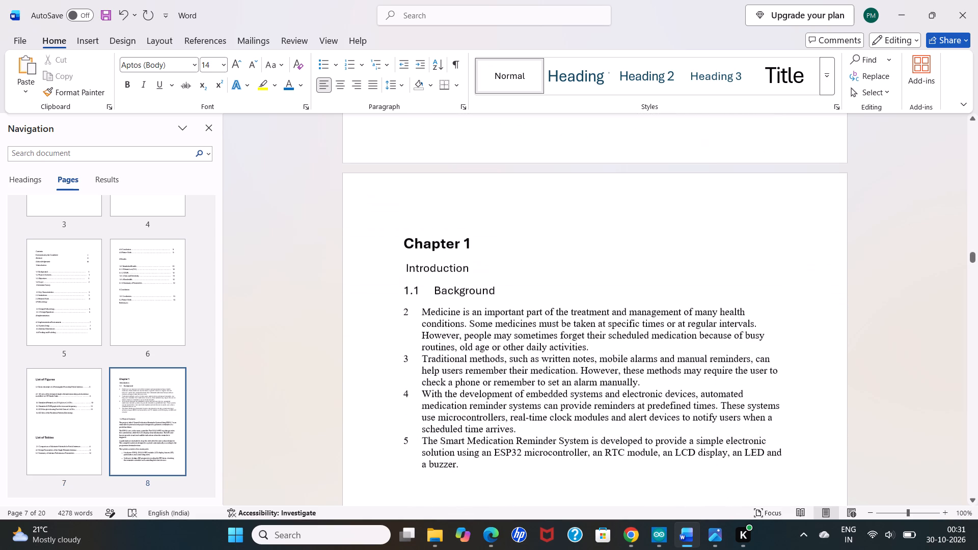
{"action": "scroll", "coordinate": [676, 279], "scroll_direction": "down", "scroll_amount": 2}
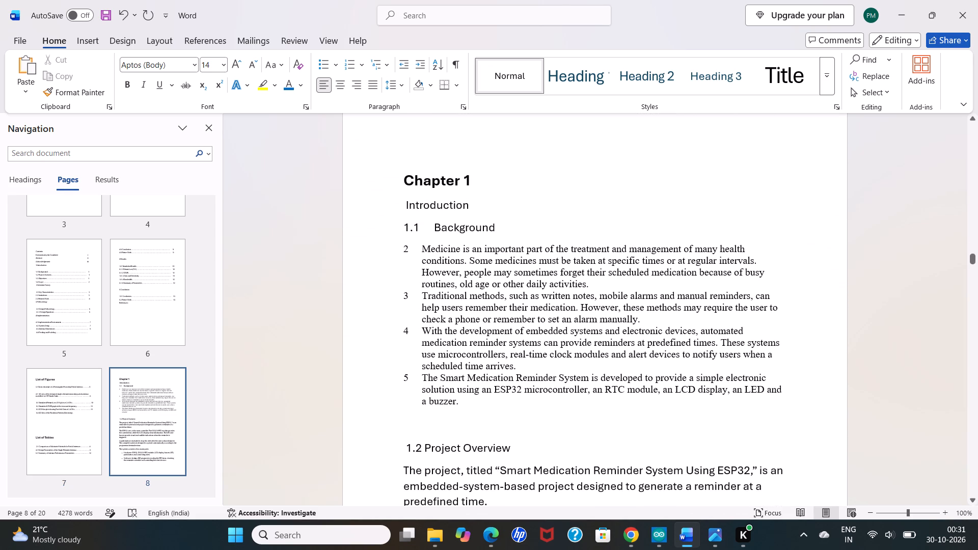
{"action": "left_click_drag", "start_coordinate": [406, 205], "coordinate": [507, 205]}
{"action": "left_click", "coordinate": [221, 61]}
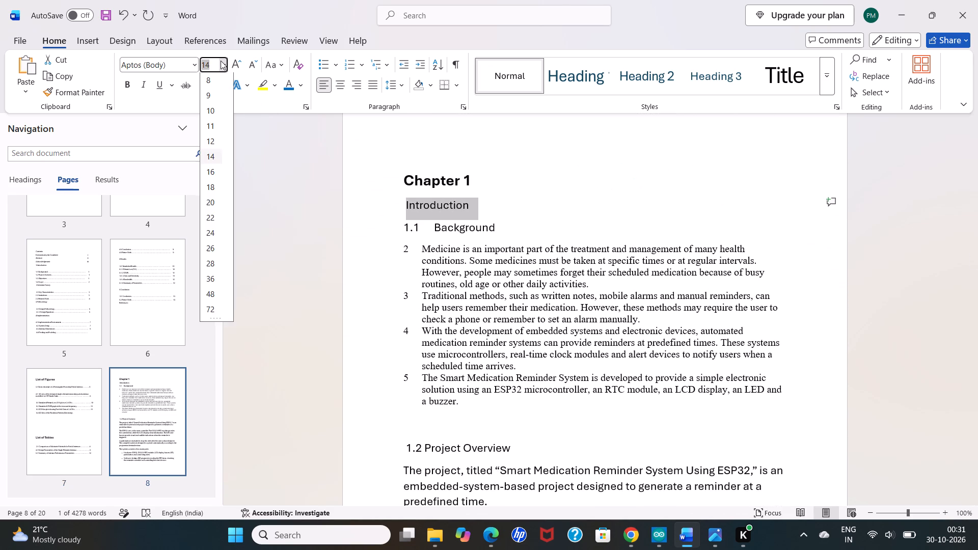
{"action": "left_click", "coordinate": [220, 173]}
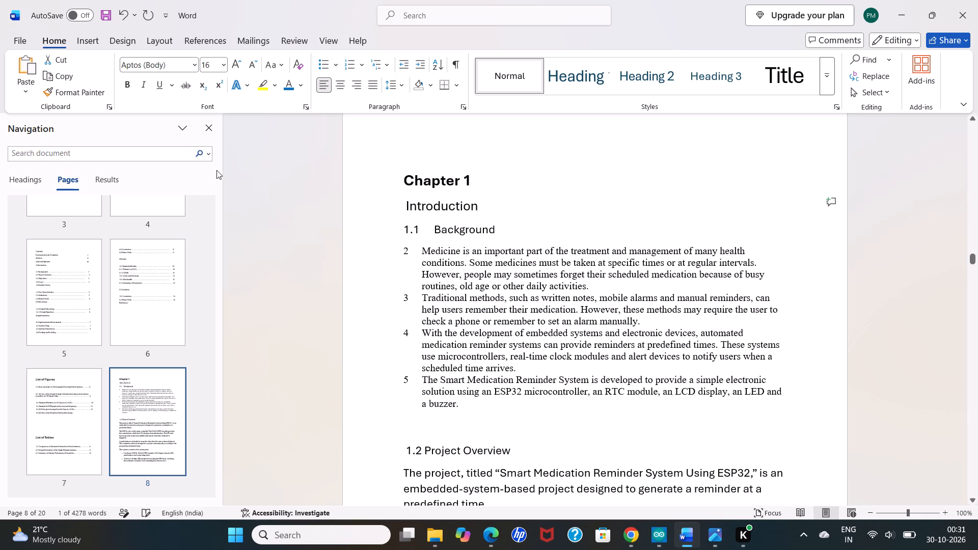
{"action": "left_click", "coordinate": [130, 89]}
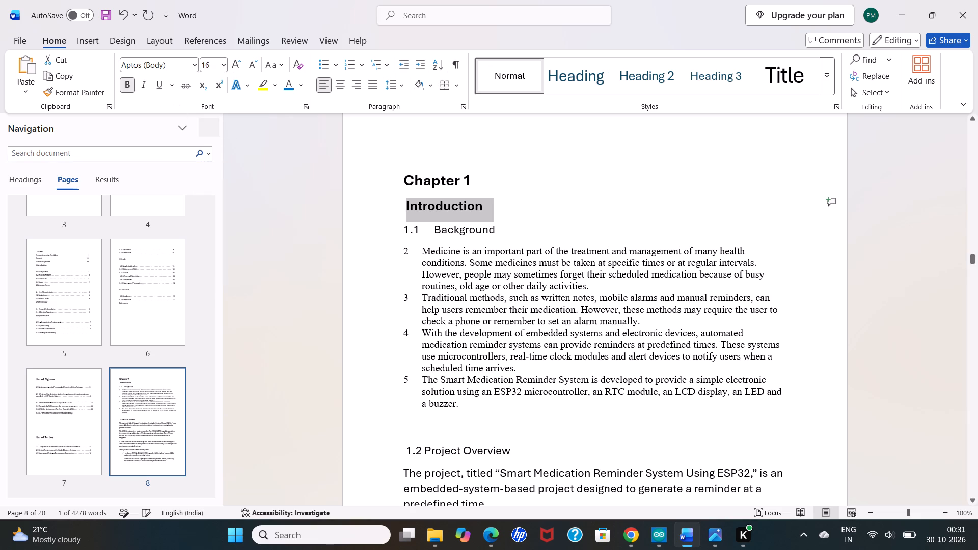
{"action": "left_click", "coordinate": [369, 182]}
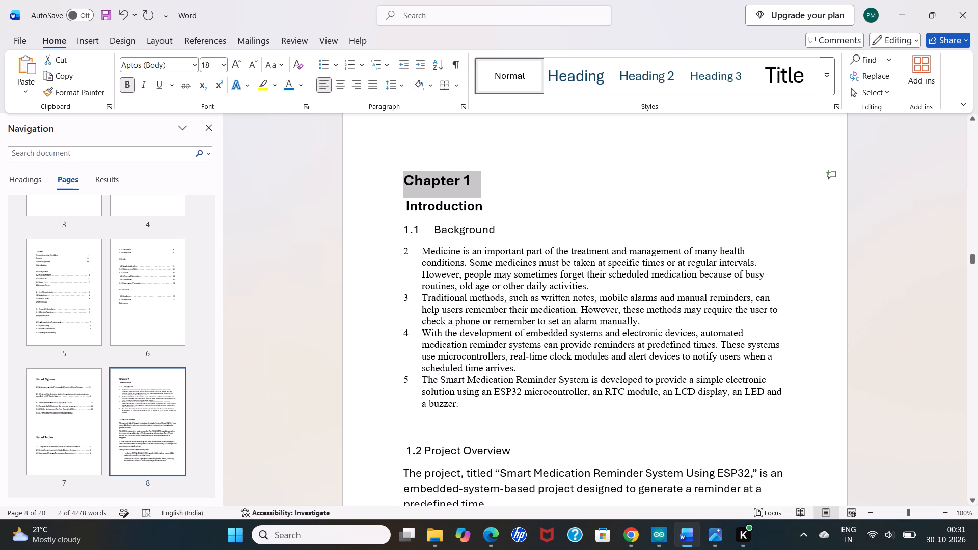
Justify the four numbered paragraphs under 1.1 Background.
{"action": "left_click_drag", "start_coordinate": [417, 250], "coordinate": [484, 409]}
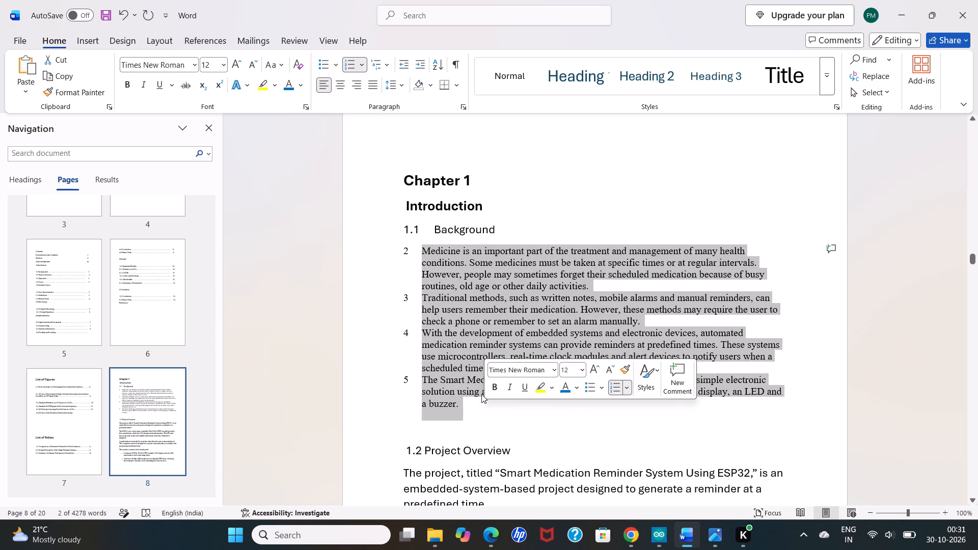
{"action": "left_click", "coordinate": [372, 92]}
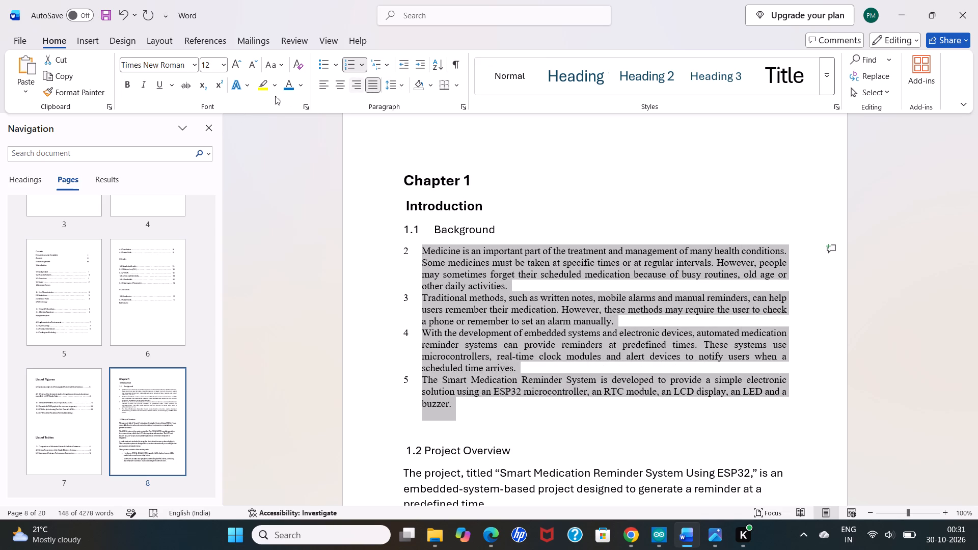
{"action": "left_click", "coordinate": [283, 185]}
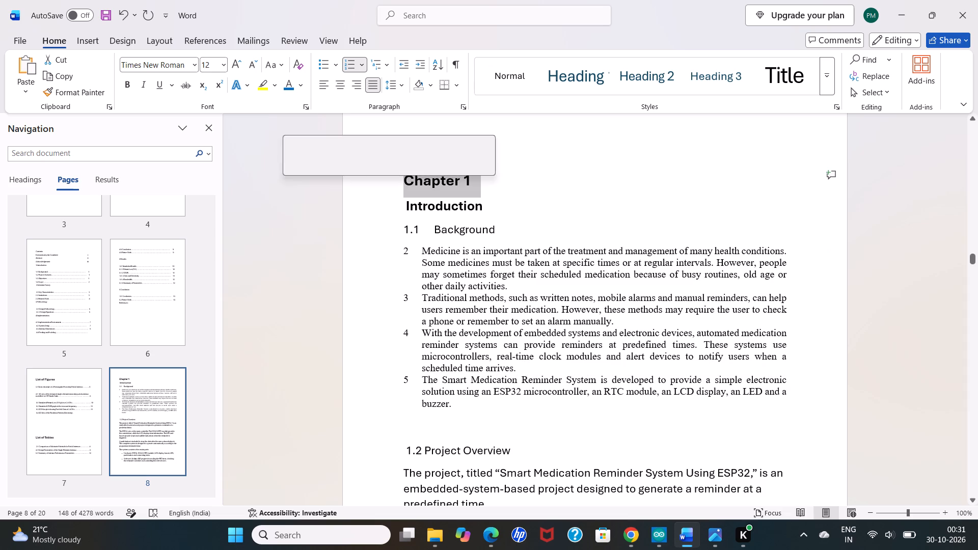
Insert an unnumbered blank gap after the first Background paragraph, which ends with "other daily activities".
{"action": "scroll", "coordinate": [564, 210], "scroll_direction": "down", "scroll_amount": 1}
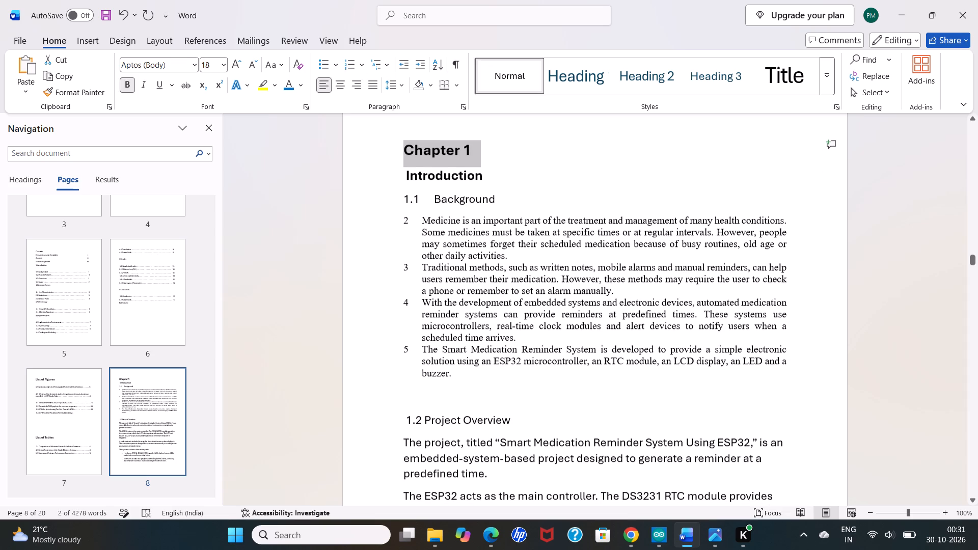
{"action": "left_click", "coordinate": [509, 259]}
{"action": "key", "text": "Return"}
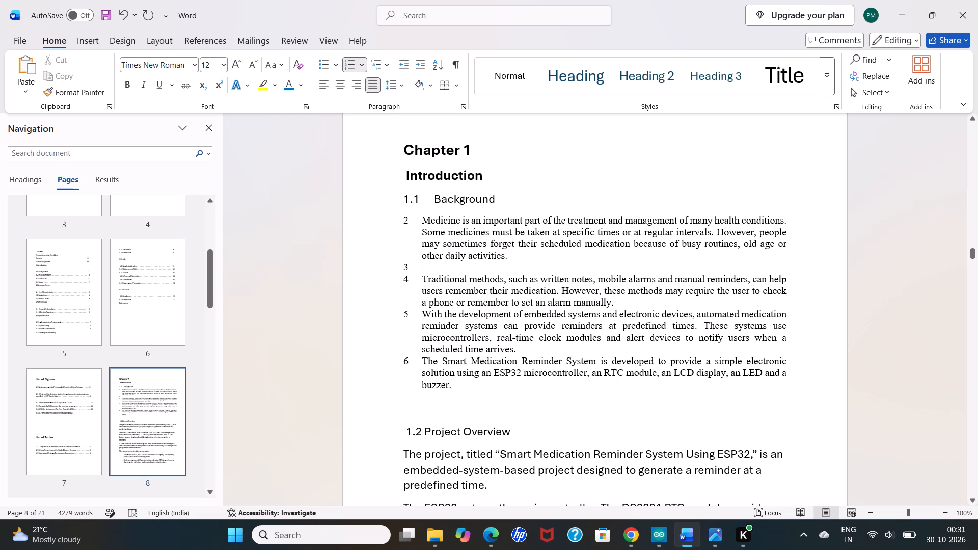
{"action": "left_click", "coordinate": [413, 264]}
{"action": "key", "text": "BackSpace"}
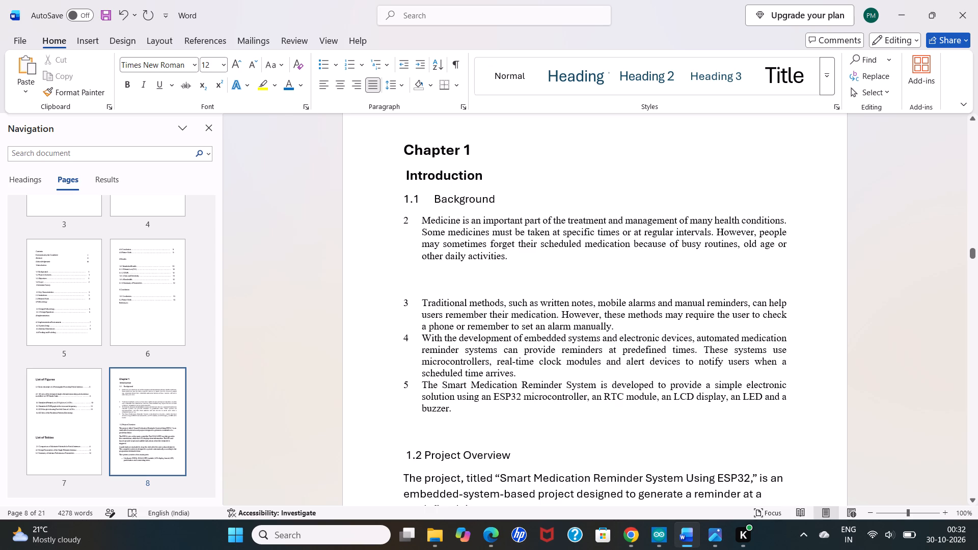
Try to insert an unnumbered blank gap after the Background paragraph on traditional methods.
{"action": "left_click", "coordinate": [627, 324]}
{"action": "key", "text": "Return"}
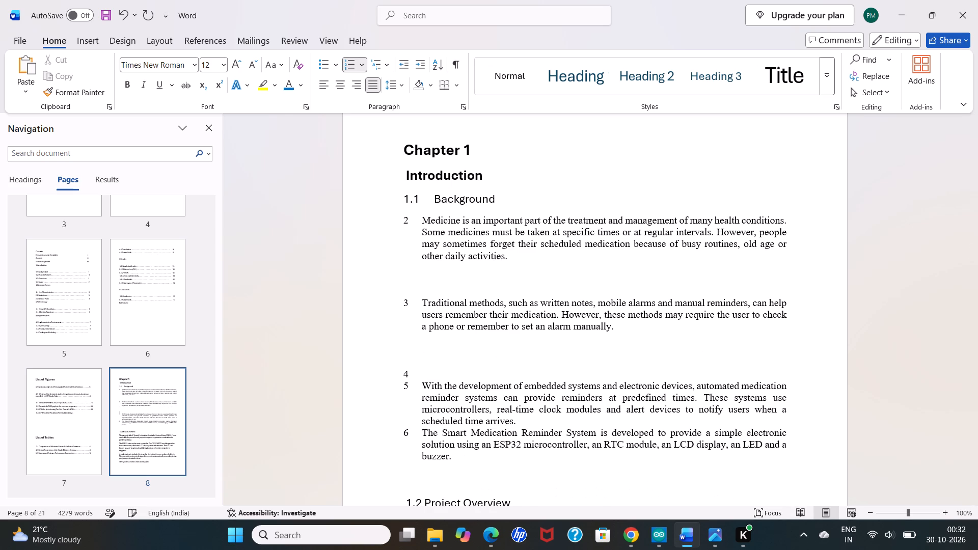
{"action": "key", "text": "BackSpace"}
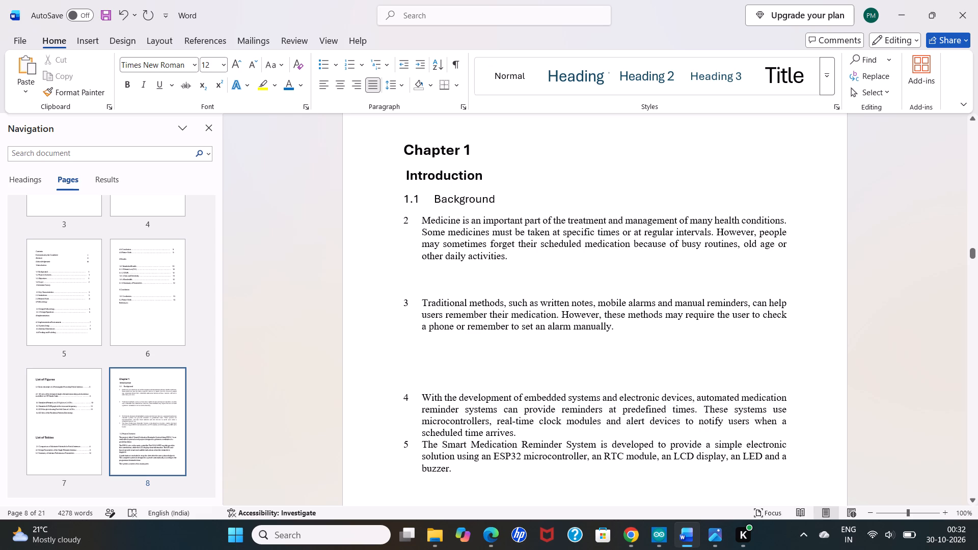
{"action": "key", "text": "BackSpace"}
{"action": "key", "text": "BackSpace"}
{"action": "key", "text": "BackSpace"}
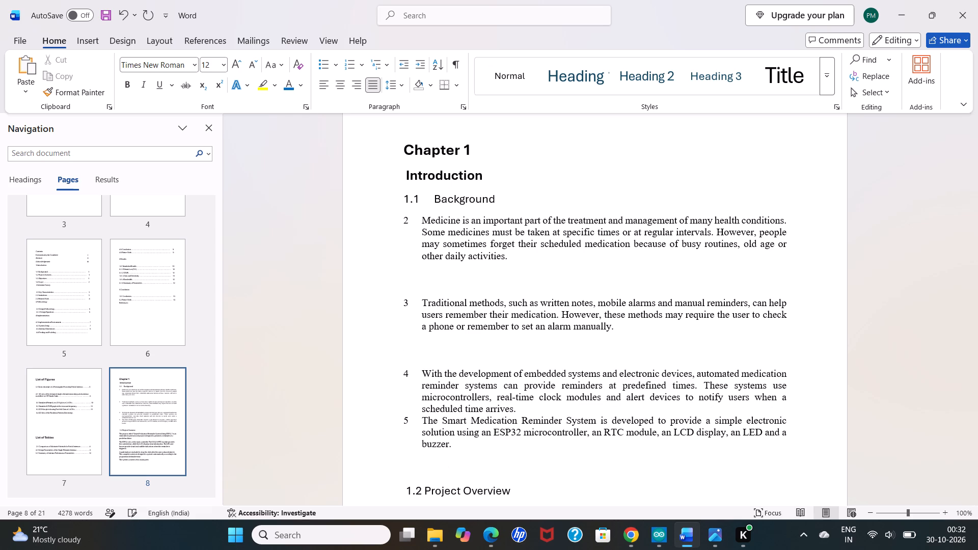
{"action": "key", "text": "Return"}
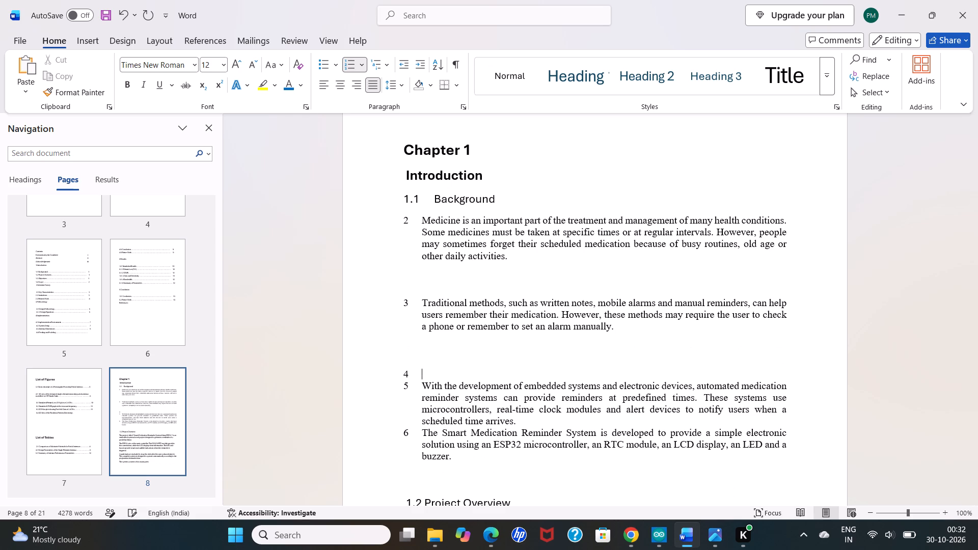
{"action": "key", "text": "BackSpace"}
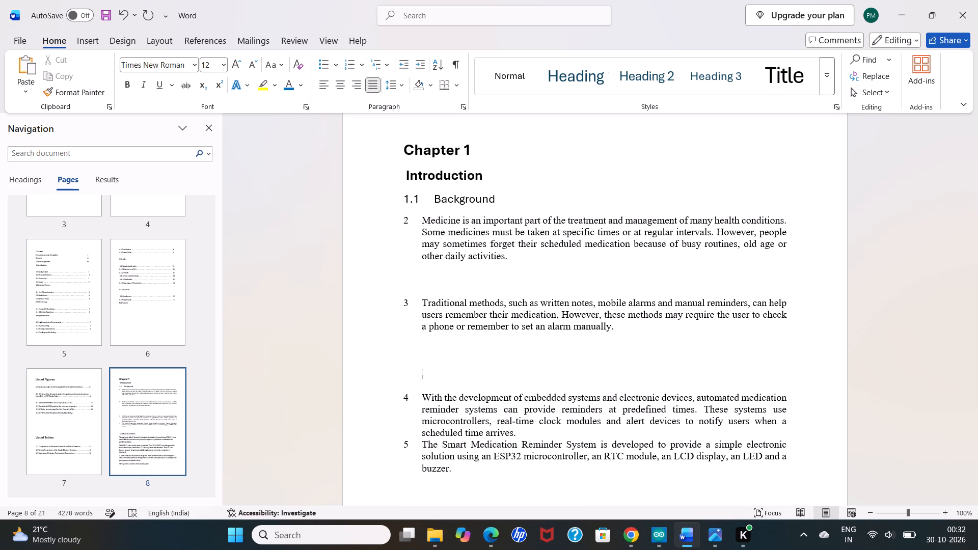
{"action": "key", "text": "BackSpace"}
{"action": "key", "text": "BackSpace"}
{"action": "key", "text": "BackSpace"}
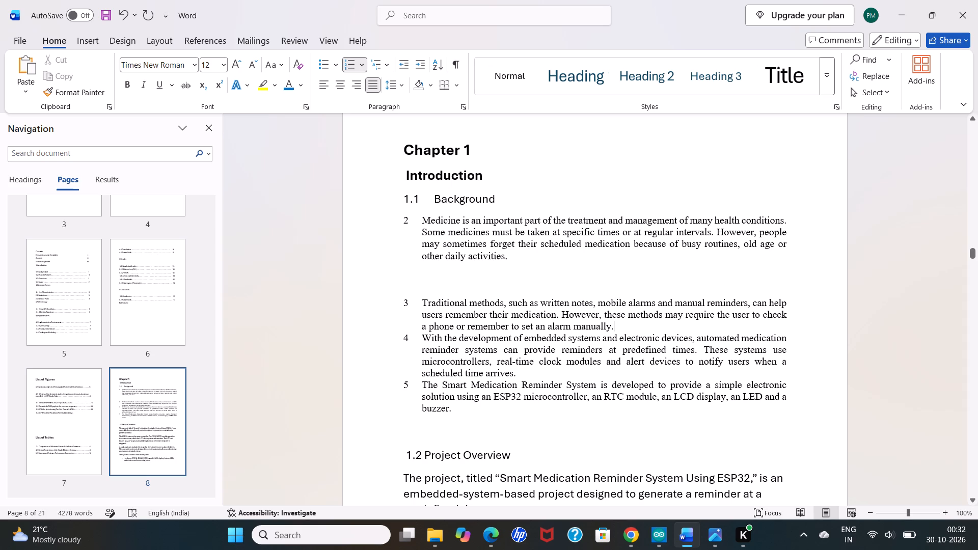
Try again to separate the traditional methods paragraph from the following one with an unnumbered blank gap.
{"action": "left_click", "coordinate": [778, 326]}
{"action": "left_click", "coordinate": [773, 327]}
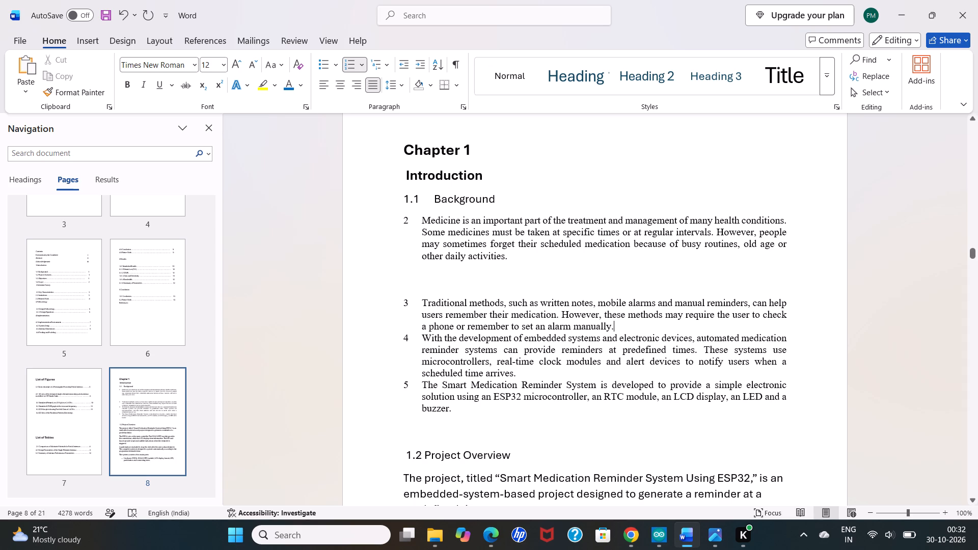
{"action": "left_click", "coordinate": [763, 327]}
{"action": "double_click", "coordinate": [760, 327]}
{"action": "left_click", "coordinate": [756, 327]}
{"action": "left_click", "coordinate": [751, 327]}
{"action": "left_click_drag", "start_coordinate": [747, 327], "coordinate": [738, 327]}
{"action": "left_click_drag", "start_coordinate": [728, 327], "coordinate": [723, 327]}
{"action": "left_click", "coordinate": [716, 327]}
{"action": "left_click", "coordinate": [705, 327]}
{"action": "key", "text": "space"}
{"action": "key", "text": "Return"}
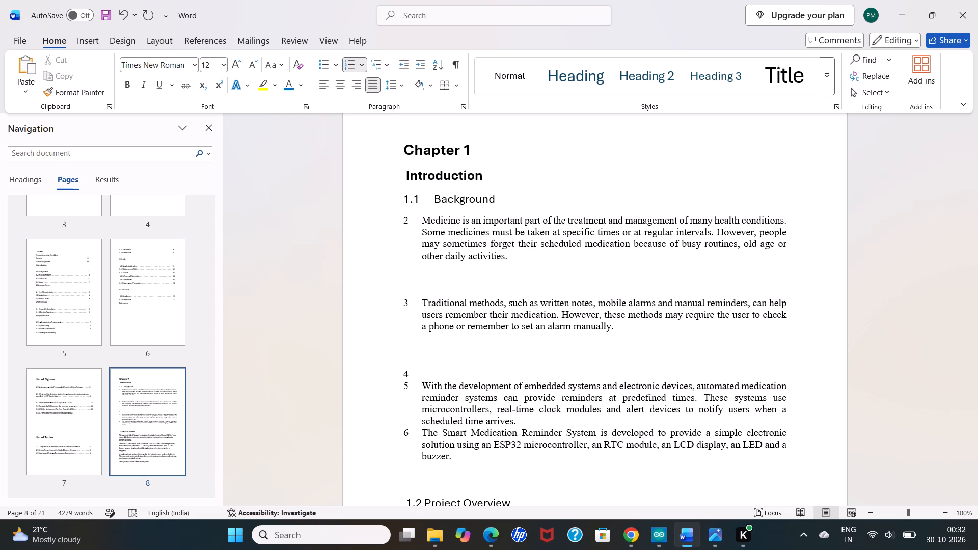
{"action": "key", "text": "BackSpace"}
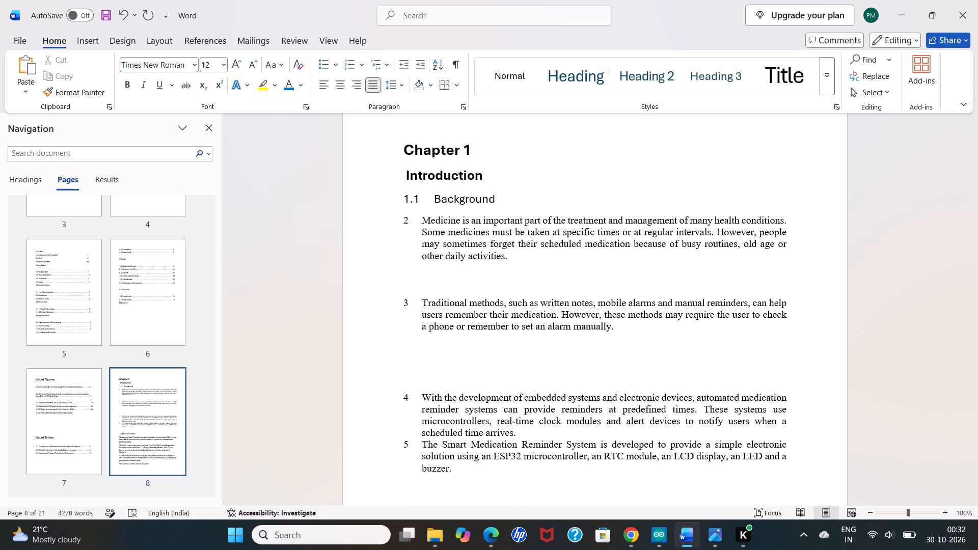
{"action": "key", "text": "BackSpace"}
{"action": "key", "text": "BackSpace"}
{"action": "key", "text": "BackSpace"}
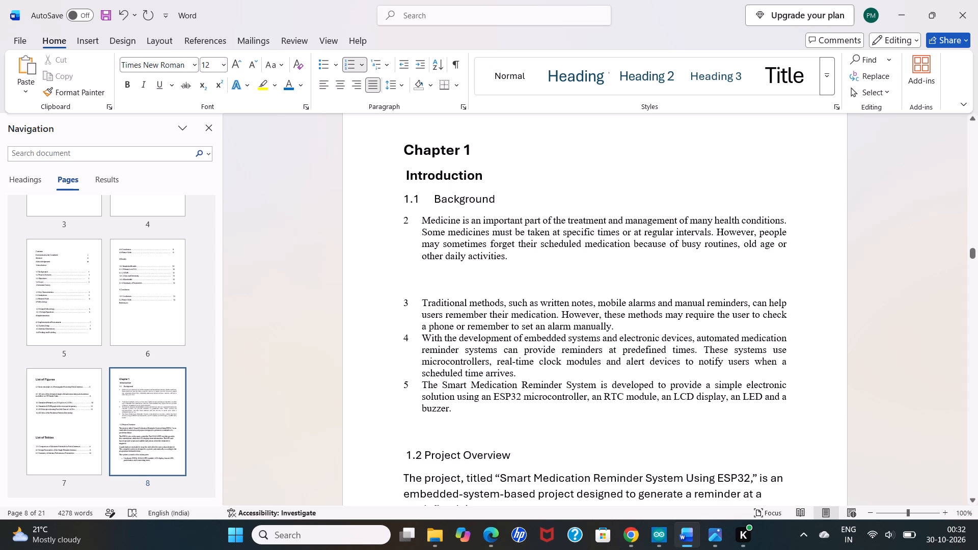
Remove the blank gap between the first Background paragraph and the one on traditional methods.
{"action": "left_click", "coordinate": [486, 281]}
{"action": "key", "text": "BackSpace"}
{"action": "key", "text": "BackSpace"}
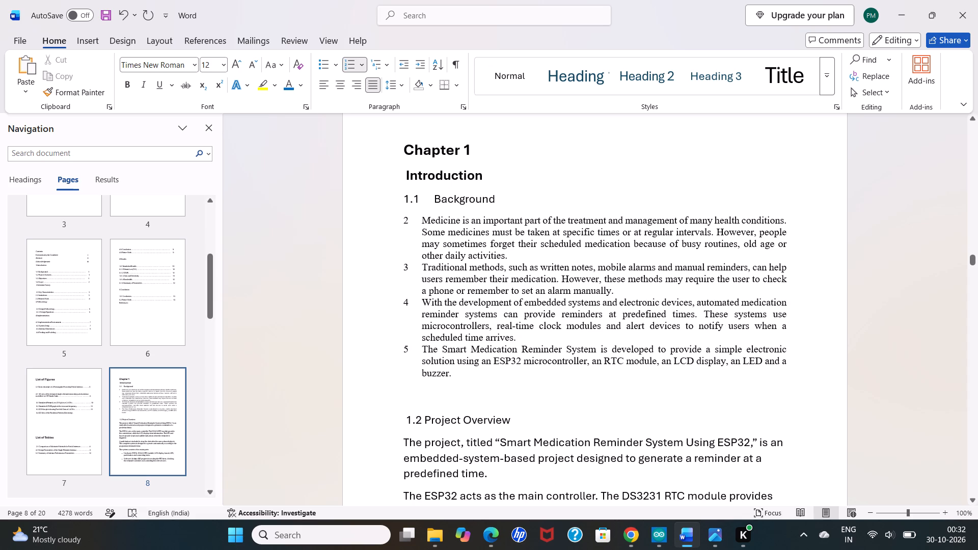
Add a blank line below the 1.2 Project Overview heading and make the heading bold.
{"action": "scroll", "coordinate": [458, 310], "scroll_direction": "down", "scroll_amount": 3}
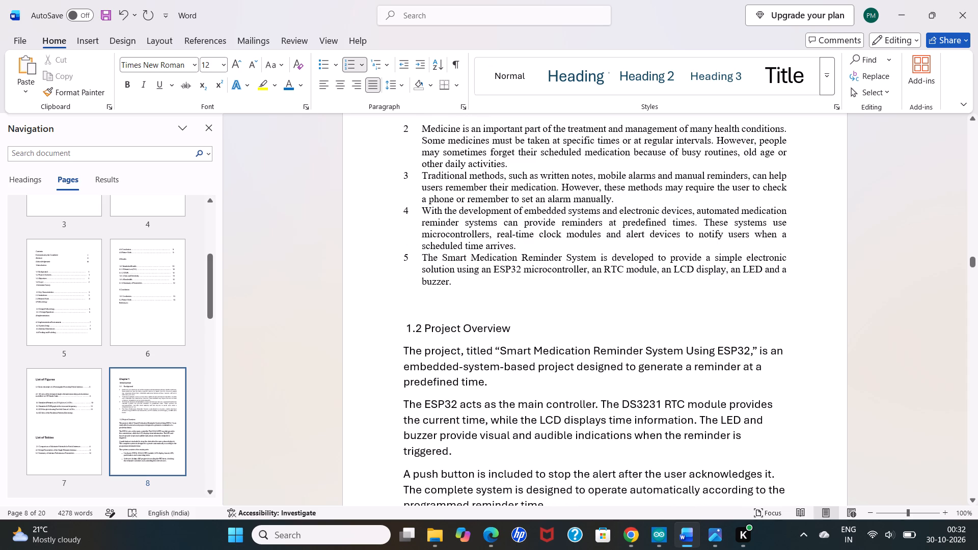
{"action": "left_click", "coordinate": [511, 331]}
{"action": "key", "text": "Return"}
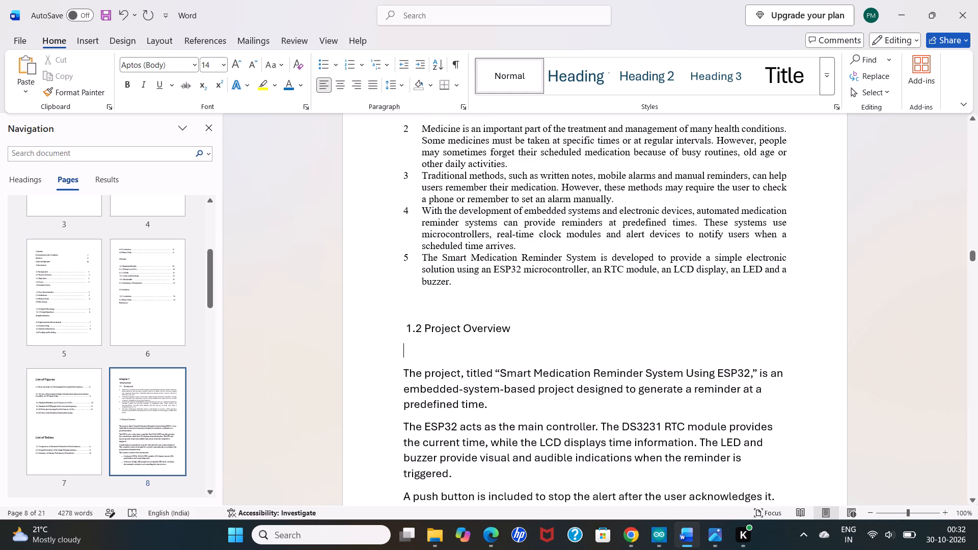
{"action": "left_click_drag", "start_coordinate": [409, 331], "coordinate": [535, 321]}
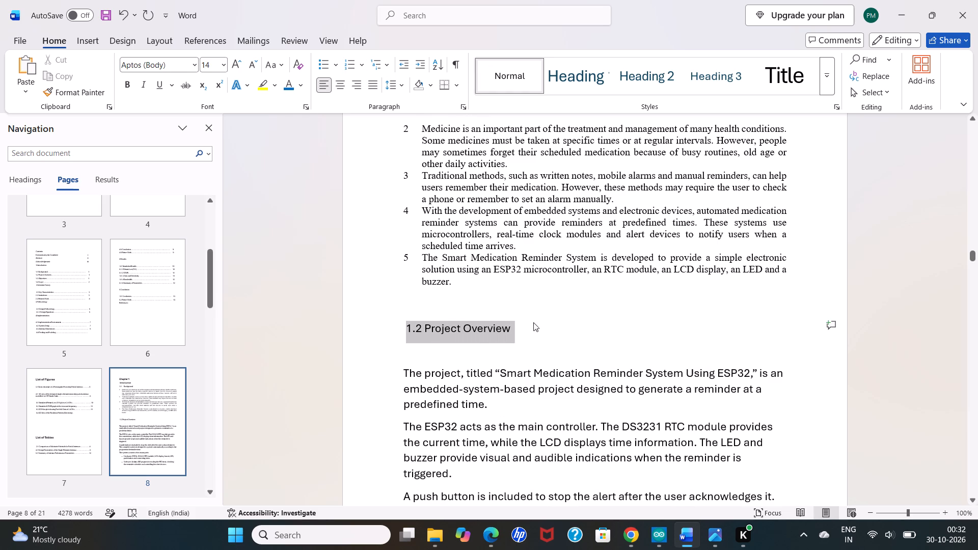
{"action": "left_click", "coordinate": [121, 85]}
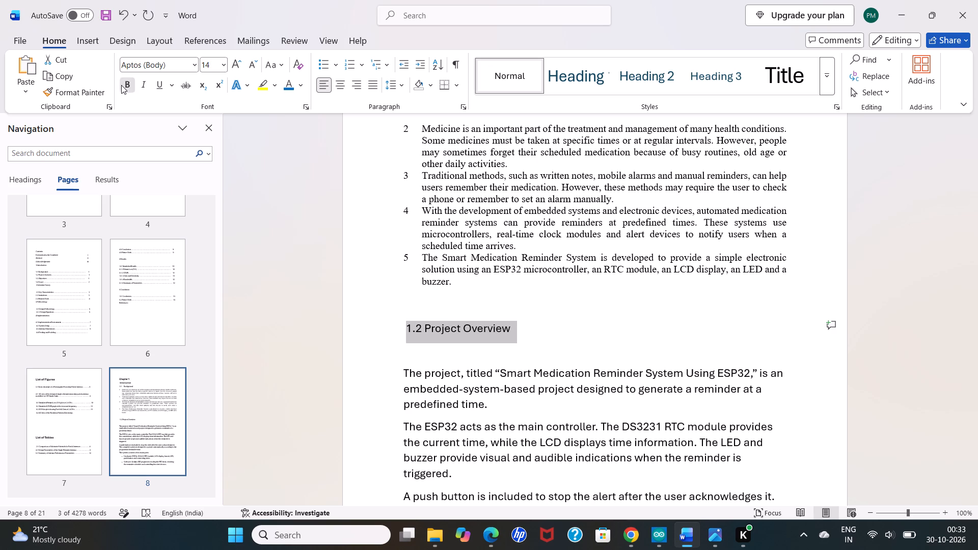
{"action": "left_click", "coordinate": [587, 321]}
Justify all the paragraphs and the Hardware and Software bullets under 1.2 Project Overview.
{"action": "scroll", "coordinate": [588, 310], "scroll_direction": "down", "scroll_amount": 4}
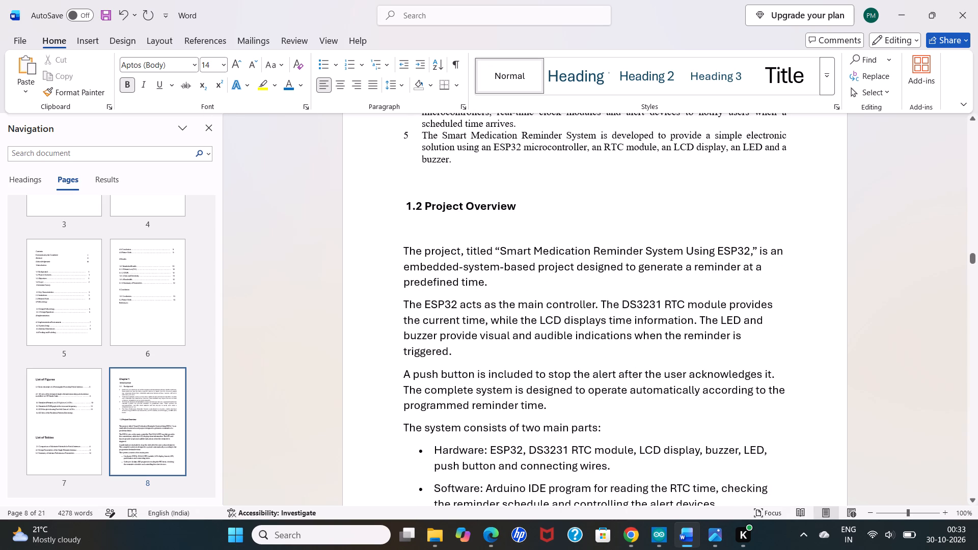
{"action": "scroll", "coordinate": [455, 260], "scroll_direction": "down", "scroll_amount": 3}
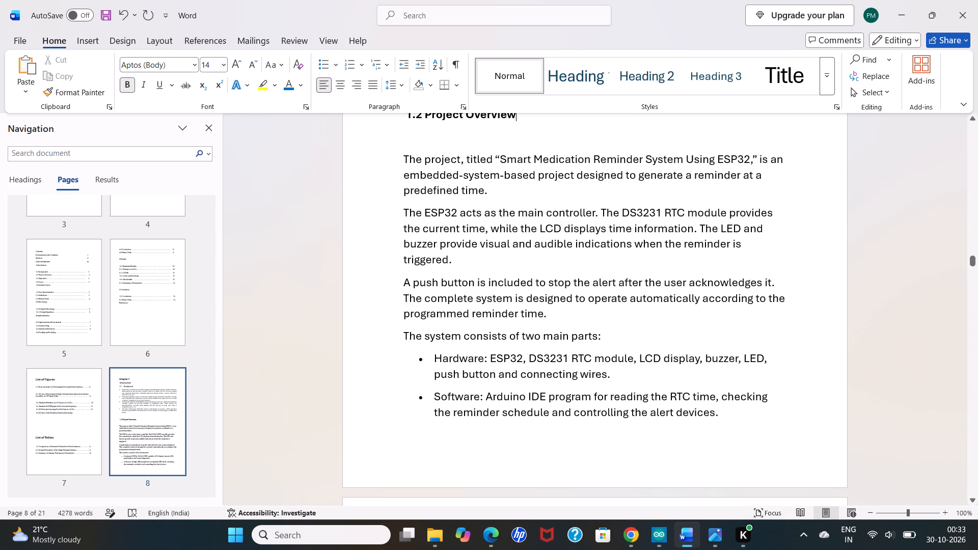
{"action": "left_click_drag", "start_coordinate": [403, 162], "coordinate": [773, 490]}
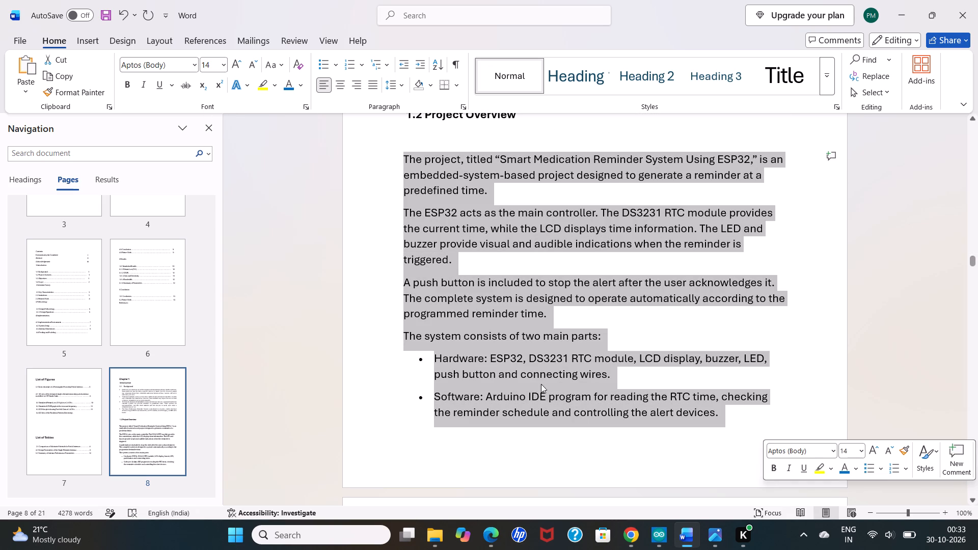
{"action": "left_click", "coordinate": [369, 88]}
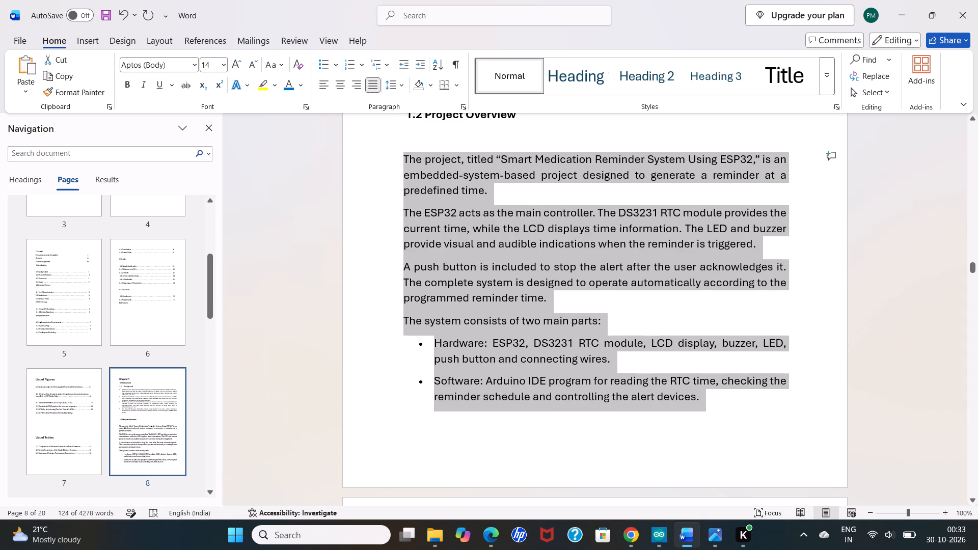
{"action": "left_click", "coordinate": [316, 218]}
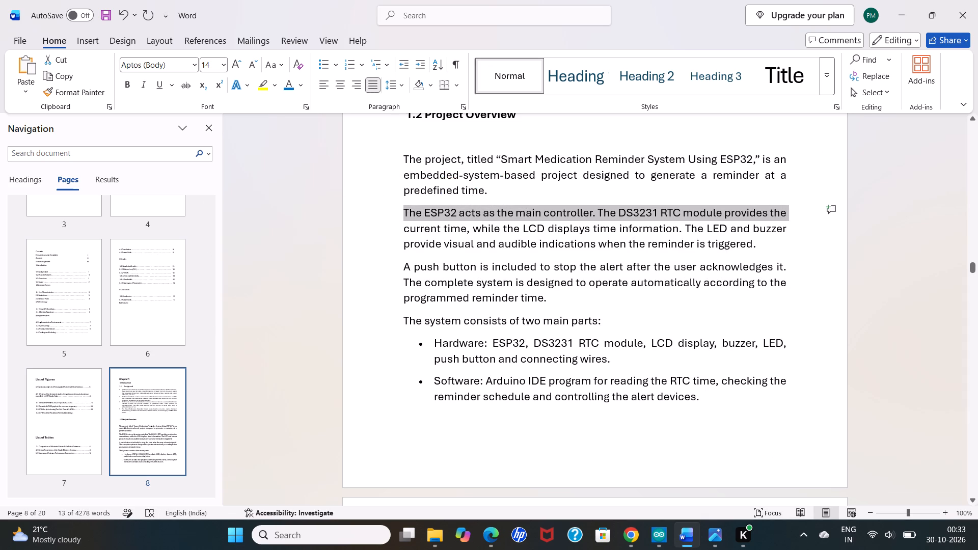
Apply font size 14 to the paragraphs and bullets under 1.2 Project Overview.
{"action": "left_click_drag", "start_coordinate": [397, 157], "coordinate": [773, 404]}
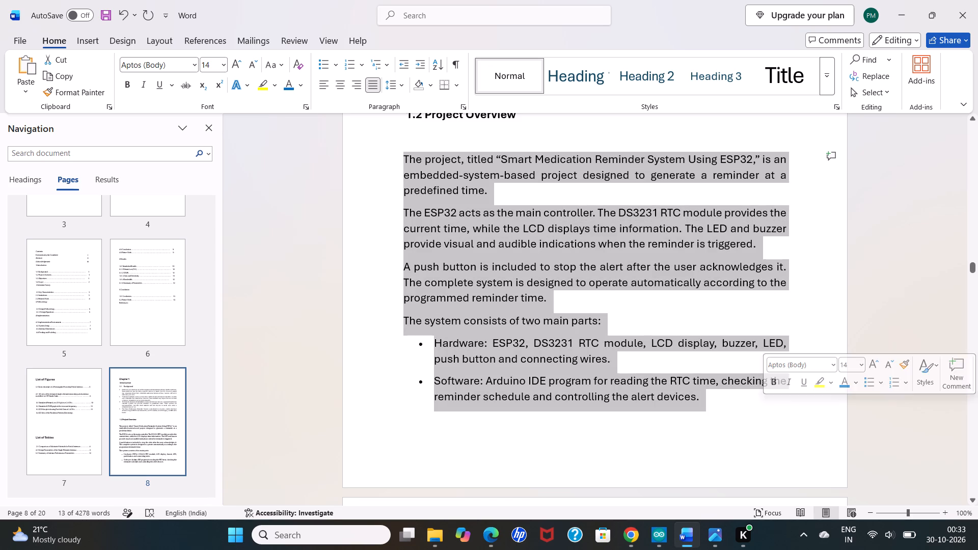
{"action": "left_click", "coordinate": [225, 66]}
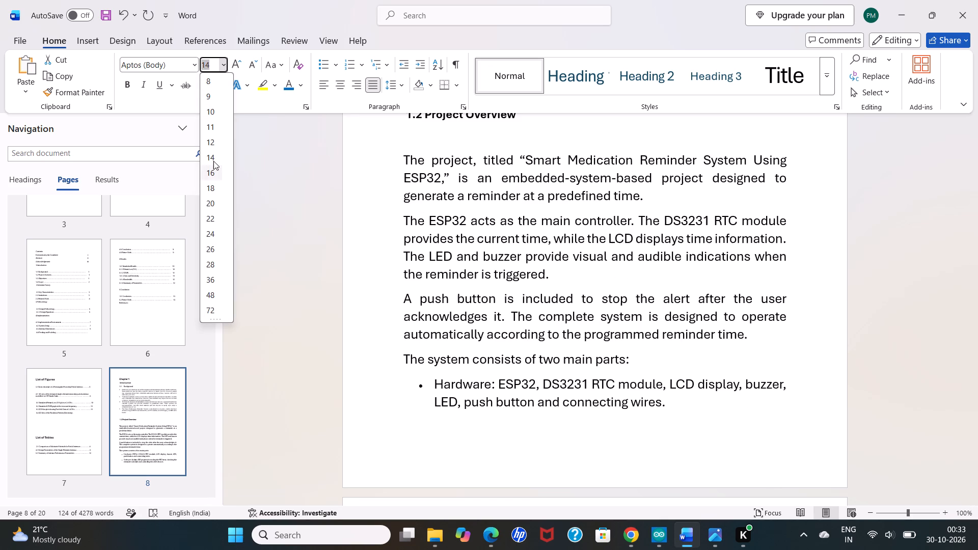
{"action": "left_click", "coordinate": [213, 158]}
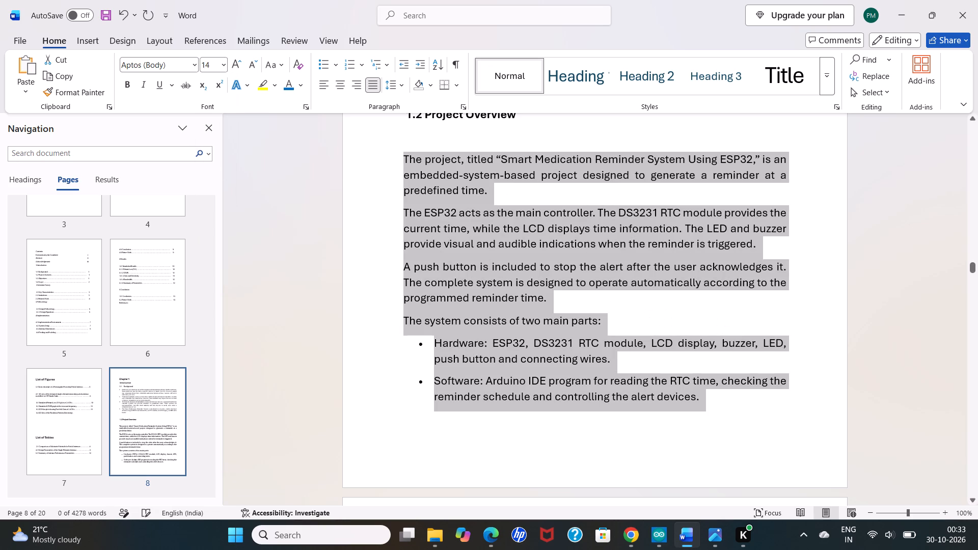
Set the line "predefined time." in the first Project Overview paragraph to font size 12.
{"action": "left_click", "coordinate": [251, 203]}
{"action": "scroll", "coordinate": [387, 221], "scroll_direction": "up", "scroll_amount": 6}
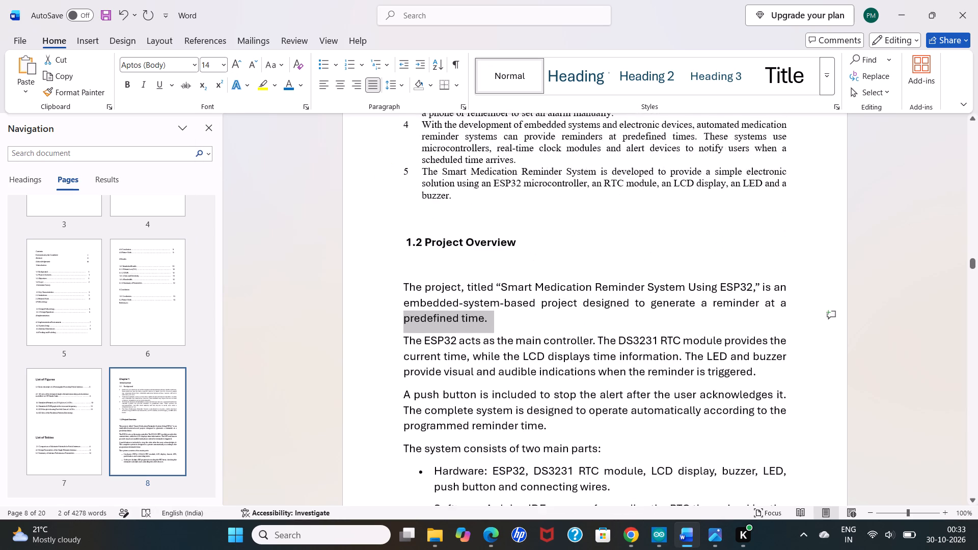
{"action": "scroll", "coordinate": [386, 219], "scroll_direction": "up", "scroll_amount": 2}
{"action": "scroll", "coordinate": [386, 219], "scroll_direction": "down", "scroll_amount": 2}
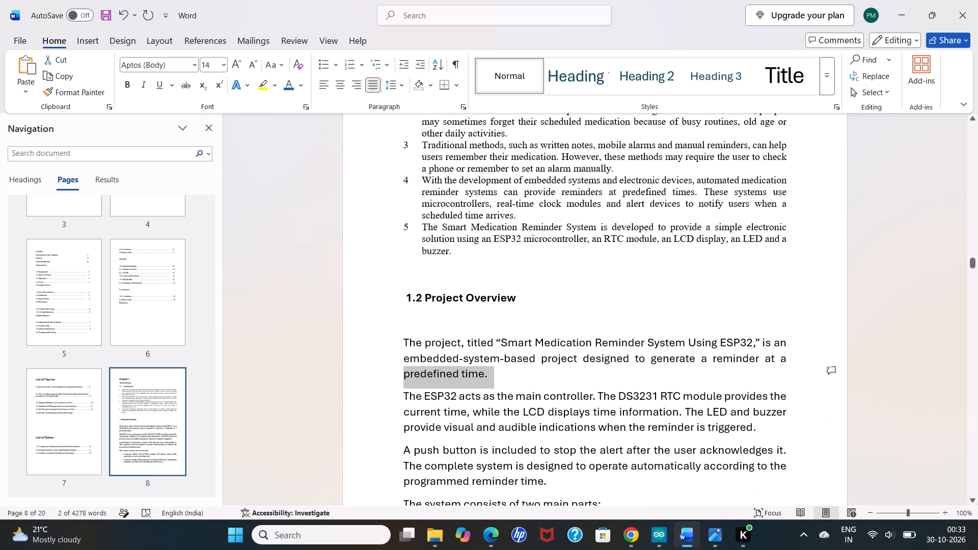
{"action": "scroll", "coordinate": [386, 219], "scroll_direction": "down", "scroll_amount": 1}
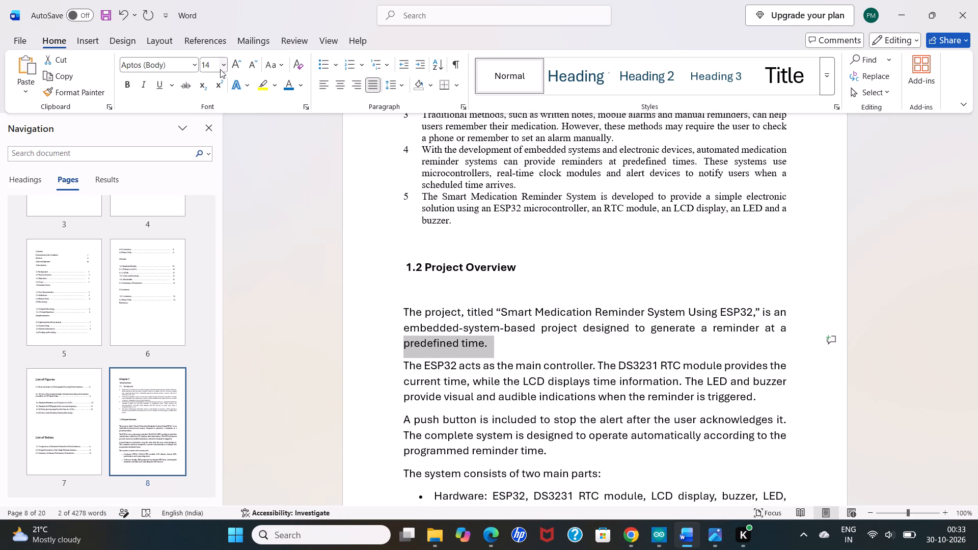
{"action": "left_click", "coordinate": [220, 69]}
{"action": "left_click", "coordinate": [218, 143]}
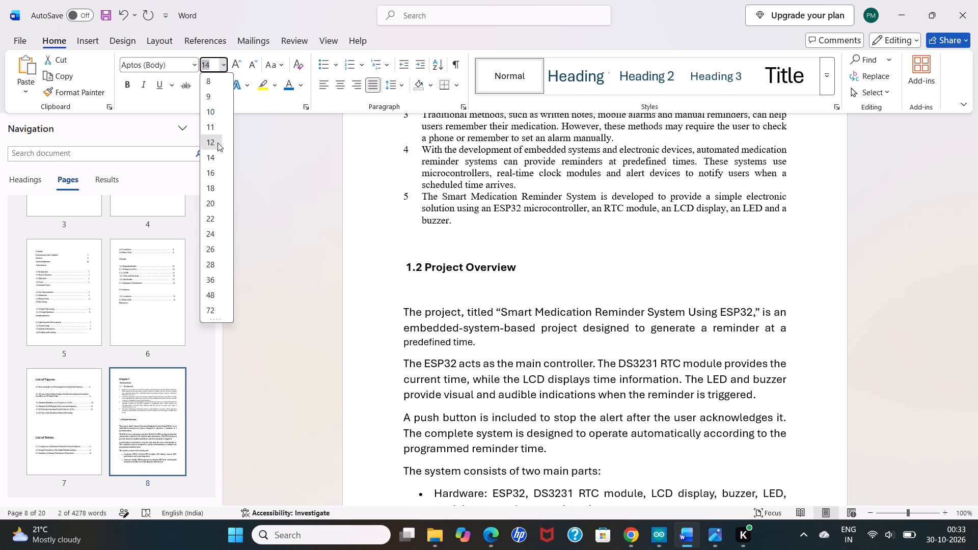
{"action": "left_click", "coordinate": [223, 66]}
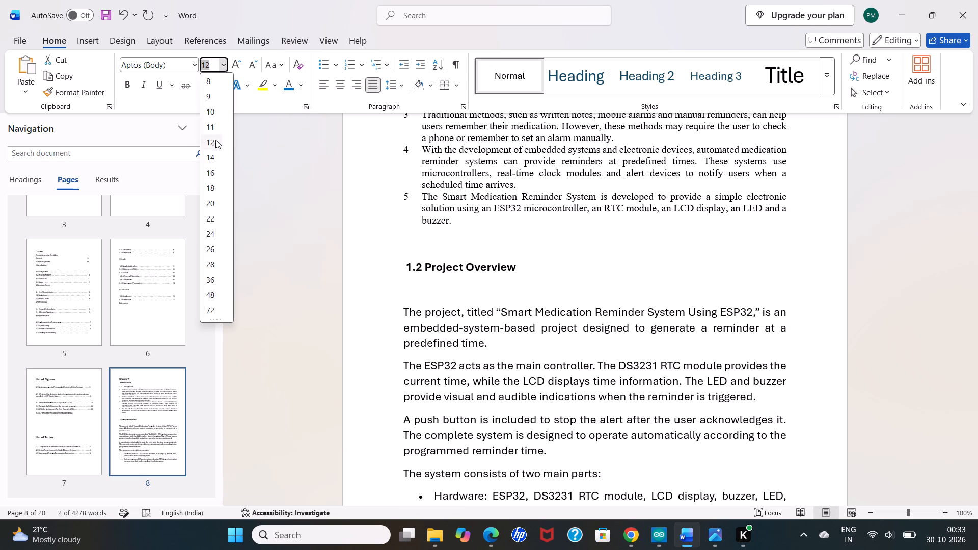
{"action": "left_click", "coordinate": [355, 231]}
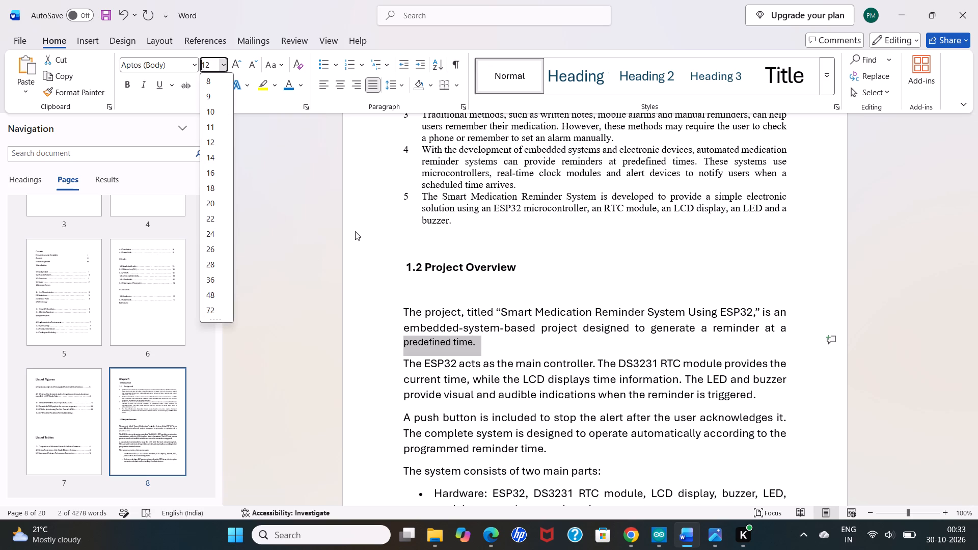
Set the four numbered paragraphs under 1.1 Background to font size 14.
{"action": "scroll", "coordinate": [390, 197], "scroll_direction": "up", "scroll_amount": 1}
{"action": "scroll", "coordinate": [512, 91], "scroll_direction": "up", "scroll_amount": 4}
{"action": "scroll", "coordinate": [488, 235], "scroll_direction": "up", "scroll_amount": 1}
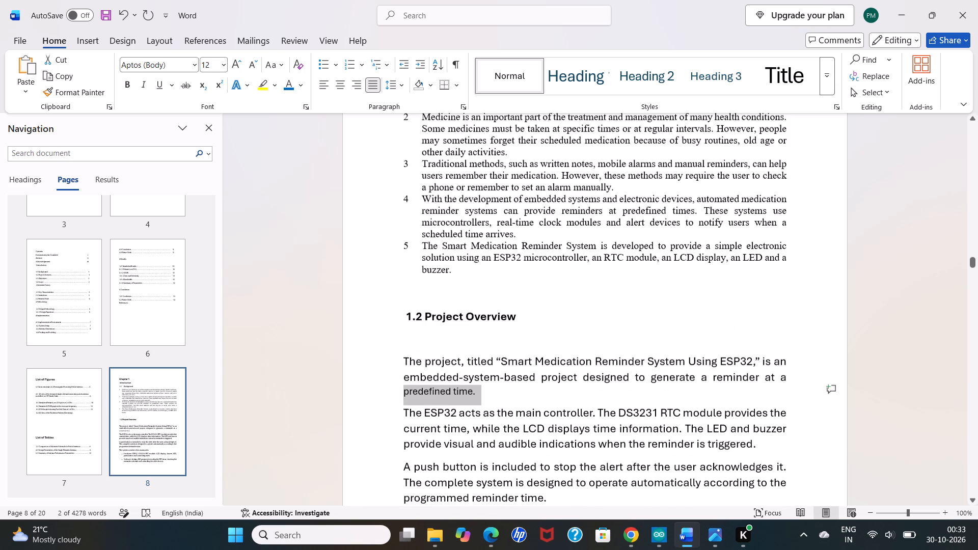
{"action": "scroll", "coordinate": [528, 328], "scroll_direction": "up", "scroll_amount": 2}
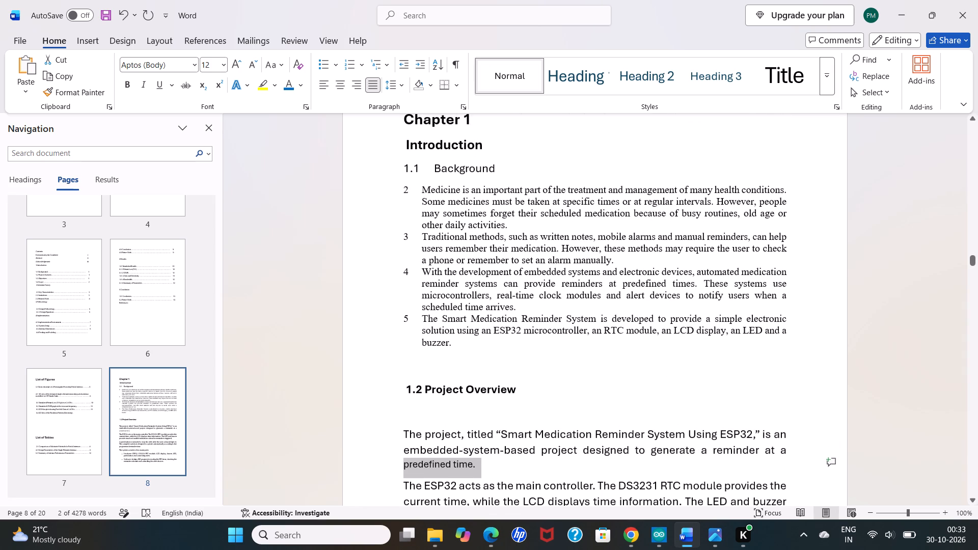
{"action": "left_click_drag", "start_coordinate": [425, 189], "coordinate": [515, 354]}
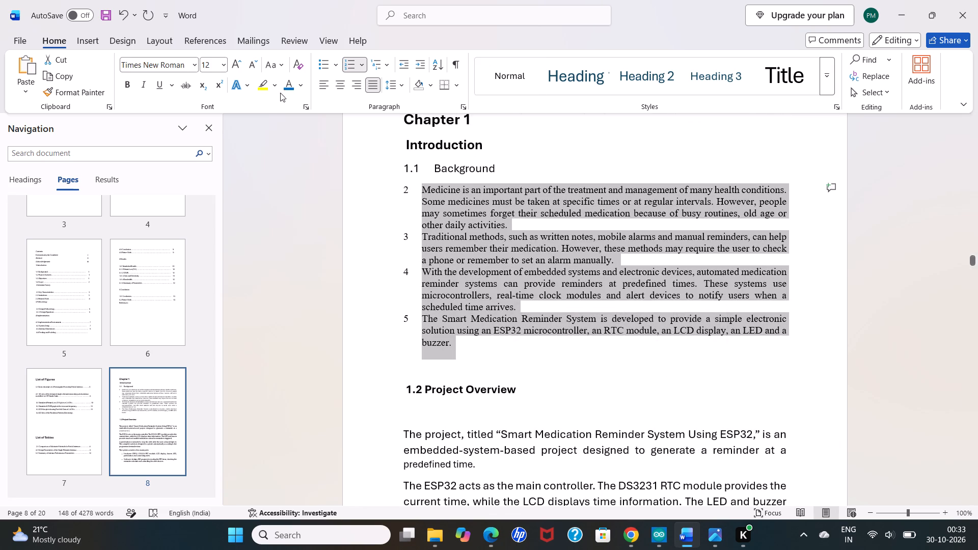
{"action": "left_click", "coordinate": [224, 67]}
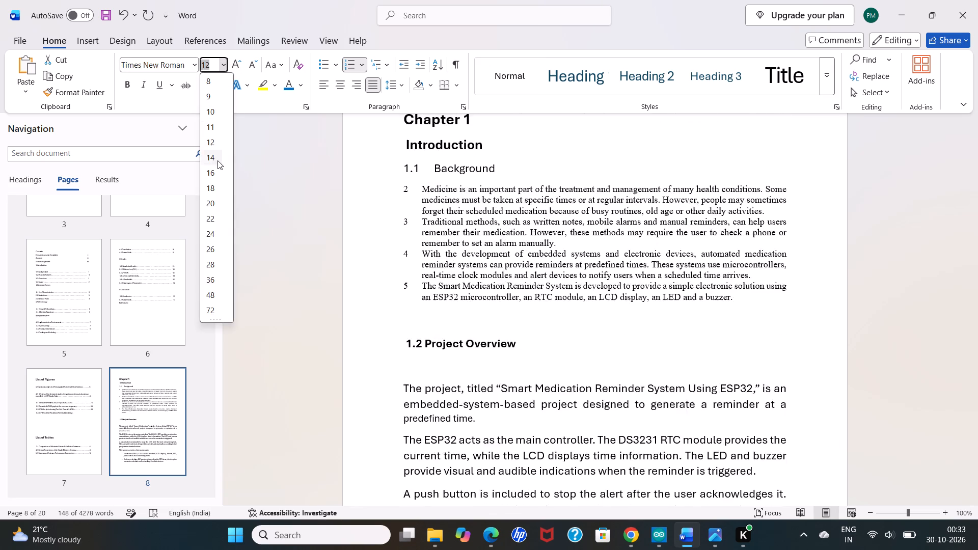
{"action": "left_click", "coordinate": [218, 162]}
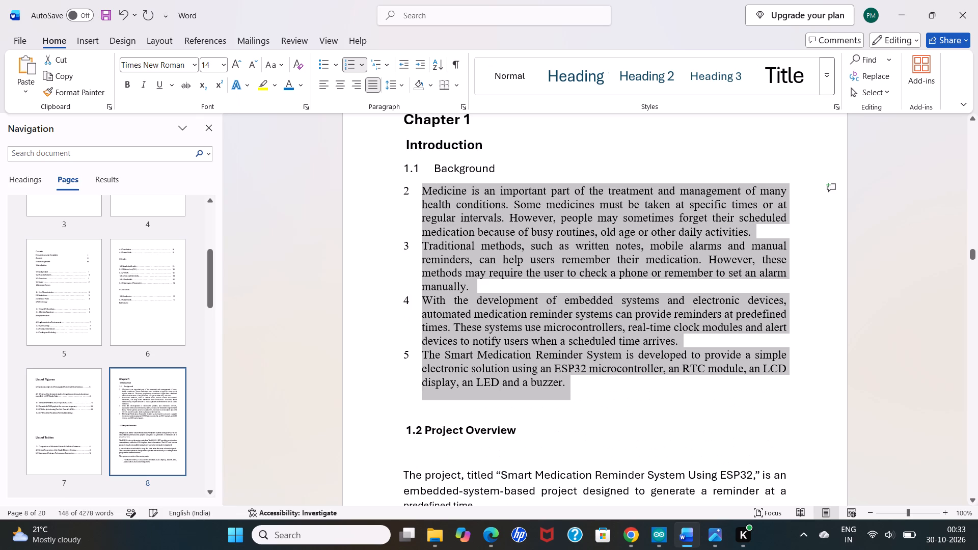
Examine how the text flows across the pages from 1.1 Background through 1.3 Objectives.
{"action": "scroll", "coordinate": [312, 282], "scroll_direction": "down", "scroll_amount": 1}
{"action": "scroll", "coordinate": [359, 282], "scroll_direction": "down", "scroll_amount": 1}
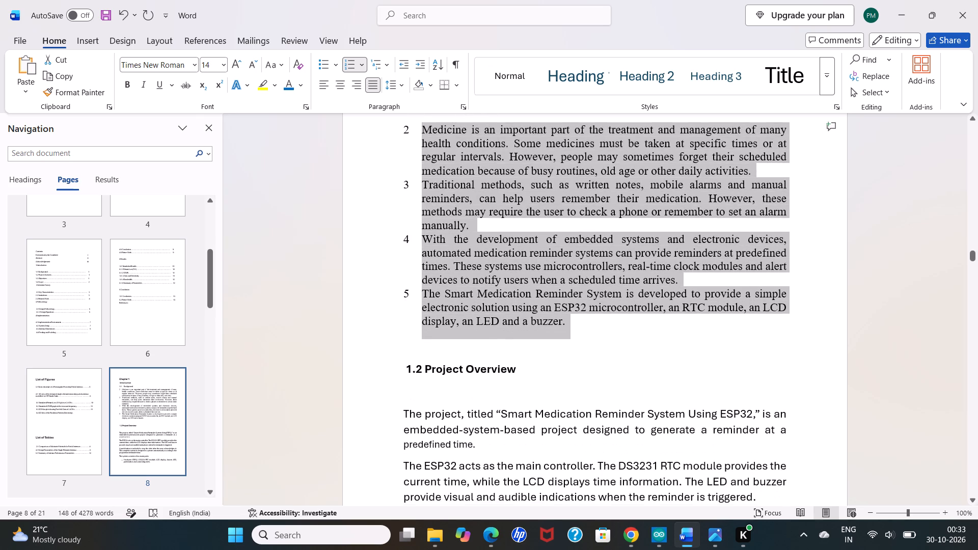
{"action": "scroll", "coordinate": [362, 282], "scroll_direction": "down", "scroll_amount": 11}
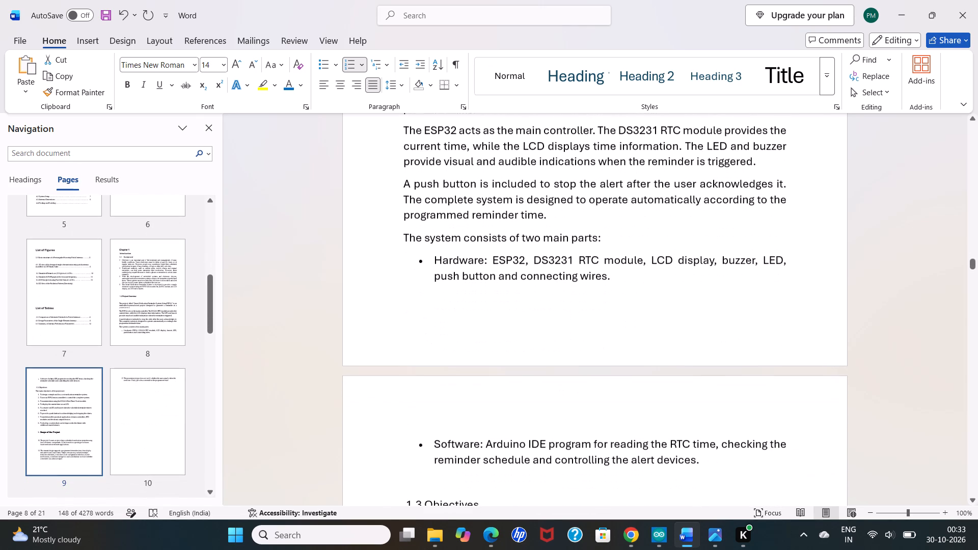
{"action": "scroll", "coordinate": [369, 282], "scroll_direction": "down", "scroll_amount": 6}
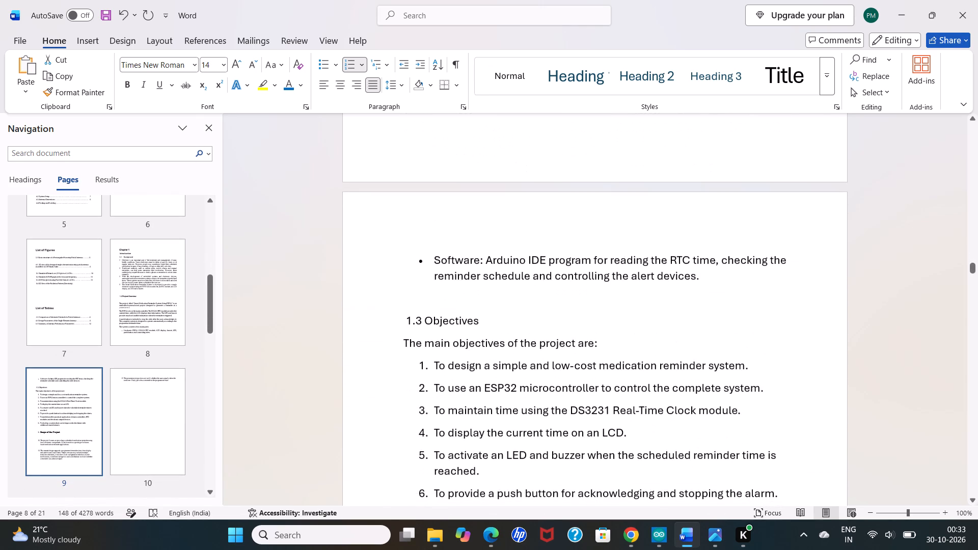
{"action": "scroll", "coordinate": [372, 278], "scroll_direction": "down", "scroll_amount": 1}
{"action": "scroll", "coordinate": [372, 278], "scroll_direction": "up", "scroll_amount": 5}
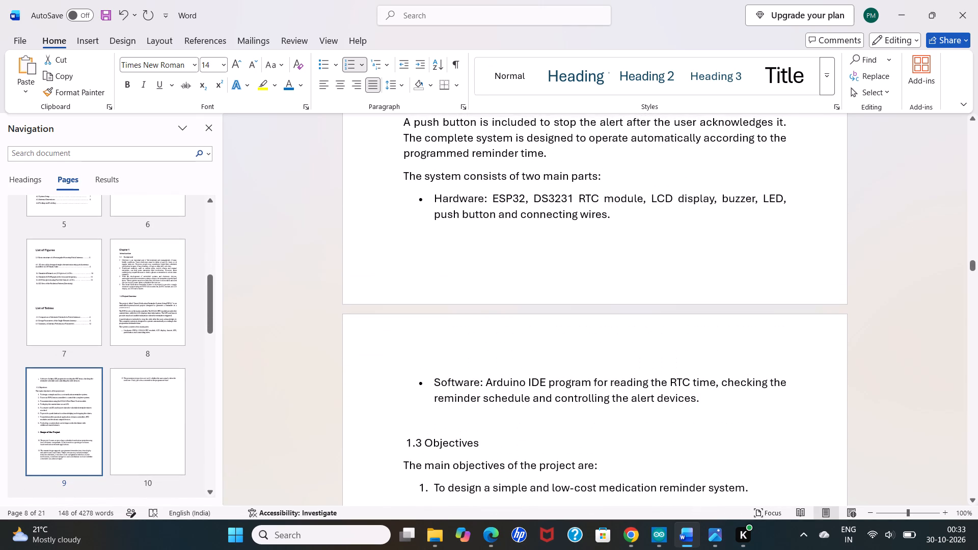
{"action": "scroll", "coordinate": [372, 278], "scroll_direction": "up", "scroll_amount": 14}
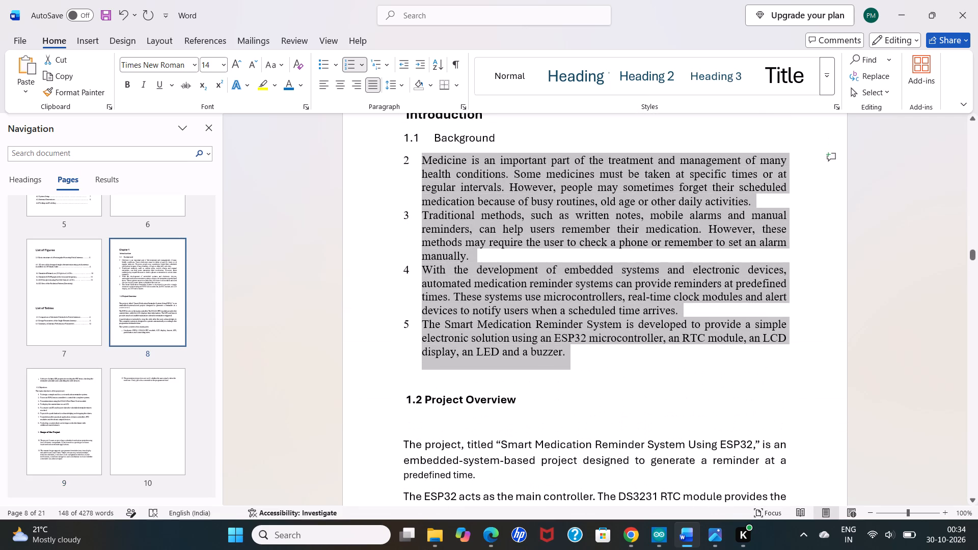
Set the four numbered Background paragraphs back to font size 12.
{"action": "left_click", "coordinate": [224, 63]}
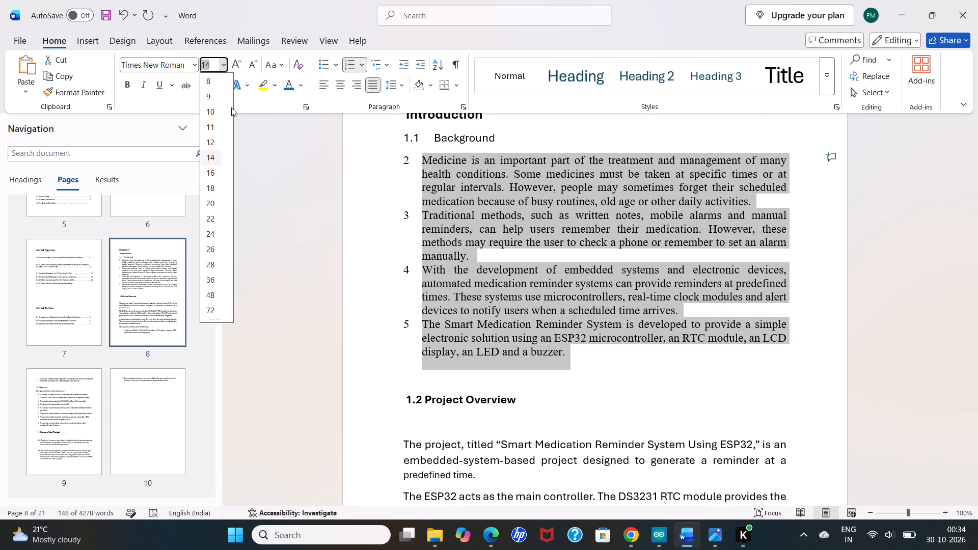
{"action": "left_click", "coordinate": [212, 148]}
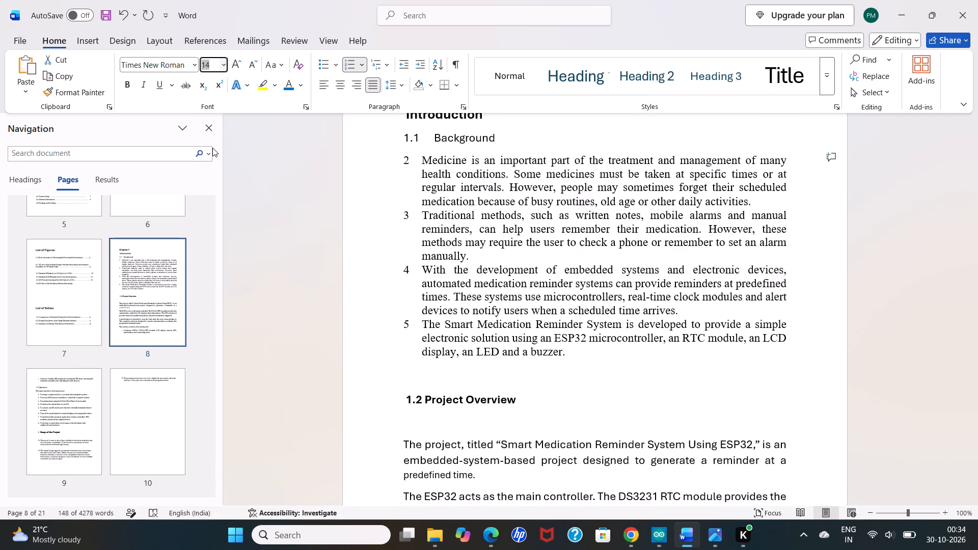
Examine the page break between the 1.2 Project Overview bullets and the 1.3 Objectives list.
{"action": "scroll", "coordinate": [317, 215], "scroll_direction": "down", "scroll_amount": 9}
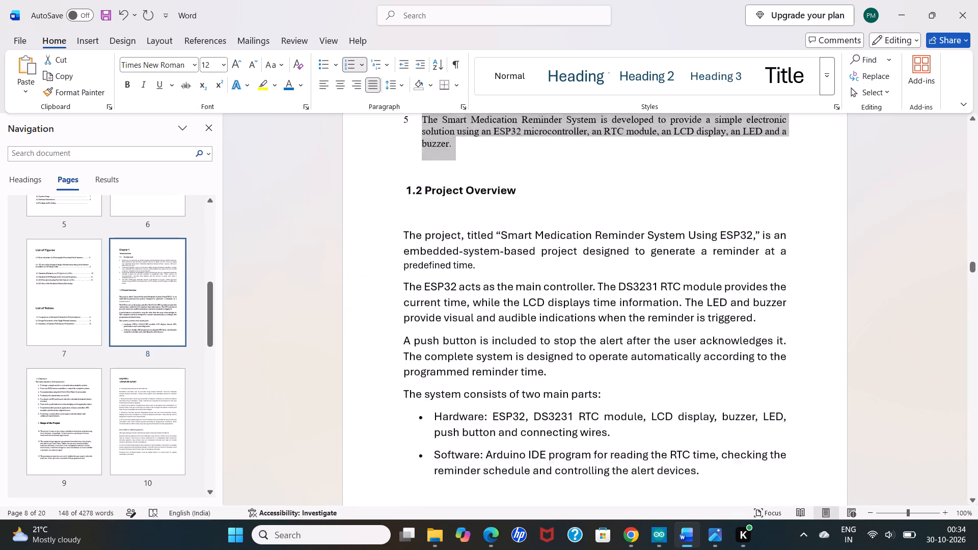
{"action": "scroll", "coordinate": [317, 221], "scroll_direction": "down", "scroll_amount": 12}
{"action": "scroll", "coordinate": [323, 244], "scroll_direction": "up", "scroll_amount": 3}
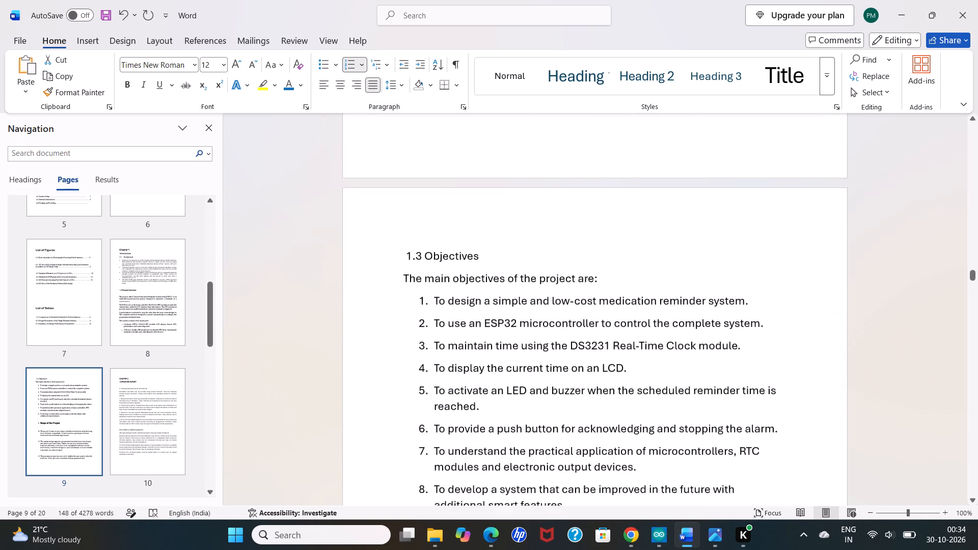
{"action": "scroll", "coordinate": [323, 244], "scroll_direction": "up", "scroll_amount": 3}
{"action": "scroll", "coordinate": [426, 289], "scroll_direction": "up", "scroll_amount": 2}
{"action": "scroll", "coordinate": [434, 290], "scroll_direction": "down", "scroll_amount": 3}
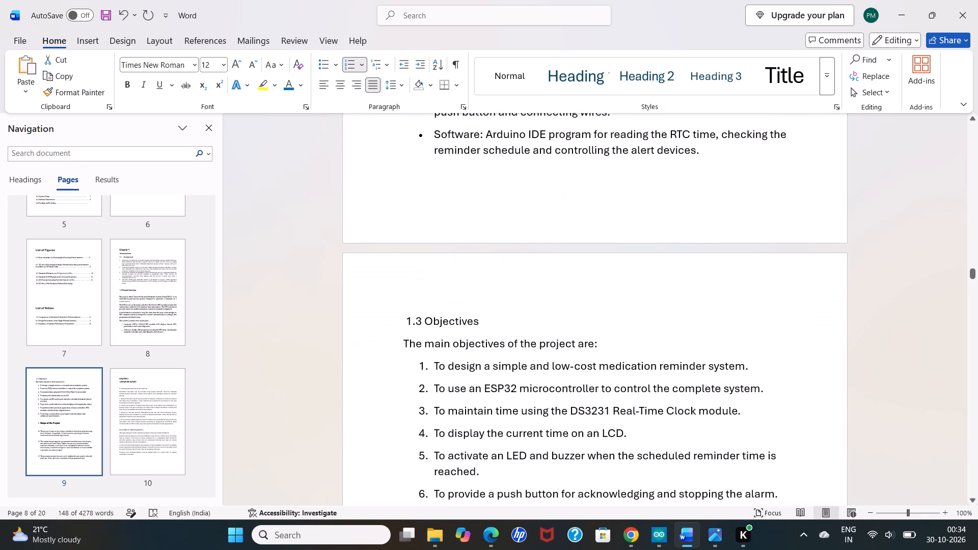
Make the 1.3 Objectives heading bold at font size 14.
{"action": "left_click_drag", "start_coordinate": [409, 320], "coordinate": [471, 319]}
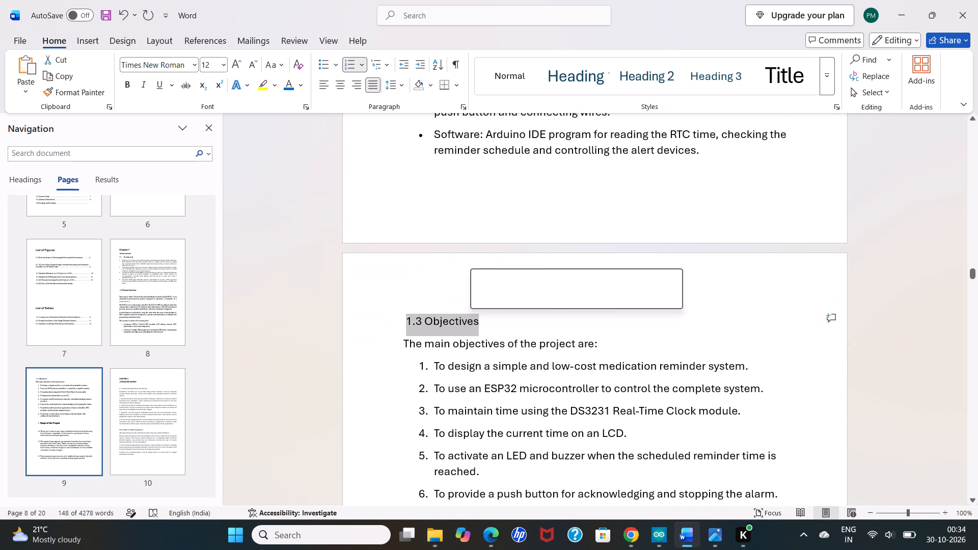
{"action": "left_click", "coordinate": [479, 302]}
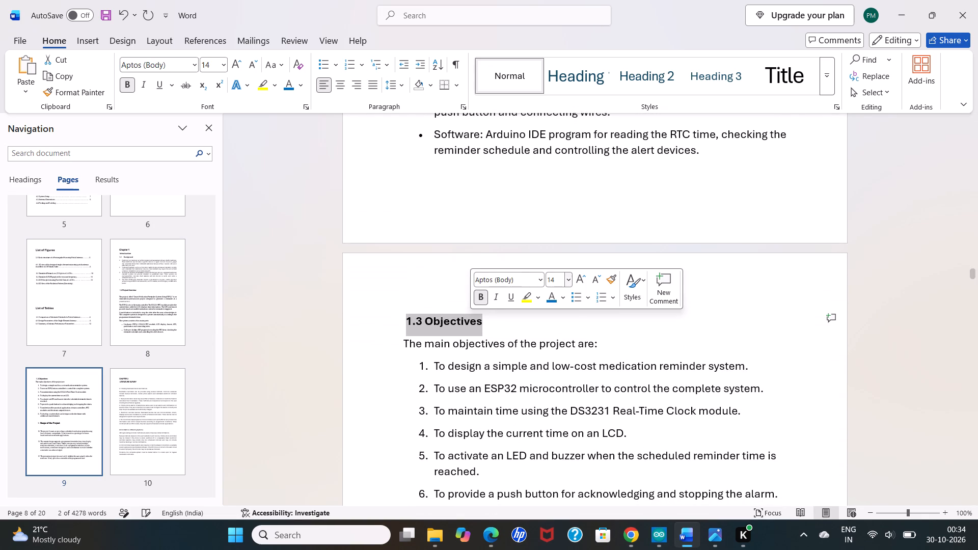
{"action": "left_click", "coordinate": [564, 279]}
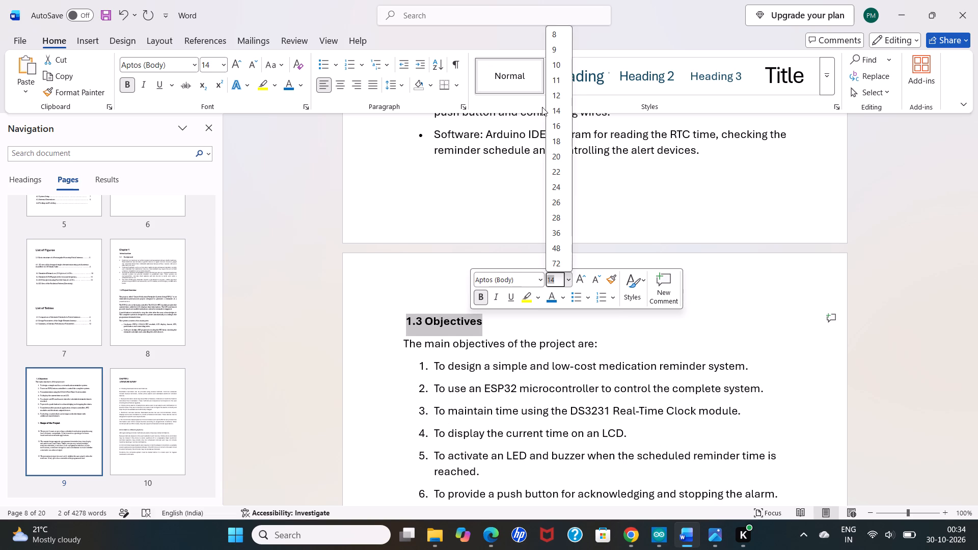
{"action": "left_click", "coordinate": [561, 113]}
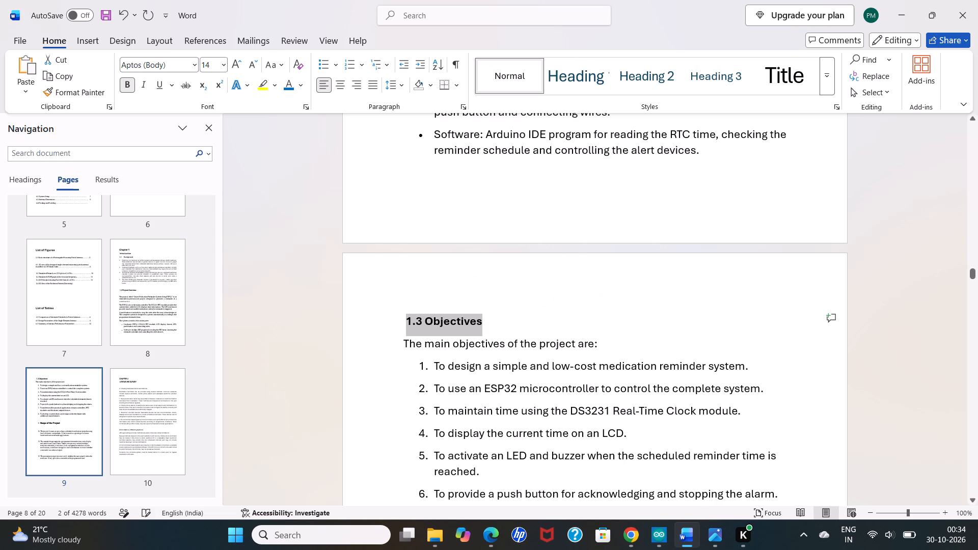
{"action": "left_click", "coordinate": [525, 303]}
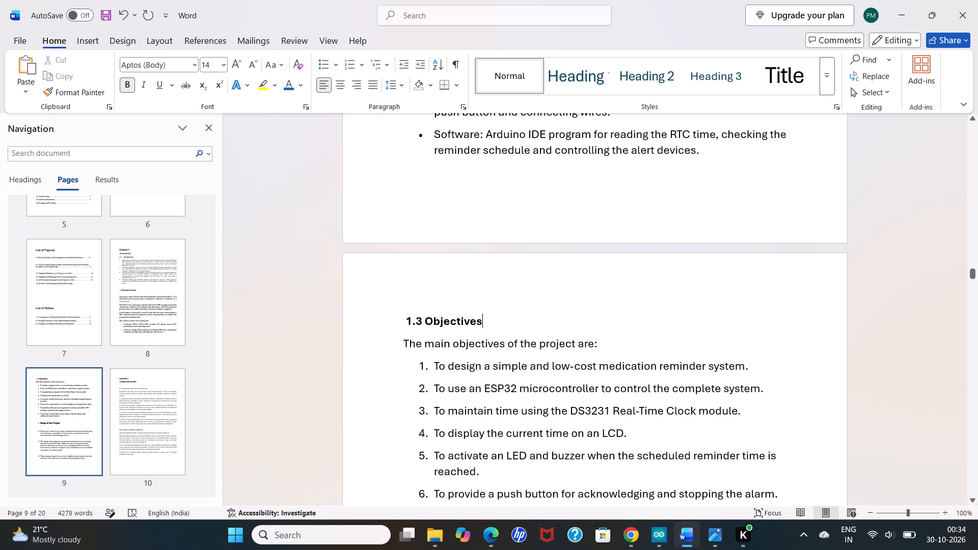
Examine the headings and page layout from 1.3 Objectives through Chapter 2 to the Chapter 3 methodology list.
{"action": "scroll", "coordinate": [540, 300], "scroll_direction": "down", "scroll_amount": 18}
{"action": "scroll", "coordinate": [540, 300], "scroll_direction": "down", "scroll_amount": 11}
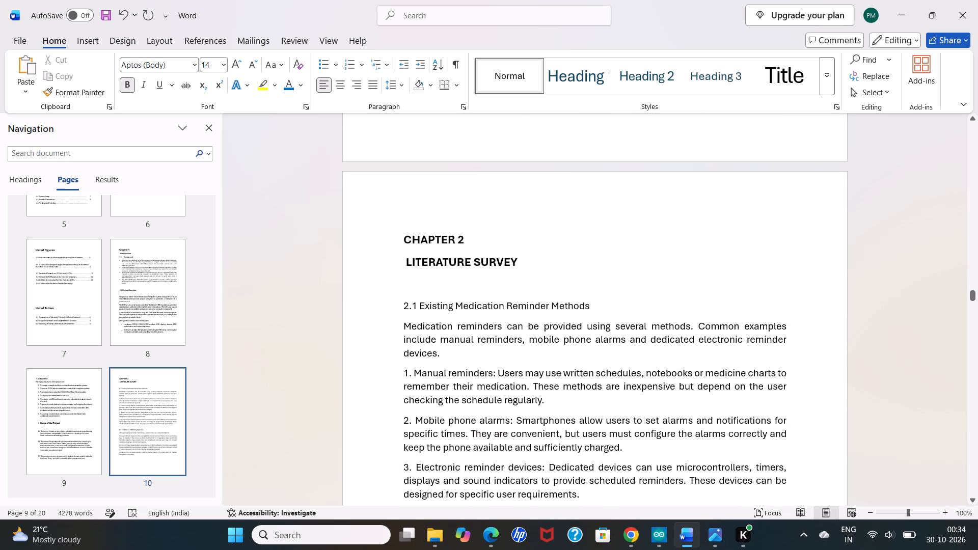
{"action": "scroll", "coordinate": [540, 305], "scroll_direction": "down", "scroll_amount": 8}
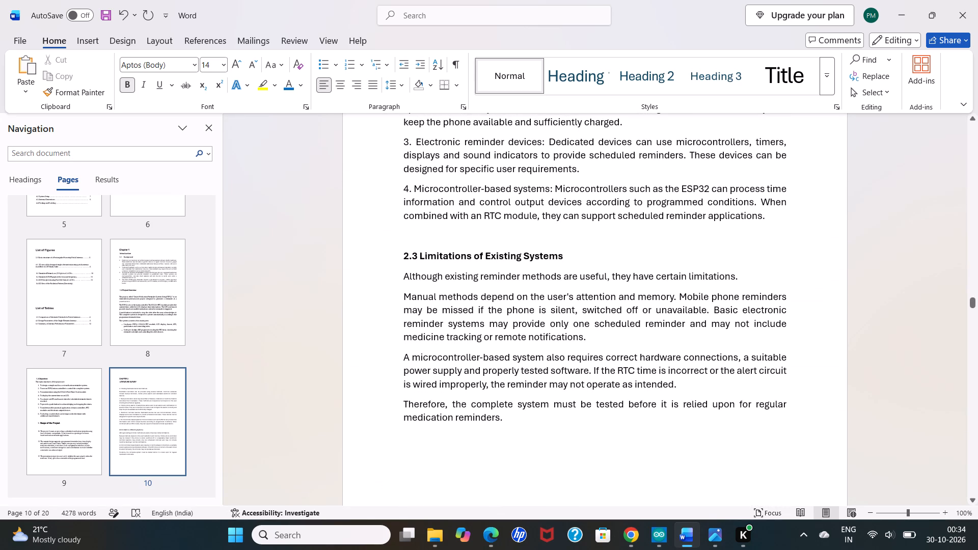
{"action": "scroll", "coordinate": [443, 255], "scroll_direction": "down", "scroll_amount": 9}
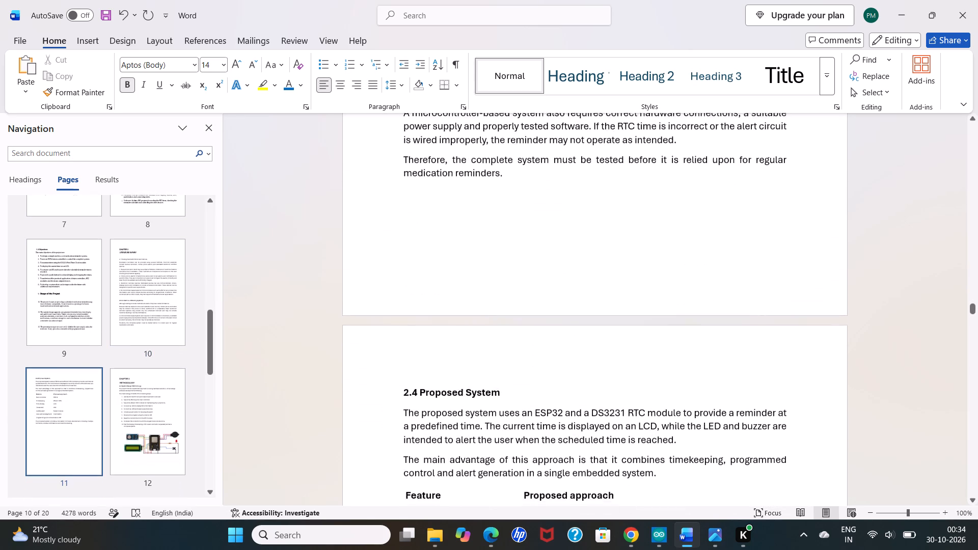
{"action": "scroll", "coordinate": [445, 258], "scroll_direction": "down", "scroll_amount": 5}
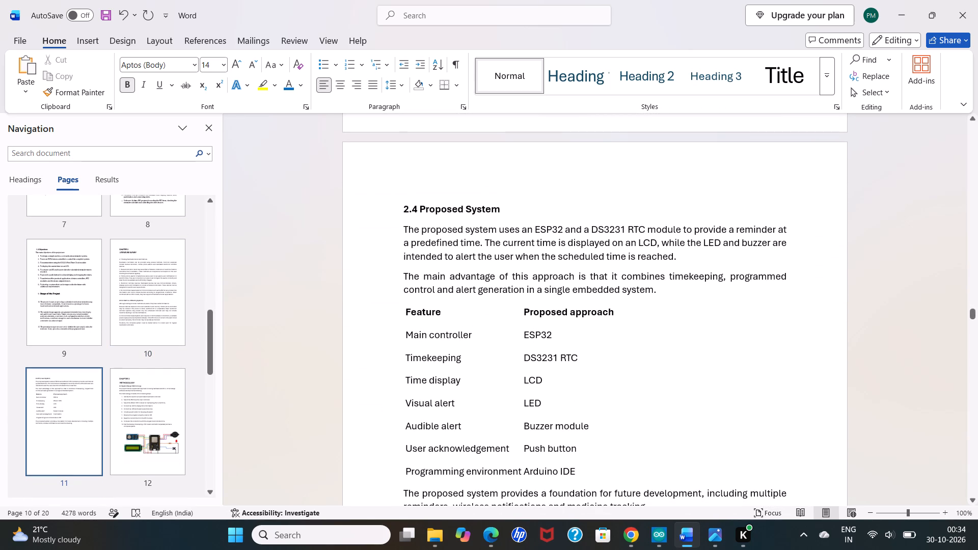
{"action": "scroll", "coordinate": [417, 217], "scroll_direction": "down", "scroll_amount": 12}
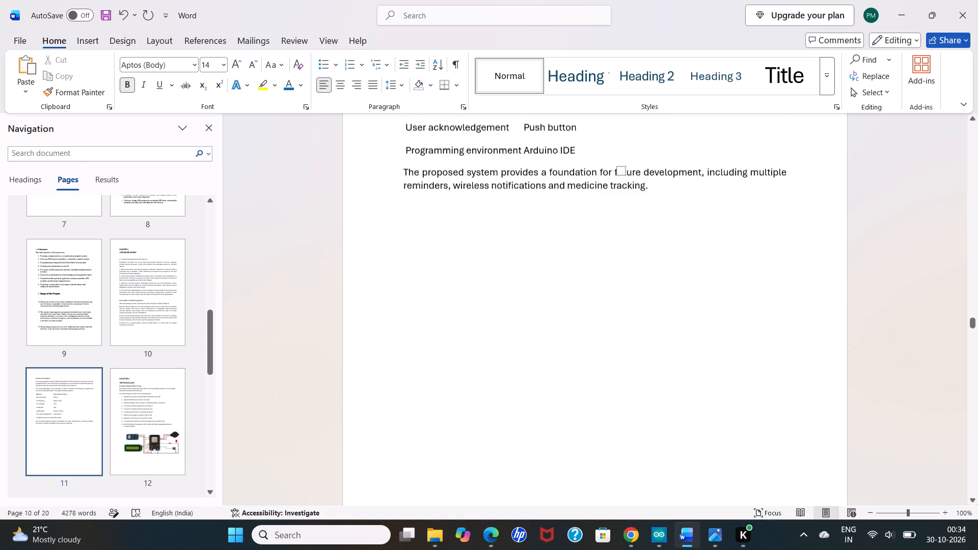
{"action": "scroll", "coordinate": [417, 223], "scroll_direction": "down", "scroll_amount": 5}
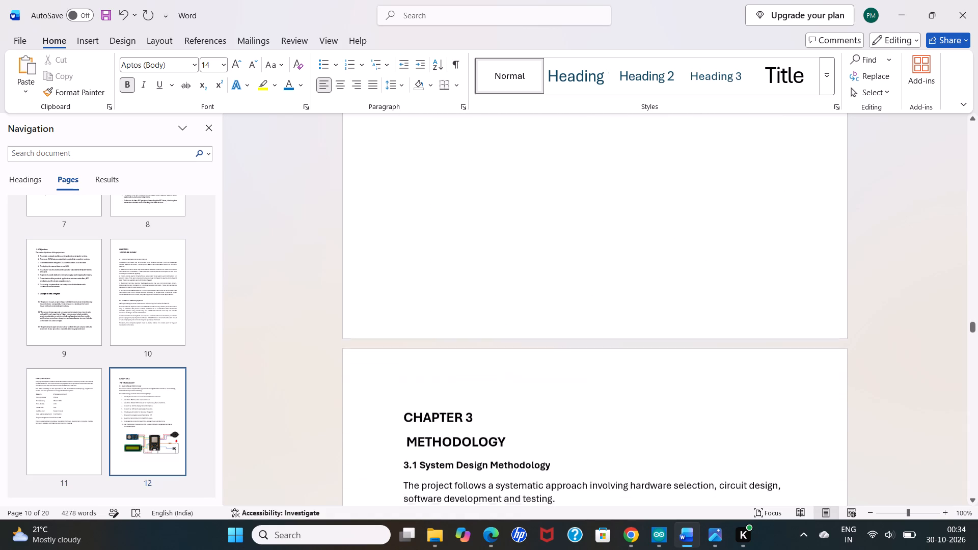
{"action": "scroll", "coordinate": [417, 223], "scroll_direction": "down", "scroll_amount": 1}
{"action": "scroll", "coordinate": [417, 223], "scroll_direction": "up", "scroll_amount": 3}
{"action": "scroll", "coordinate": [417, 223], "scroll_direction": "down", "scroll_amount": 3}
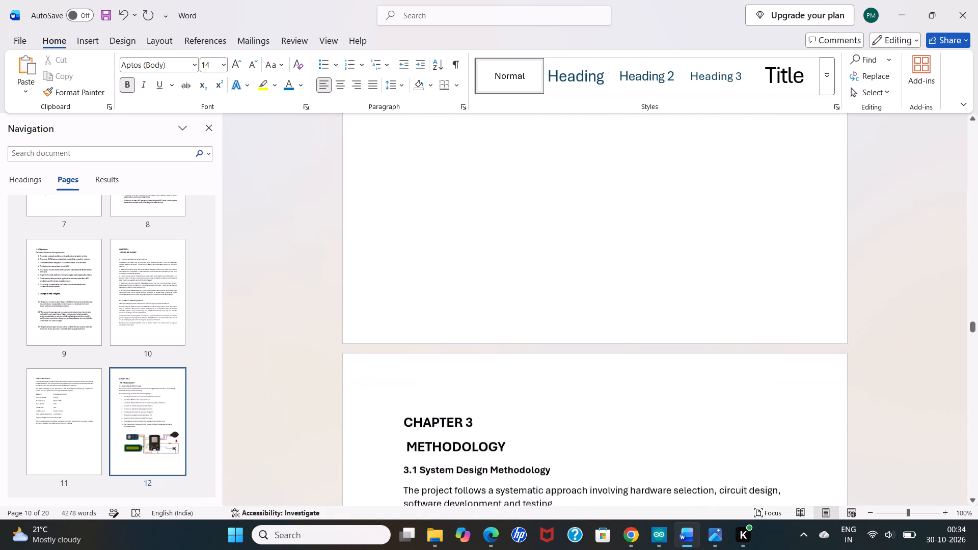
{"action": "scroll", "coordinate": [417, 224], "scroll_direction": "down", "scroll_amount": 11}
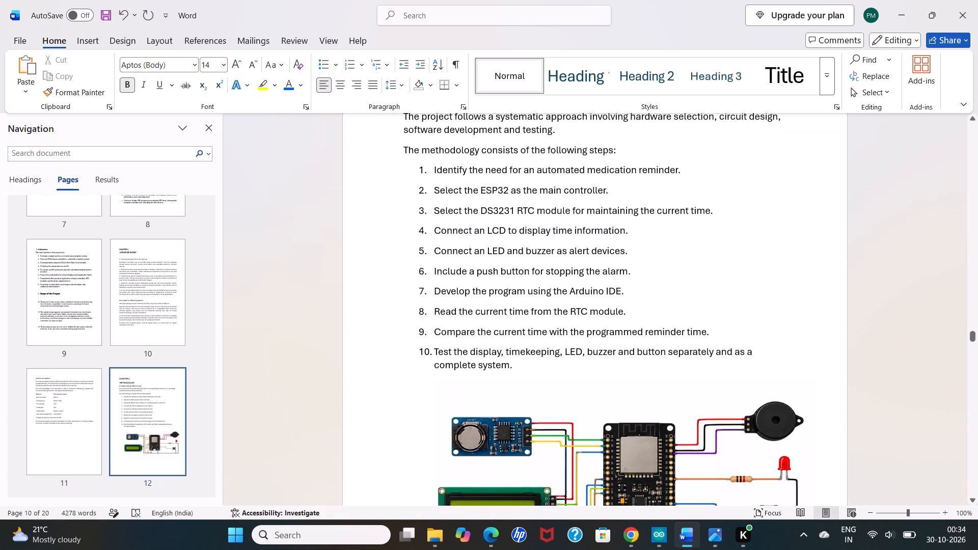
Examine the layout of the Chapter 2 pages, comparing the 2.4 Proposed System page with the start of Chapter 3.
{"action": "scroll", "coordinate": [417, 224], "scroll_direction": "up", "scroll_amount": 18}
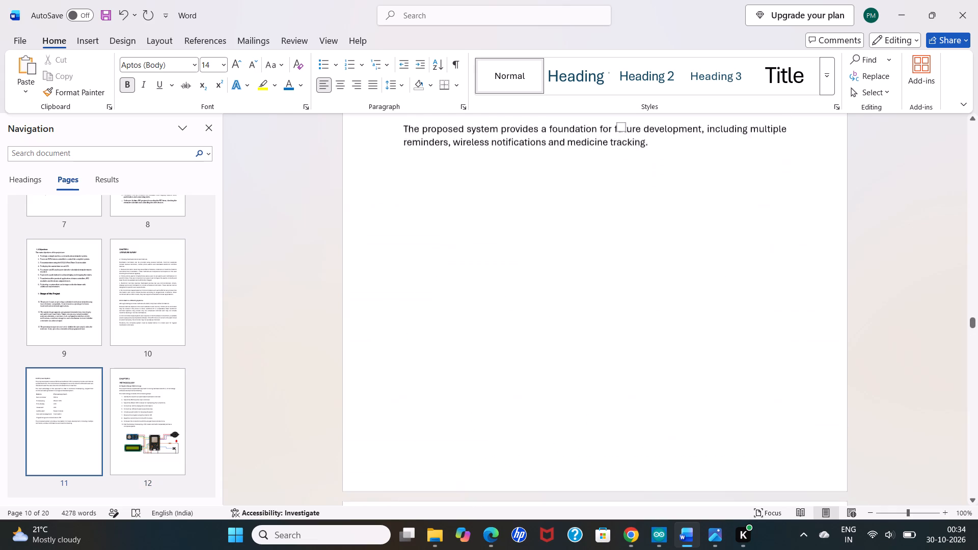
{"action": "scroll", "coordinate": [417, 224], "scroll_direction": "up", "scroll_amount": 4}
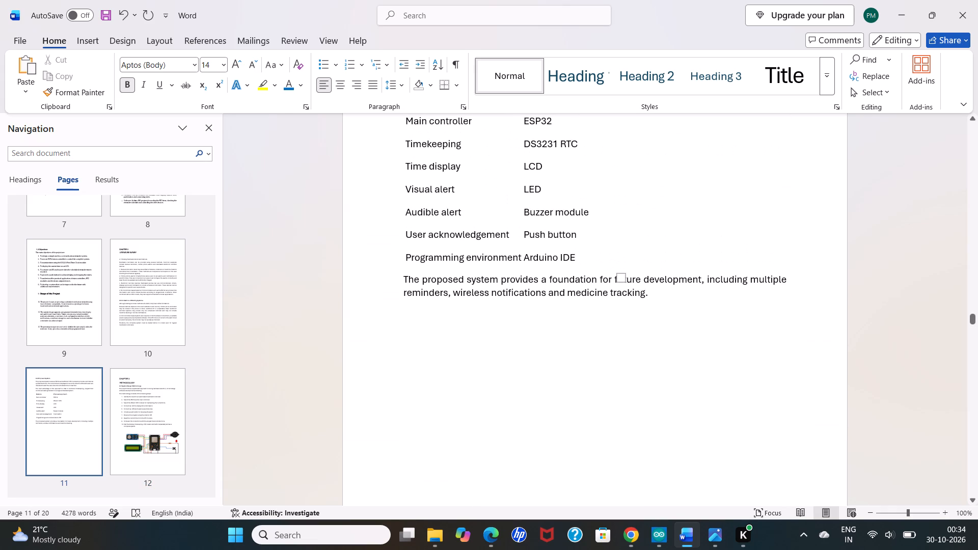
{"action": "scroll", "coordinate": [417, 227], "scroll_direction": "up", "scroll_amount": 7}
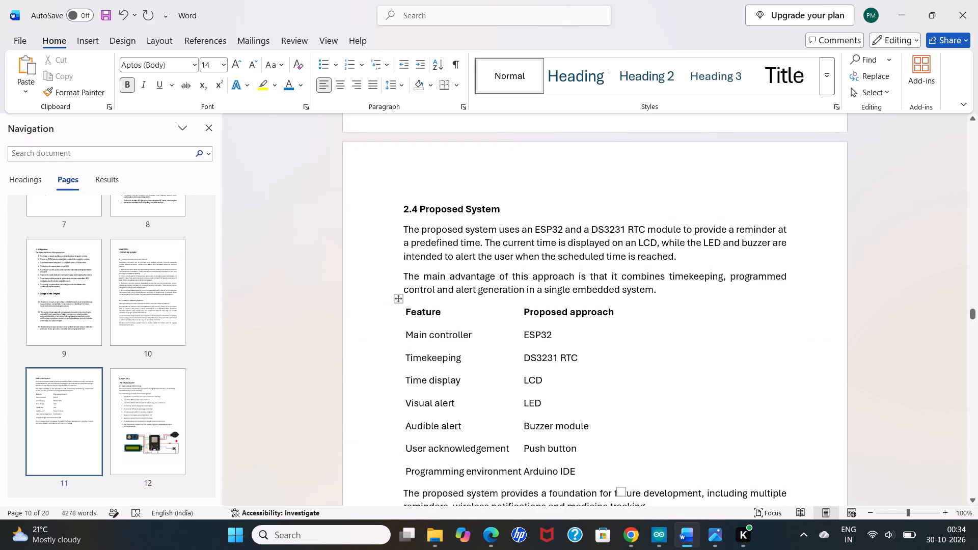
{"action": "scroll", "coordinate": [401, 221], "scroll_direction": "up", "scroll_amount": 18}
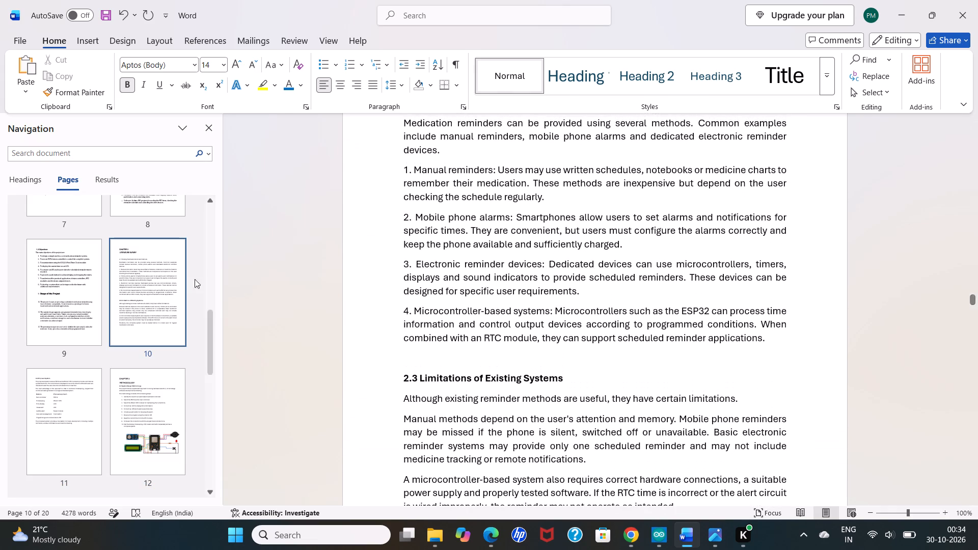
{"action": "left_click", "coordinate": [78, 403]}
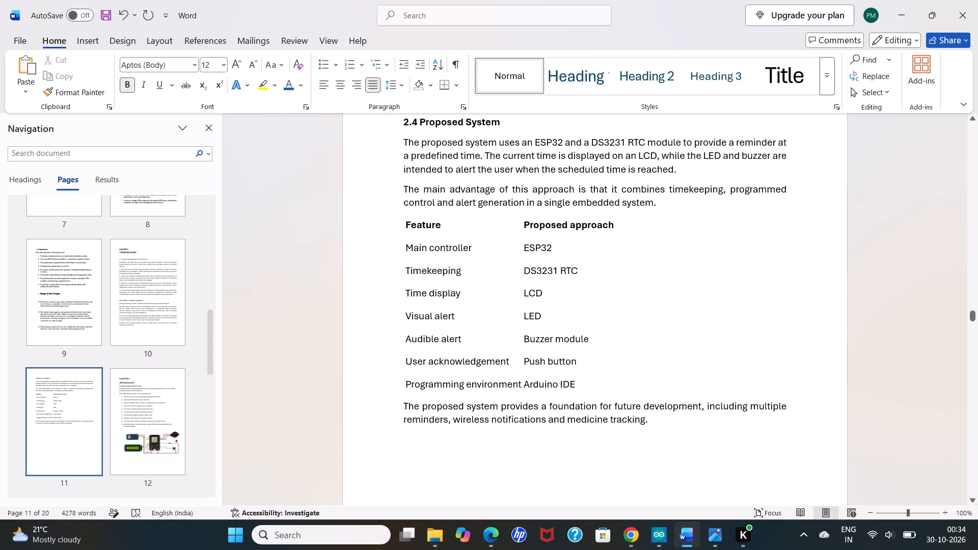
{"action": "scroll", "coordinate": [413, 284], "scroll_direction": "down", "scroll_amount": 15}
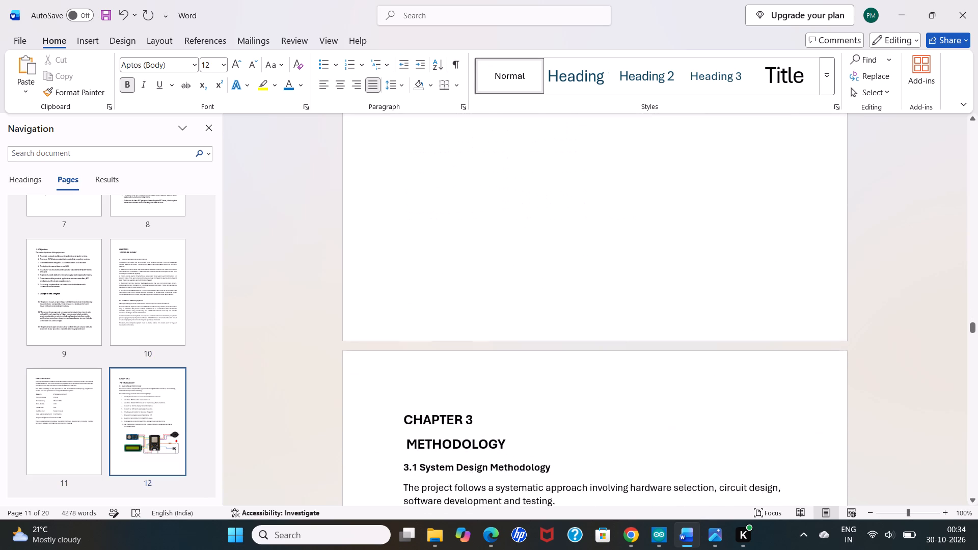
{"action": "scroll", "coordinate": [415, 284], "scroll_direction": "down", "scroll_amount": 2}
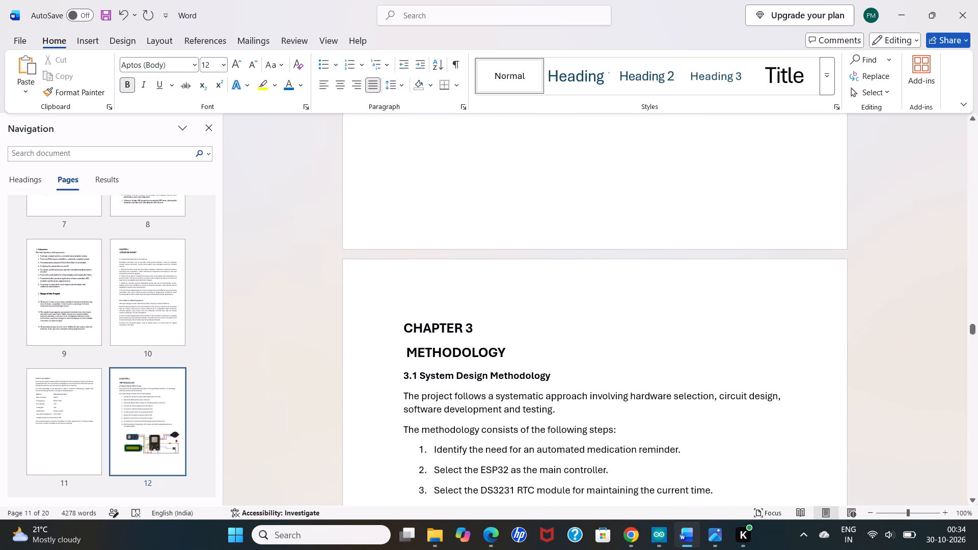
{"action": "scroll", "coordinate": [441, 283], "scroll_direction": "up", "scroll_amount": 7}
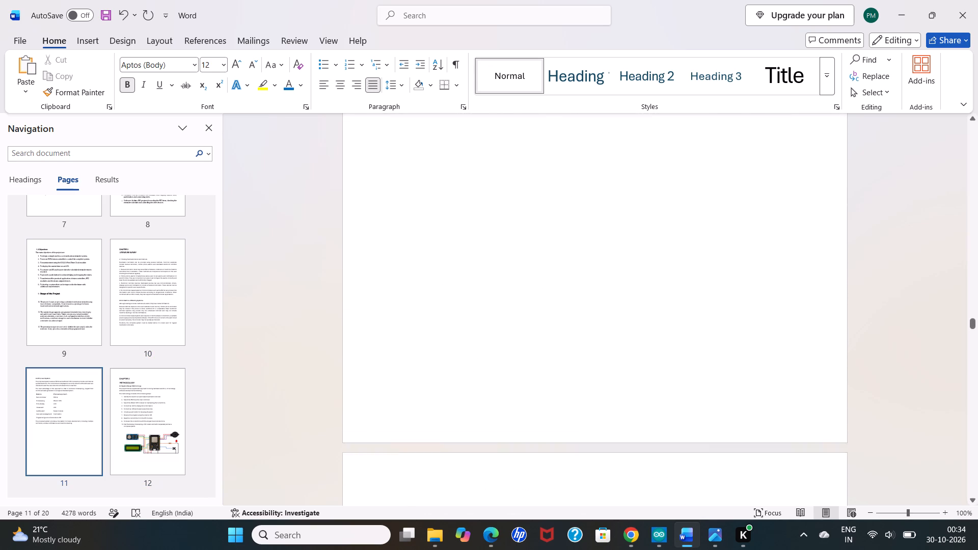
{"action": "scroll", "coordinate": [441, 283], "scroll_direction": "up", "scroll_amount": 12}
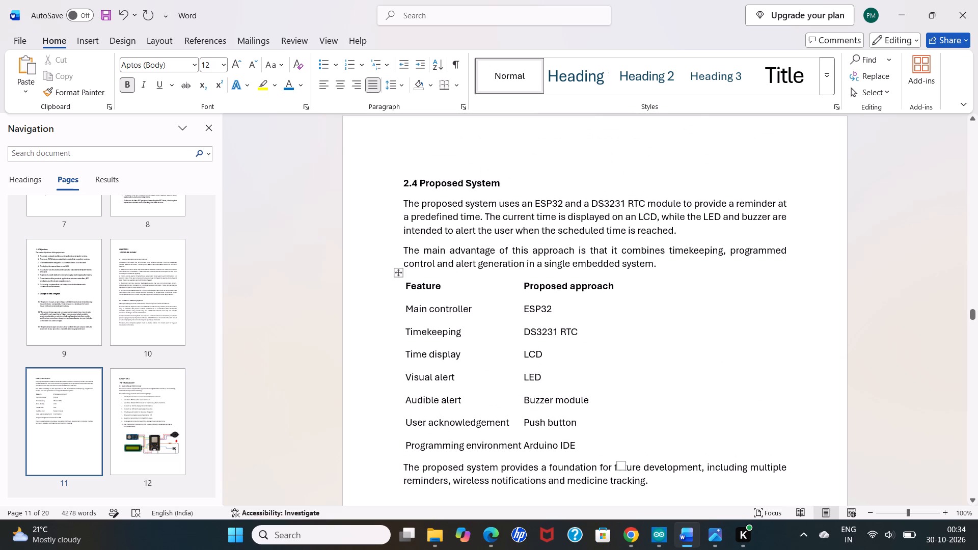
Set the 2.4 Proposed System heading to font size 16.
{"action": "scroll", "coordinate": [441, 283], "scroll_direction": "up", "scroll_amount": 1}
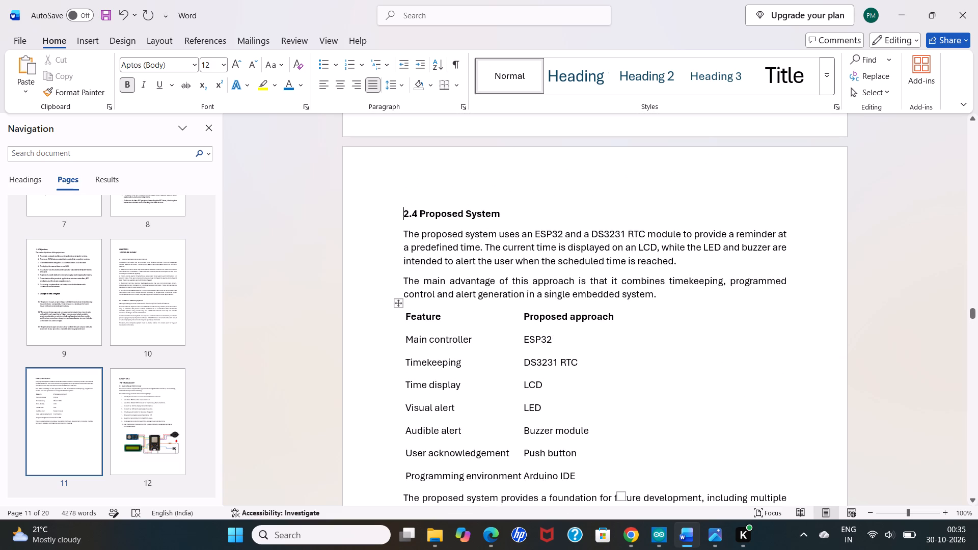
{"action": "left_click_drag", "start_coordinate": [405, 214], "coordinate": [506, 212]}
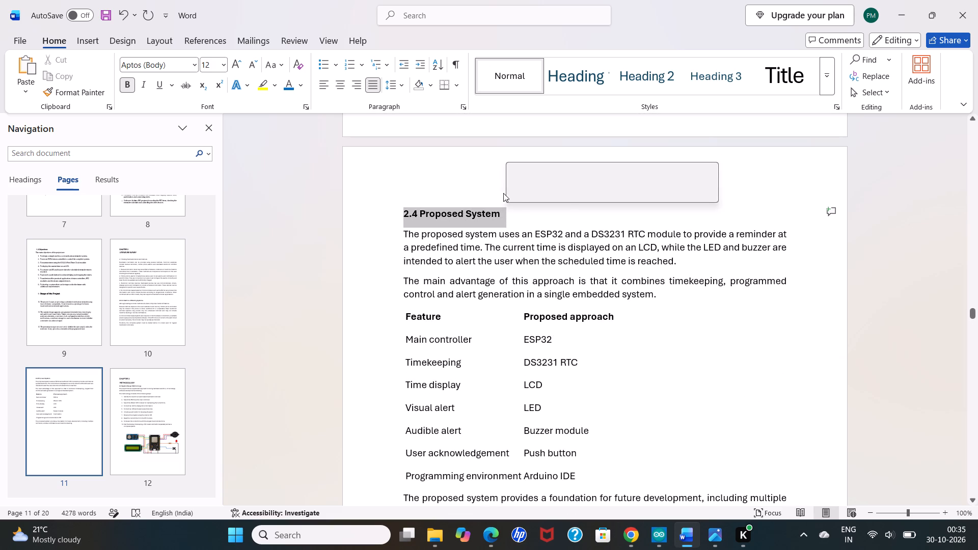
{"action": "left_click", "coordinate": [607, 169]}
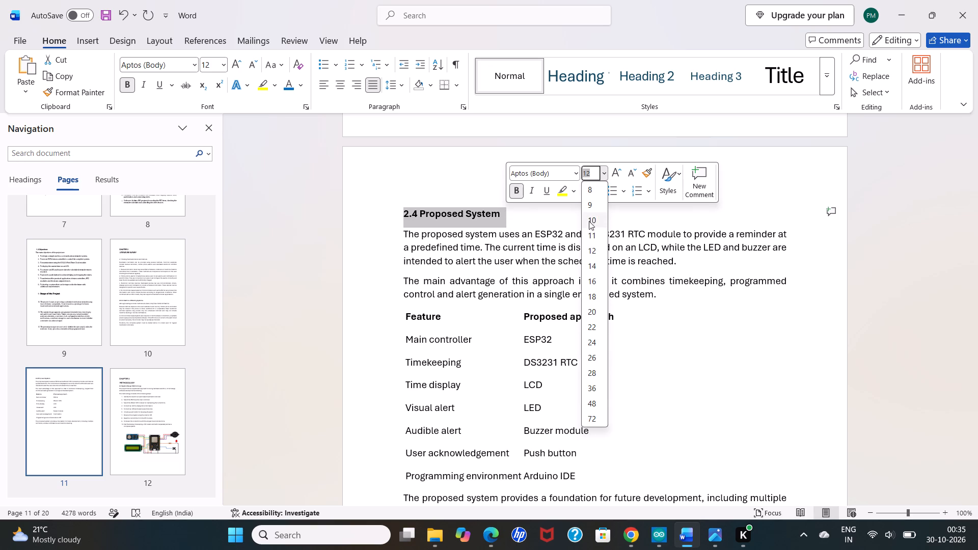
{"action": "left_click", "coordinate": [593, 278]}
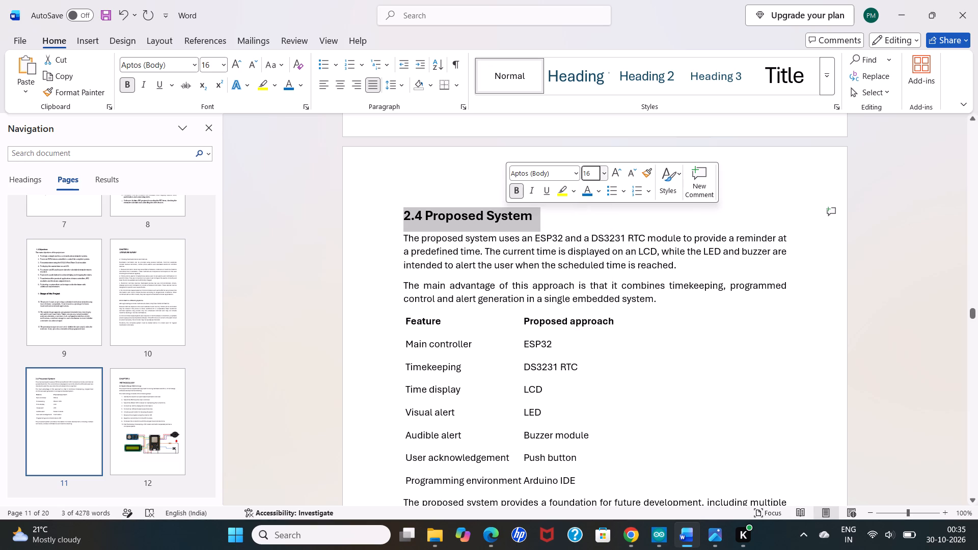
Insert a blank line below the 2.4 Proposed System heading and another above the Feature and Proposed approach table.
{"action": "left_click", "coordinate": [554, 212]}
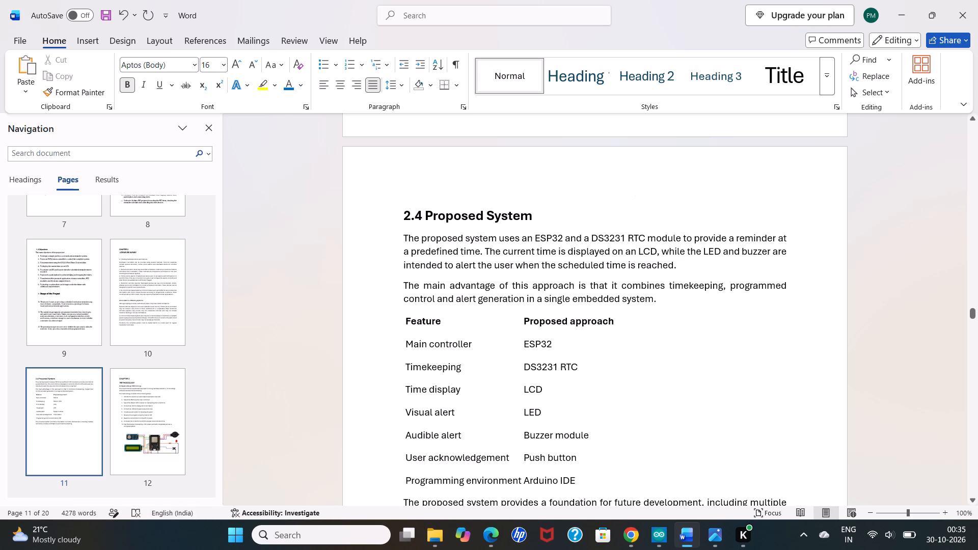
{"action": "key", "text": "Return"}
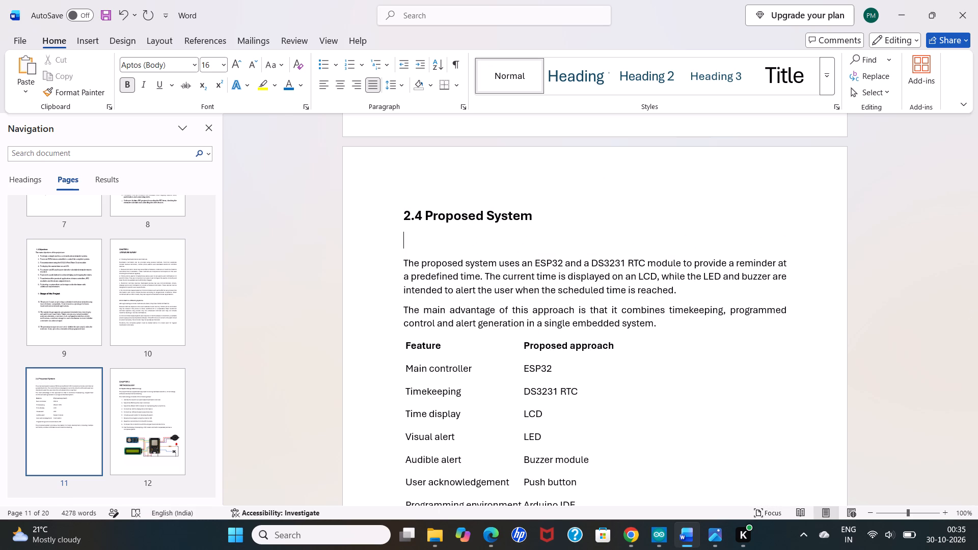
{"action": "left_click", "coordinate": [661, 322]}
{"action": "key", "text": "Return"}
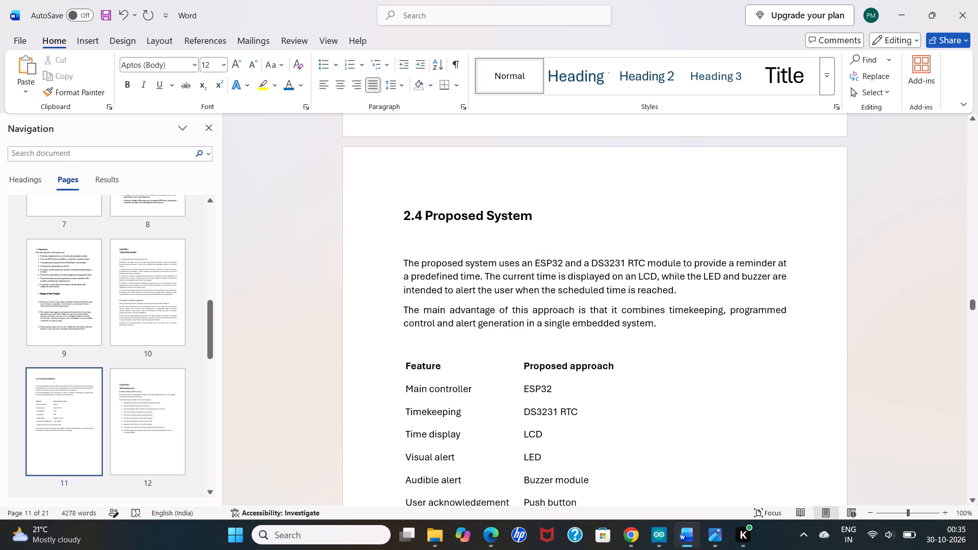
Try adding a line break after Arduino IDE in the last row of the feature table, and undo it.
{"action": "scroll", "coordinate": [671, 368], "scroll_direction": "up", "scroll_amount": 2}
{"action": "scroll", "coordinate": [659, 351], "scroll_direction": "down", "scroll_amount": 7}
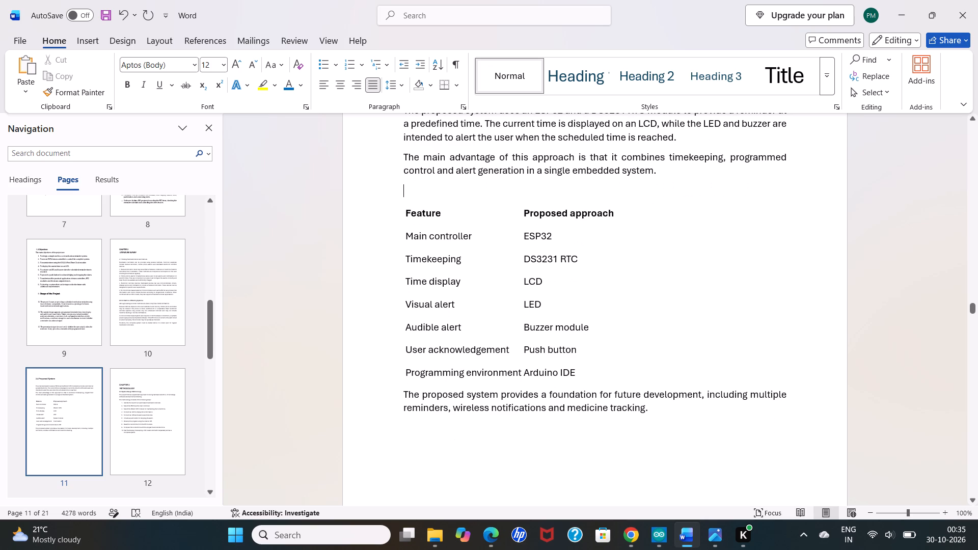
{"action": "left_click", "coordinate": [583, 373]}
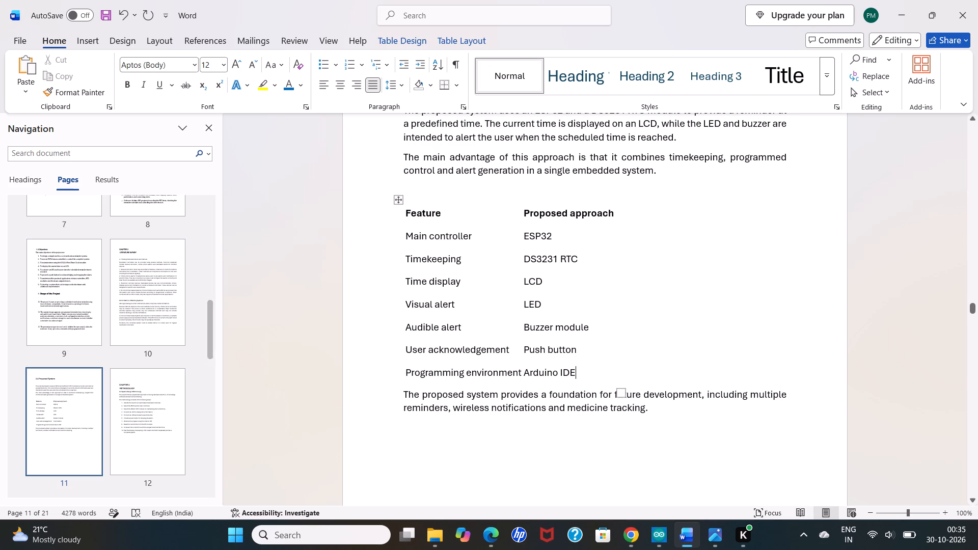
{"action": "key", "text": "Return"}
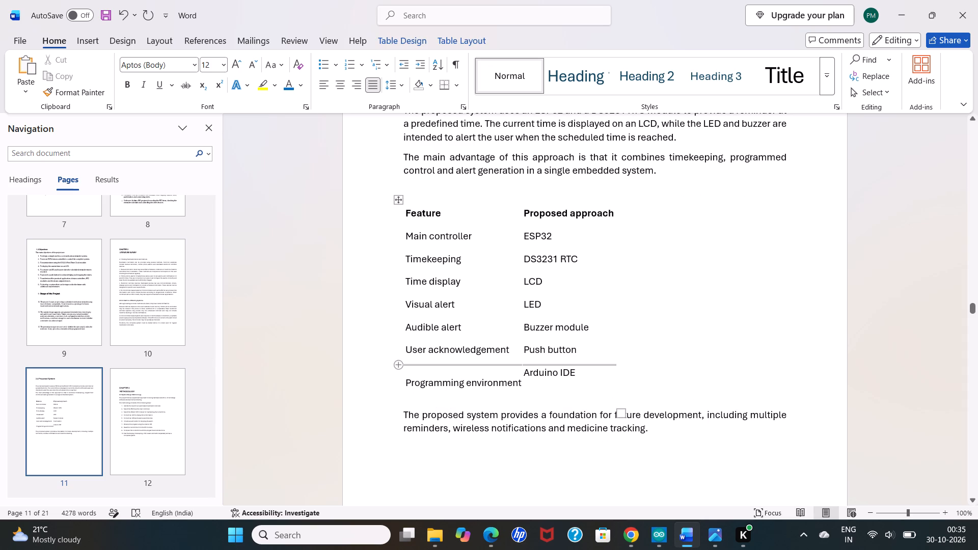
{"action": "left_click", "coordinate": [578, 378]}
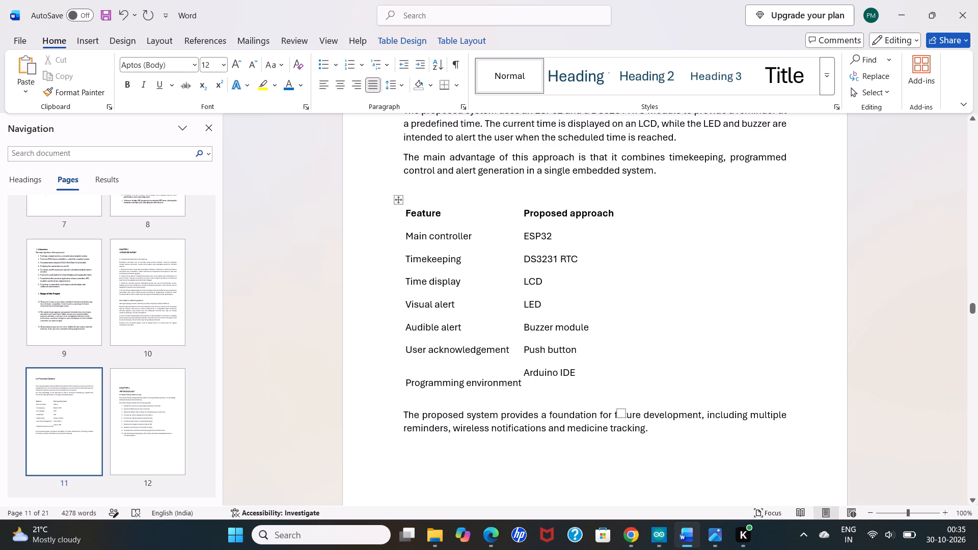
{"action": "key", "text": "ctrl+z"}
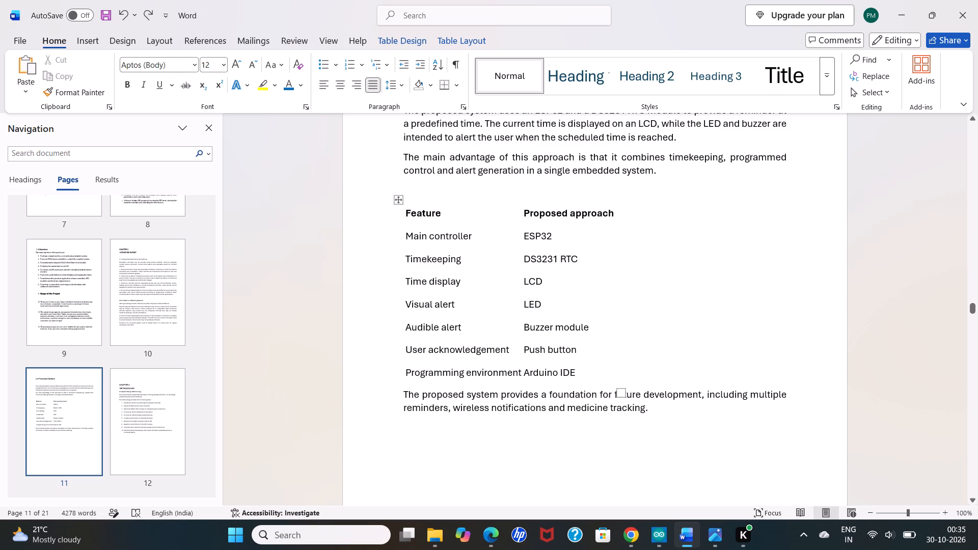
Add an empty row below the Programming environment row of the Proposed System feature table.
{"action": "left_click", "coordinate": [521, 372]}
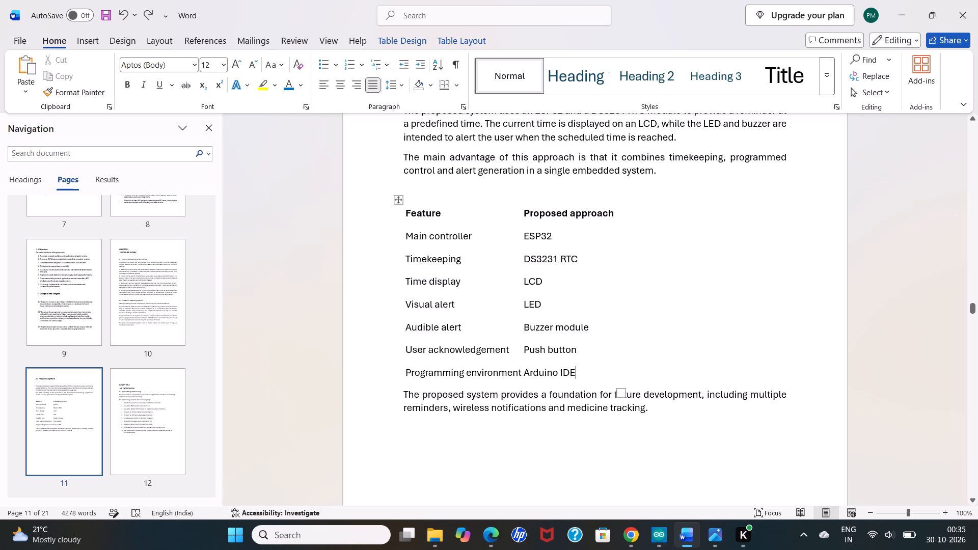
{"action": "left_click", "coordinate": [523, 372]}
{"action": "left_click", "coordinate": [744, 386]}
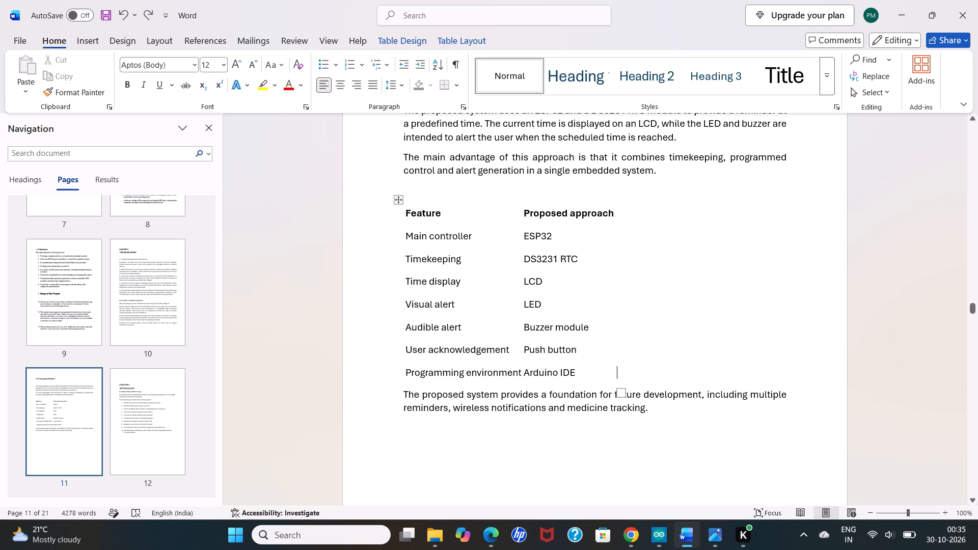
{"action": "key", "text": "Return"}
Remove the surplus blank lines above the CHAPTER 3 heading, keeping the heading at the start of its own page.
{"action": "scroll", "coordinate": [634, 409], "scroll_direction": "down", "scroll_amount": 4}
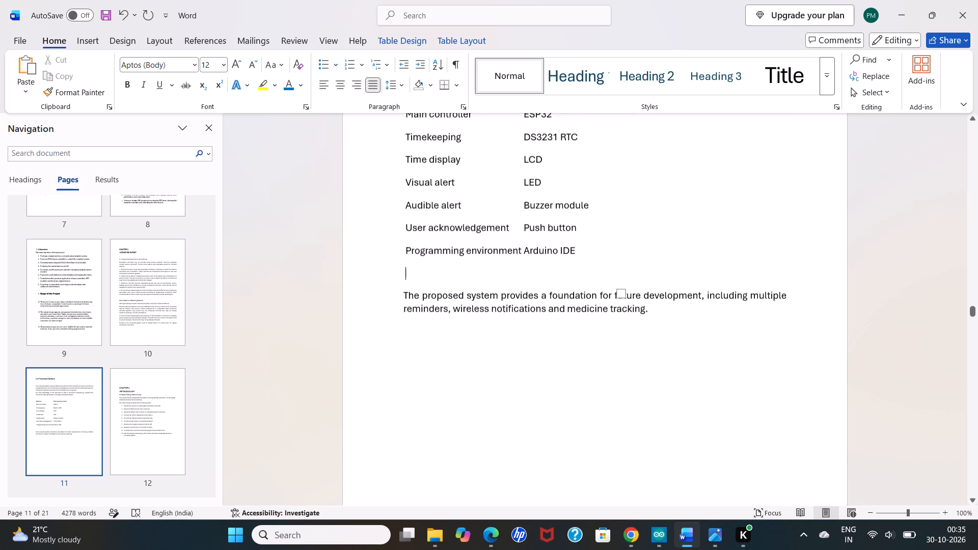
{"action": "scroll", "coordinate": [655, 465], "scroll_direction": "down", "scroll_amount": 18}
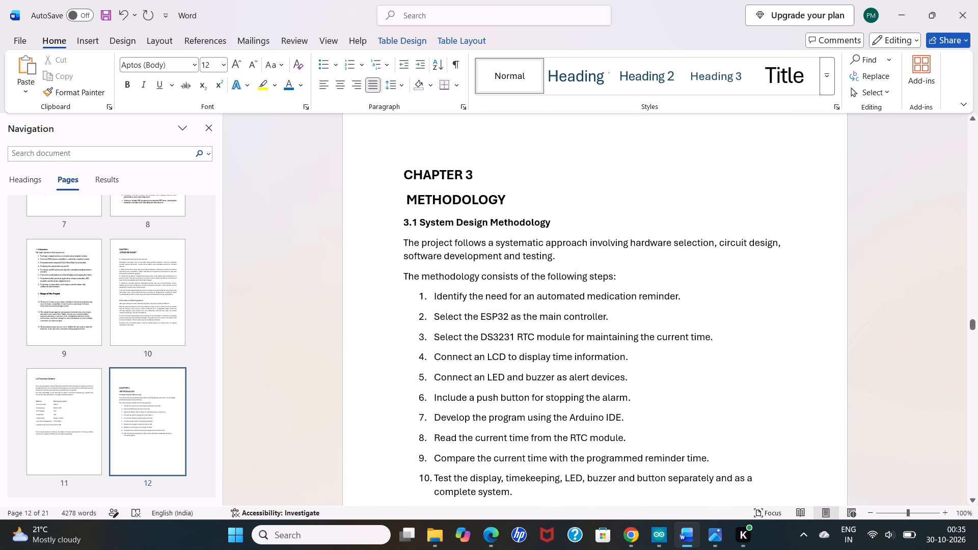
{"action": "scroll", "coordinate": [591, 445], "scroll_direction": "up", "scroll_amount": 6}
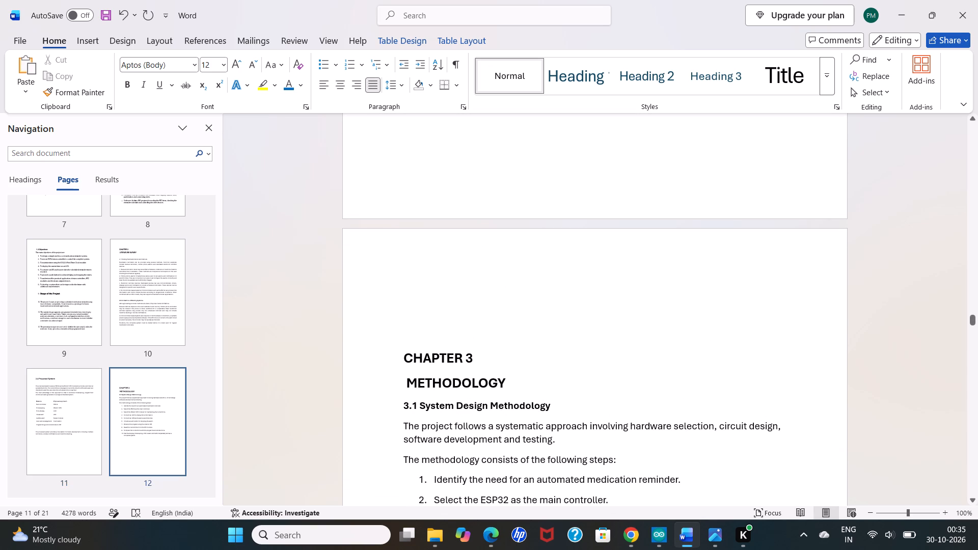
{"action": "left_click", "coordinate": [401, 356]}
{"action": "key", "text": "BackSpace"}
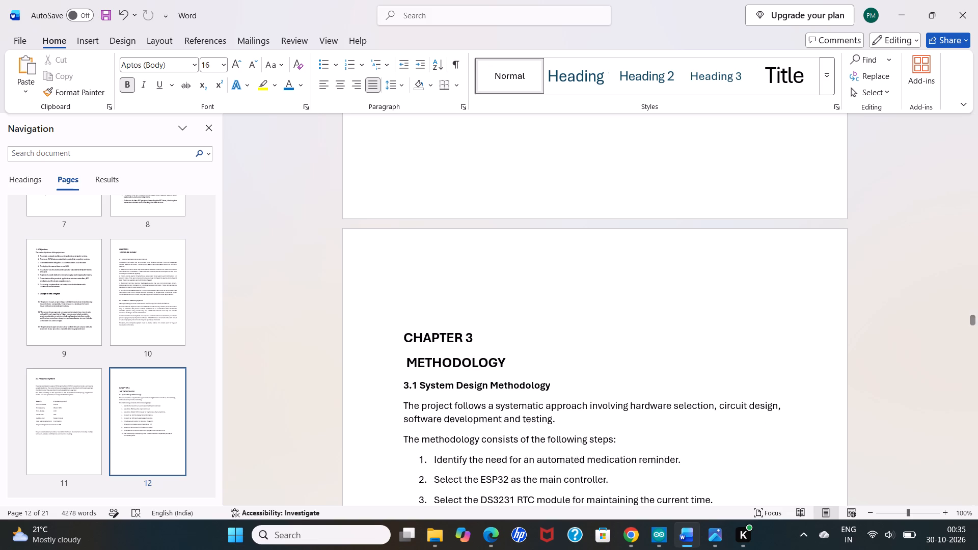
{"action": "key", "text": "BackSpace"}
{"action": "key", "text": "BackSpace"}
{"action": "key", "text": "BackSpace"}
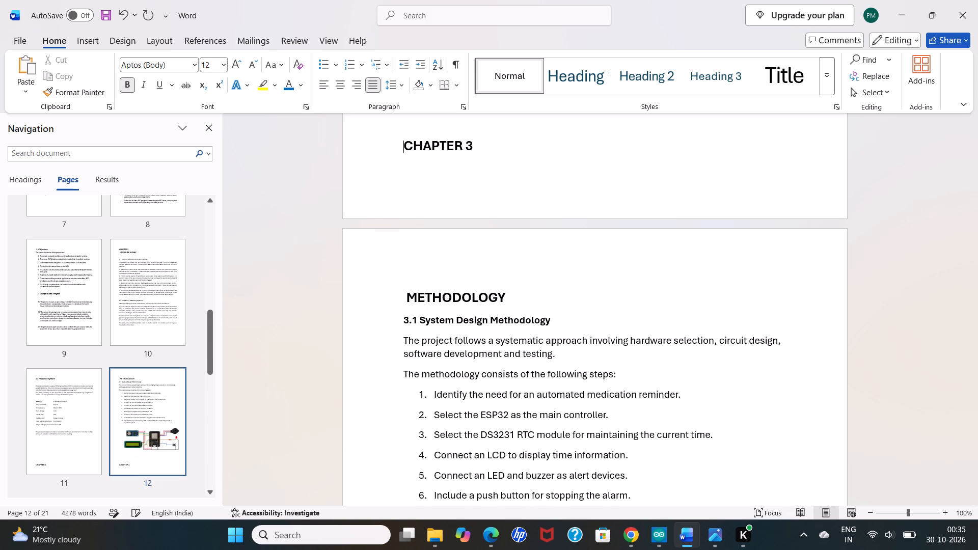
{"action": "key", "text": "Return"}
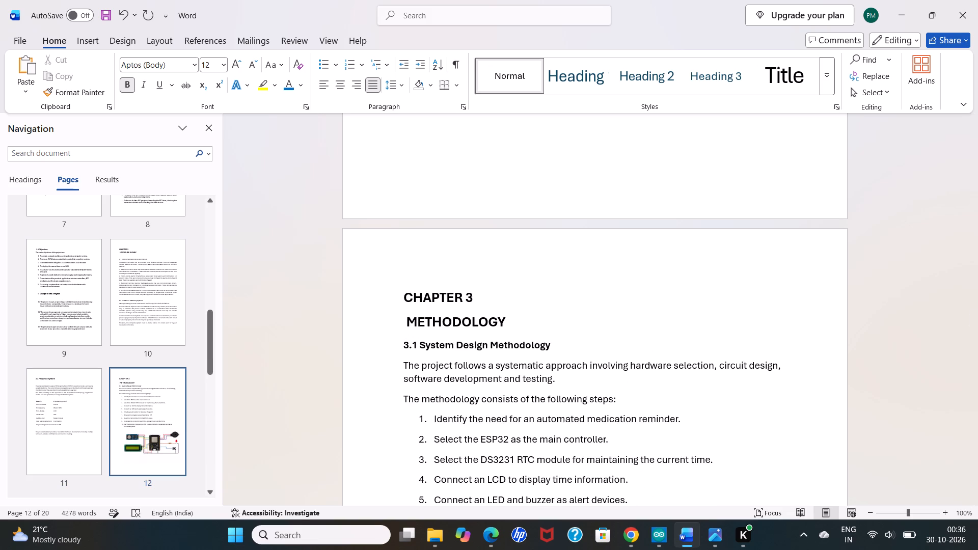
Examine the layout of the pages from the Chapter 3 circuit diagram through section 4.4 Software Implementation.
{"action": "scroll", "coordinate": [441, 369], "scroll_direction": "down", "scroll_amount": 17}
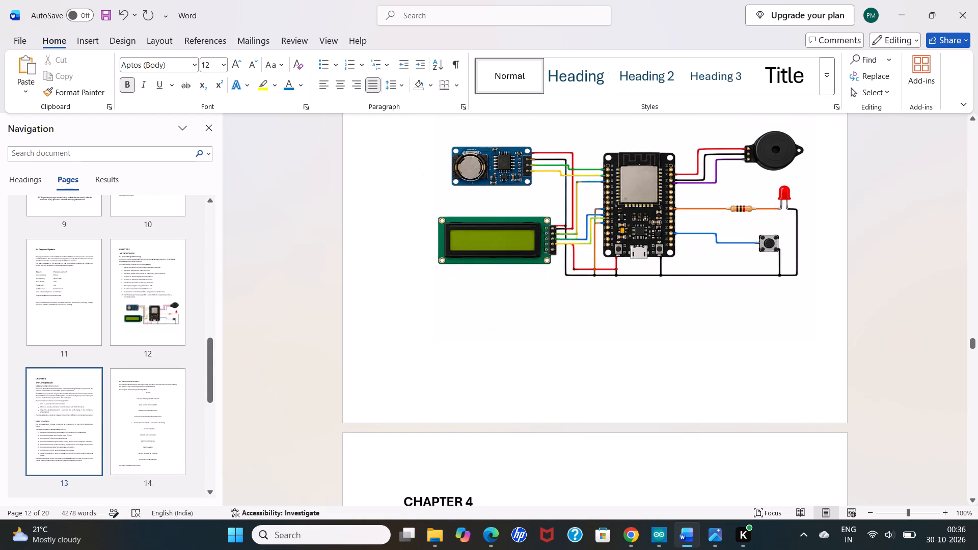
{"action": "scroll", "coordinate": [441, 369], "scroll_direction": "up", "scroll_amount": 1}
{"action": "scroll", "coordinate": [442, 370], "scroll_direction": "down", "scroll_amount": 8}
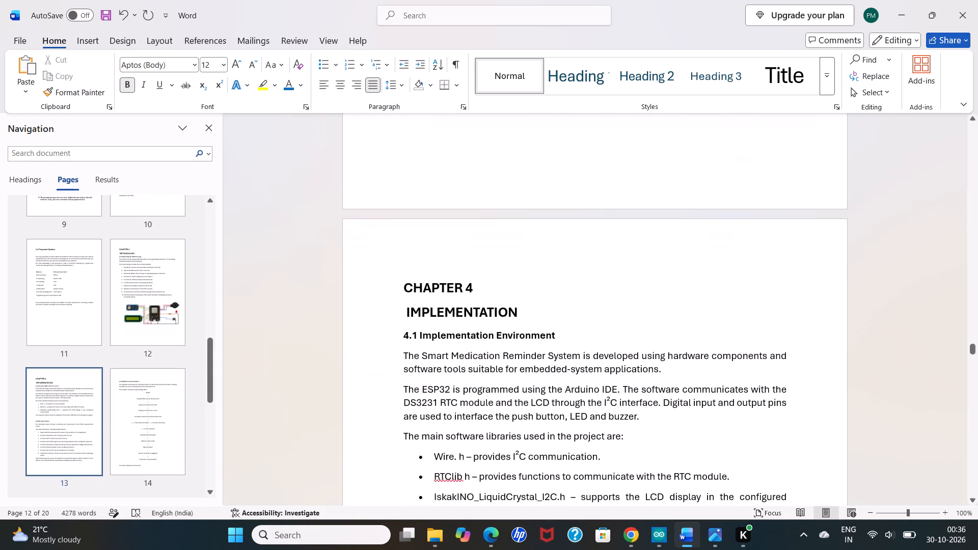
{"action": "scroll", "coordinate": [442, 371], "scroll_direction": "down", "scroll_amount": 7}
{"action": "scroll", "coordinate": [442, 371], "scroll_direction": "up", "scroll_amount": 3}
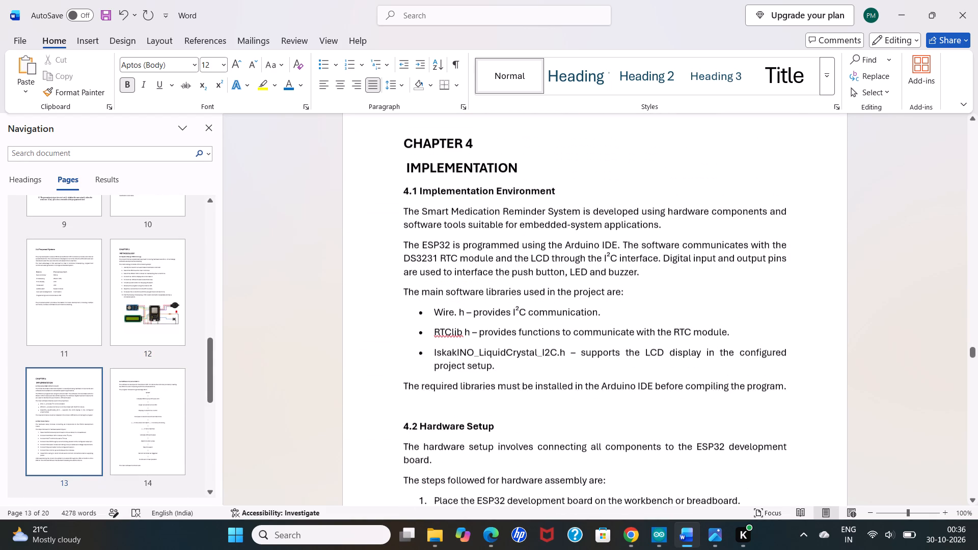
{"action": "scroll", "coordinate": [442, 371], "scroll_direction": "down", "scroll_amount": 11}
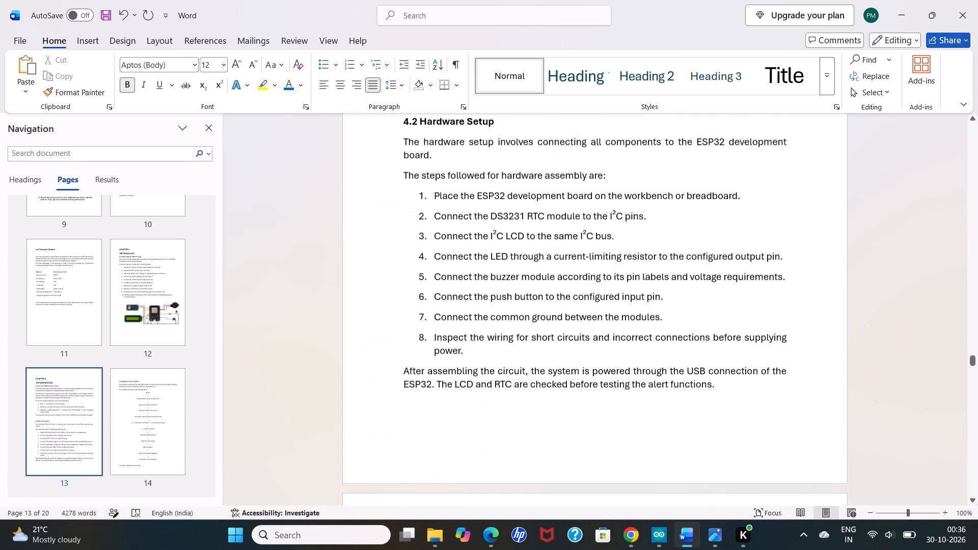
{"action": "scroll", "coordinate": [440, 376], "scroll_direction": "down", "scroll_amount": 16}
{"action": "scroll", "coordinate": [434, 378], "scroll_direction": "down", "scroll_amount": 5}
Set the 4.4 Software Implementation heading to font size 14.
{"action": "scroll", "coordinate": [434, 379], "scroll_direction": "up", "scroll_amount": 9}
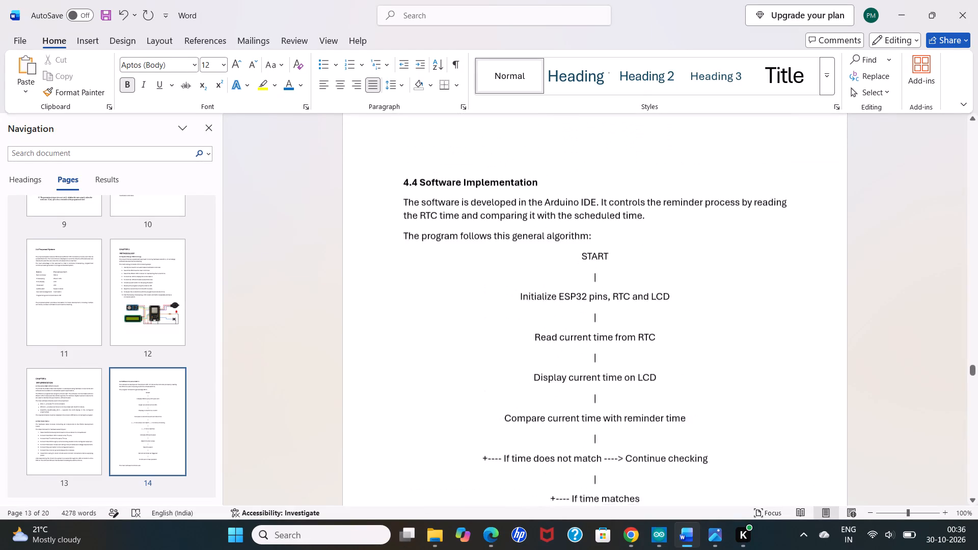
{"action": "scroll", "coordinate": [434, 379], "scroll_direction": "up", "scroll_amount": 1}
{"action": "left_click_drag", "start_coordinate": [403, 235], "coordinate": [531, 239]}
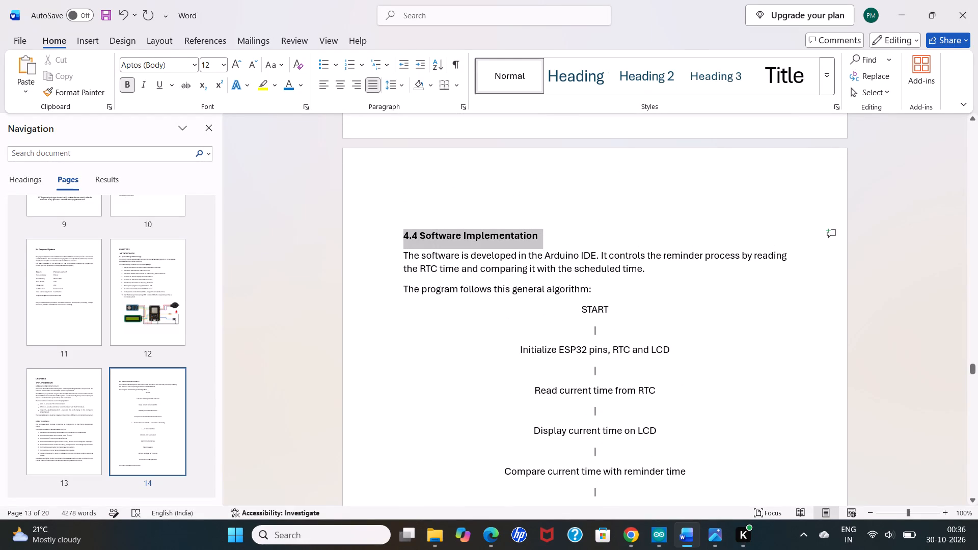
{"action": "left_click_drag", "start_coordinate": [531, 239], "coordinate": [560, 243]}
{"action": "left_click", "coordinate": [219, 65]}
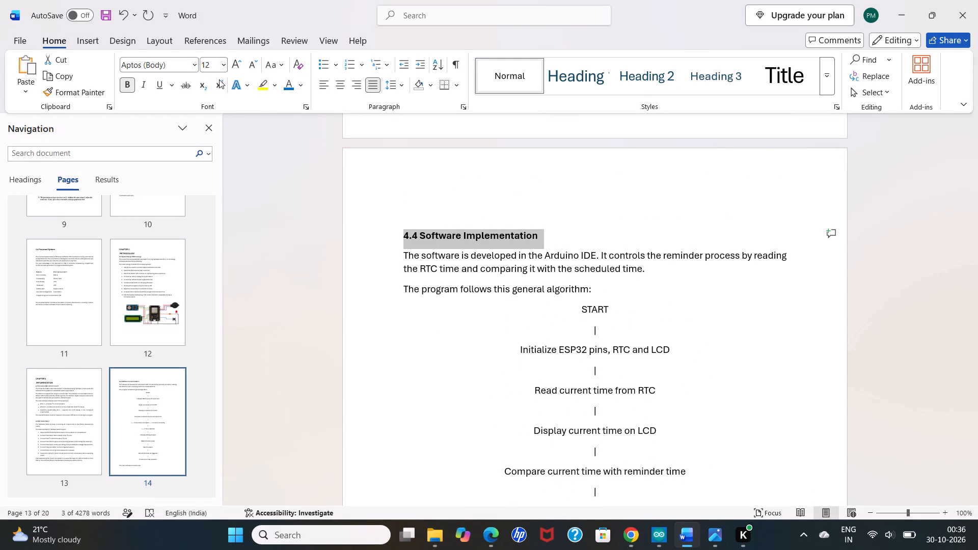
{"action": "left_click", "coordinate": [226, 65]}
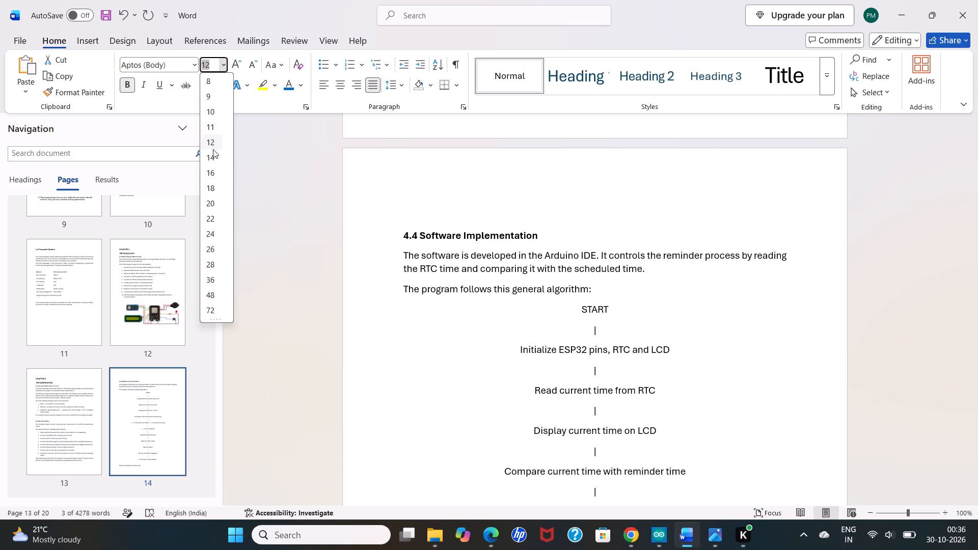
{"action": "left_click", "coordinate": [212, 153]}
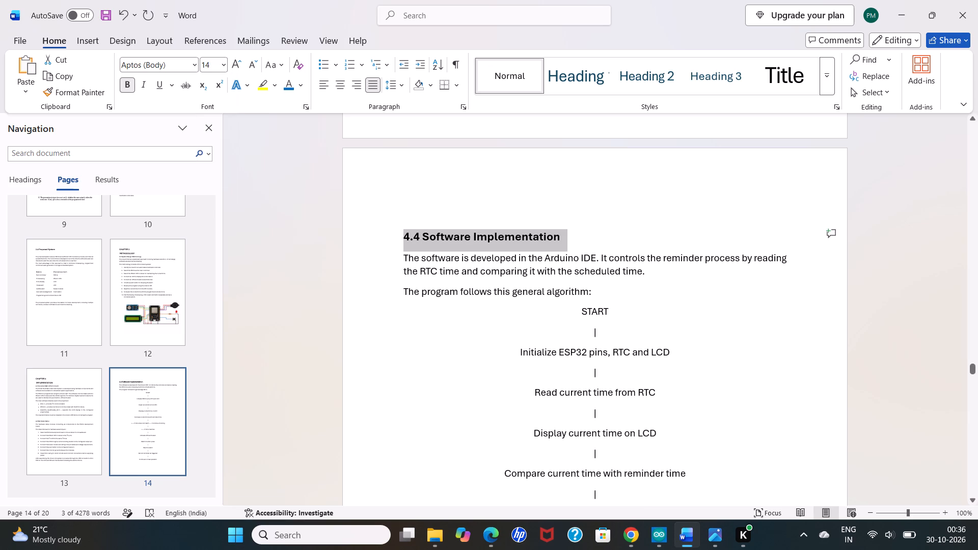
{"action": "left_click", "coordinate": [328, 269]}
Examine the layout of the remaining Chapter 4 pages and the opening page of Chapter 5.
{"action": "scroll", "coordinate": [359, 257], "scroll_direction": "down", "scroll_amount": 1}
{"action": "scroll", "coordinate": [392, 330], "scroll_direction": "down", "scroll_amount": 4}
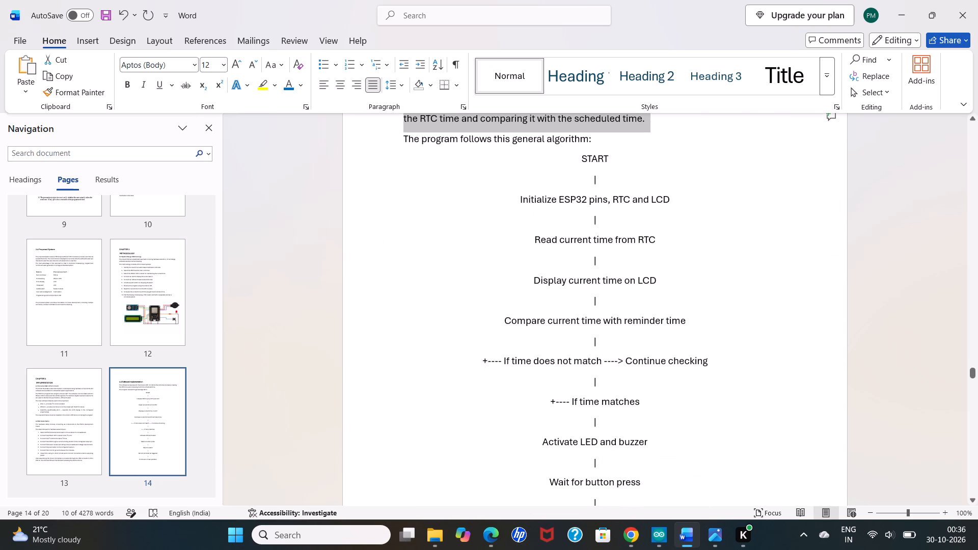
{"action": "left_click", "coordinate": [390, 330]}
{"action": "scroll", "coordinate": [390, 330], "scroll_direction": "down", "scroll_amount": 13}
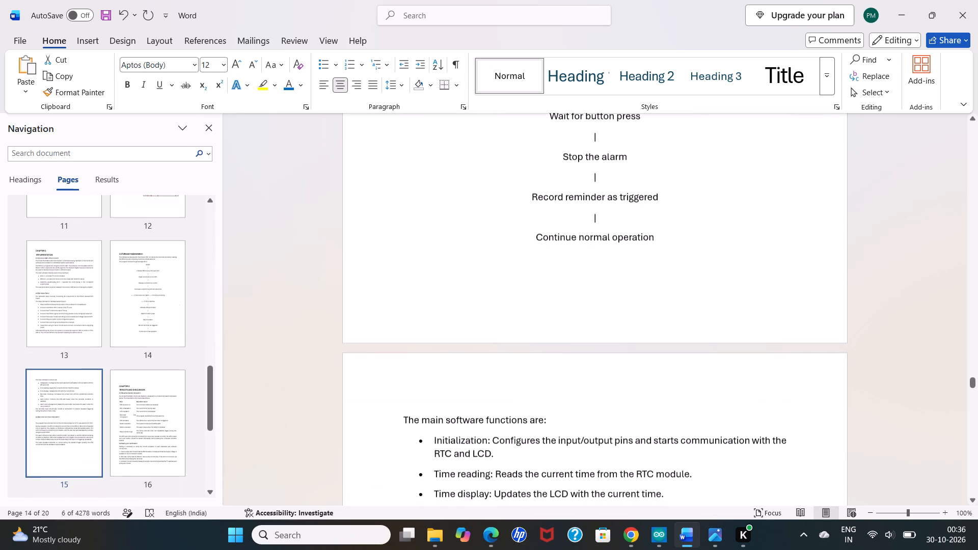
{"action": "scroll", "coordinate": [390, 333], "scroll_direction": "down", "scroll_amount": 10}
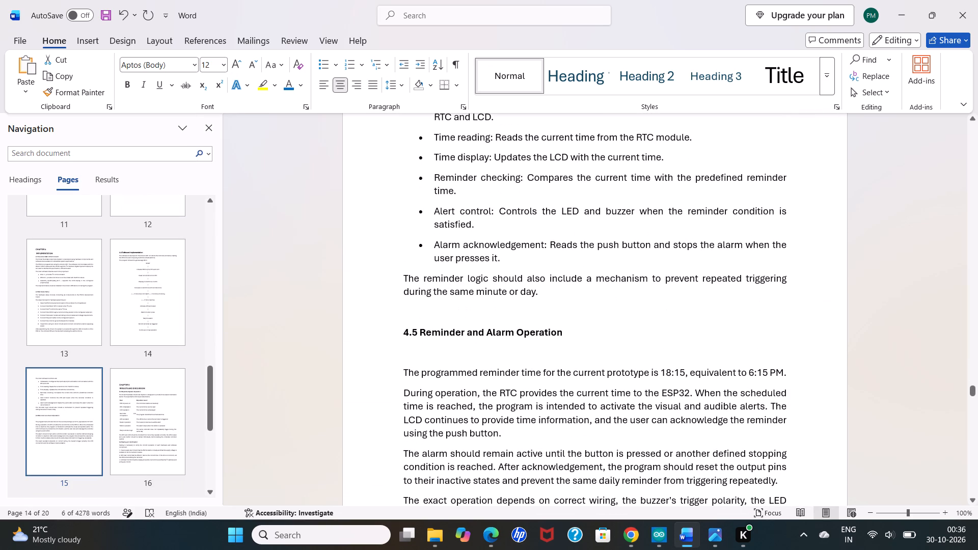
{"action": "scroll", "coordinate": [392, 334], "scroll_direction": "down", "scroll_amount": 9}
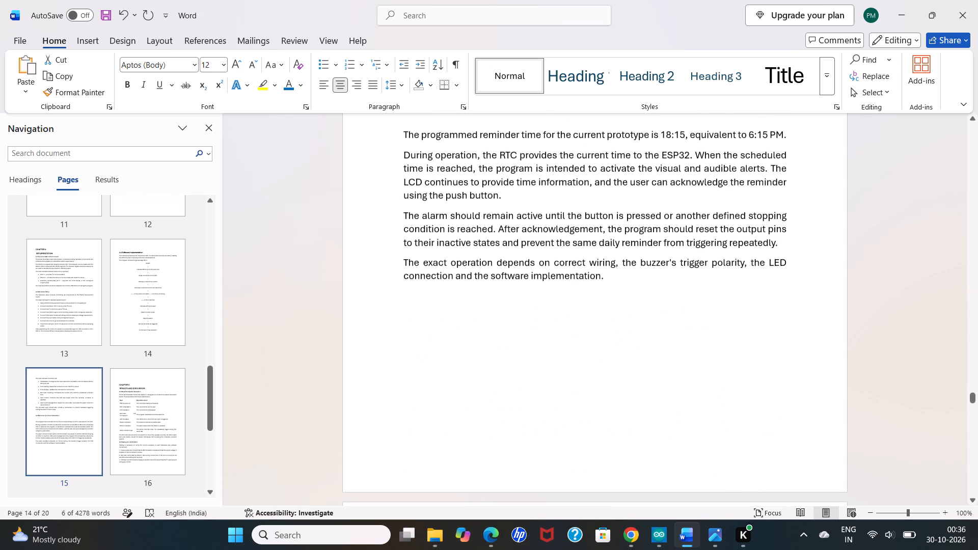
{"action": "scroll", "coordinate": [411, 305], "scroll_direction": "down", "scroll_amount": 9}
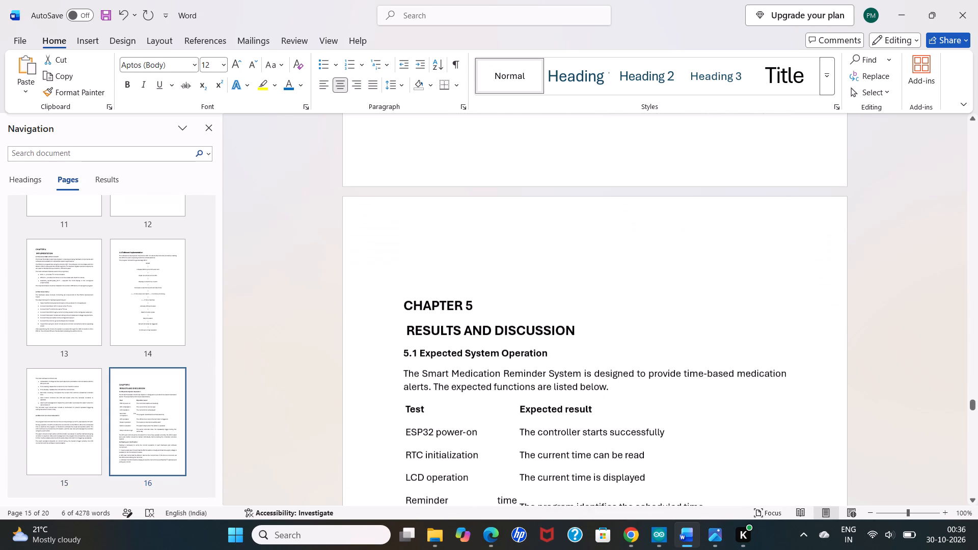
{"action": "scroll", "coordinate": [411, 307], "scroll_direction": "down", "scroll_amount": 5}
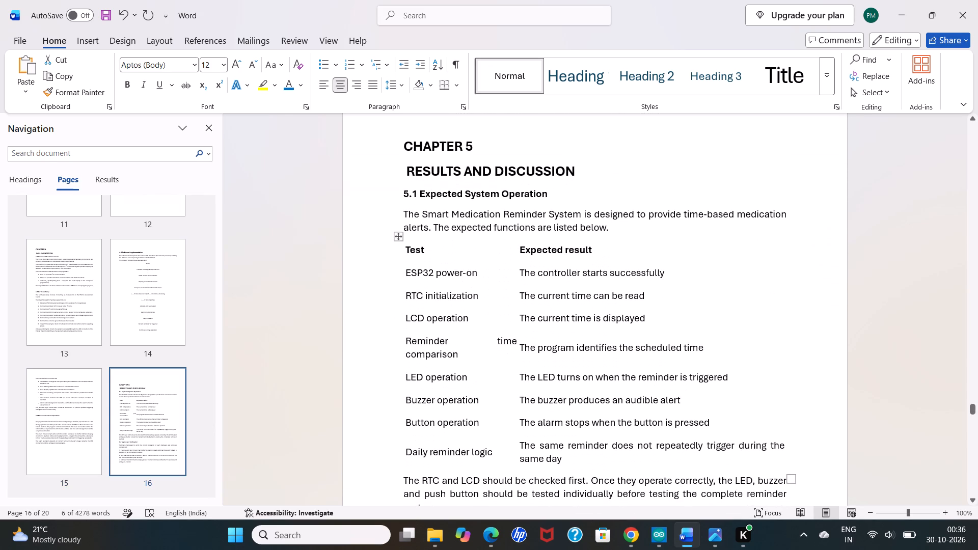
Remove the surplus blank lines above the CHAPTER 5 heading, keeping the heading at the start of its own page.
{"action": "scroll", "coordinate": [411, 309], "scroll_direction": "up", "scroll_amount": 5}
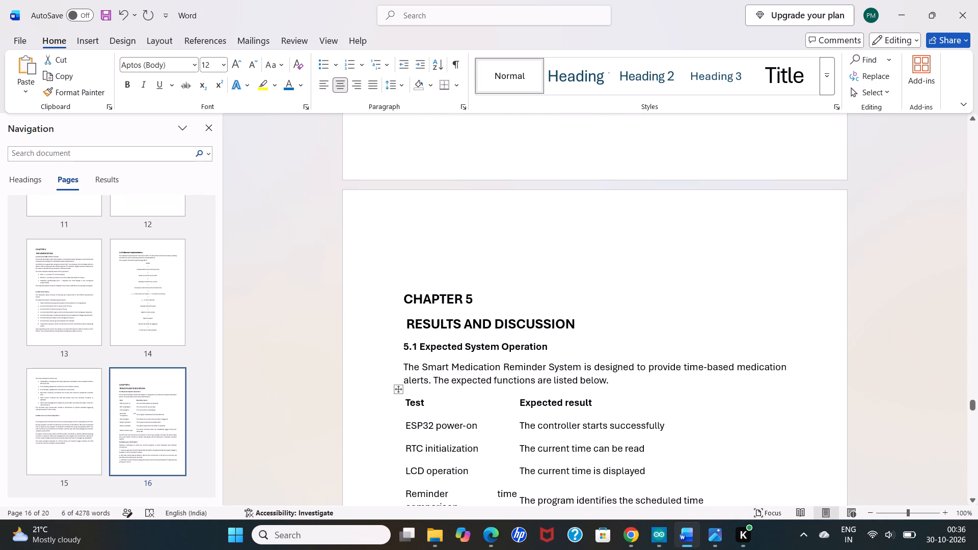
{"action": "left_click", "coordinate": [404, 296]}
{"action": "key", "text": "BackSpace"}
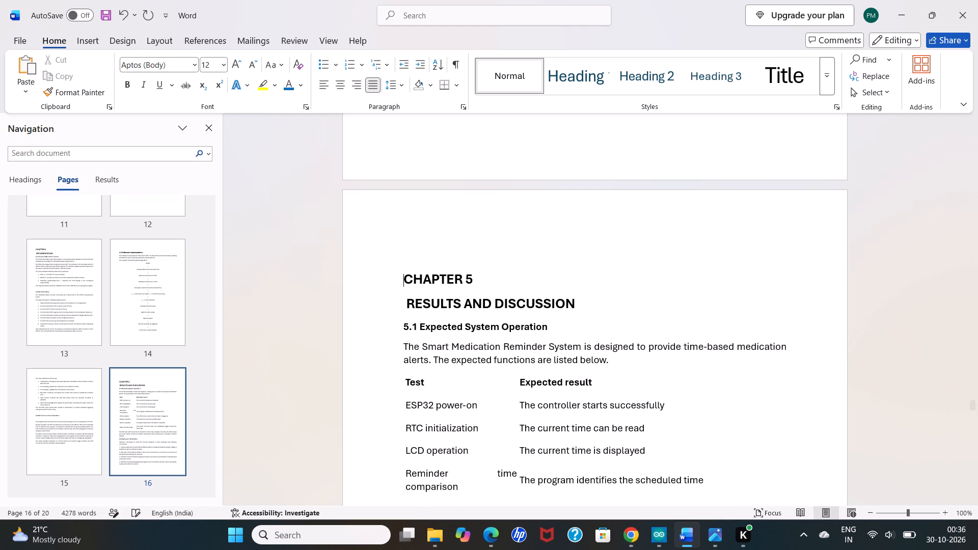
{"action": "key", "text": "BackSpace"}
{"action": "key", "text": "BackSpace"}
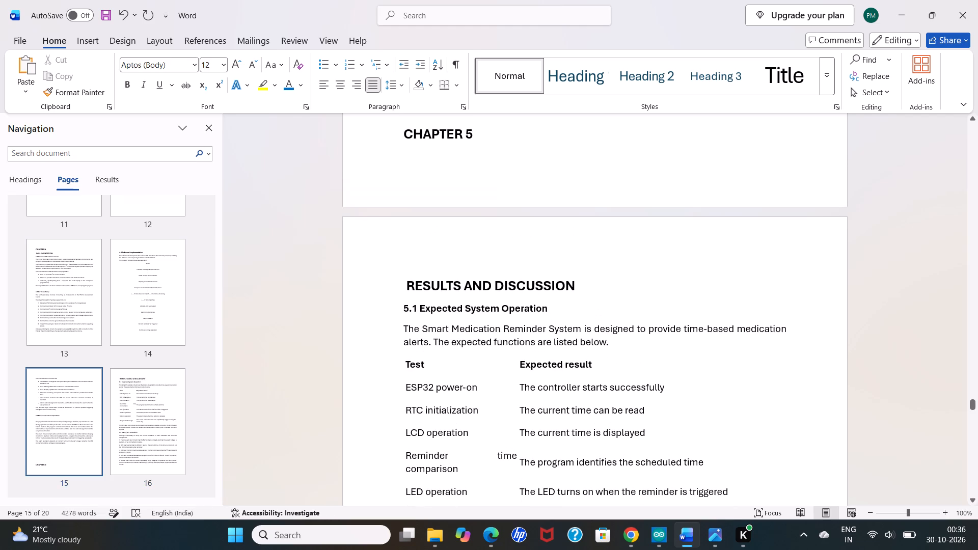
{"action": "key", "text": "Return"}
Insert a blank line above the 5.2 Testing and Verification heading.
{"action": "scroll", "coordinate": [447, 298], "scroll_direction": "down", "scroll_amount": 17}
{"action": "scroll", "coordinate": [449, 316], "scroll_direction": "up", "scroll_amount": 5}
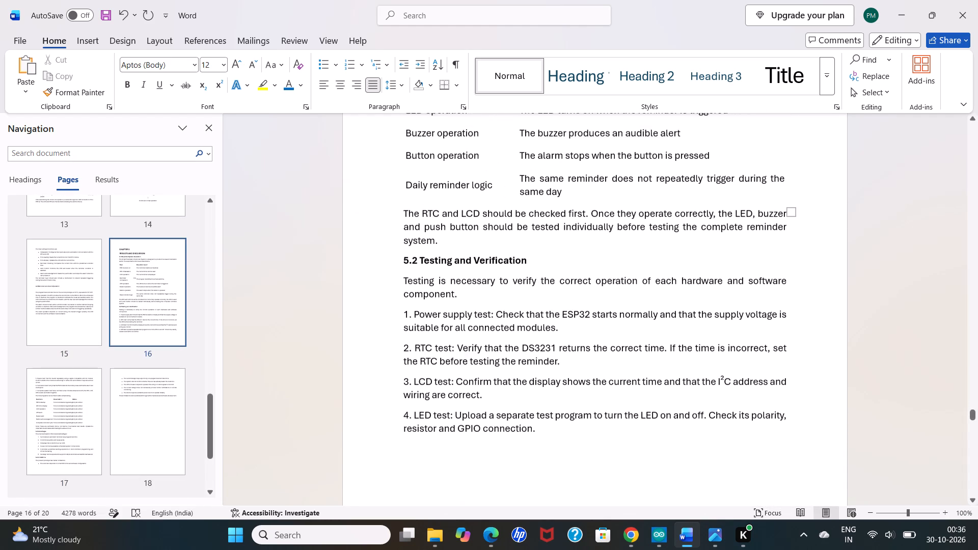
{"action": "left_click", "coordinate": [440, 280]}
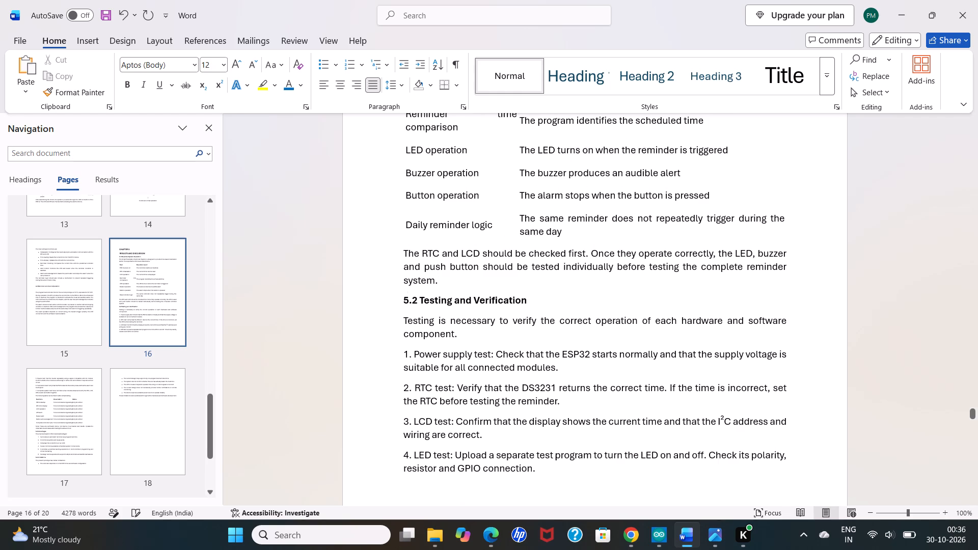
{"action": "key", "text": "Return"}
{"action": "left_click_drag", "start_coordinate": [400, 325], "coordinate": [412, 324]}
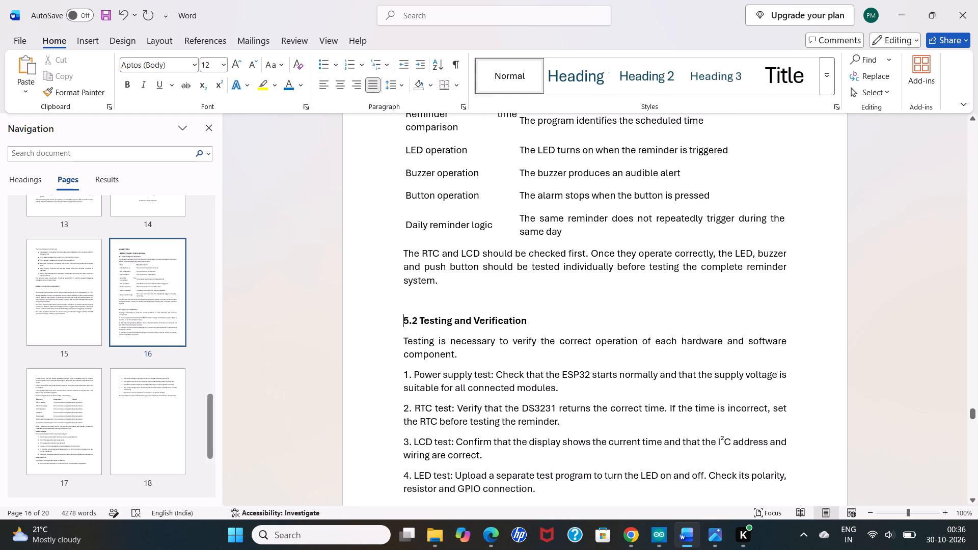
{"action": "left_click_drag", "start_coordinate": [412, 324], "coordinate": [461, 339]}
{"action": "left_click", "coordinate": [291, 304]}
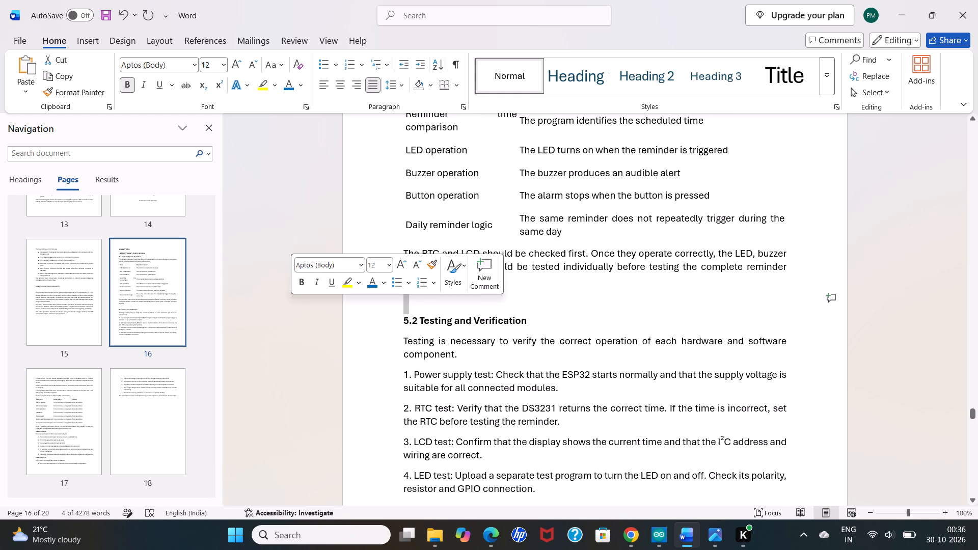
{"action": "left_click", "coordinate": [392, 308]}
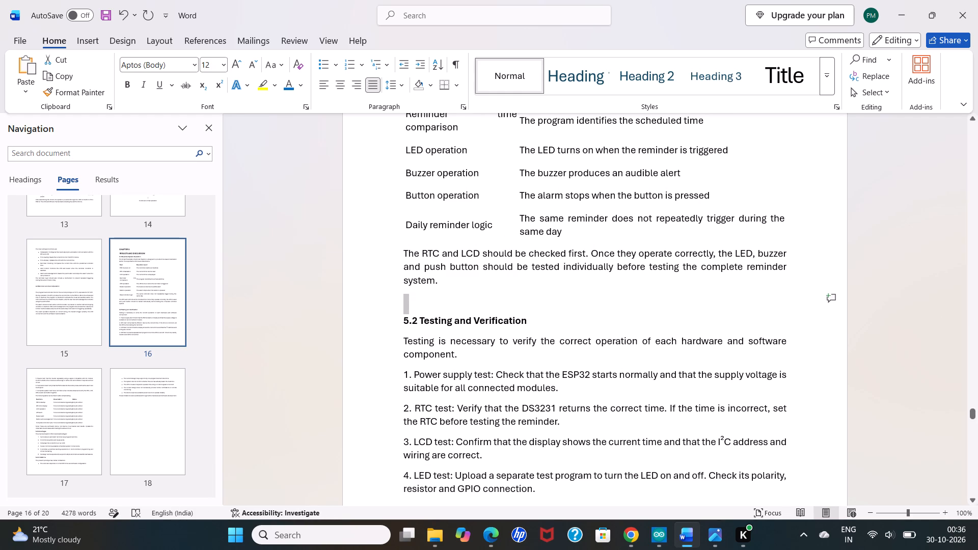
Examine the layout of the rest of Chapter 5, from the test list through sections 5.3 Advantages and 5.4 Limitations.
{"action": "scroll", "coordinate": [731, 336], "scroll_direction": "down", "scroll_amount": 13}
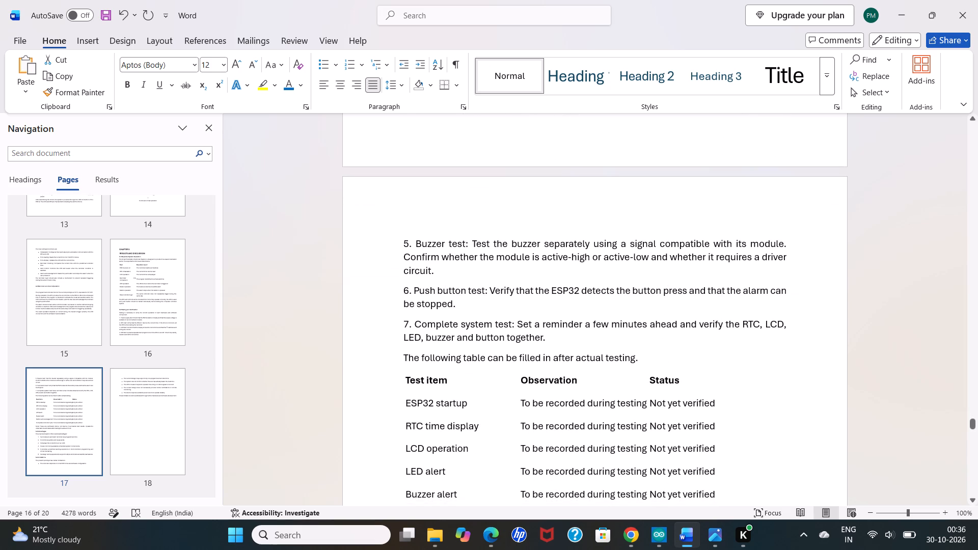
{"action": "scroll", "coordinate": [680, 362], "scroll_direction": "down", "scroll_amount": 9}
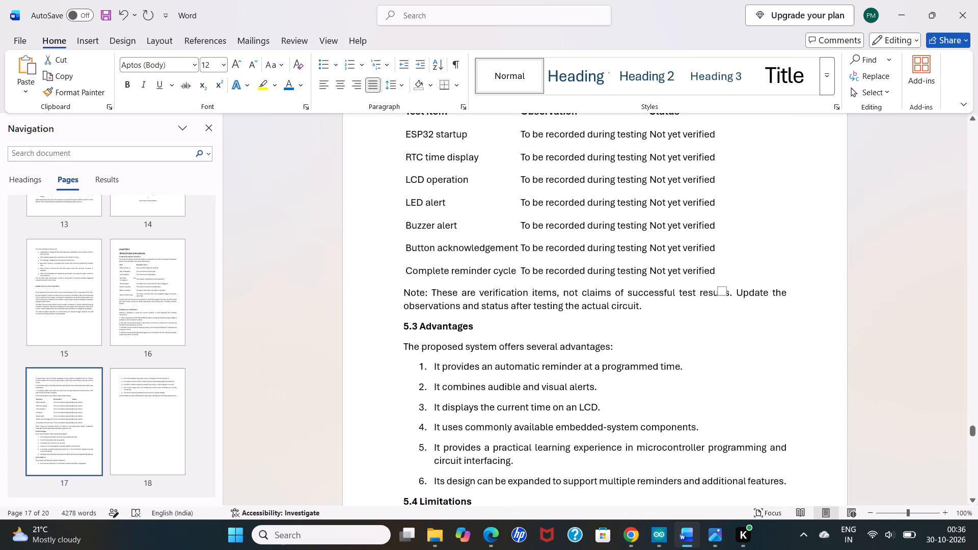
{"action": "scroll", "coordinate": [678, 363], "scroll_direction": "down", "scroll_amount": 10}
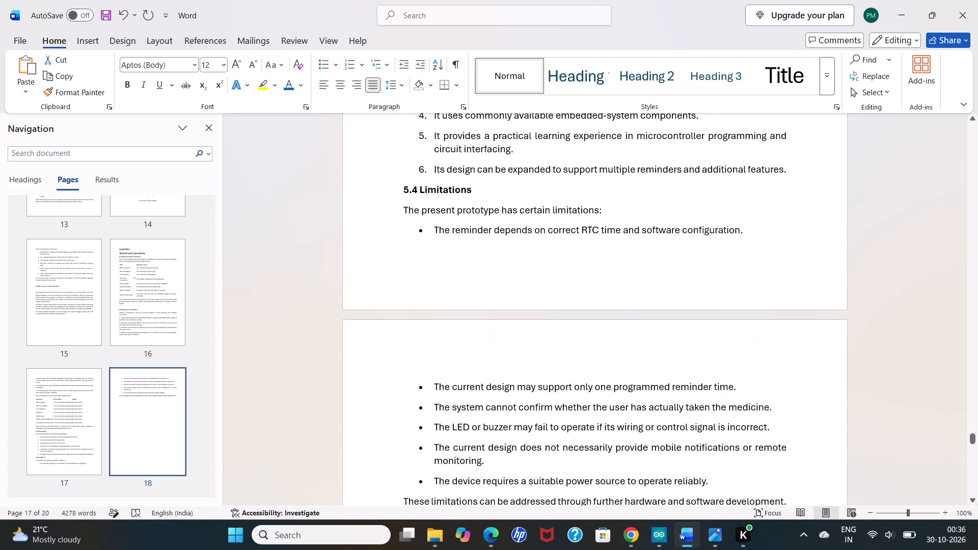
Insert a blank line above and a blank line below the 5.3 Advantages heading.
{"action": "scroll", "coordinate": [676, 365], "scroll_direction": "down", "scroll_amount": 1}
{"action": "scroll", "coordinate": [649, 381], "scroll_direction": "up", "scroll_amount": 1}
{"action": "scroll", "coordinate": [649, 381], "scroll_direction": "down", "scroll_amount": 2}
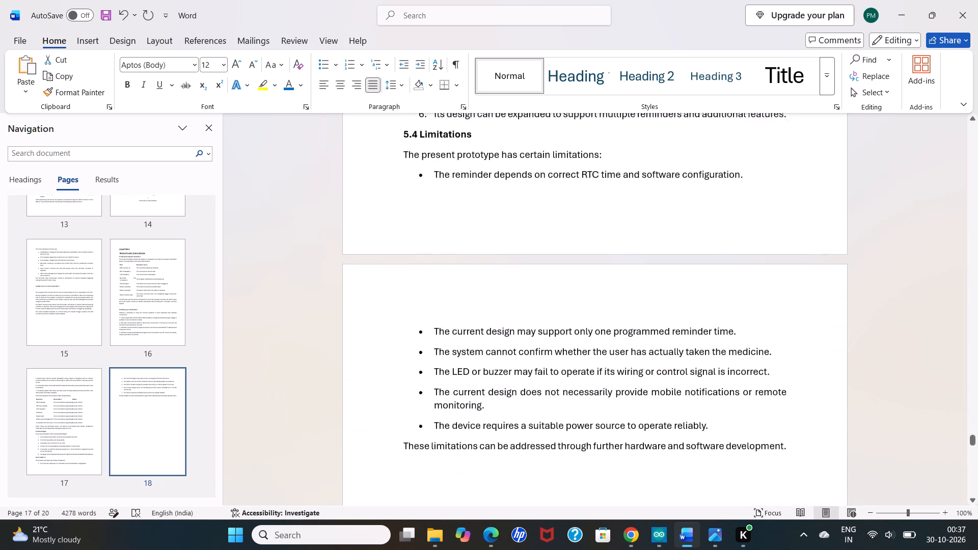
{"action": "scroll", "coordinate": [649, 381], "scroll_direction": "up", "scroll_amount": 10}
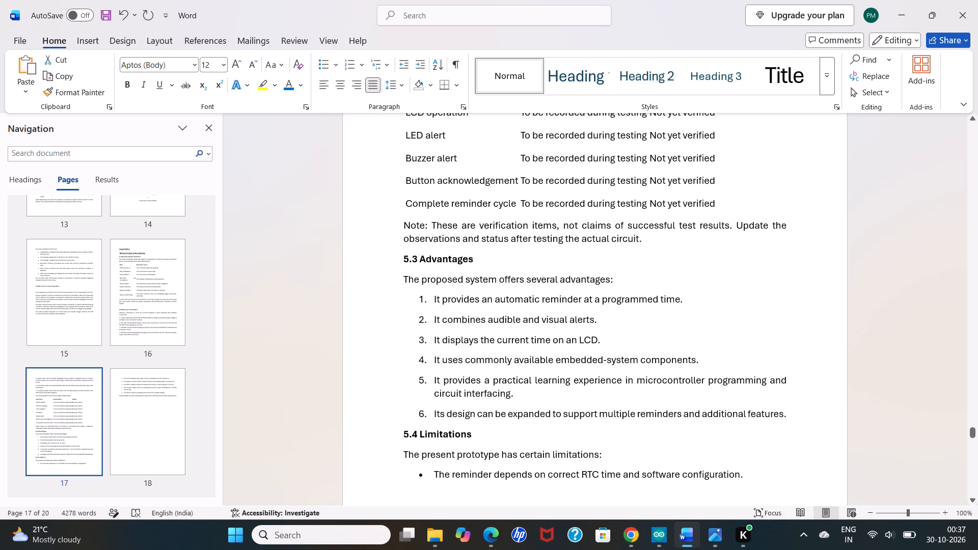
{"action": "left_click", "coordinate": [652, 238]}
{"action": "key", "text": "Return"}
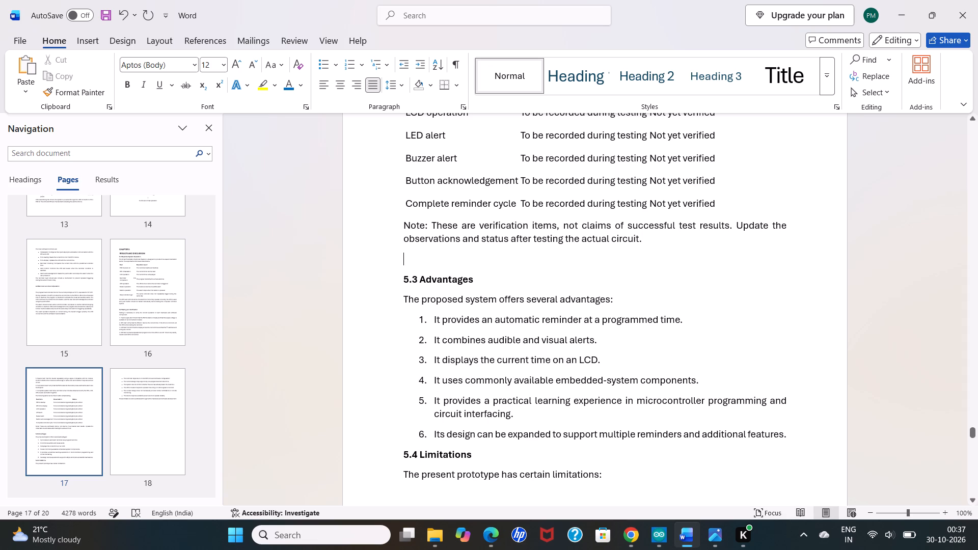
{"action": "left_click", "coordinate": [494, 283]}
{"action": "key", "text": "Return"}
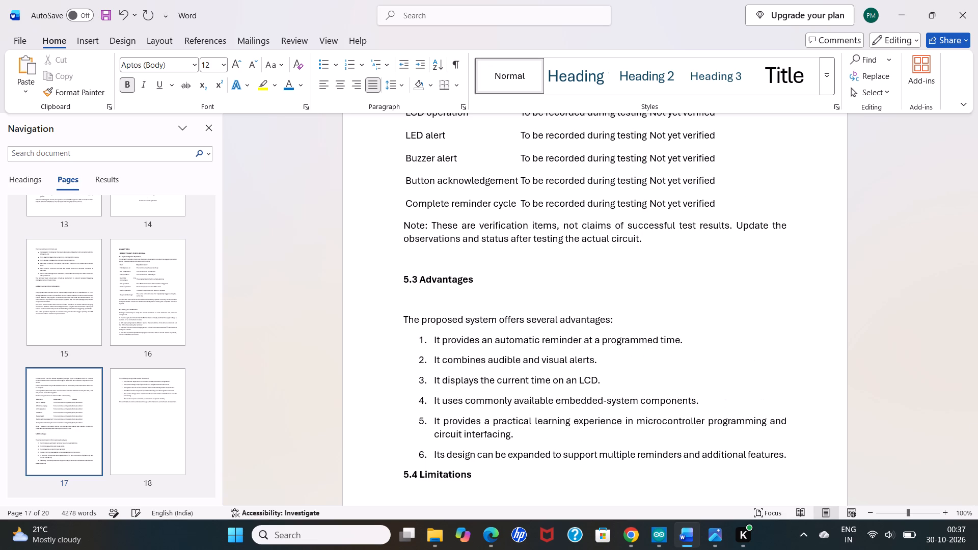
Insert an unnumbered blank line above the 5.4 Limitations heading and a blank line below it.
{"action": "left_click", "coordinate": [485, 470]}
{"action": "left_click", "coordinate": [796, 455]}
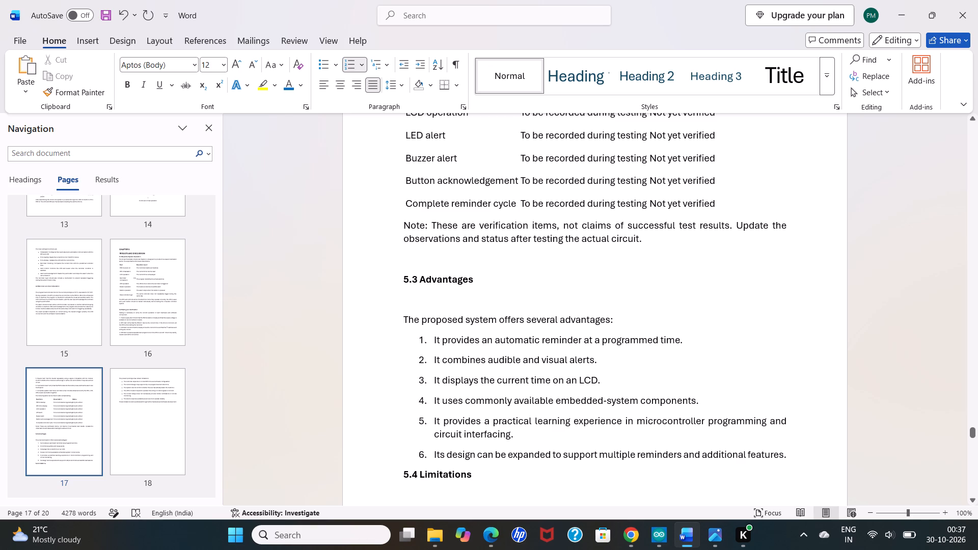
{"action": "key", "text": "Return"}
{"action": "key", "text": "BackSpace"}
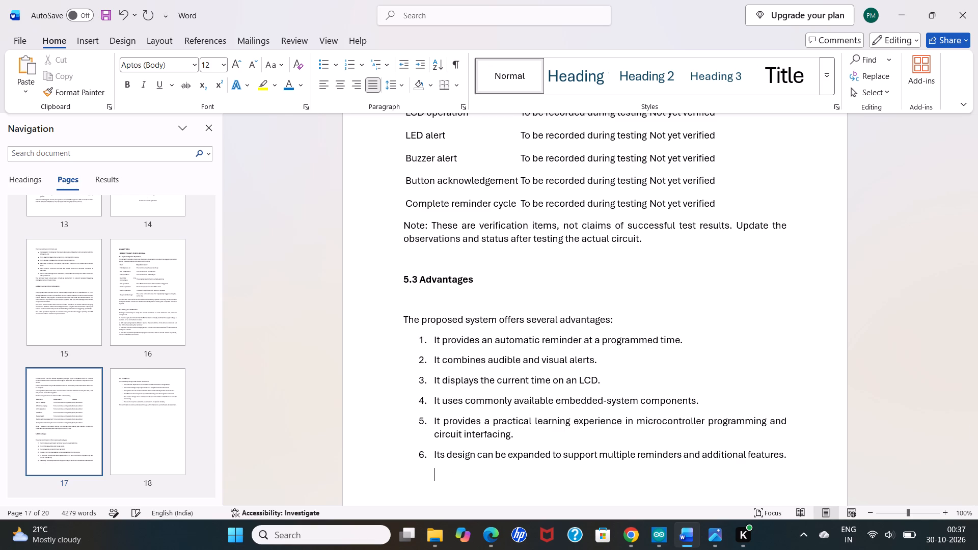
{"action": "scroll", "coordinate": [788, 450], "scroll_direction": "down", "scroll_amount": 8}
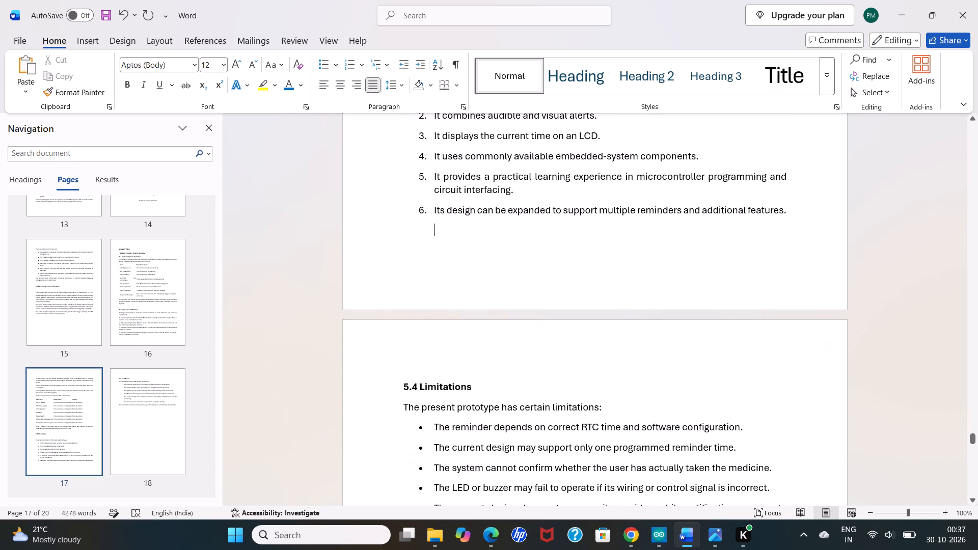
{"action": "left_click", "coordinate": [478, 386]}
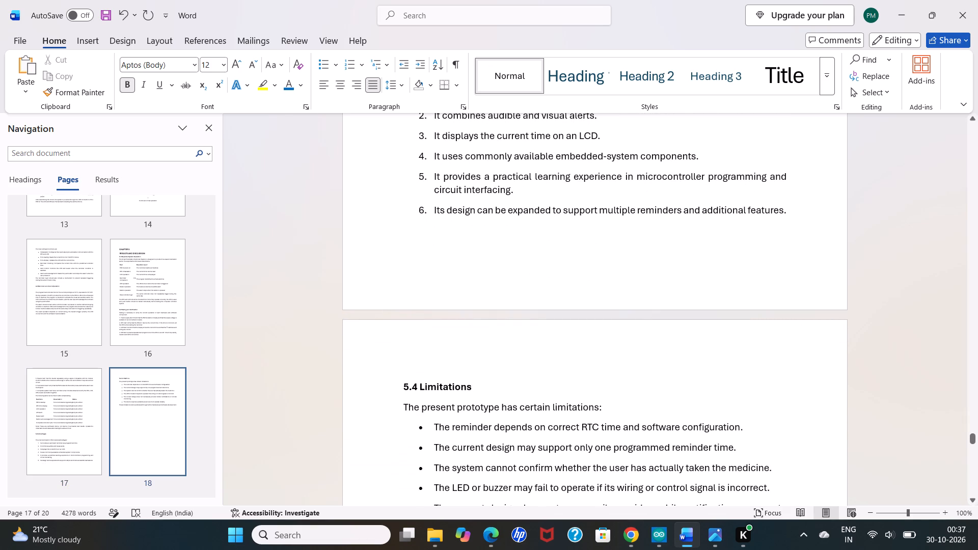
{"action": "key", "text": "Return"}
Remove the surplus blank lines above the CHAPTER 6 heading, keeping the heading at the start of its own page.
{"action": "scroll", "coordinate": [478, 386], "scroll_direction": "down", "scroll_amount": 12}
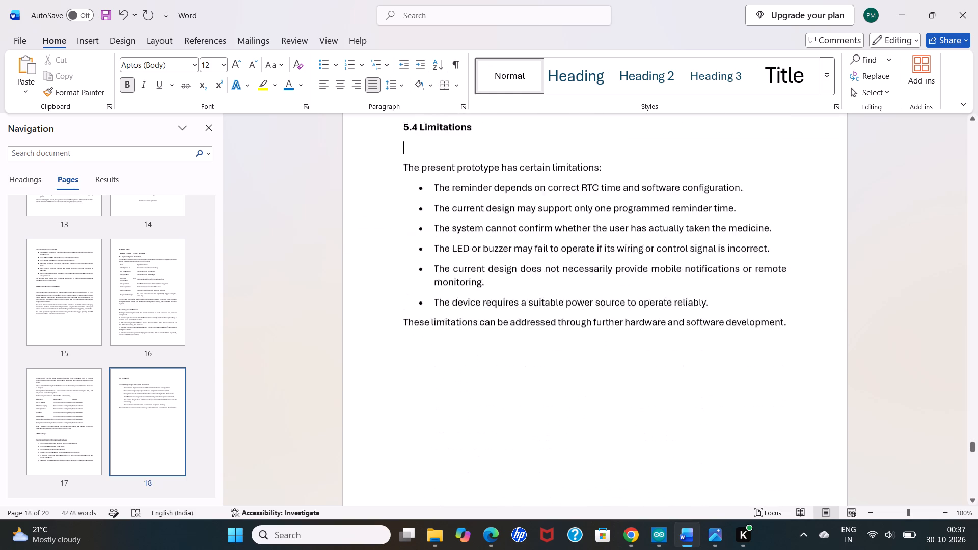
{"action": "scroll", "coordinate": [478, 387], "scroll_direction": "down", "scroll_amount": 8}
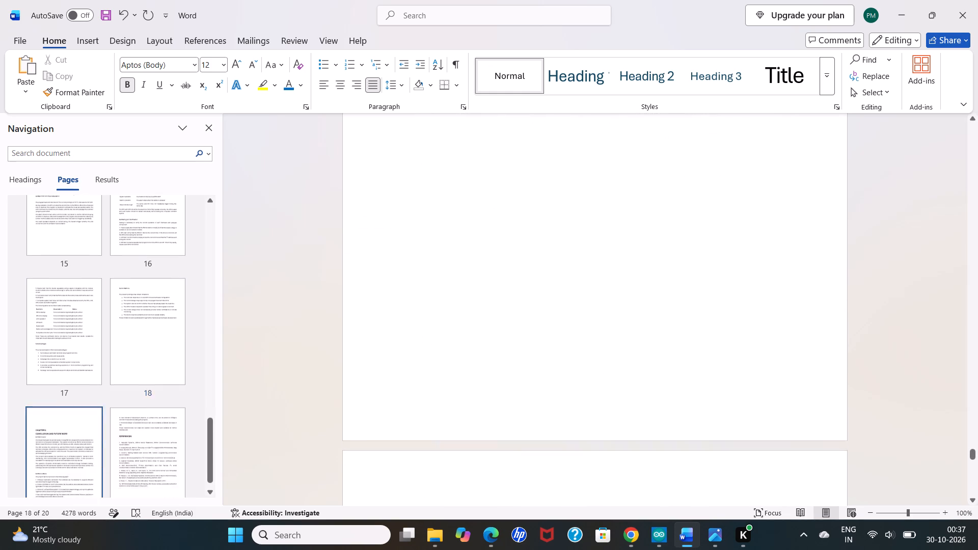
{"action": "scroll", "coordinate": [467, 412], "scroll_direction": "down", "scroll_amount": 10}
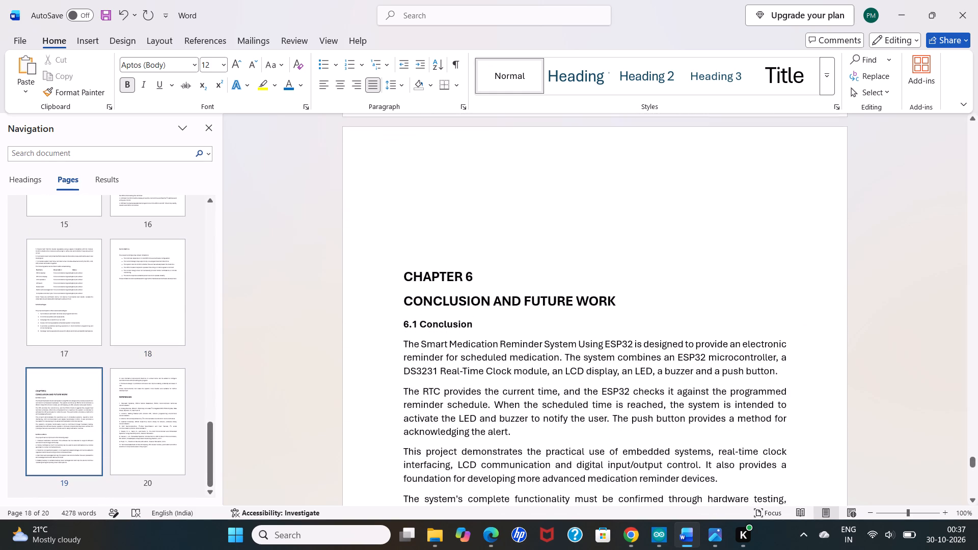
{"action": "scroll", "coordinate": [465, 414], "scroll_direction": "down", "scroll_amount": 3}
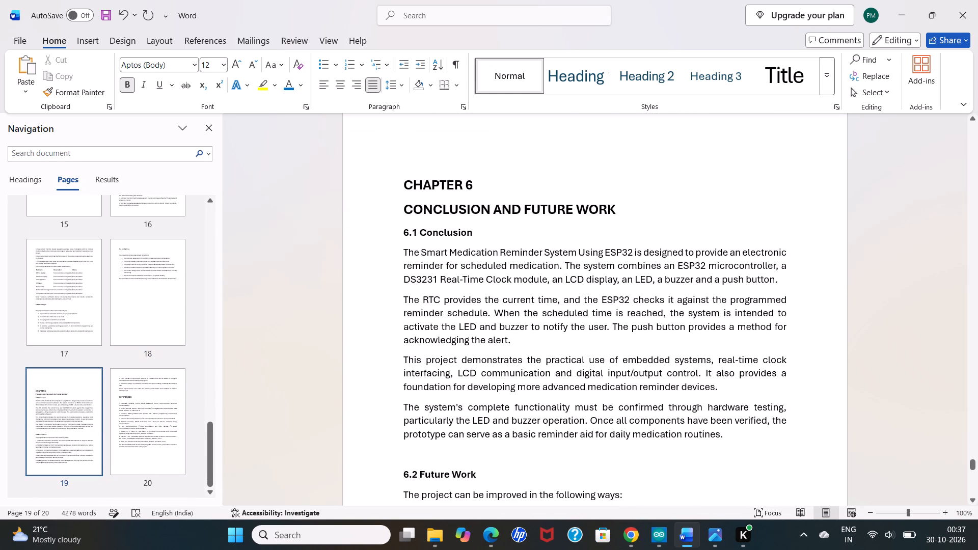
{"action": "left_click", "coordinate": [400, 180]}
{"action": "key", "text": "BackSpace"}
{"action": "key", "text": "BackSpace"}
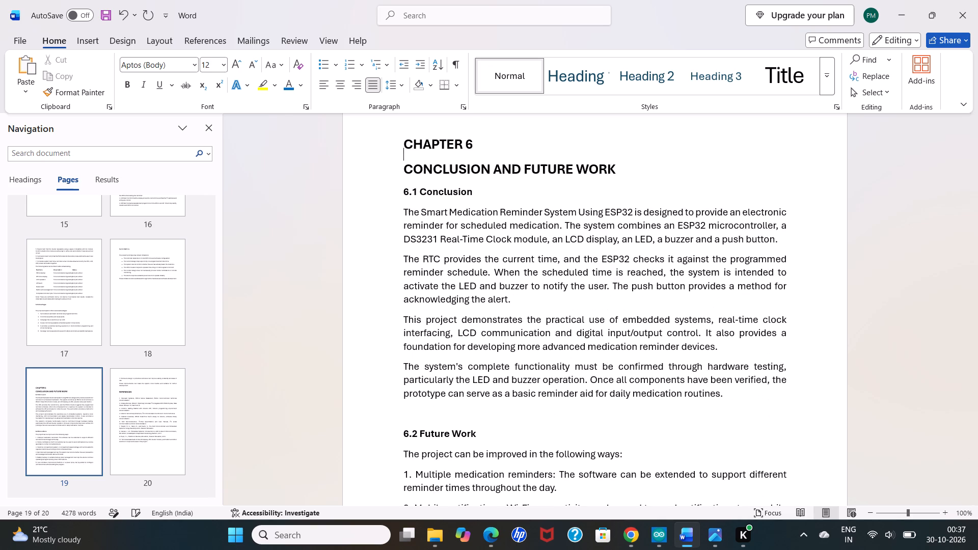
{"action": "key", "text": "BackSpace"}
{"action": "scroll", "coordinate": [400, 182], "scroll_direction": "up", "scroll_amount": 3}
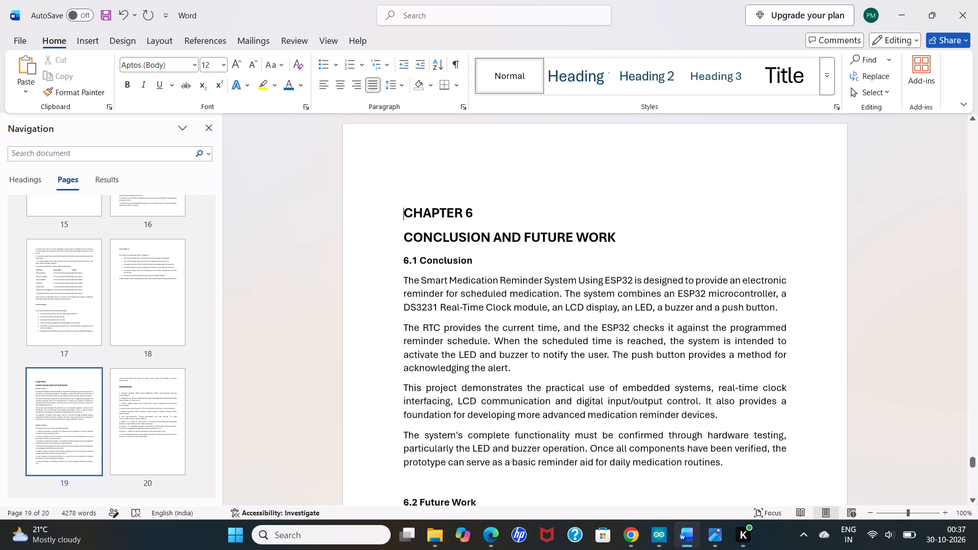
{"action": "scroll", "coordinate": [400, 182], "scroll_direction": "up", "scroll_amount": 2}
{"action": "key", "text": "BackSpace"}
{"action": "key", "text": "BackSpace"}
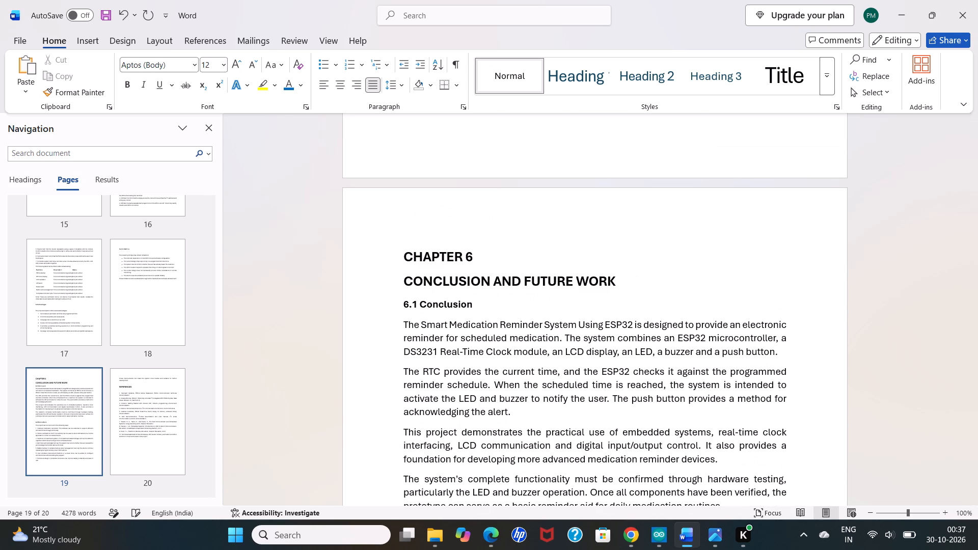
{"action": "key", "text": "BackSpace"}
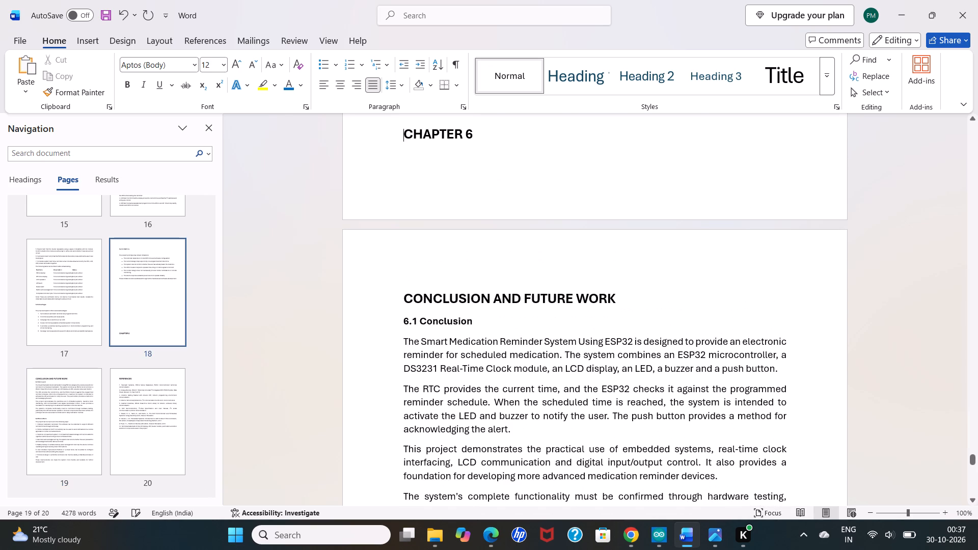
{"action": "key", "text": "Return"}
Examine the layout of Chapter 6, from the conclusion through section 6.2 Future Work and the References list.
{"action": "scroll", "coordinate": [400, 183], "scroll_direction": "down", "scroll_amount": 2}
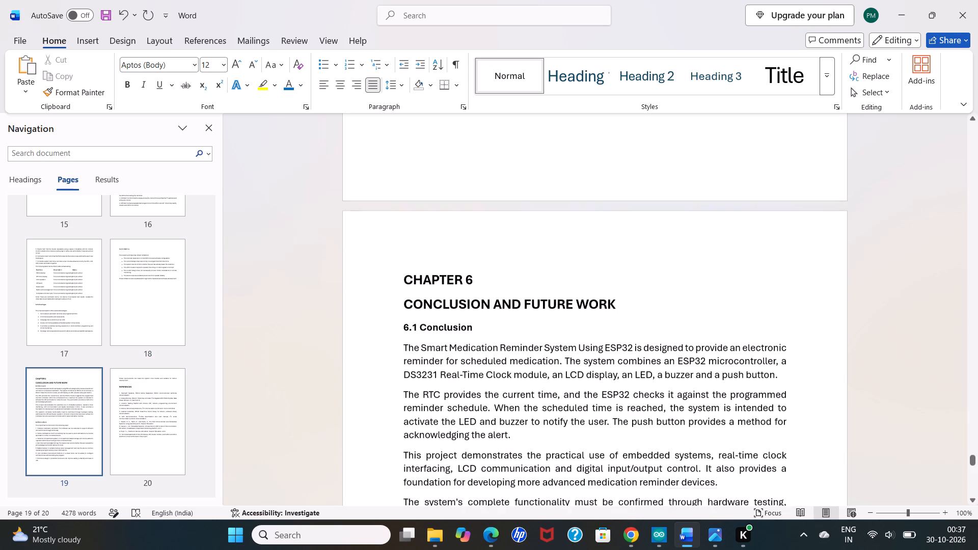
{"action": "scroll", "coordinate": [399, 202], "scroll_direction": "down", "scroll_amount": 20}
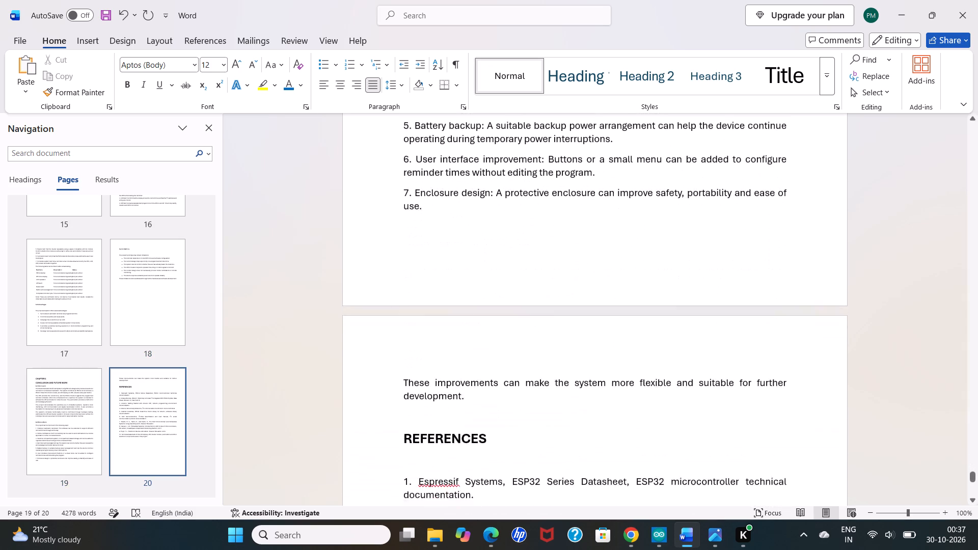
{"action": "scroll", "coordinate": [395, 234], "scroll_direction": "down", "scroll_amount": 11}
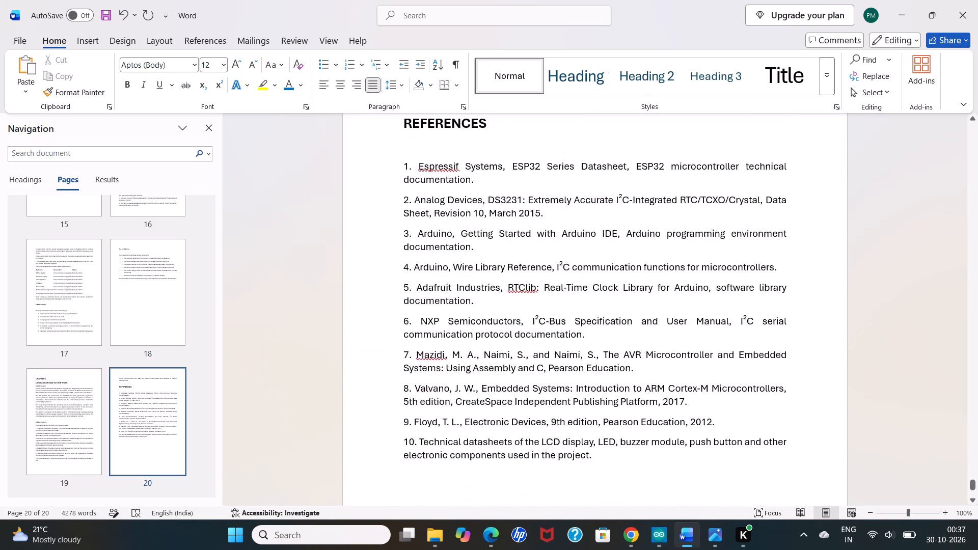
{"action": "scroll", "coordinate": [395, 237], "scroll_direction": "down", "scroll_amount": 14}
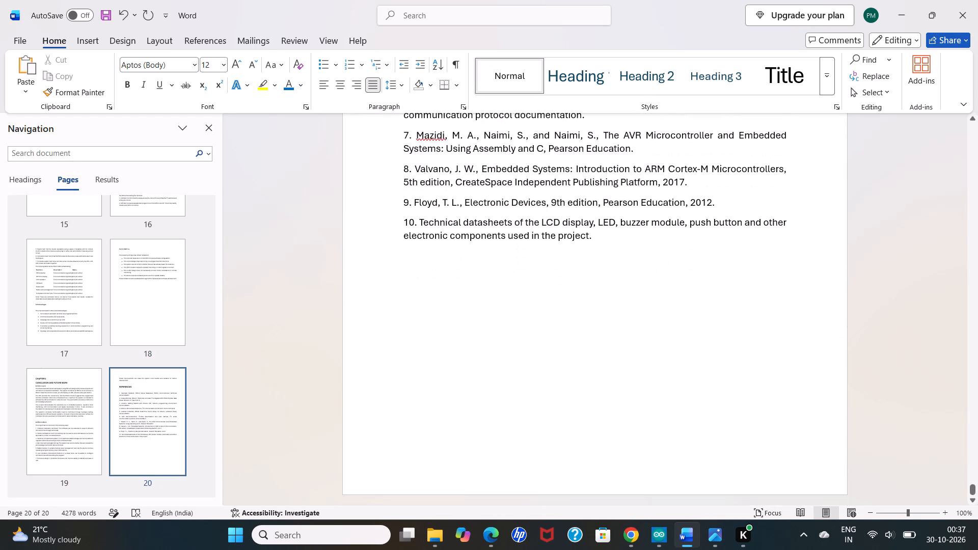
{"action": "scroll", "coordinate": [395, 237], "scroll_direction": "up", "scroll_amount": 15}
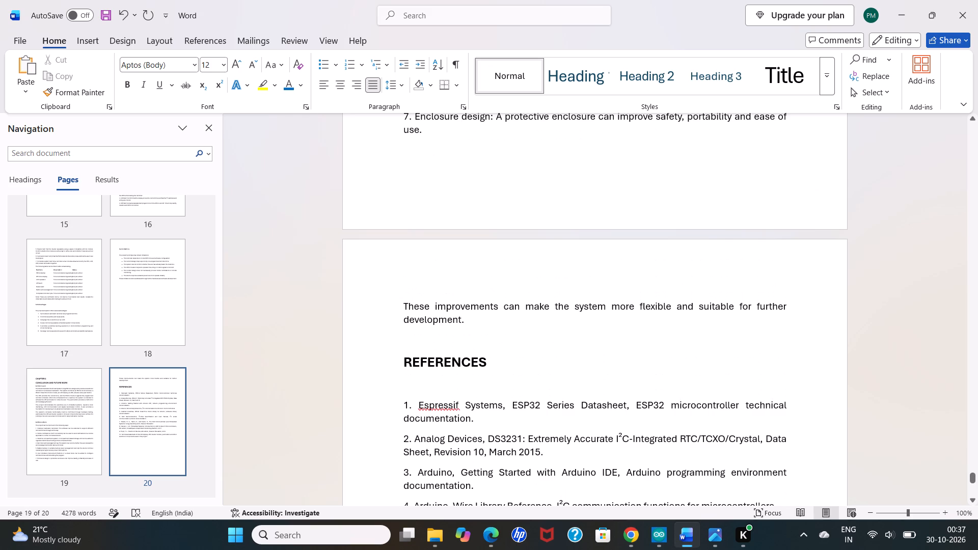
Review the report's page layout at reduced zoom, from the last pages back to the cover page.
{"action": "scroll", "coordinate": [395, 237], "scroll_direction": "down", "scroll_amount": 10, "text": "ctrl"}
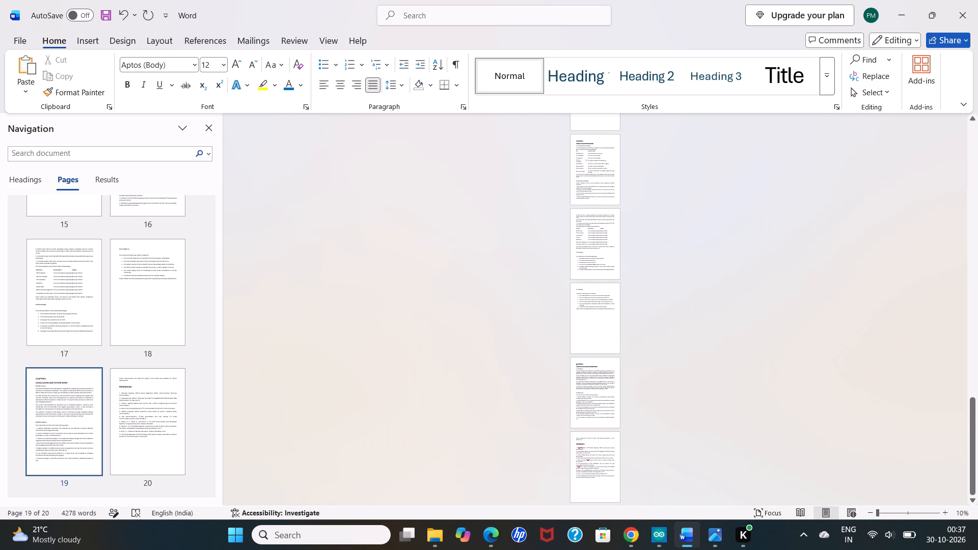
{"action": "scroll", "coordinate": [395, 237], "scroll_direction": "down", "scroll_amount": 10, "text": "ctrl"}
{"action": "scroll", "coordinate": [395, 237], "scroll_direction": "up", "scroll_amount": 3}
{"action": "scroll", "coordinate": [395, 237], "scroll_direction": "up", "scroll_amount": 6, "text": "ctrl"}
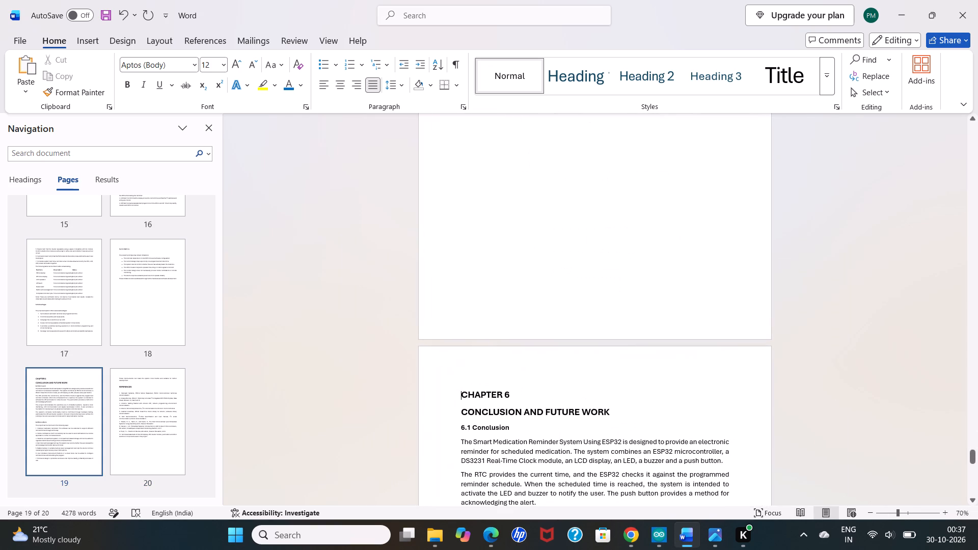
{"action": "scroll", "coordinate": [395, 237], "scroll_direction": "up", "scroll_amount": 2}
{"action": "scroll", "coordinate": [395, 237], "scroll_direction": "down", "scroll_amount": 3, "text": "ctrl"}
{"action": "scroll", "coordinate": [395, 237], "scroll_direction": "up", "scroll_amount": 3}
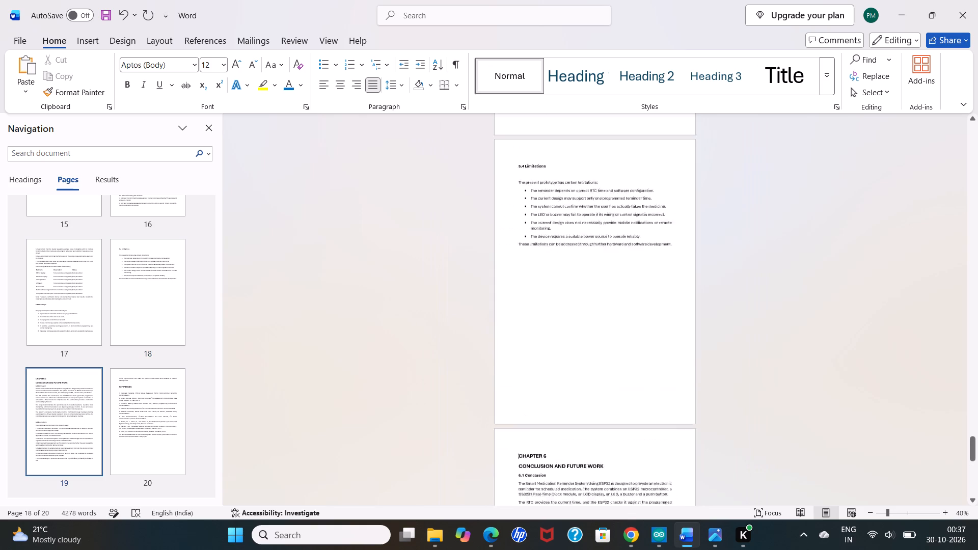
{"action": "scroll", "coordinate": [395, 237], "scroll_direction": "up", "scroll_amount": 12}
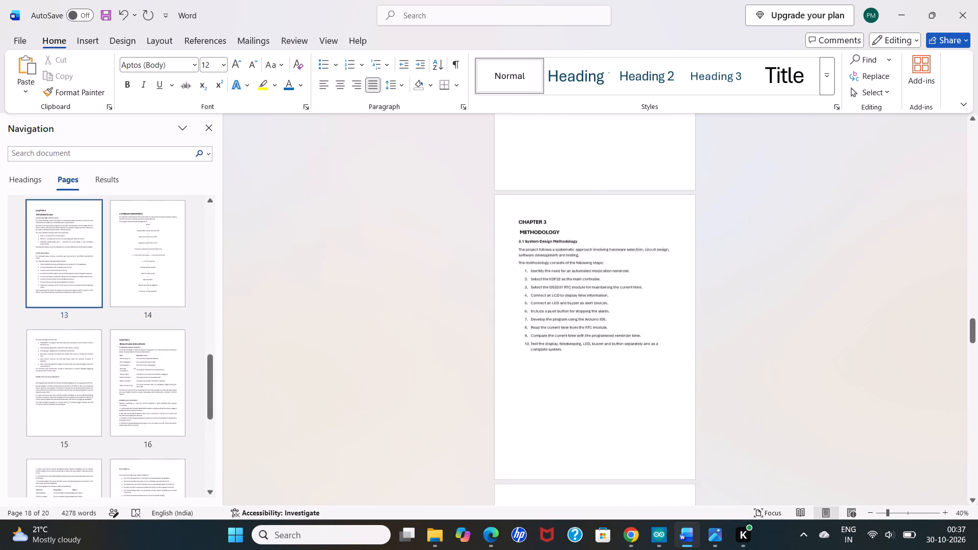
{"action": "scroll", "coordinate": [395, 237], "scroll_direction": "up", "scroll_amount": 14}
{"action": "scroll", "coordinate": [395, 237], "scroll_direction": "up", "scroll_amount": 20}
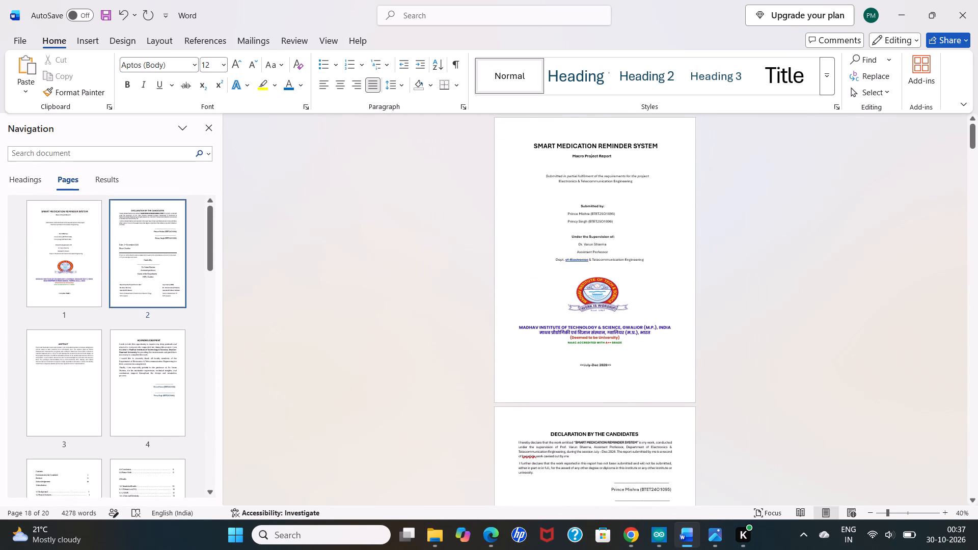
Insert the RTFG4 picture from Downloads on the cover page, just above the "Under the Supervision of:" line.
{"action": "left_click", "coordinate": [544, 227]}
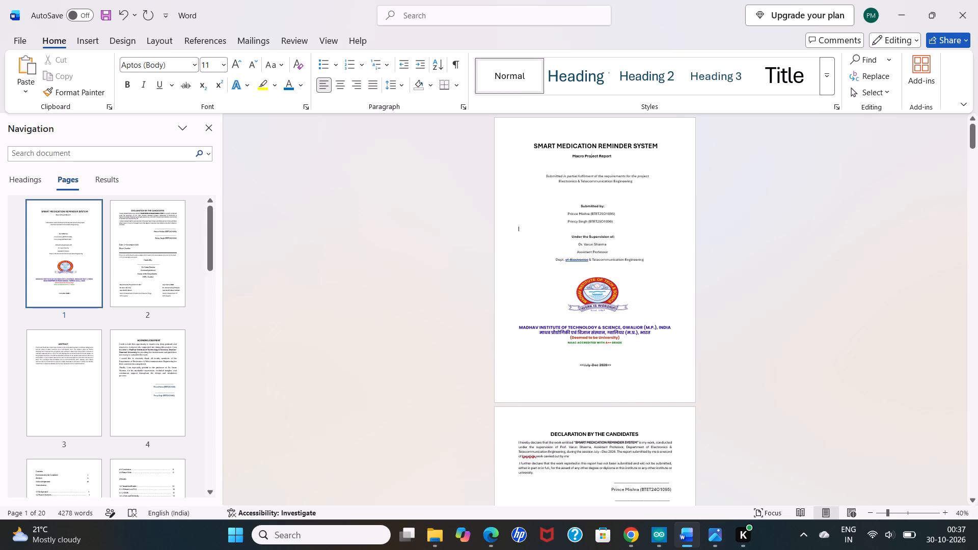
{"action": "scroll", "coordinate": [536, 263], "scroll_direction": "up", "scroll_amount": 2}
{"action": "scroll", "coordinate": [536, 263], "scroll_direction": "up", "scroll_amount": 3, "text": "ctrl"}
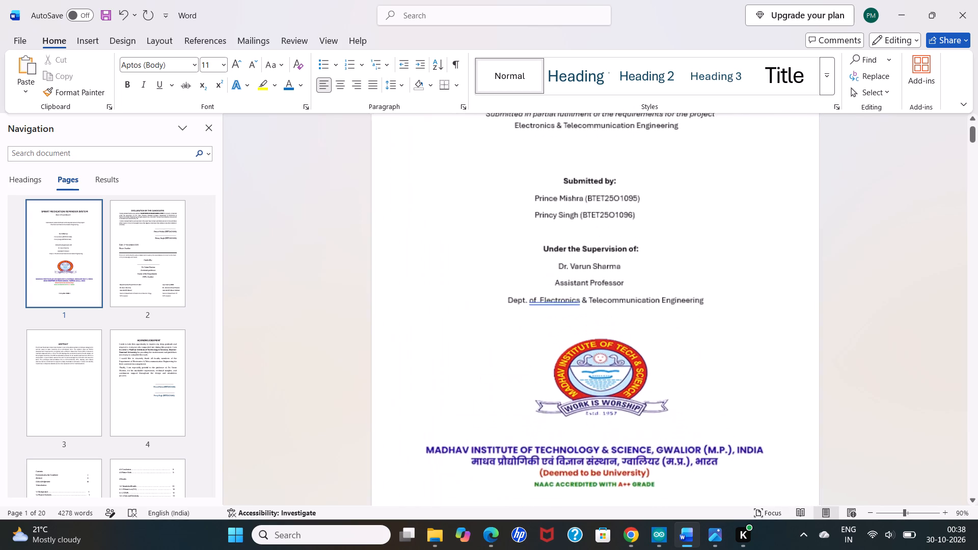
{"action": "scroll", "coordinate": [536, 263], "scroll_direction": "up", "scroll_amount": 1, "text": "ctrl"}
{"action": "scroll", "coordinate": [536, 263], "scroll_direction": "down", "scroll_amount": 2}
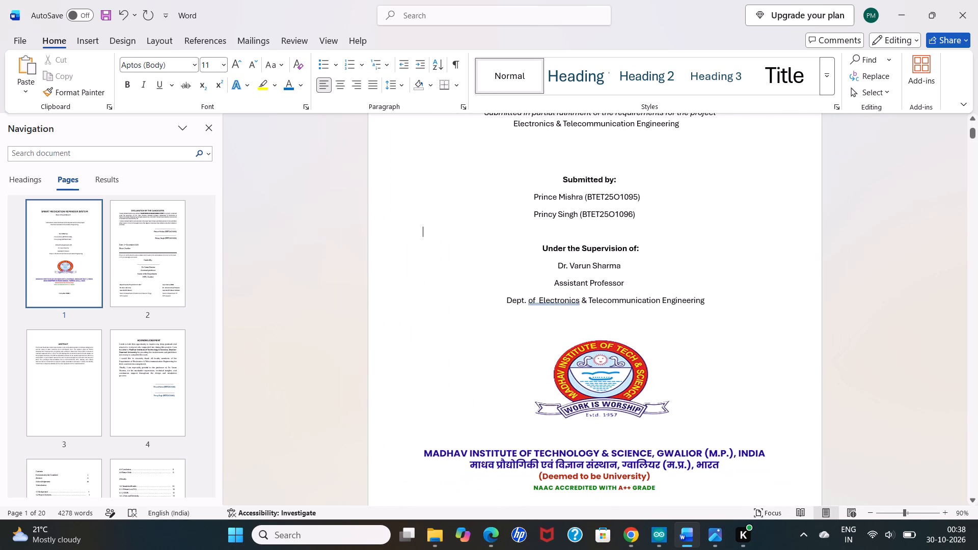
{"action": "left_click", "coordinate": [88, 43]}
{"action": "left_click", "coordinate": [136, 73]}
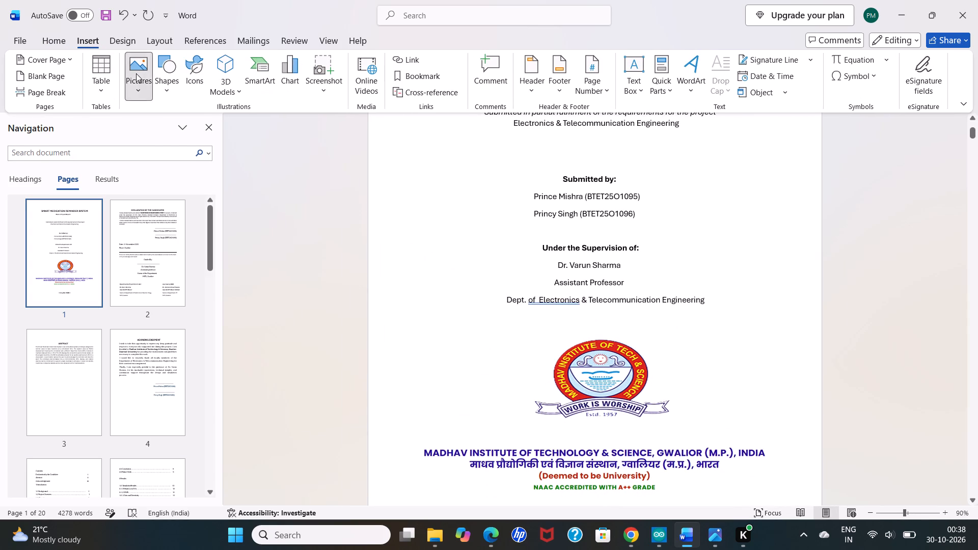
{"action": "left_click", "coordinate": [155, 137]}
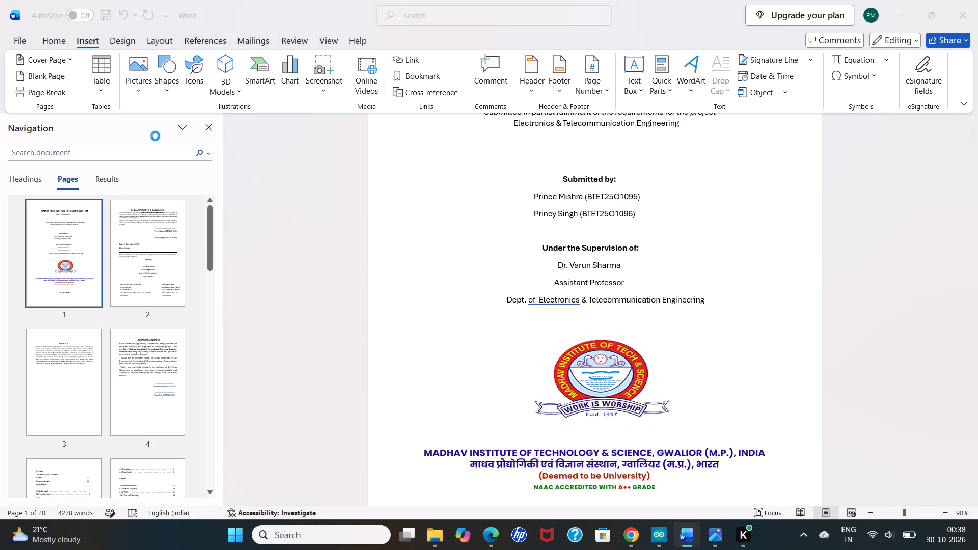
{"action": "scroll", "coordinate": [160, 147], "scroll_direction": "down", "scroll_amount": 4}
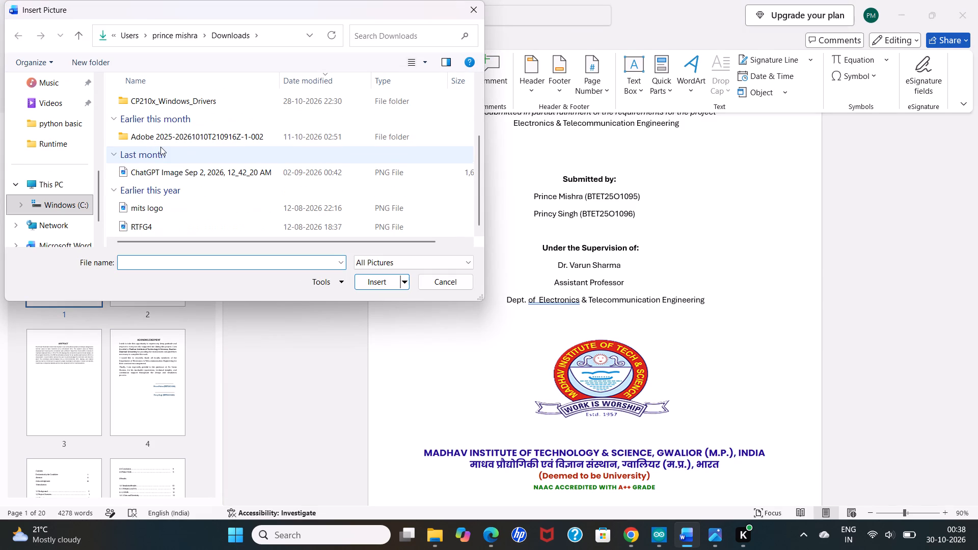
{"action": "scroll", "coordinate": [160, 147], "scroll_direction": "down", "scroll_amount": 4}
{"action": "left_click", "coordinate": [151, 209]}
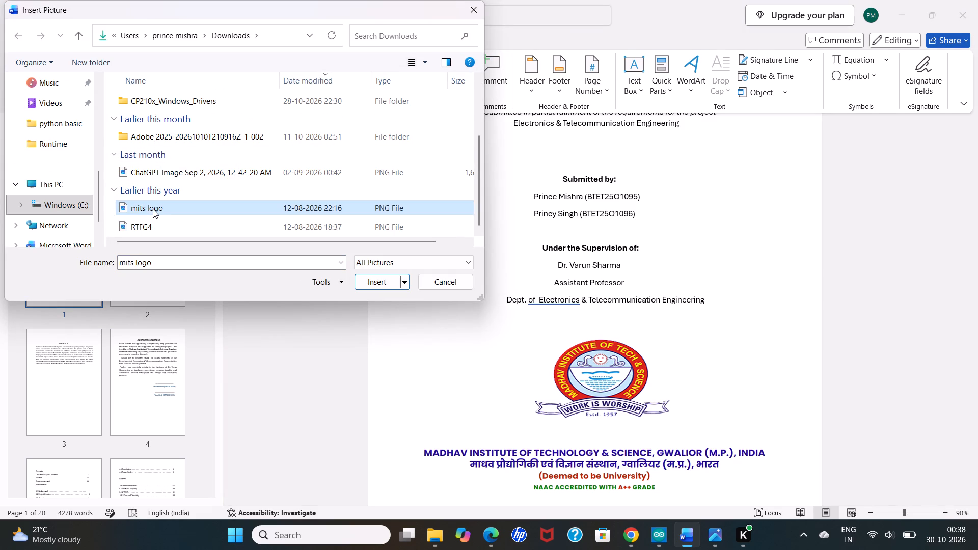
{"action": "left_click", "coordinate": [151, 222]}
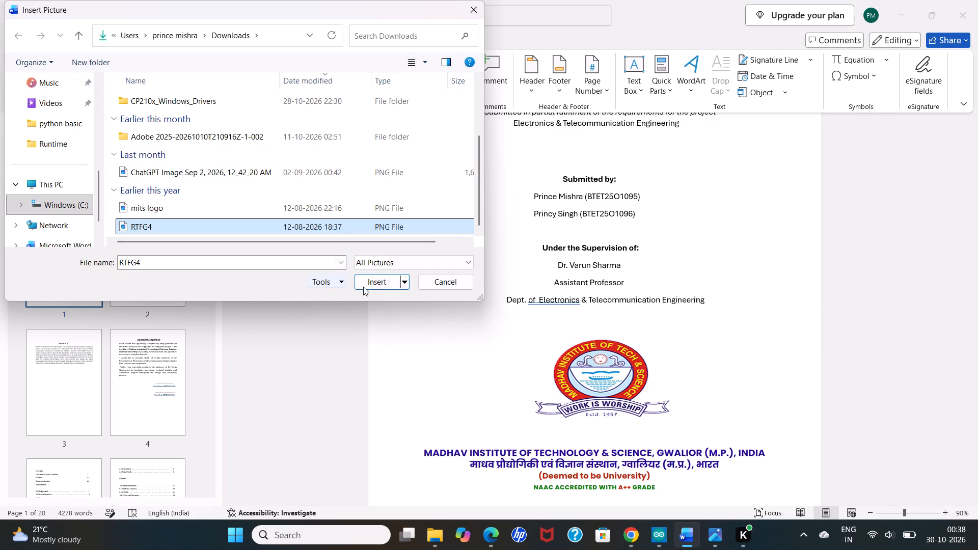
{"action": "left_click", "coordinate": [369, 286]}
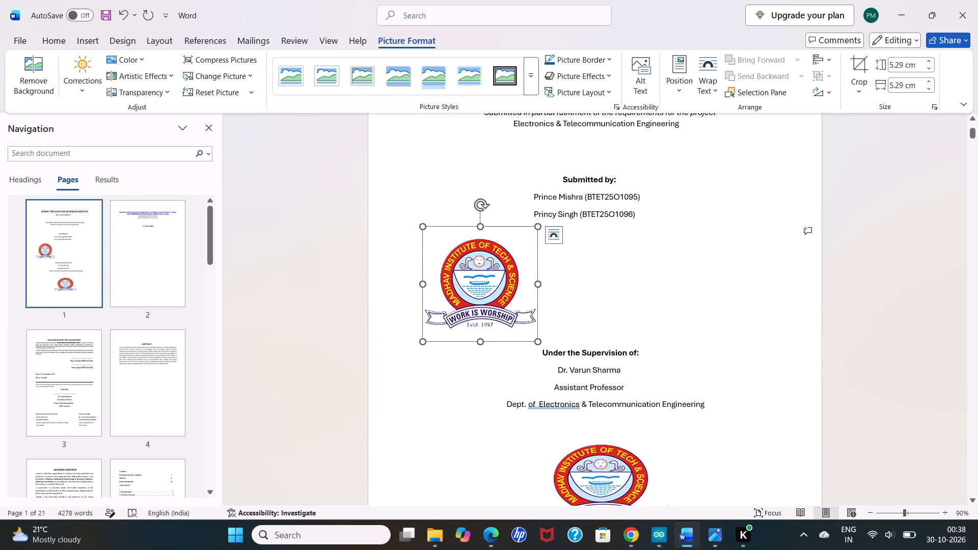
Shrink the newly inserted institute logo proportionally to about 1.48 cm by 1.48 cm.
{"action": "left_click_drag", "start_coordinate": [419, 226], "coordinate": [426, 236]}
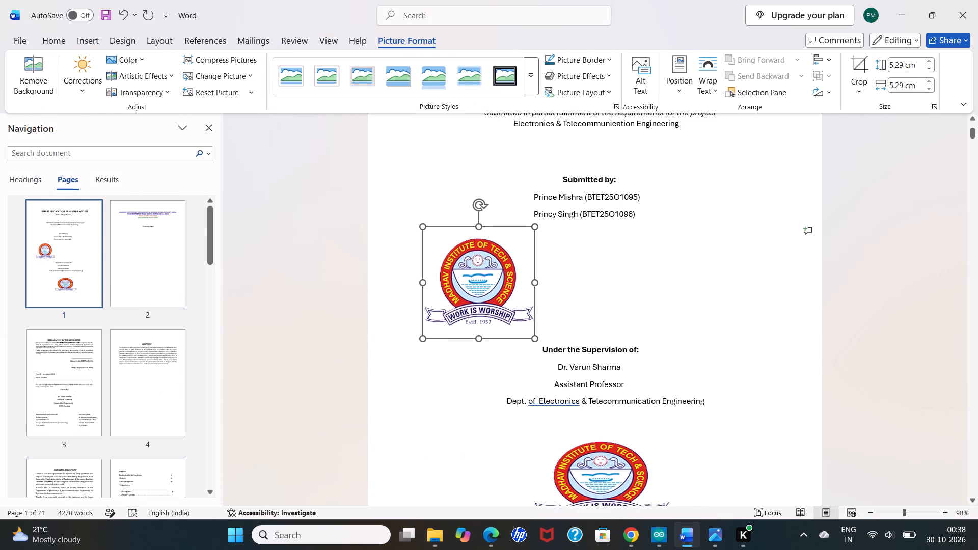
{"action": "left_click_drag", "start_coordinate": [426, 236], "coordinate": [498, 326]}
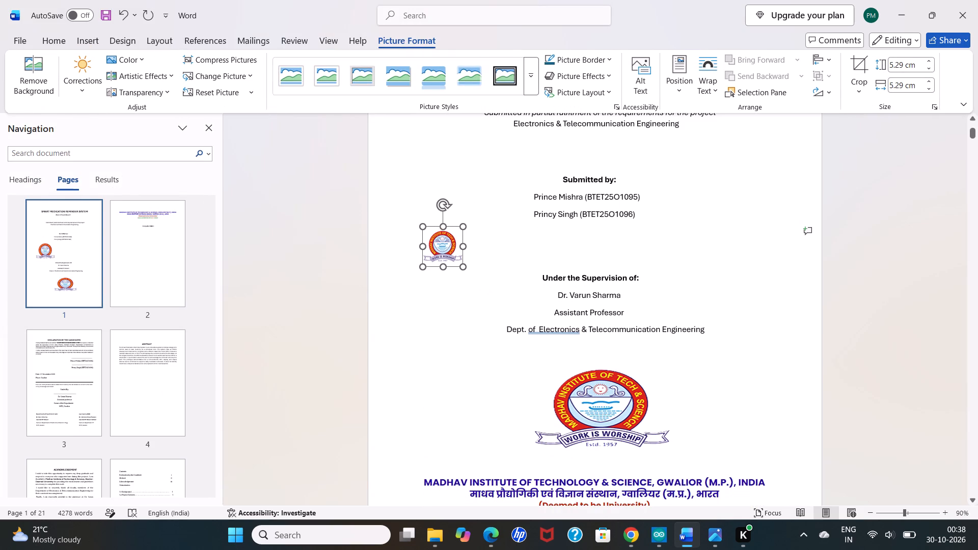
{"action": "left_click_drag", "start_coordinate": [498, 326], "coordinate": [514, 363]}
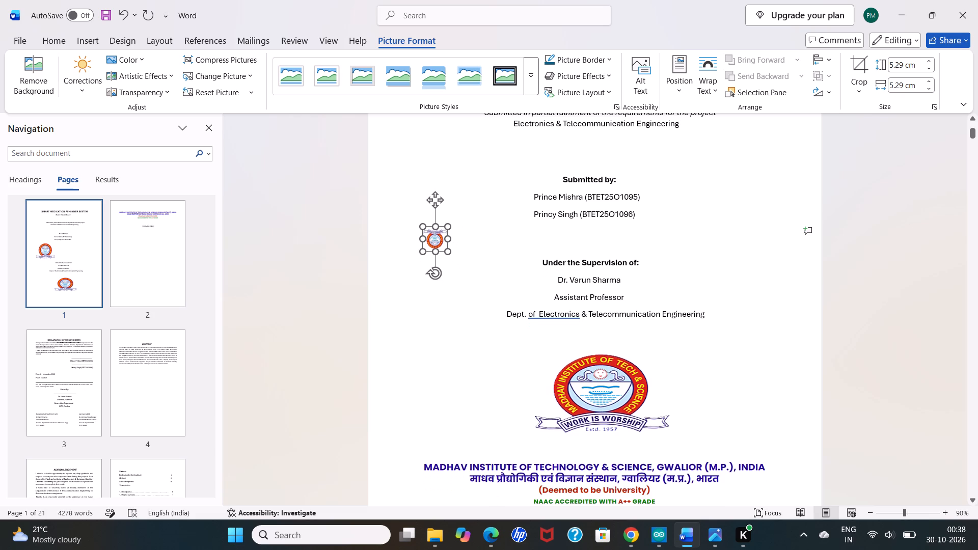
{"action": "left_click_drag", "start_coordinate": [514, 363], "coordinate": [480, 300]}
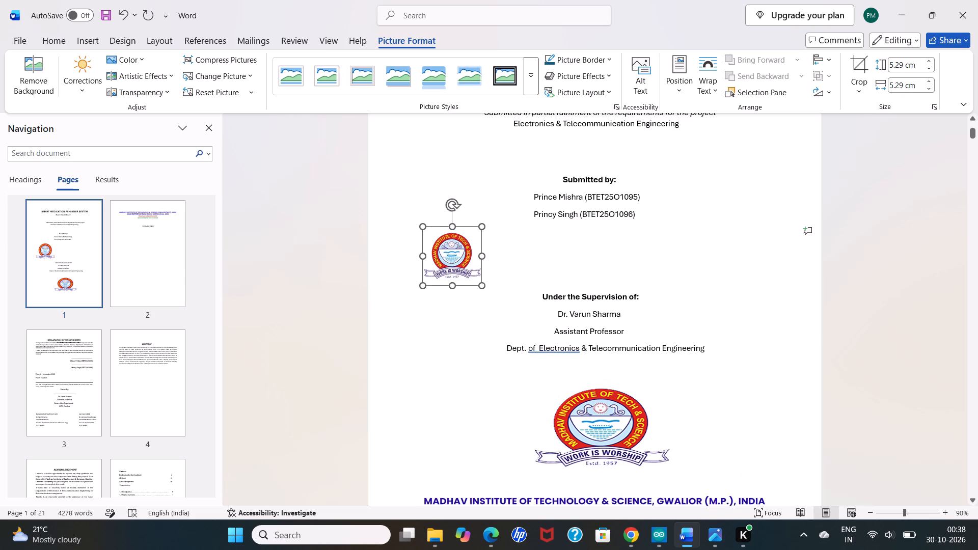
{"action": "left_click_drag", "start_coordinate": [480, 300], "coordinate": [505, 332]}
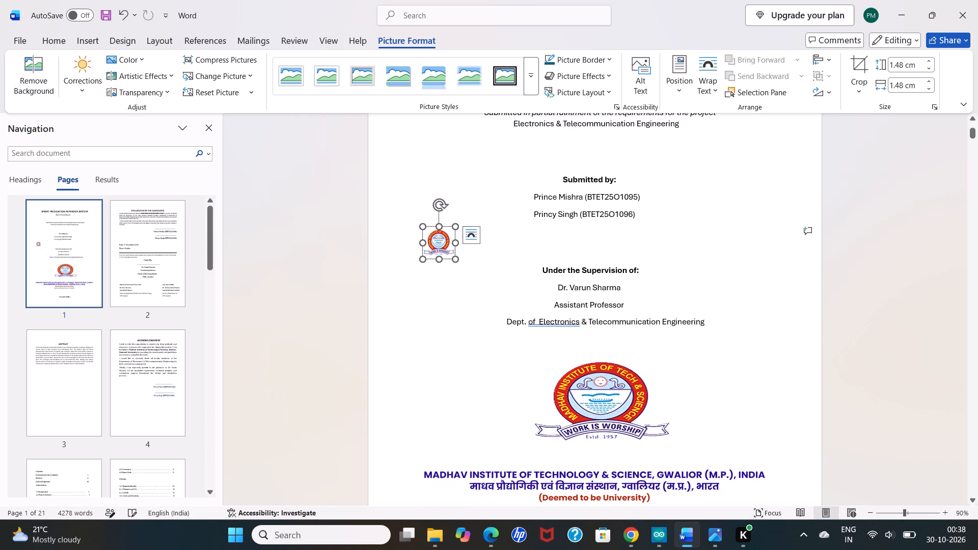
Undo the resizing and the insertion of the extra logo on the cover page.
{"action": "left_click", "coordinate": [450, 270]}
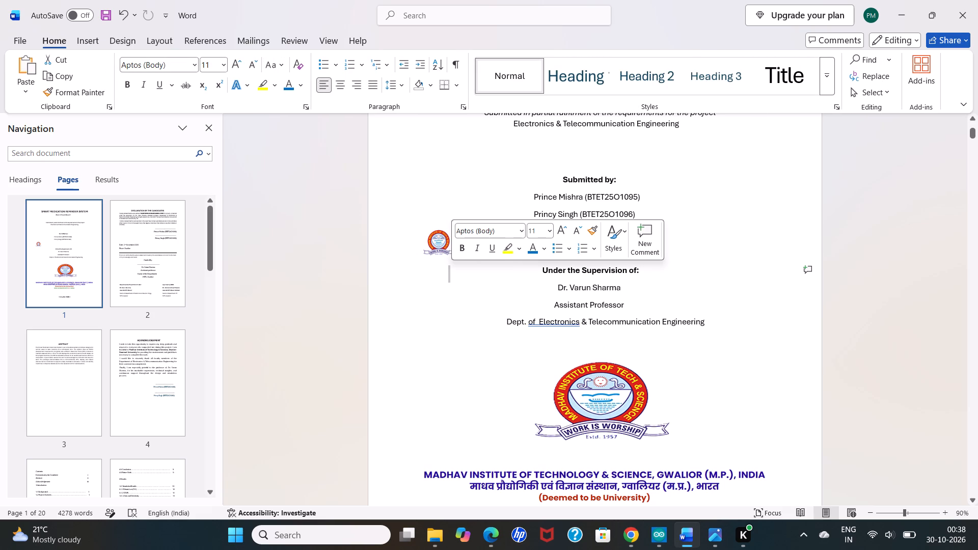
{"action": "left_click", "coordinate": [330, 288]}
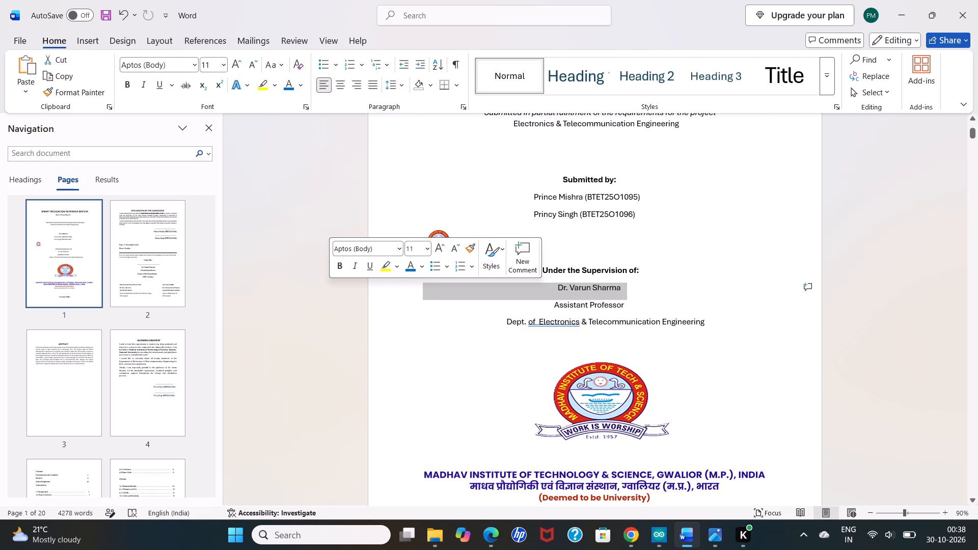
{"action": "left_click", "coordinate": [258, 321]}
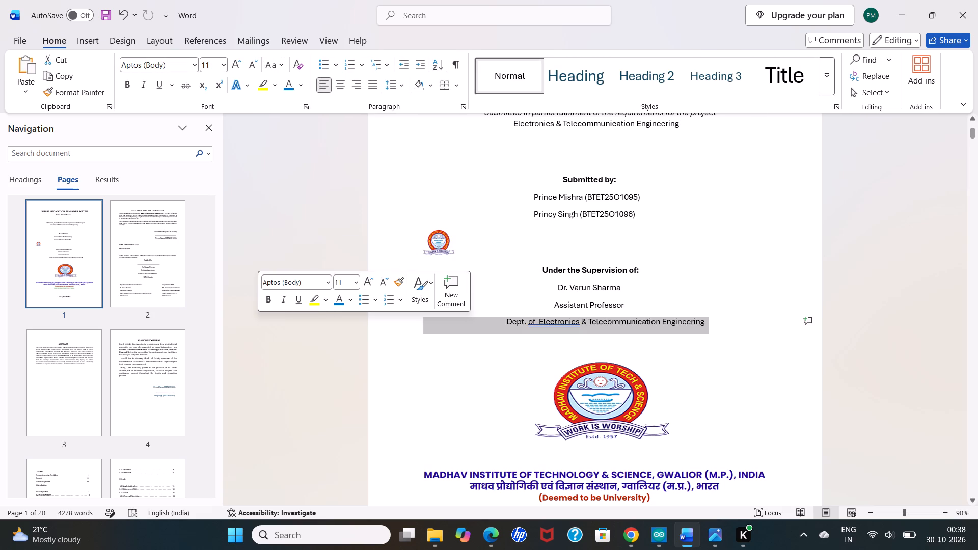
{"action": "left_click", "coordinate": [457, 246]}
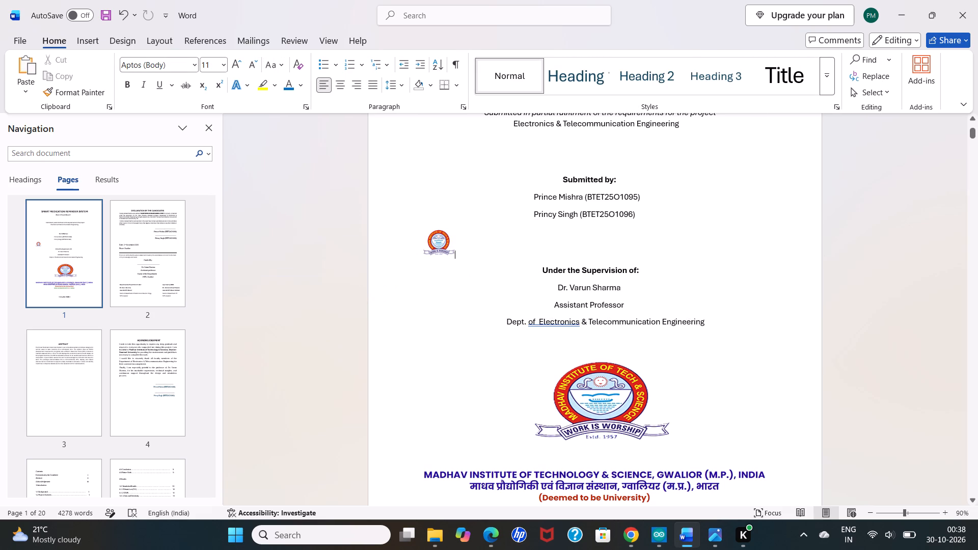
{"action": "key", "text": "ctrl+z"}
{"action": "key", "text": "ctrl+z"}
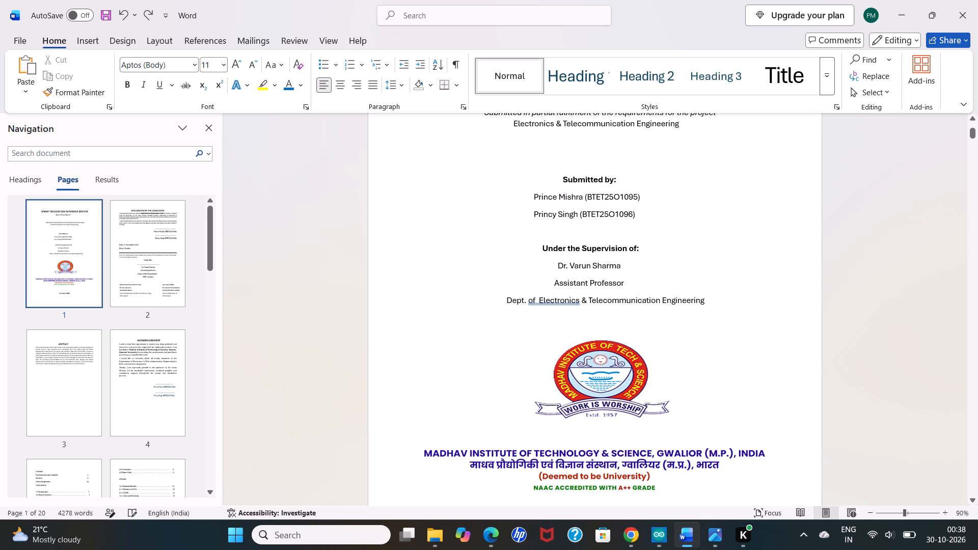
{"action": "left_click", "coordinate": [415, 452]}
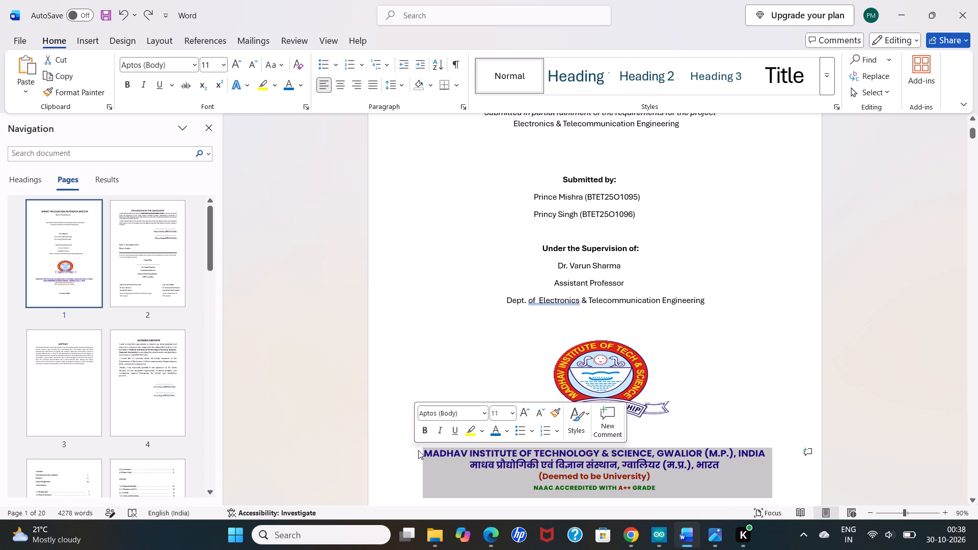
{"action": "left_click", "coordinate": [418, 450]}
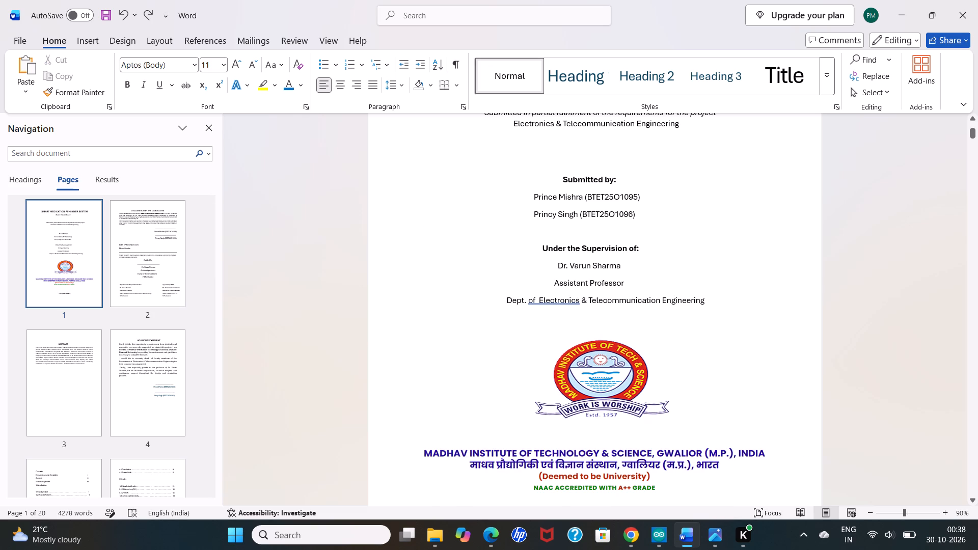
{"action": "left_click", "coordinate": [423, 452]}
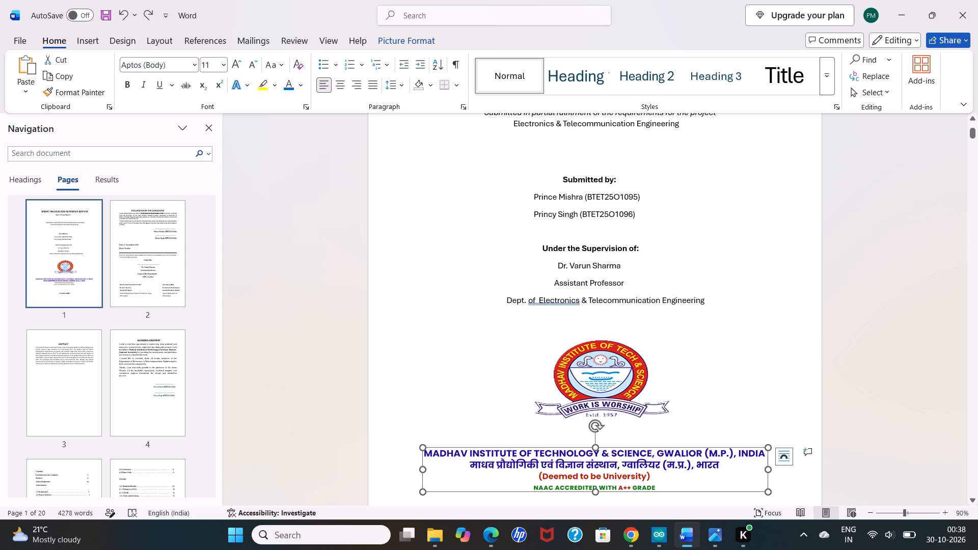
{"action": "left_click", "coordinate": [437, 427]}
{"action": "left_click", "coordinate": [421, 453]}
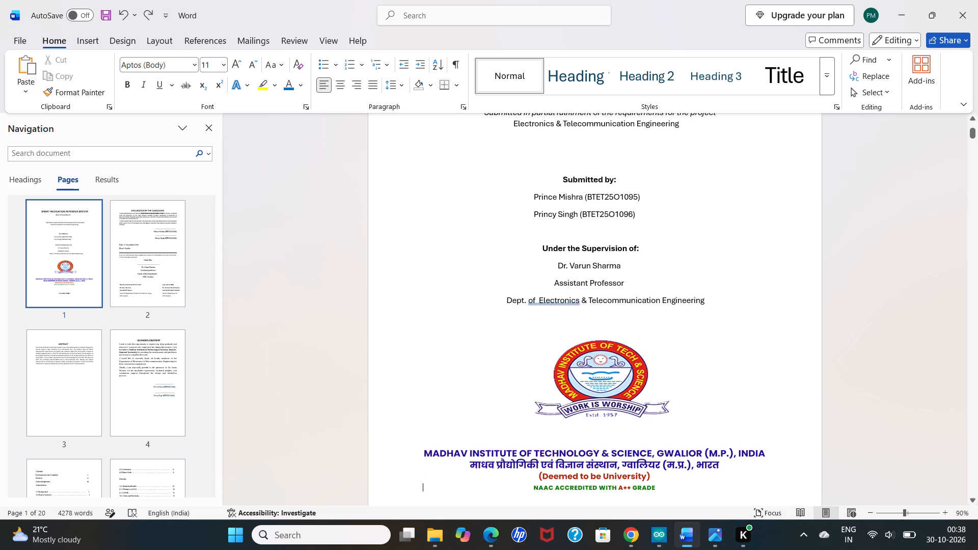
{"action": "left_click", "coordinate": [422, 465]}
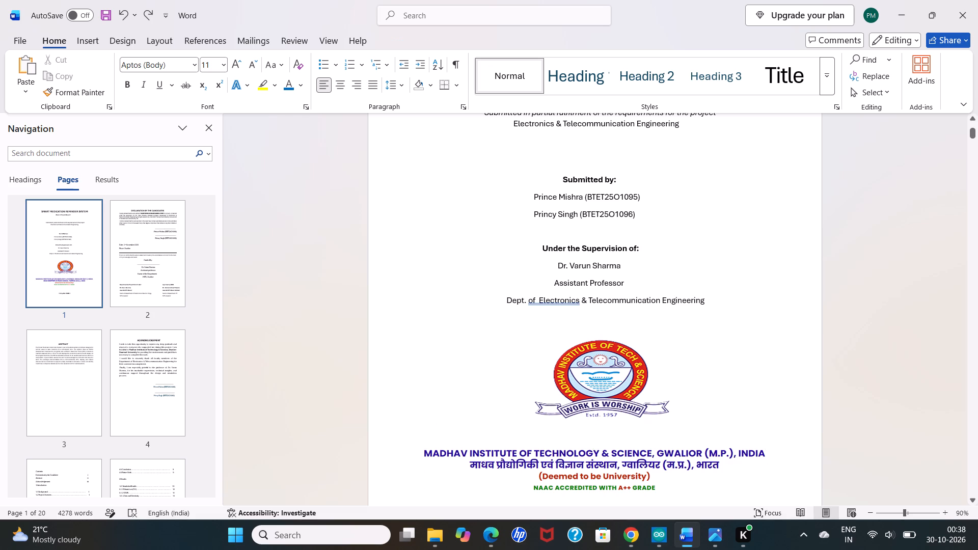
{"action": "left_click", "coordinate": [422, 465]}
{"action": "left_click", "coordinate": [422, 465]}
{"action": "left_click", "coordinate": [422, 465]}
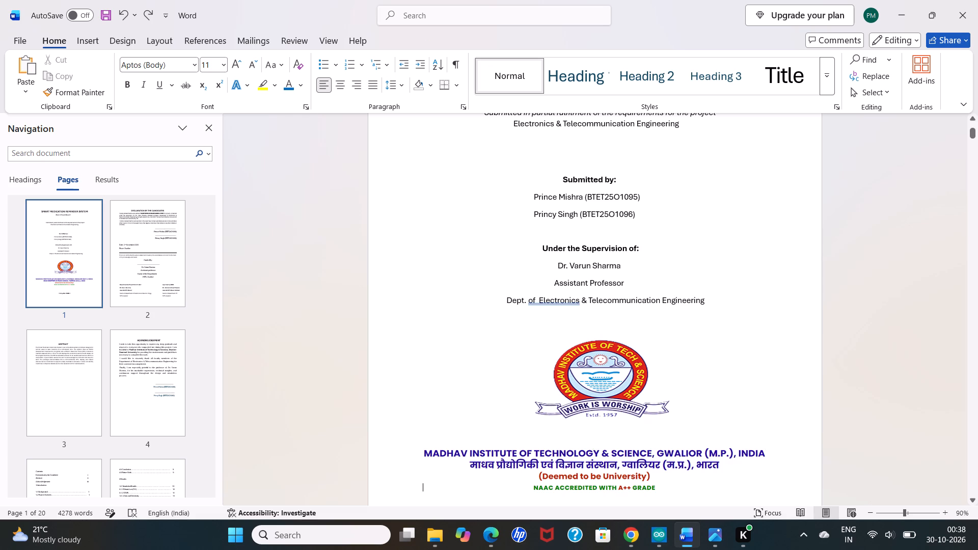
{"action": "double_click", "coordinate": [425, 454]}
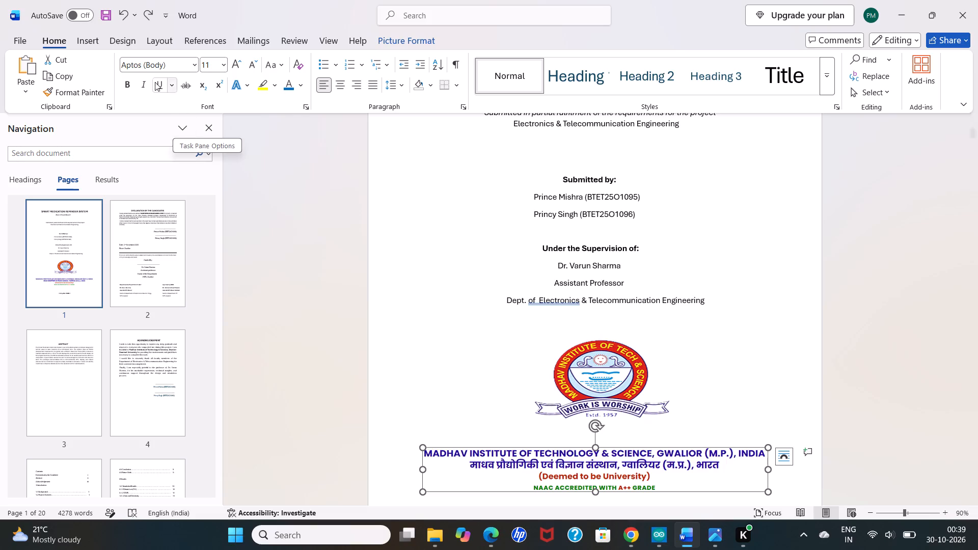
Save the report as a PDF named SMART MEDICATION REMINDER SYSTEM in Downloads, replacing the existing file.
{"action": "left_click", "coordinate": [18, 44]}
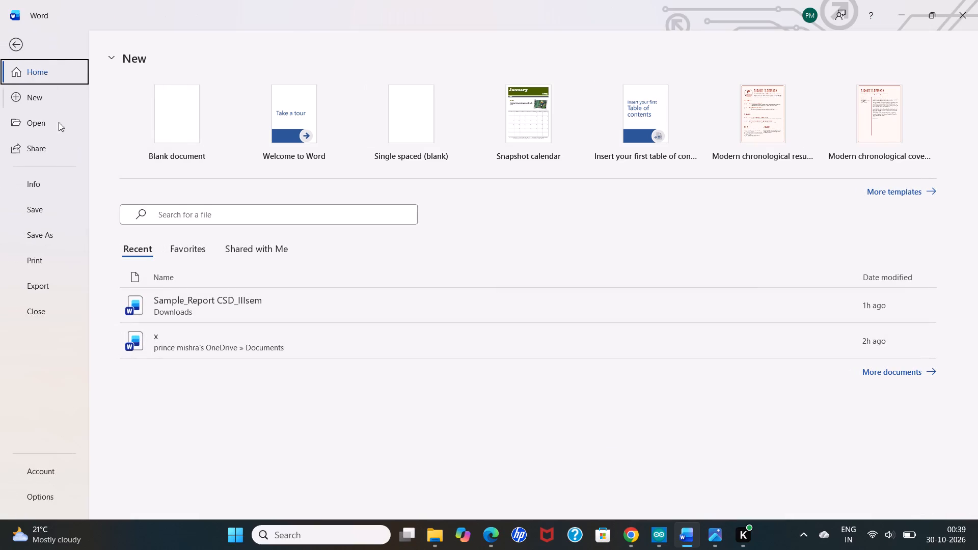
{"action": "left_click", "coordinate": [39, 234]}
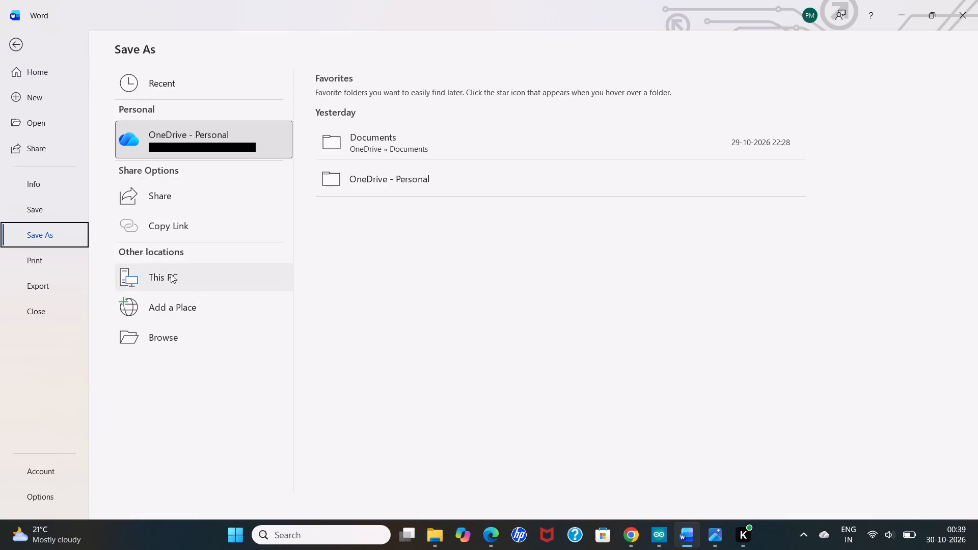
{"action": "left_click", "coordinate": [170, 282]}
{"action": "left_click", "coordinate": [366, 150]}
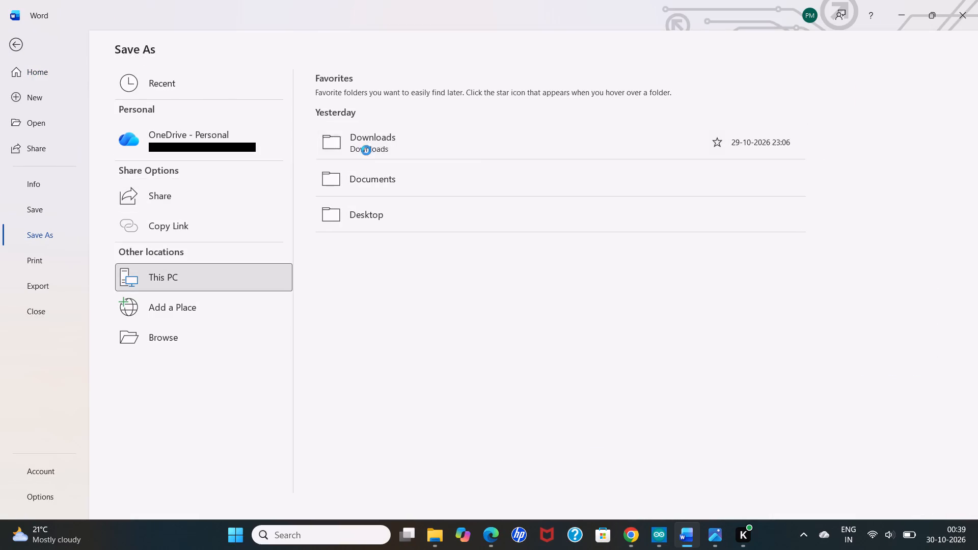
{"action": "left_click", "coordinate": [191, 229]}
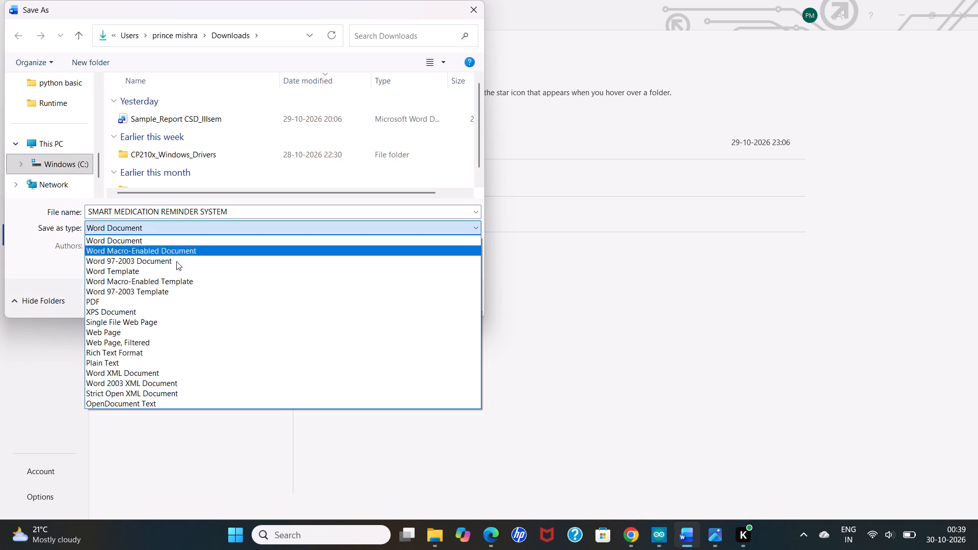
{"action": "left_click", "coordinate": [162, 302]}
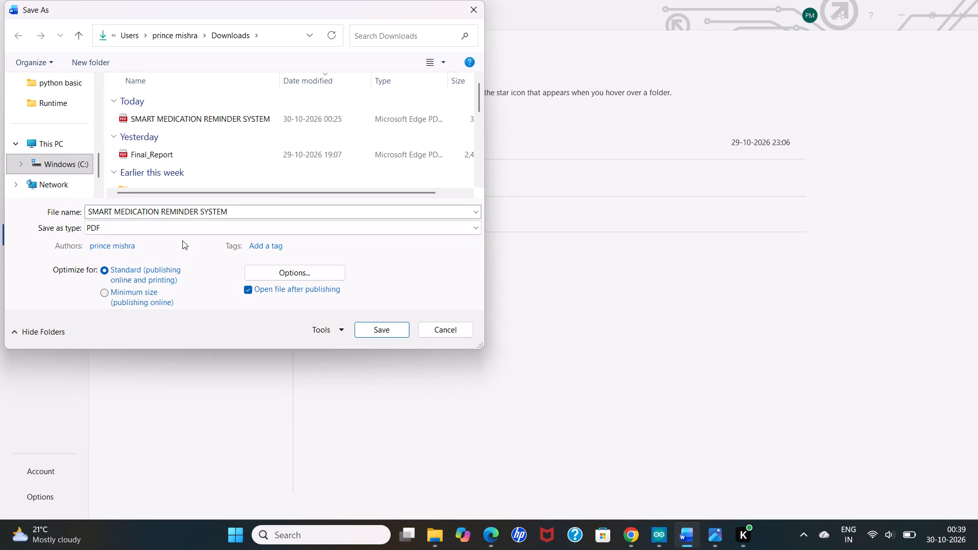
{"action": "left_click", "coordinate": [379, 333]}
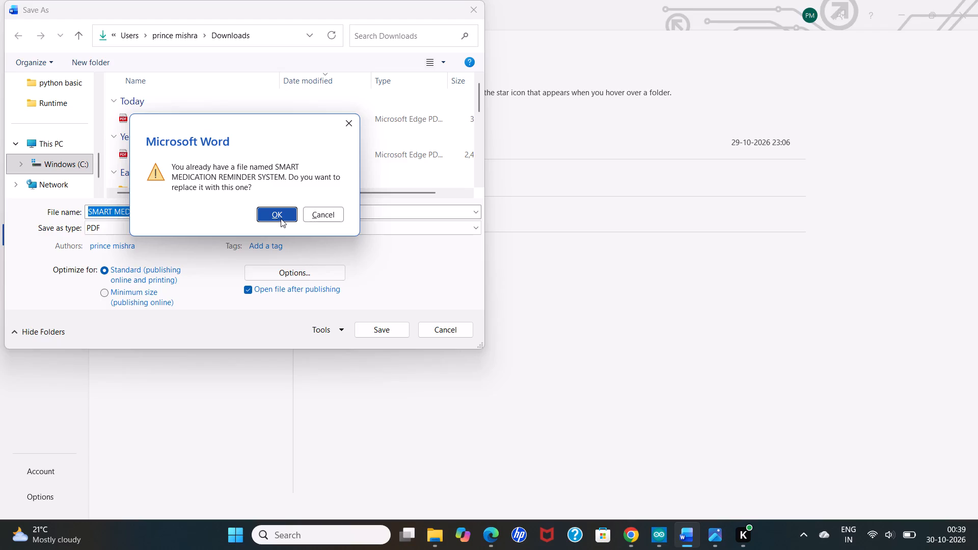
{"action": "left_click", "coordinate": [281, 218]}
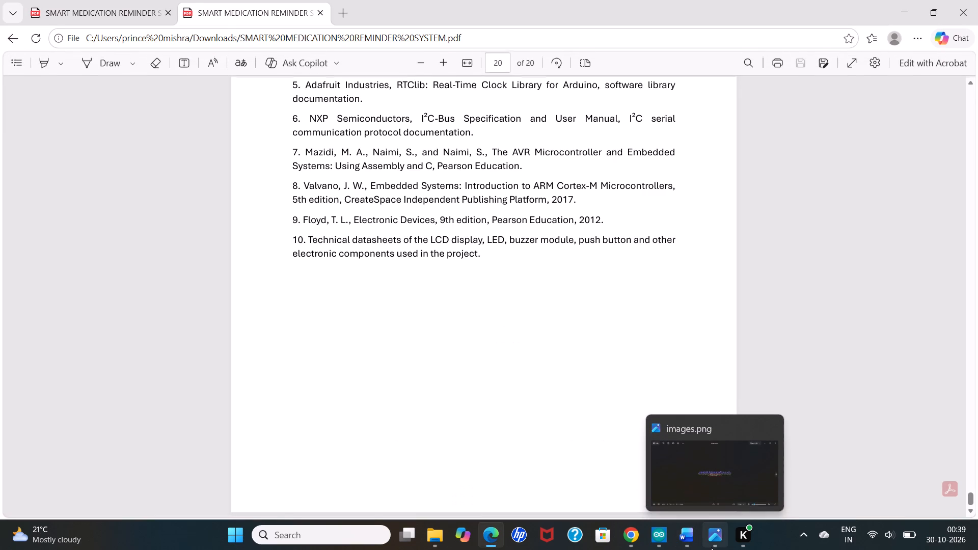
Review the exported PDF's pages from the References back to the cover page, including the cover's logo and text layout.
{"action": "scroll", "coordinate": [692, 324], "scroll_direction": "down", "scroll_amount": 4}
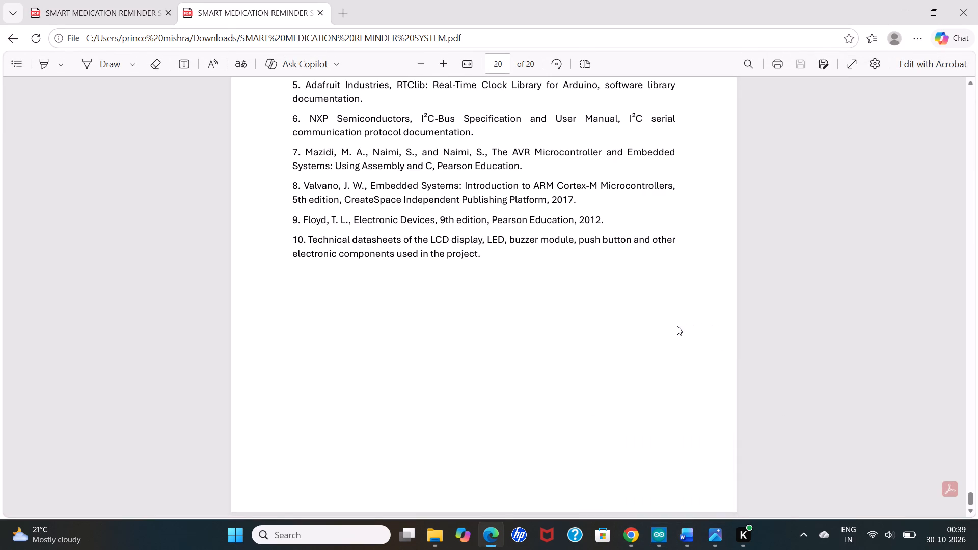
{"action": "scroll", "coordinate": [677, 326], "scroll_direction": "up", "scroll_amount": 11}
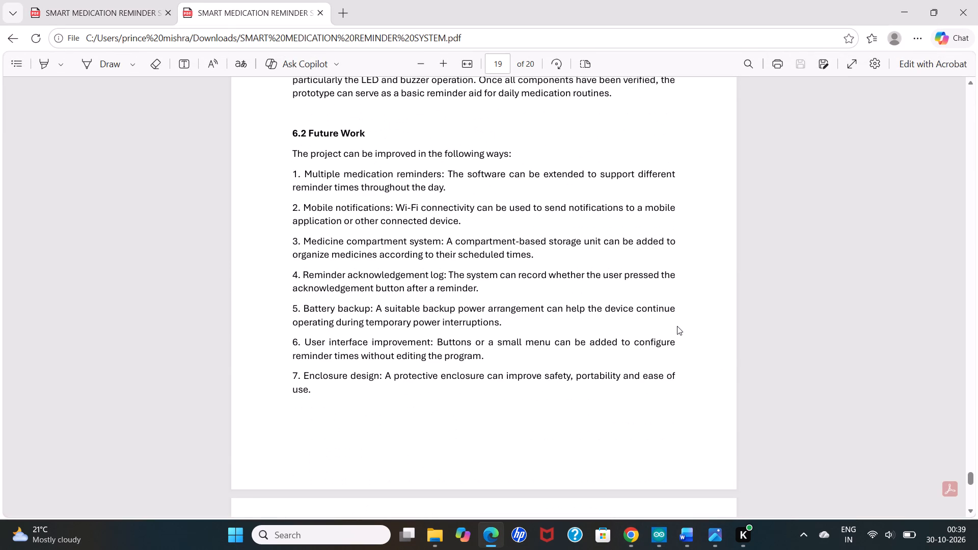
{"action": "scroll", "coordinate": [677, 326], "scroll_direction": "up", "scroll_amount": 6}
{"action": "scroll", "coordinate": [677, 326], "scroll_direction": "up", "scroll_amount": 18}
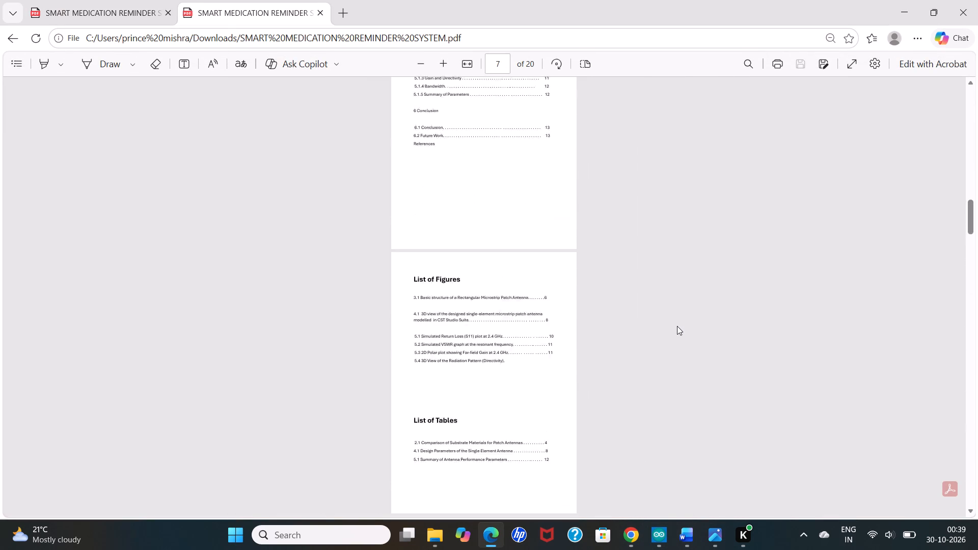
{"action": "scroll", "coordinate": [677, 326], "scroll_direction": "up", "scroll_amount": 9}
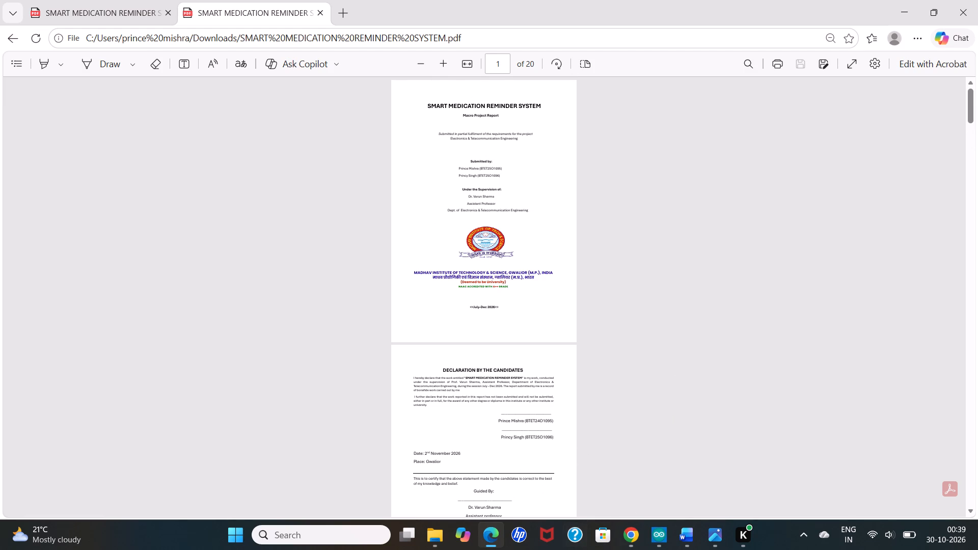
{"action": "scroll", "coordinate": [551, 437], "scroll_direction": "up", "scroll_amount": 7}
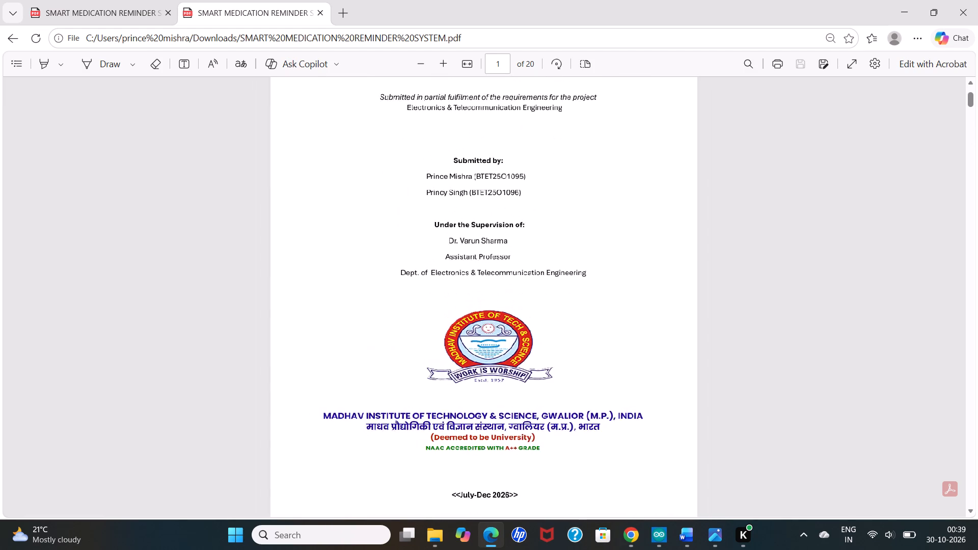
{"action": "scroll", "coordinate": [551, 437], "scroll_direction": "down", "scroll_amount": 1}
{"action": "scroll", "coordinate": [551, 437], "scroll_direction": "up", "scroll_amount": 7}
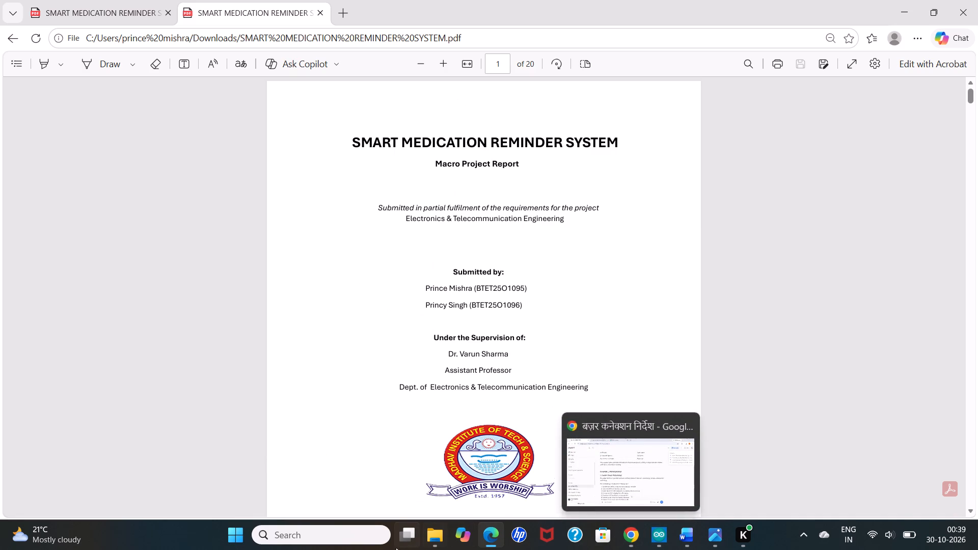
Bring up the Windows Start list of apps.
{"action": "left_click", "coordinate": [244, 539]}
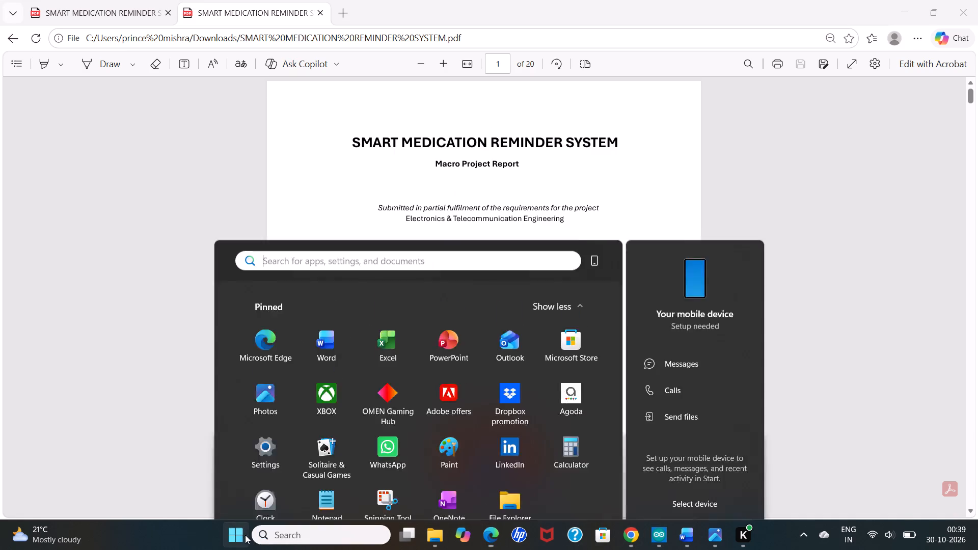
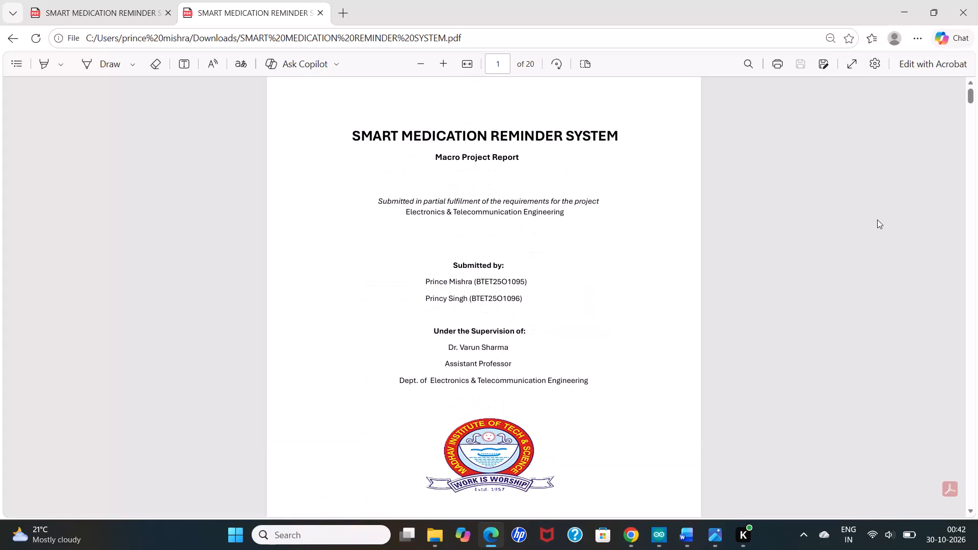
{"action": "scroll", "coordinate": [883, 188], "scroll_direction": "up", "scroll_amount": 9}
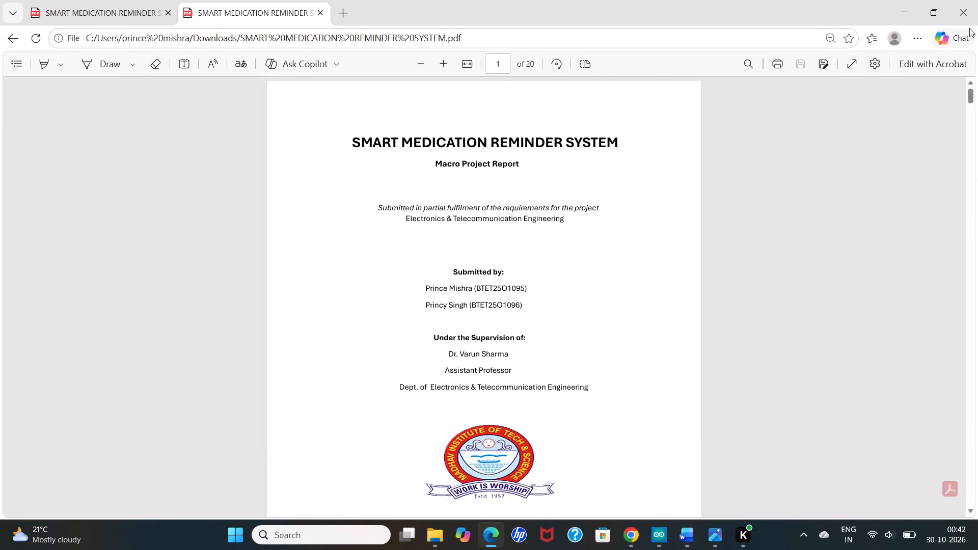
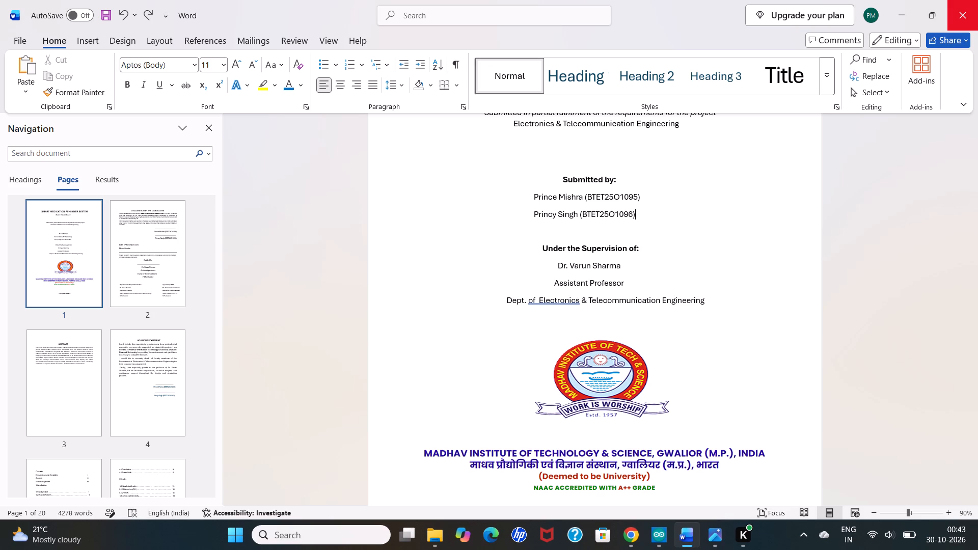
Switch to the Photos window showing images.png and close it.
{"action": "left_click", "coordinate": [712, 541]}
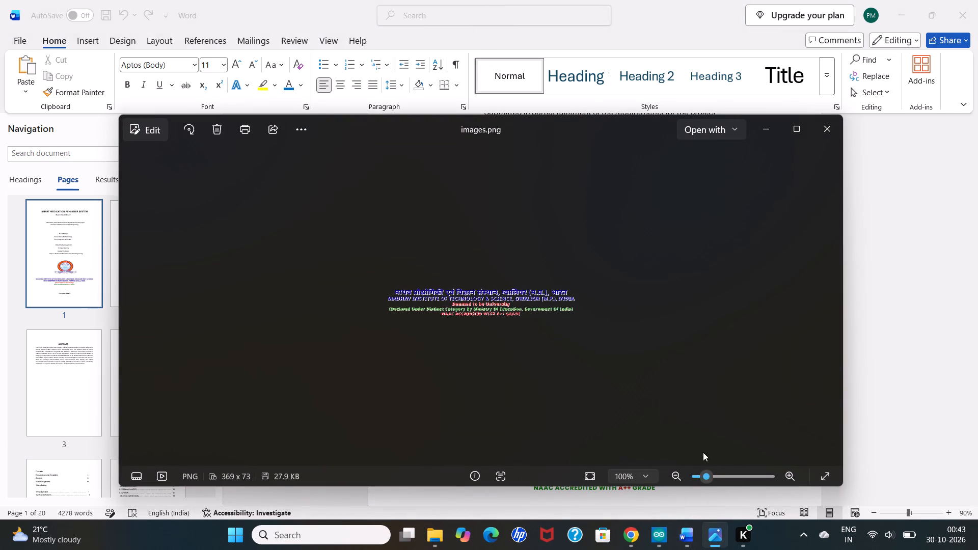
{"action": "left_click", "coordinate": [835, 134]}
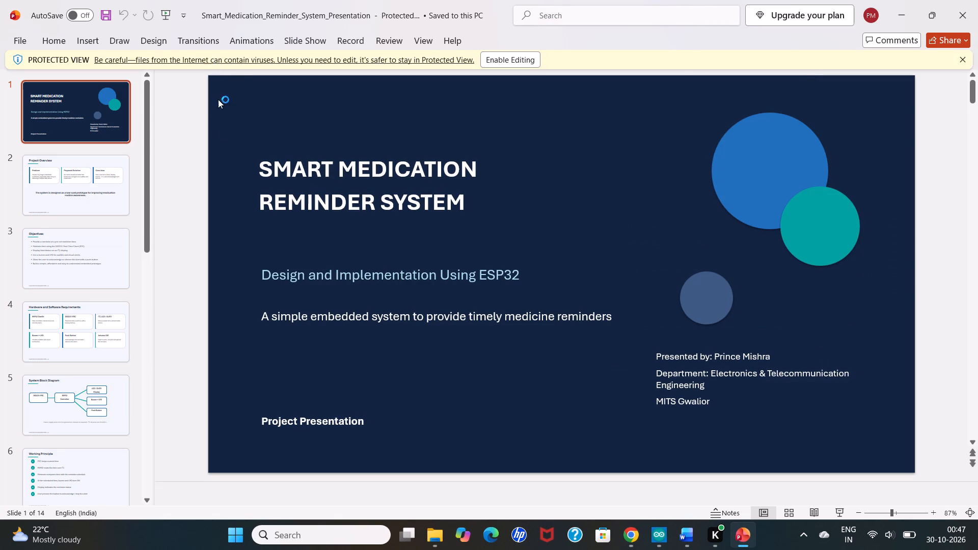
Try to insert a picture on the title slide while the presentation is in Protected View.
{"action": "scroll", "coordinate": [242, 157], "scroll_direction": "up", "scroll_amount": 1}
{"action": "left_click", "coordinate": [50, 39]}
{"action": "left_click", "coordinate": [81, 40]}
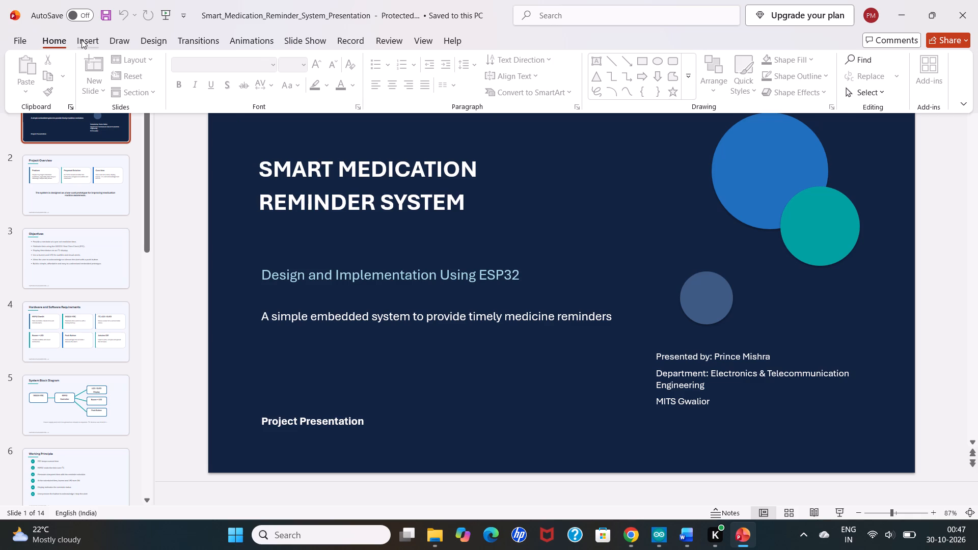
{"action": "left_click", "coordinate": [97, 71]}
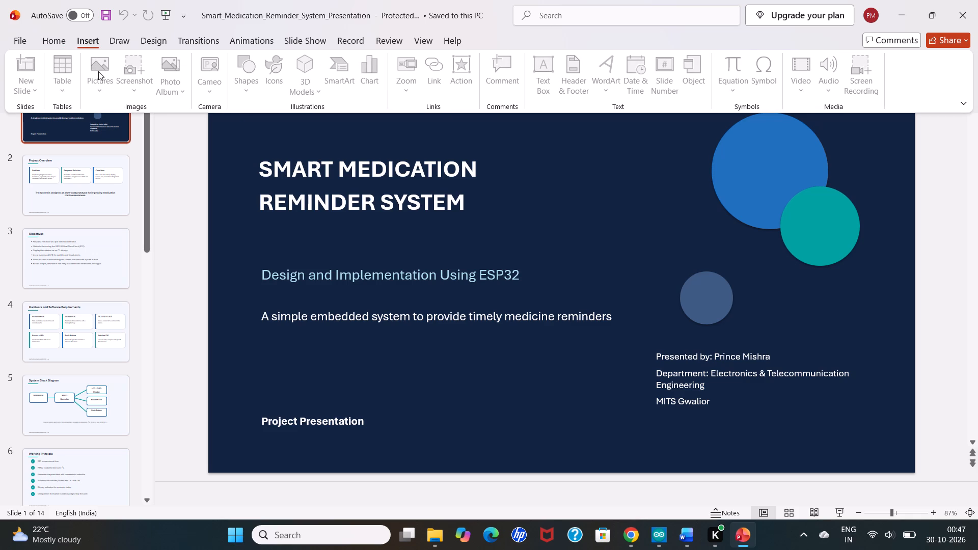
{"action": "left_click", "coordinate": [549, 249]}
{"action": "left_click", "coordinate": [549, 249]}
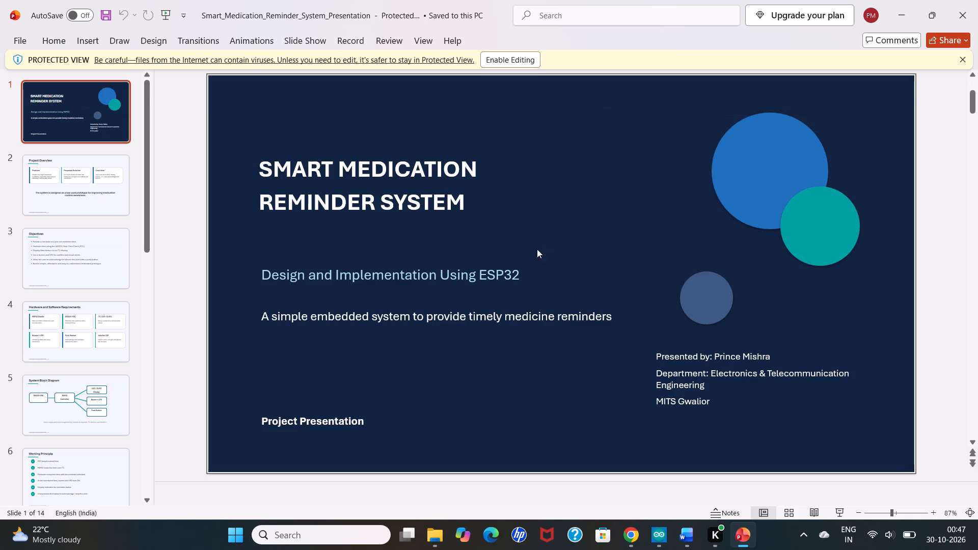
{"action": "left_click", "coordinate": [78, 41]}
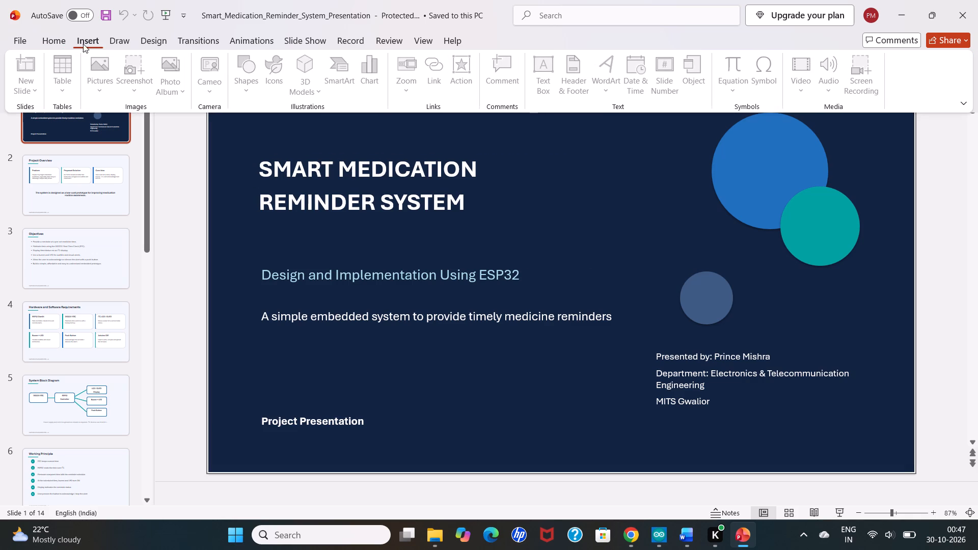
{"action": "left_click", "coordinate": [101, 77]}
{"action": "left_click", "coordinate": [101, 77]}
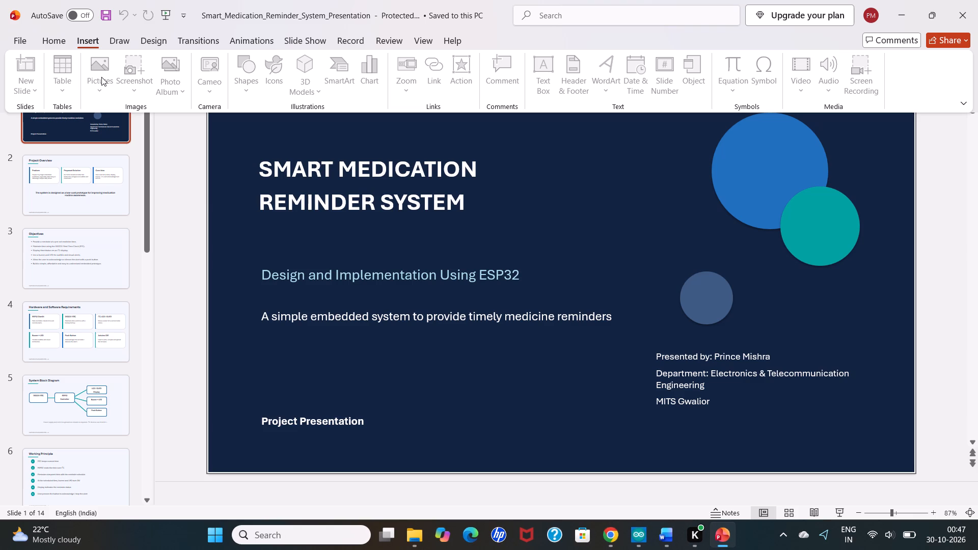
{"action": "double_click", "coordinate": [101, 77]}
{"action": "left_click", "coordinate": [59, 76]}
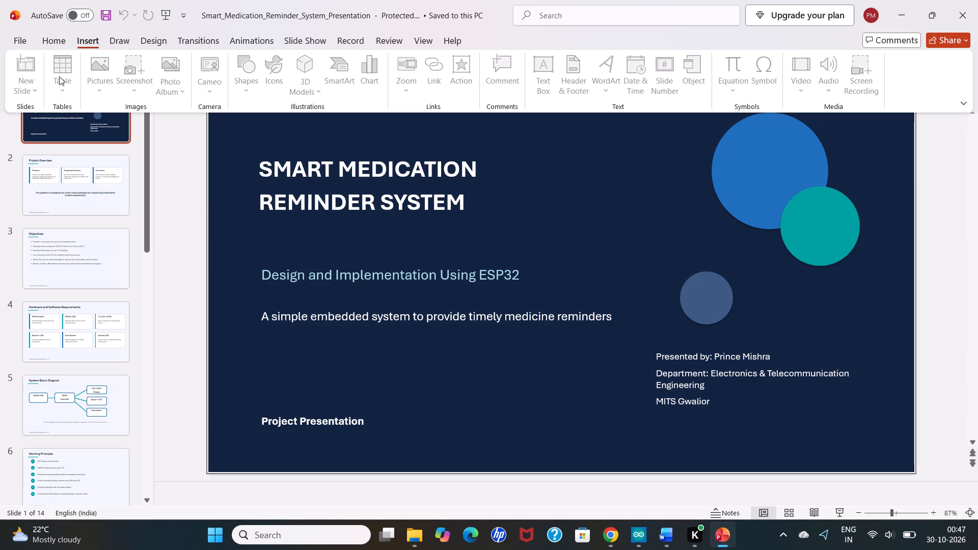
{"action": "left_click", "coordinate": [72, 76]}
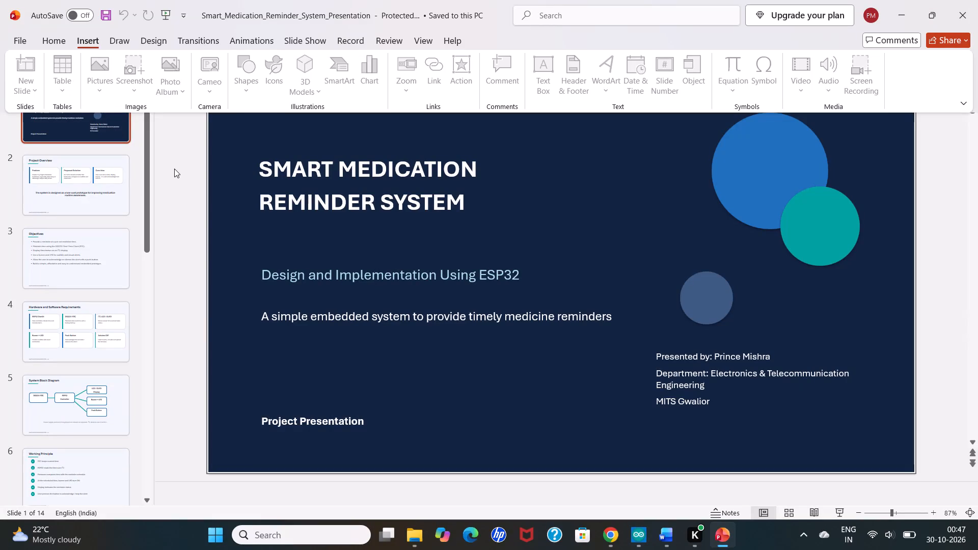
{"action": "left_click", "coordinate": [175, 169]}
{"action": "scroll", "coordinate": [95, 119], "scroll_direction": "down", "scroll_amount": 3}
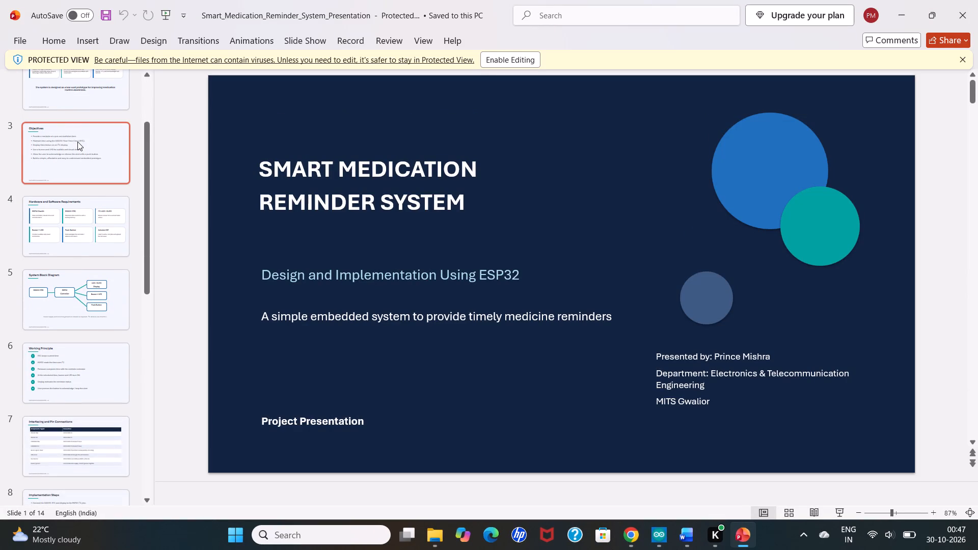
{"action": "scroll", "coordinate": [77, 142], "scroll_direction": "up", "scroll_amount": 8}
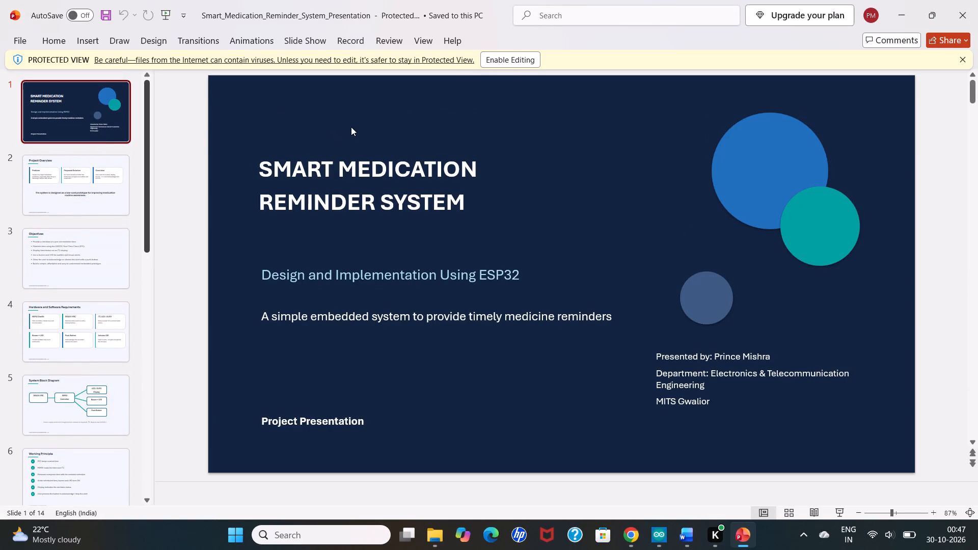
Enable editing for the downloaded presentation.
{"action": "left_click", "coordinate": [508, 62]}
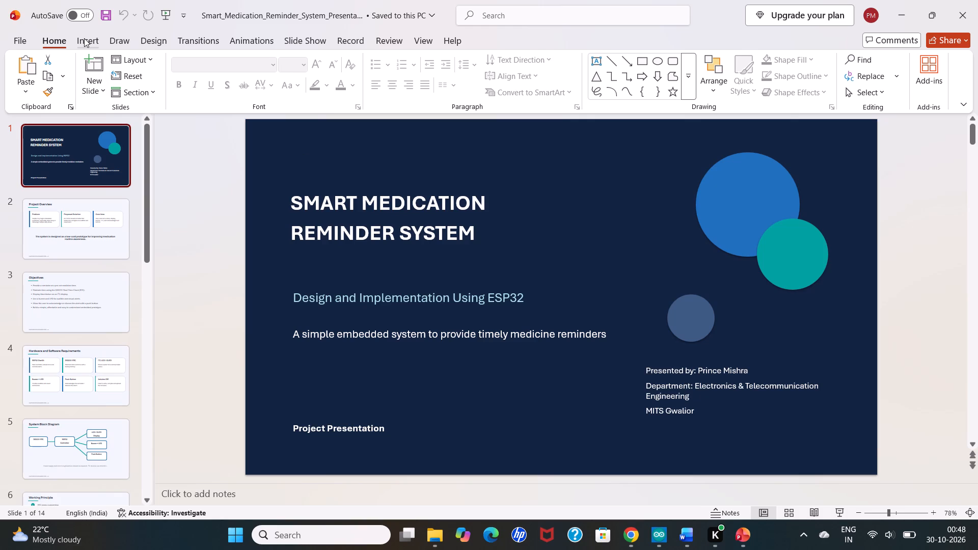
Insert the "mits logo" picture from Downloads on the title slide and place it in the slide's upper-right corner.
{"action": "left_click", "coordinate": [84, 38]}
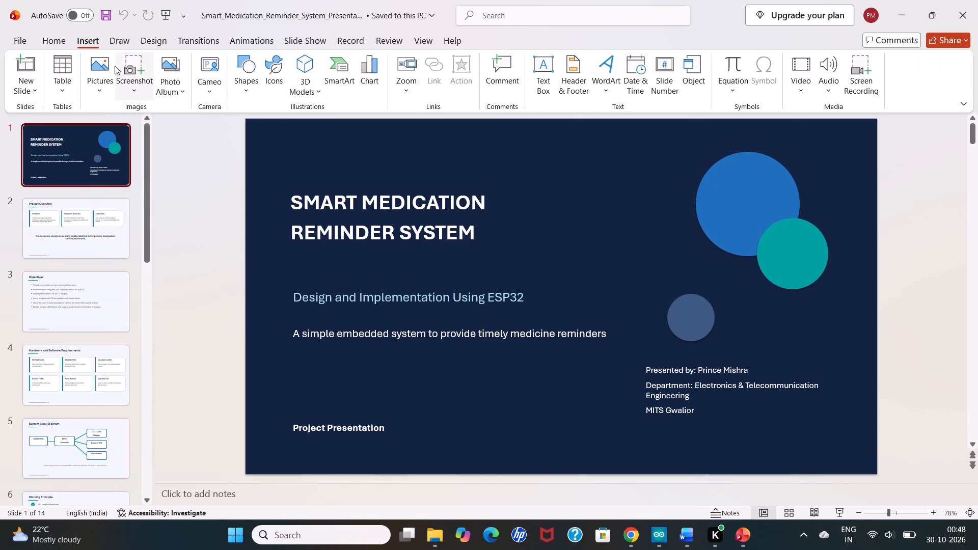
{"action": "left_click", "coordinate": [104, 68]}
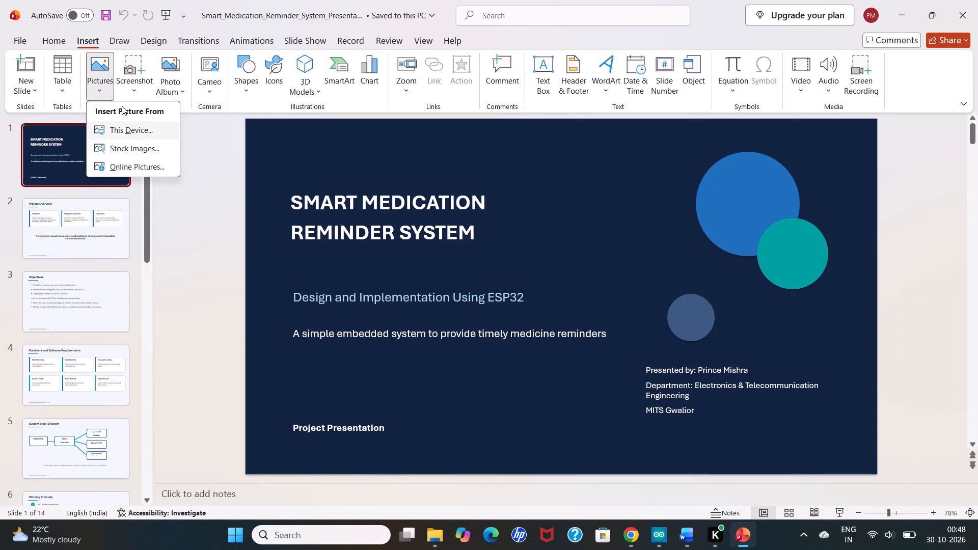
{"action": "left_click", "coordinate": [123, 131]}
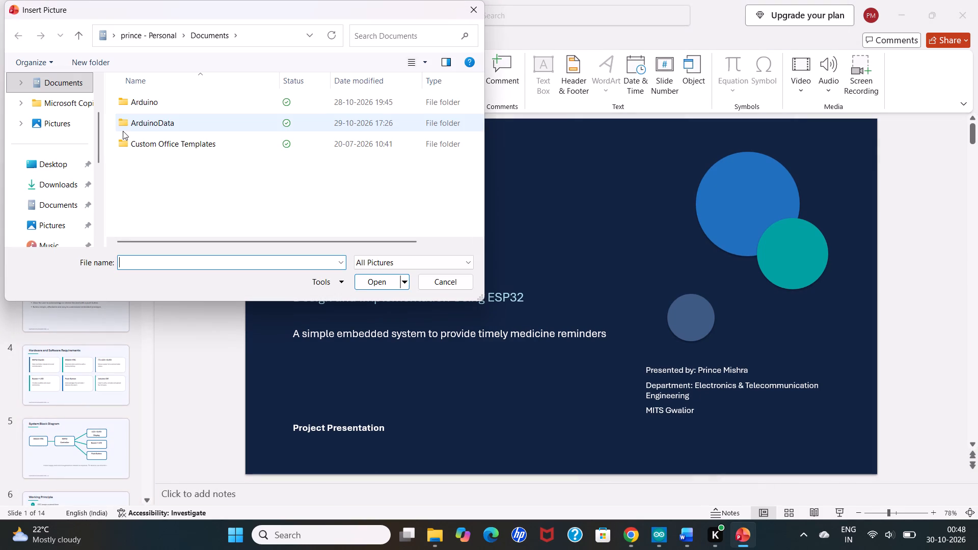
{"action": "left_click", "coordinate": [65, 179]}
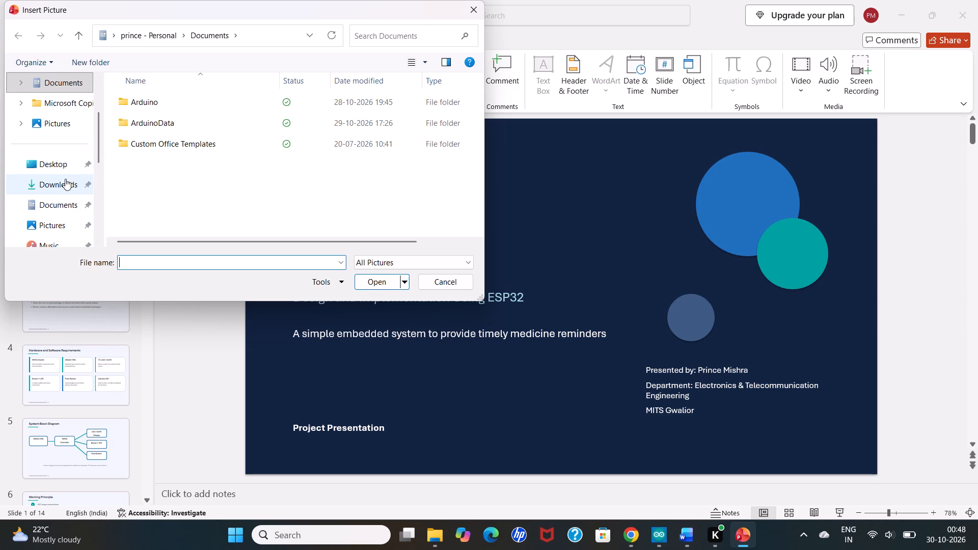
{"action": "scroll", "coordinate": [125, 159], "scroll_direction": "down", "scroll_amount": 4}
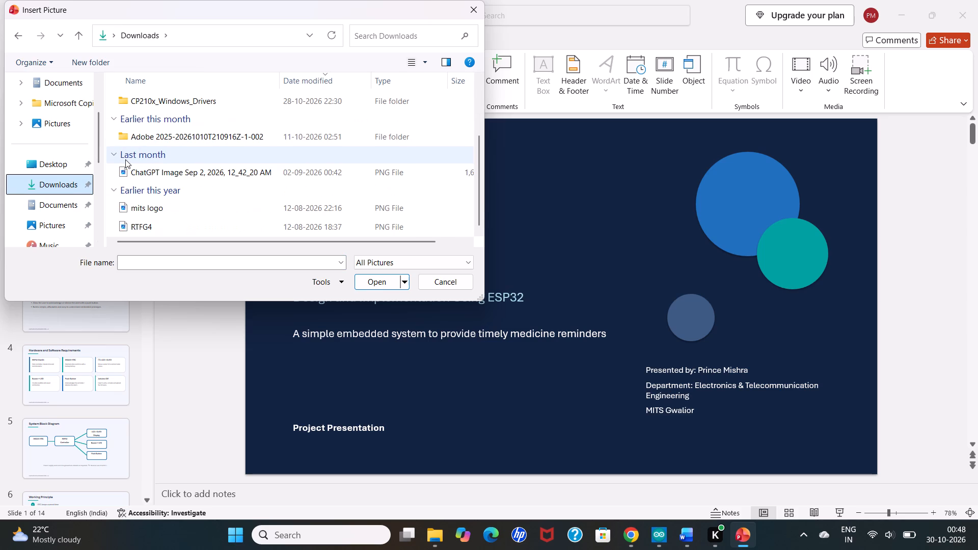
{"action": "left_click", "coordinate": [150, 208]}
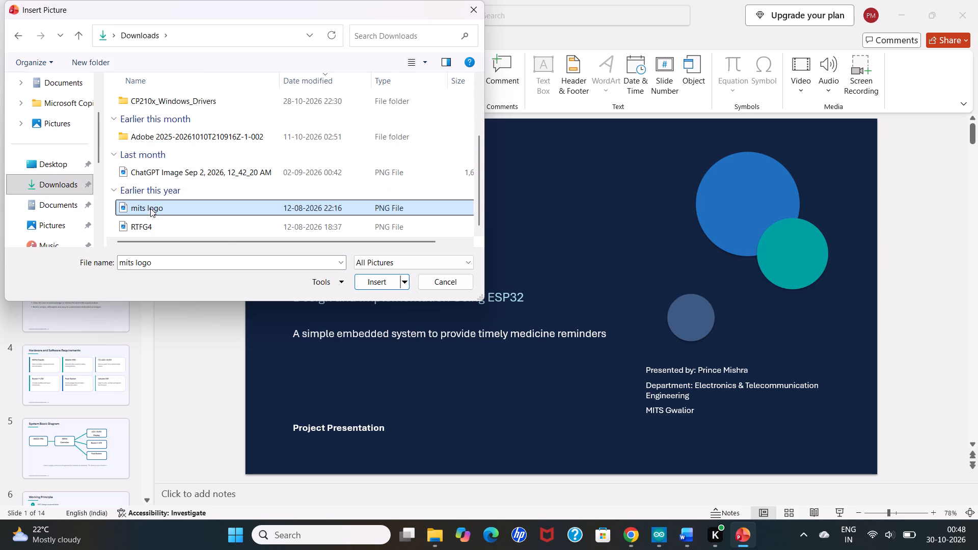
{"action": "left_click", "coordinate": [389, 286]}
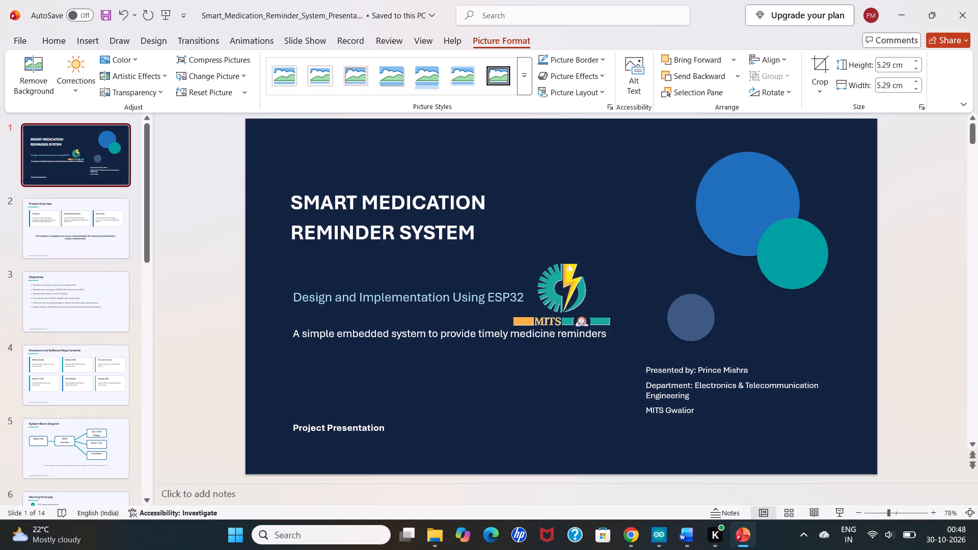
{"action": "left_click_drag", "start_coordinate": [562, 298], "coordinate": [819, 177]}
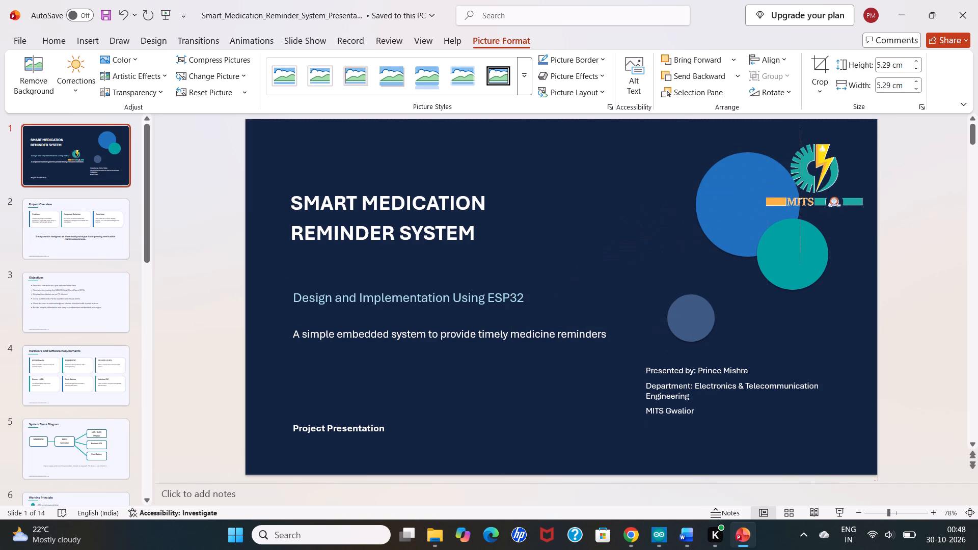
{"action": "left_click_drag", "start_coordinate": [819, 177], "coordinate": [826, 160]}
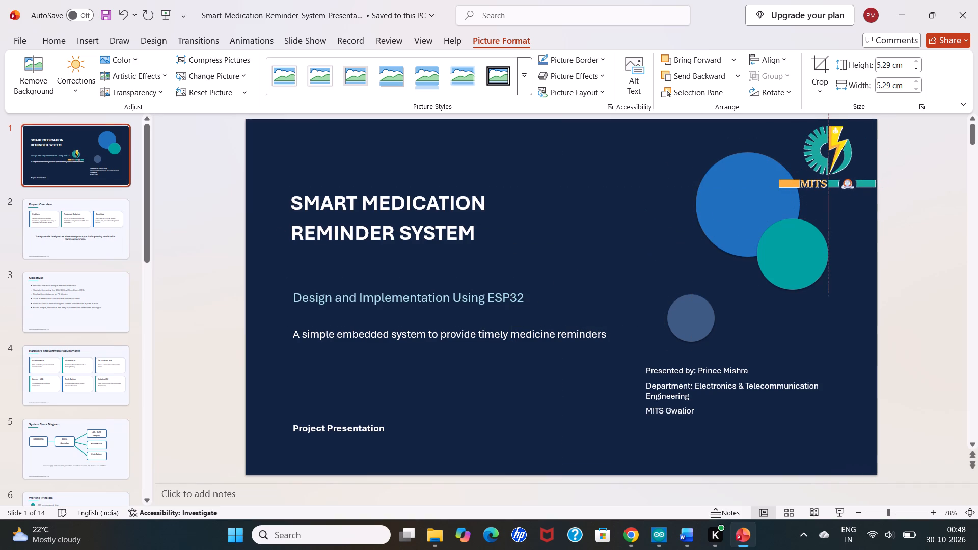
{"action": "left_click_drag", "start_coordinate": [826, 160], "coordinate": [825, 161]}
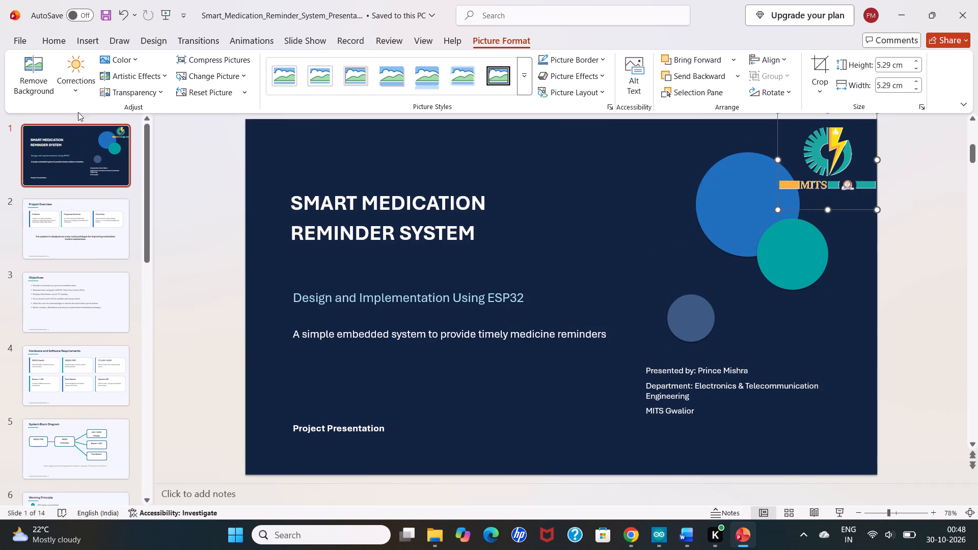
Insert the RTFG4 picture from the Downloads folder on the title slide.
{"action": "left_click", "coordinate": [86, 38]}
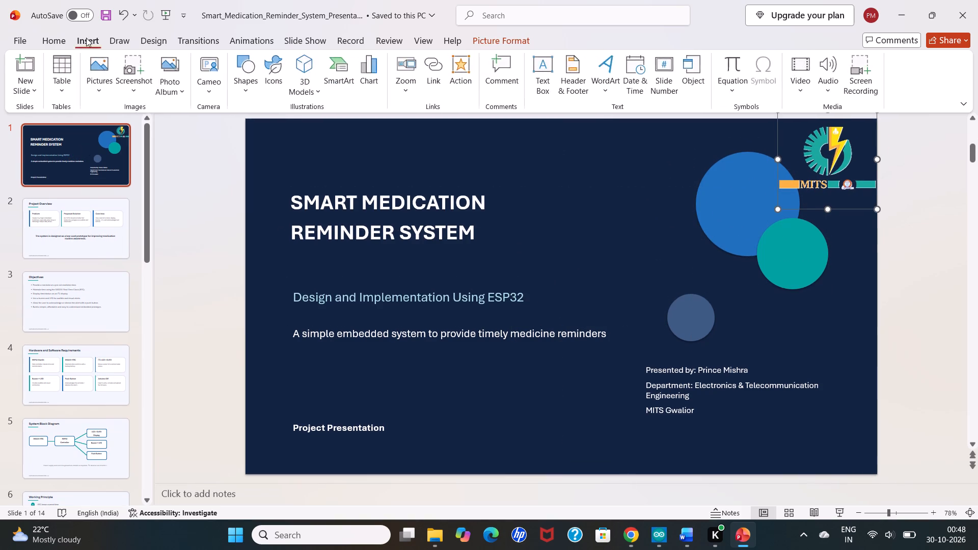
{"action": "left_click", "coordinate": [102, 80]}
{"action": "left_click", "coordinate": [131, 136]}
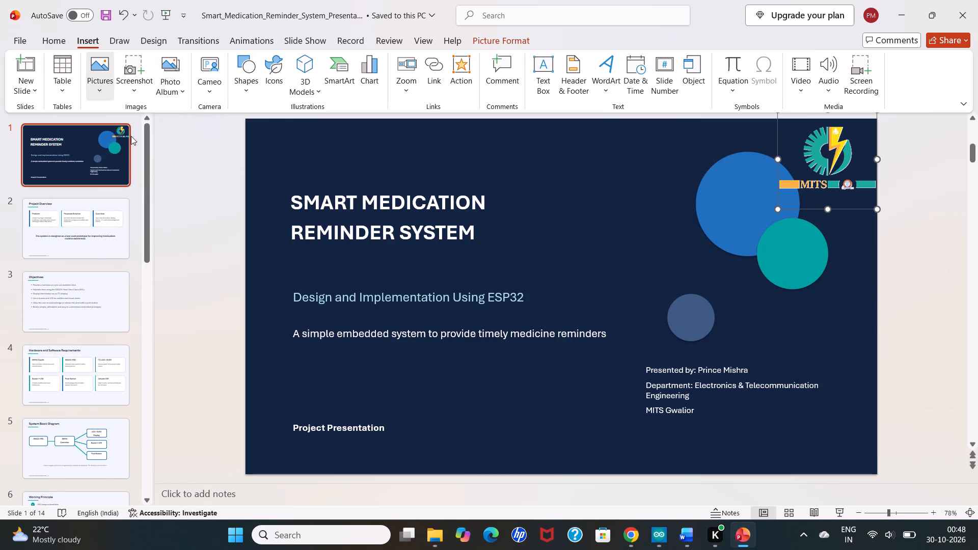
{"action": "scroll", "coordinate": [144, 181], "scroll_direction": "down", "scroll_amount": 5}
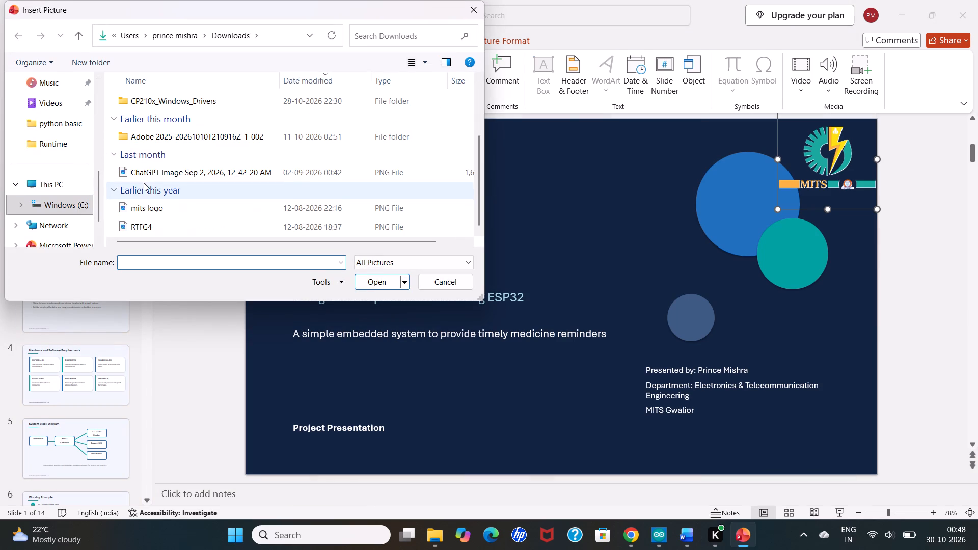
{"action": "scroll", "coordinate": [144, 183], "scroll_direction": "down", "scroll_amount": 5}
{"action": "left_click", "coordinate": [151, 230]}
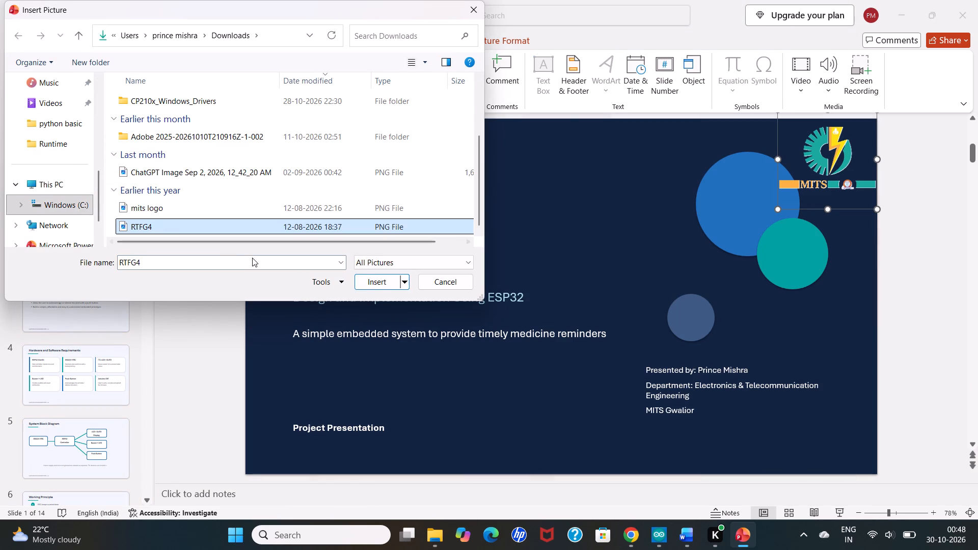
{"action": "left_click", "coordinate": [371, 283]}
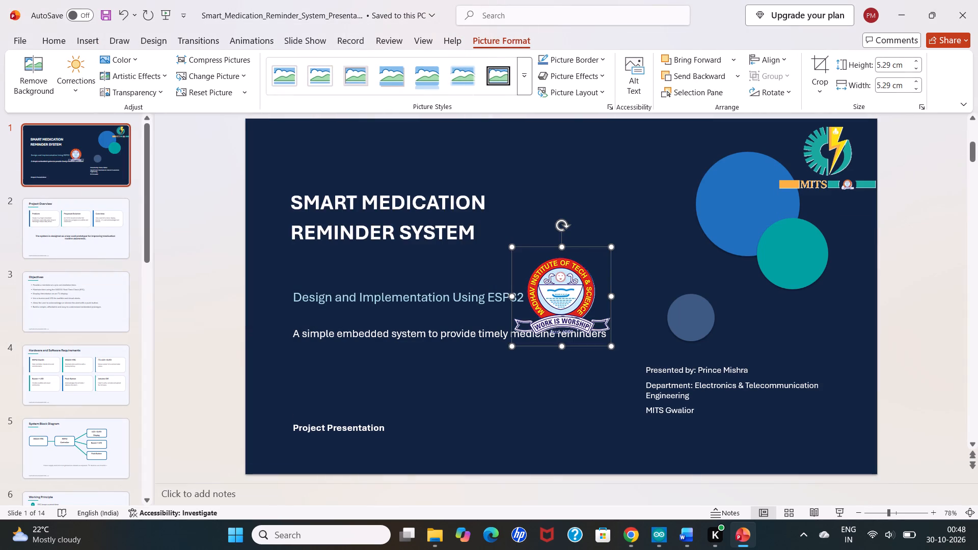
Shrink the round institute seal to about 3.63 cm square and place it in the title slide's upper-left corner.
{"action": "left_click_drag", "start_coordinate": [506, 246], "coordinate": [507, 246]}
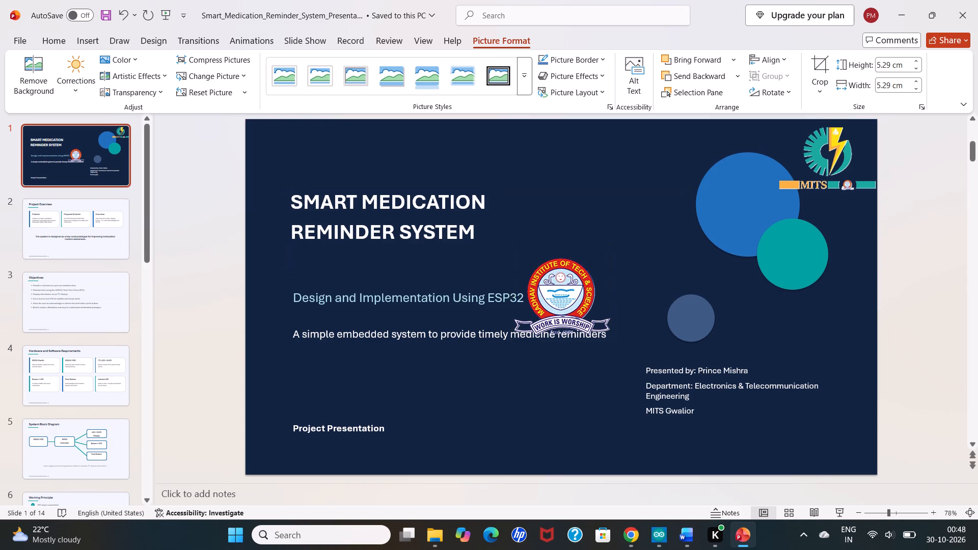
{"action": "left_click_drag", "start_coordinate": [507, 246], "coordinate": [500, 249]}
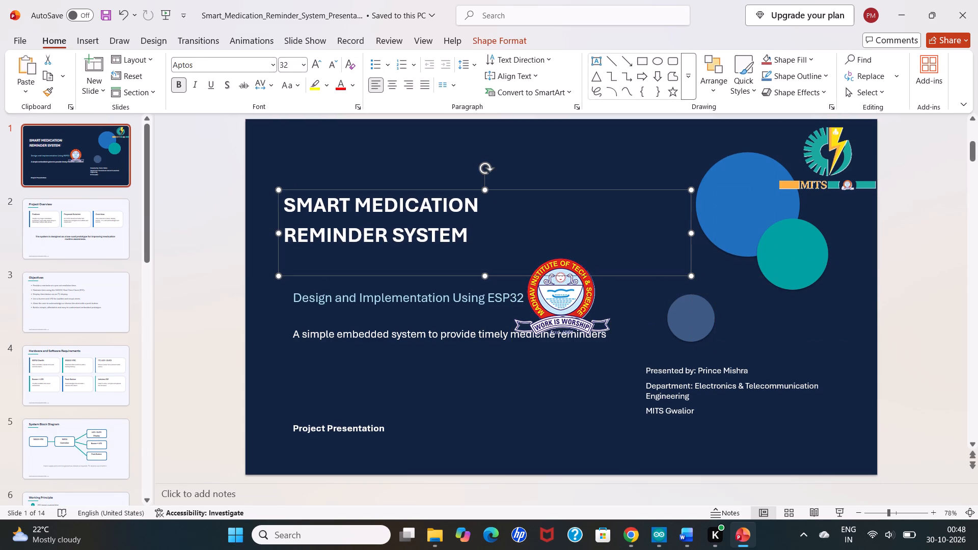
{"action": "left_click", "coordinate": [551, 299]}
{"action": "left_click_drag", "start_coordinate": [514, 249], "coordinate": [520, 252]}
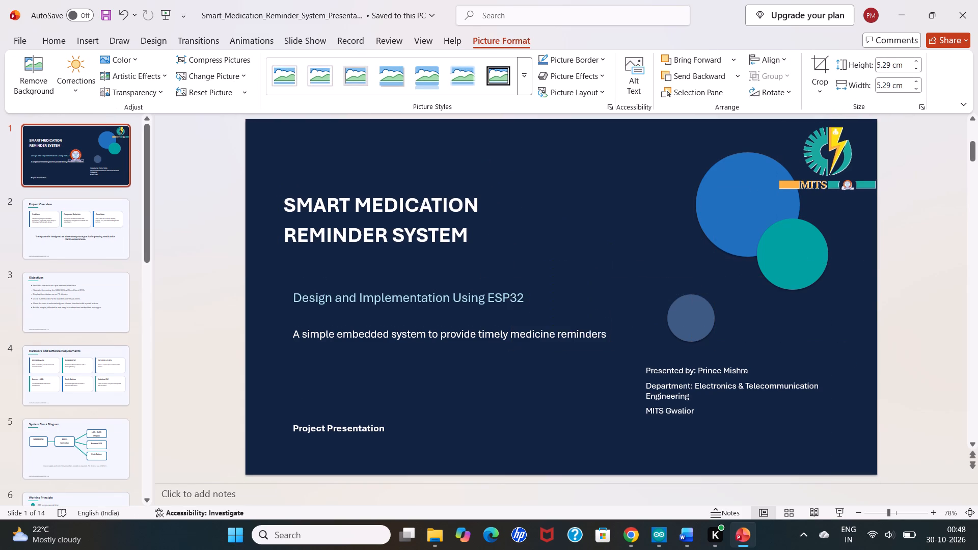
{"action": "left_click_drag", "start_coordinate": [520, 252], "coordinate": [540, 265]}
{"action": "left_click_drag", "start_coordinate": [559, 289], "coordinate": [449, 224]}
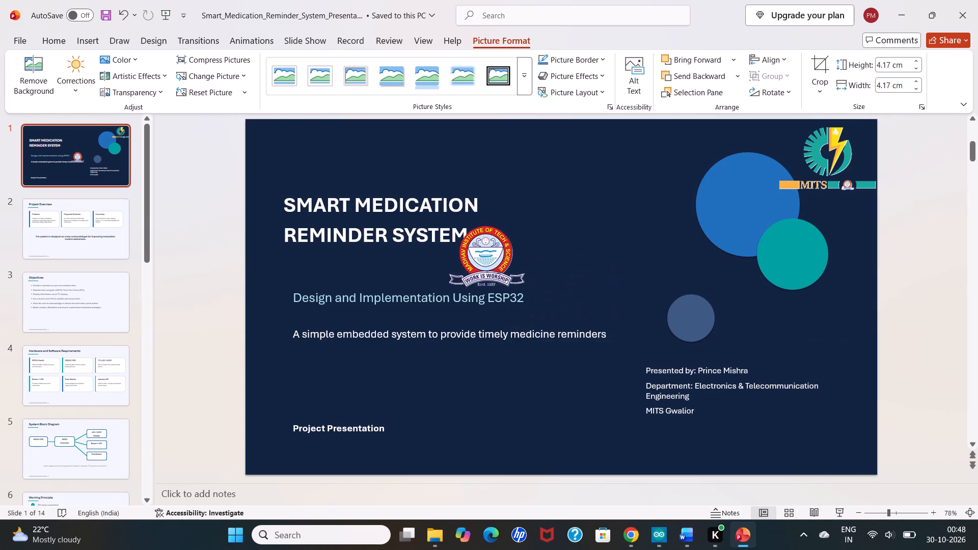
{"action": "left_click_drag", "start_coordinate": [449, 224], "coordinate": [276, 139]}
{"action": "left_click_drag", "start_coordinate": [328, 193], "coordinate": [327, 191]}
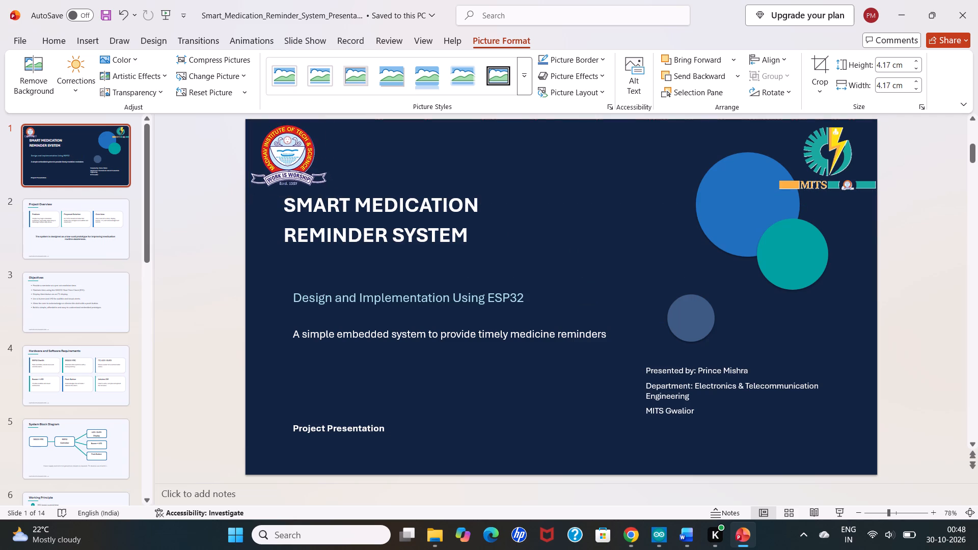
{"action": "left_click_drag", "start_coordinate": [327, 191], "coordinate": [334, 195]}
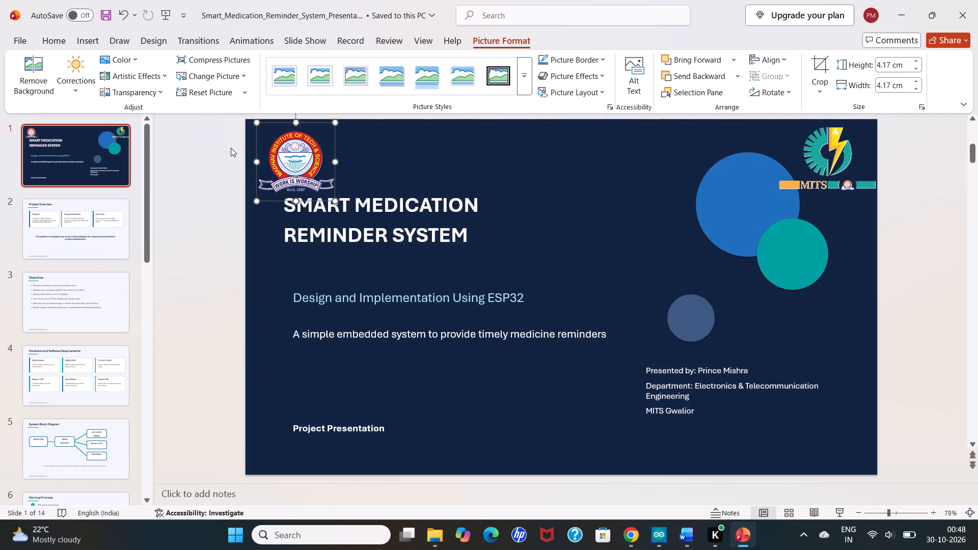
{"action": "left_click_drag", "start_coordinate": [256, 123], "coordinate": [267, 132]}
{"action": "left_click_drag", "start_coordinate": [301, 159], "coordinate": [295, 154]}
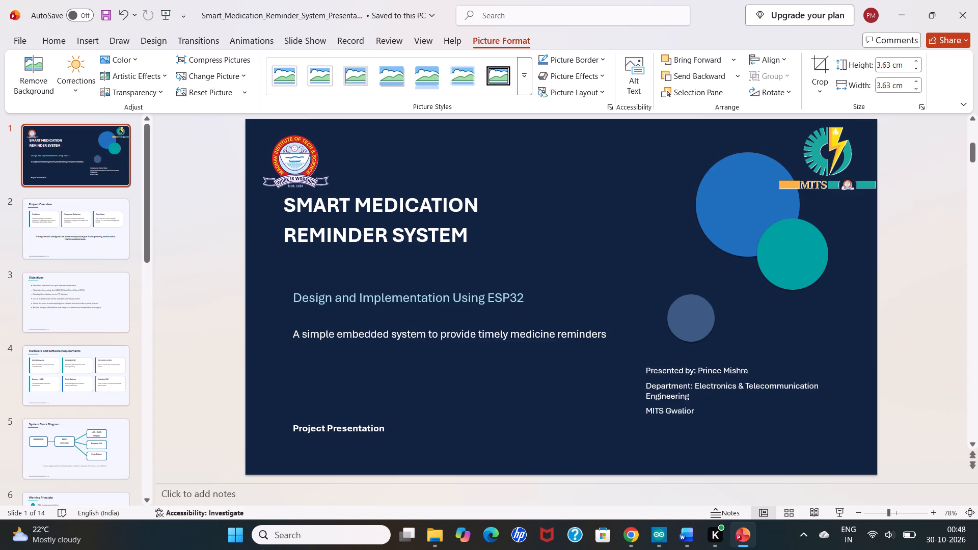
{"action": "left_click_drag", "start_coordinate": [295, 154], "coordinate": [291, 150]}
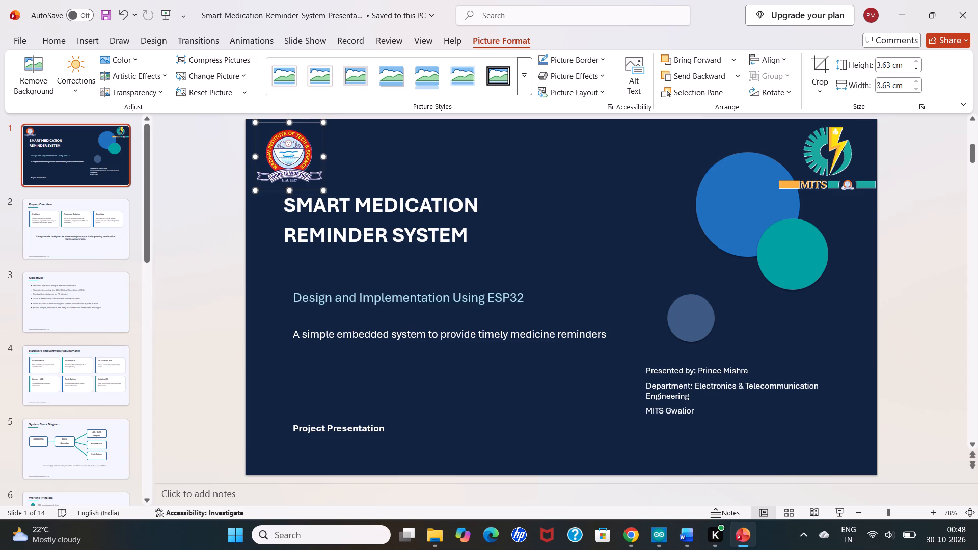
Shrink the MITS logo to about 4.28 cm square and reposition it in the title slide's upper-right corner.
{"action": "left_click", "coordinate": [823, 182]}
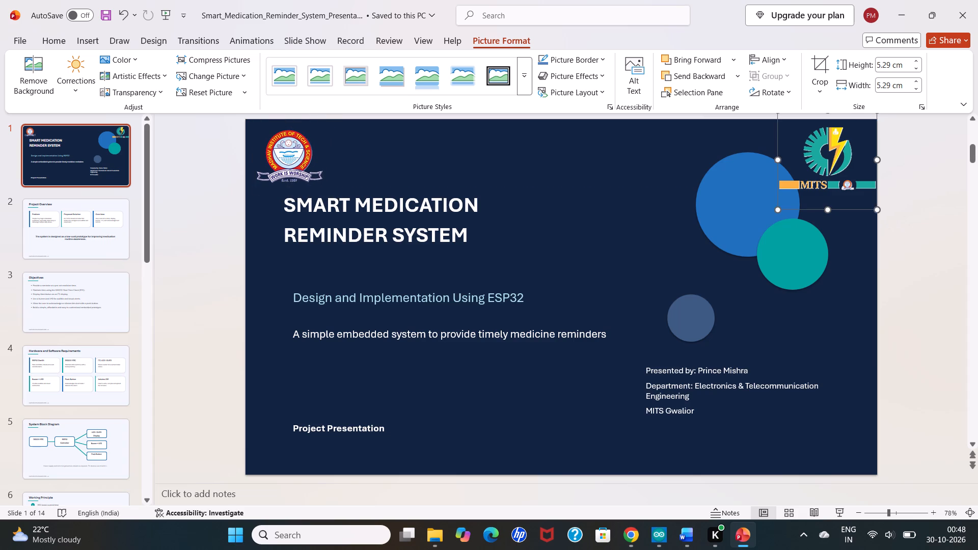
{"action": "left_click_drag", "start_coordinate": [875, 209], "coordinate": [868, 202]}
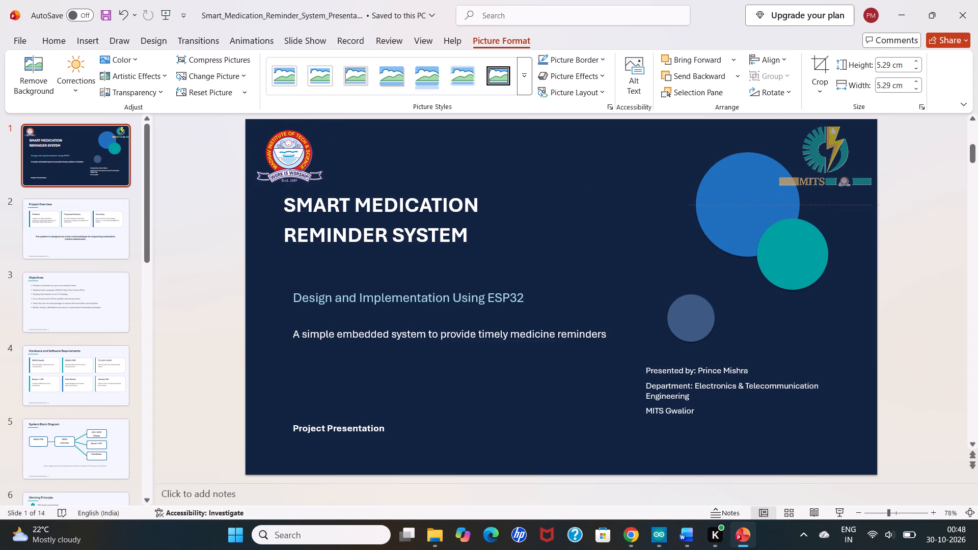
{"action": "left_click_drag", "start_coordinate": [868, 202], "coordinate": [848, 191]}
{"action": "left_click_drag", "start_coordinate": [820, 167], "coordinate": [827, 168]}
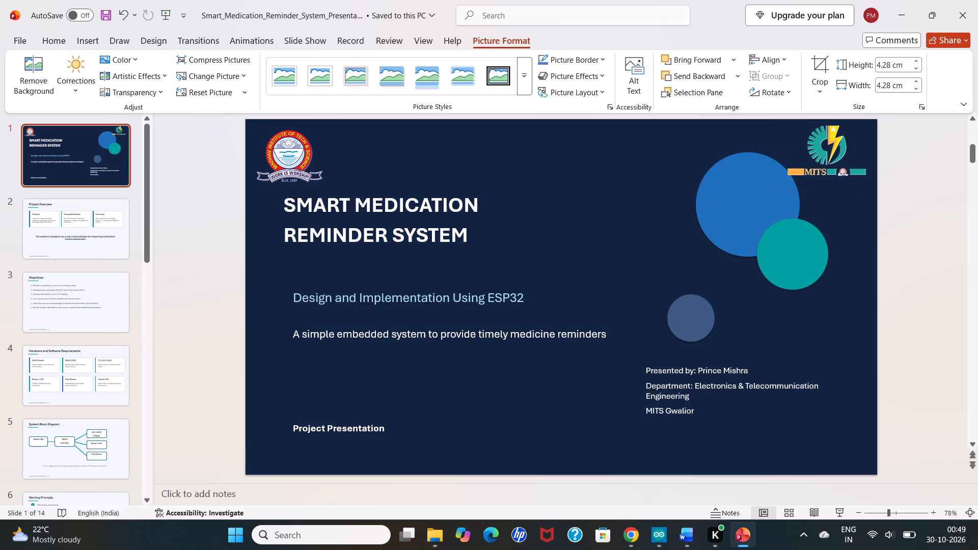
{"action": "left_click_drag", "start_coordinate": [827, 168], "coordinate": [832, 172]}
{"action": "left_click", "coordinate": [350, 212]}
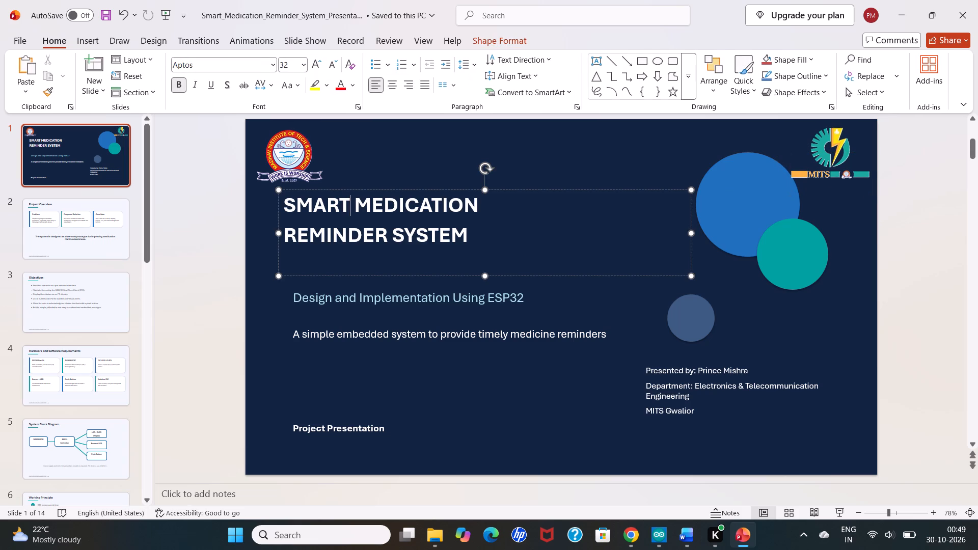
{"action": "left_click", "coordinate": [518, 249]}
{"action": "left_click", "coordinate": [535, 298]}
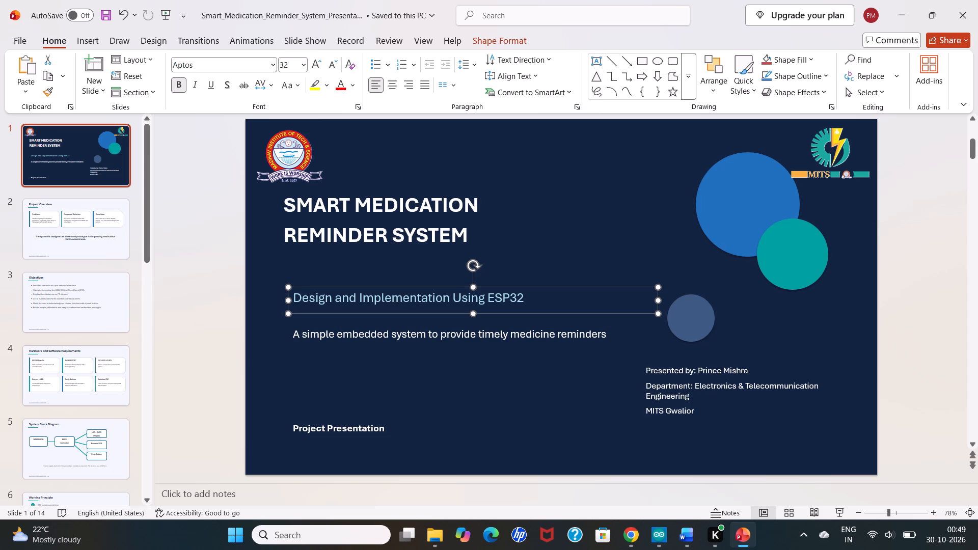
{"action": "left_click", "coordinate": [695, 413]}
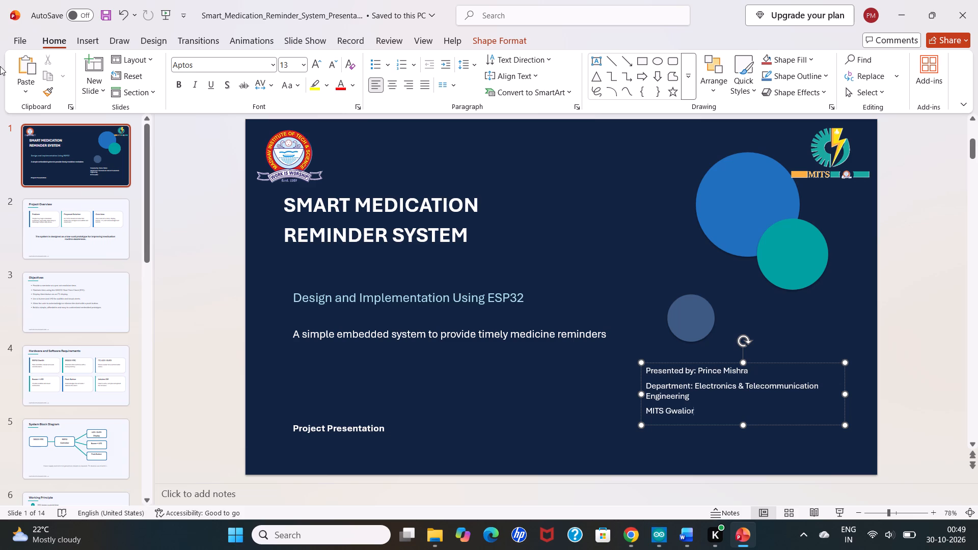
Open Leadership_Skills_Engineering_Managers_Professional from Downloads and copy the Madhav Institute heading with its university and NAAC lines from the title slide.
{"action": "left_click", "coordinate": [15, 39]}
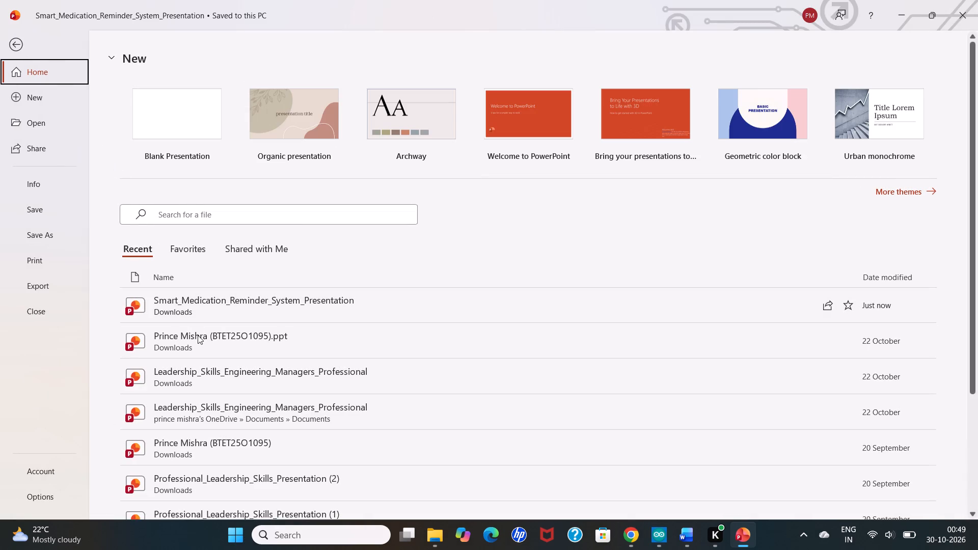
{"action": "left_click", "coordinate": [206, 380]}
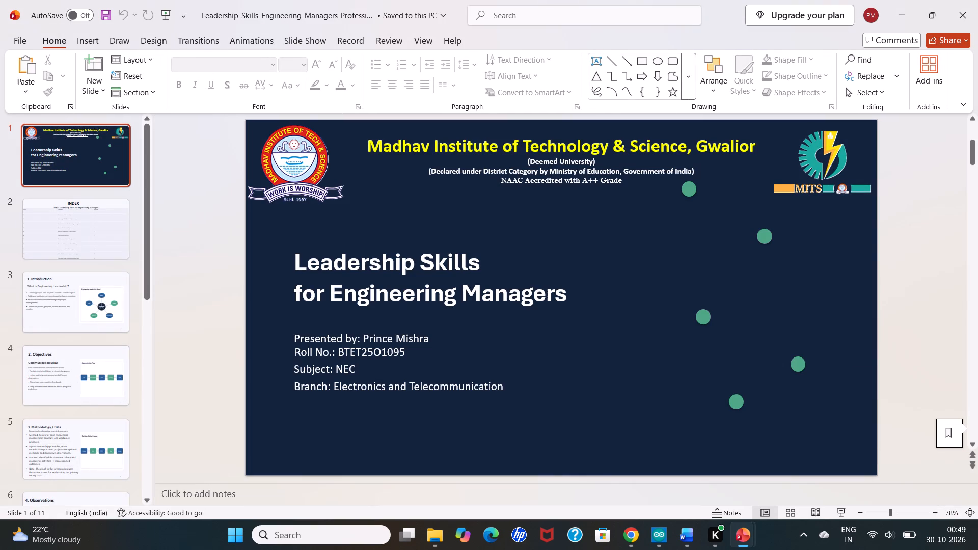
{"action": "left_click_drag", "start_coordinate": [370, 141], "coordinate": [610, 188]}
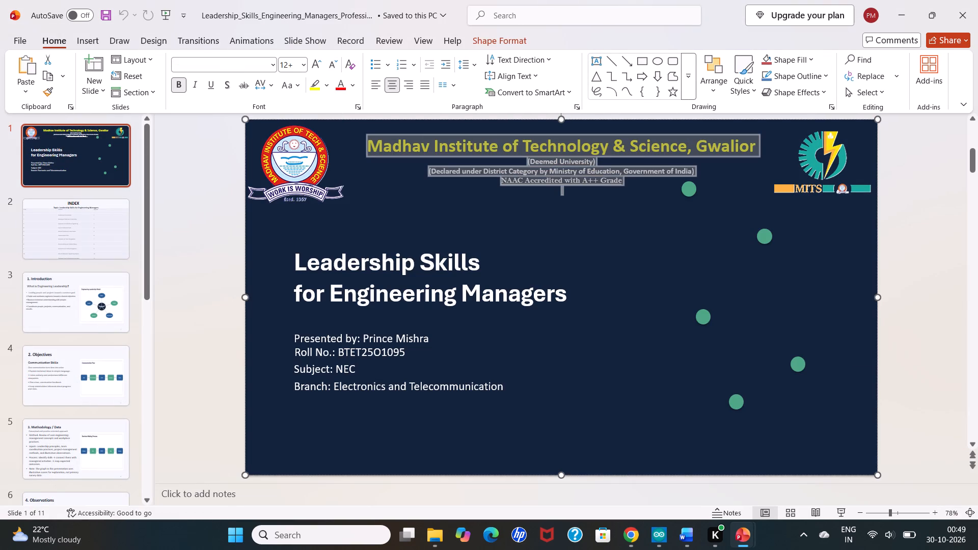
{"action": "left_click_drag", "start_coordinate": [610, 188], "coordinate": [610, 189]}
{"action": "key", "text": "ctrl+c"}
Switch back to the Smart_Medication_Reminder_System_Presentation file at its title slide.
{"action": "left_click", "coordinate": [11, 33]}
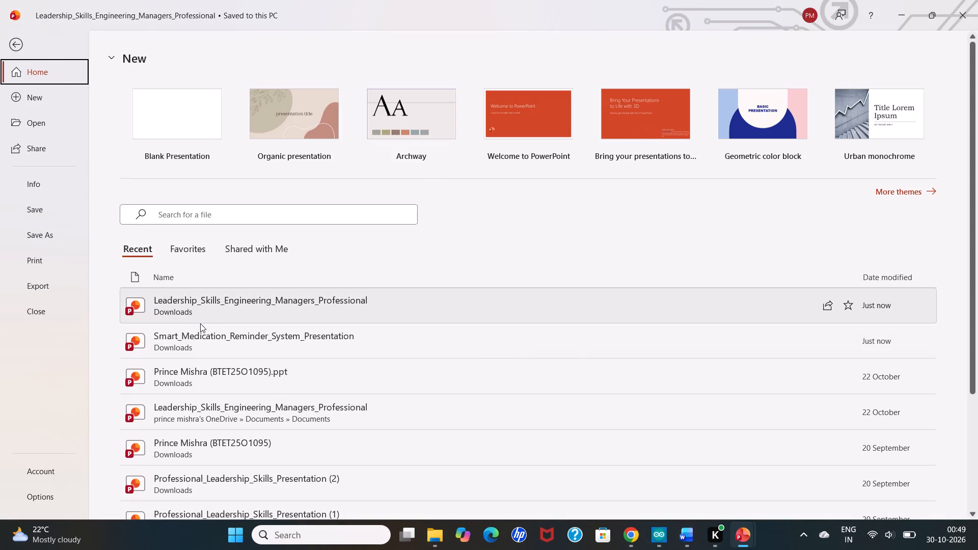
{"action": "left_click", "coordinate": [188, 310]}
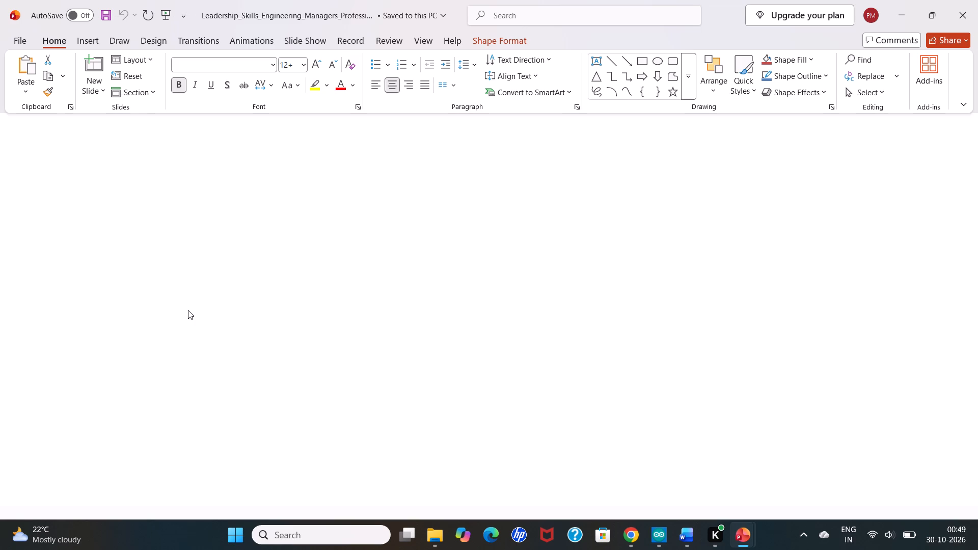
{"action": "key", "text": "Tab"}
{"action": "key", "text": "alt+Tab"}
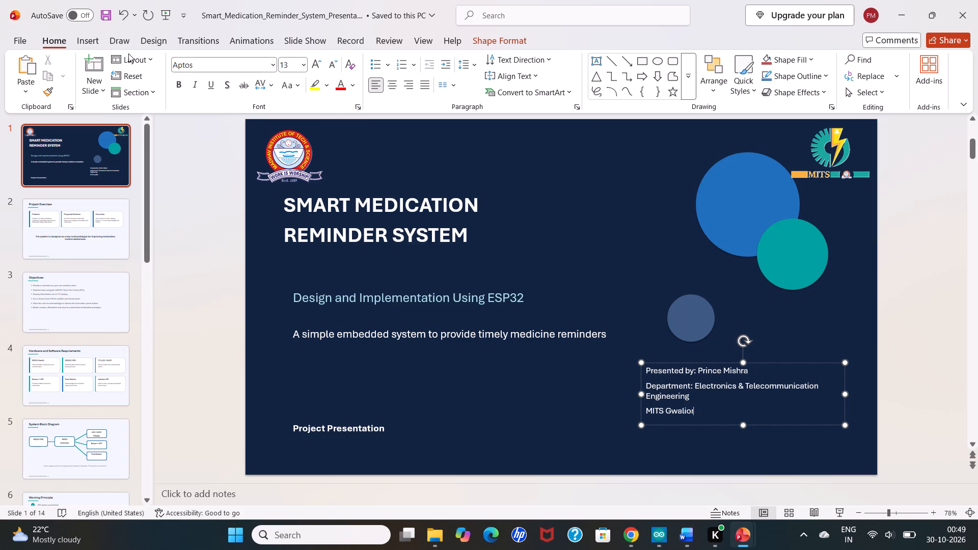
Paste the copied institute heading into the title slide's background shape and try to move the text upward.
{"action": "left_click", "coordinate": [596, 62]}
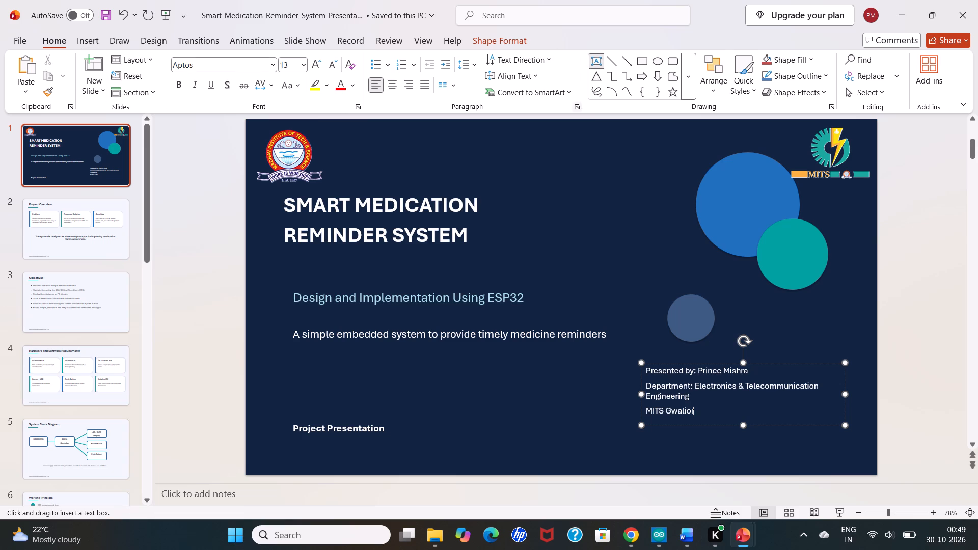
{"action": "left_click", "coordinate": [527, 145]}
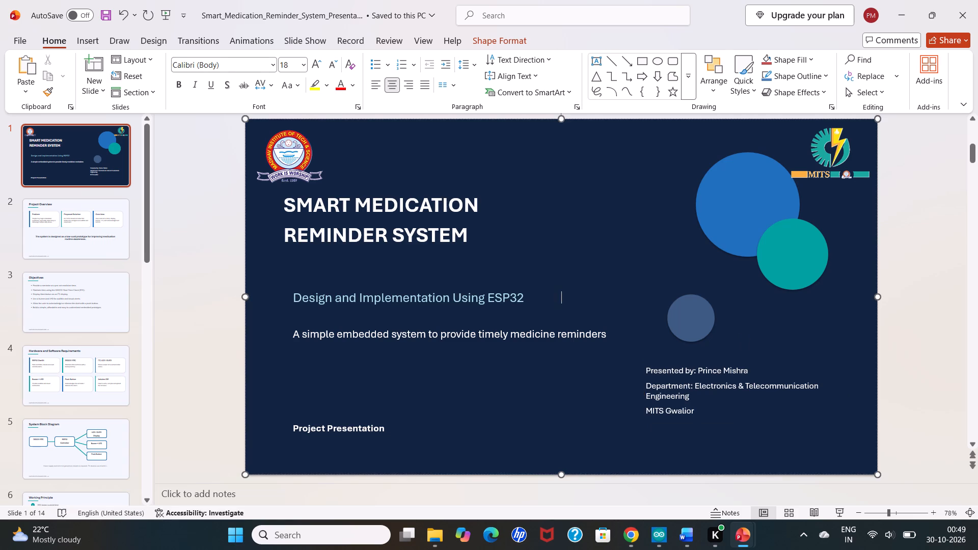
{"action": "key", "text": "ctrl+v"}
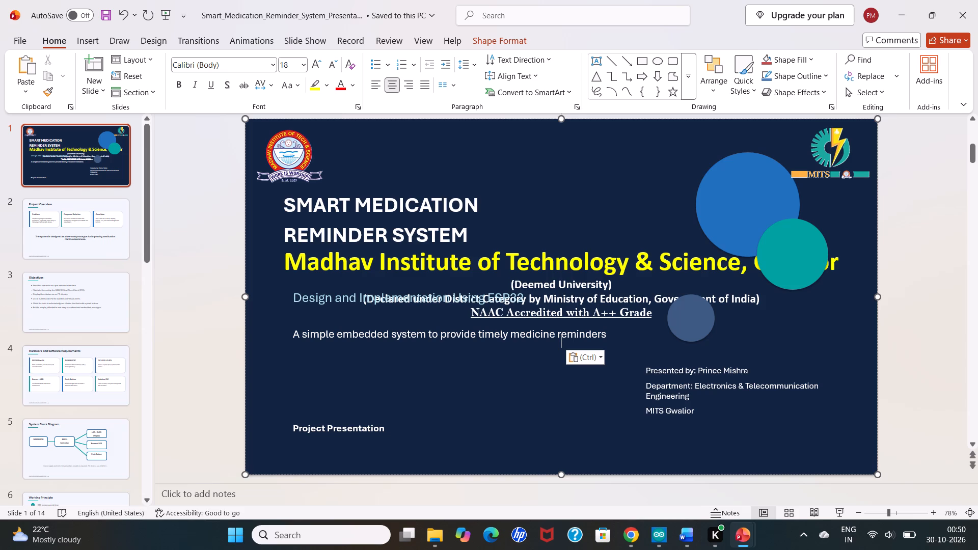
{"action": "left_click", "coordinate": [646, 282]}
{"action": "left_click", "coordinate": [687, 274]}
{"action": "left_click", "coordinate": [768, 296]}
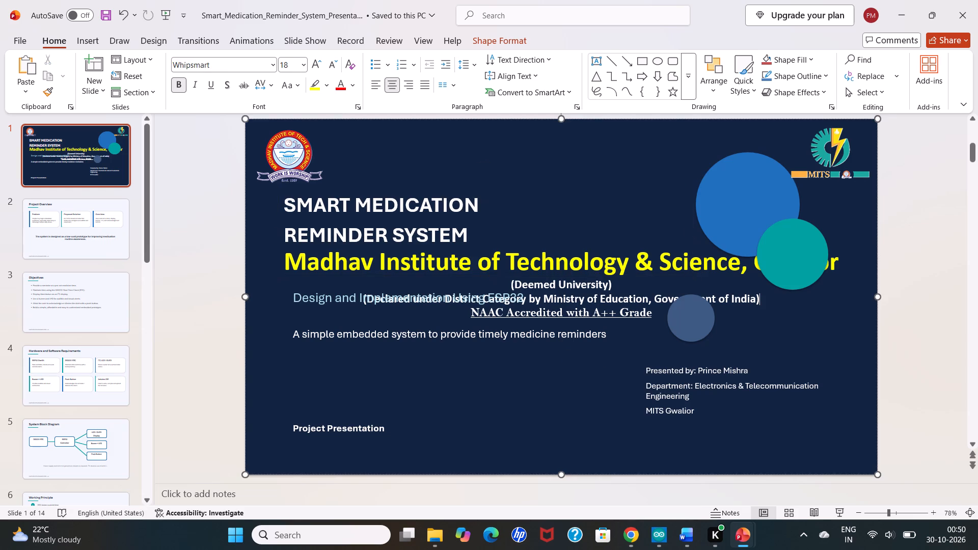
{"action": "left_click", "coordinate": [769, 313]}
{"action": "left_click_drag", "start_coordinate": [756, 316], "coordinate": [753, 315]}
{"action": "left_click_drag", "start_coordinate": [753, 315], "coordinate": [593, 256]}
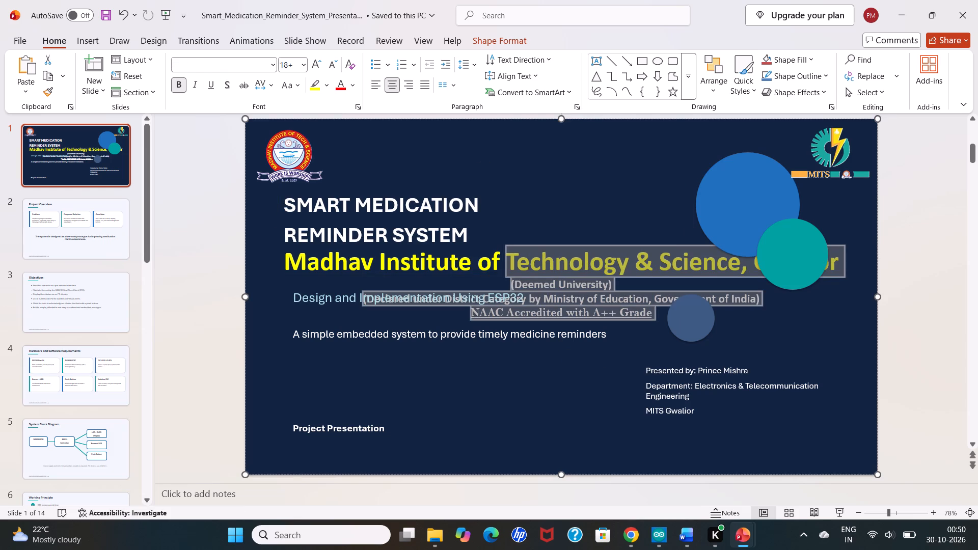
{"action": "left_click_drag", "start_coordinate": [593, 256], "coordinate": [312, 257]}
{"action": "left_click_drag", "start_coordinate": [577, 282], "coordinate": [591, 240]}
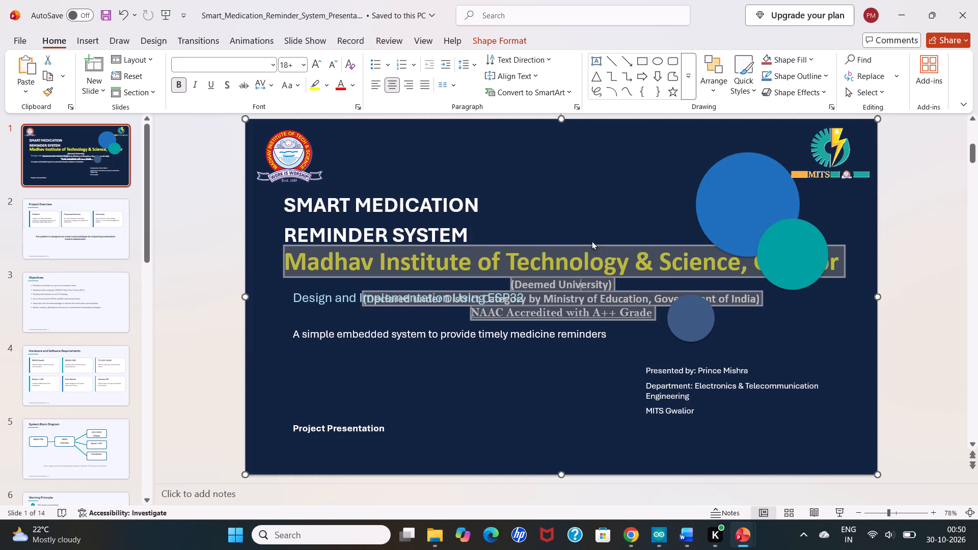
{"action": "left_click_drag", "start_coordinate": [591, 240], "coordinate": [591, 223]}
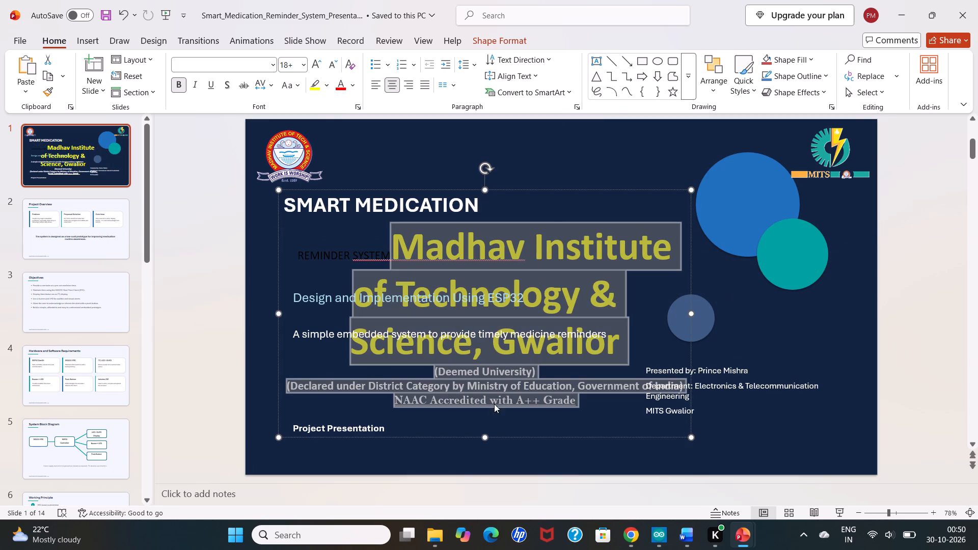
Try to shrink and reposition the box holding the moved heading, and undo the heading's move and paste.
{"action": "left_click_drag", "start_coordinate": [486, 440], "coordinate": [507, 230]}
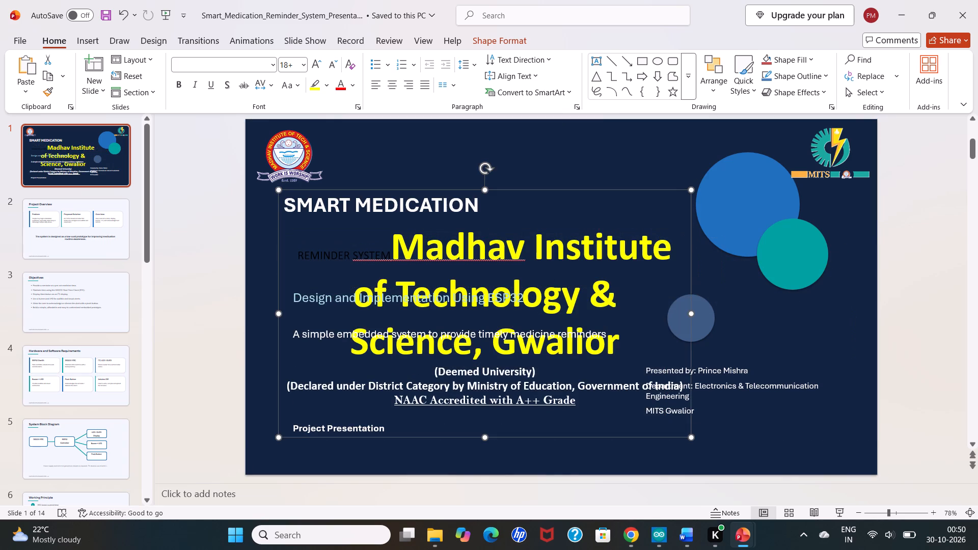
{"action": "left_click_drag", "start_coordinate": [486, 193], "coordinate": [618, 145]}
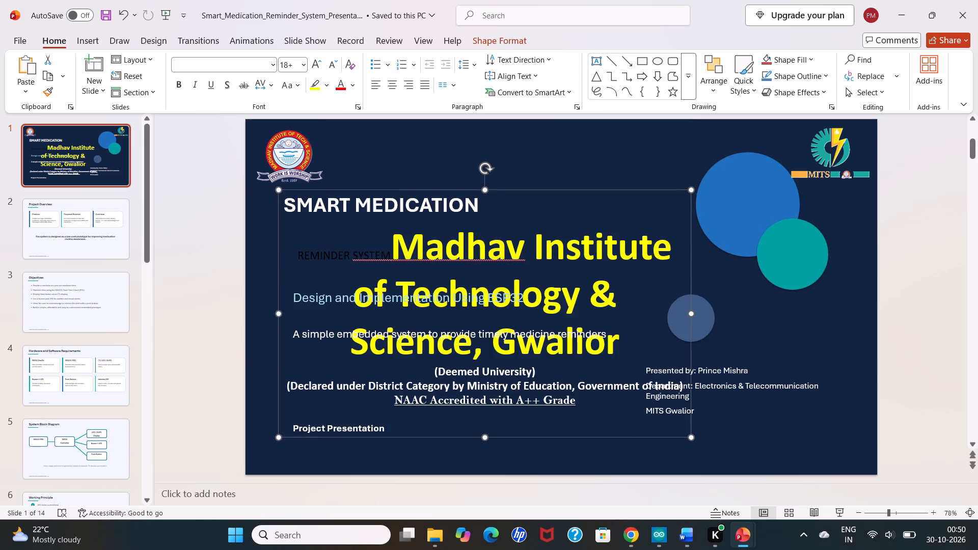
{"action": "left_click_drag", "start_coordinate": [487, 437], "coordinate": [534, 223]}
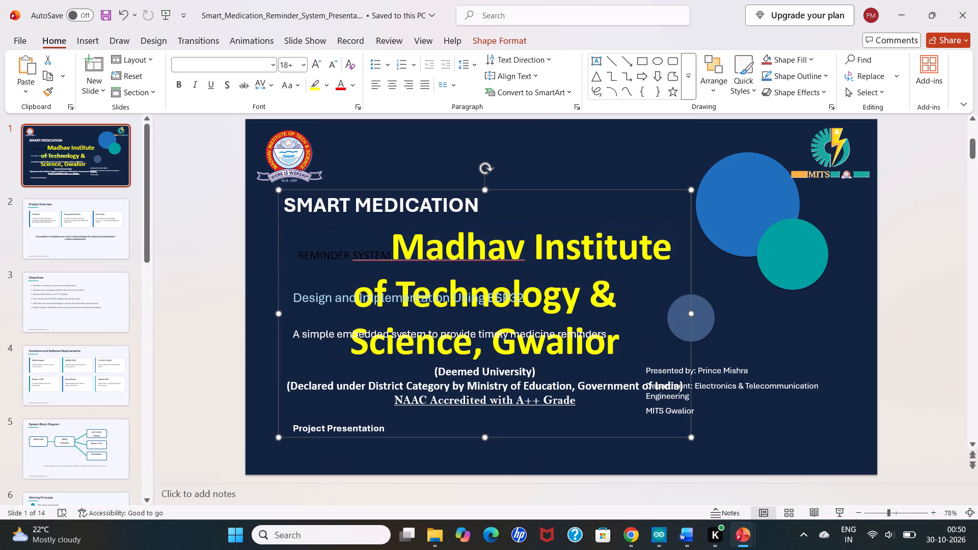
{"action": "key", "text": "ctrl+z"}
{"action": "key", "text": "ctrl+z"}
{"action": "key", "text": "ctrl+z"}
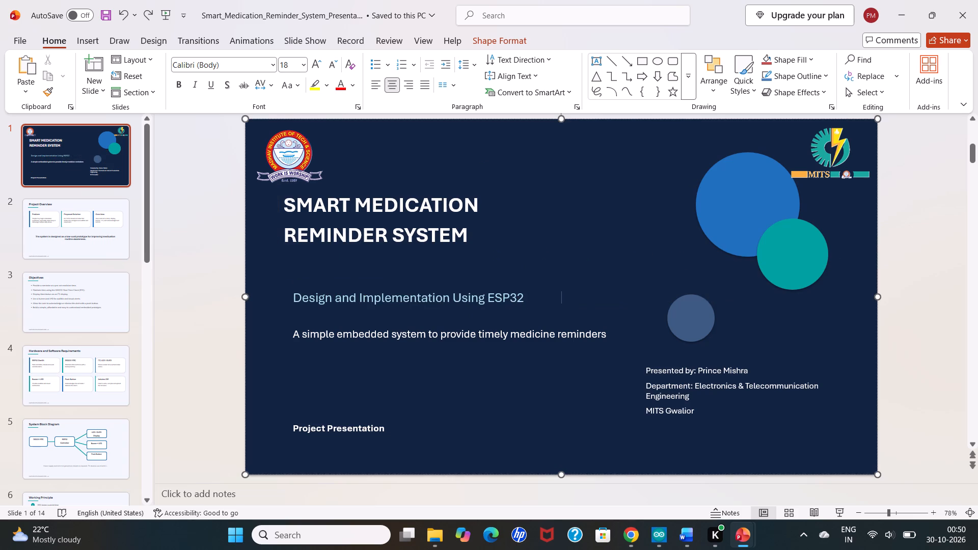
Move the "Design and Implementation Using ESP32" subtitle slightly down, closer to the line below it.
{"action": "key", "text": "space"}
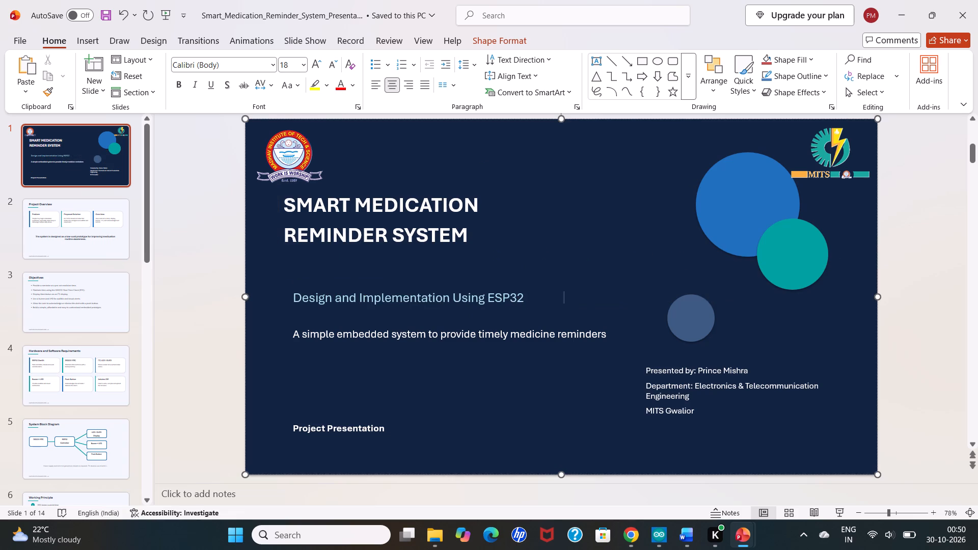
{"action": "left_click_drag", "start_coordinate": [567, 299], "coordinate": [562, 313]}
Insert a wide text box between the two logos on the title slide and paste the copied institute heading into it.
{"action": "left_click", "coordinate": [596, 65]}
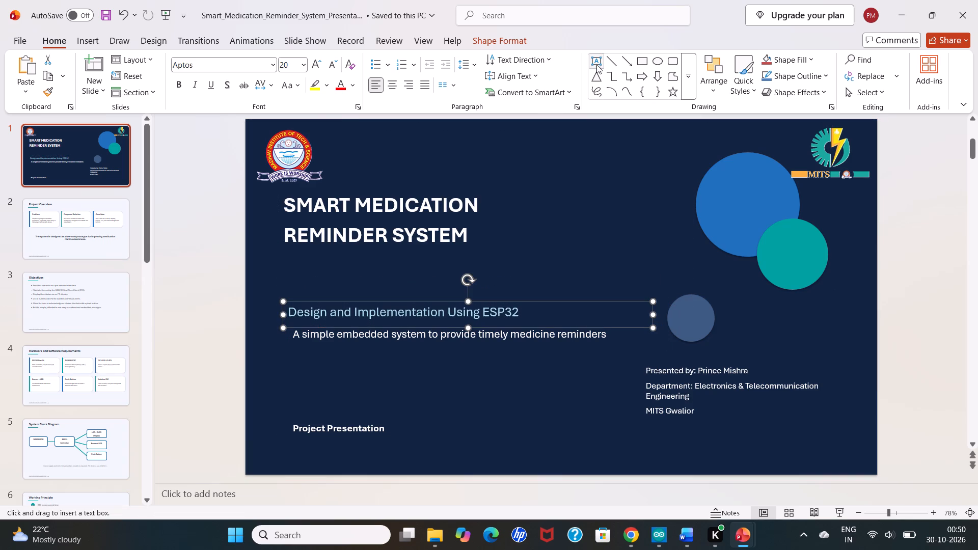
{"action": "left_click", "coordinate": [370, 160]}
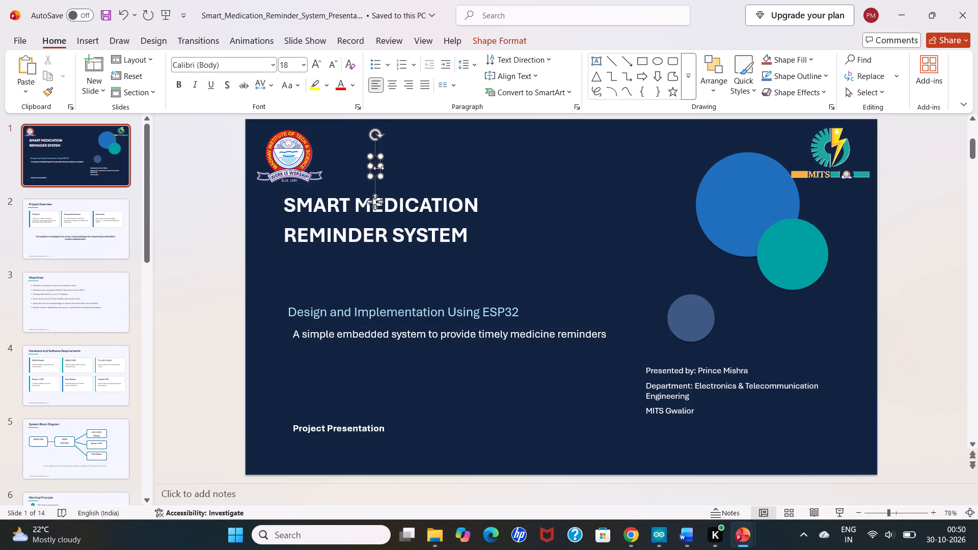
{"action": "left_click_drag", "start_coordinate": [378, 168], "coordinate": [725, 171]}
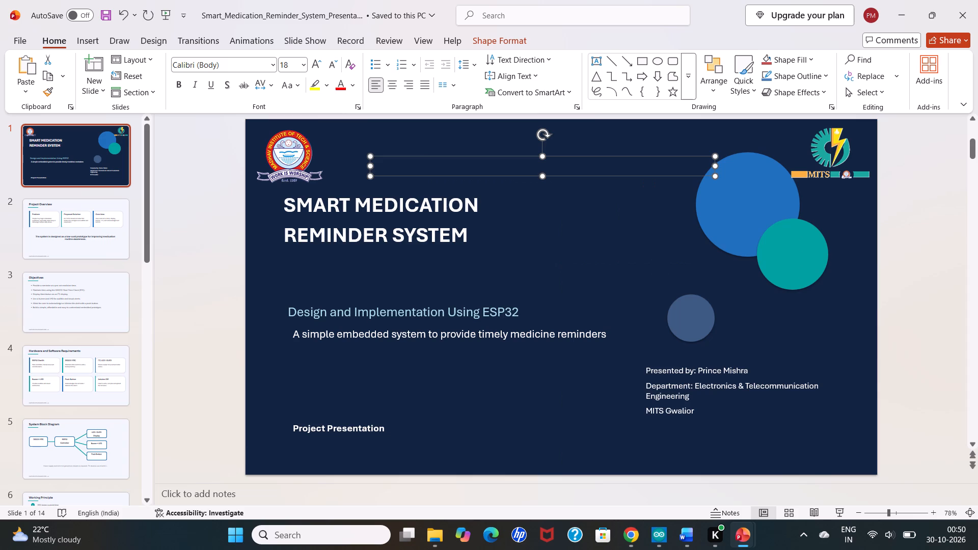
{"action": "left_click_drag", "start_coordinate": [715, 168], "coordinate": [765, 165]}
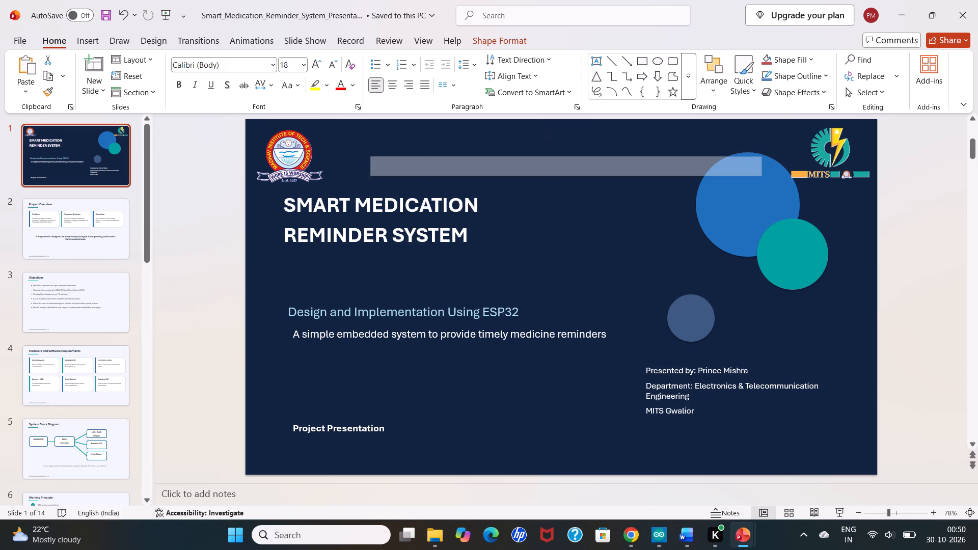
{"action": "left_click_drag", "start_coordinate": [765, 165], "coordinate": [752, 164]}
{"action": "left_click_drag", "start_coordinate": [752, 164], "coordinate": [742, 164]}
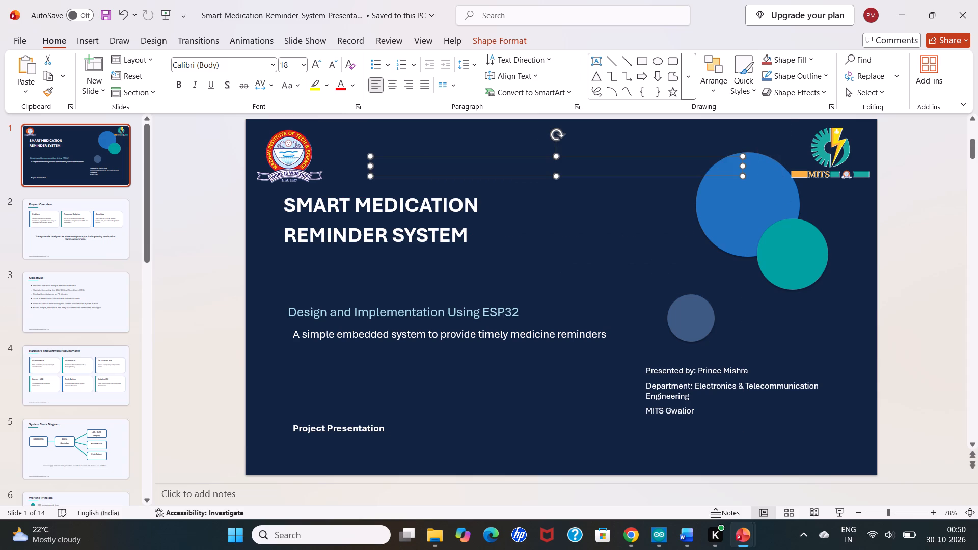
{"action": "key", "text": "ctrl+v"}
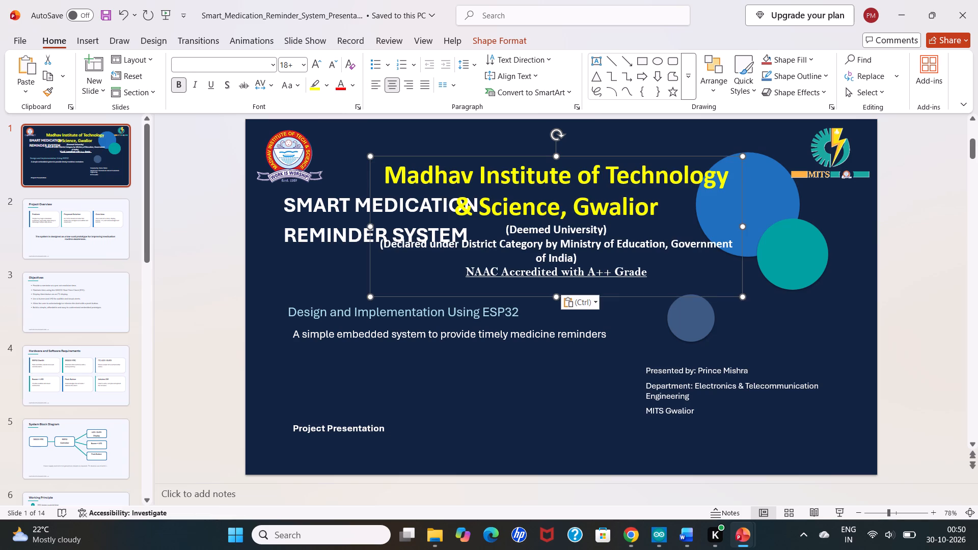
Enlarge the heading's text box outward and upward so it spans the space between the institute seal and the MITS logo.
{"action": "left_click_drag", "start_coordinate": [371, 155], "coordinate": [349, 143]}
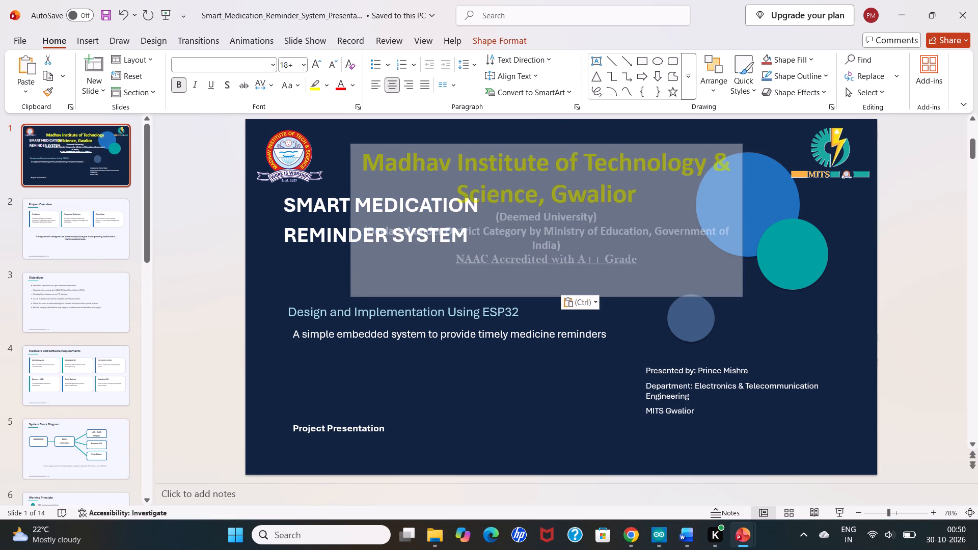
{"action": "left_click_drag", "start_coordinate": [349, 143], "coordinate": [334, 137]}
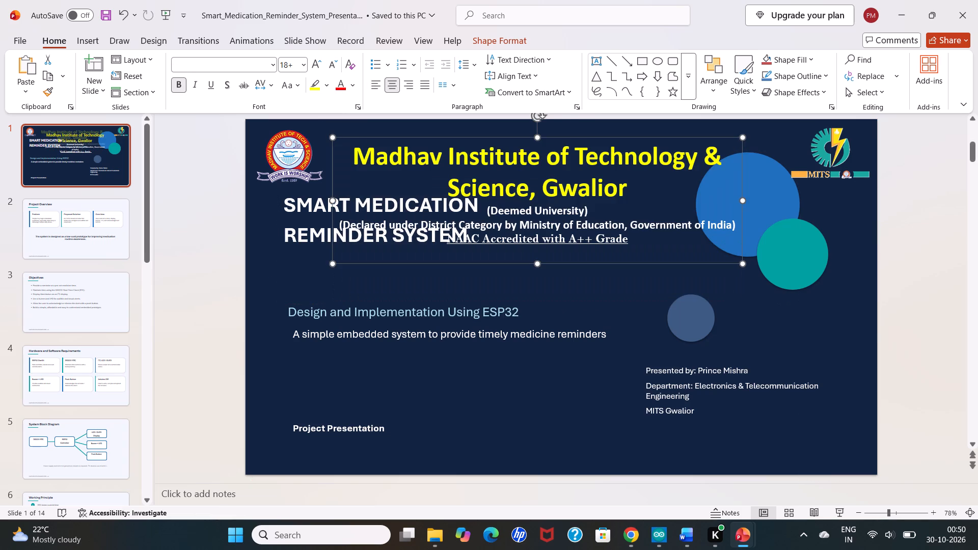
{"action": "left_click_drag", "start_coordinate": [741, 138], "coordinate": [757, 135]}
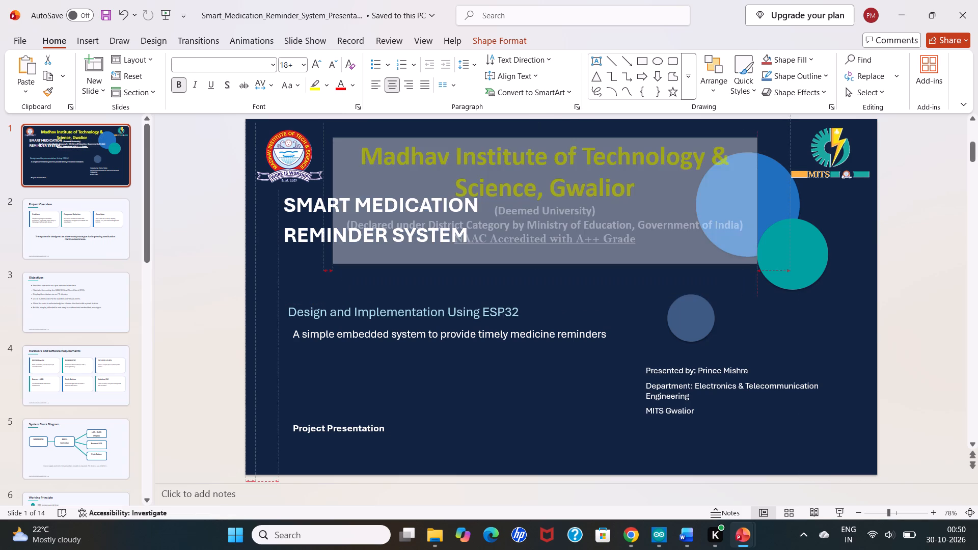
{"action": "left_click_drag", "start_coordinate": [757, 135], "coordinate": [796, 130]}
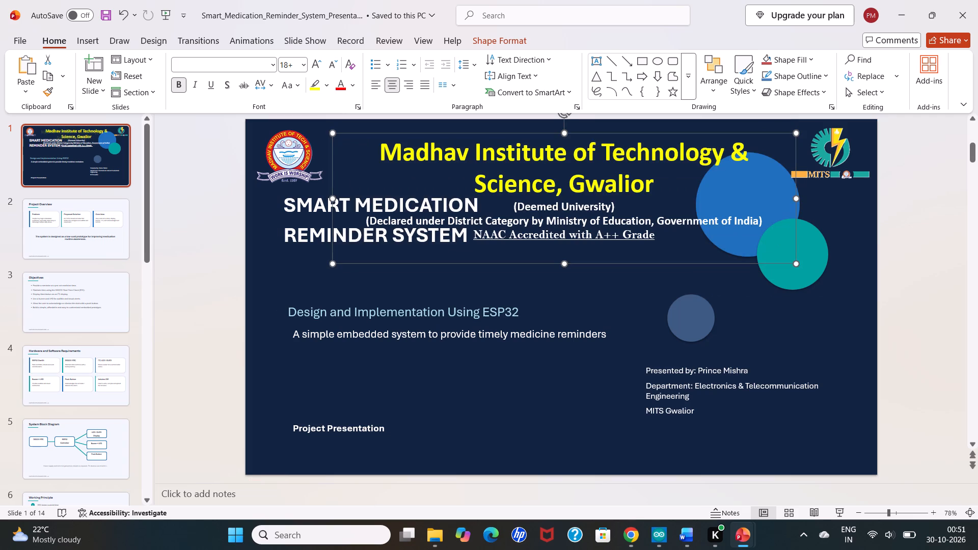
{"action": "left_click_drag", "start_coordinate": [561, 266], "coordinate": [578, 219]}
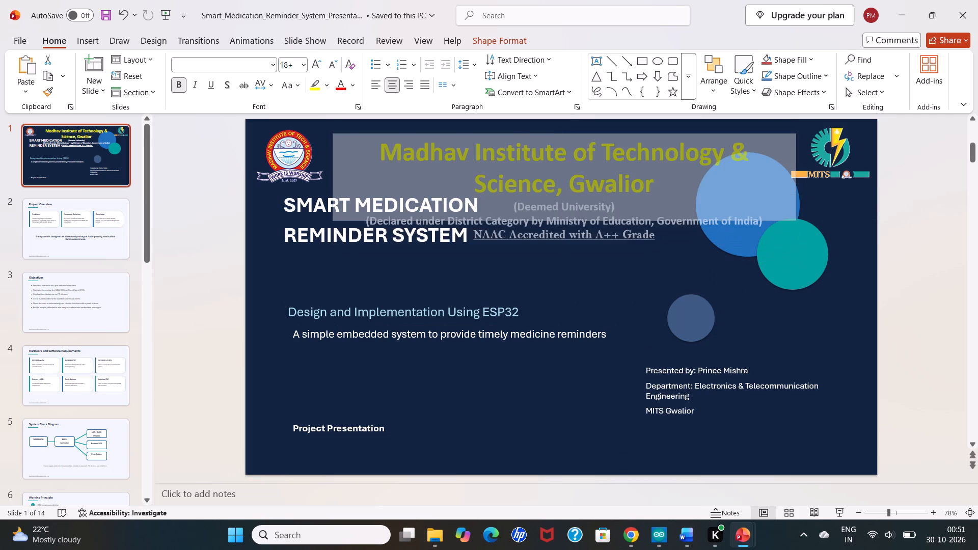
{"action": "left_click_drag", "start_coordinate": [578, 219], "coordinate": [583, 204]}
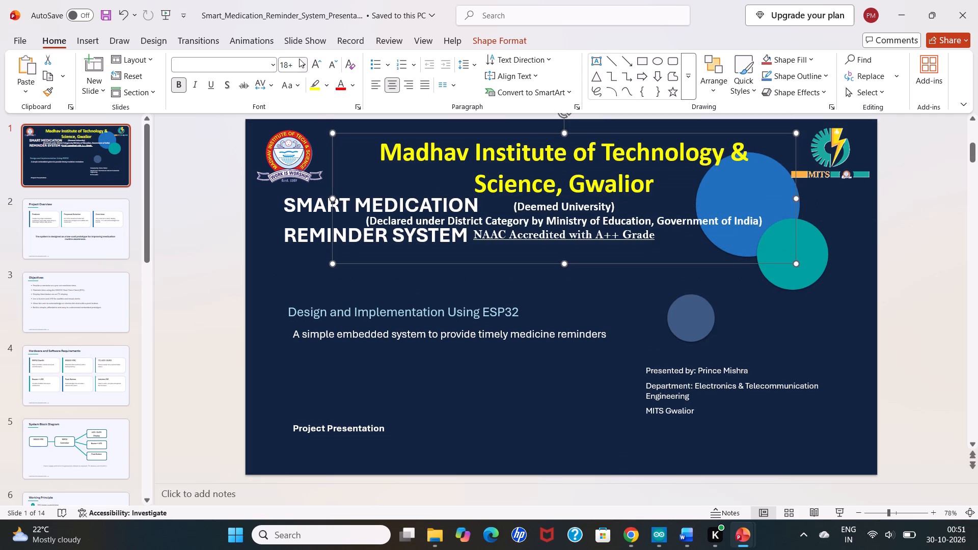
Set all text in the institute heading box to 12 pt.
{"action": "left_click", "coordinate": [302, 67]}
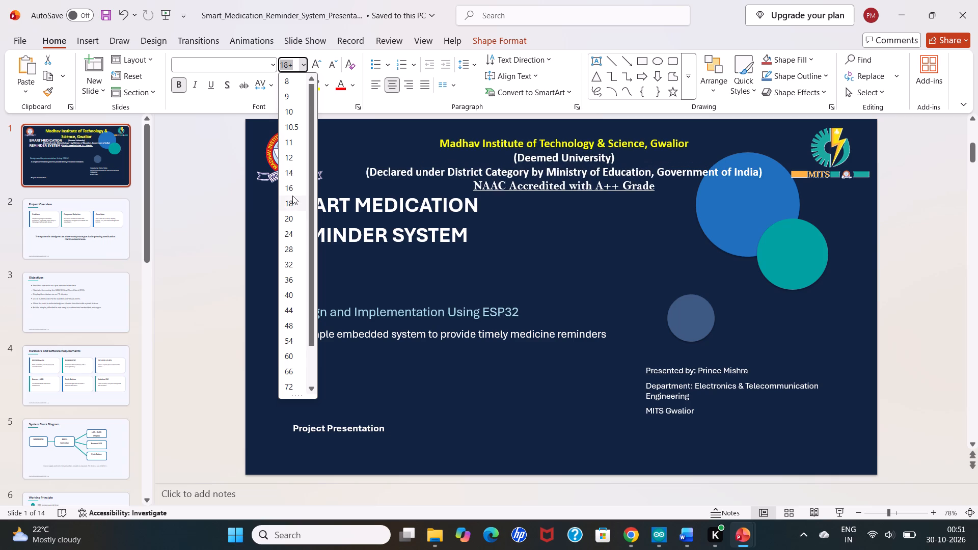
{"action": "left_click", "coordinate": [292, 152]}
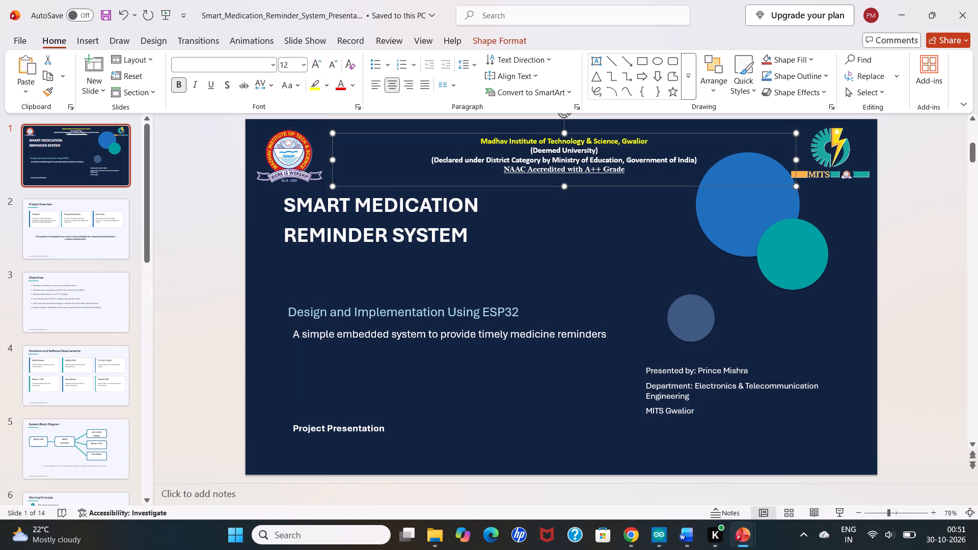
Set the "Madhav Institute of Technology & Science, Gwalior" line to 28 pt.
{"action": "left_click_drag", "start_coordinate": [476, 144], "coordinate": [607, 142]}
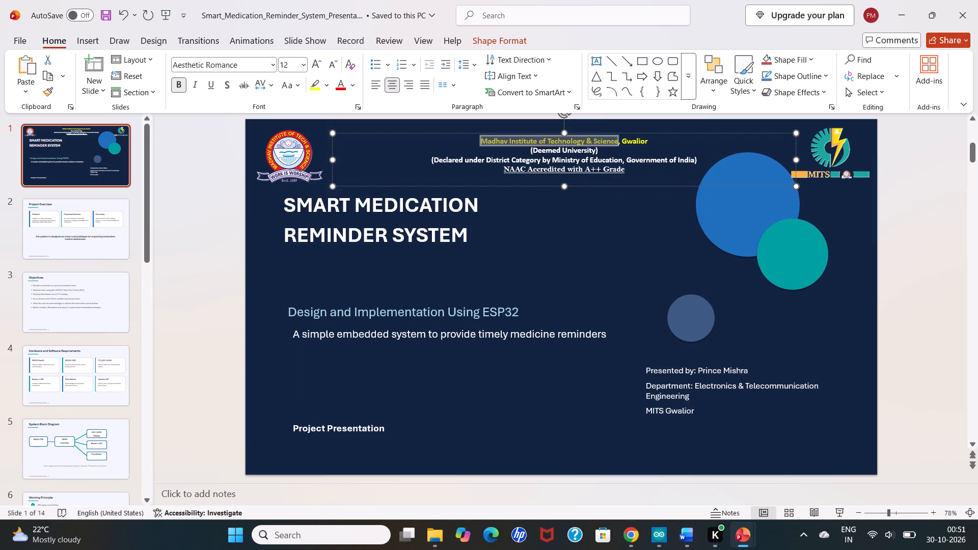
{"action": "left_click_drag", "start_coordinate": [607, 142], "coordinate": [650, 142]}
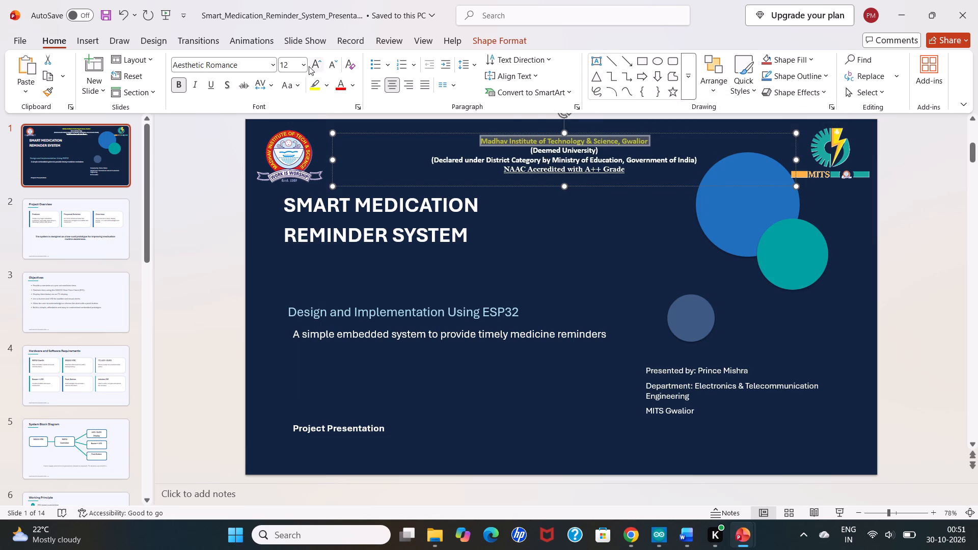
{"action": "left_click", "coordinate": [305, 63]}
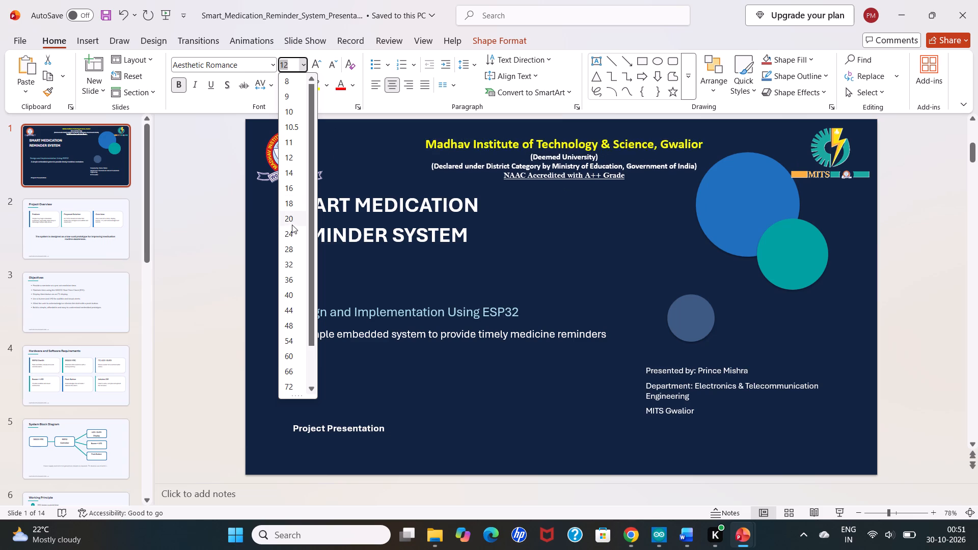
{"action": "left_click", "coordinate": [292, 248]}
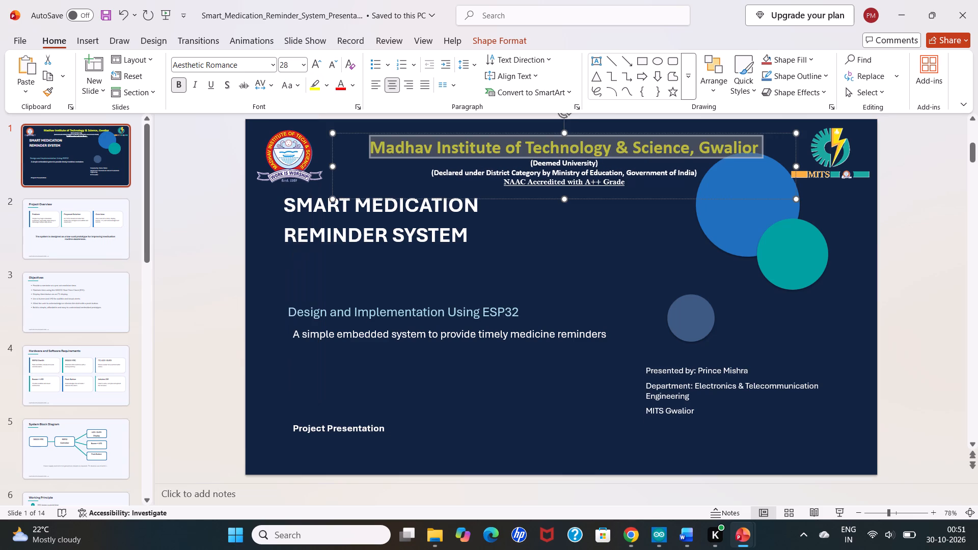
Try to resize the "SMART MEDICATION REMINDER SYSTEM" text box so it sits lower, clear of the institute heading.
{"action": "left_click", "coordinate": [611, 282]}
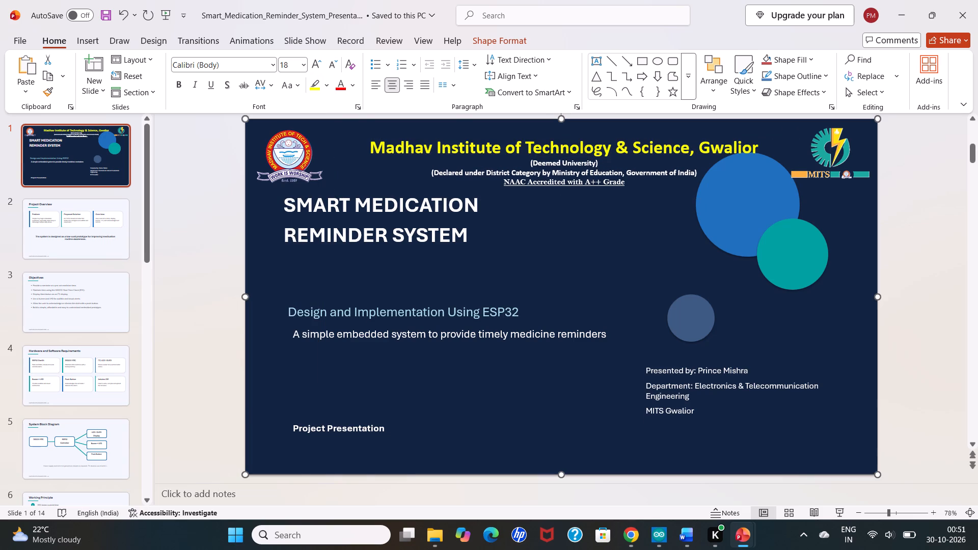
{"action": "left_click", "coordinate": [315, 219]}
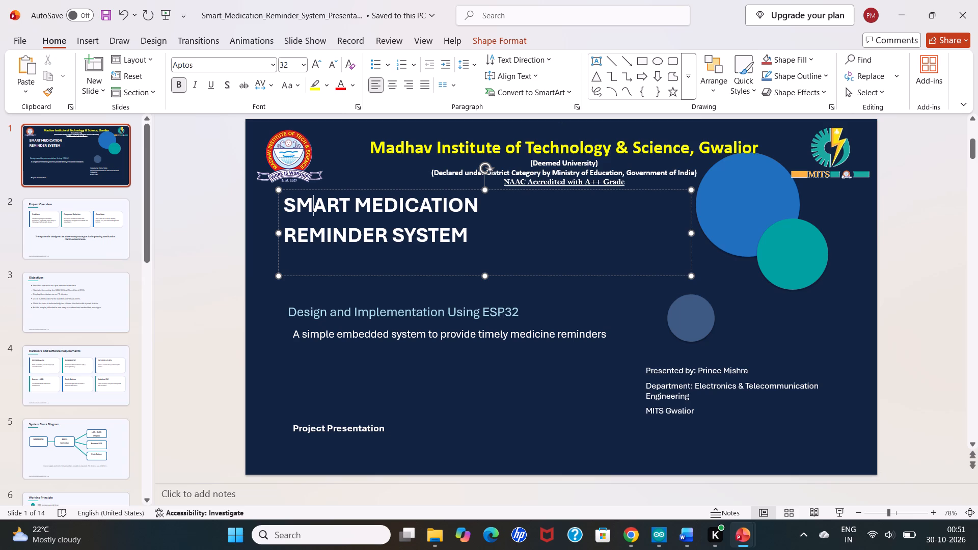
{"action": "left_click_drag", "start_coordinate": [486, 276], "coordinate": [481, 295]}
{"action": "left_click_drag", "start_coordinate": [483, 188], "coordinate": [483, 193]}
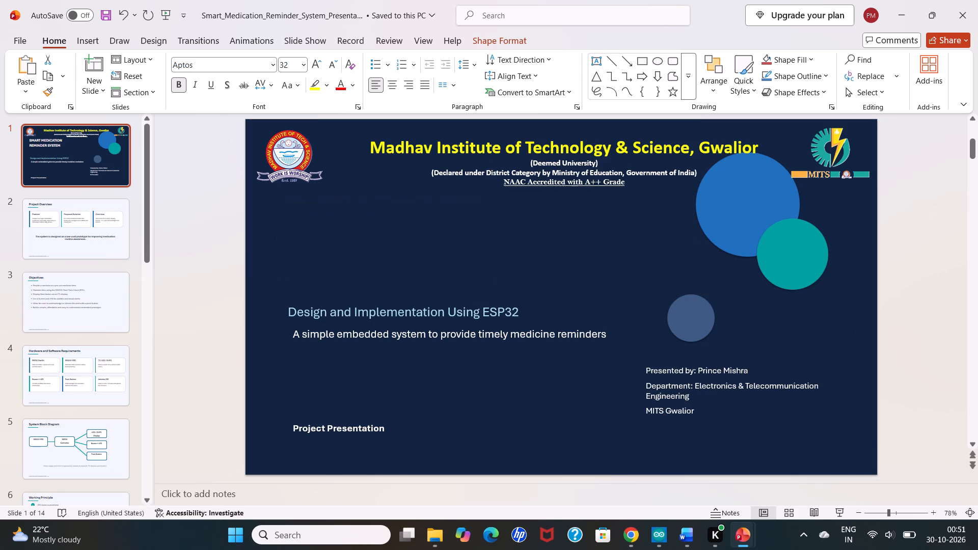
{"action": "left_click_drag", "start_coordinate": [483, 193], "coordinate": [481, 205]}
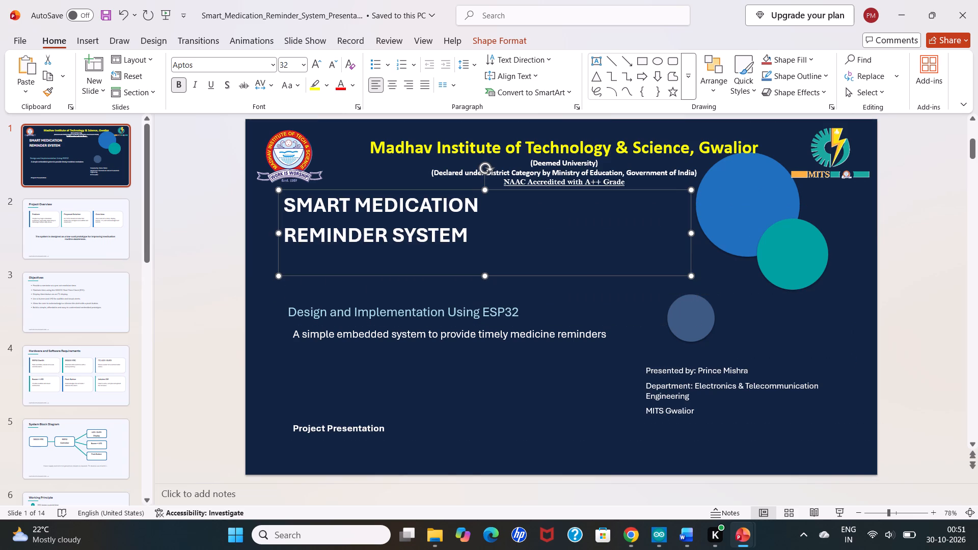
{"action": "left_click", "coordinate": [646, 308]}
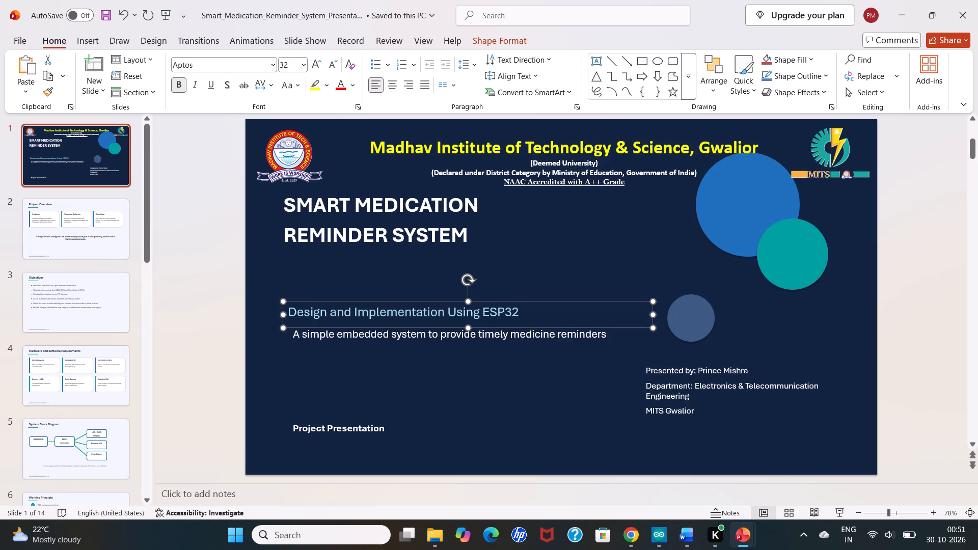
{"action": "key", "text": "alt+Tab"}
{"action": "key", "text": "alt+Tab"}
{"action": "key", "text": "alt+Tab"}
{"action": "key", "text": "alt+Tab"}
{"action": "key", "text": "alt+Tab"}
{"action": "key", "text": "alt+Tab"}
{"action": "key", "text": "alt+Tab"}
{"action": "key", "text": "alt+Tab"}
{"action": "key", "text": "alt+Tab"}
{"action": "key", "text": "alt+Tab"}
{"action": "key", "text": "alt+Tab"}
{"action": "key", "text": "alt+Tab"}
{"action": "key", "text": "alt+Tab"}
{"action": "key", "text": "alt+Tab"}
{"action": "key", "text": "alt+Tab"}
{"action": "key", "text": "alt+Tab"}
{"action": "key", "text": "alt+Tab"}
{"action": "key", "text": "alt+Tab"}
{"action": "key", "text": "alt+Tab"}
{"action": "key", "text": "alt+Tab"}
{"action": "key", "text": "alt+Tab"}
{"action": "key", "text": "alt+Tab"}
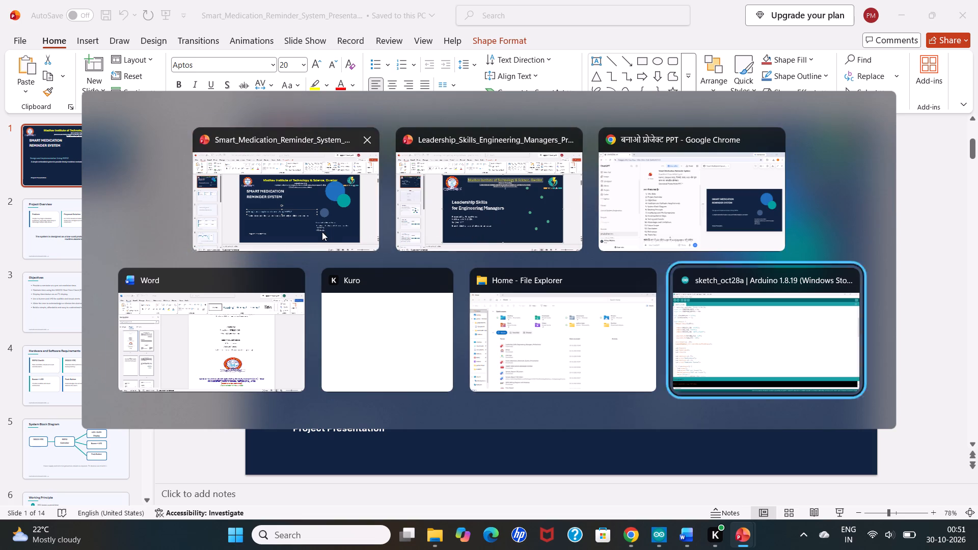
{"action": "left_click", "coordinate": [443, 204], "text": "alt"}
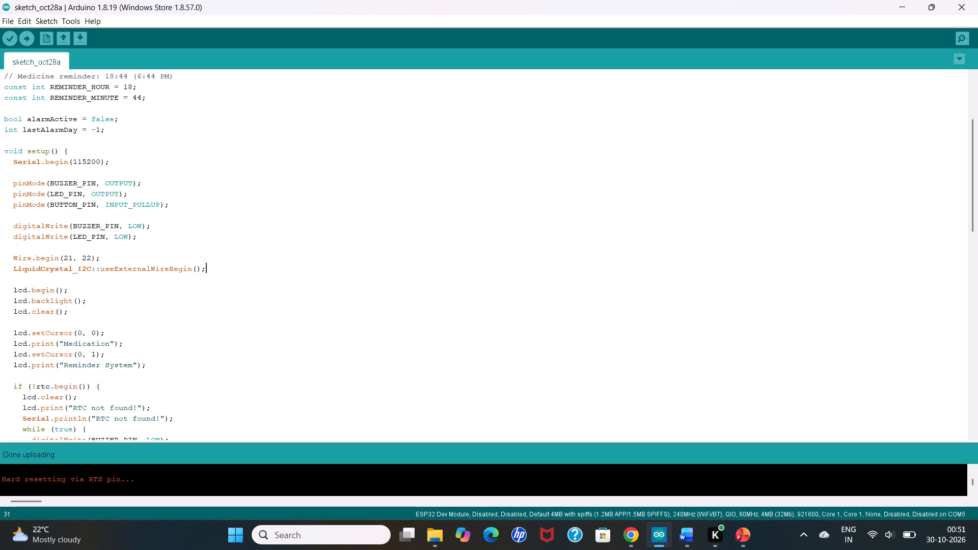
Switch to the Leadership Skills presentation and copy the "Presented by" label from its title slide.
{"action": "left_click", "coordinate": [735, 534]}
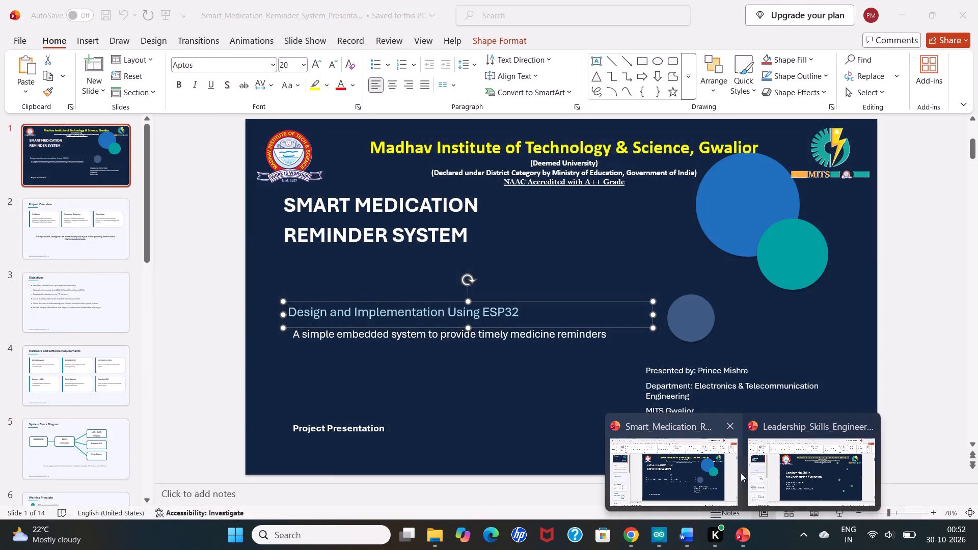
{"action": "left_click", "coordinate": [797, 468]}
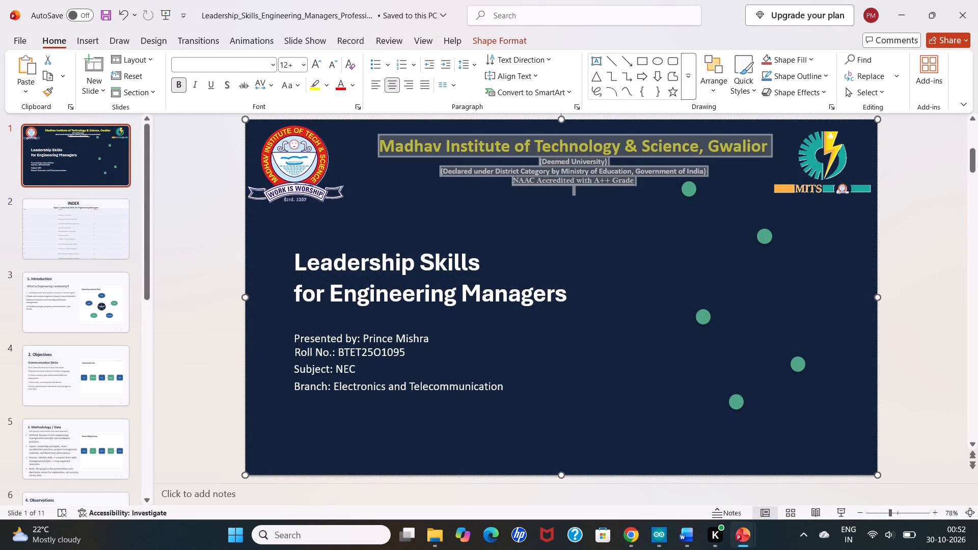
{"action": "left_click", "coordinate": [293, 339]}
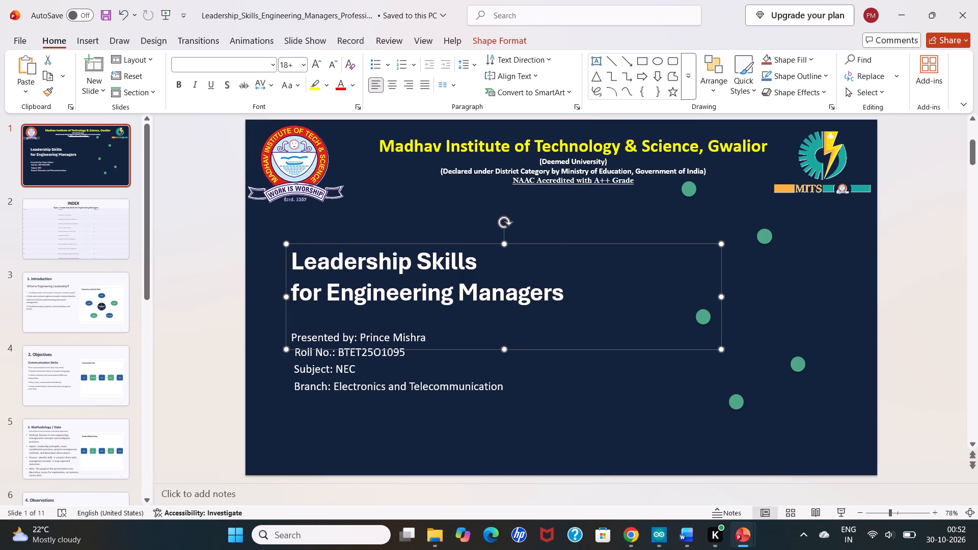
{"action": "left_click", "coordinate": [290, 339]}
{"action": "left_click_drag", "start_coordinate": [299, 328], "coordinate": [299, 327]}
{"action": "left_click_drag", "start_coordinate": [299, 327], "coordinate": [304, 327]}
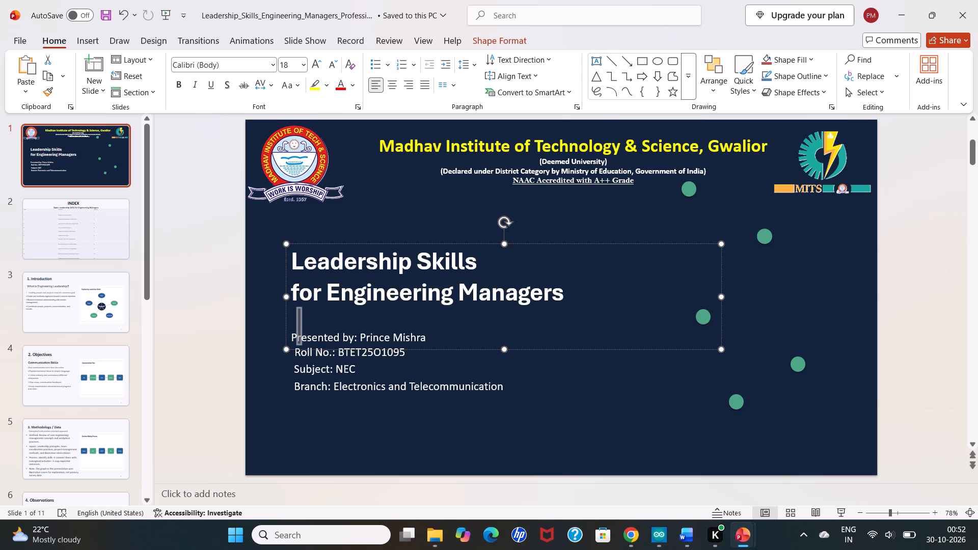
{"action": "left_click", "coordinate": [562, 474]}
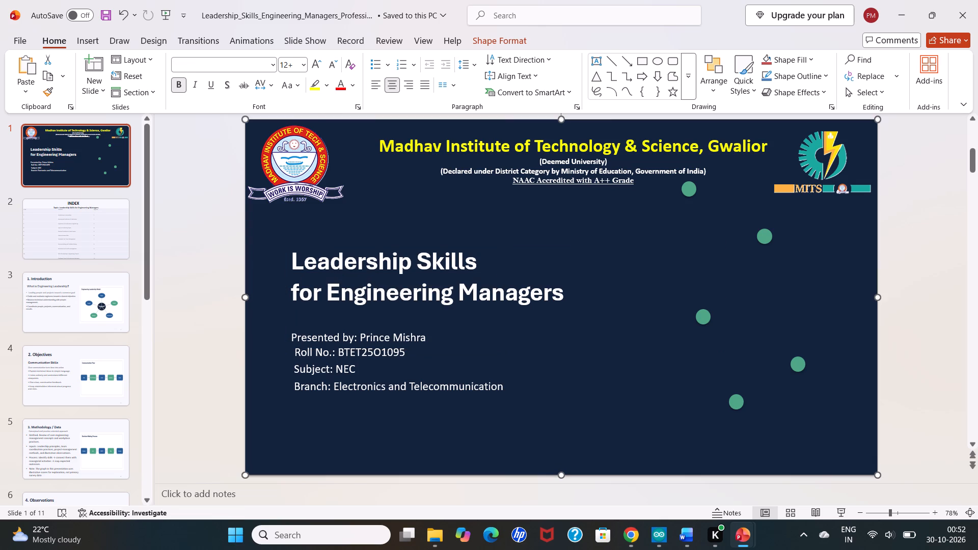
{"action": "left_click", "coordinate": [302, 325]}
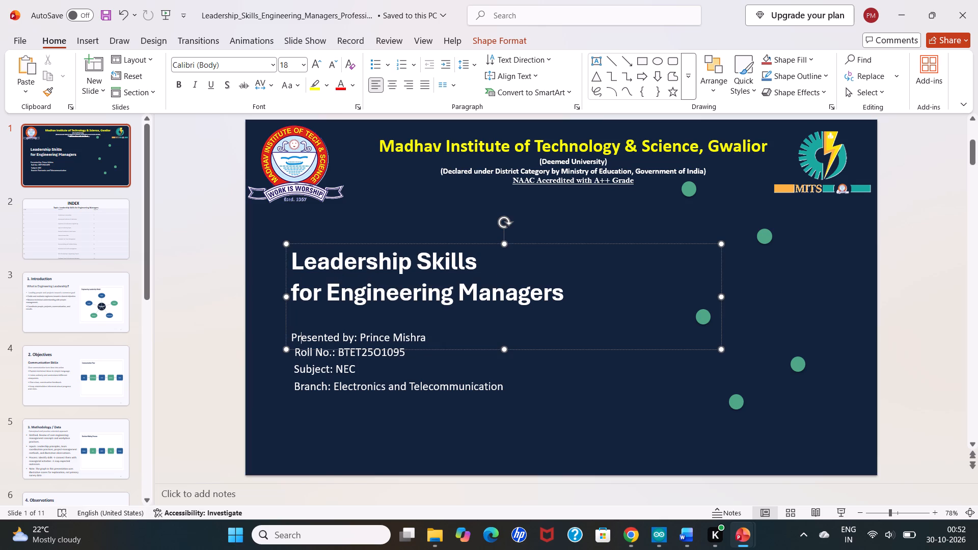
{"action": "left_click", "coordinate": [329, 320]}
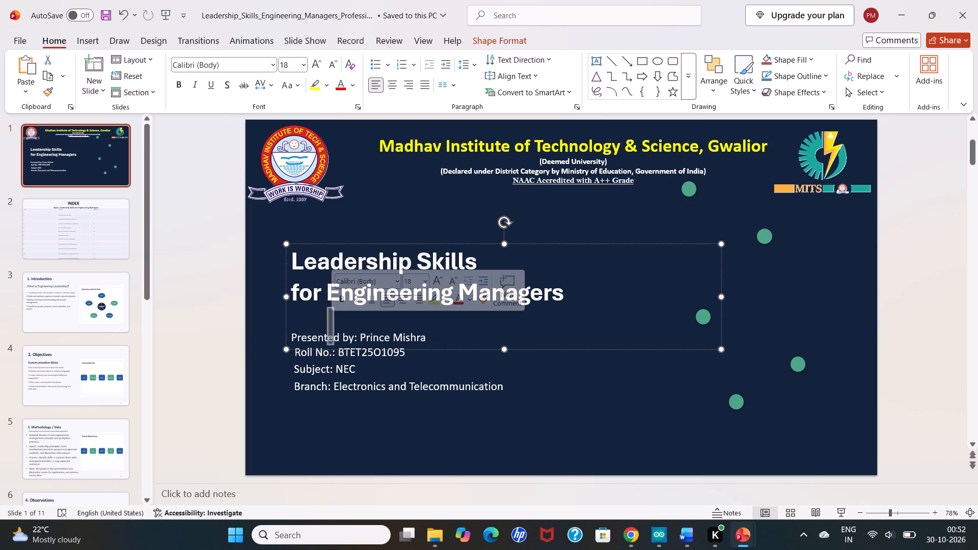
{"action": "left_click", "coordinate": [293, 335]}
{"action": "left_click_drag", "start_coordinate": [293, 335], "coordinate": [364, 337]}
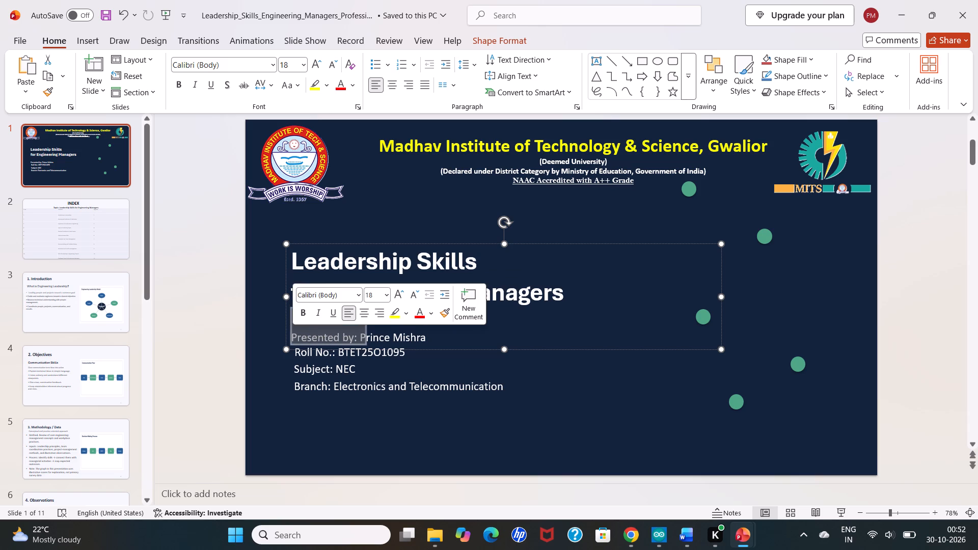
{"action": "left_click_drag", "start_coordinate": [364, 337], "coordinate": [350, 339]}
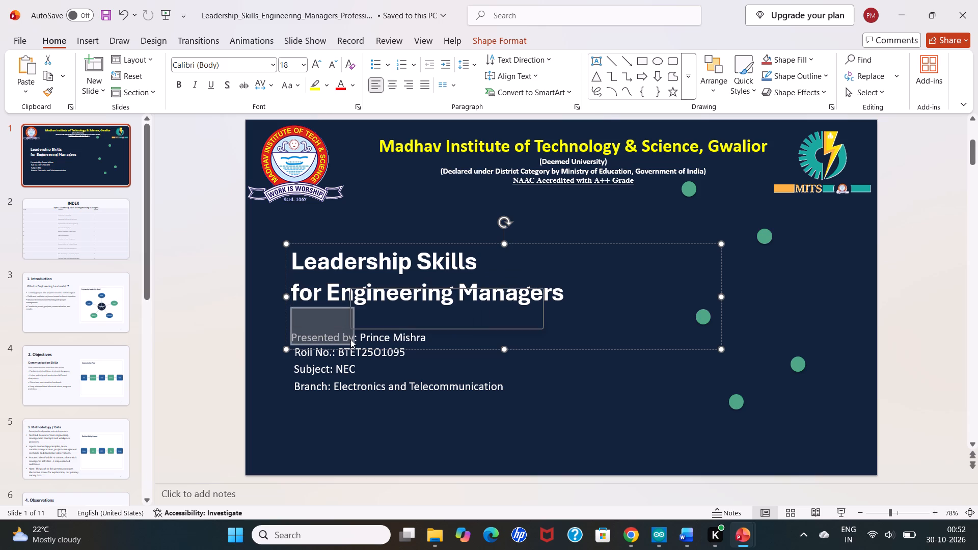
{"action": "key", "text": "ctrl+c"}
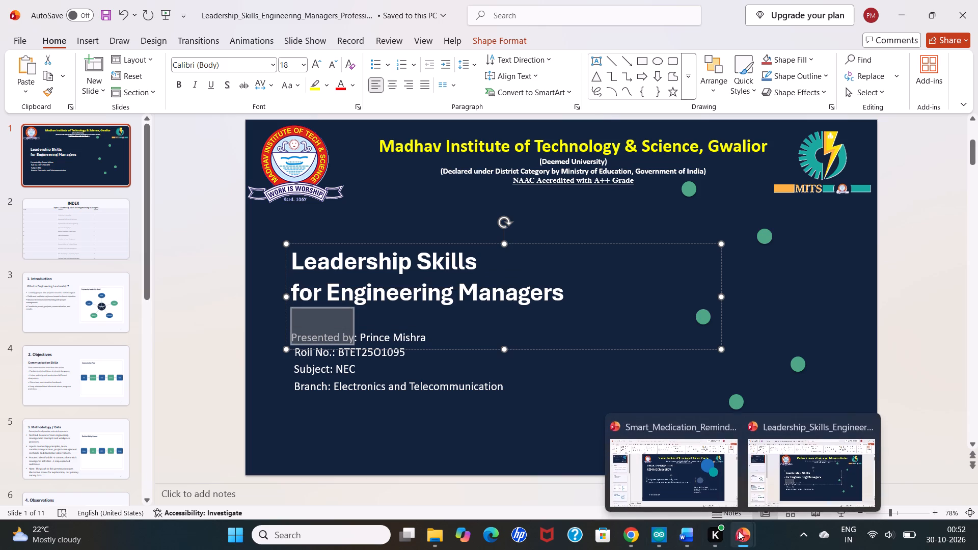
Return to the Smart Medication Reminder System presentation and insert a blank line above the "SMART MEDICATION REMINDER SYSTEM" title.
{"action": "left_click", "coordinate": [693, 495]}
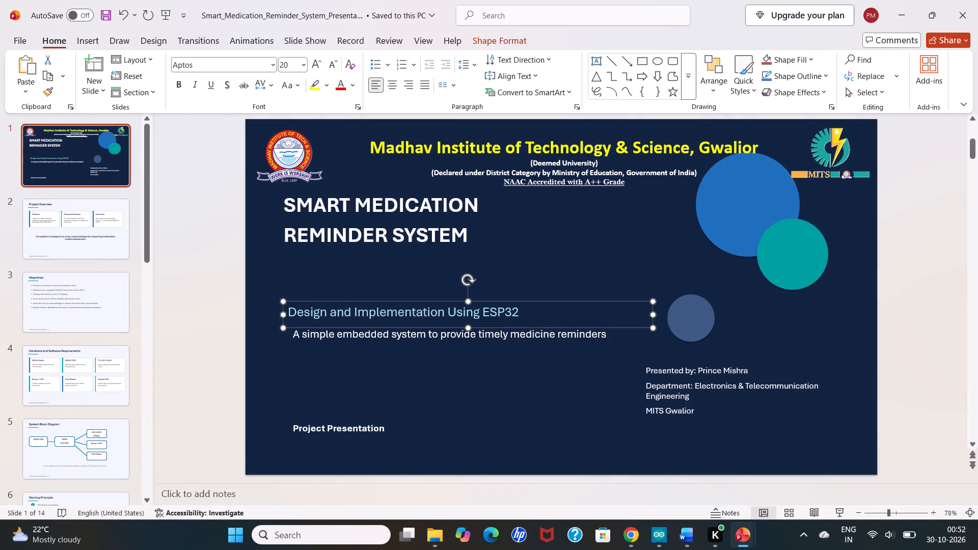
{"action": "left_click", "coordinate": [629, 425]}
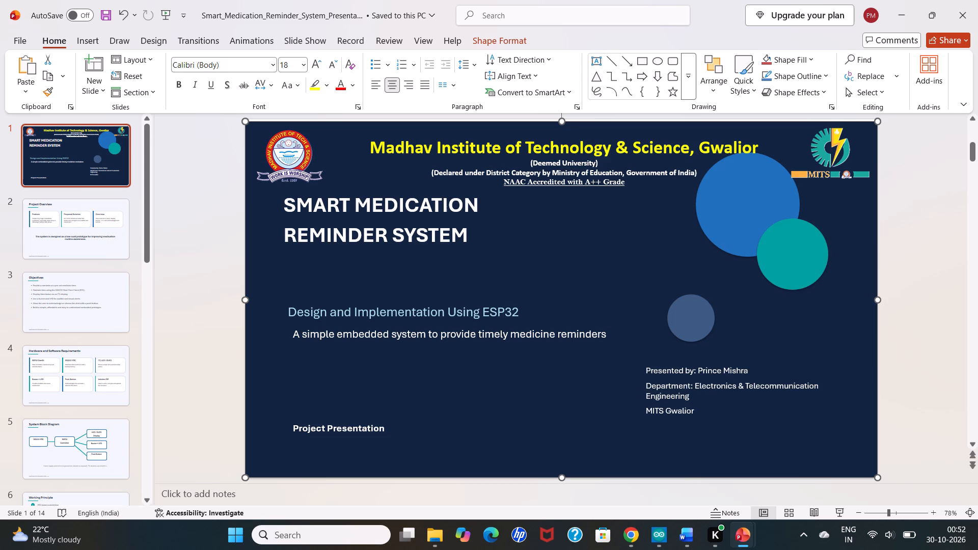
{"action": "left_click", "coordinate": [340, 211]}
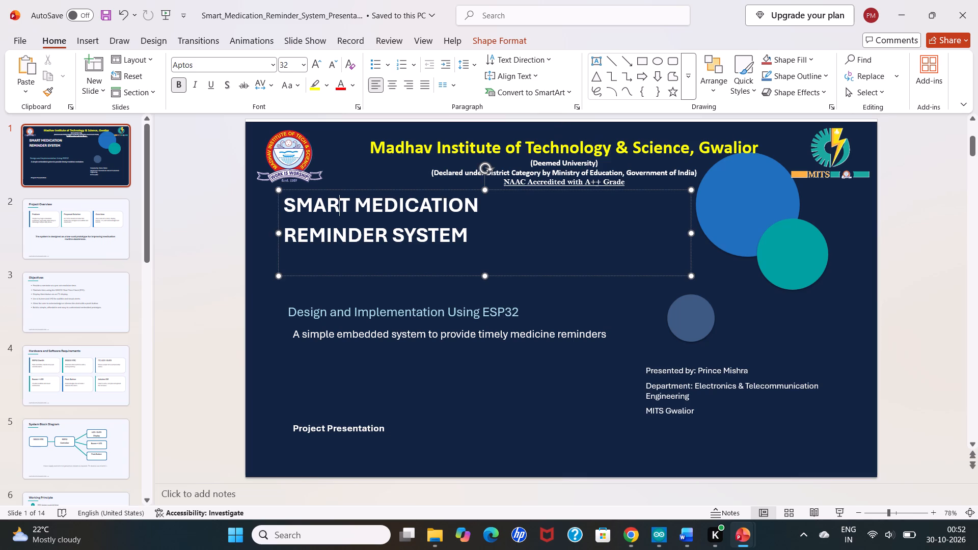
{"action": "left_click", "coordinate": [285, 208]}
{"action": "key", "text": "Return"}
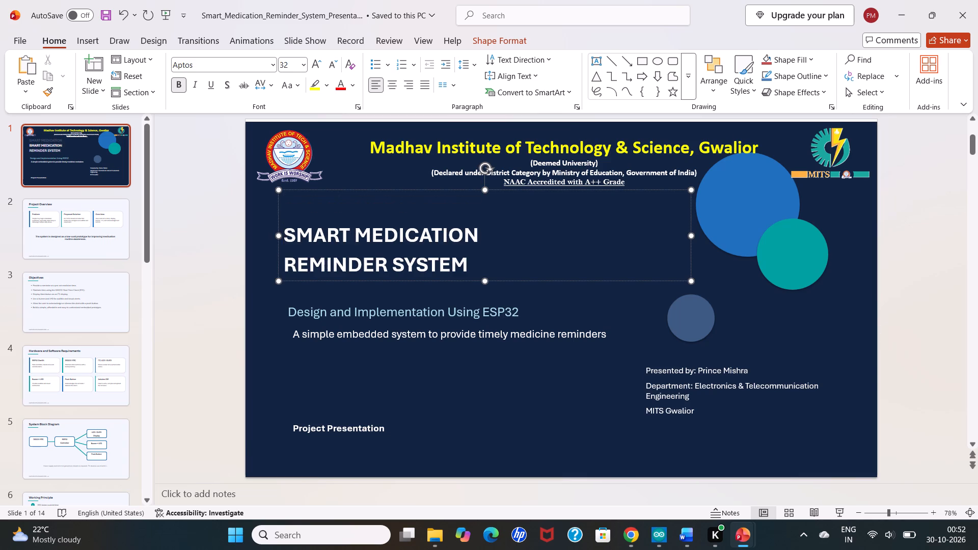
Delete the "A simple embedded system to provide timely medicine reminders" and "Project Presentation" text boxes from the title slide.
{"action": "left_click", "coordinate": [633, 316]}
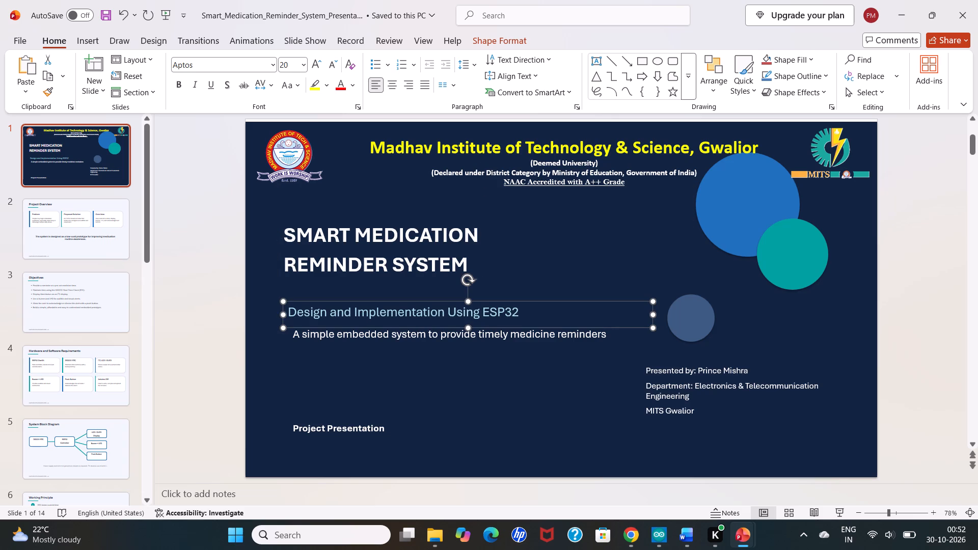
{"action": "left_click", "coordinate": [345, 341]}
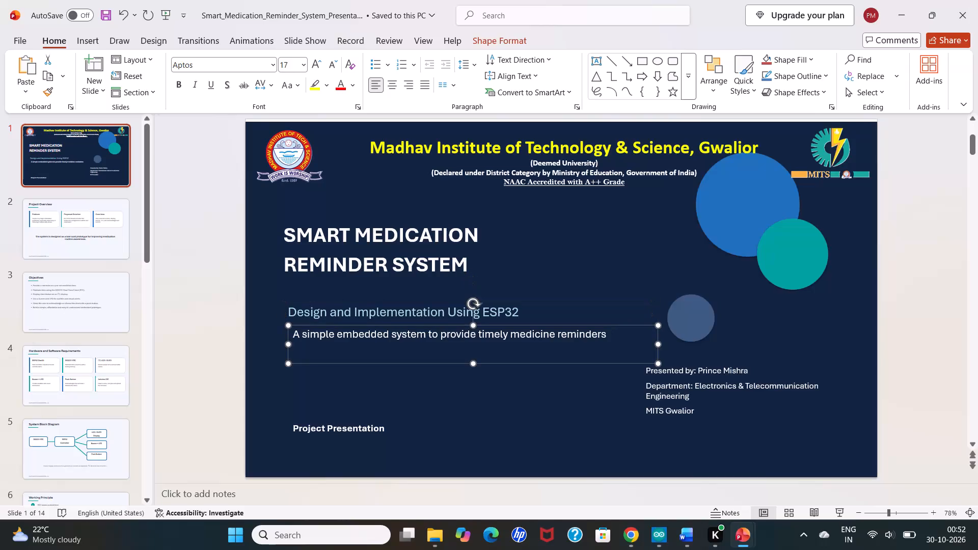
{"action": "key", "text": "BackSpace"}
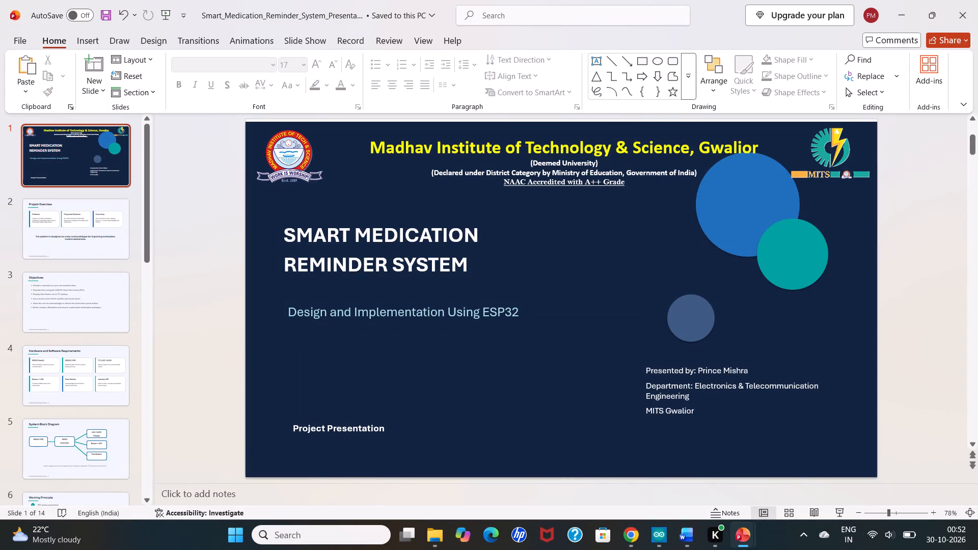
{"action": "left_click", "coordinate": [386, 433]}
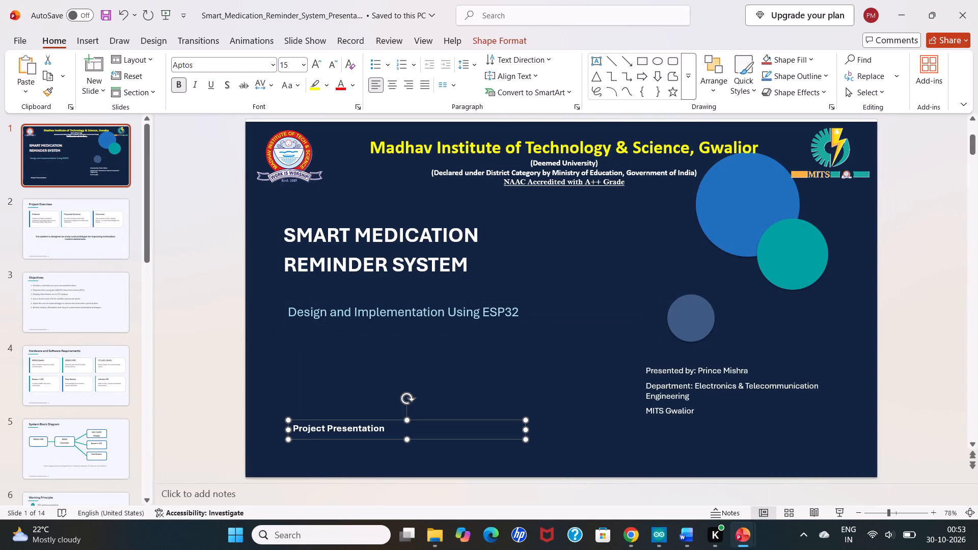
{"action": "key", "text": "BackSpace"}
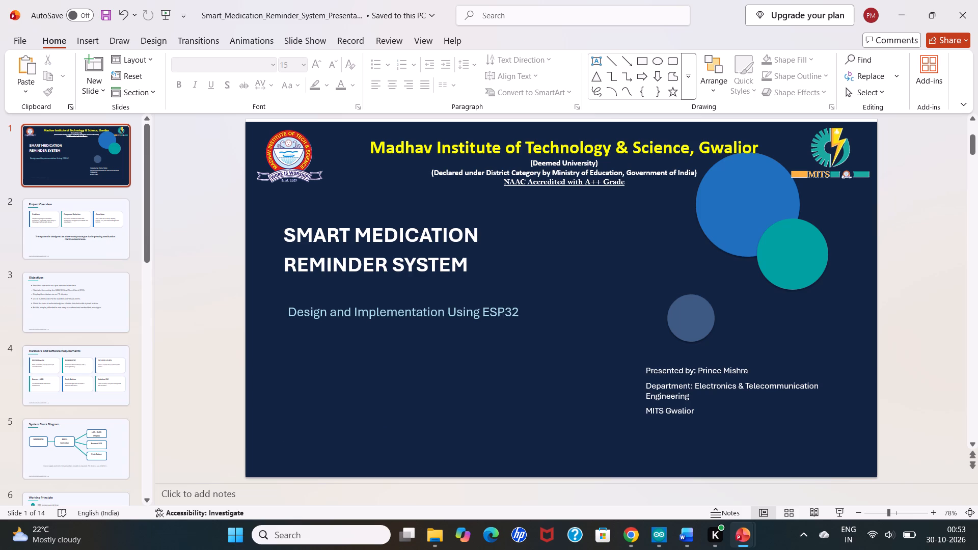
{"action": "left_click", "coordinate": [517, 318]}
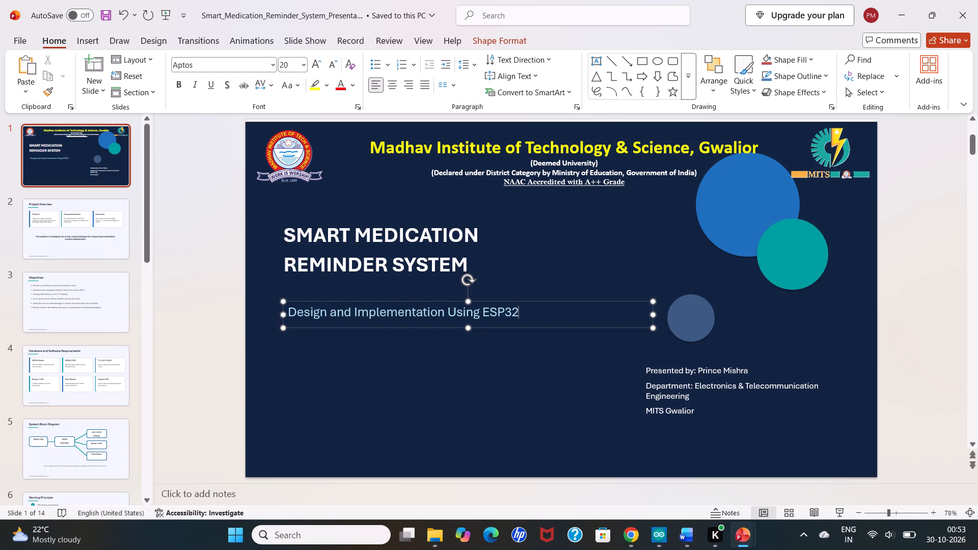
{"action": "left_click", "coordinate": [487, 368]}
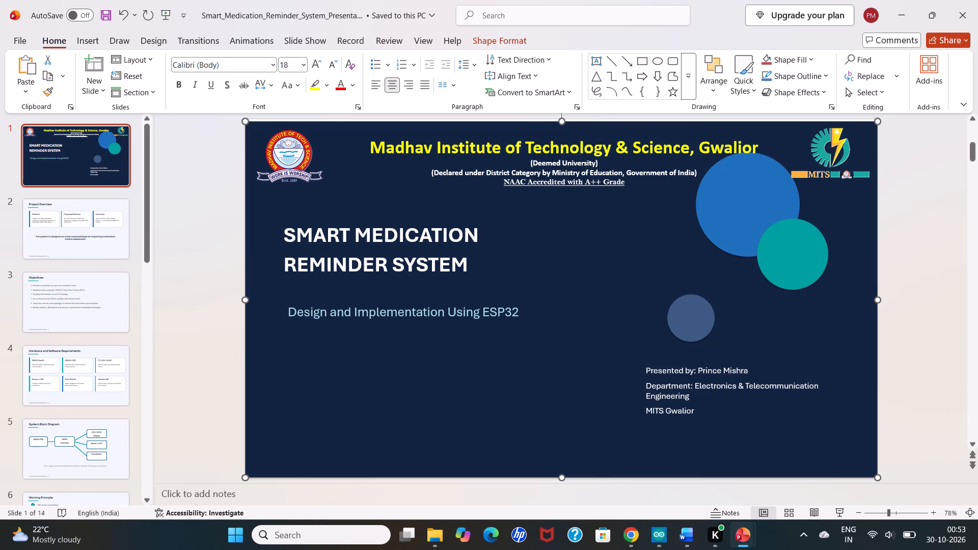
Set the "Madhav Institute of Technology & Science, Gwalior" line to 32 pt.
{"action": "scroll", "coordinate": [589, 404], "scroll_direction": "down", "scroll_amount": 1}
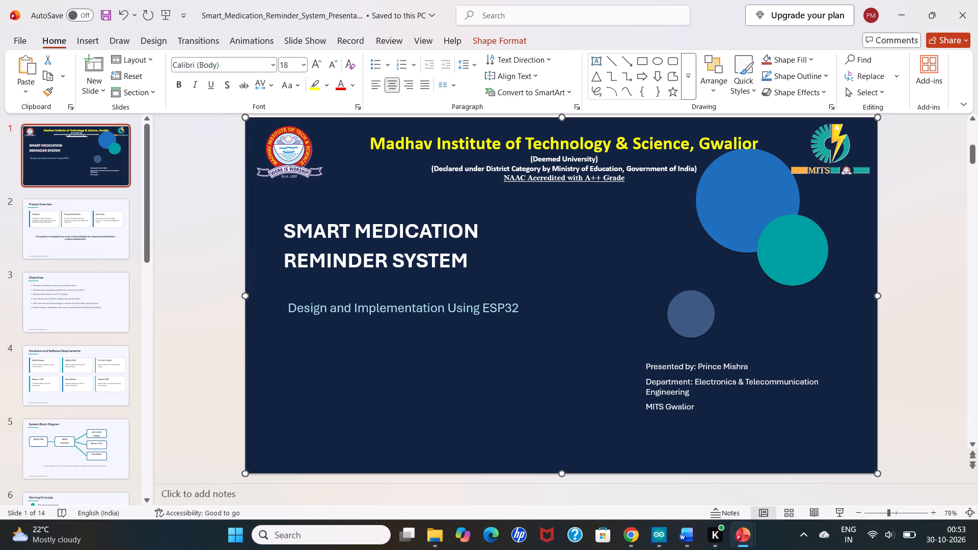
{"action": "left_click_drag", "start_coordinate": [372, 141], "coordinate": [428, 140]}
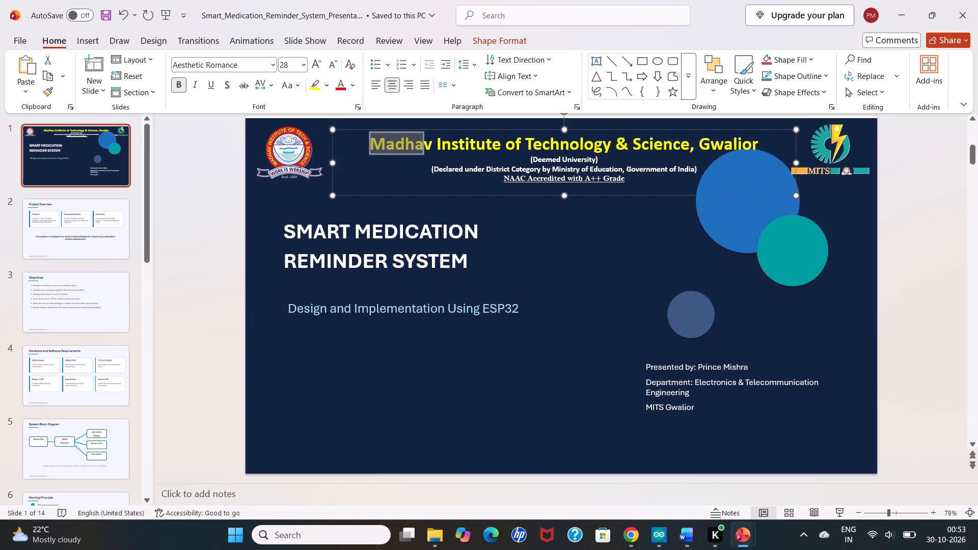
{"action": "left_click_drag", "start_coordinate": [428, 140], "coordinate": [764, 126]}
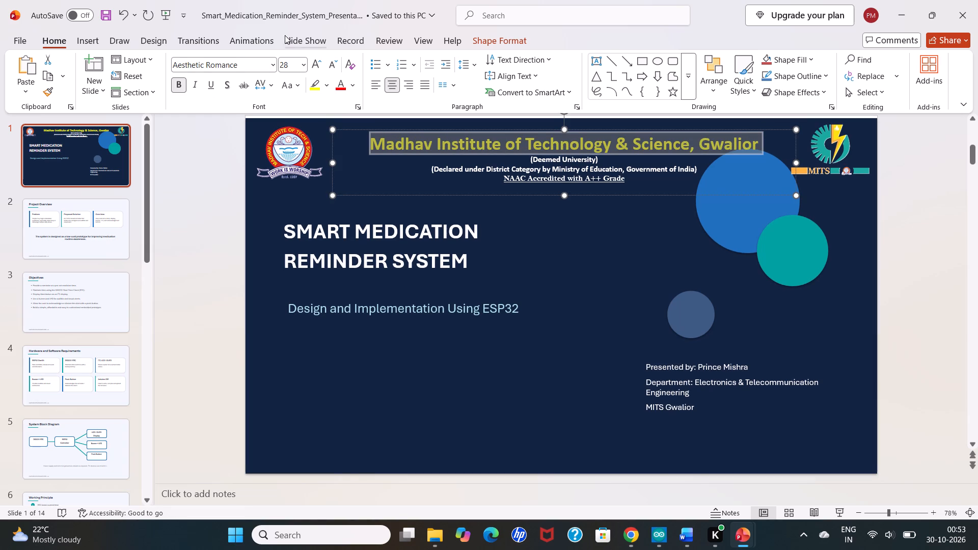
{"action": "left_click", "coordinate": [301, 68]}
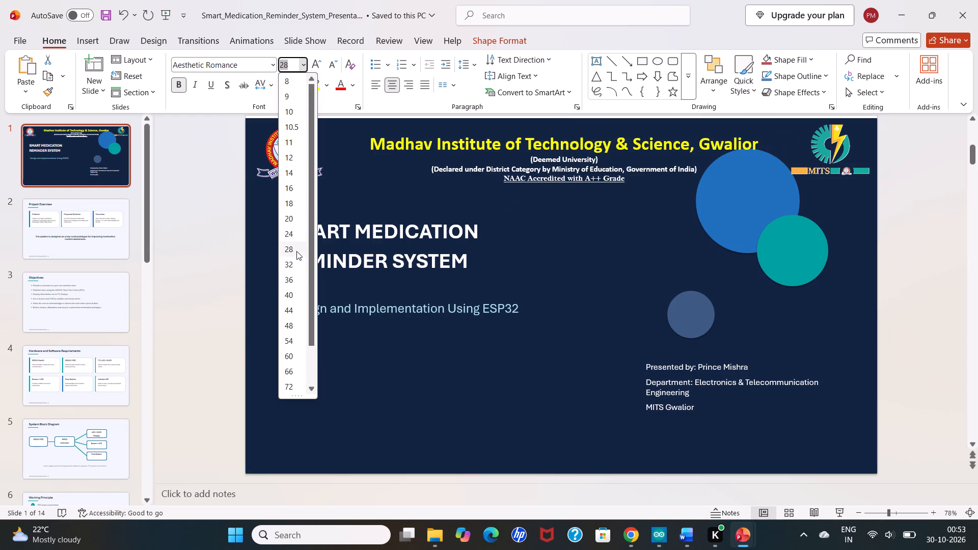
{"action": "left_click", "coordinate": [295, 264]}
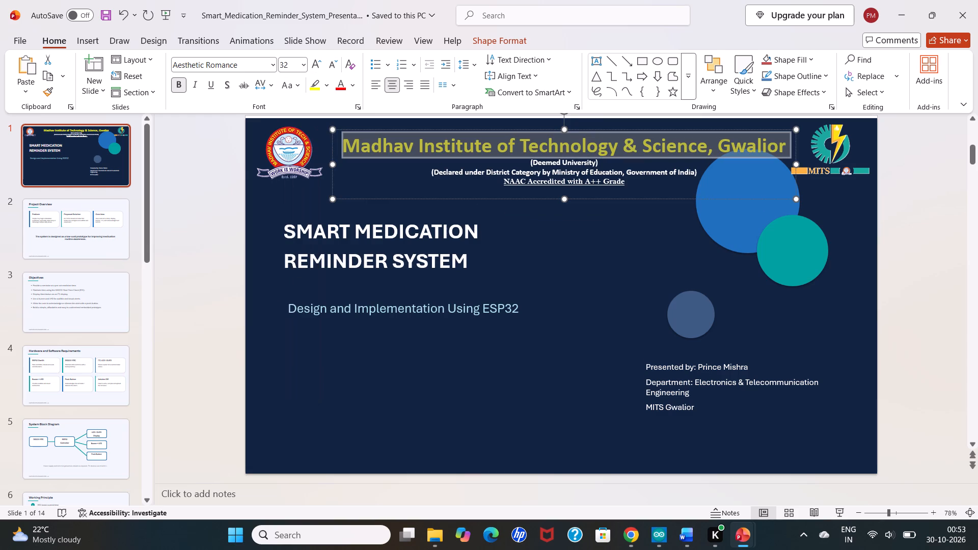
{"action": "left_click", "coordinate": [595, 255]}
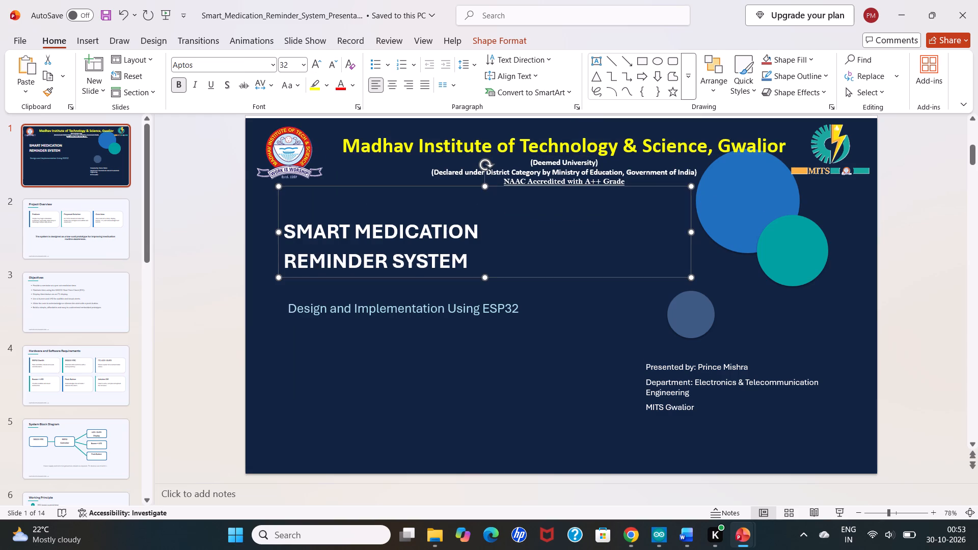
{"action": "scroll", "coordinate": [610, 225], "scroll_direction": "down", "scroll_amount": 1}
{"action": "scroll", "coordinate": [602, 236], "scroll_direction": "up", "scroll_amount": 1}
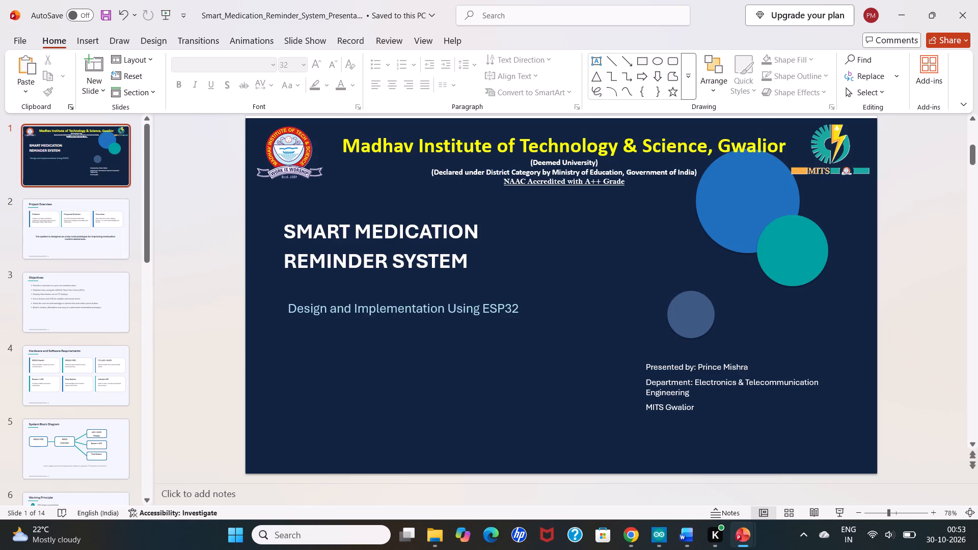
Clear the "SMART MEDICATION REMINDER SYSTEM • 02" footer text from the Project Overview slide.
{"action": "left_click", "coordinate": [97, 239]}
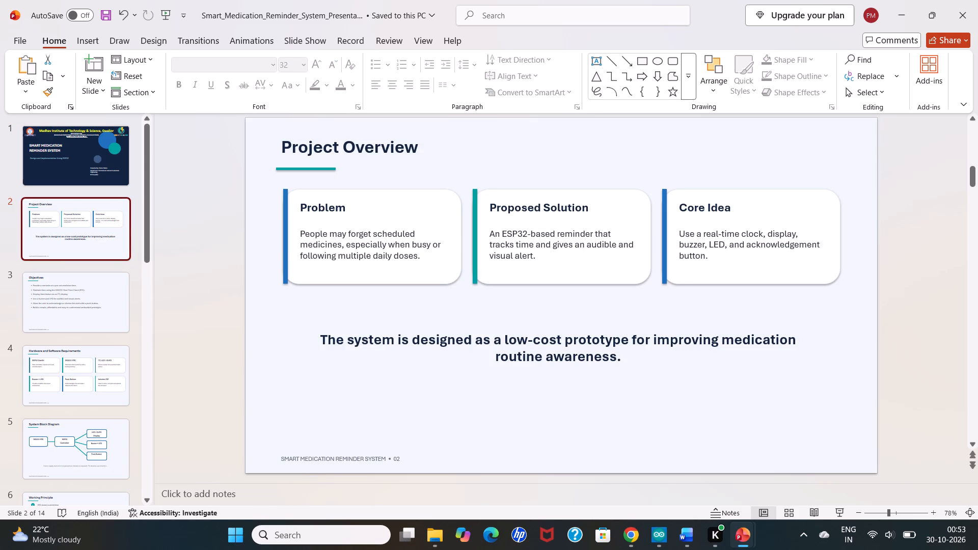
{"action": "left_click_drag", "start_coordinate": [282, 458], "coordinate": [323, 456]}
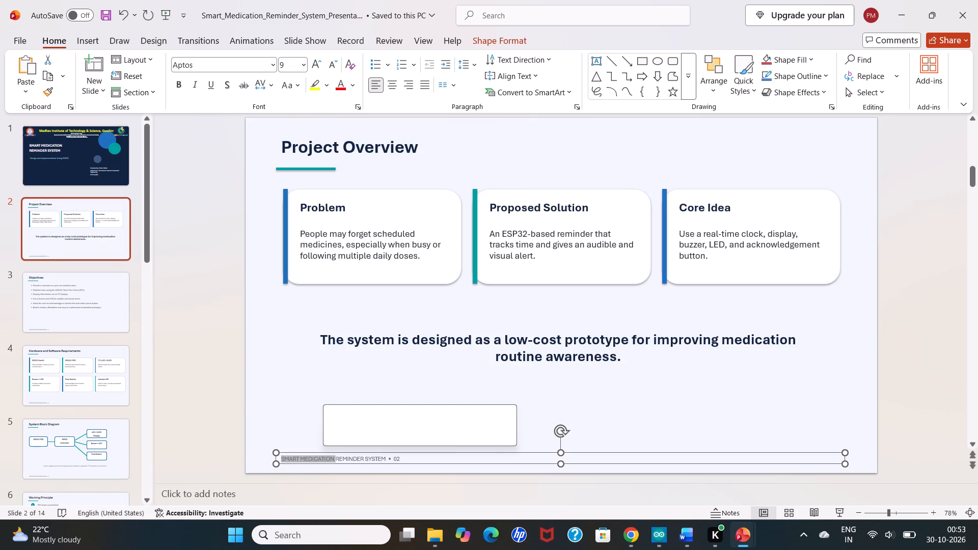
{"action": "left_click_drag", "start_coordinate": [384, 457], "coordinate": [397, 457]}
{"action": "key", "text": "BackSpace"}
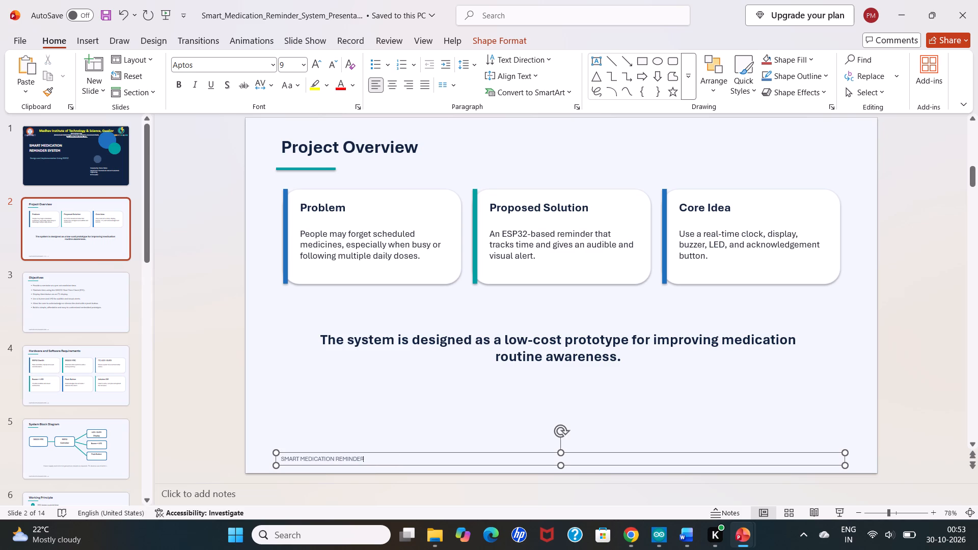
{"action": "key", "text": "BackSpace"}
{"action": "key", "text": "BackSpace"}
{"action": "key", "text": "BackSpace"}
{"action": "key", "text": "BackSpace"}
{"action": "key", "text": "BackSpace"}
{"action": "key", "text": "BackSpace"}
{"action": "key", "text": "BackSpace"}
{"action": "key", "text": "BackSpace"}
{"action": "key", "text": "BackSpace"}
{"action": "key", "text": "BackSpace"}
{"action": "key", "text": "BackSpace"}
{"action": "key", "text": "BackSpace"}
{"action": "key", "text": "BackSpace"}
{"action": "key", "text": "BackSpace"}
{"action": "key", "text": "BackSpace"}
{"action": "key", "text": "BackSpace"}
{"action": "key", "text": "BackSpace"}
{"action": "key", "text": "BackSpace"}
{"action": "key", "text": "BackSpace"}
{"action": "key", "text": "BackSpace"}
{"action": "key", "text": "BackSpace"}
Delete the "SMART MEDICATION REMINDER SYSTEM • 03" footer box from the Objectives slide.
{"action": "left_click", "coordinate": [106, 306]}
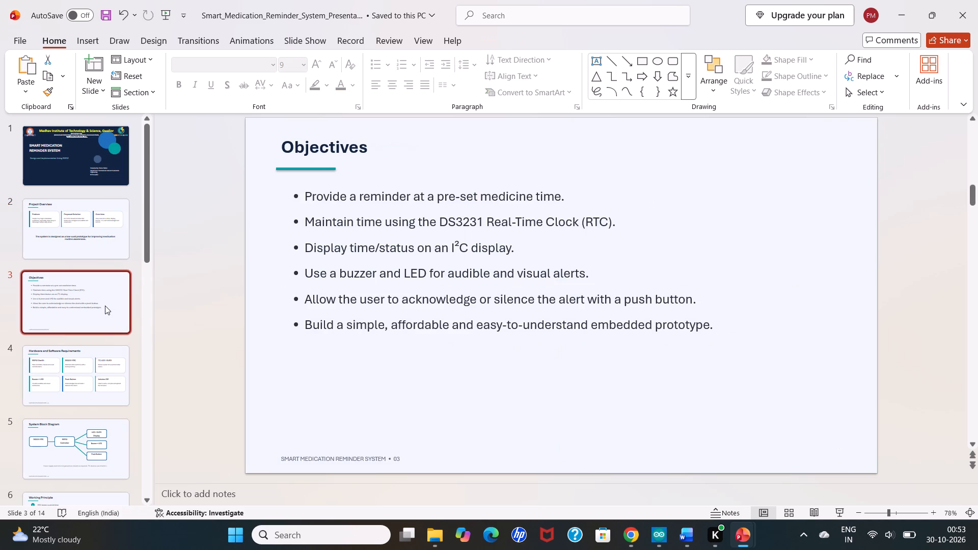
{"action": "left_click_drag", "start_coordinate": [282, 454], "coordinate": [372, 453]}
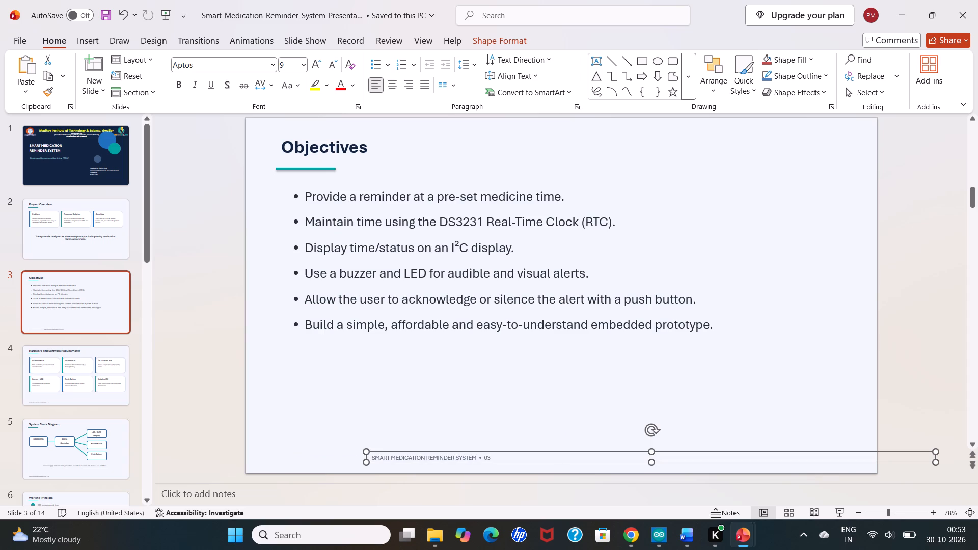
{"action": "key", "text": "BackSpace"}
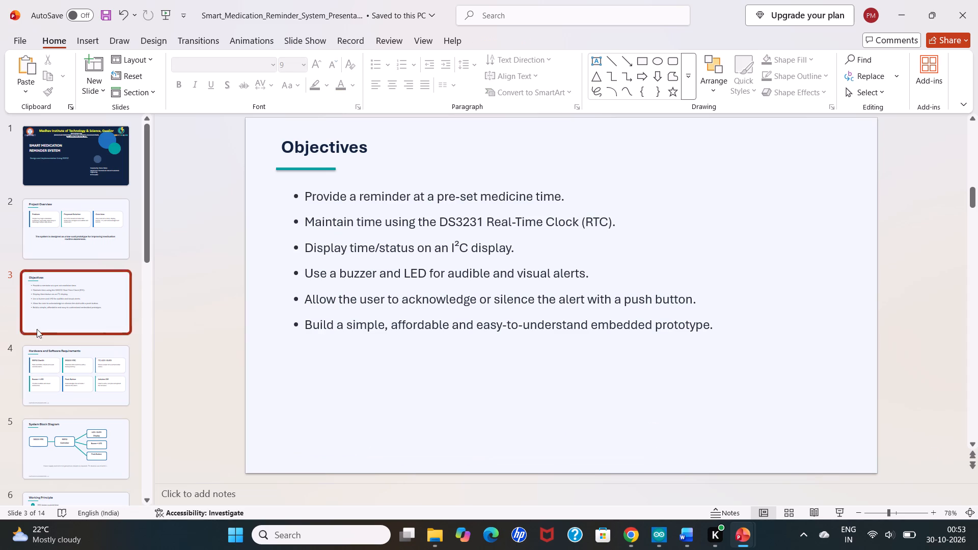
{"action": "left_click", "coordinate": [58, 366]}
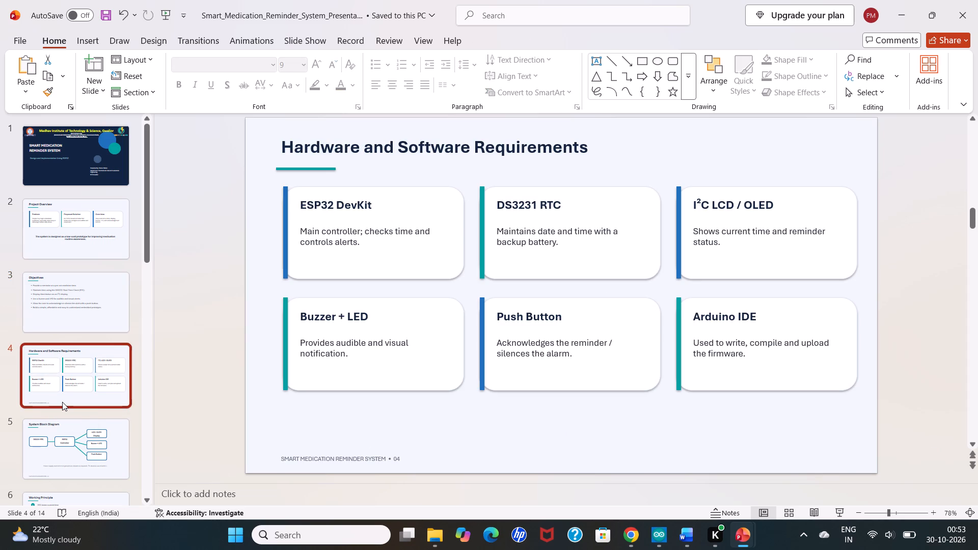
{"action": "left_click", "coordinate": [74, 311]}
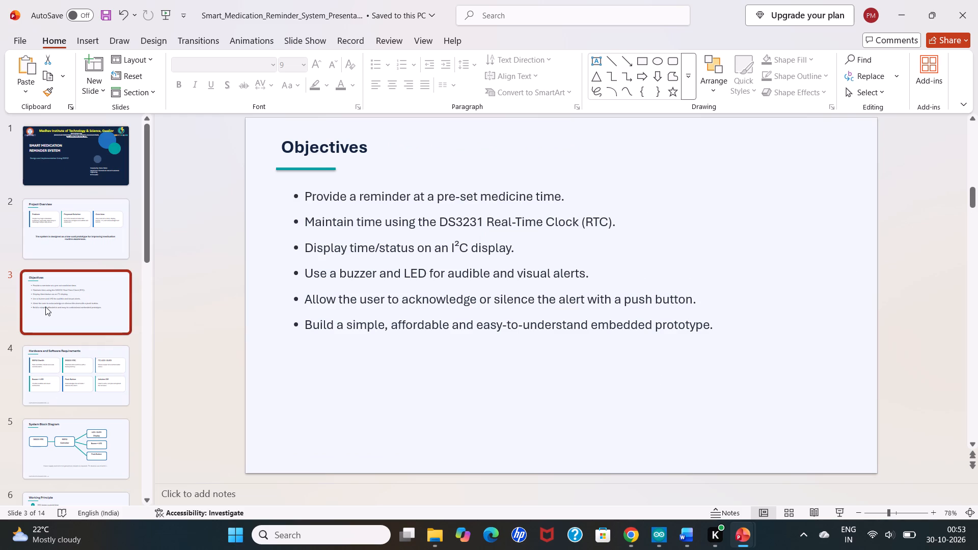
{"action": "left_click", "coordinate": [63, 253]}
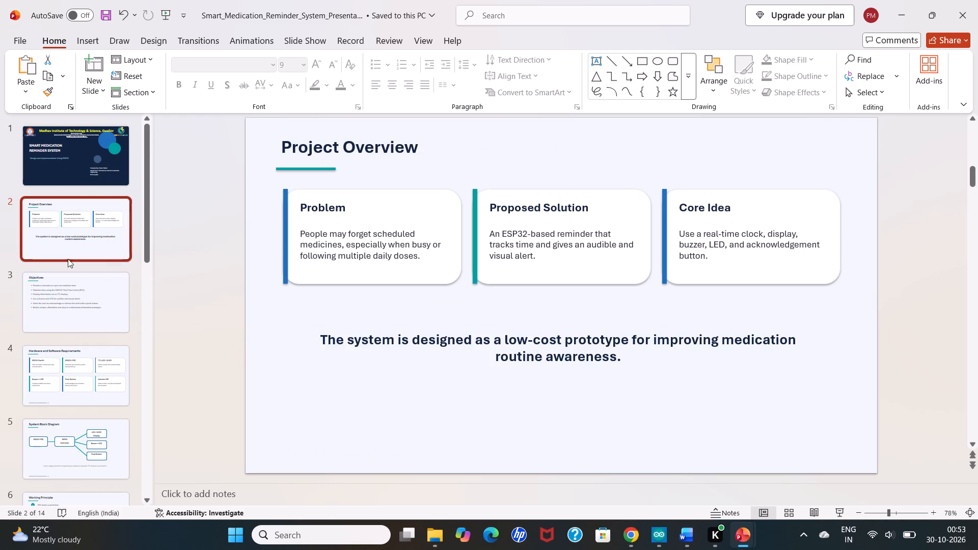
{"action": "left_click", "coordinate": [629, 529]}
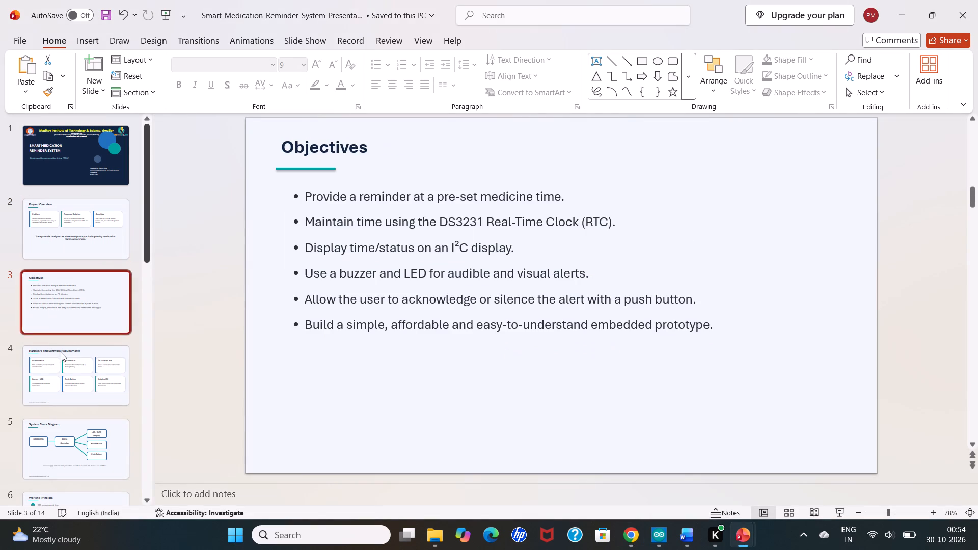
Delete the "SMART MEDICATION REMINDER SYSTEM" footer boxes from the Hardware and Software Requirements and System Block Diagram slides.
{"action": "left_click", "coordinate": [58, 382]}
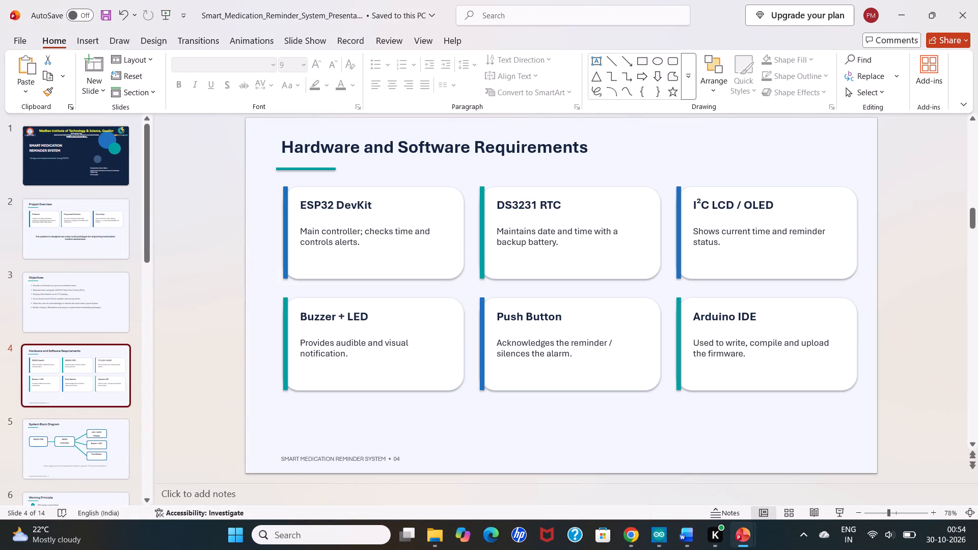
{"action": "left_click", "coordinate": [411, 460]}
{"action": "key", "text": "BackSpace"}
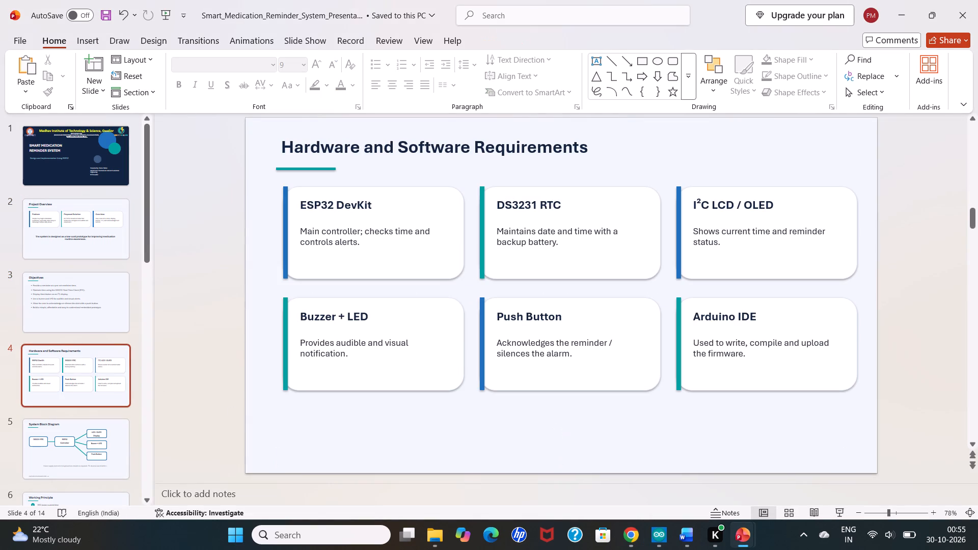
{"action": "key", "text": "Down"}
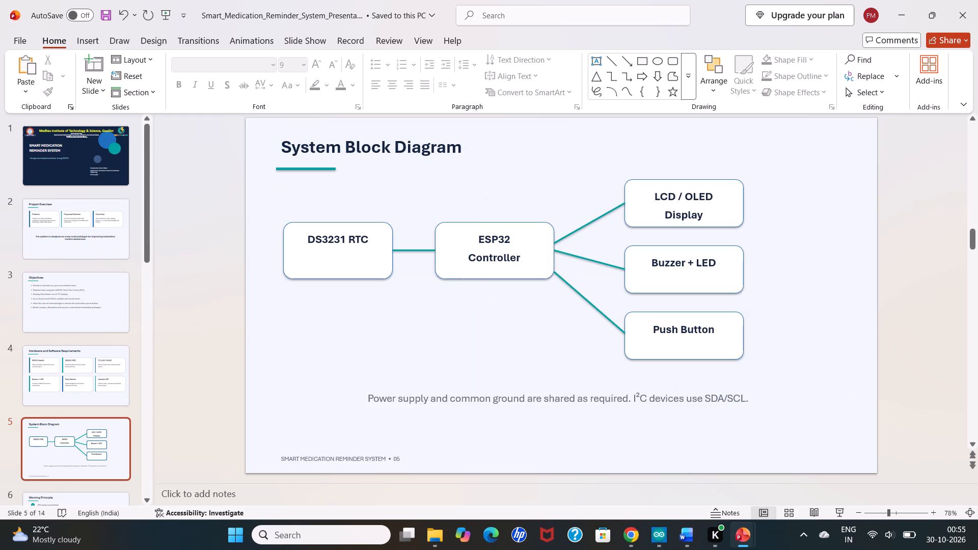
{"action": "left_click", "coordinate": [440, 460]}
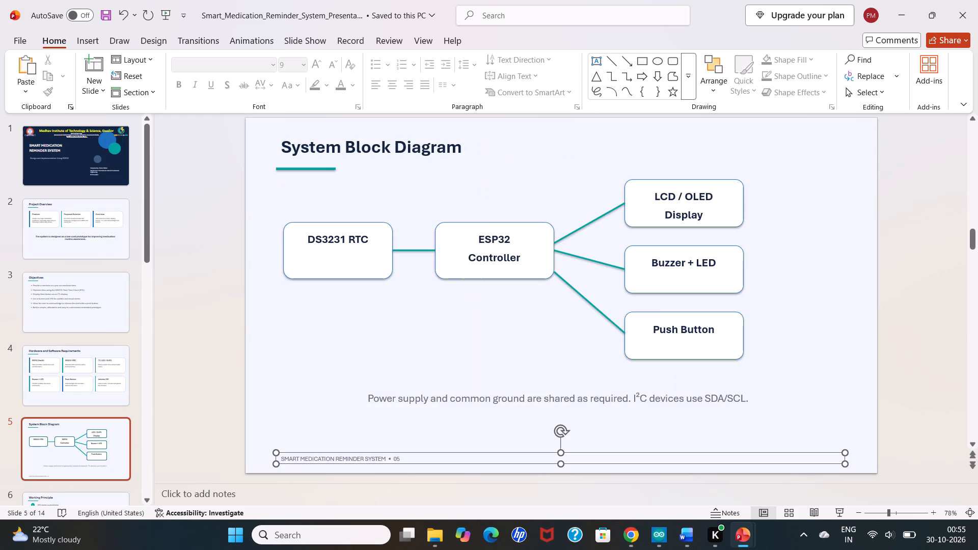
{"action": "key", "text": "BackSpace"}
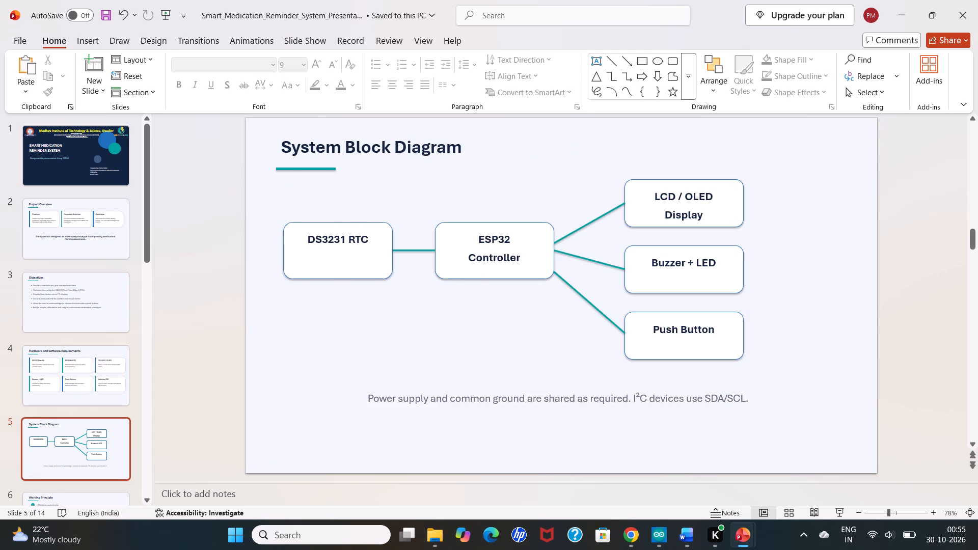
Delete the "SMART MEDICATION REMINDER SYSTEM" footer boxes from the Working Principle and Interfacing and Pin Connections slides.
{"action": "key", "text": "Down"}
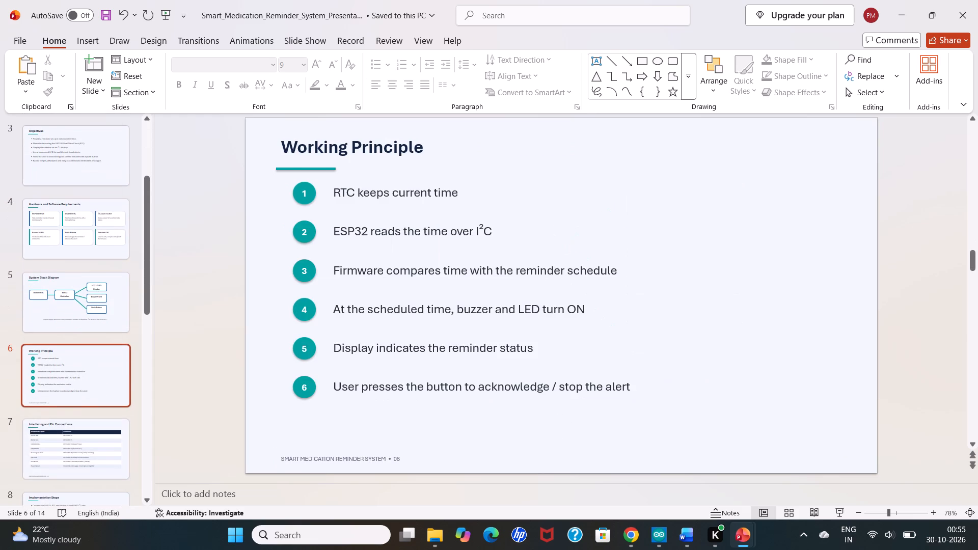
{"action": "left_click", "coordinate": [440, 460]}
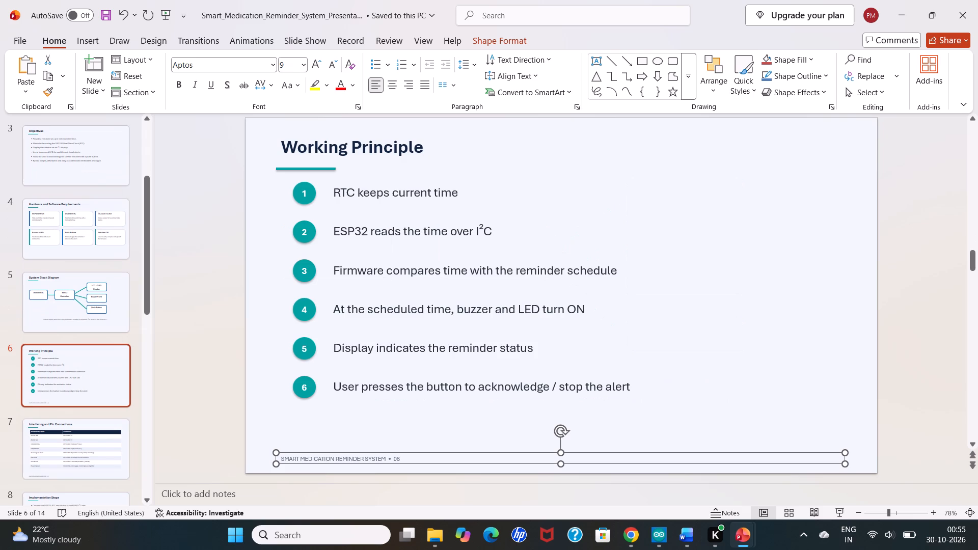
{"action": "key", "text": "BackSpace"}
{"action": "key", "text": "Down"}
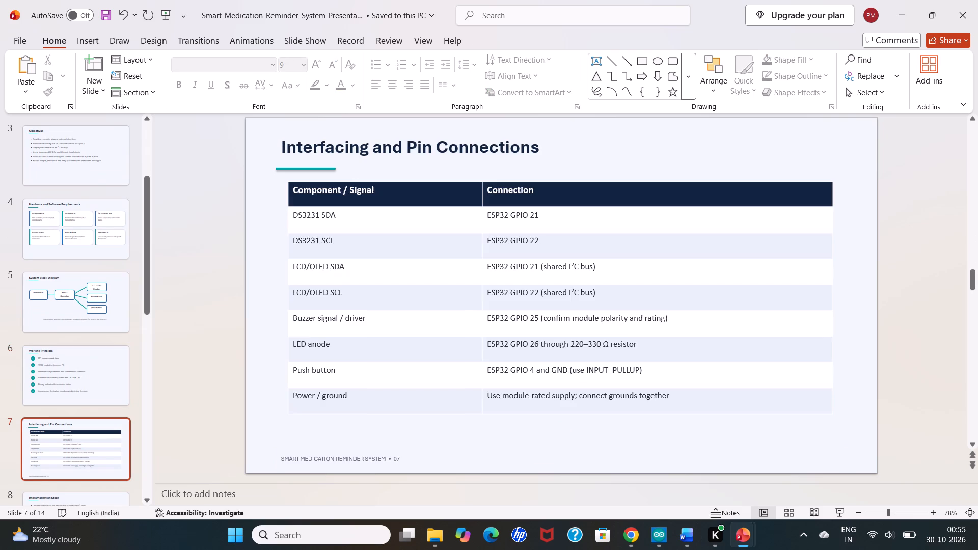
{"action": "left_click", "coordinate": [440, 460]}
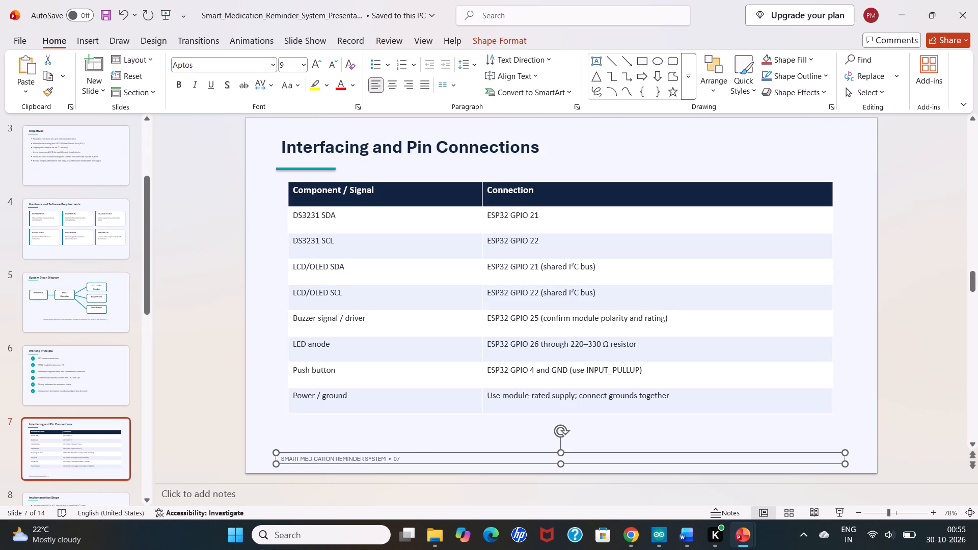
{"action": "key", "text": "BackSpace"}
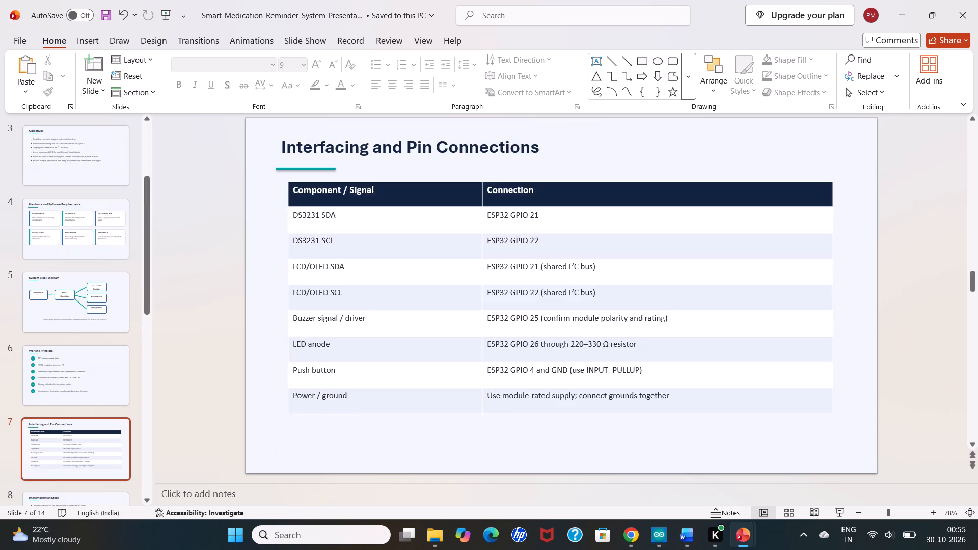
Delete the "SMART MEDICATION REMINDER SYSTEM" footer boxes from the Implementation Steps and Testing and Results slides.
{"action": "key", "text": "Down"}
{"action": "key", "text": "space"}
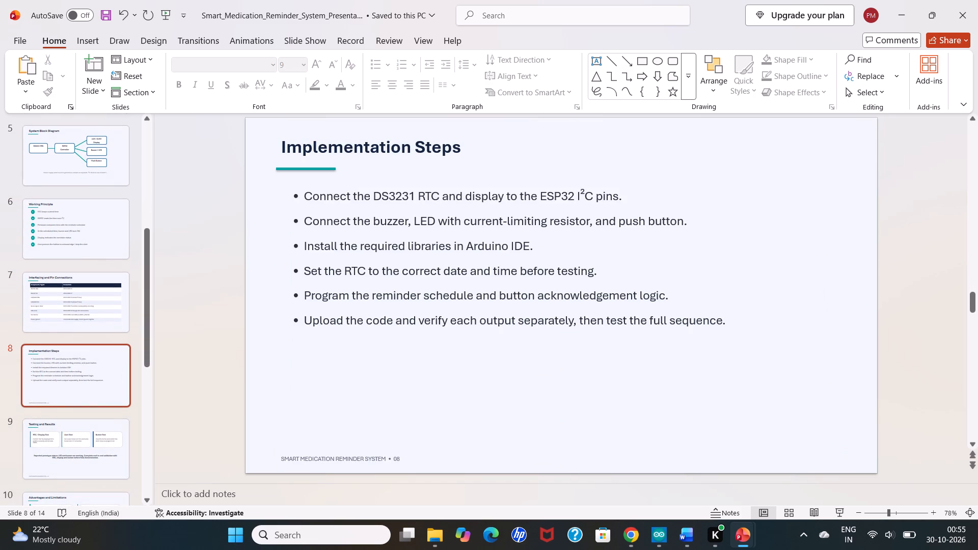
{"action": "left_click", "coordinate": [439, 460]}
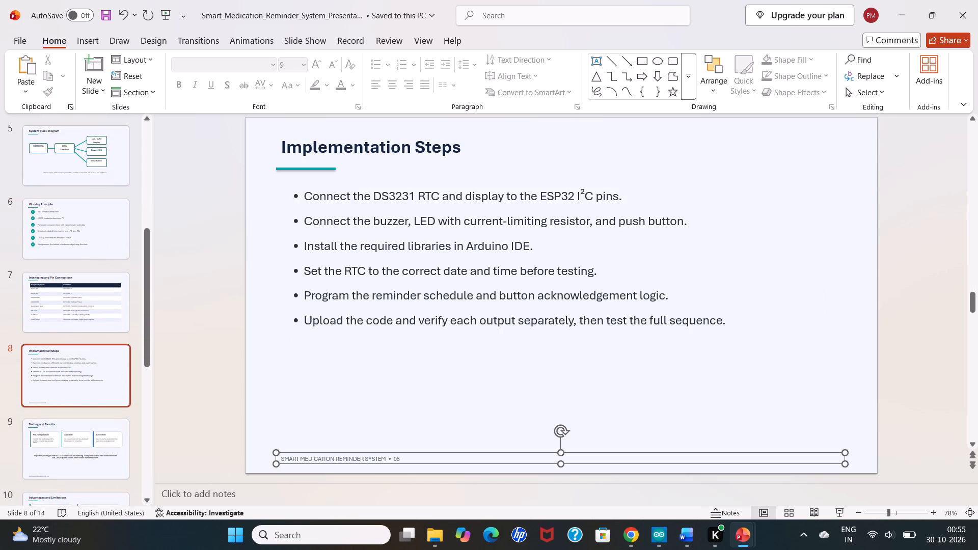
{"action": "key", "text": "BackSpace"}
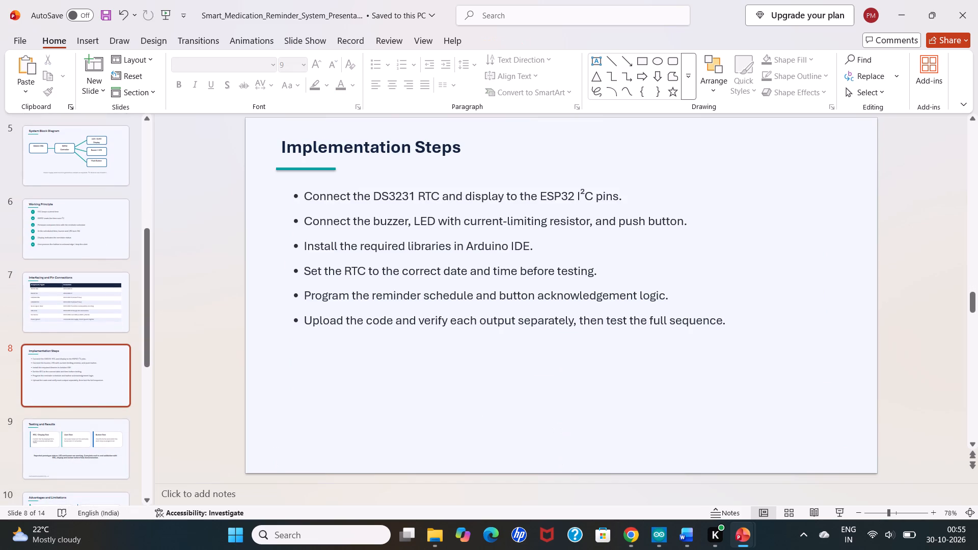
{"action": "key", "text": "Down"}
{"action": "left_click", "coordinate": [439, 460]}
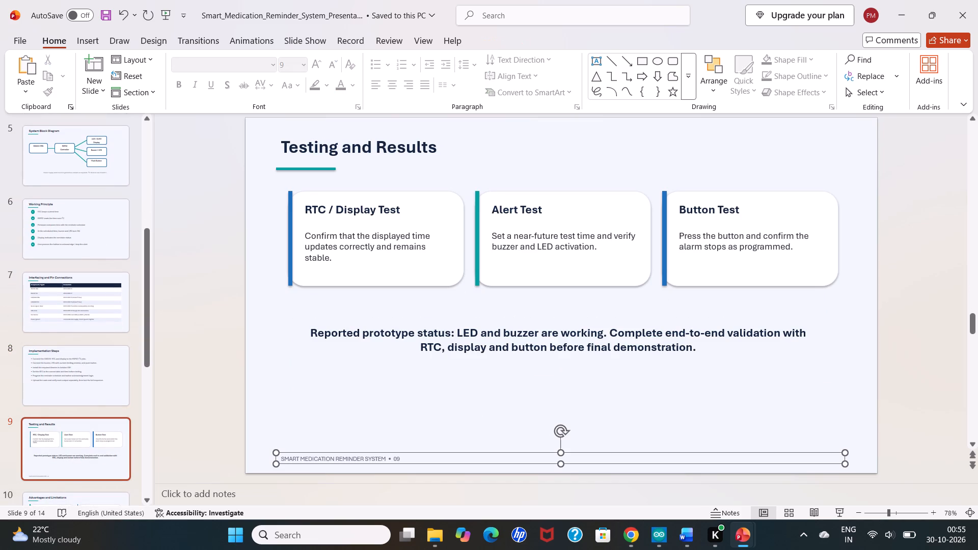
{"action": "key", "text": "BackSpace"}
Delete the "SMART MEDICATION REMINDER SYSTEM" footer boxes from the Advantages and Limitations and Future Scope slides.
{"action": "key", "text": "Down"}
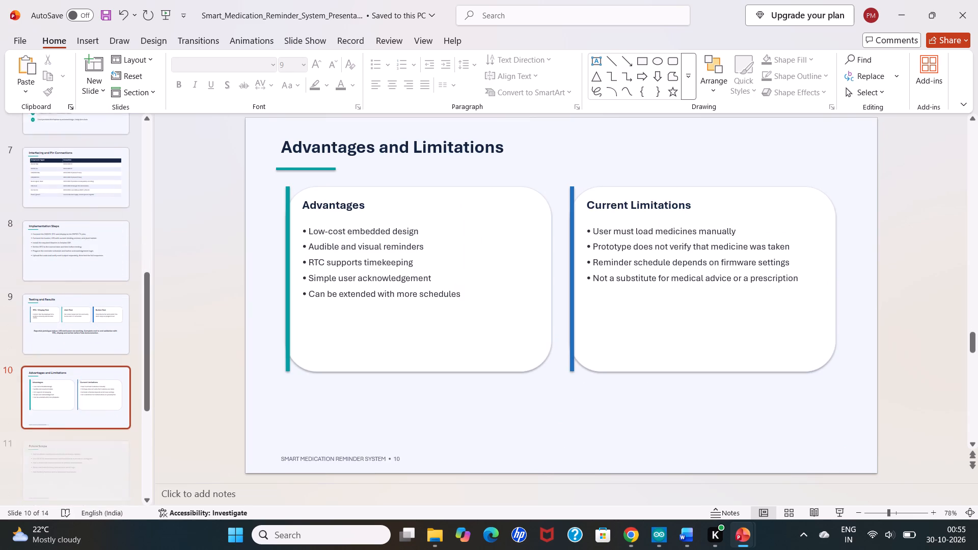
{"action": "left_click", "coordinate": [439, 460]}
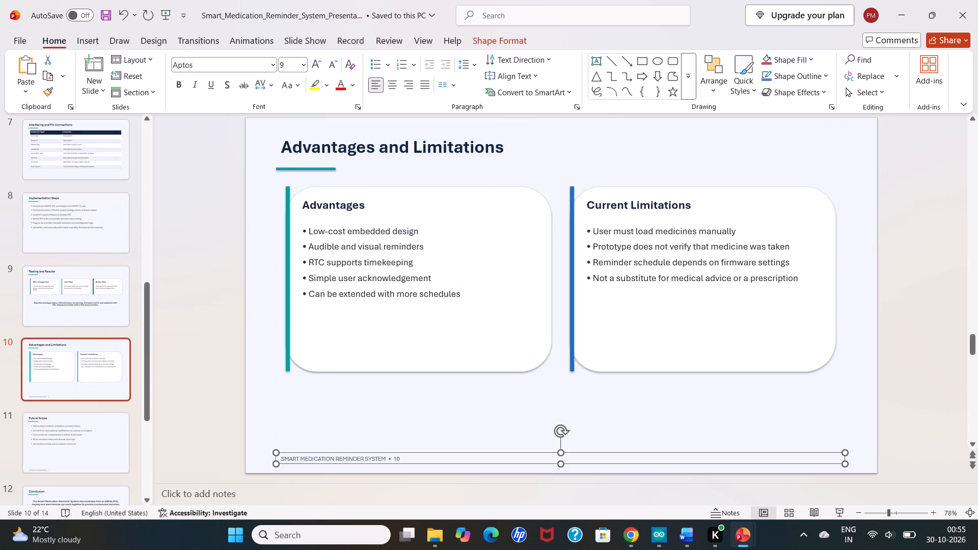
{"action": "key", "text": "BackSpace"}
{"action": "key", "text": "Down"}
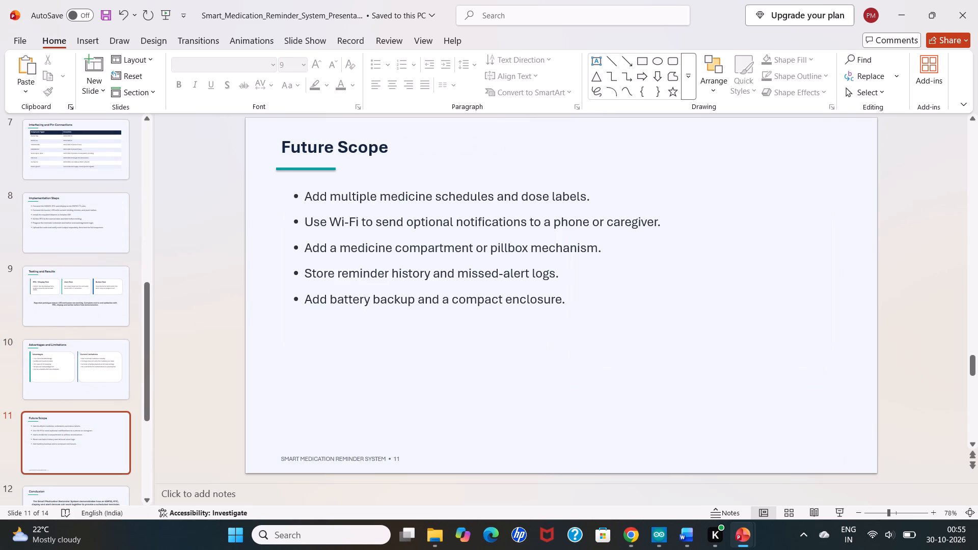
{"action": "left_click", "coordinate": [440, 462]}
{"action": "key", "text": "BackSpace"}
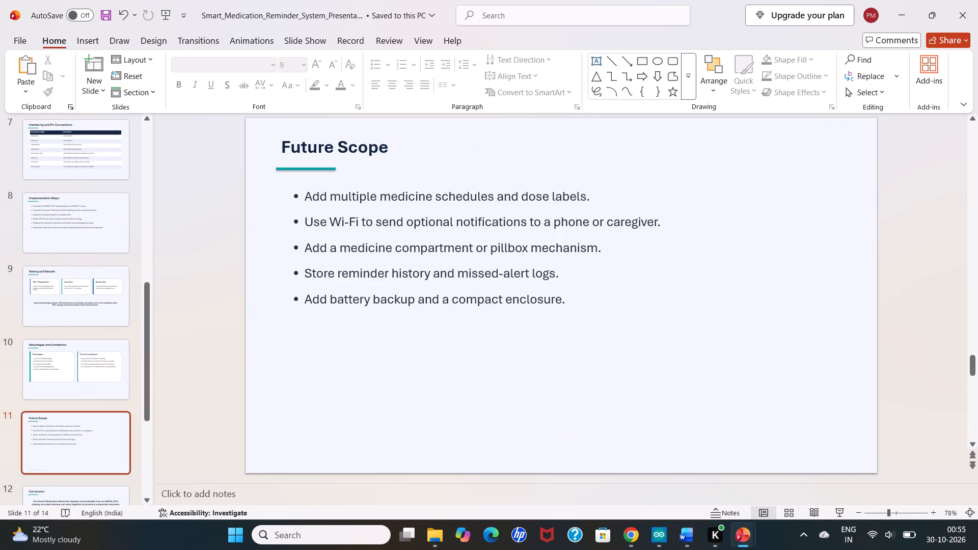
Delete the full-slide background shape from the Conclusion slide.
{"action": "key", "text": "Down"}
{"action": "left_click", "coordinate": [440, 463]}
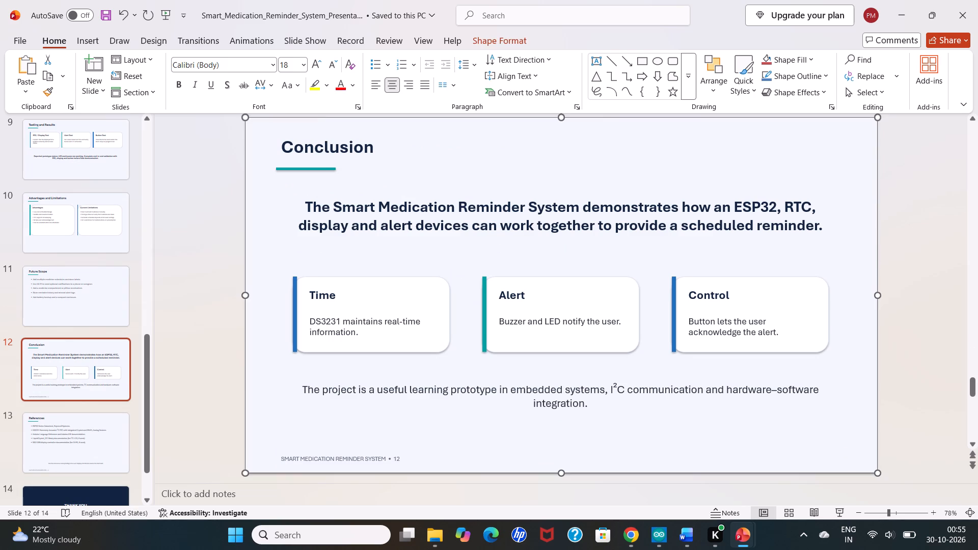
{"action": "key", "text": "BackSpace"}
Delete the "SMART MEDICATION REMINDER SYSTEM • 13" footer box from the References slide.
{"action": "key", "text": "Down"}
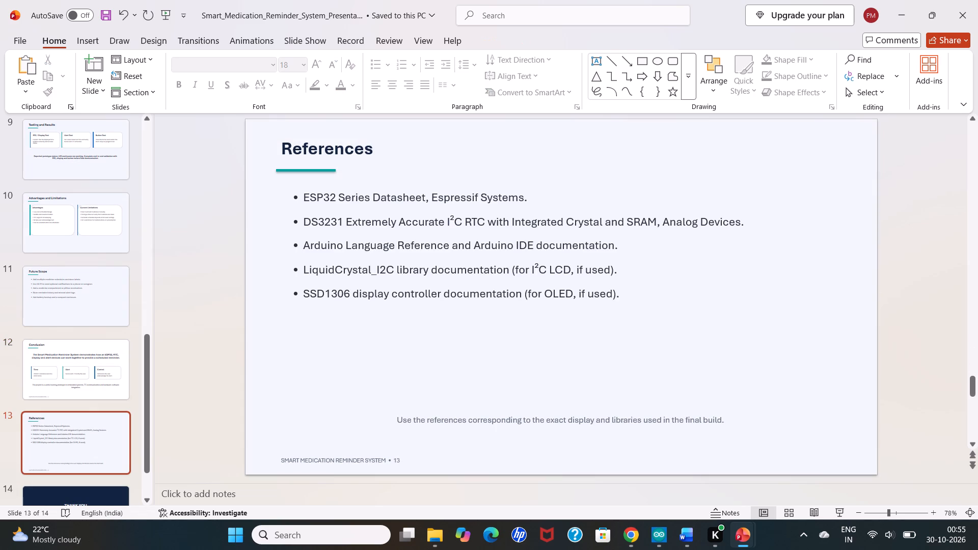
{"action": "left_click", "coordinate": [440, 463]}
{"action": "key", "text": "BackSpace"}
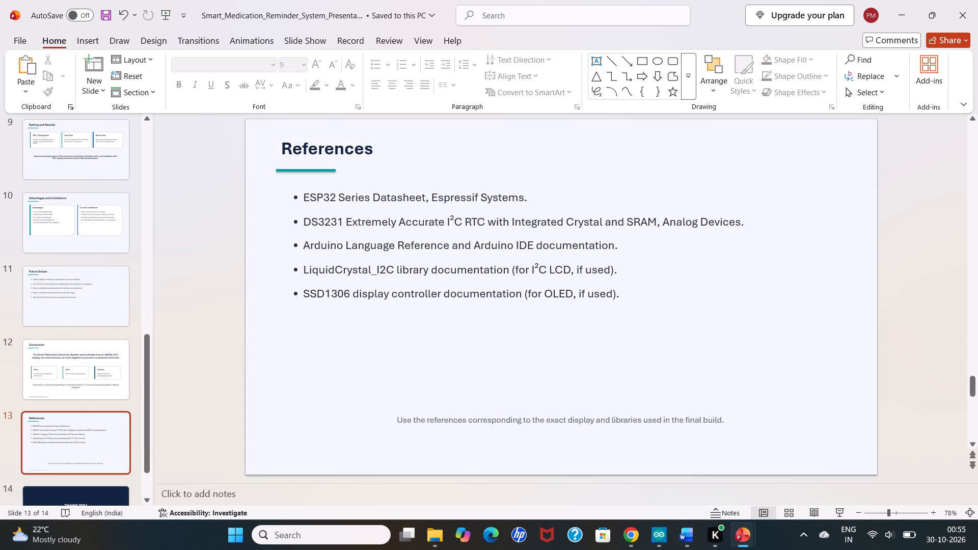
Clear the "Questions & Answers" text beneath the THANK YOU heading on the closing slide.
{"action": "key", "text": "Down"}
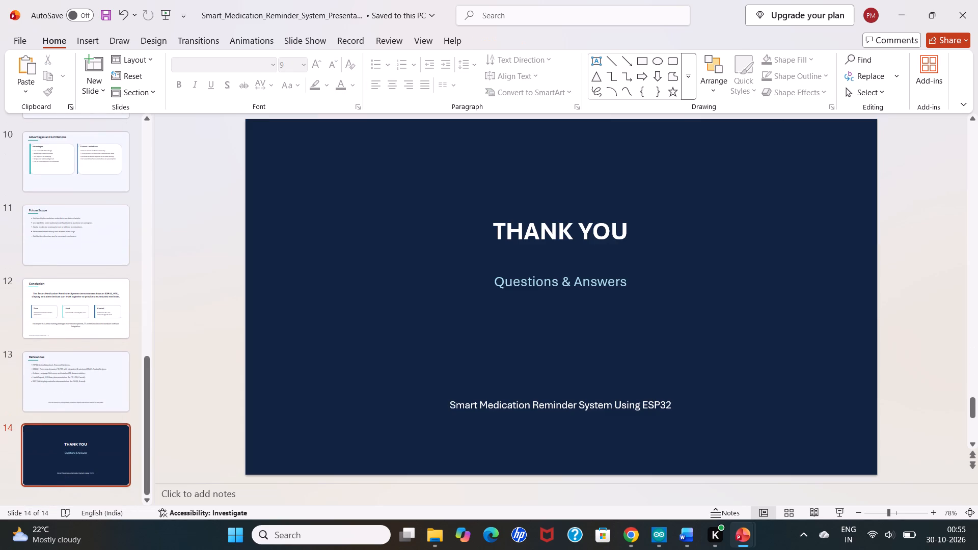
{"action": "left_click", "coordinate": [502, 284]}
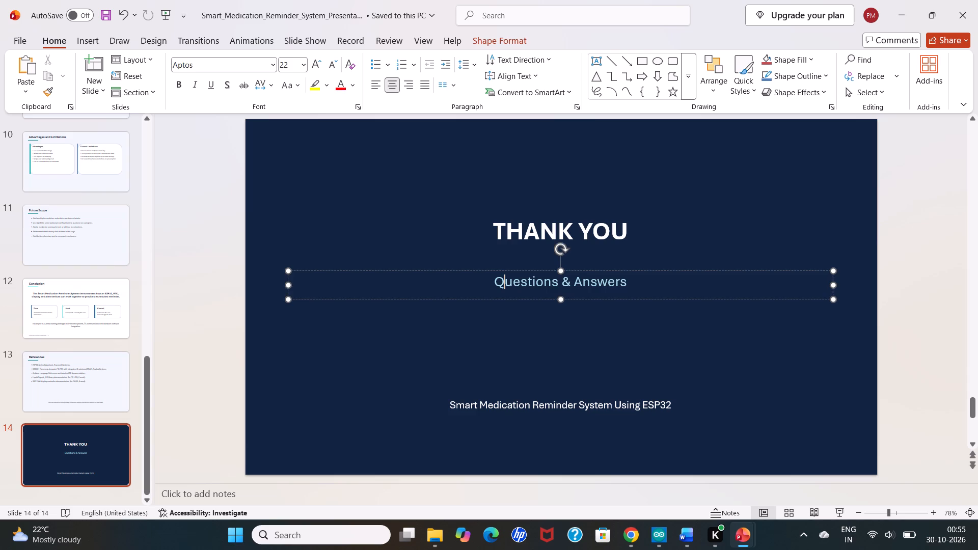
{"action": "key", "text": "BackSpace"}
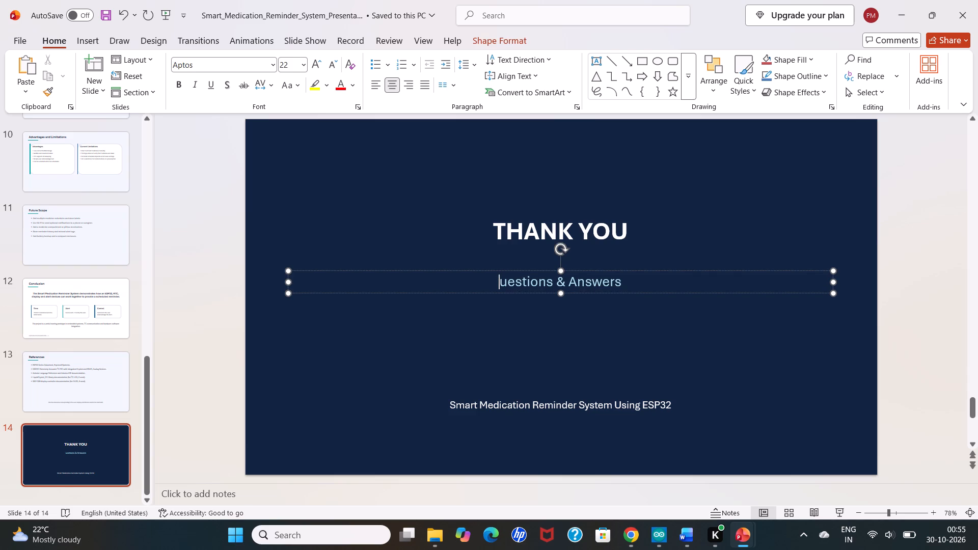
{"action": "left_click_drag", "start_coordinate": [503, 266], "coordinate": [502, 280]}
{"action": "left_click_drag", "start_coordinate": [502, 281], "coordinate": [655, 283]}
{"action": "key", "text": "BackSpace"}
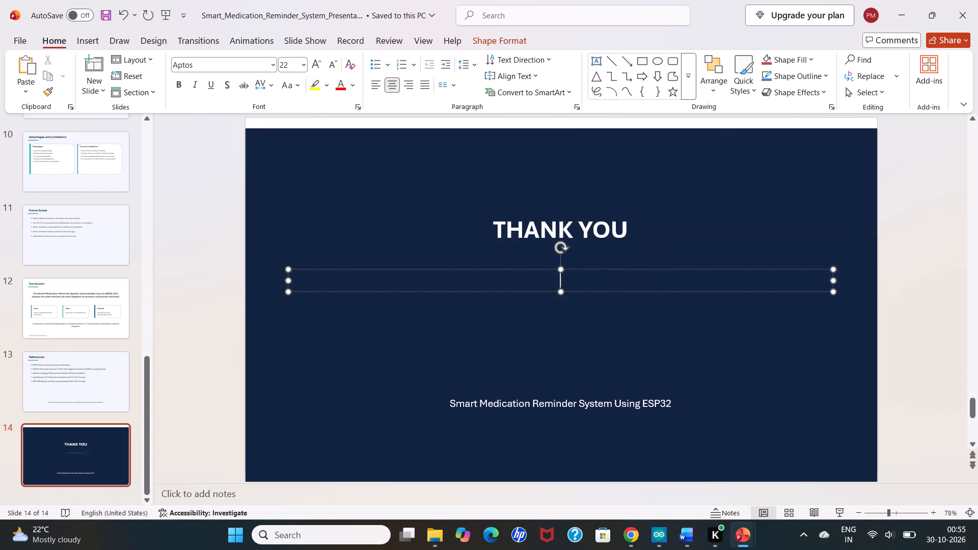
{"action": "left_click", "coordinate": [354, 397]}
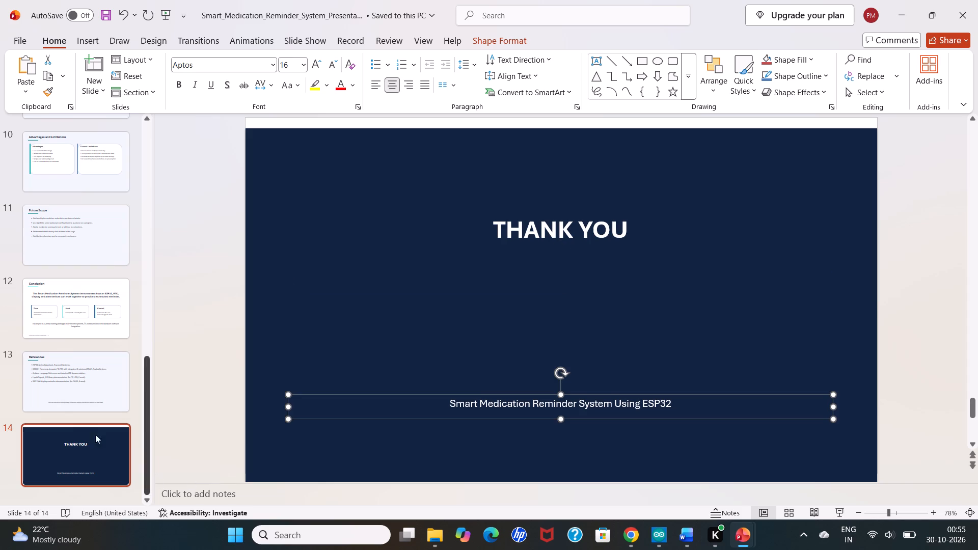
Review the slides backwards from References to Testing and Results to check their content.
{"action": "left_click", "coordinate": [76, 406]}
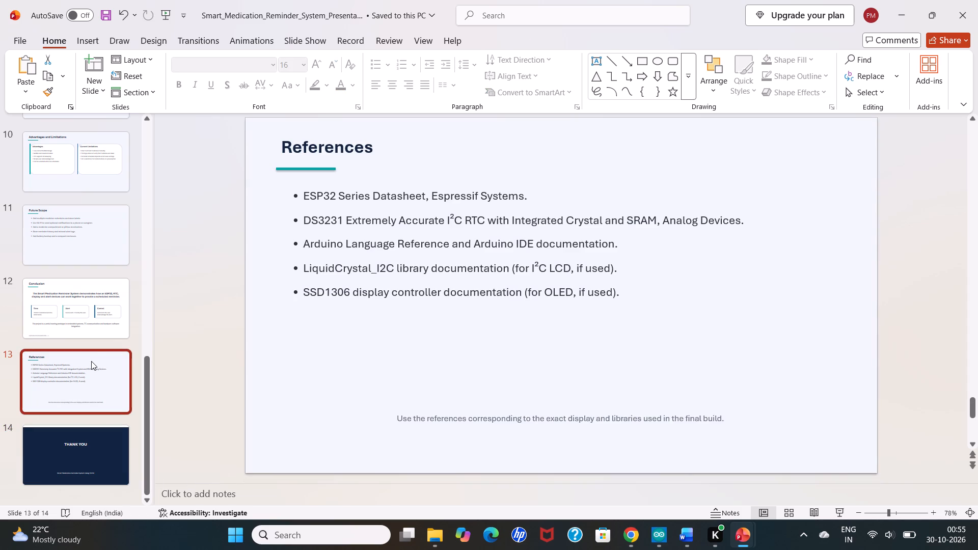
{"action": "left_click", "coordinate": [94, 350]}
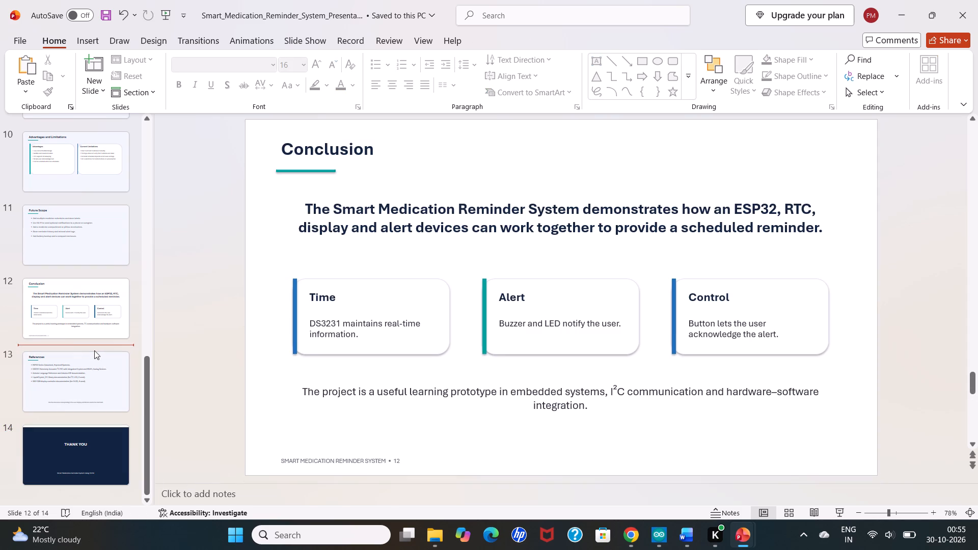
{"action": "left_click", "coordinate": [95, 233]}
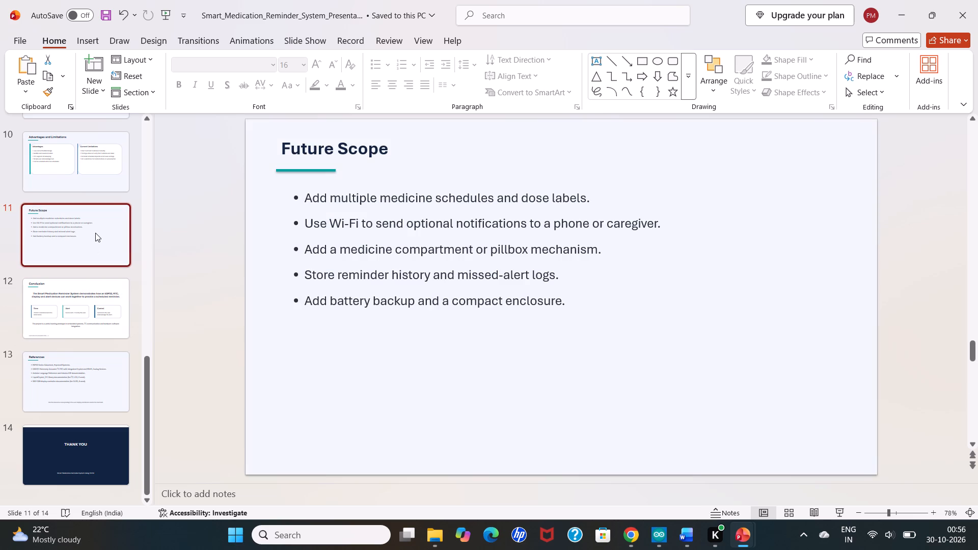
{"action": "scroll", "coordinate": [95, 233], "scroll_direction": "up", "scroll_amount": 2}
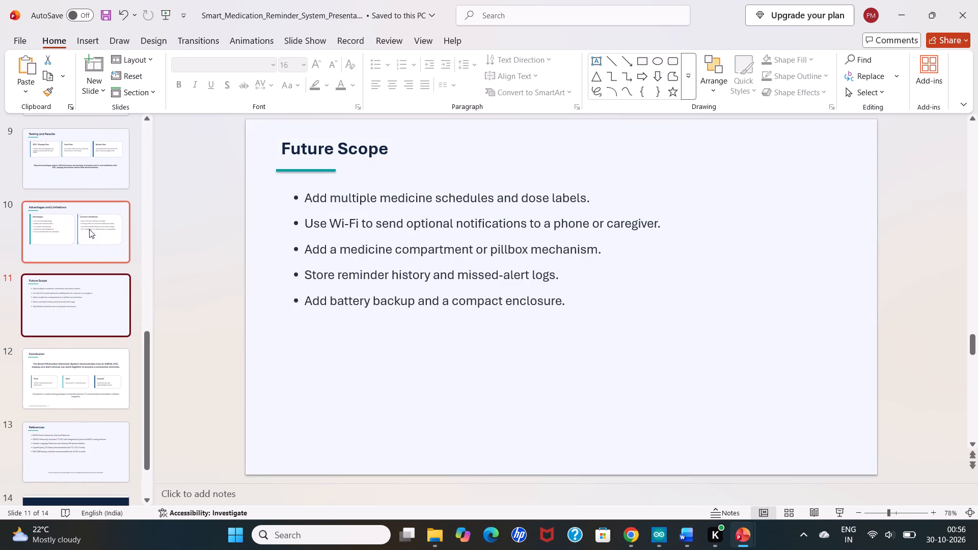
{"action": "left_click", "coordinate": [78, 225]}
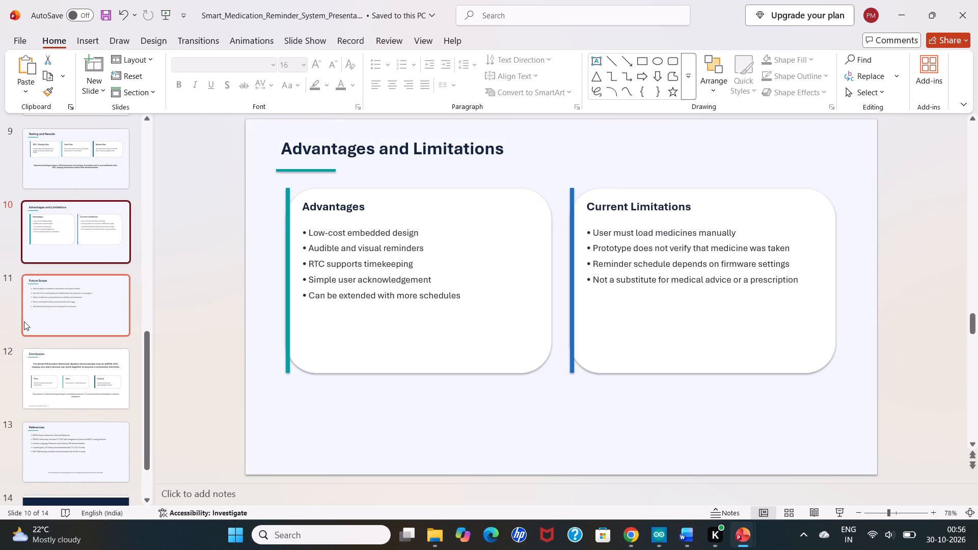
{"action": "scroll", "coordinate": [258, 243], "scroll_direction": "up", "scroll_amount": 1}
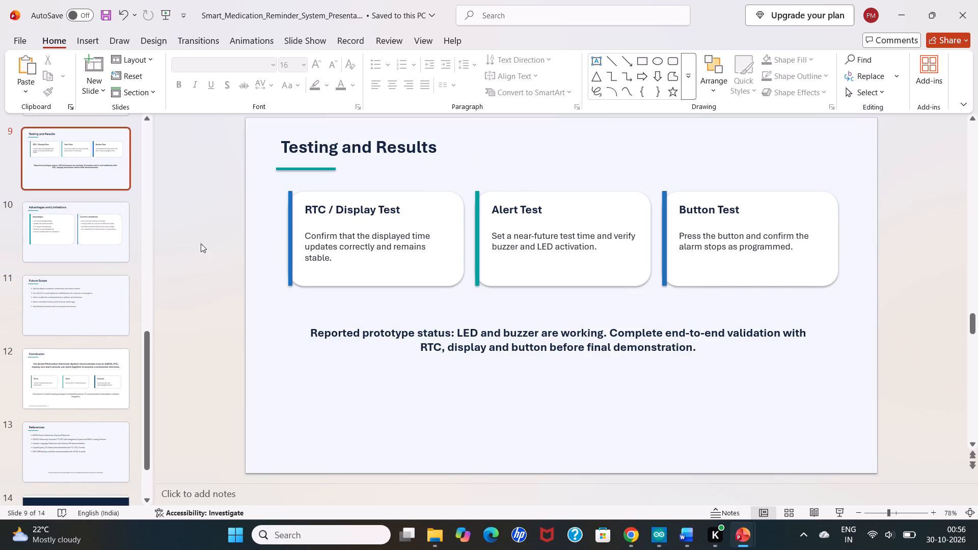
{"action": "left_click", "coordinate": [62, 251]}
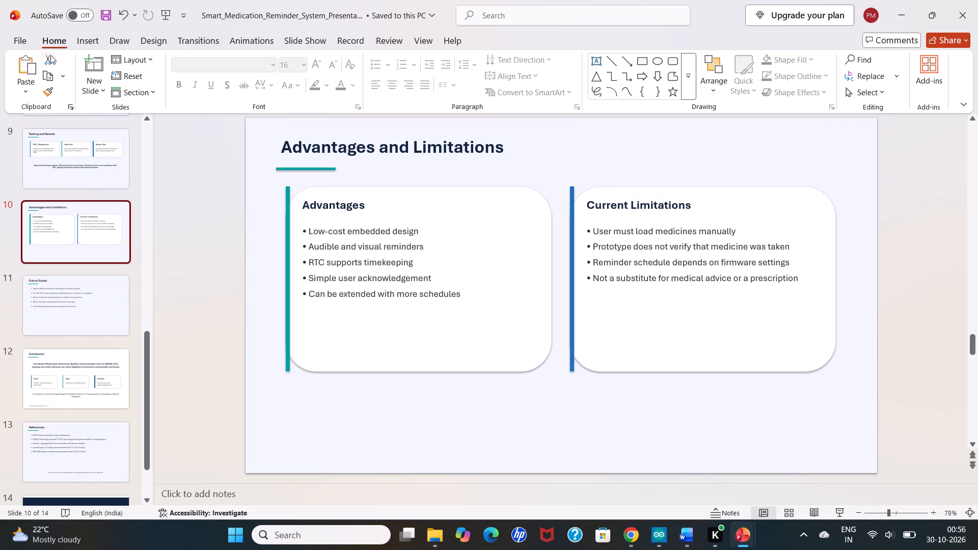
{"action": "left_click", "coordinate": [78, 167]}
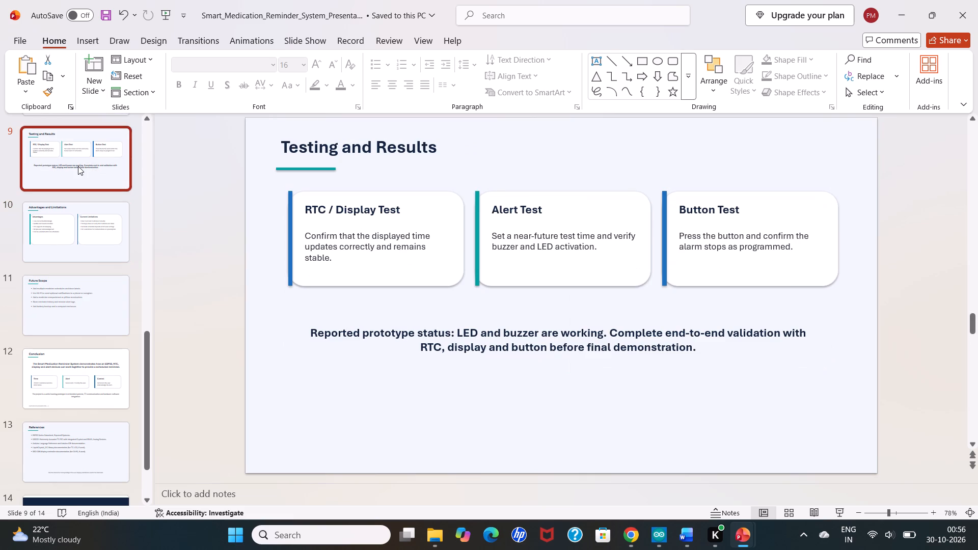
Cut the Implementation Steps slide out of the presentation.
{"action": "scroll", "coordinate": [78, 164], "scroll_direction": "up", "scroll_amount": 4}
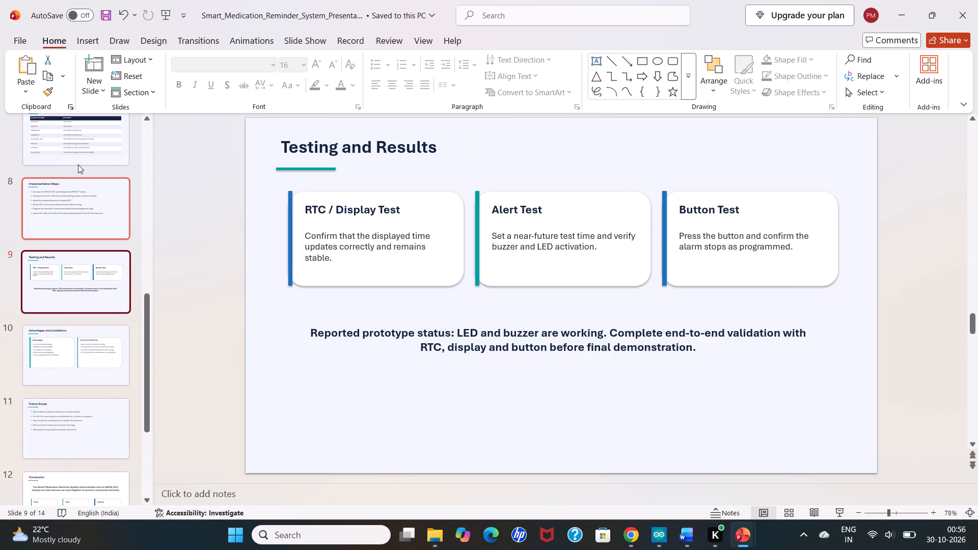
{"action": "scroll", "coordinate": [78, 164], "scroll_direction": "up", "scroll_amount": 1}
{"action": "left_click", "coordinate": [70, 251]}
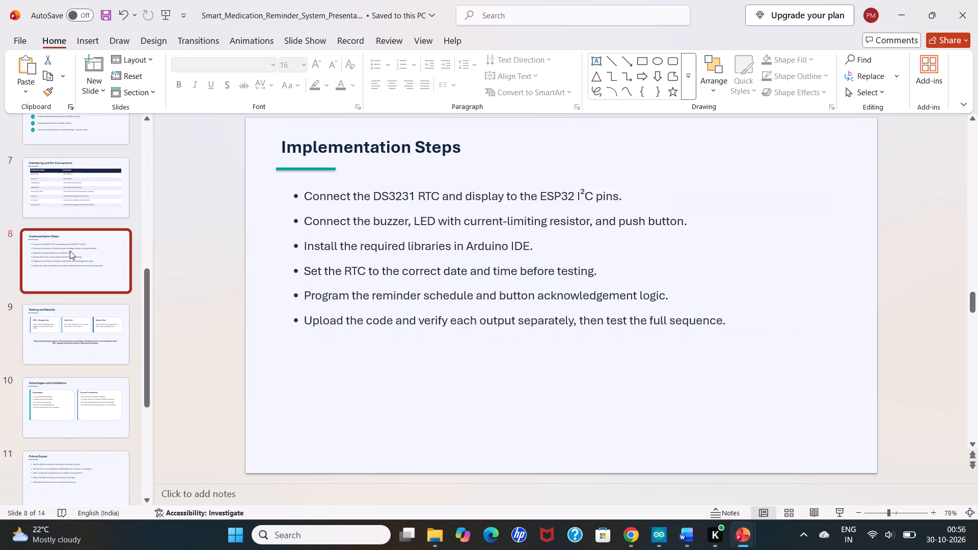
{"action": "left_click", "coordinate": [48, 60]}
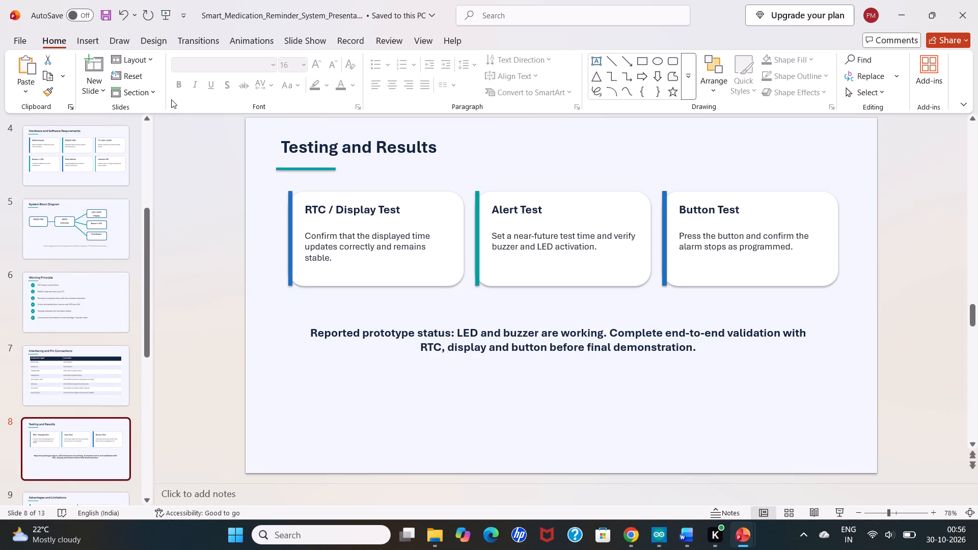
Look through the slides from Project Overview to Testing and Results to check the deck's order and content.
{"action": "scroll", "coordinate": [193, 131], "scroll_direction": "up", "scroll_amount": 10}
{"action": "scroll", "coordinate": [193, 131], "scroll_direction": "up", "scroll_amount": 13}
{"action": "scroll", "coordinate": [193, 130], "scroll_direction": "down", "scroll_amount": 6}
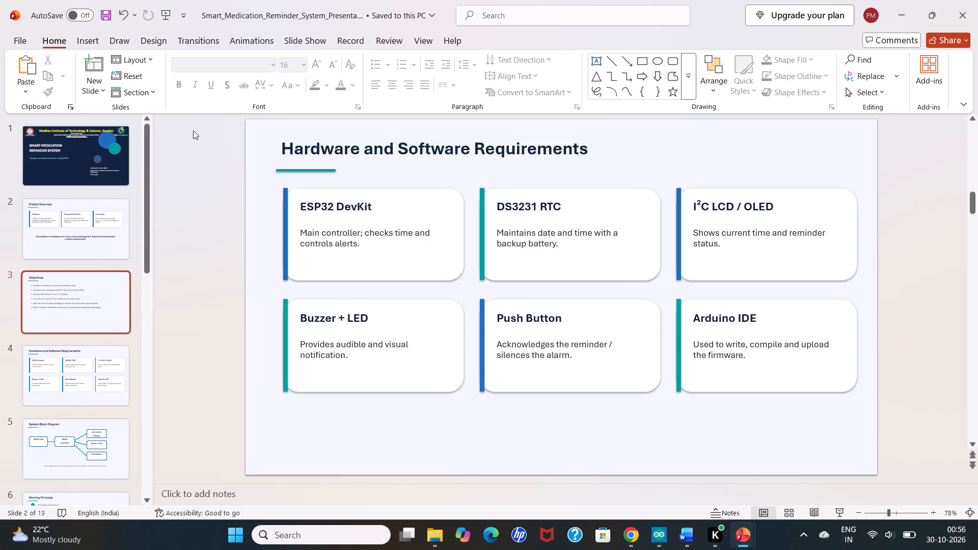
{"action": "scroll", "coordinate": [193, 130], "scroll_direction": "down", "scroll_amount": 9}
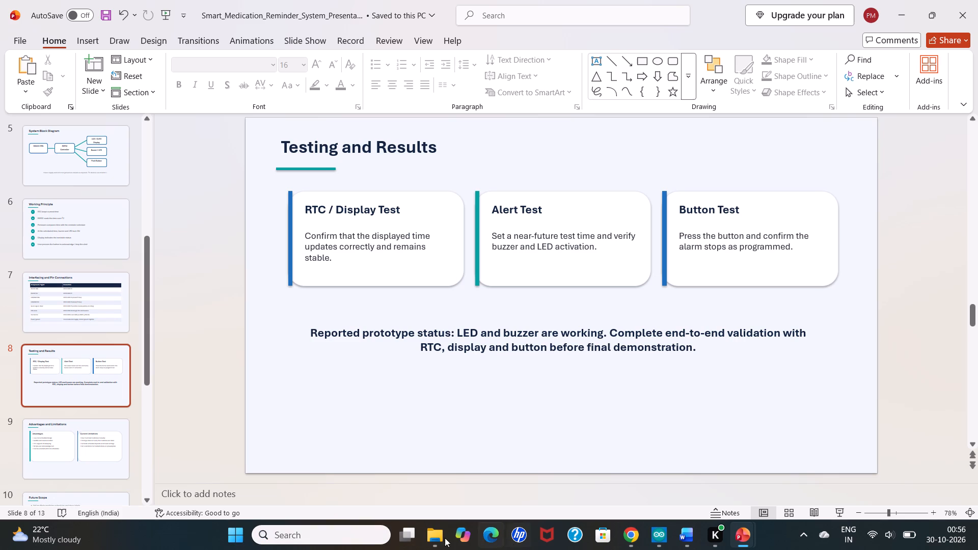
Switch to the Word report and read through it from the title page to the Chapter 1 introduction, checking the front matter and contents lists.
{"action": "left_click", "coordinate": [691, 530]}
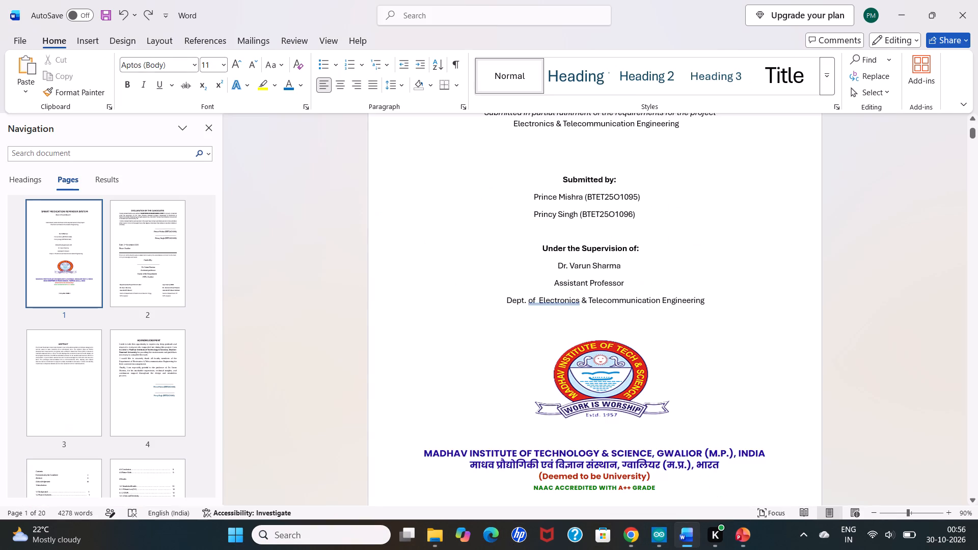
{"action": "scroll", "coordinate": [597, 341], "scroll_direction": "down", "scroll_amount": 2}
{"action": "scroll", "coordinate": [598, 341], "scroll_direction": "up", "scroll_amount": 6}
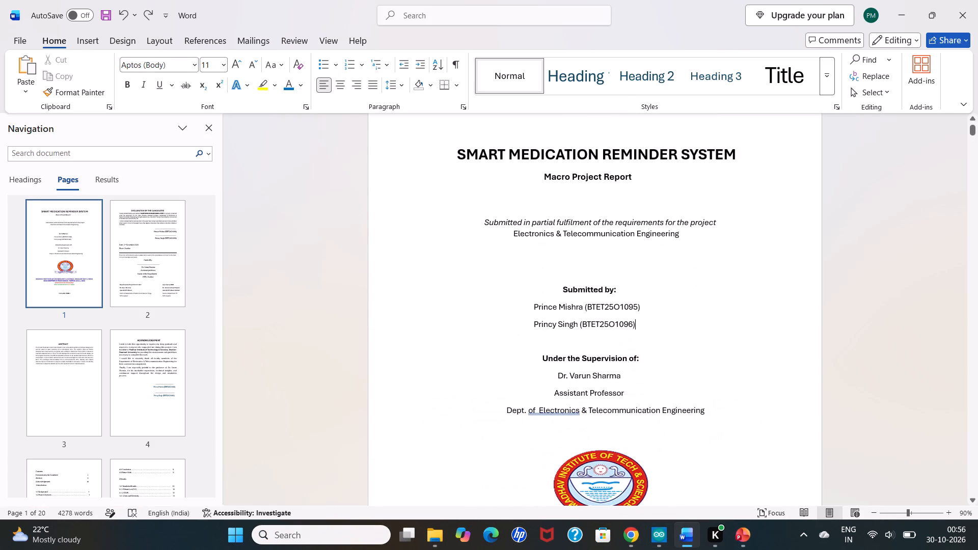
{"action": "scroll", "coordinate": [571, 349], "scroll_direction": "down", "scroll_amount": 12}
{"action": "scroll", "coordinate": [560, 388], "scroll_direction": "down", "scroll_amount": 18}
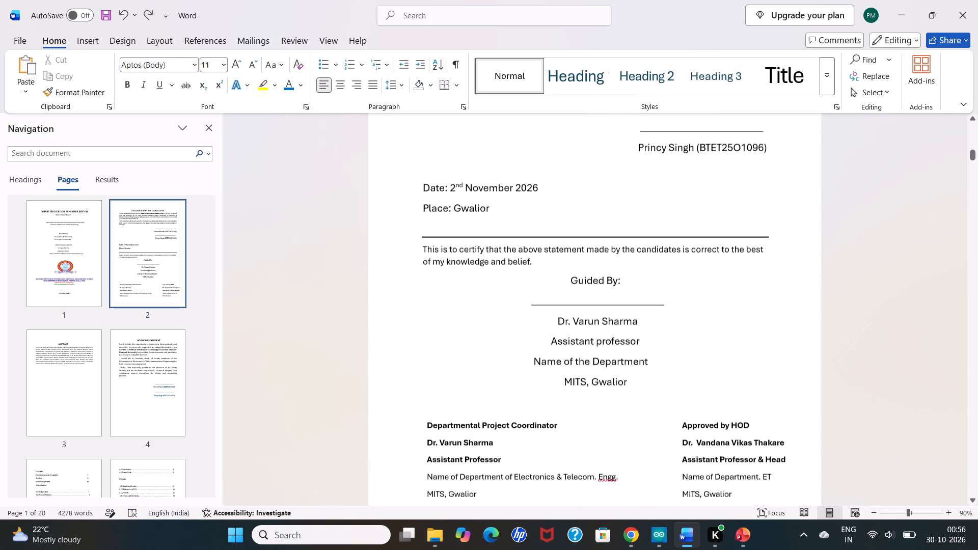
{"action": "scroll", "coordinate": [520, 377], "scroll_direction": "down", "scroll_amount": 20}
{"action": "scroll", "coordinate": [520, 377], "scroll_direction": "down", "scroll_amount": 18}
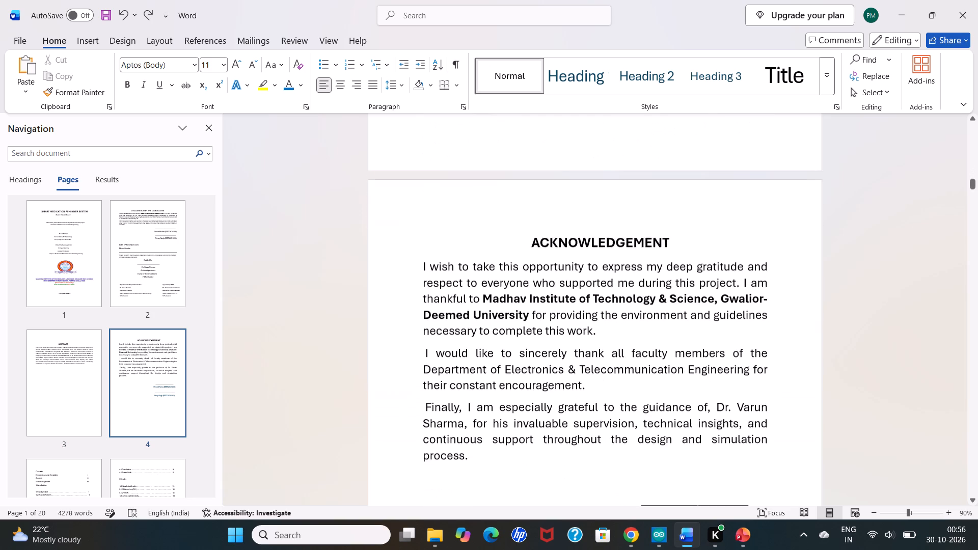
{"action": "scroll", "coordinate": [509, 377], "scroll_direction": "down", "scroll_amount": 17}
{"action": "scroll", "coordinate": [493, 396], "scroll_direction": "down", "scroll_amount": 10}
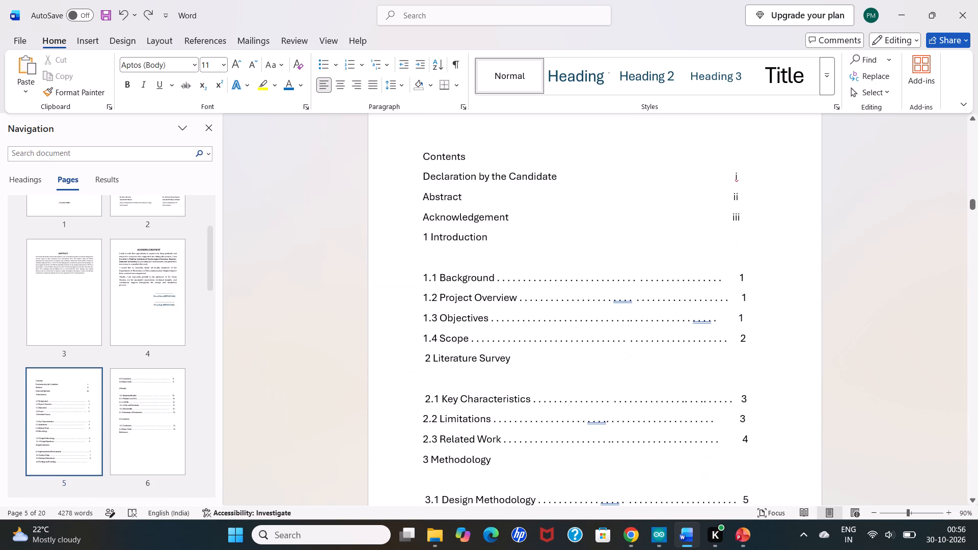
{"action": "scroll", "coordinate": [500, 376], "scroll_direction": "down", "scroll_amount": 3}
{"action": "scroll", "coordinate": [451, 362], "scroll_direction": "down", "scroll_amount": 18}
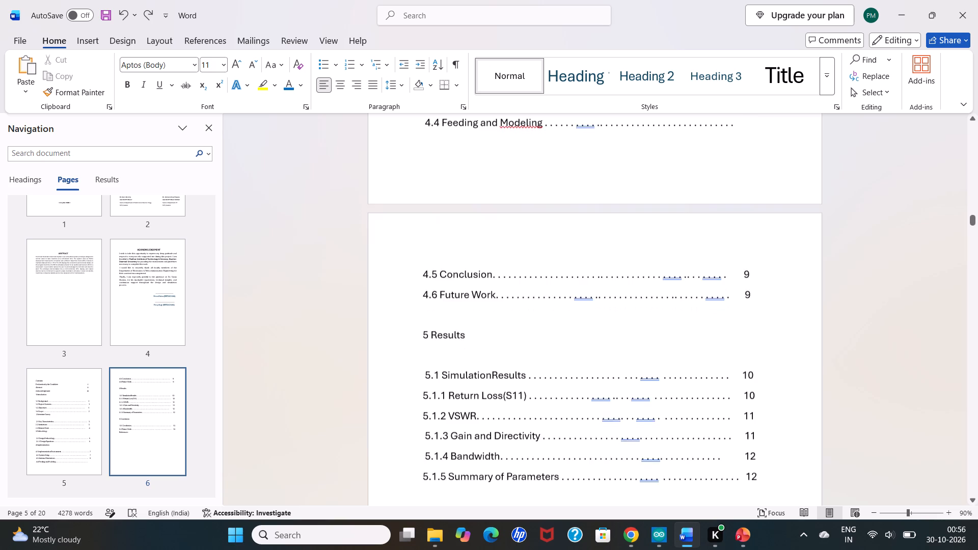
{"action": "scroll", "coordinate": [471, 302], "scroll_direction": "down", "scroll_amount": 20}
{"action": "scroll", "coordinate": [471, 302], "scroll_direction": "down", "scroll_amount": 13}
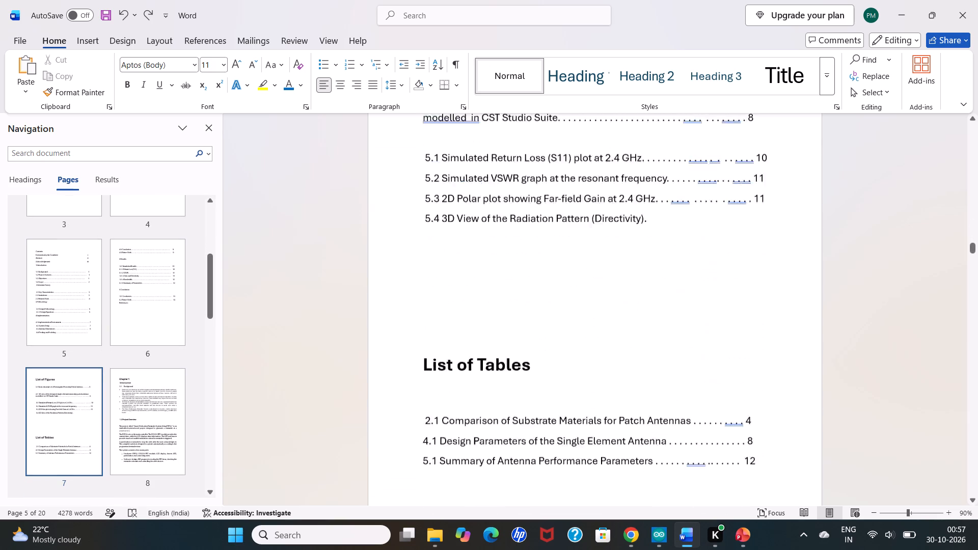
{"action": "scroll", "coordinate": [454, 285], "scroll_direction": "down", "scroll_amount": 19}
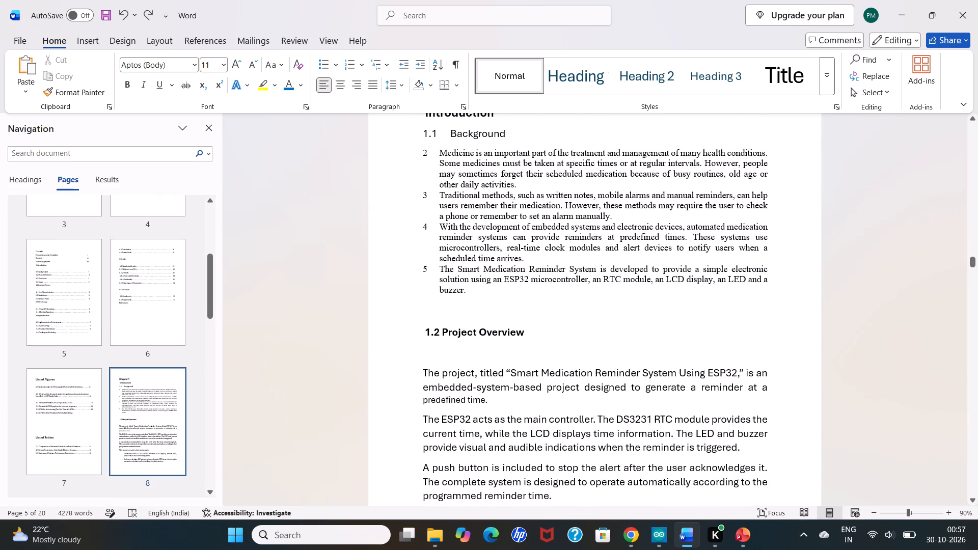
{"action": "scroll", "coordinate": [455, 247], "scroll_direction": "up", "scroll_amount": 6}
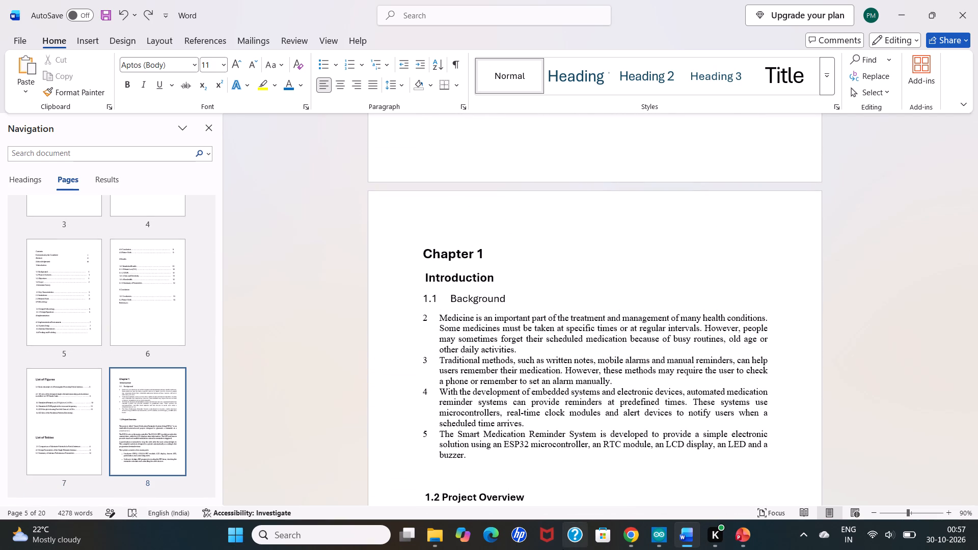
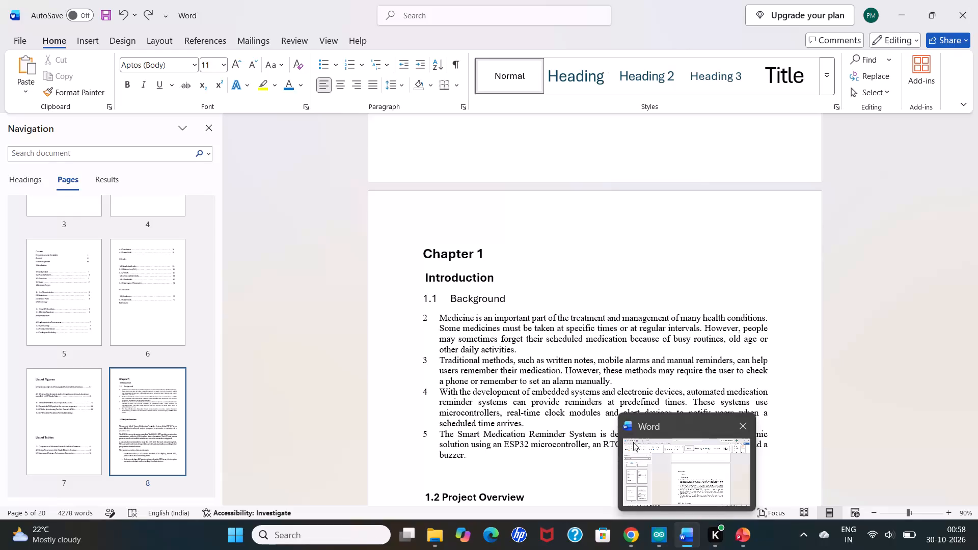
Review Chapter 1 of the project report, from Background through Objectives and Scope of the Project.
{"action": "scroll", "coordinate": [330, 316], "scroll_direction": "down", "scroll_amount": 1}
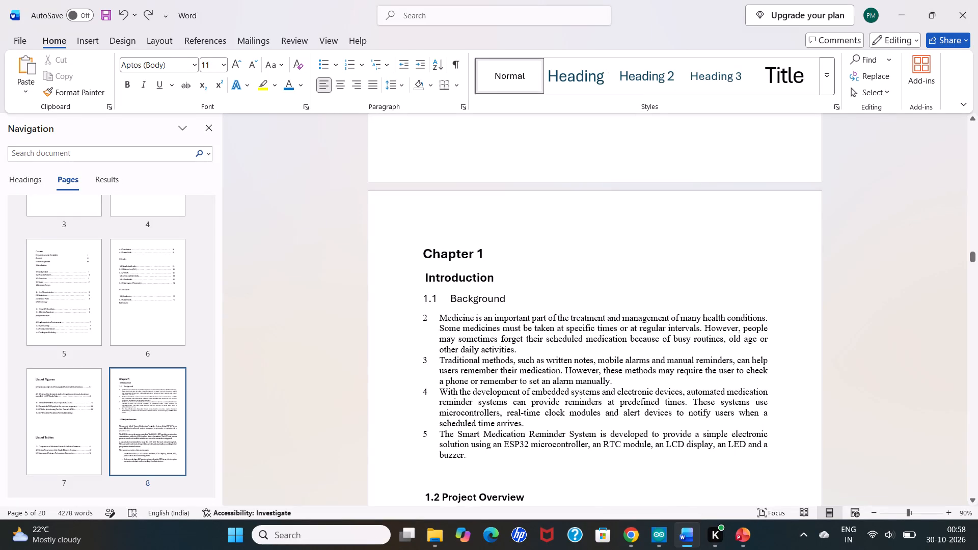
{"action": "scroll", "coordinate": [330, 316], "scroll_direction": "down", "scroll_amount": 18}
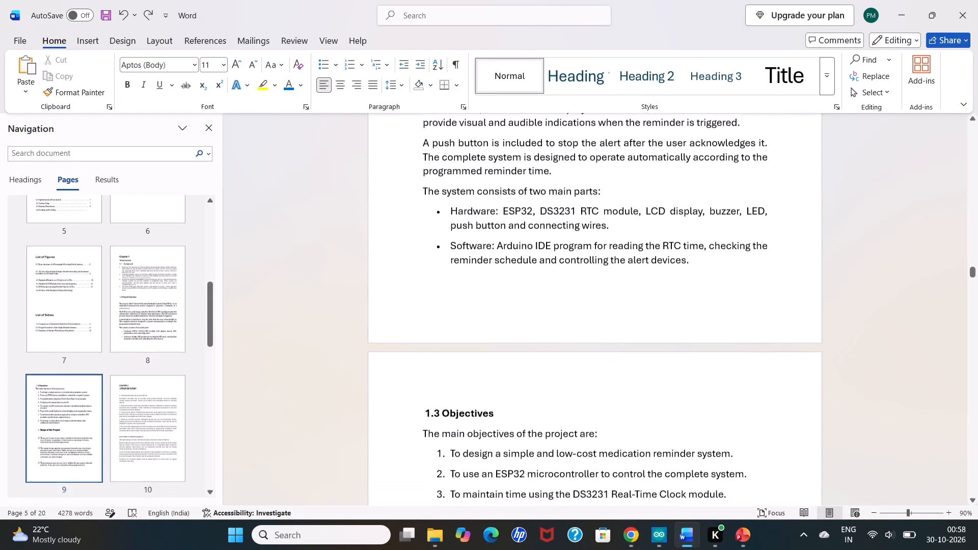
{"action": "scroll", "coordinate": [332, 316], "scroll_direction": "down", "scroll_amount": 9}
{"action": "scroll", "coordinate": [332, 316], "scroll_direction": "down", "scroll_amount": 14}
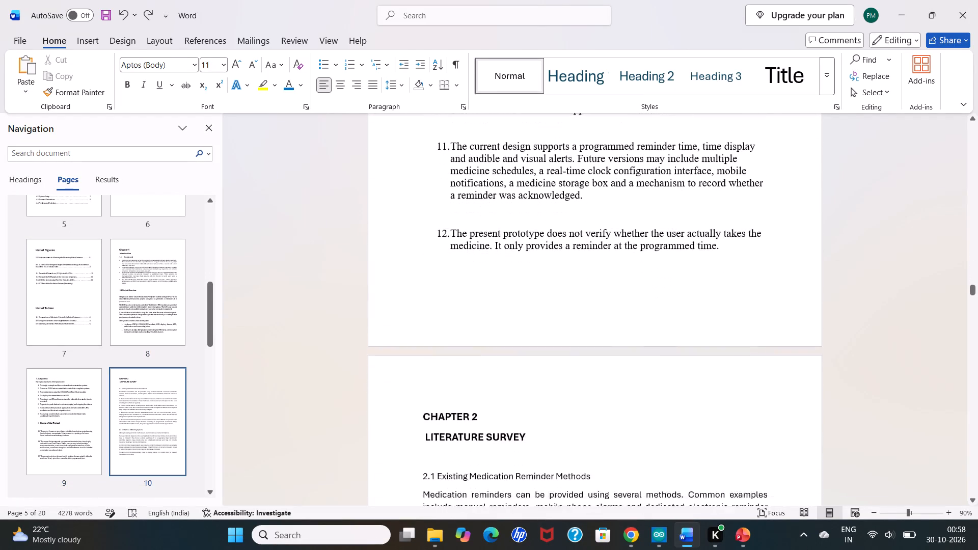
{"action": "scroll", "coordinate": [332, 316], "scroll_direction": "up", "scroll_amount": 8}
{"action": "scroll", "coordinate": [332, 316], "scroll_direction": "down", "scroll_amount": 4}
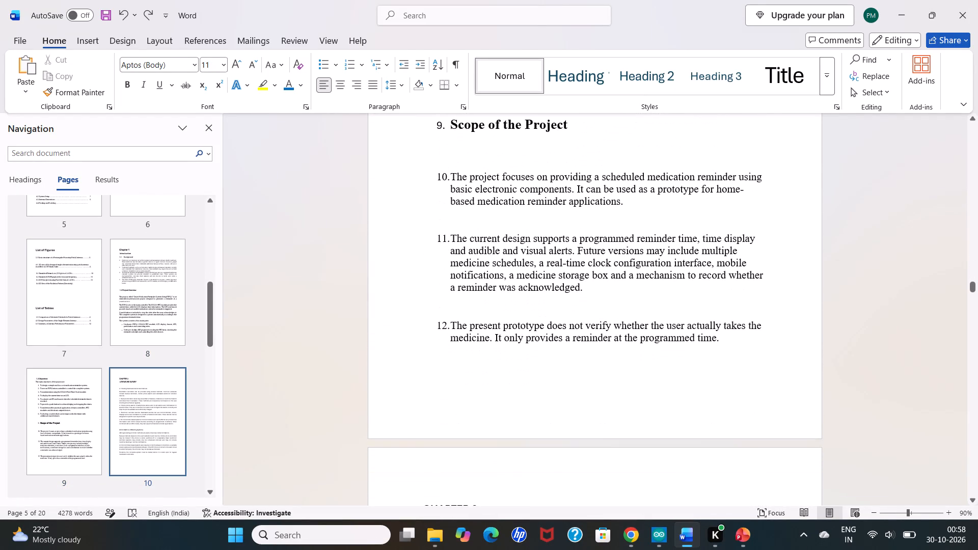
{"action": "scroll", "coordinate": [332, 316], "scroll_direction": "up", "scroll_amount": 4}
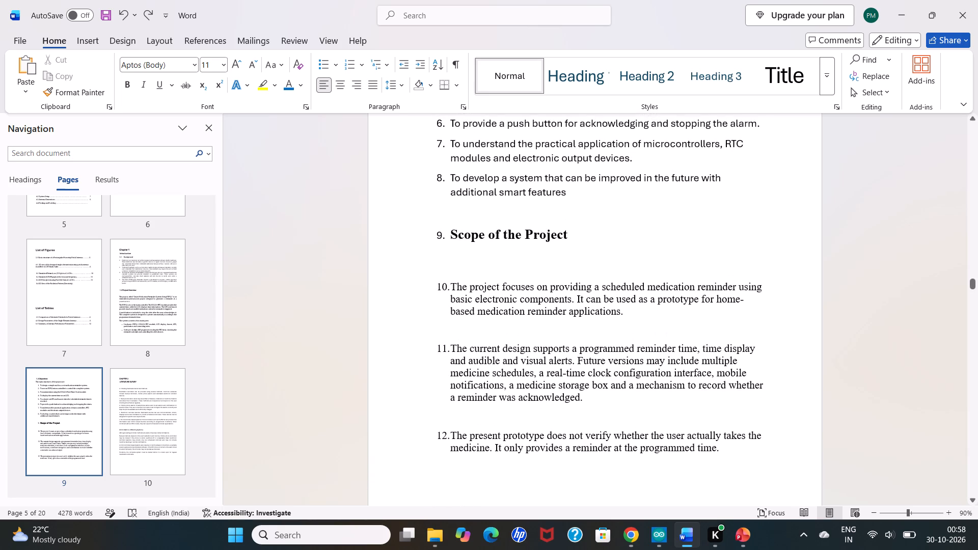
{"action": "scroll", "coordinate": [332, 316], "scroll_direction": "up", "scroll_amount": 1}
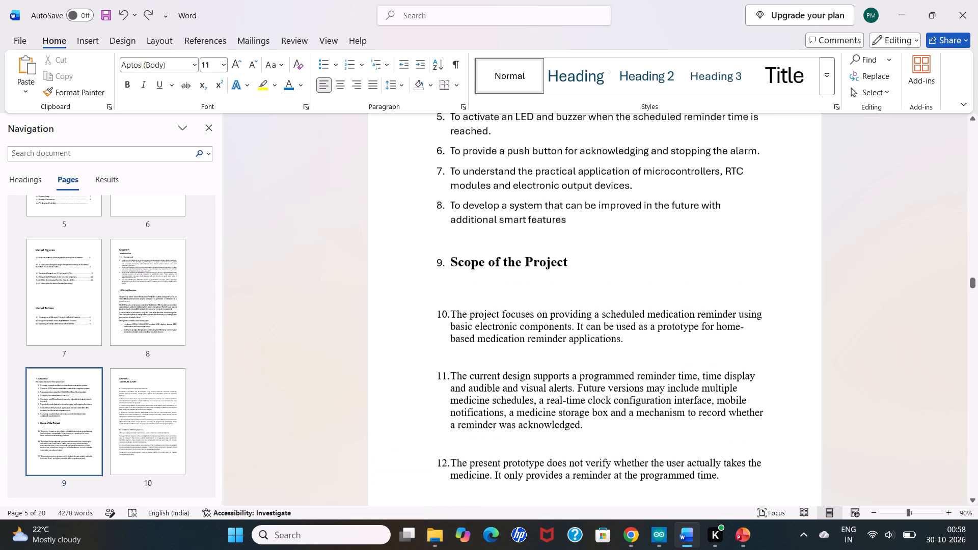
{"action": "scroll", "coordinate": [332, 316], "scroll_direction": "down", "scroll_amount": 4}
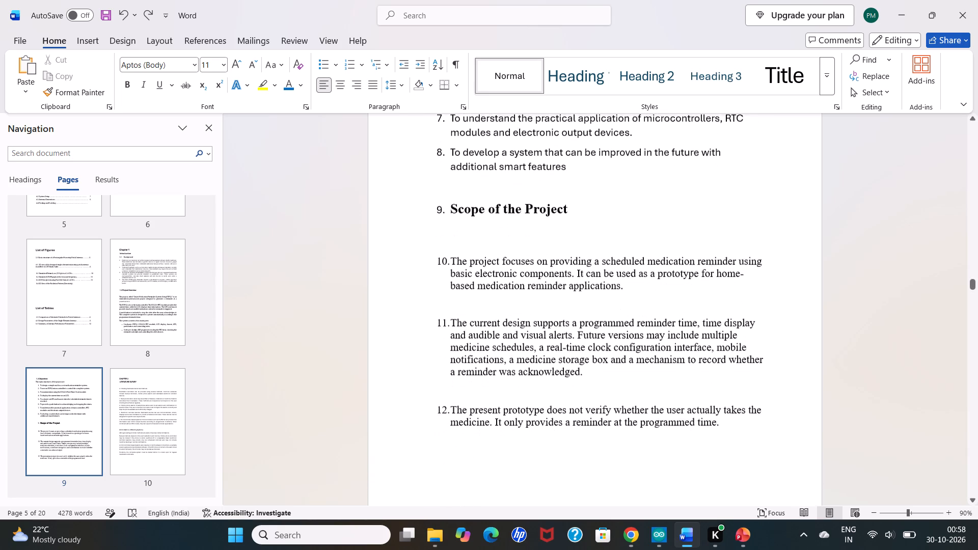
Examine the report's Literature Survey, Methodology with its circuit diagram, and Implementation chapters.
{"action": "scroll", "coordinate": [332, 316], "scroll_direction": "down", "scroll_amount": 16}
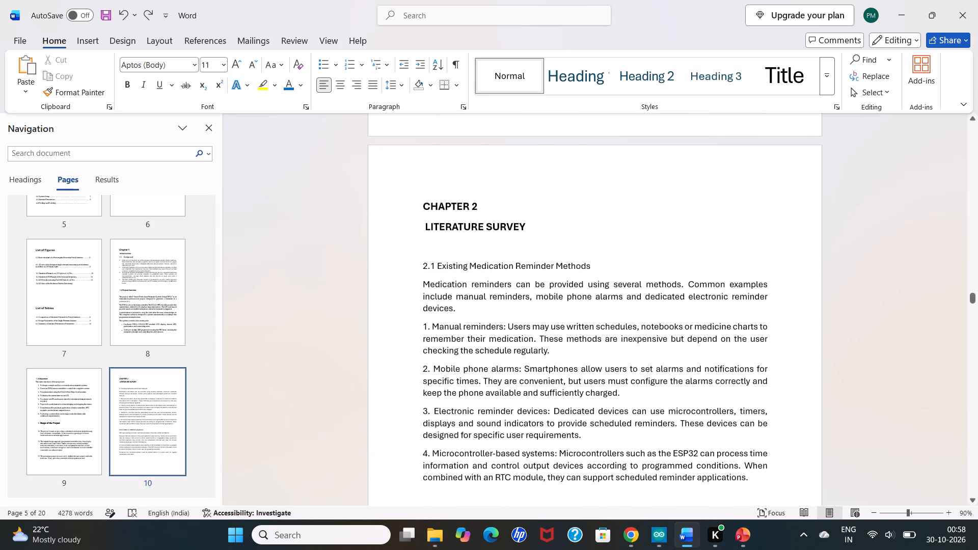
{"action": "scroll", "coordinate": [332, 316], "scroll_direction": "down", "scroll_amount": 20}
{"action": "scroll", "coordinate": [332, 316], "scroll_direction": "down", "scroll_amount": 15}
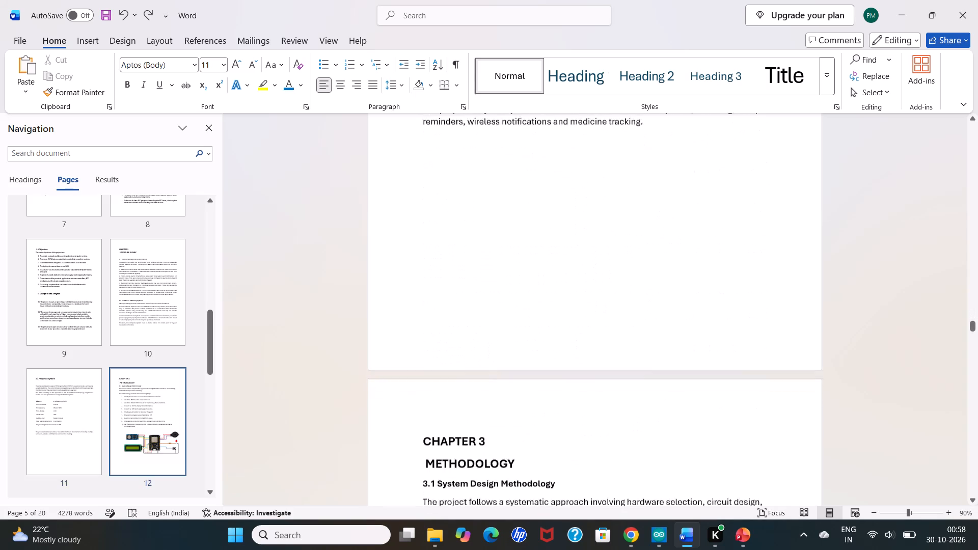
{"action": "scroll", "coordinate": [265, 408], "scroll_direction": "down", "scroll_amount": 9}
{"action": "scroll", "coordinate": [201, 474], "scroll_direction": "down", "scroll_amount": 14}
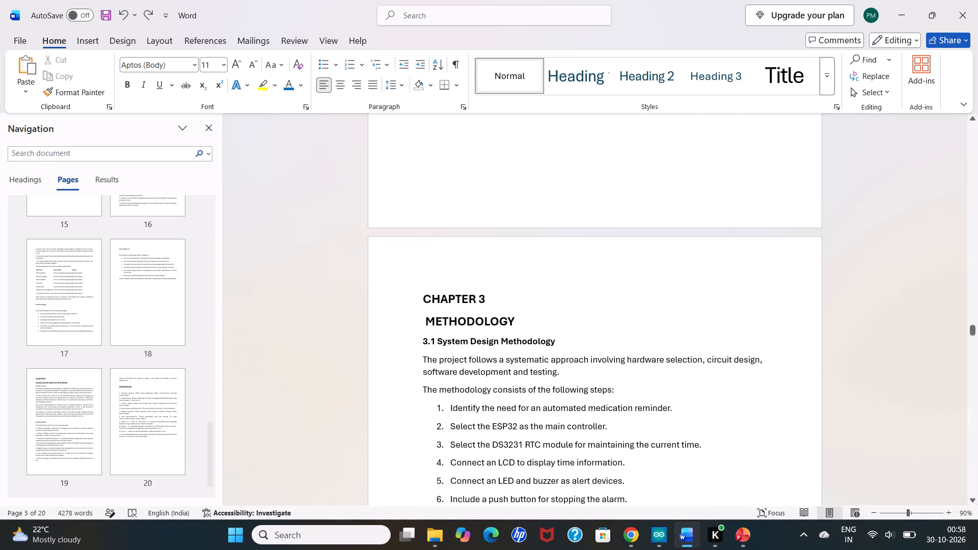
{"action": "scroll", "coordinate": [290, 399], "scroll_direction": "down", "scroll_amount": 20}
{"action": "scroll", "coordinate": [290, 399], "scroll_direction": "down", "scroll_amount": 6}
{"action": "scroll", "coordinate": [272, 417], "scroll_direction": "up", "scroll_amount": 2}
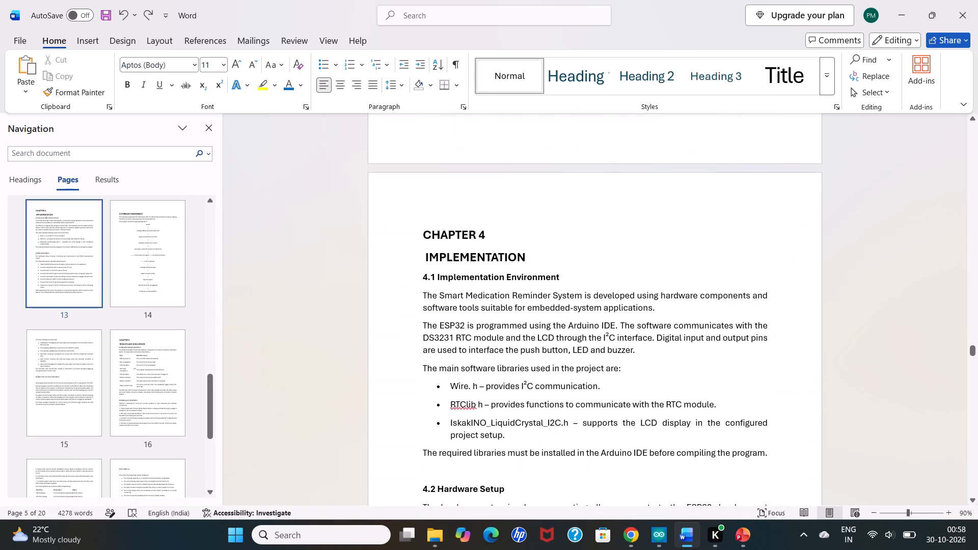
{"action": "scroll", "coordinate": [272, 417], "scroll_direction": "up", "scroll_amount": 13}
{"action": "scroll", "coordinate": [271, 418], "scroll_direction": "down", "scroll_amount": 9}
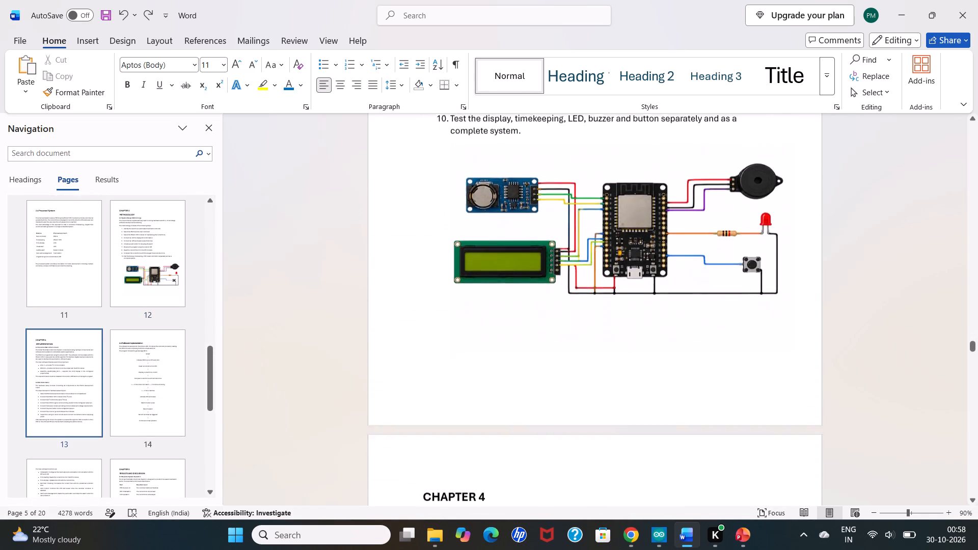
{"action": "scroll", "coordinate": [265, 421], "scroll_direction": "down", "scroll_amount": 11}
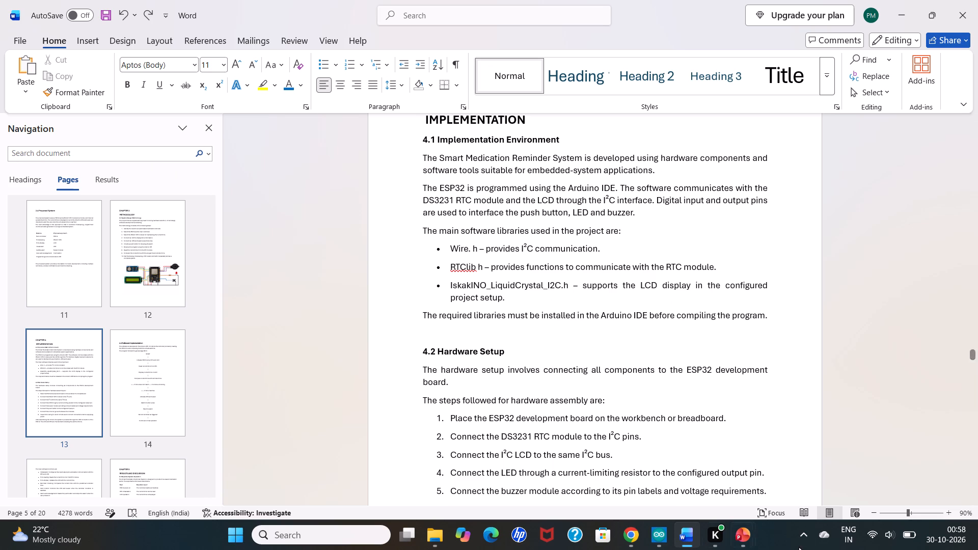
Switch to the Smart_Medication_Reminder_System presentation in PowerPoint and review the slides from System Block Diagram to Testing and Results.
{"action": "left_click", "coordinate": [738, 539]}
{"action": "left_click", "coordinate": [708, 491]}
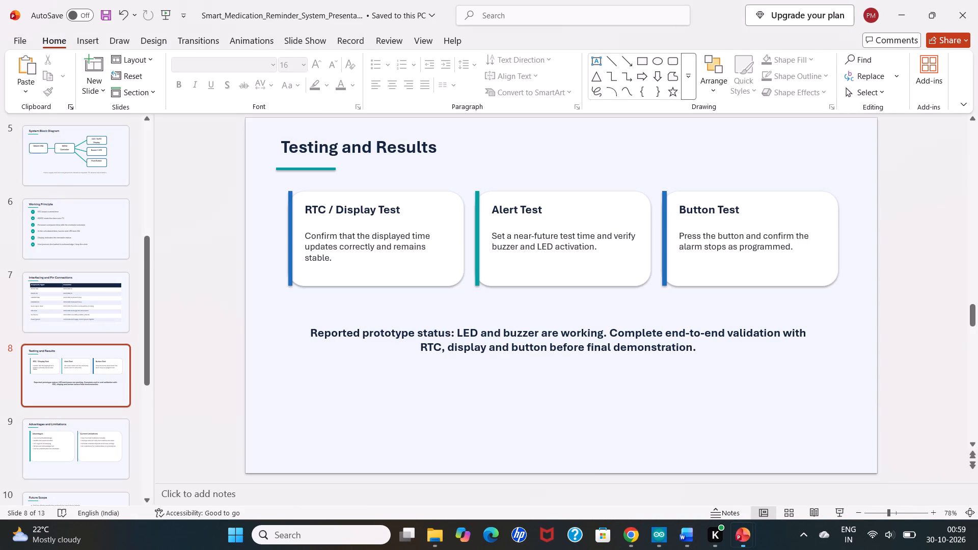
{"action": "scroll", "coordinate": [693, 488], "scroll_direction": "up", "scroll_amount": 1}
{"action": "left_click", "coordinate": [80, 325]}
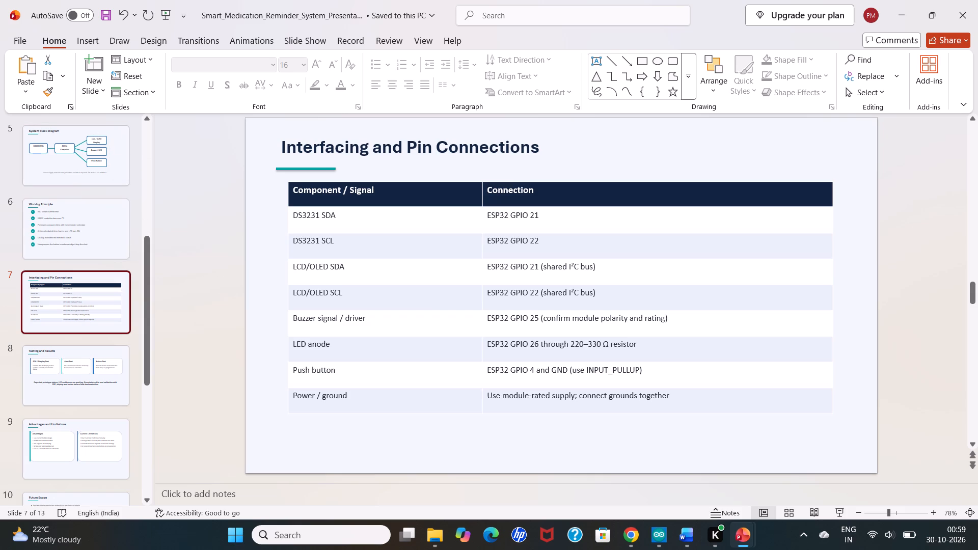
{"action": "left_click", "coordinate": [107, 234]}
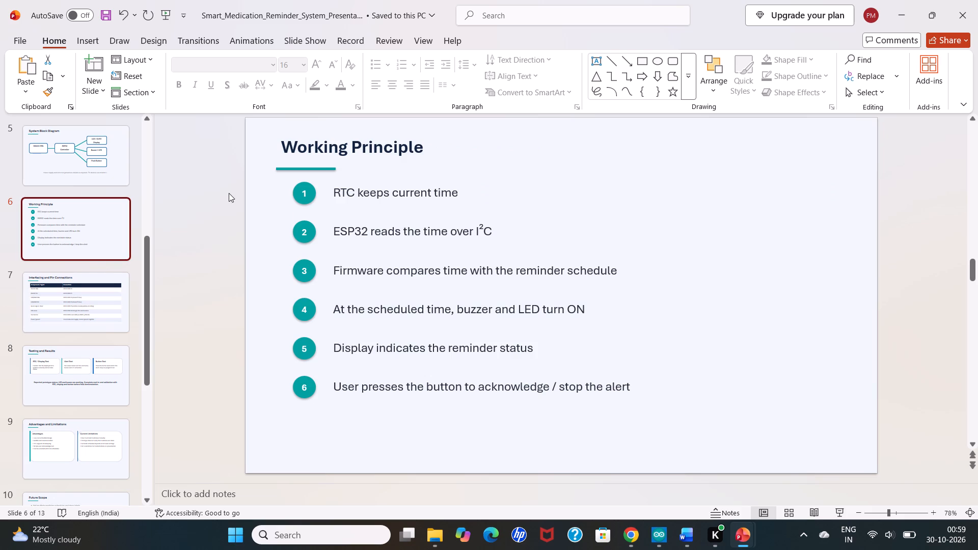
{"action": "scroll", "coordinate": [172, 176], "scroll_direction": "up", "scroll_amount": 3}
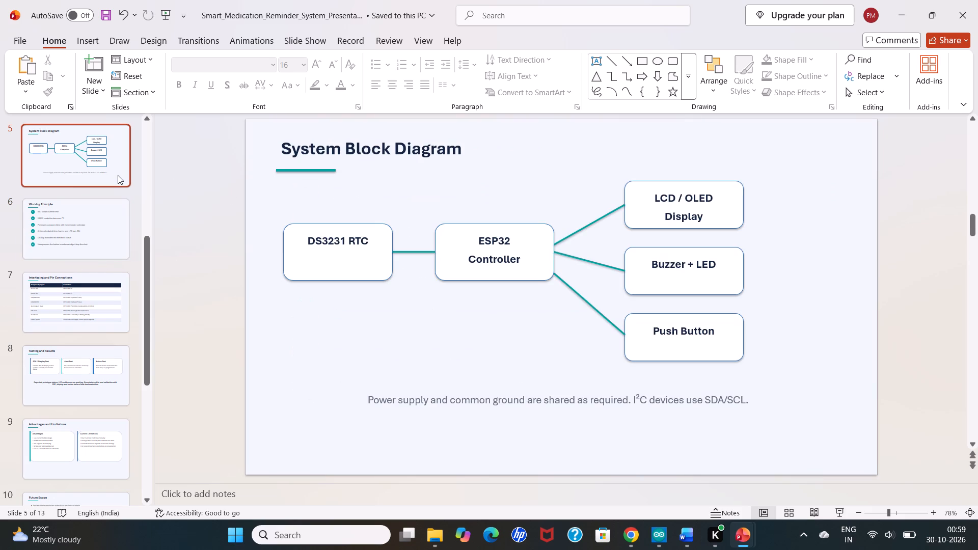
{"action": "scroll", "coordinate": [118, 175], "scroll_direction": "down", "scroll_amount": 5}
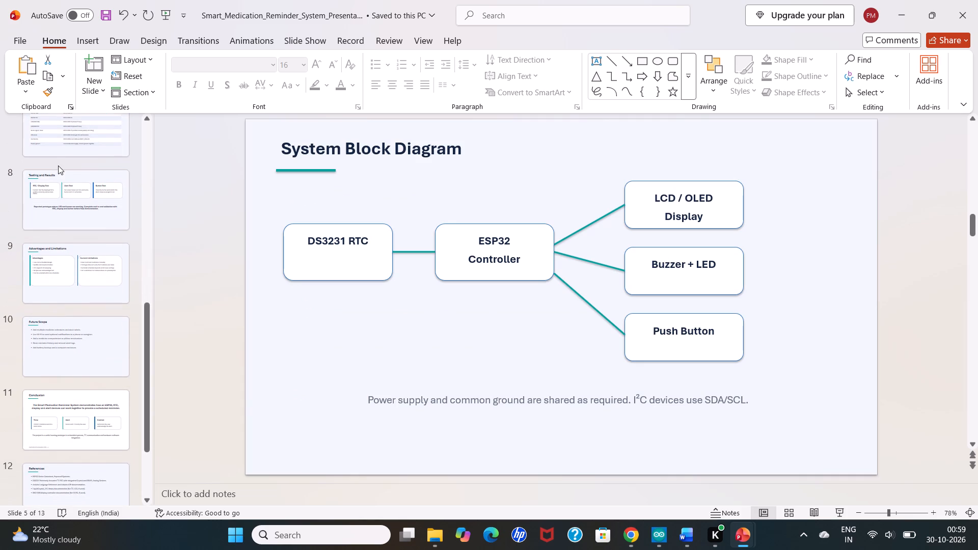
{"action": "left_click", "coordinate": [58, 146]}
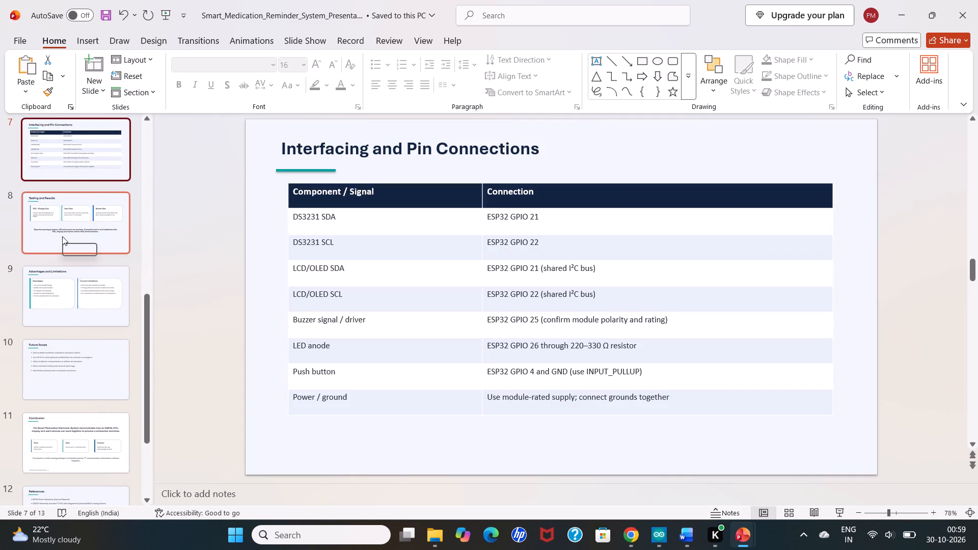
{"action": "left_click", "coordinate": [66, 245]}
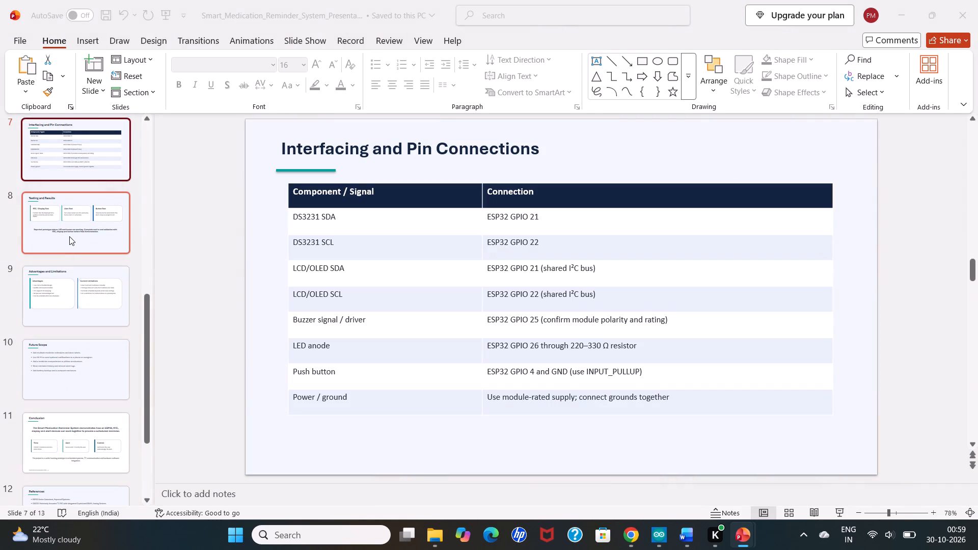
{"action": "left_click", "coordinate": [62, 220]}
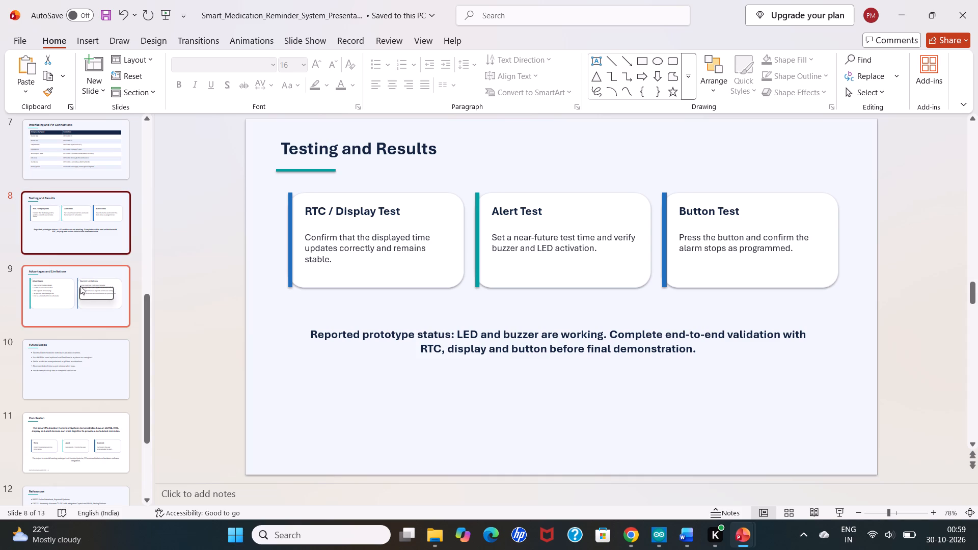
Cut the Advantages and Limitations slide from the presentation.
{"action": "left_click", "coordinate": [84, 301]}
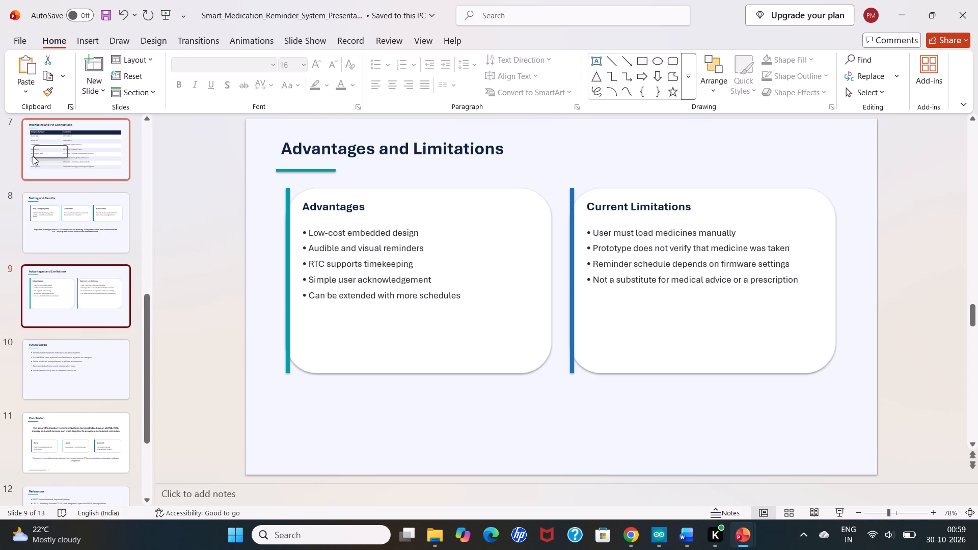
{"action": "left_click", "coordinate": [42, 62]}
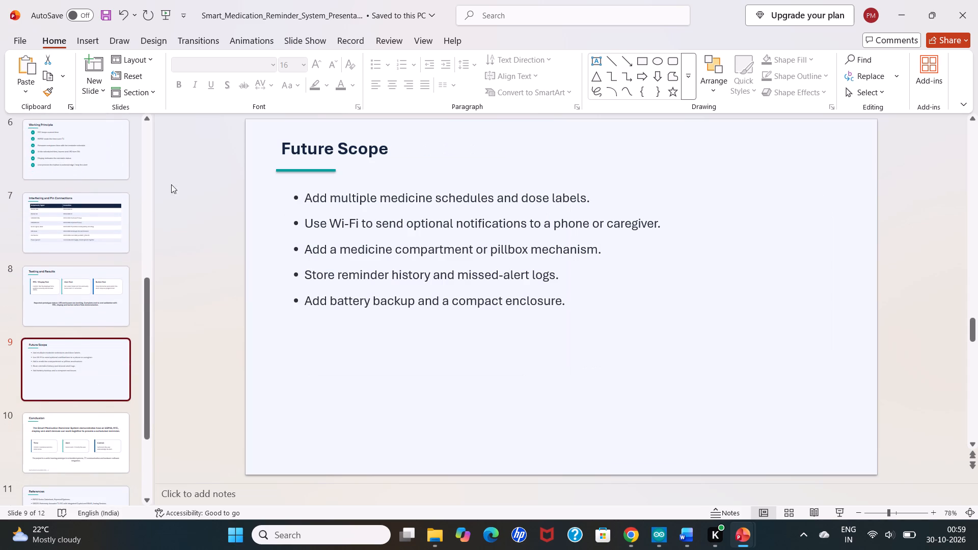
Look over the remaining slides through to the closing slide and return to the title slide.
{"action": "scroll", "coordinate": [234, 231], "scroll_direction": "down", "scroll_amount": 1}
{"action": "scroll", "coordinate": [130, 240], "scroll_direction": "down", "scroll_amount": 8}
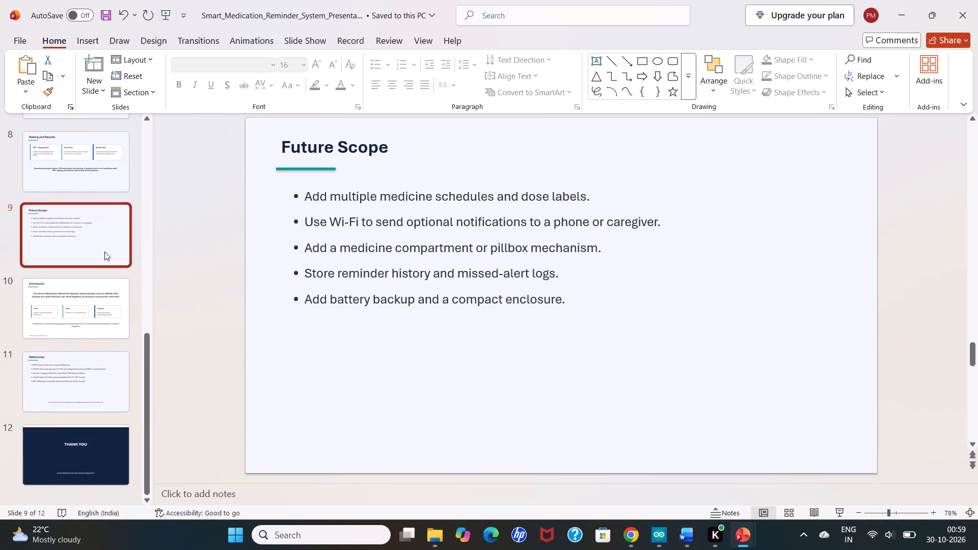
{"action": "scroll", "coordinate": [104, 252], "scroll_direction": "up", "scroll_amount": 14}
{"action": "scroll", "coordinate": [416, 248], "scroll_direction": "up", "scroll_amount": 14}
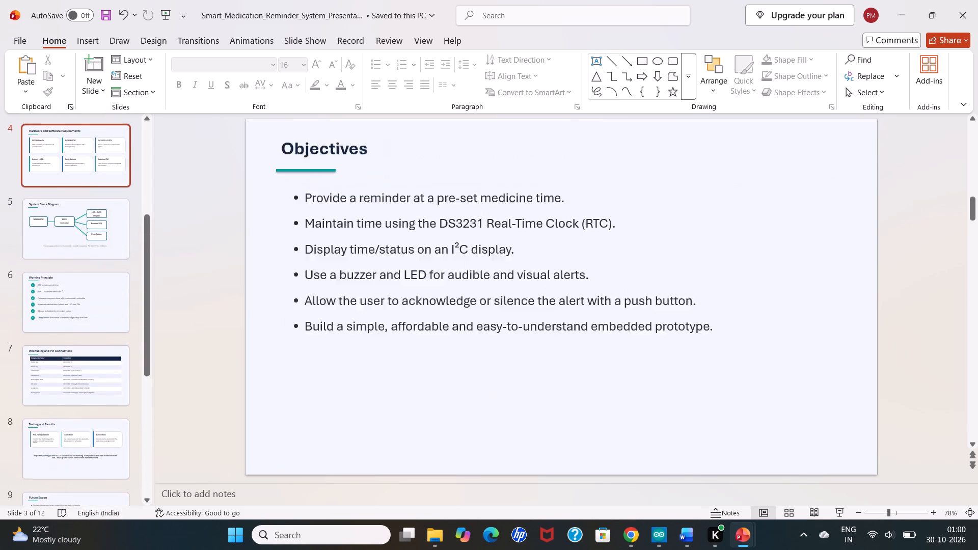
{"action": "scroll", "coordinate": [383, 247], "scroll_direction": "up", "scroll_amount": 6}
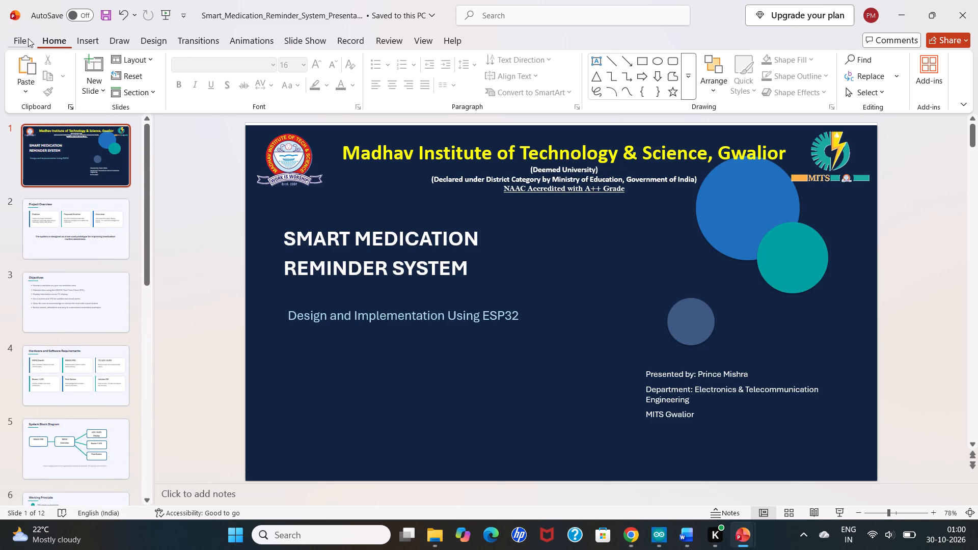
Save a copy of the presentation in the Downloads folder with PDF as the file type.
{"action": "left_click", "coordinate": [19, 37]}
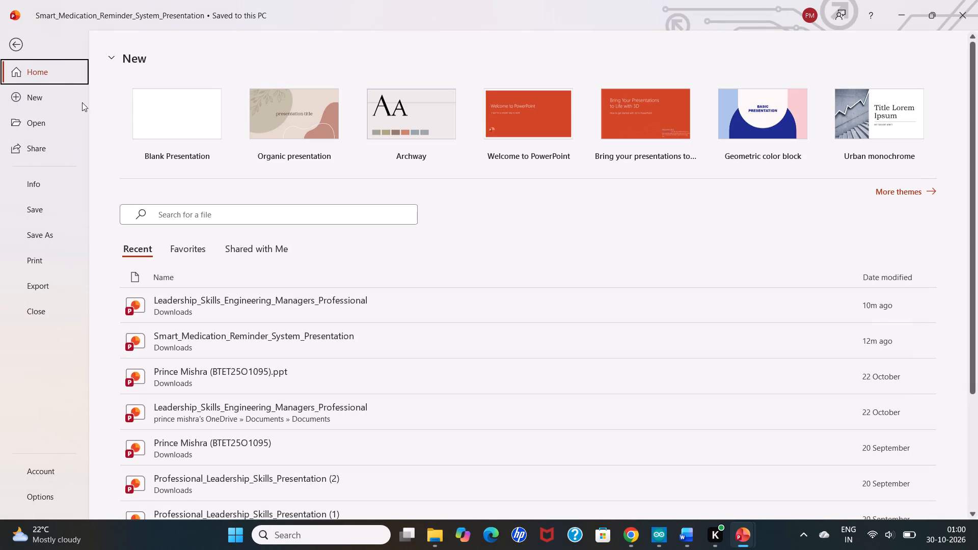
{"action": "left_click", "coordinate": [237, 339]}
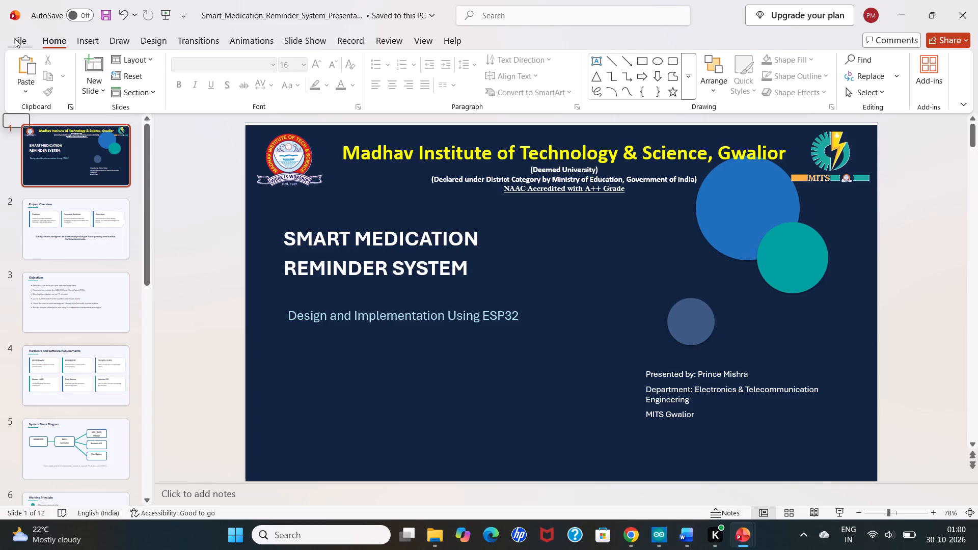
{"action": "left_click", "coordinate": [15, 39]}
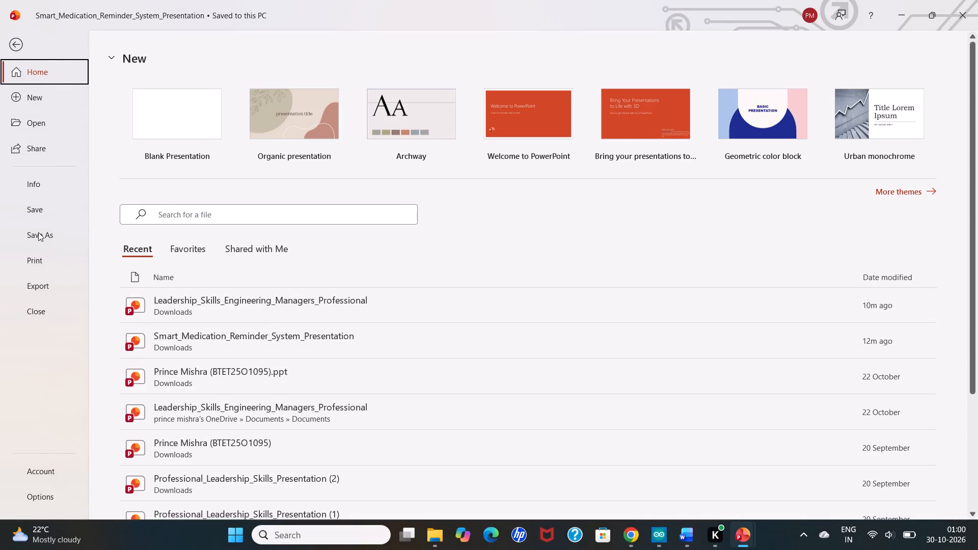
{"action": "left_click", "coordinate": [38, 232]}
{"action": "left_click", "coordinate": [182, 287]}
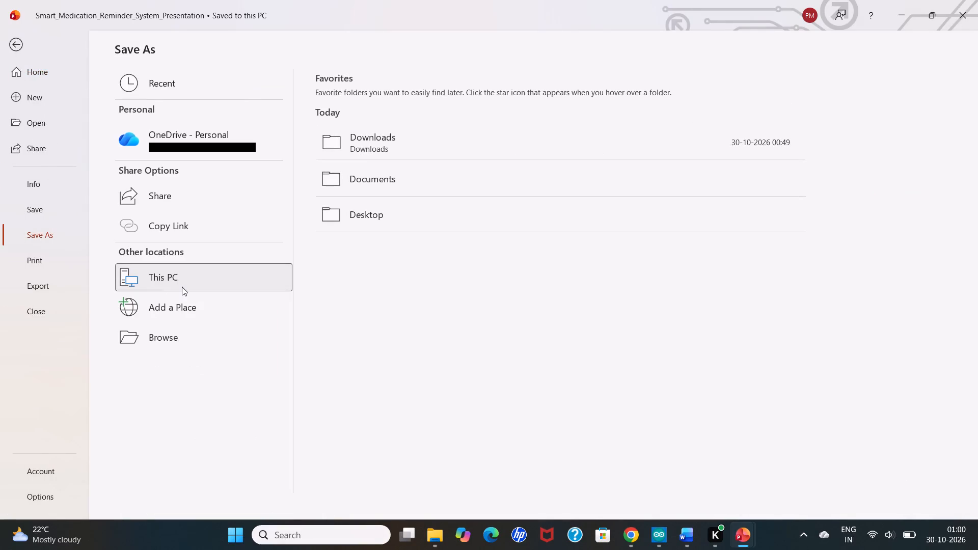
{"action": "left_click", "coordinate": [357, 142]}
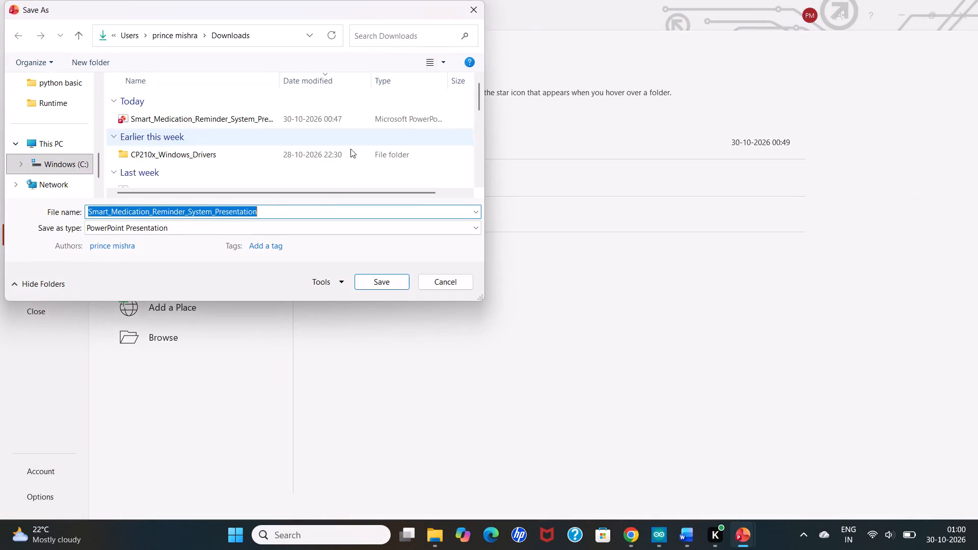
{"action": "left_click", "coordinate": [231, 228]}
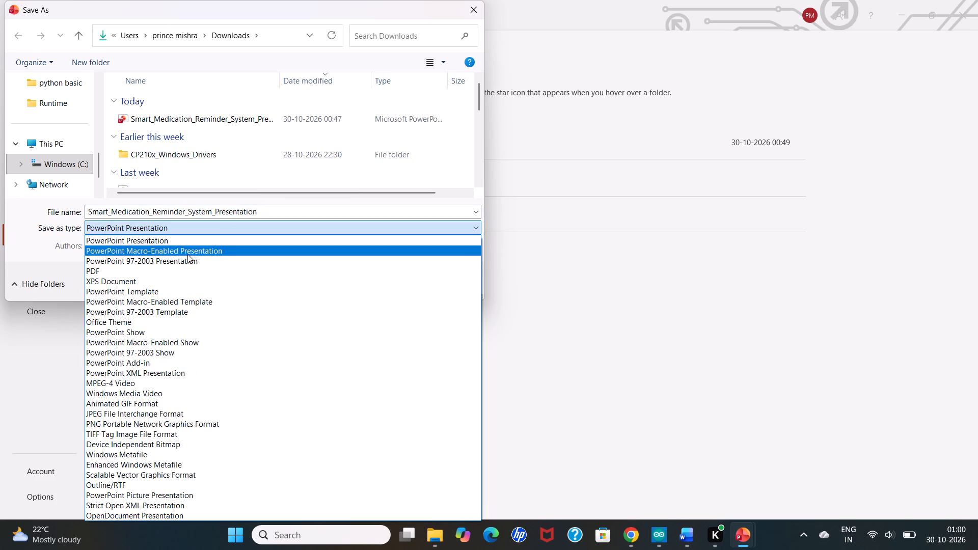
{"action": "left_click", "coordinate": [165, 267]}
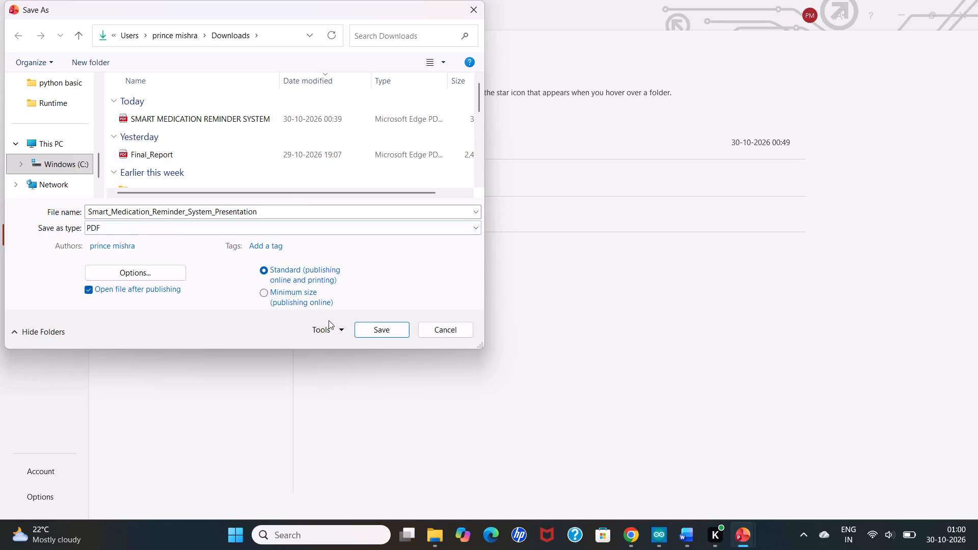
Publish the presentation to Downloads as the PDF Smart_Medication_Reminder_System_Presentation and check its opening pages.
{"action": "left_click", "coordinate": [377, 331]}
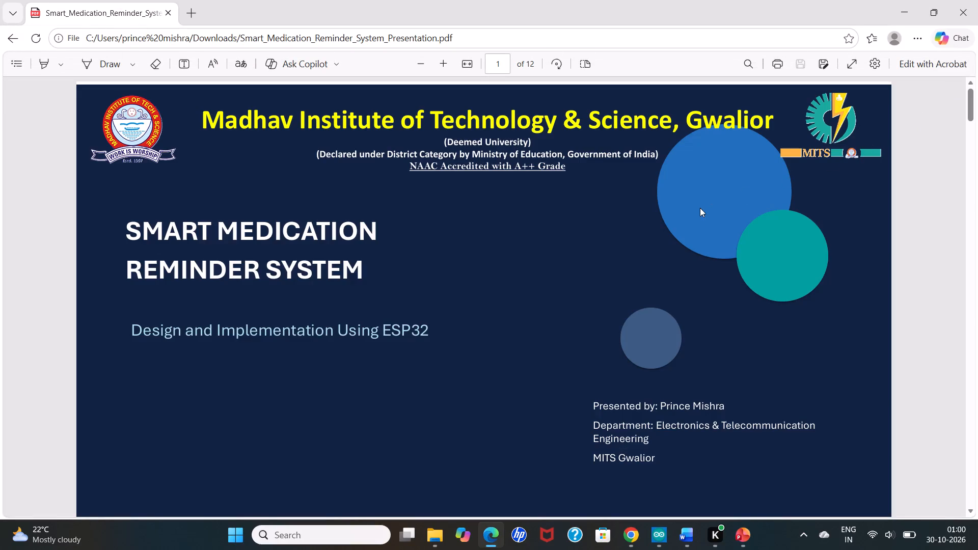
{"action": "scroll", "coordinate": [696, 211], "scroll_direction": "down", "scroll_amount": 3}
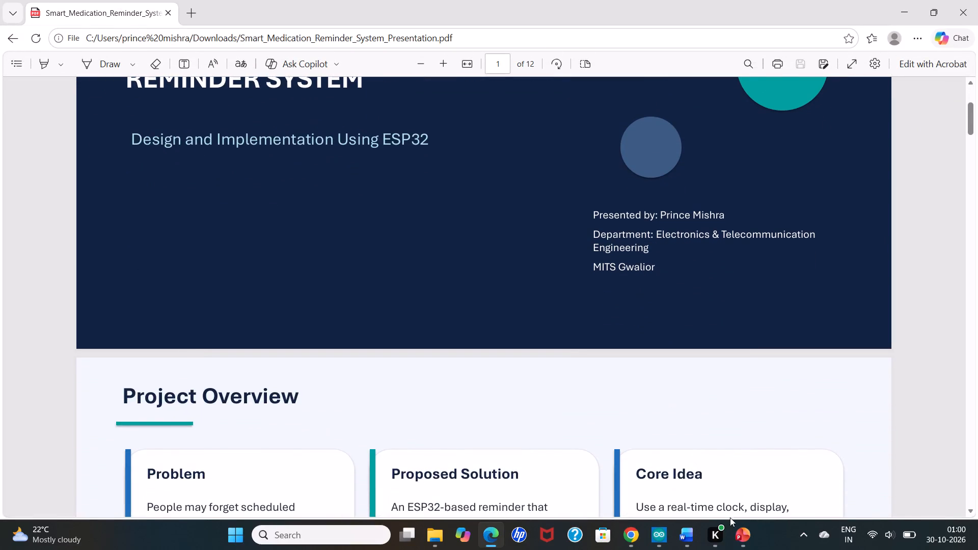